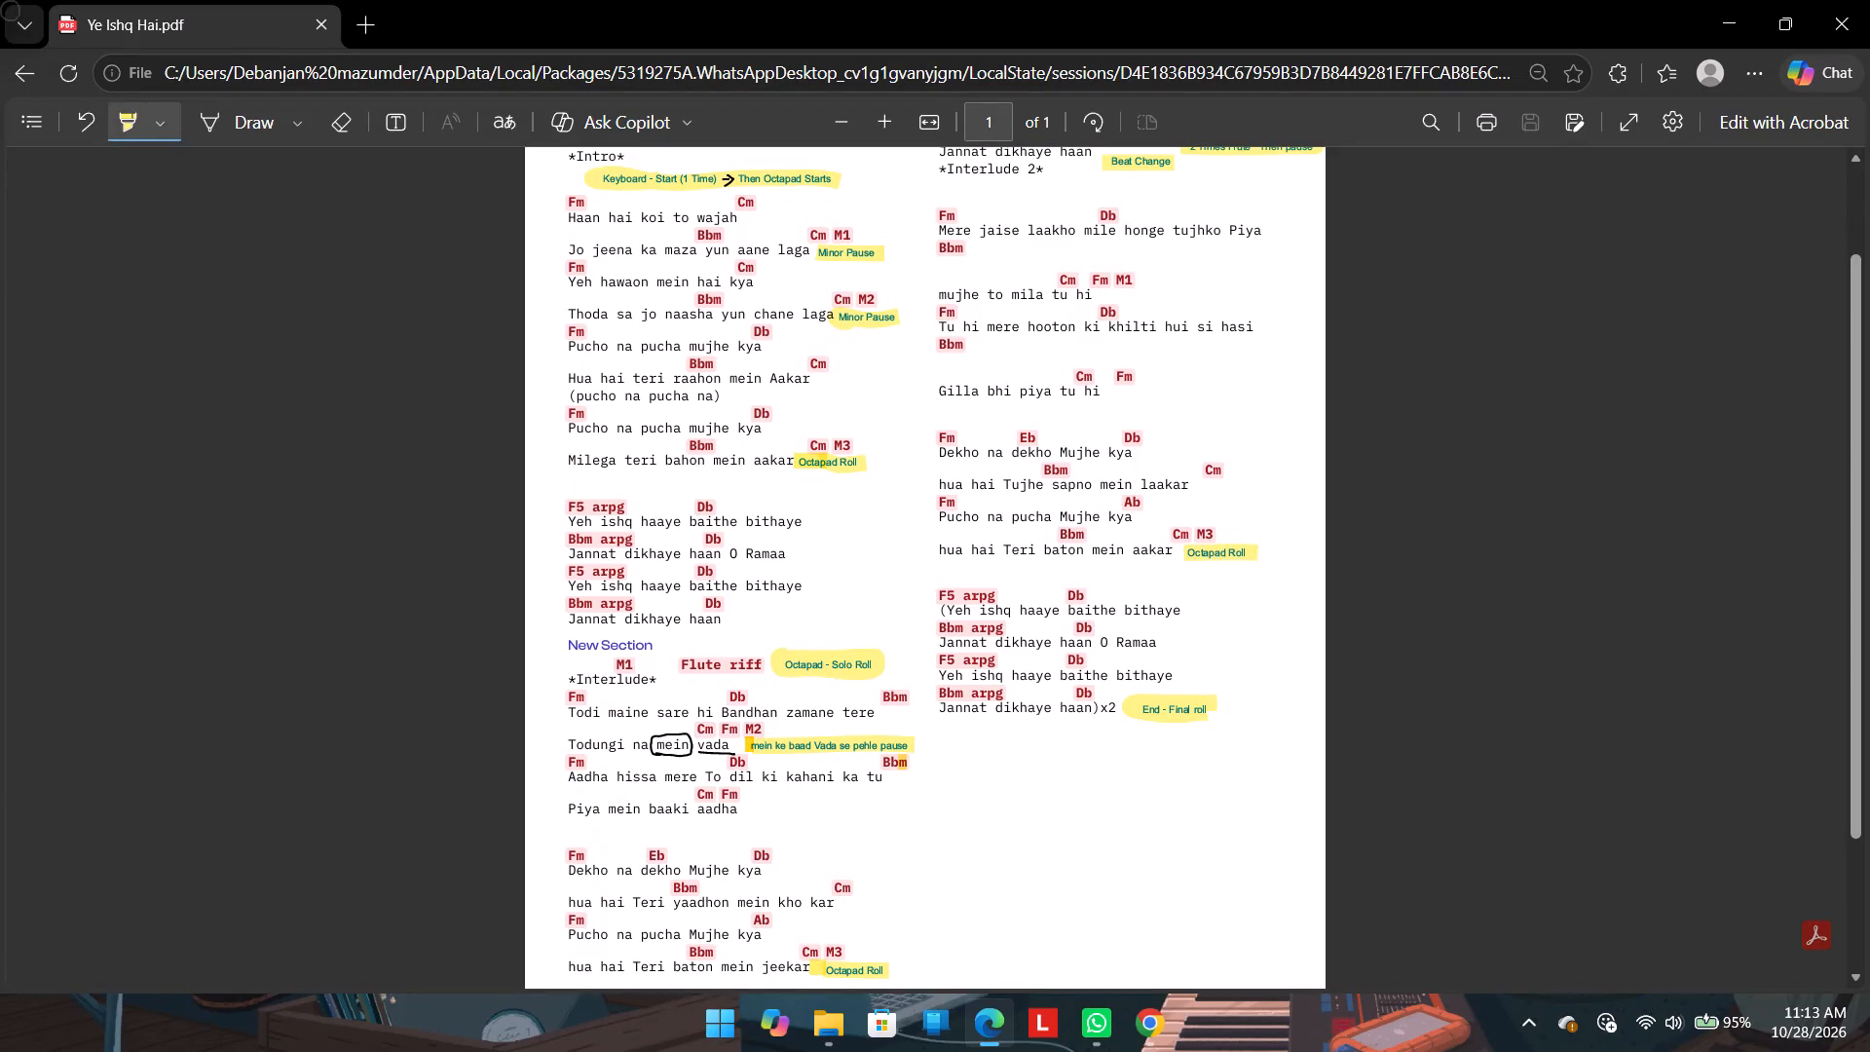
Capture a screen snip of both columns of the Ye Ishq Hai chord sheet, from *Intro* through the "Piya mein baaki aadha" line.
scroll(1212, 407, up, 1)
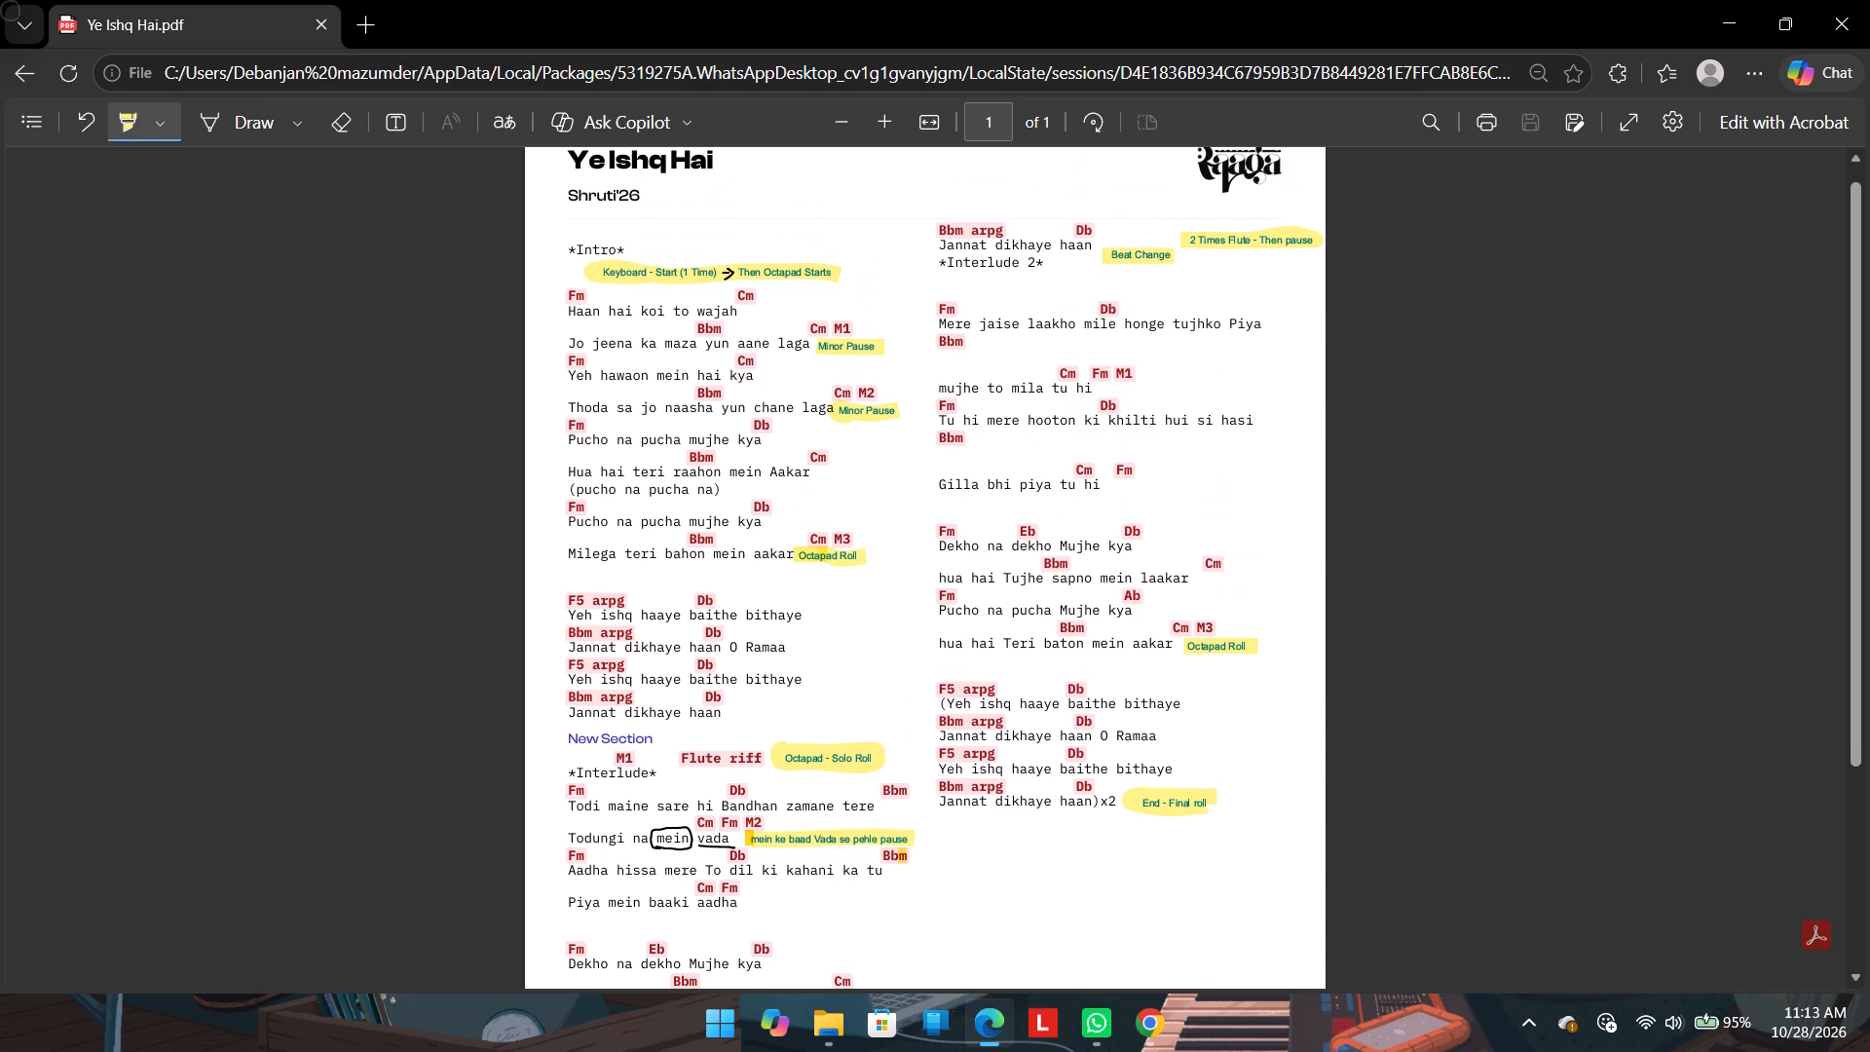
scroll(1212, 407, down, 1)
scroll(1212, 407, up, 1)
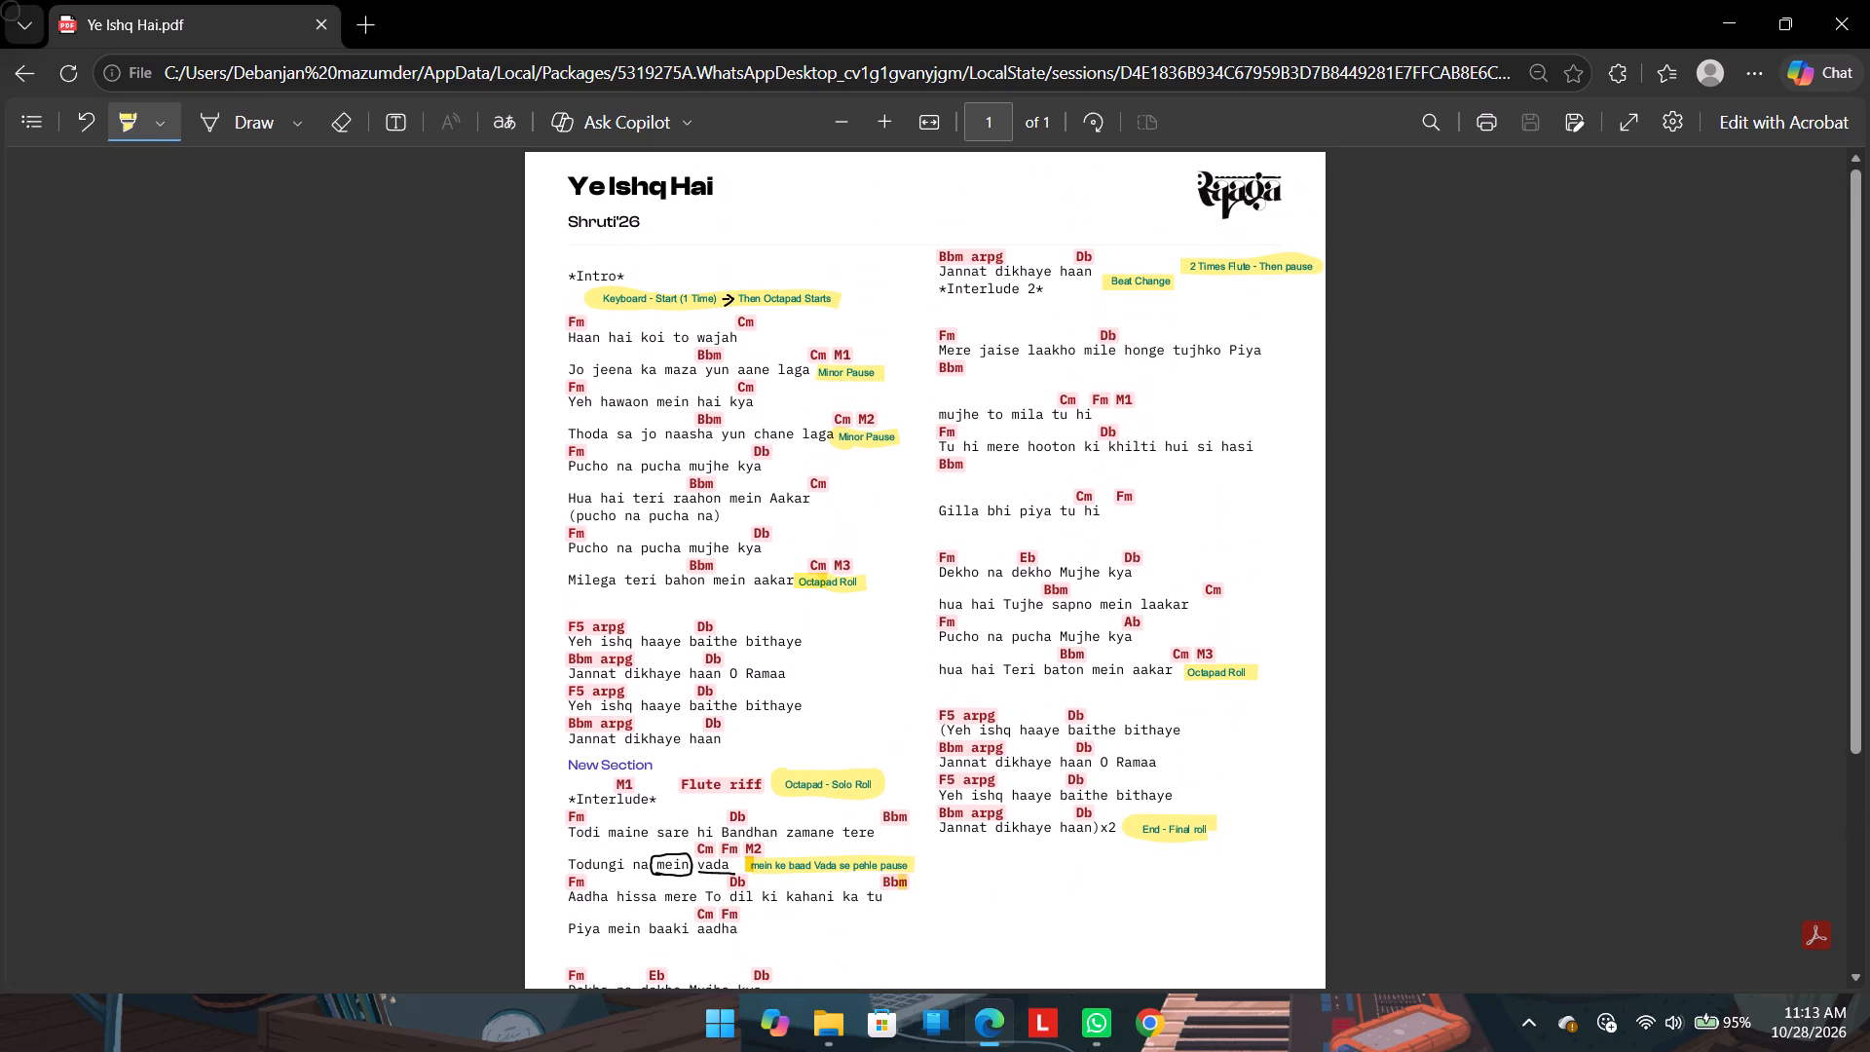
key(Print)
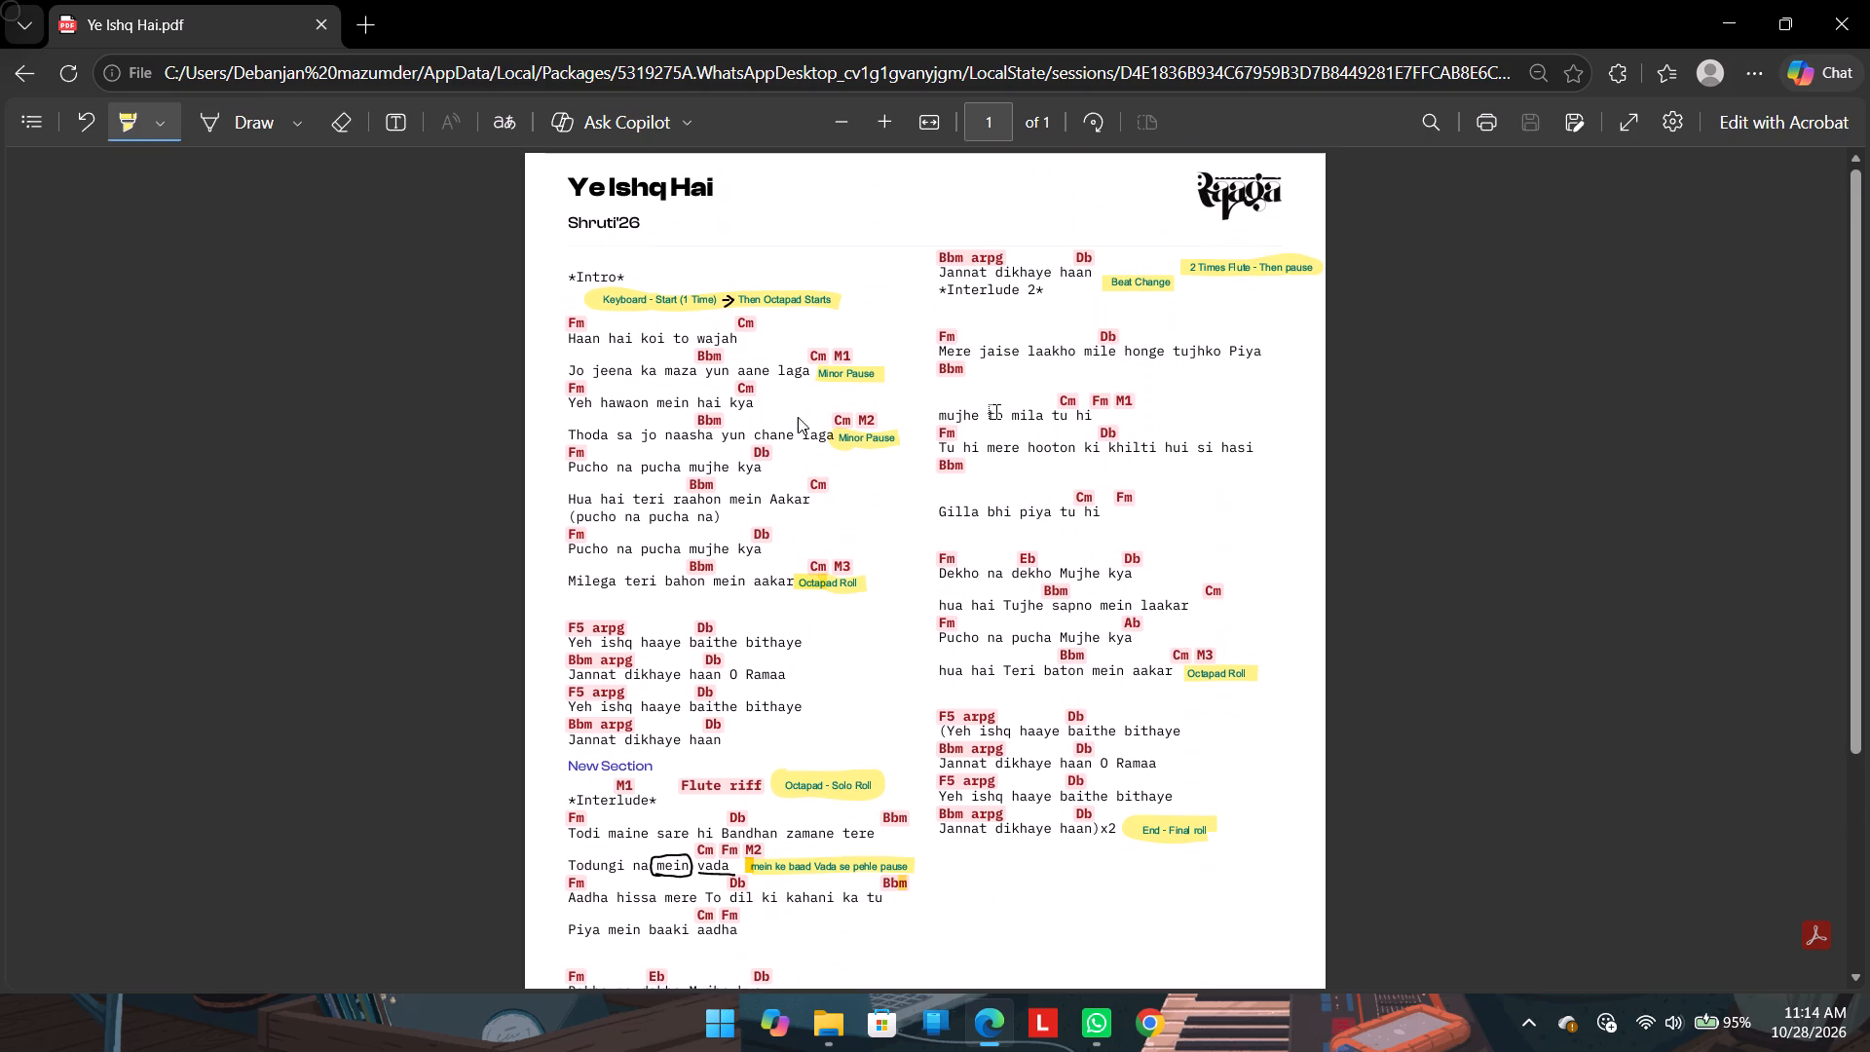
drag(522, 228, 1265, 974)
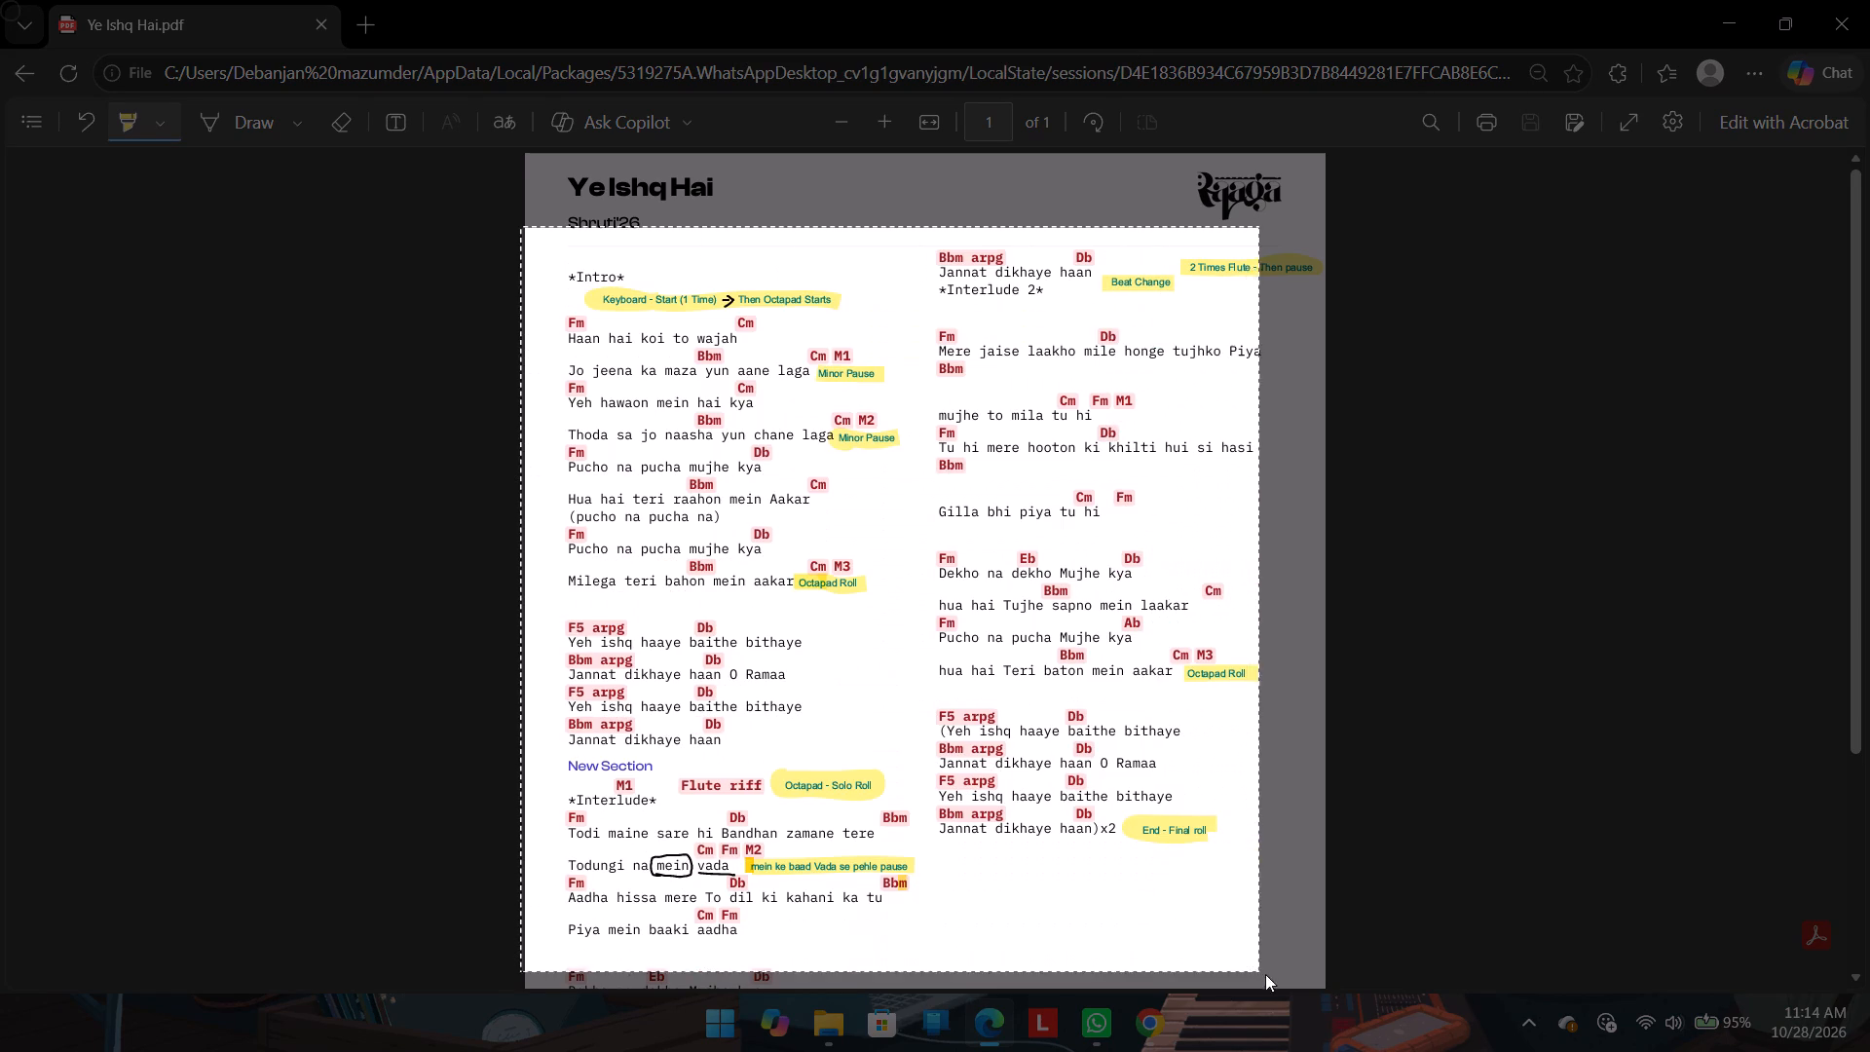
drag(1265, 974, 1321, 963)
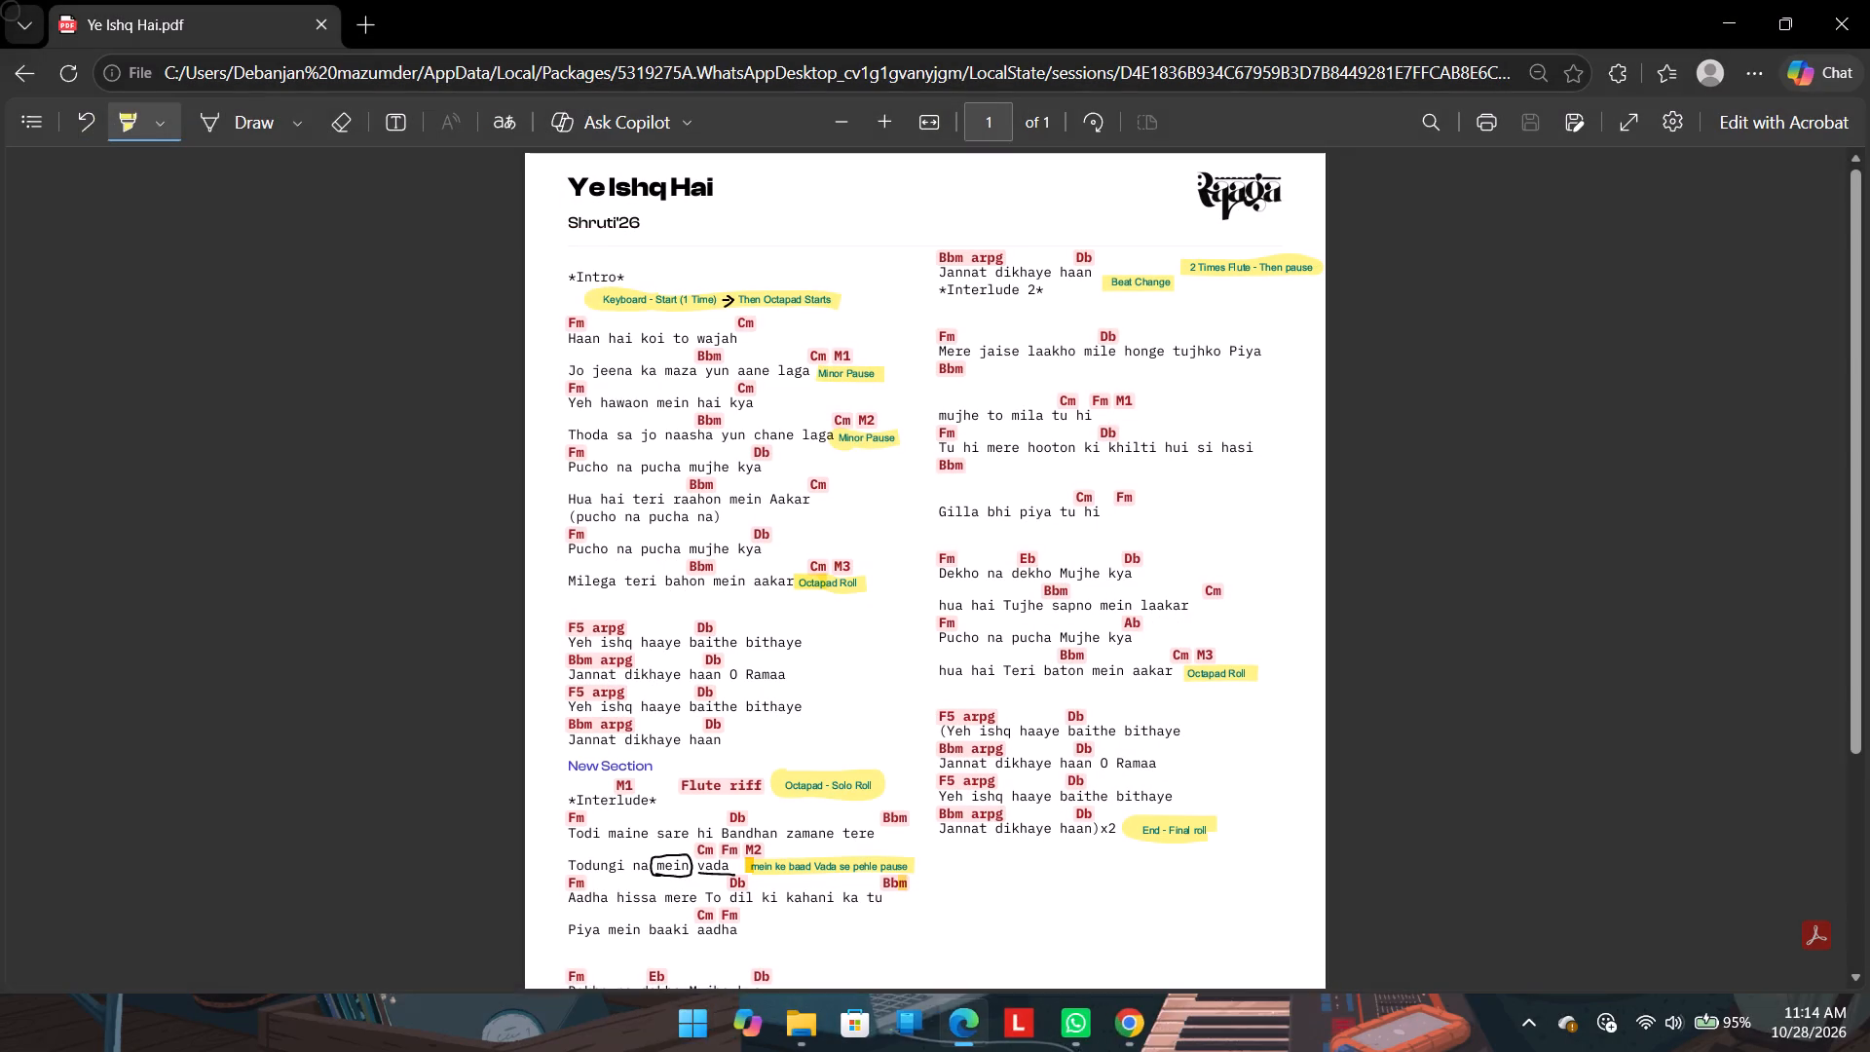
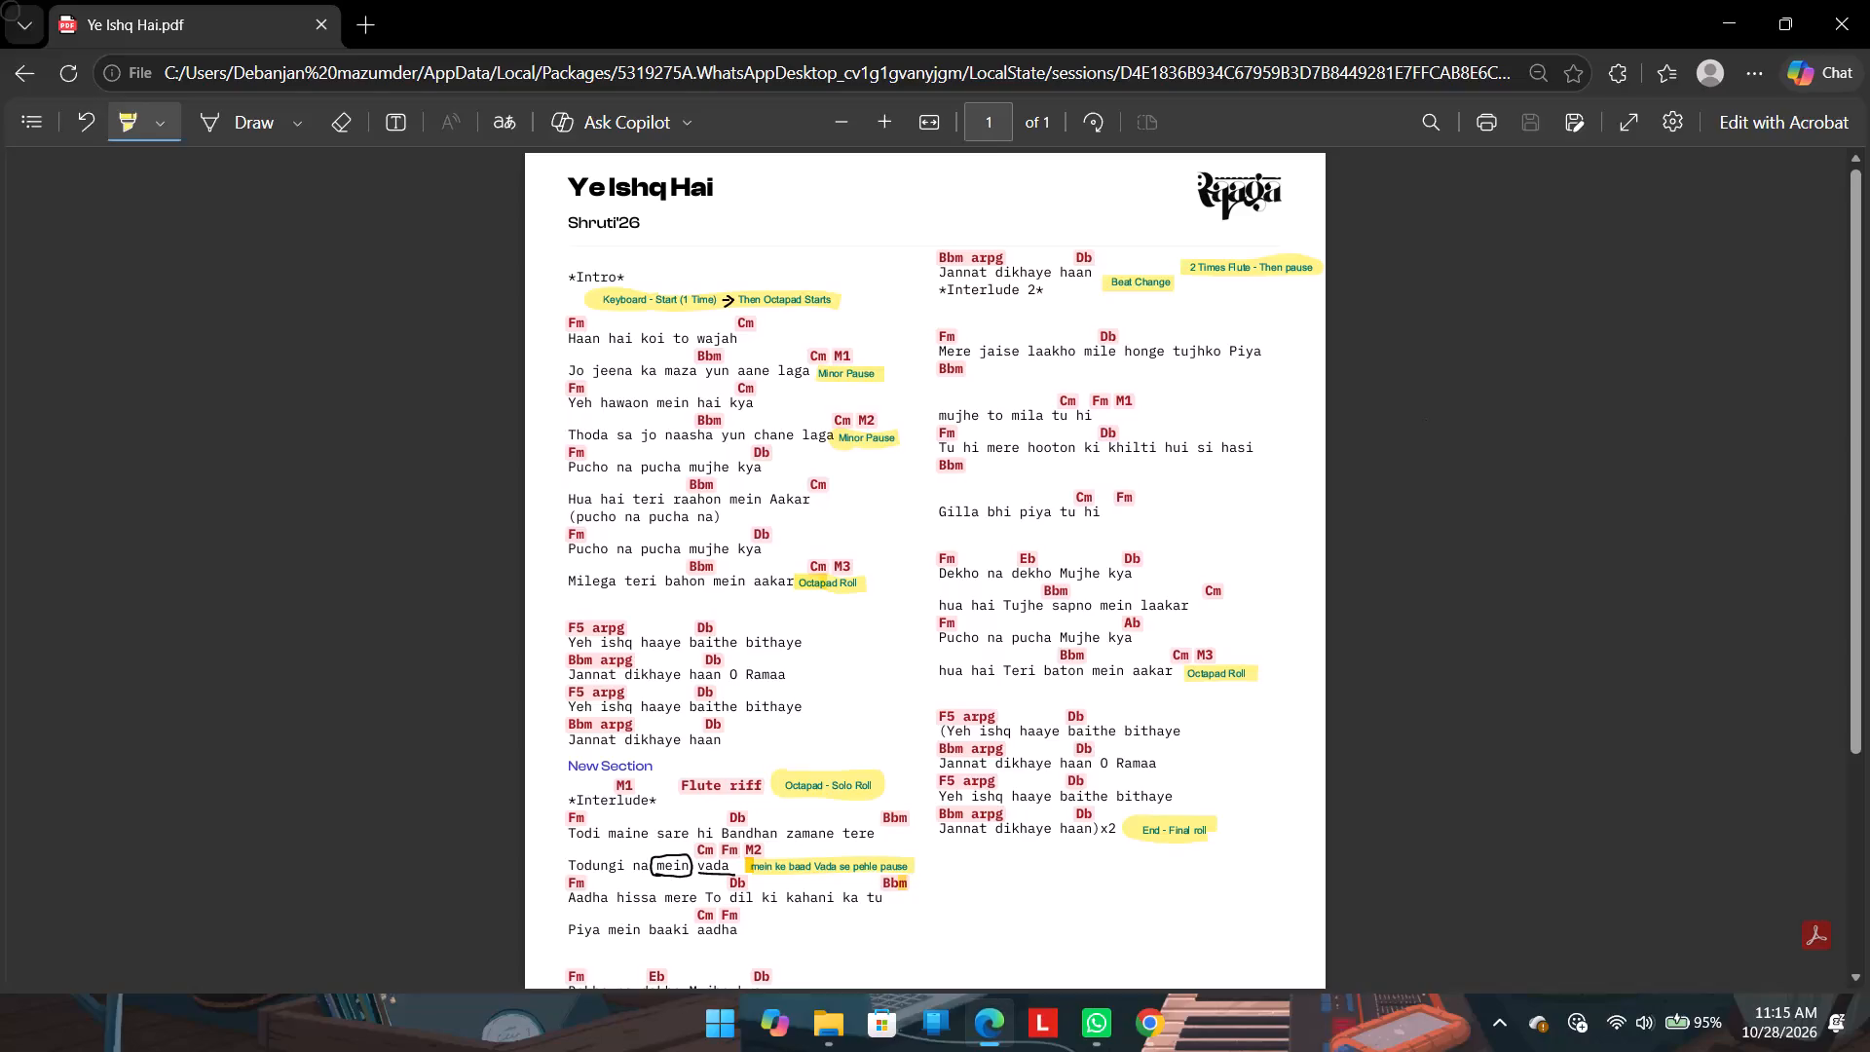
Save the annotated Ye Ishq Hai PDF with its highlights and notes.
key(ctrl+s)
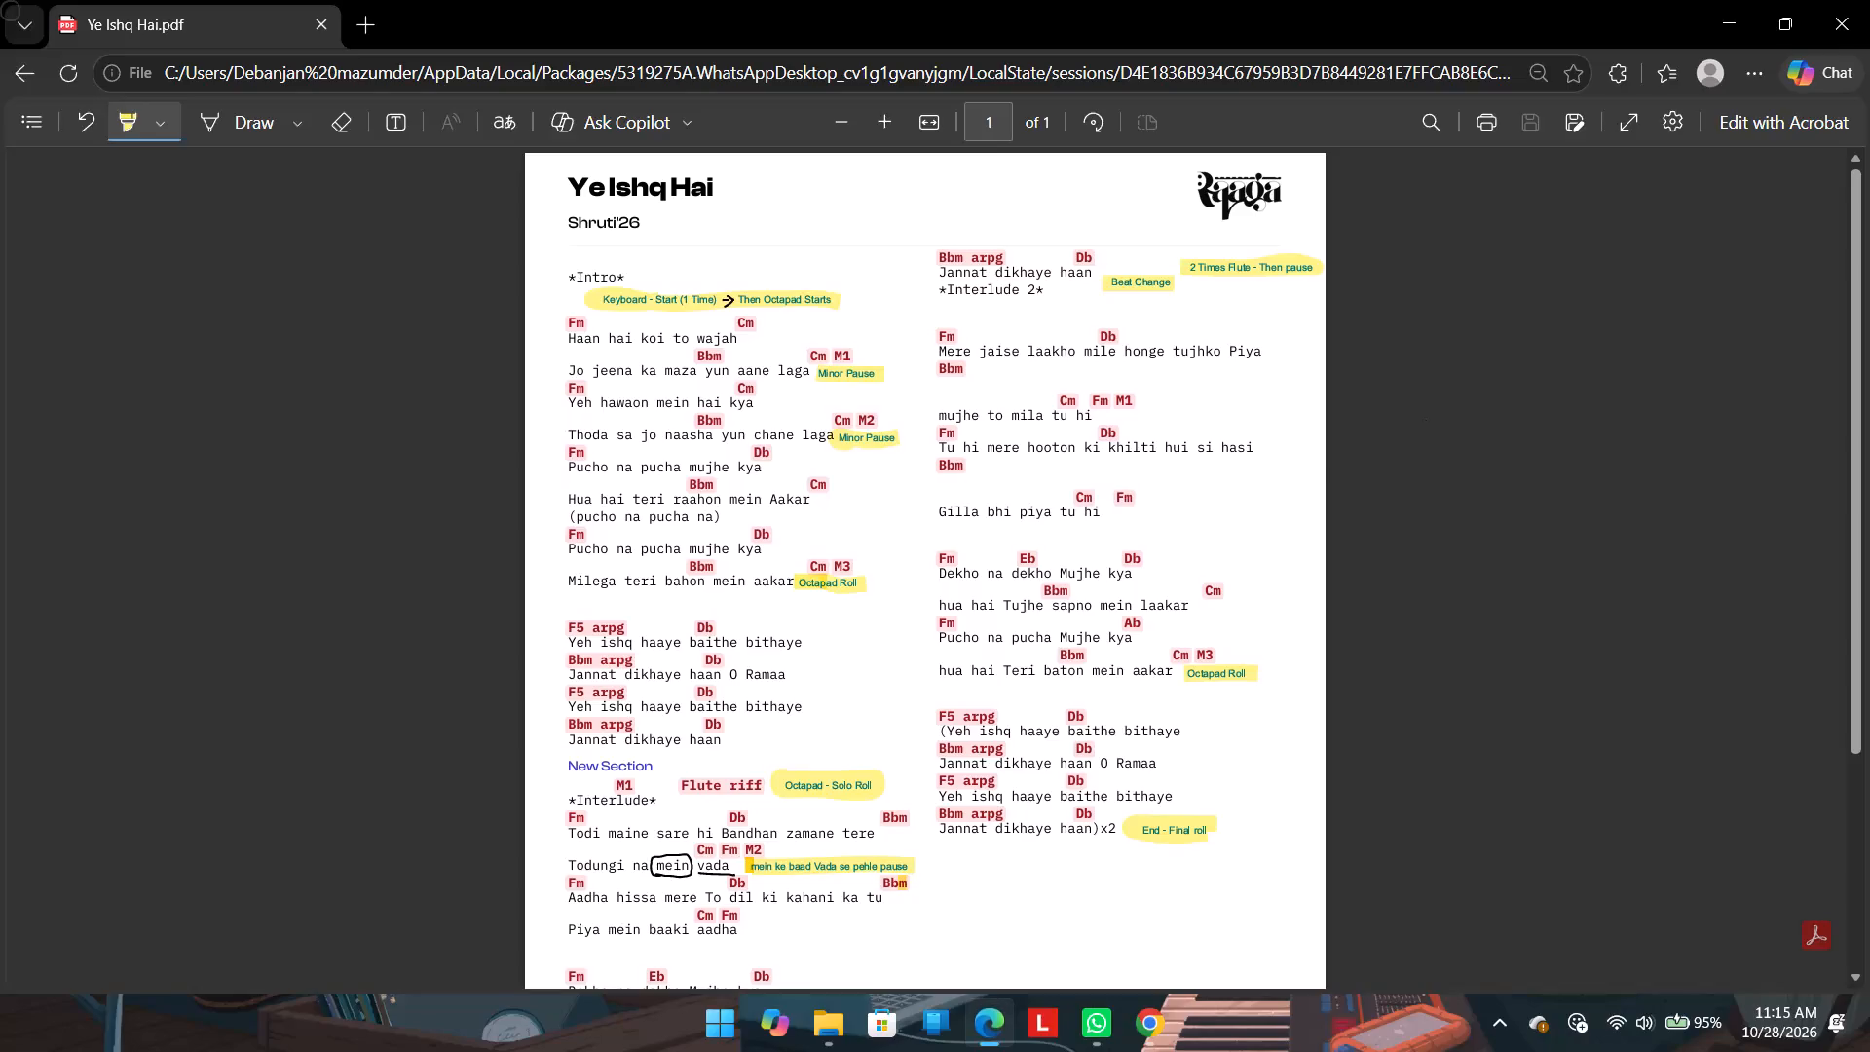
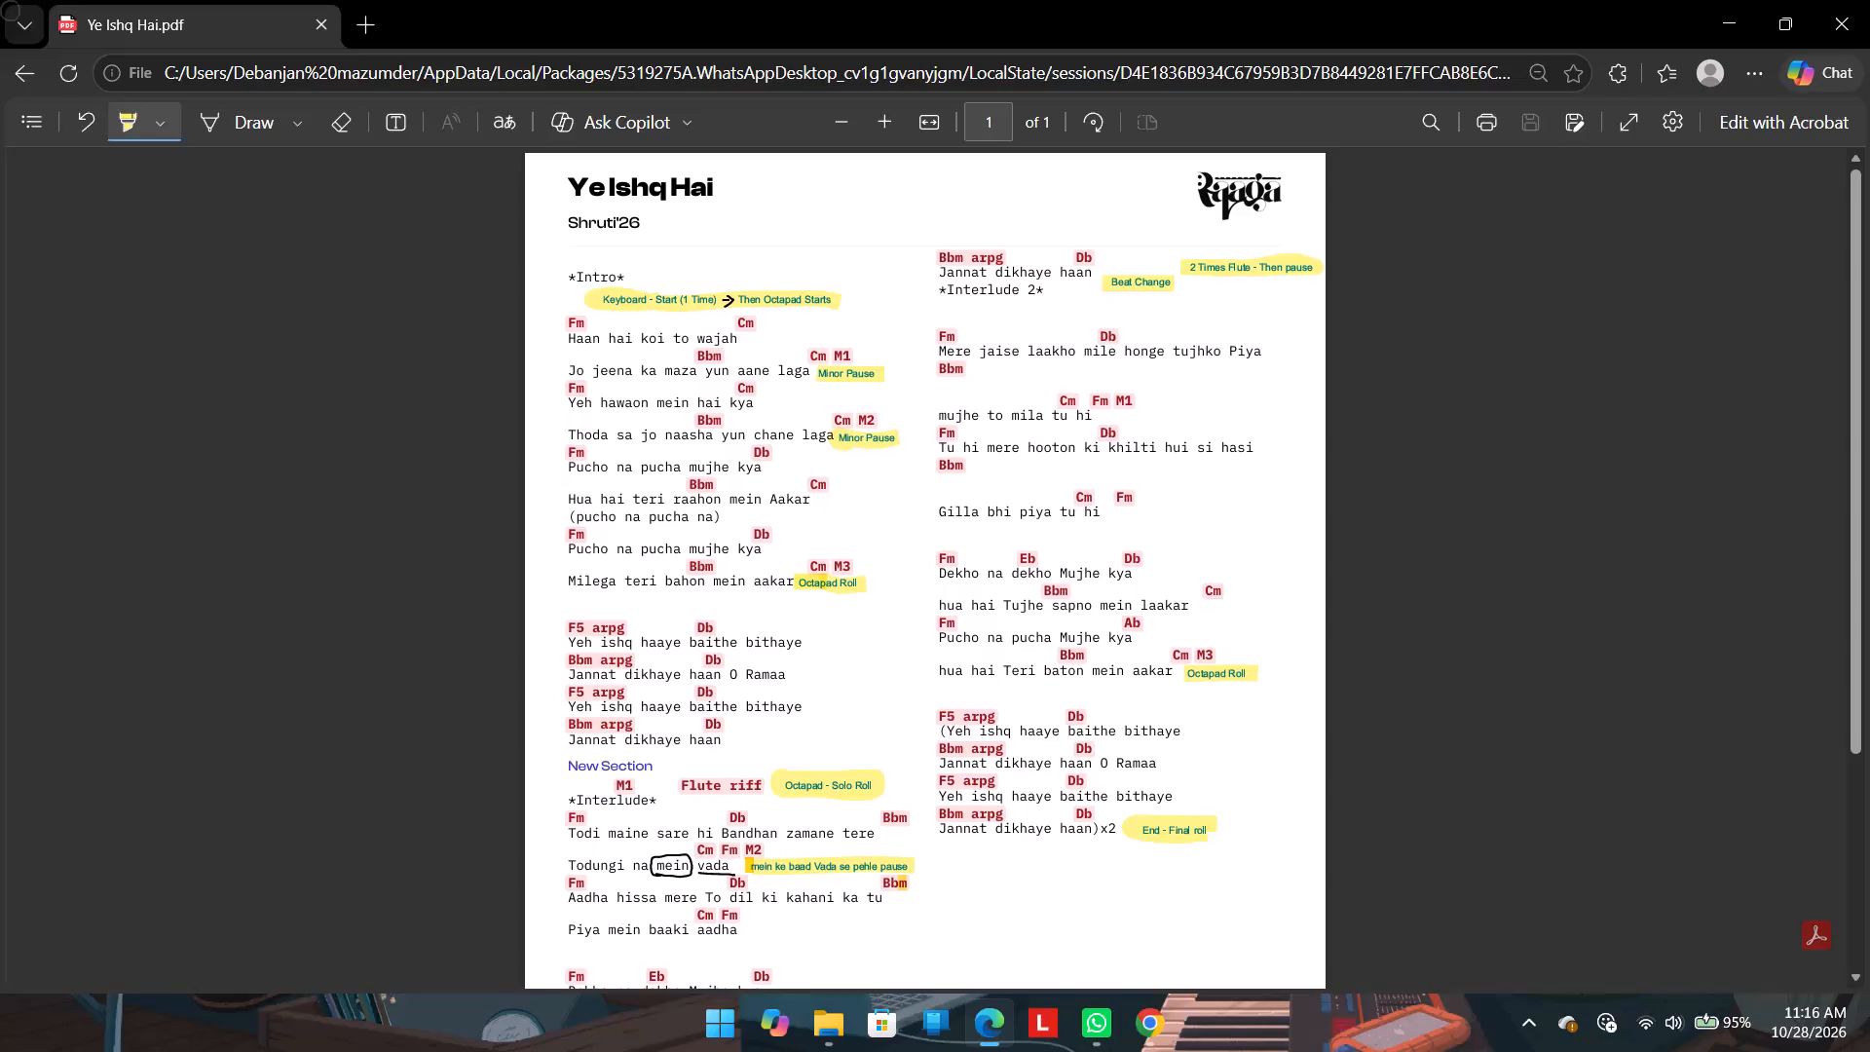
Add the text note "mila ke baad vada se pehle pause" beside the "mujhe to mila tu hi" line, fitted on one line.
scroll(1290, 317, down, 1)
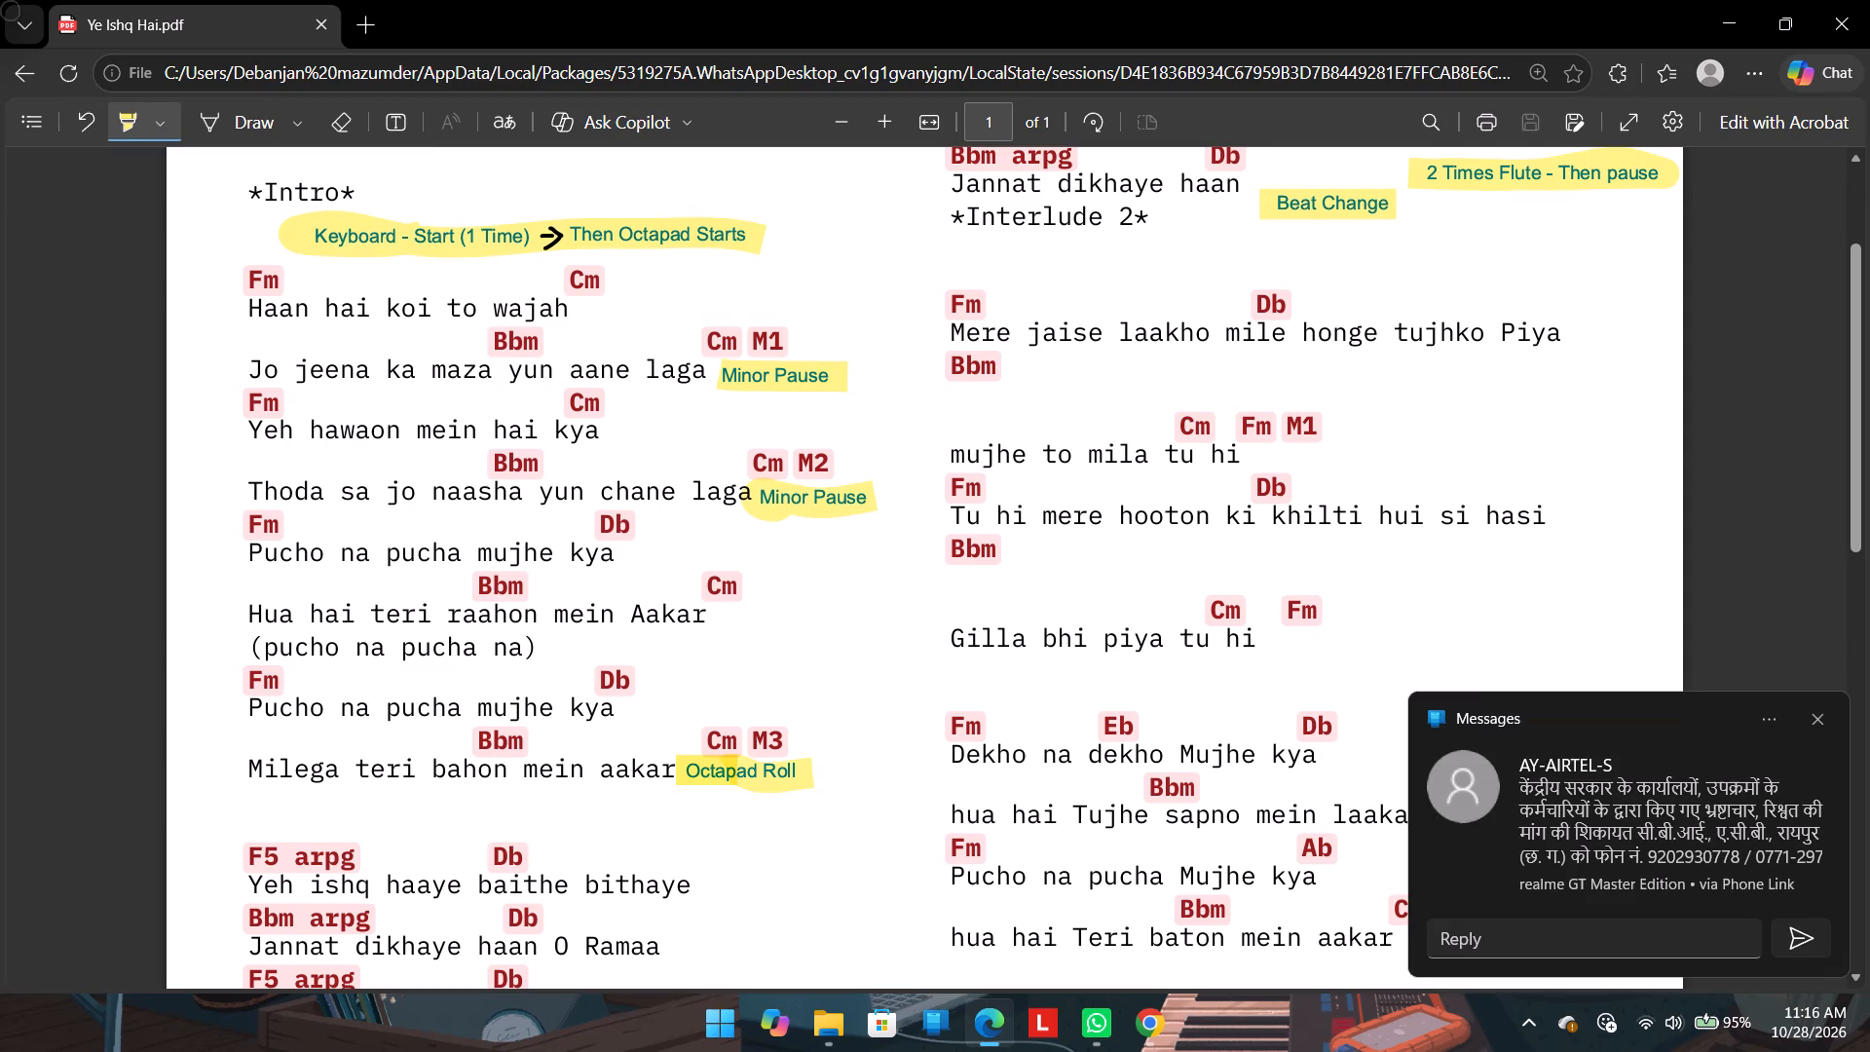
click(391, 114)
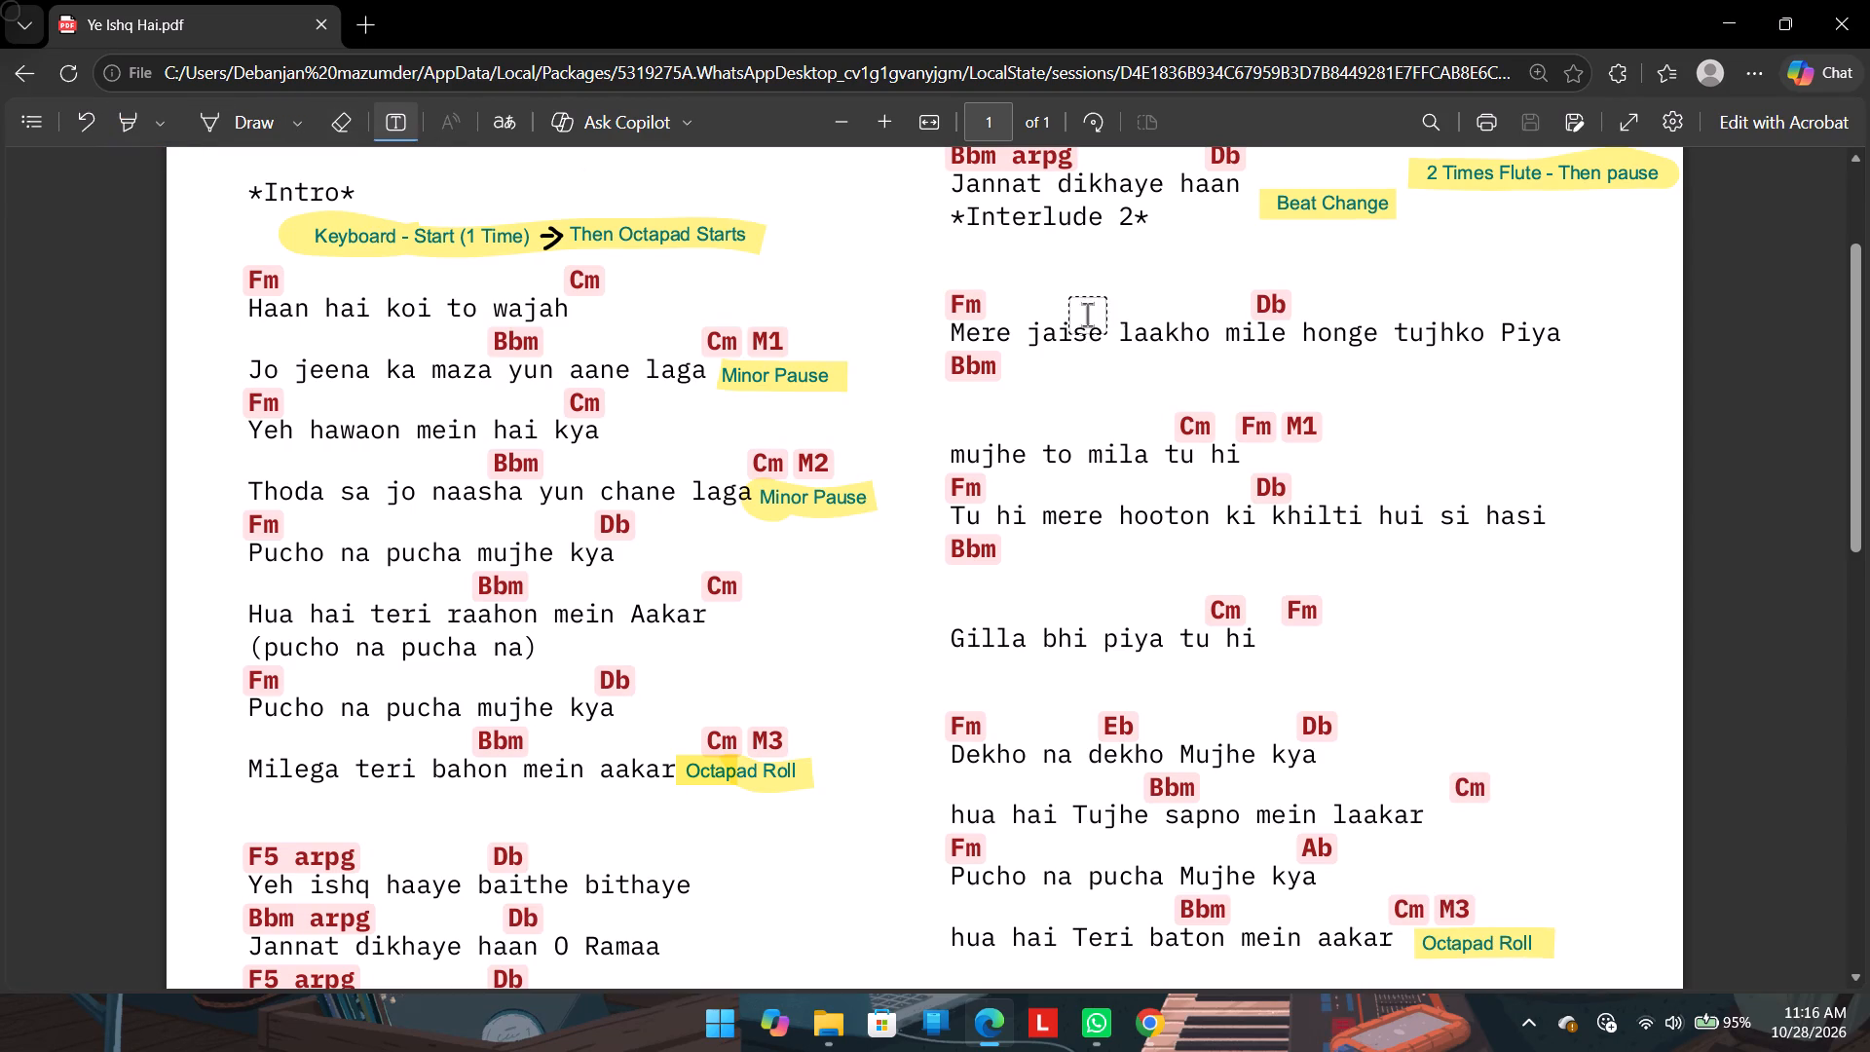
click(1385, 450)
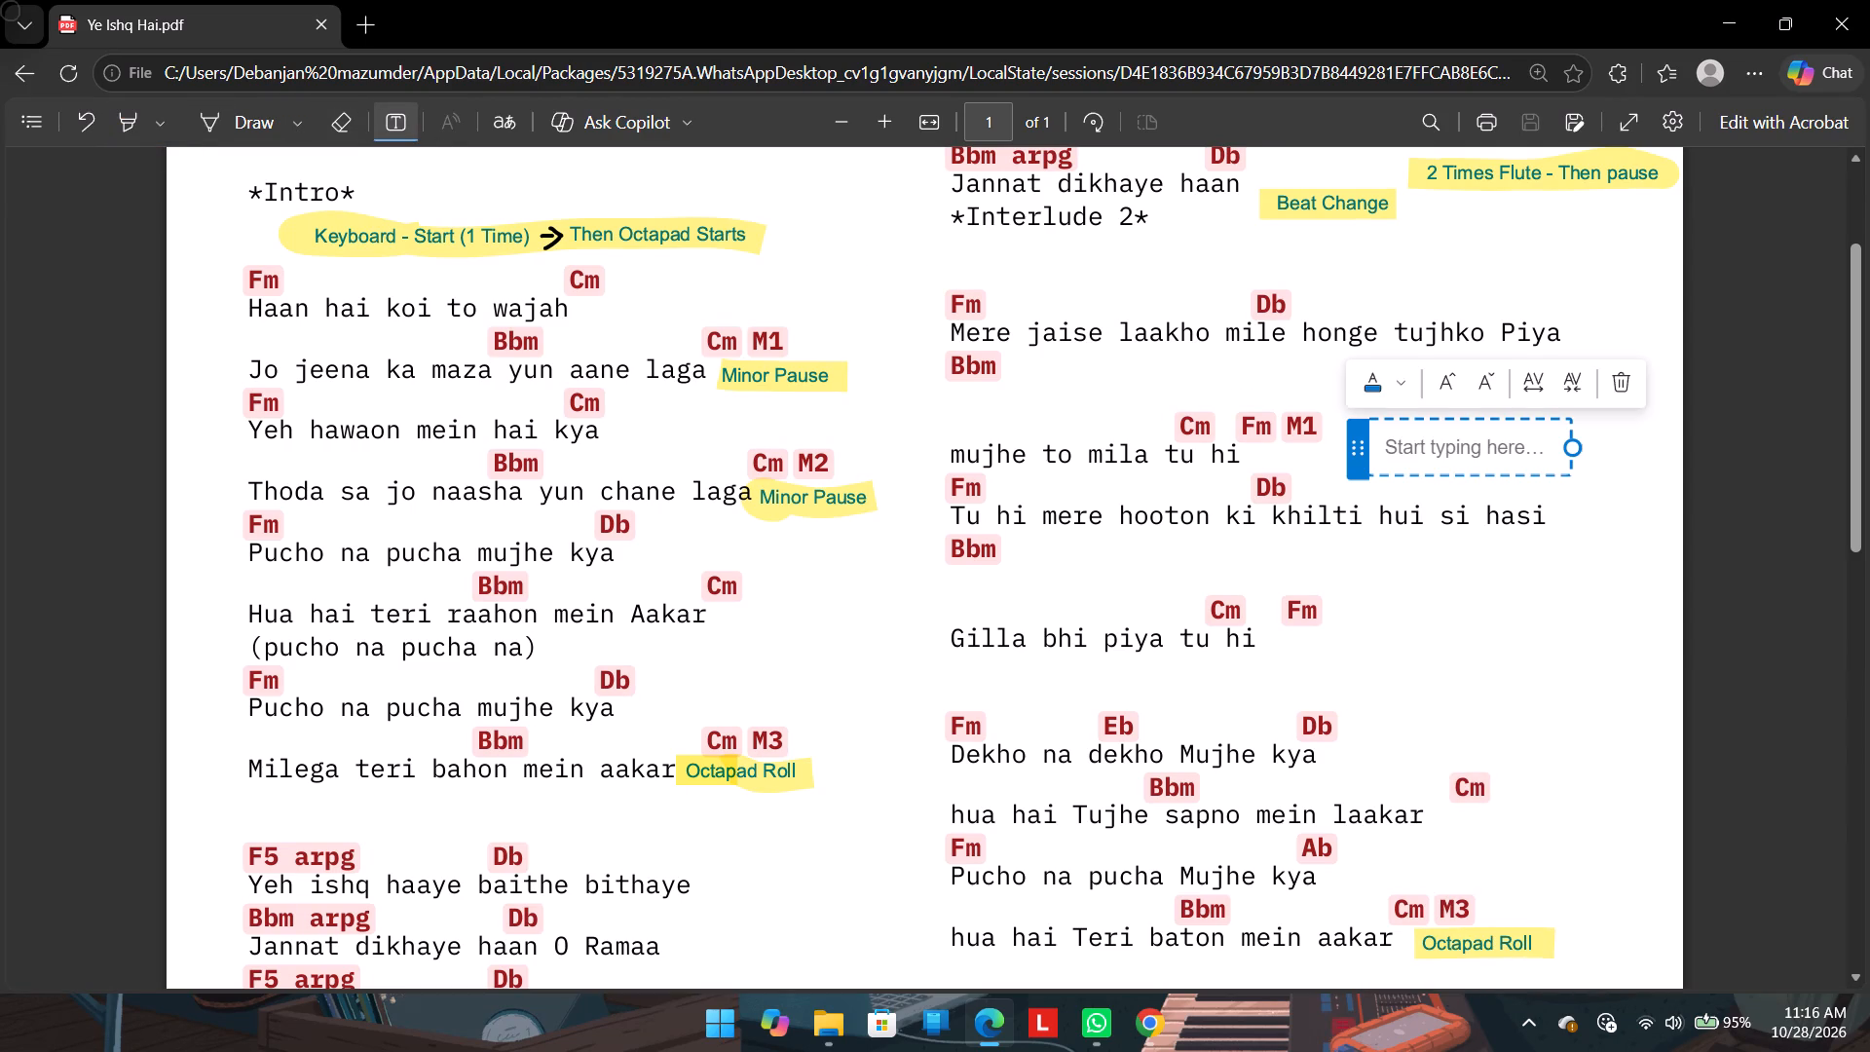
text(mile)
key(space)
key(BackSpace)
key(BackSpace)
text(a ke baad)
key(space)
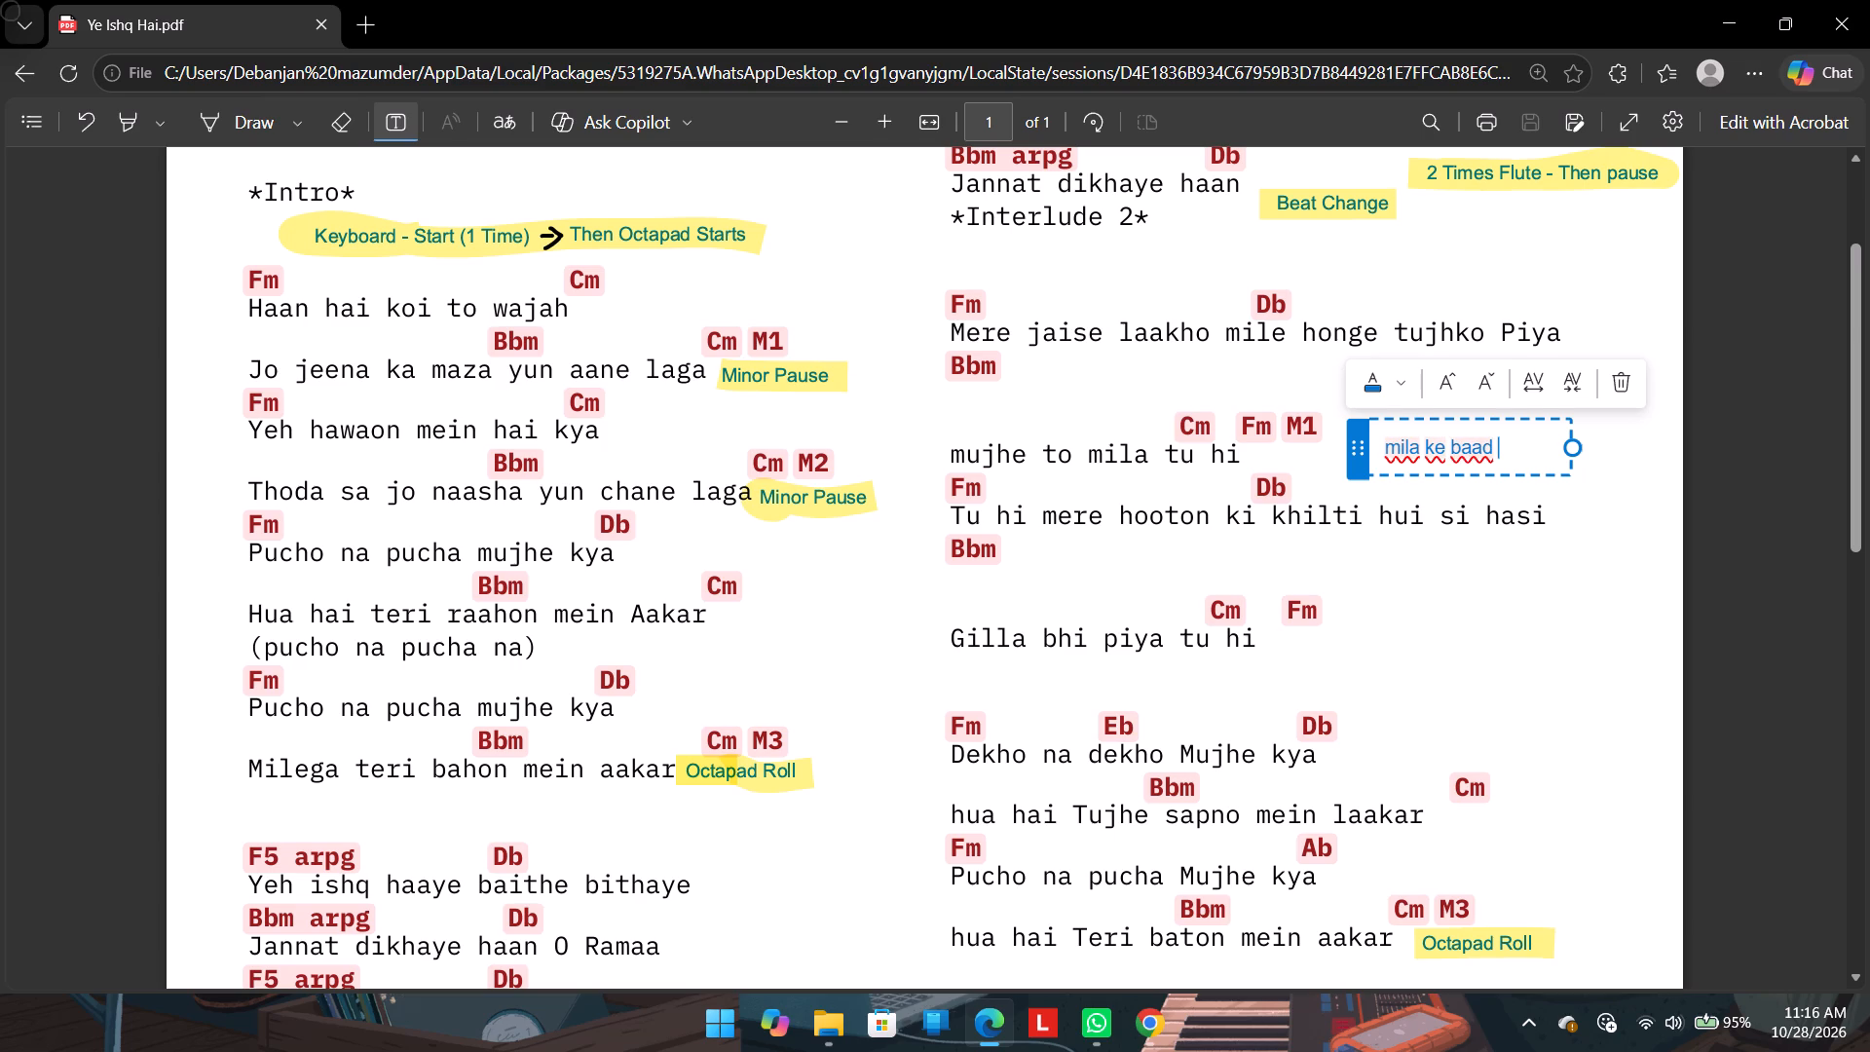
text(vada se)
key(space)
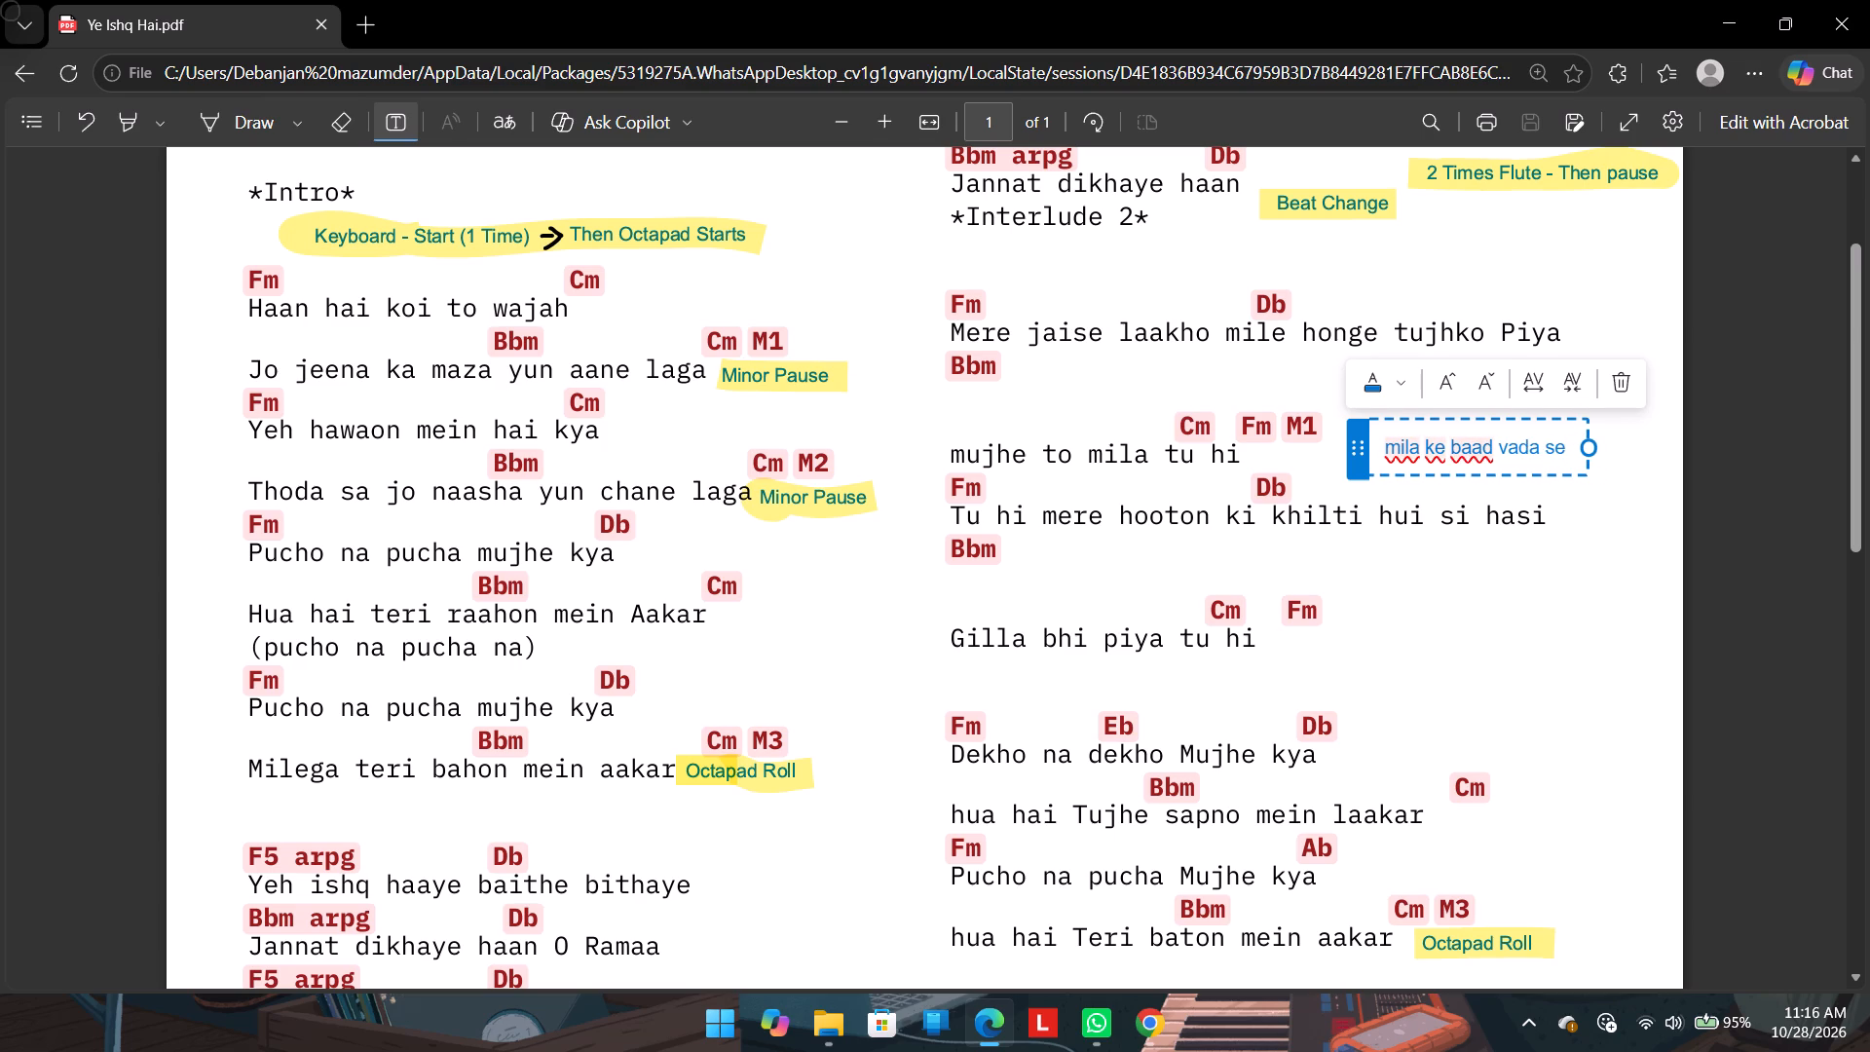
text(pehle pause)
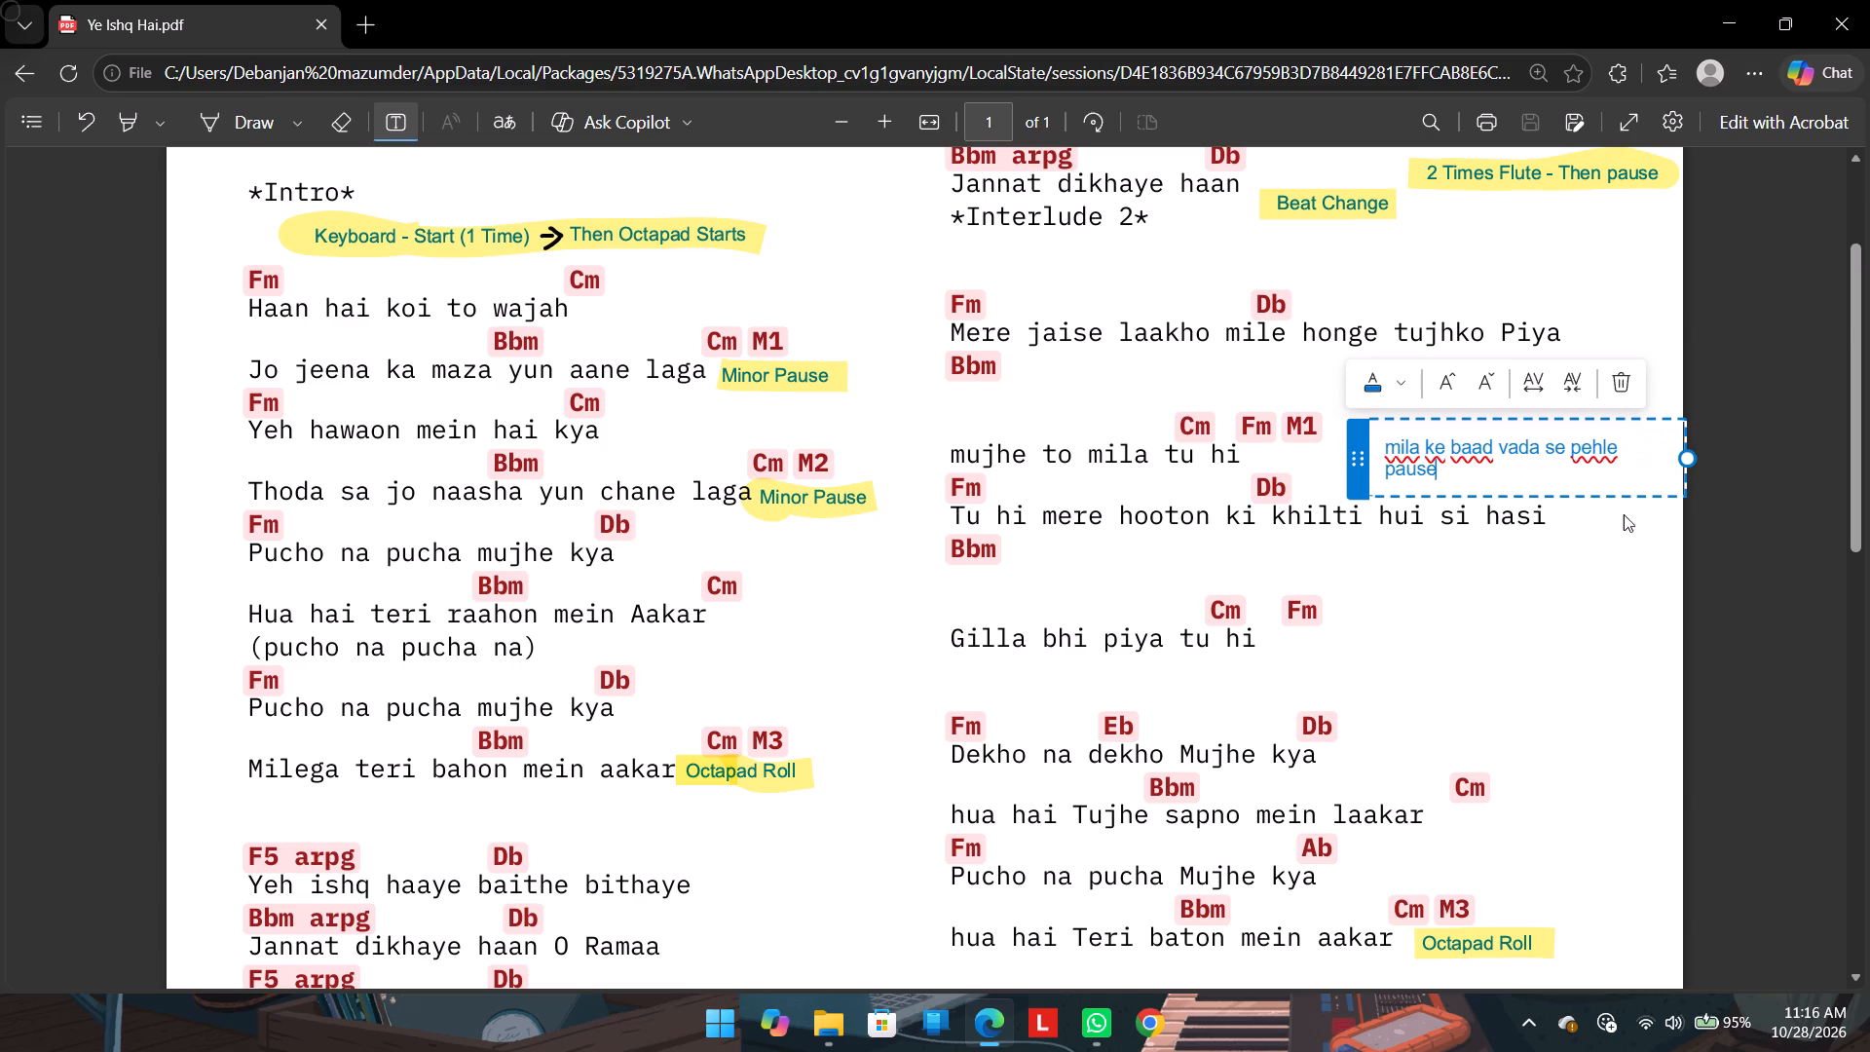
drag(1361, 462, 1318, 459)
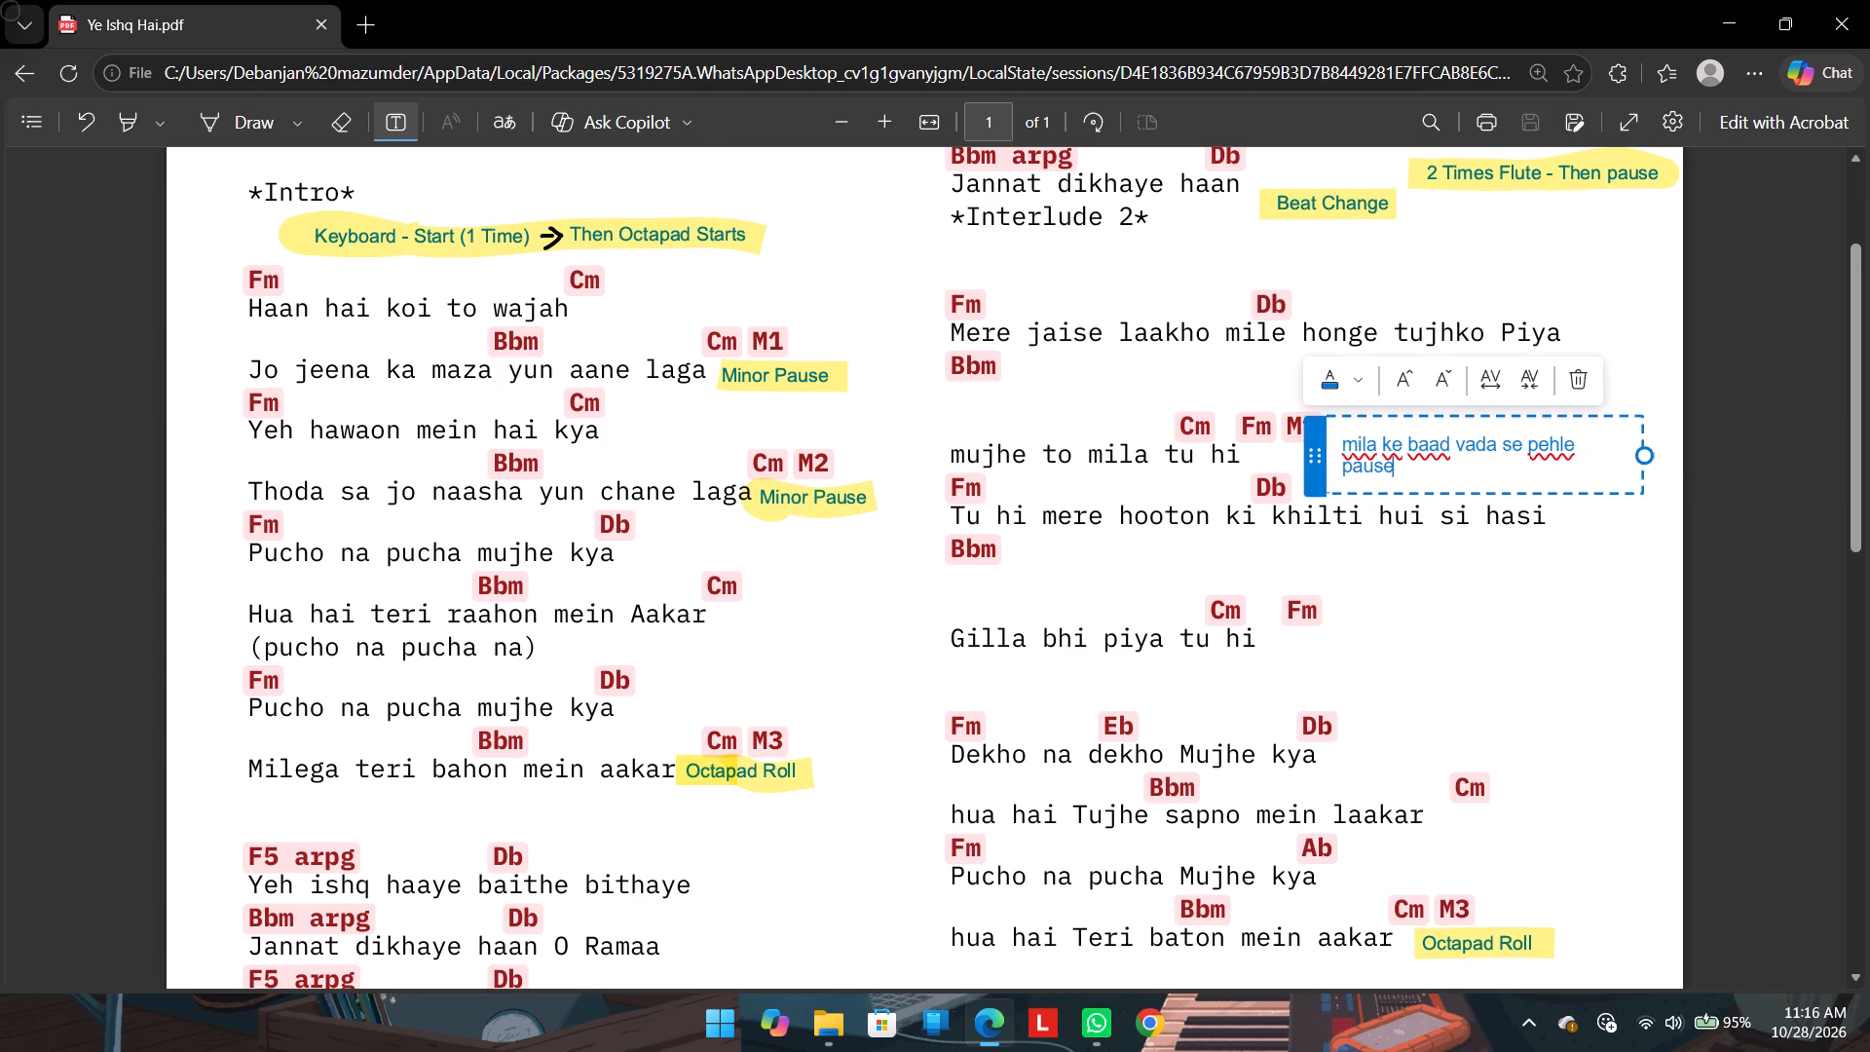
drag(1648, 454, 1664, 456)
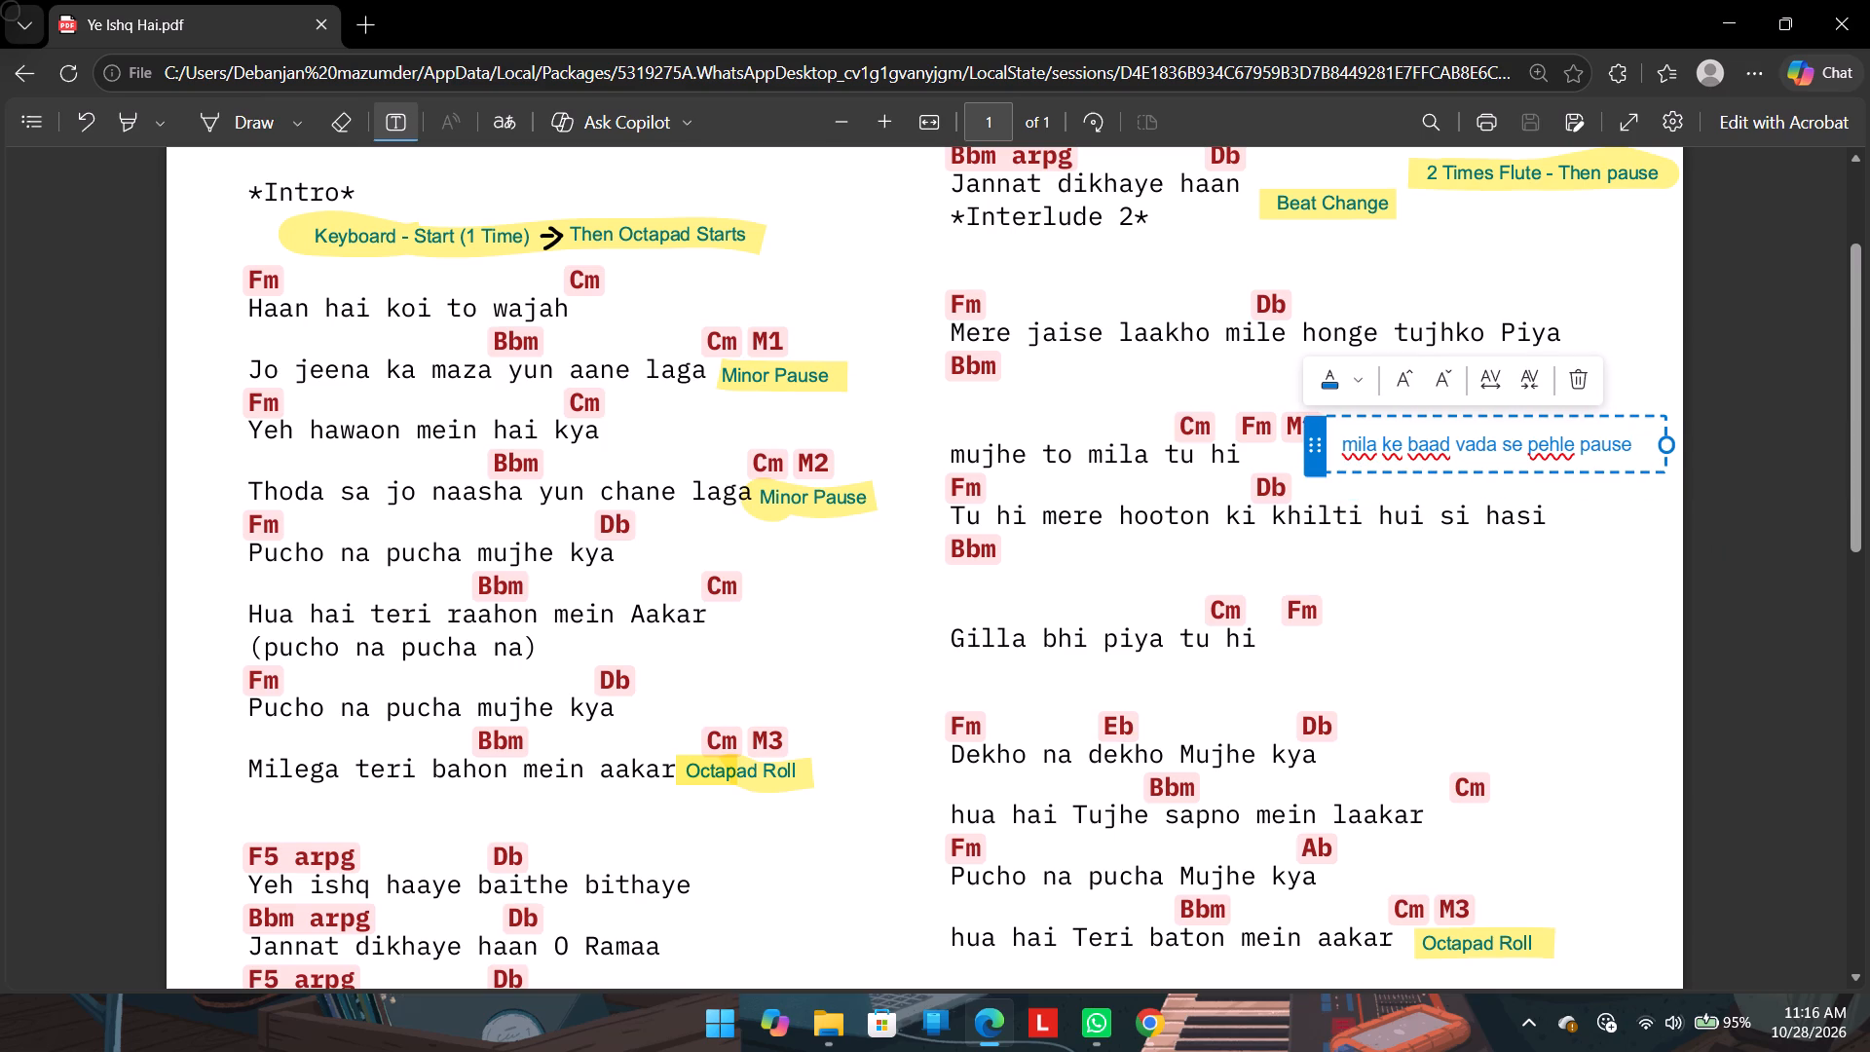
Reword the new note to read "mila ke baad tu hi se pehle PAUSE".
click(1636, 452)
key(ctrl+BackSpace)
key(ctrl+BackSpace)
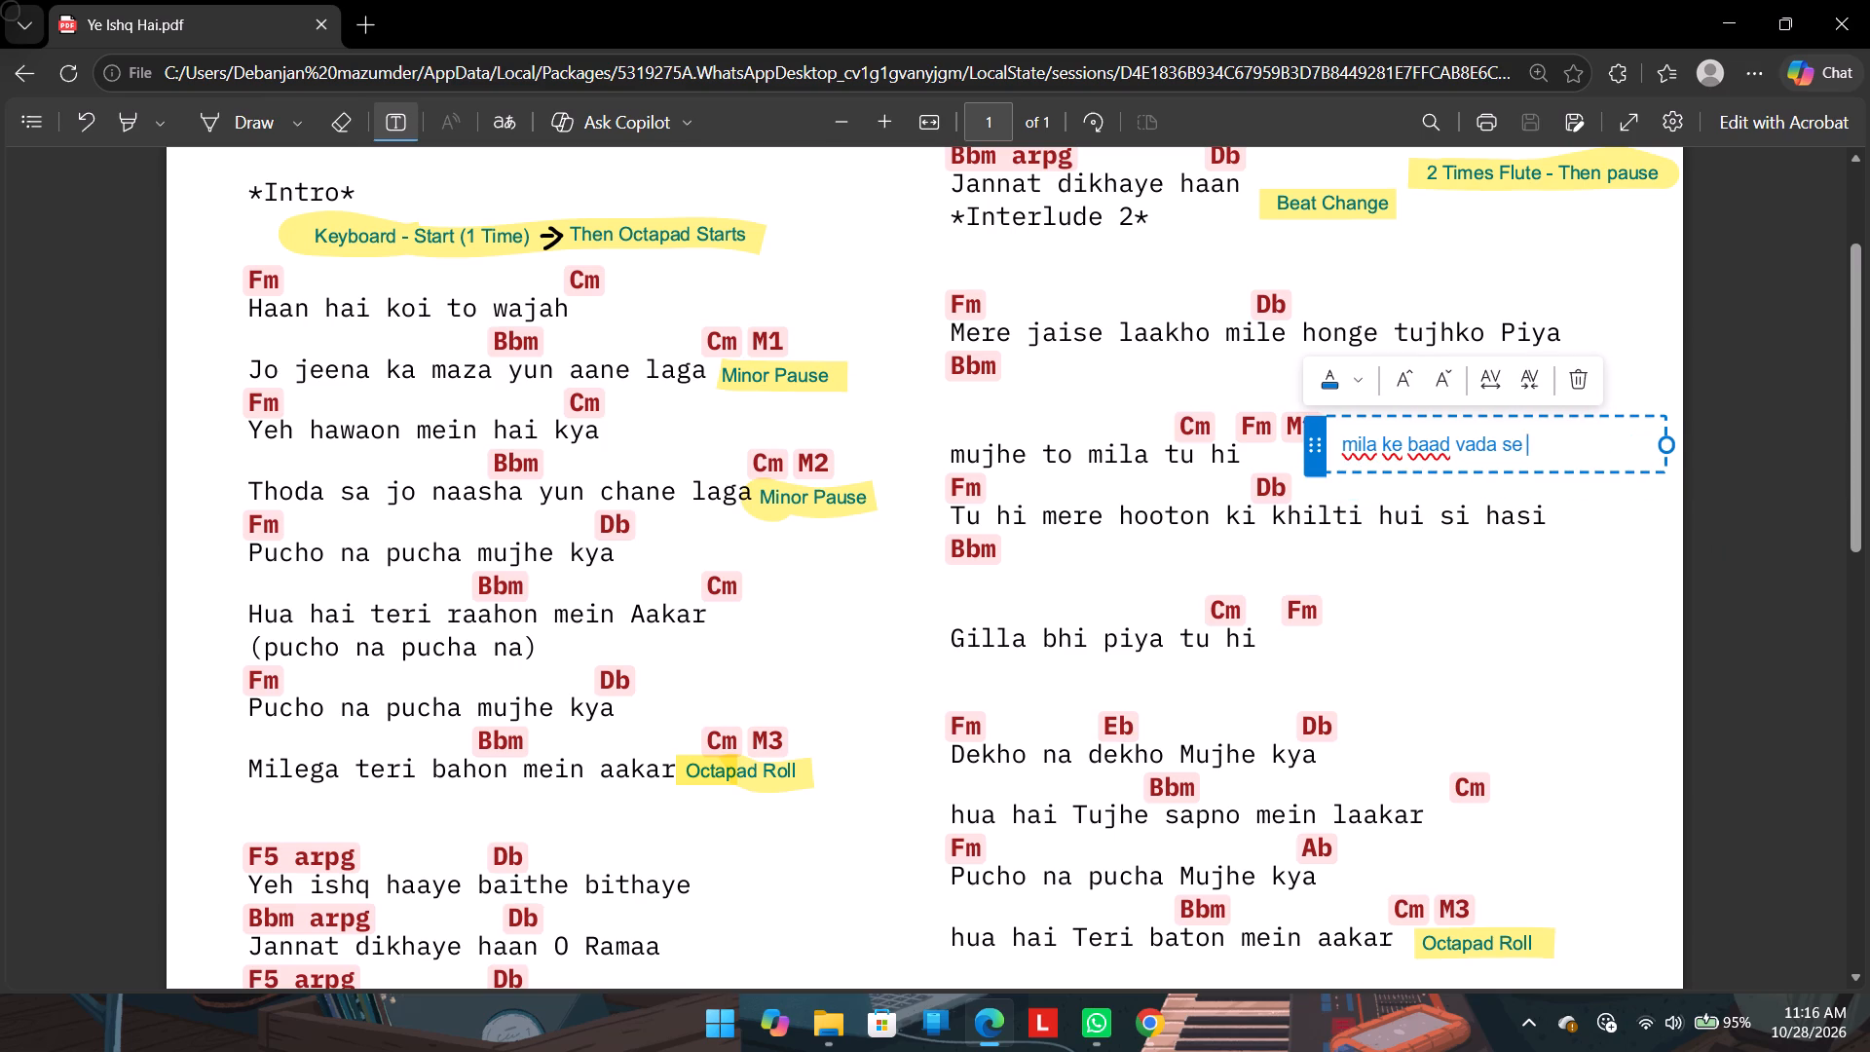
key(ctrl+BackSpace)
key(ctrl+BackSpace)
text(tu hi se pehle pause)
key(ctrl+BackSpace)
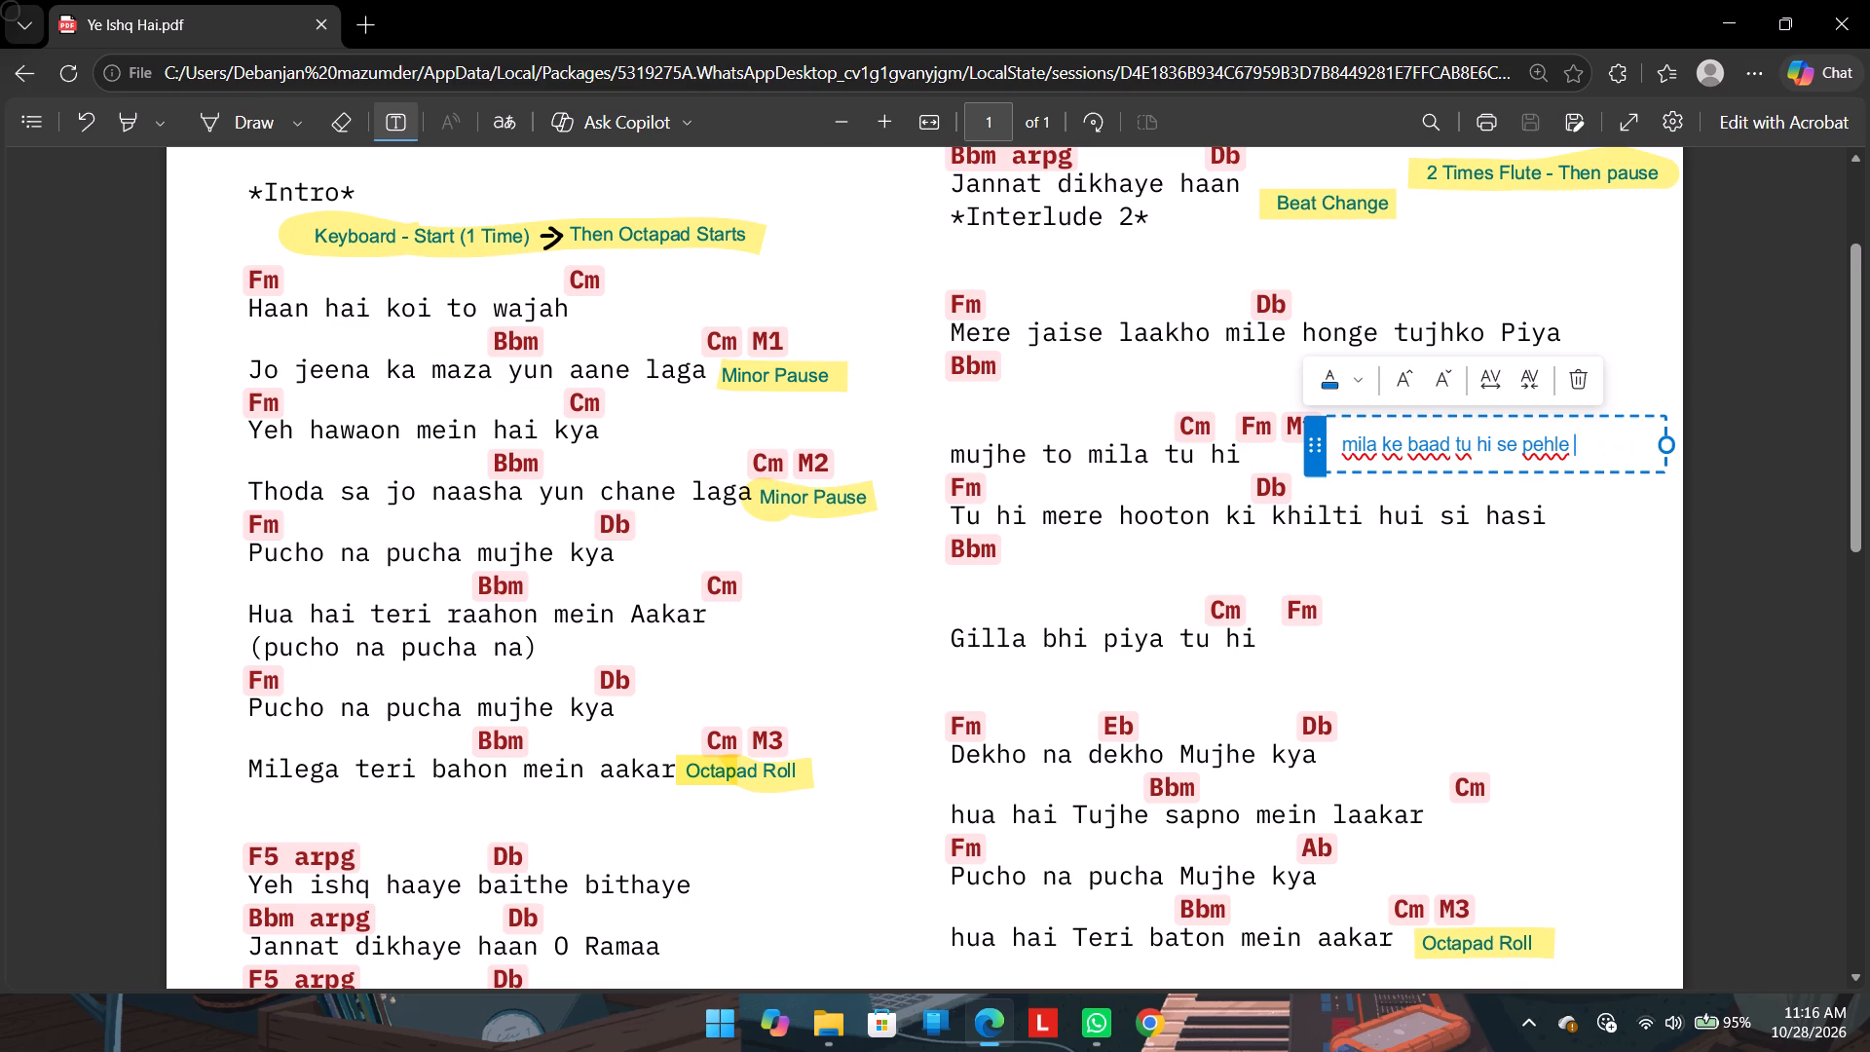
text(PAUSE)
click(1586, 651)
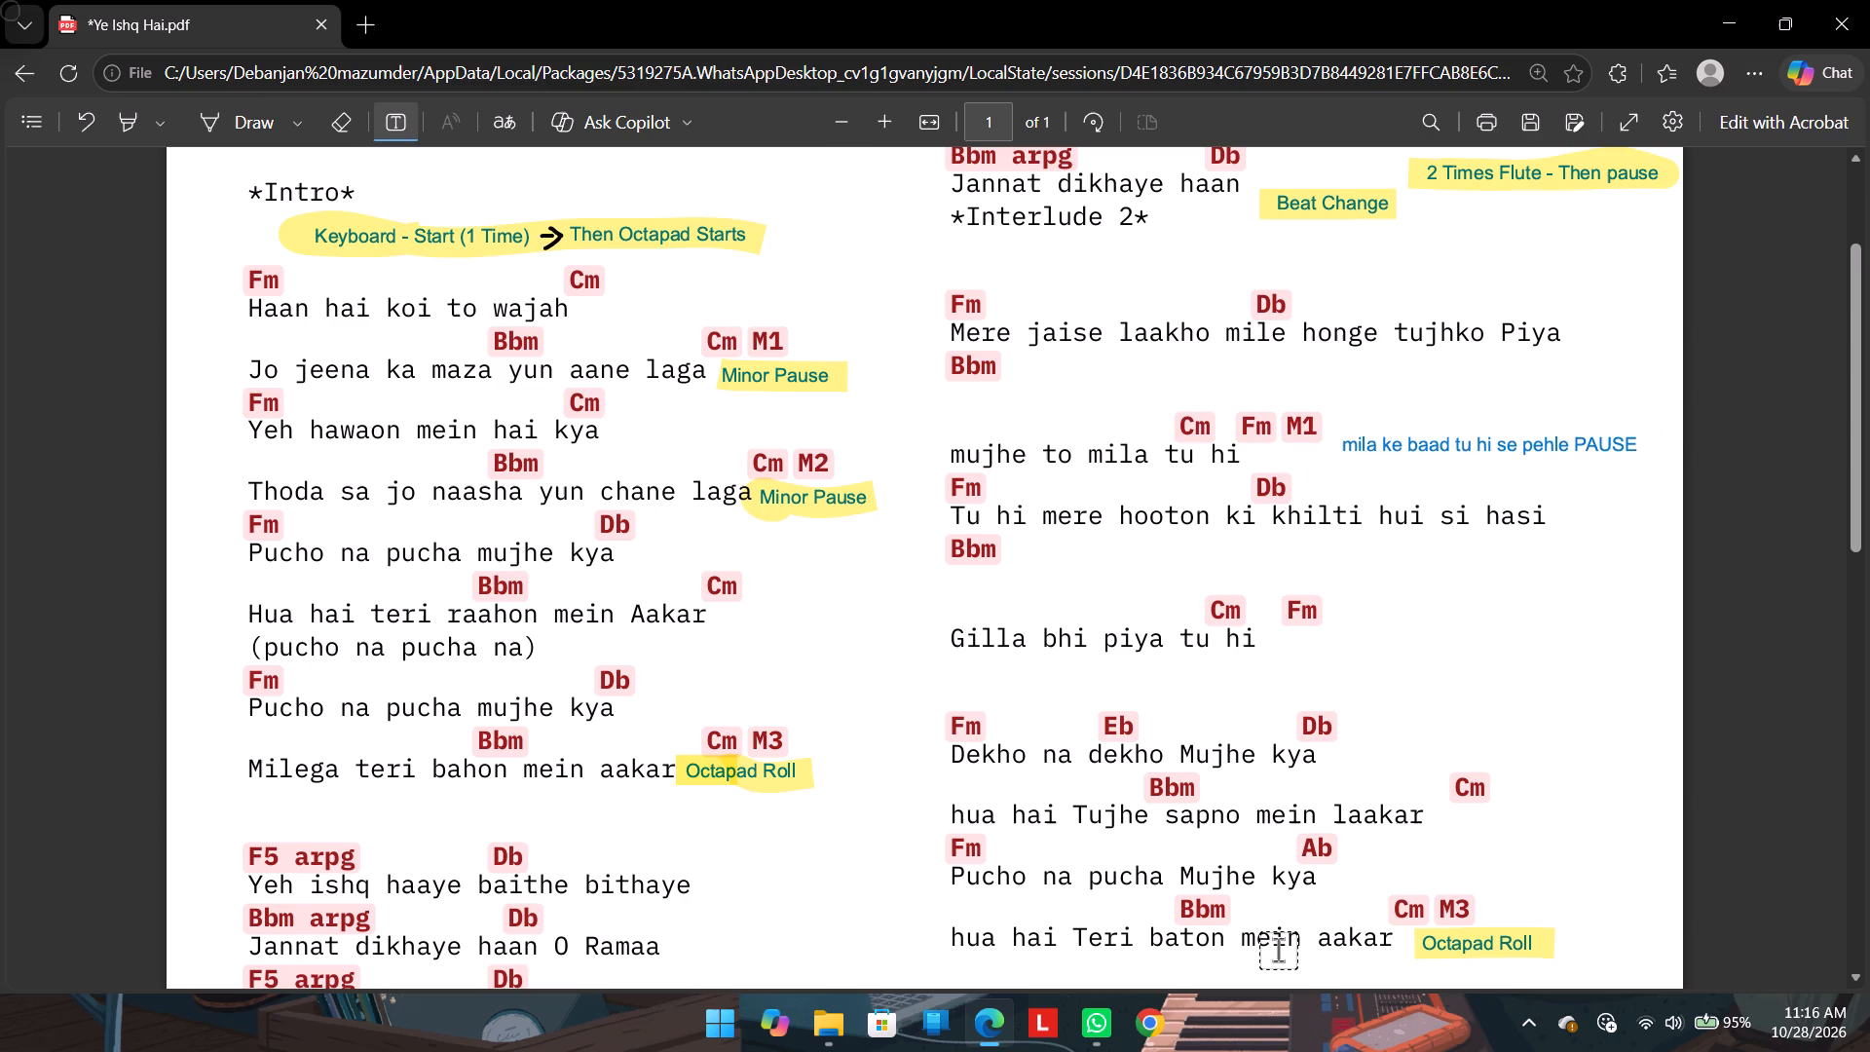
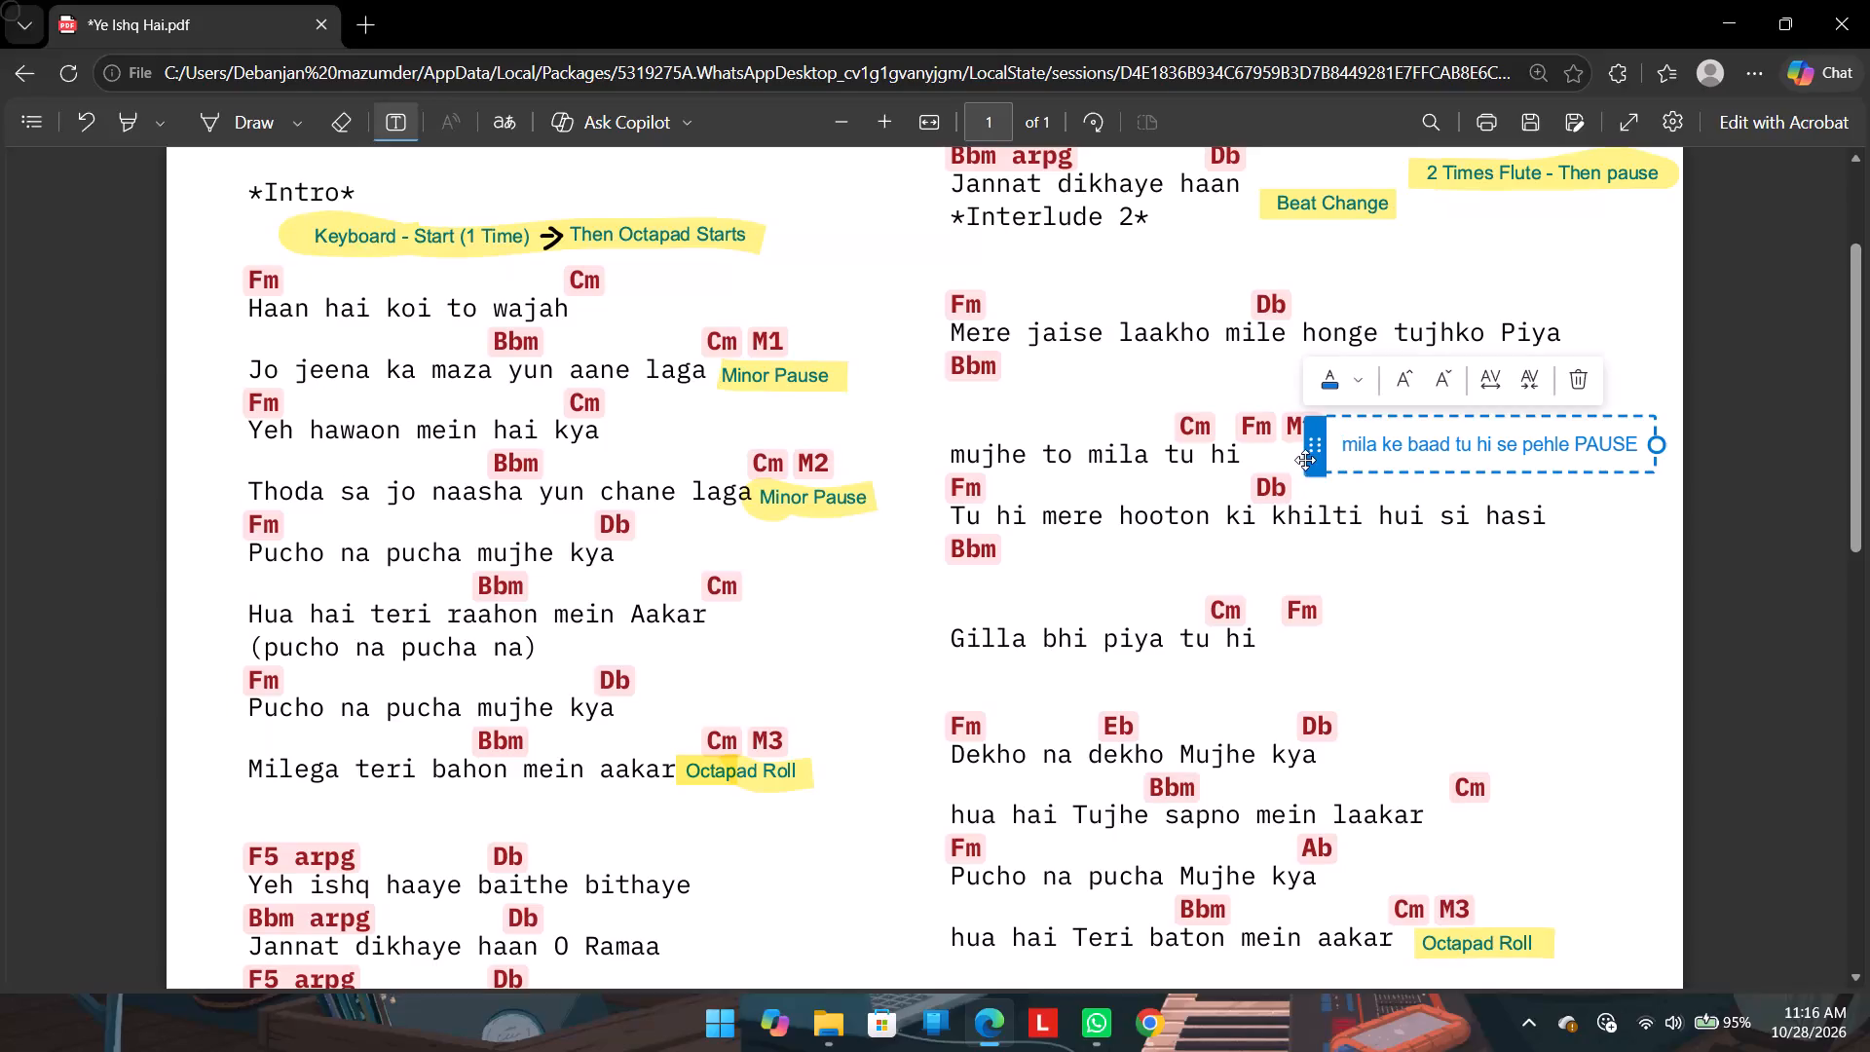
Finish editing the "mila ke baad tu hi se pehle PAUSE" note and highlight its full text in yellow.
click(1312, 455)
click(1664, 621)
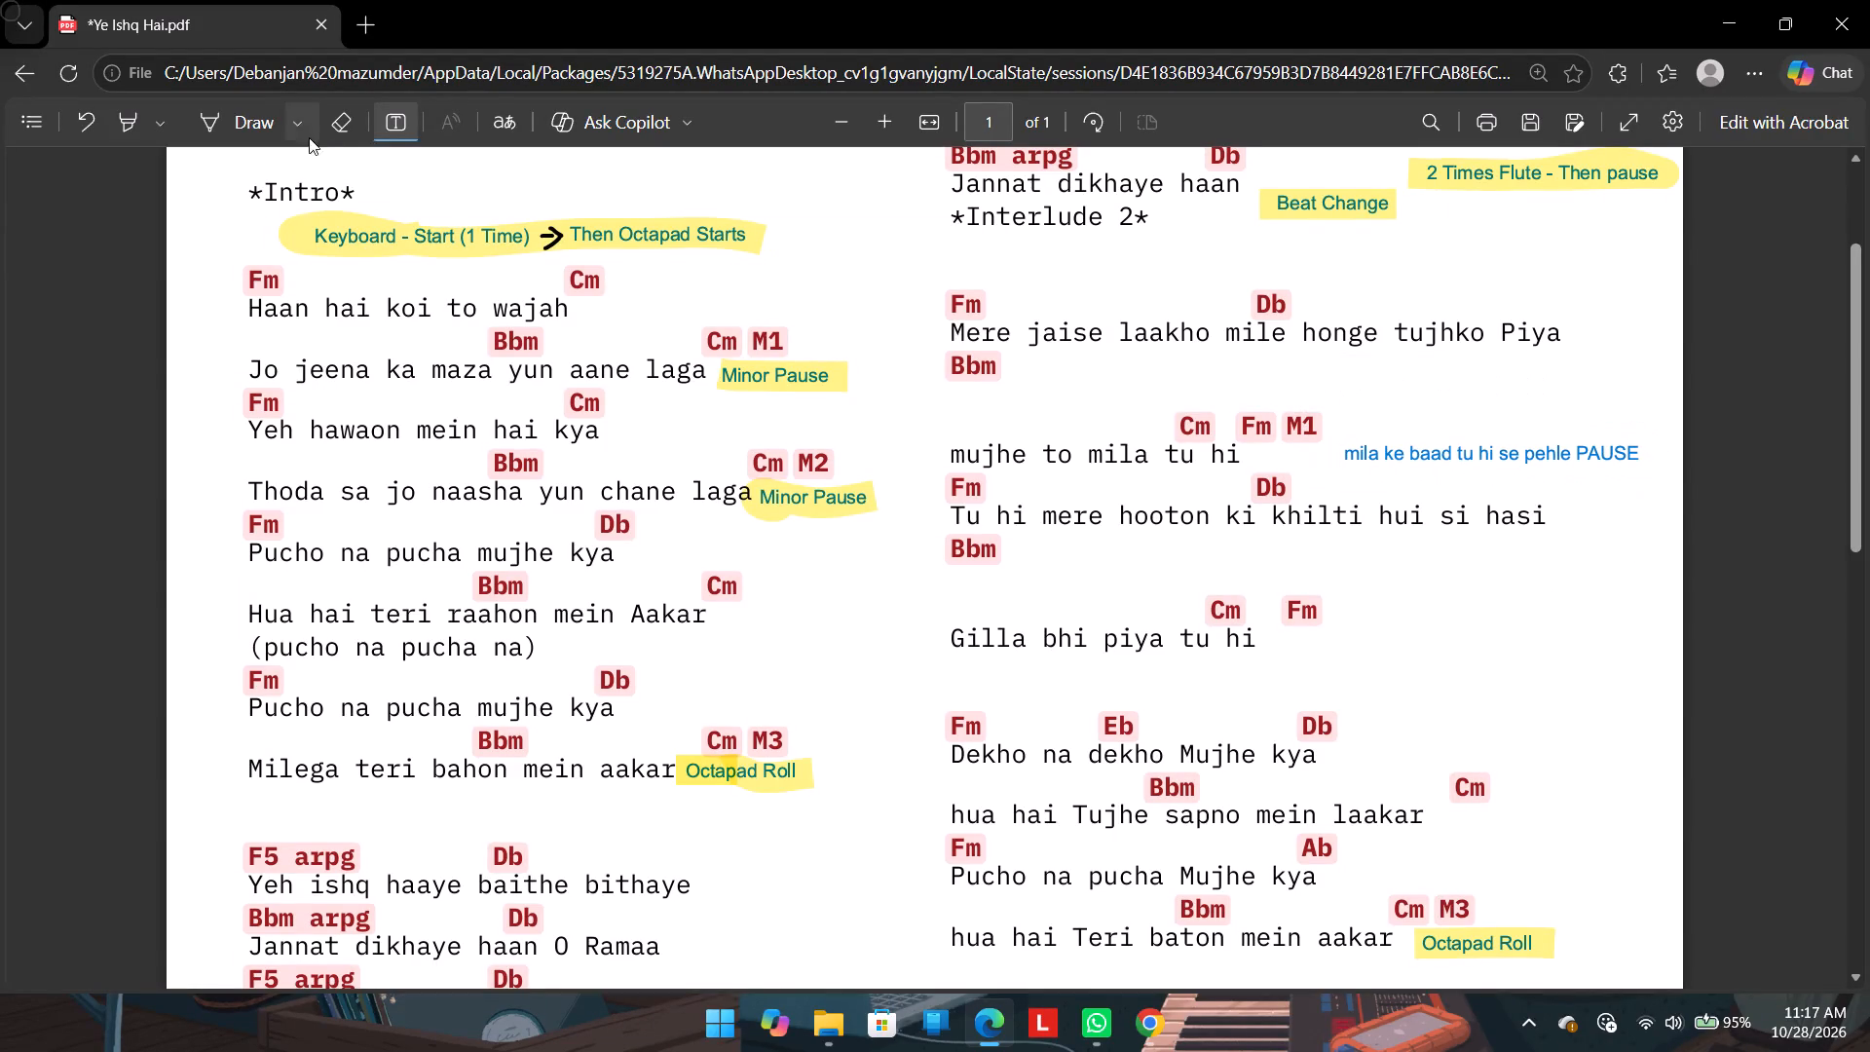
click(124, 126)
drag(1331, 452, 1430, 454)
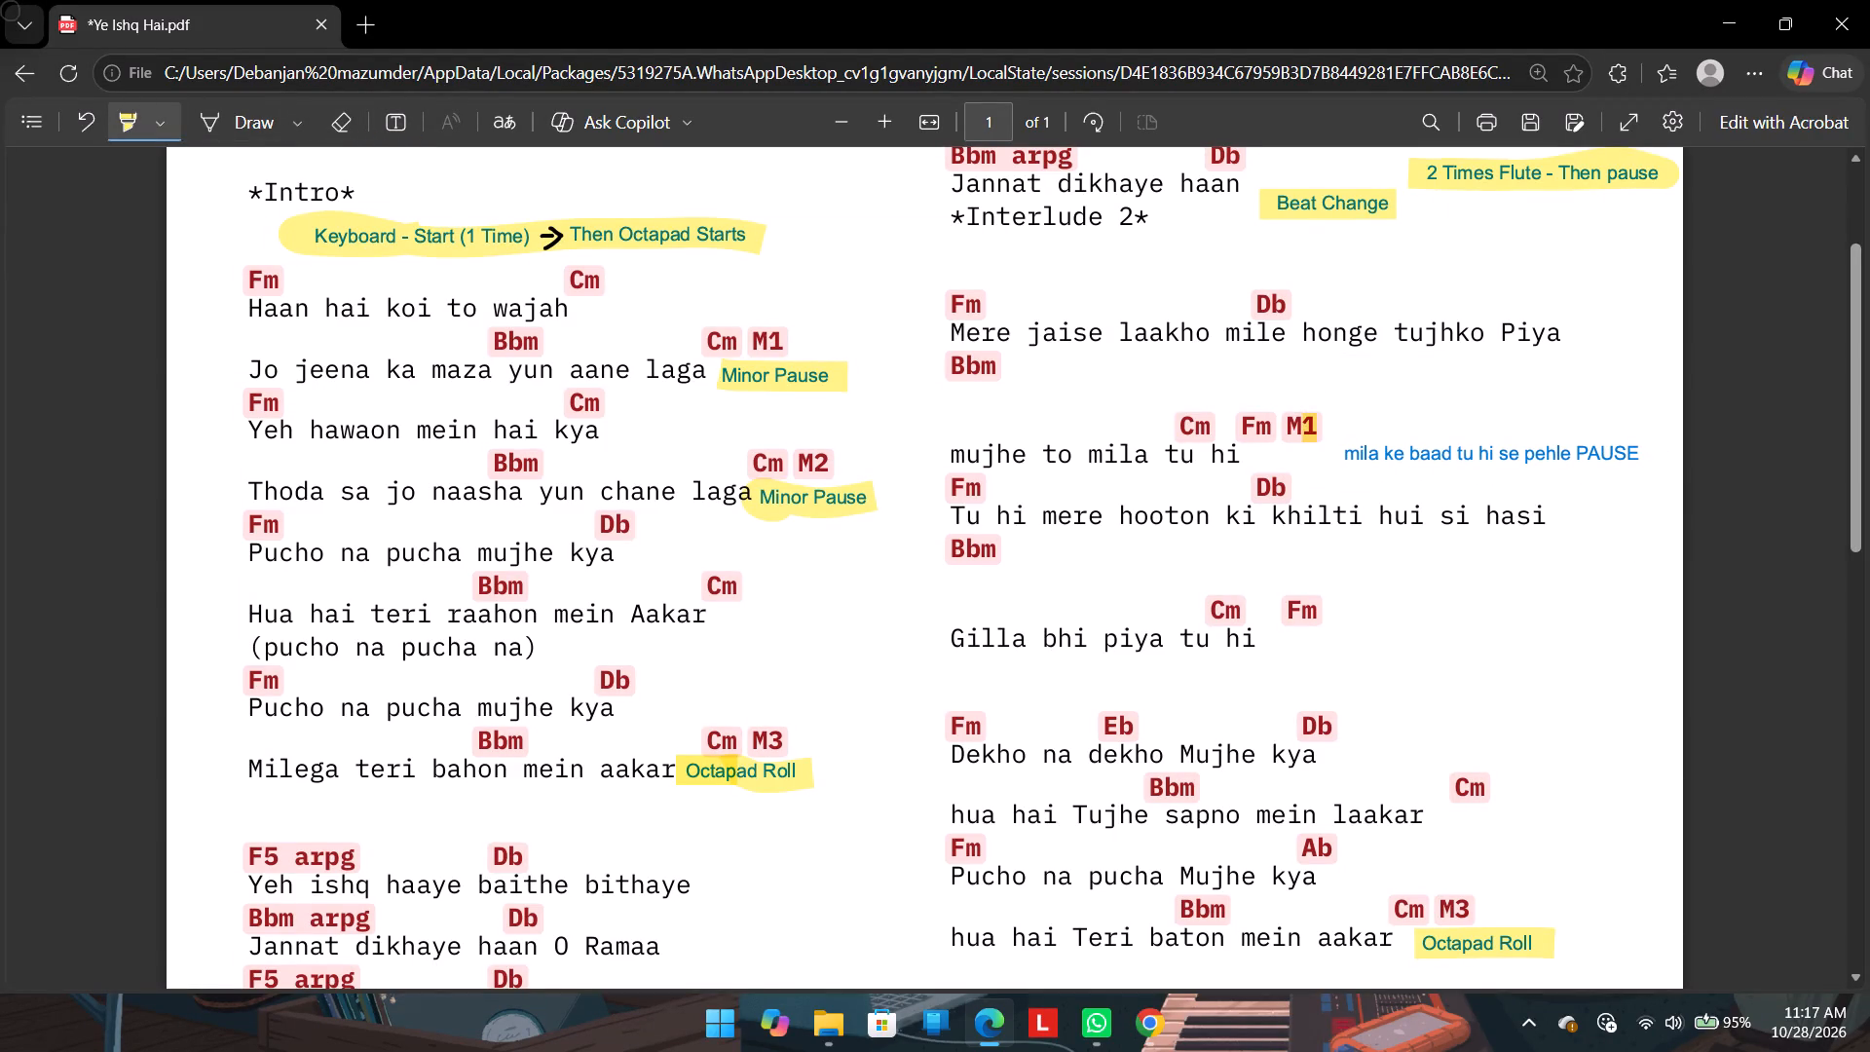
drag(1430, 454, 1623, 455)
key(ctrl+z)
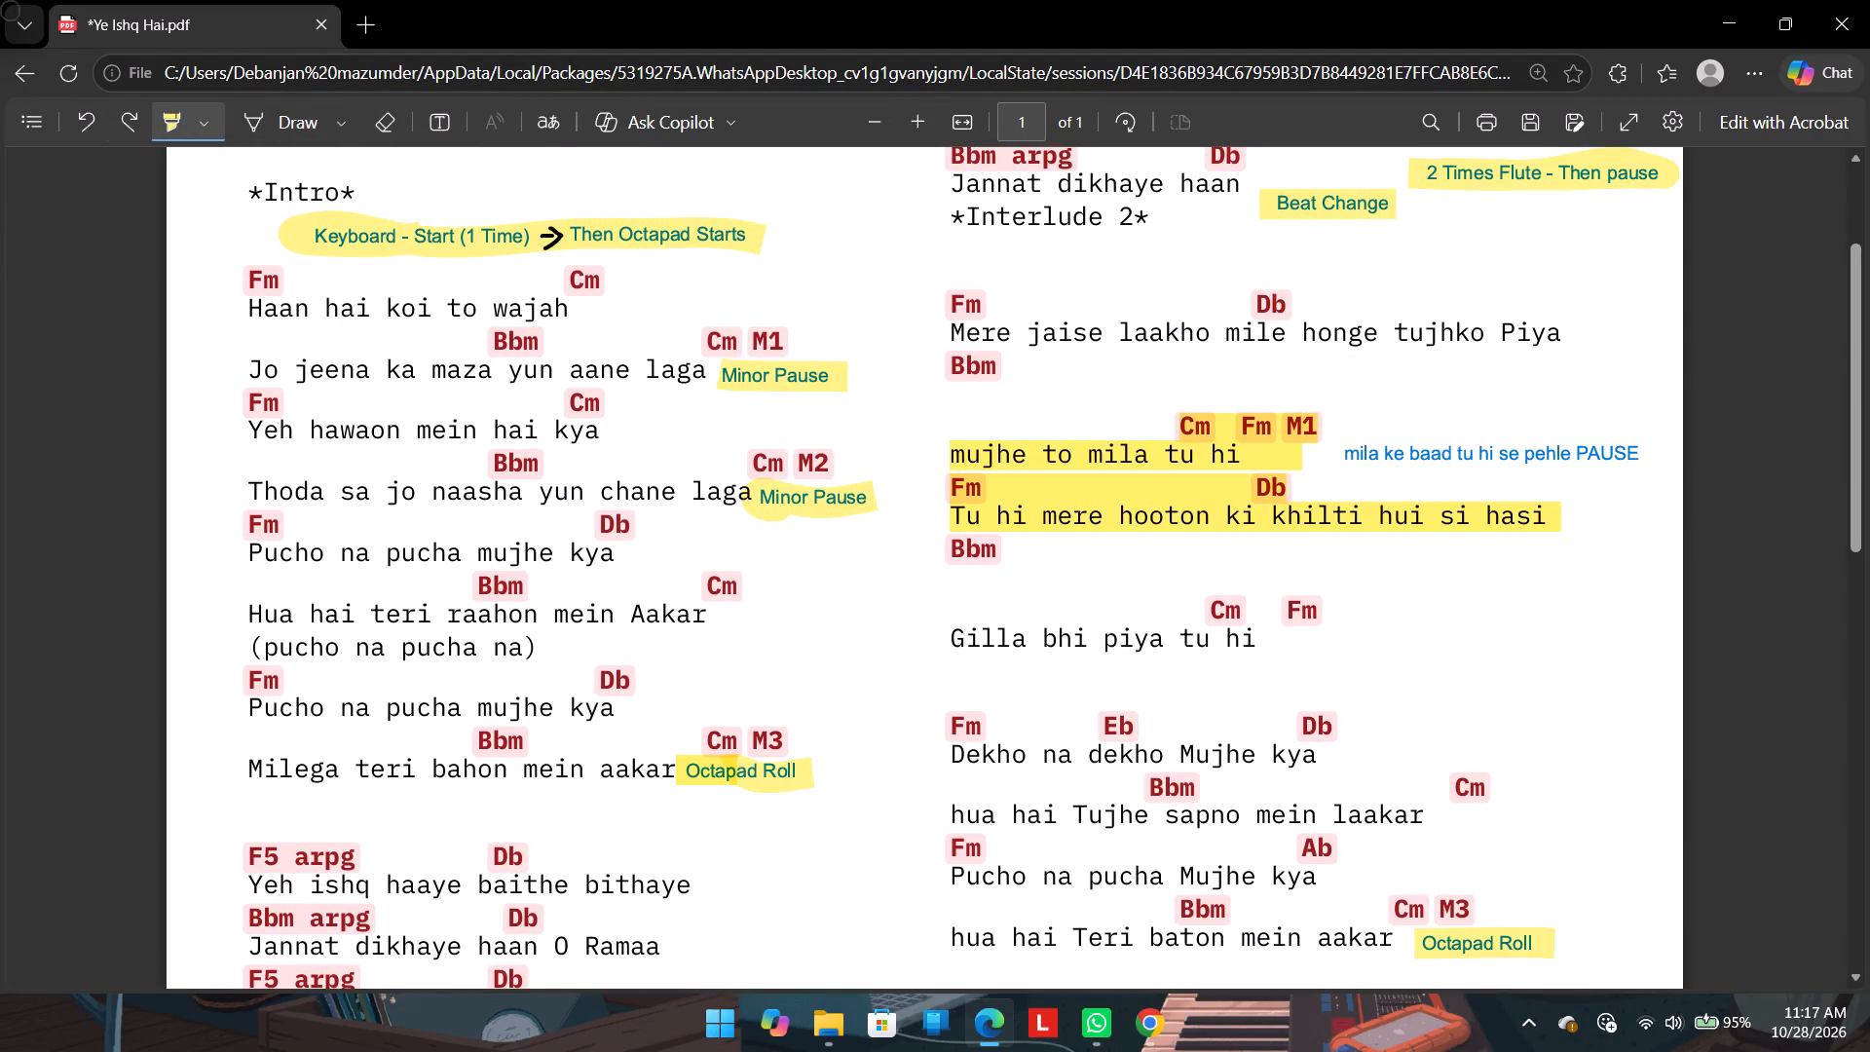
drag(1650, 451, 1336, 454)
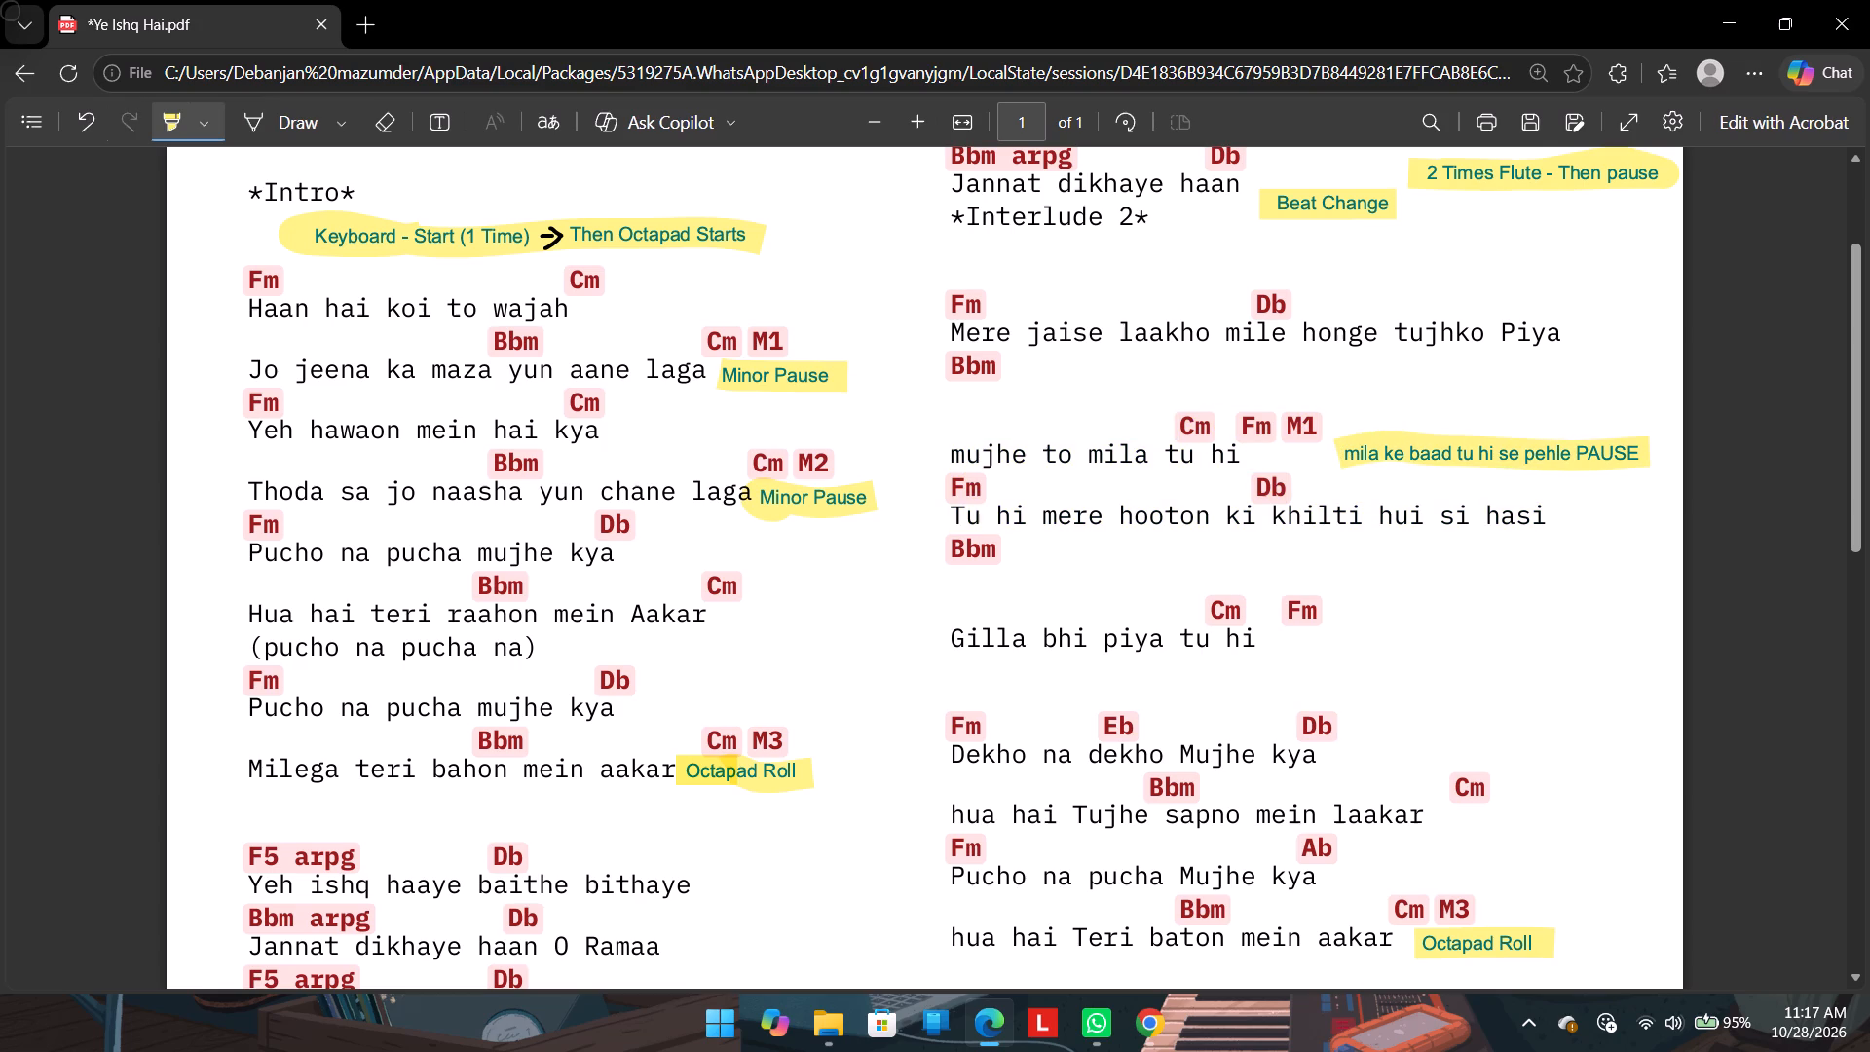
Save the annotated Ye Ishq Hai PDF and look over the sheet.
key(ctrl+s)
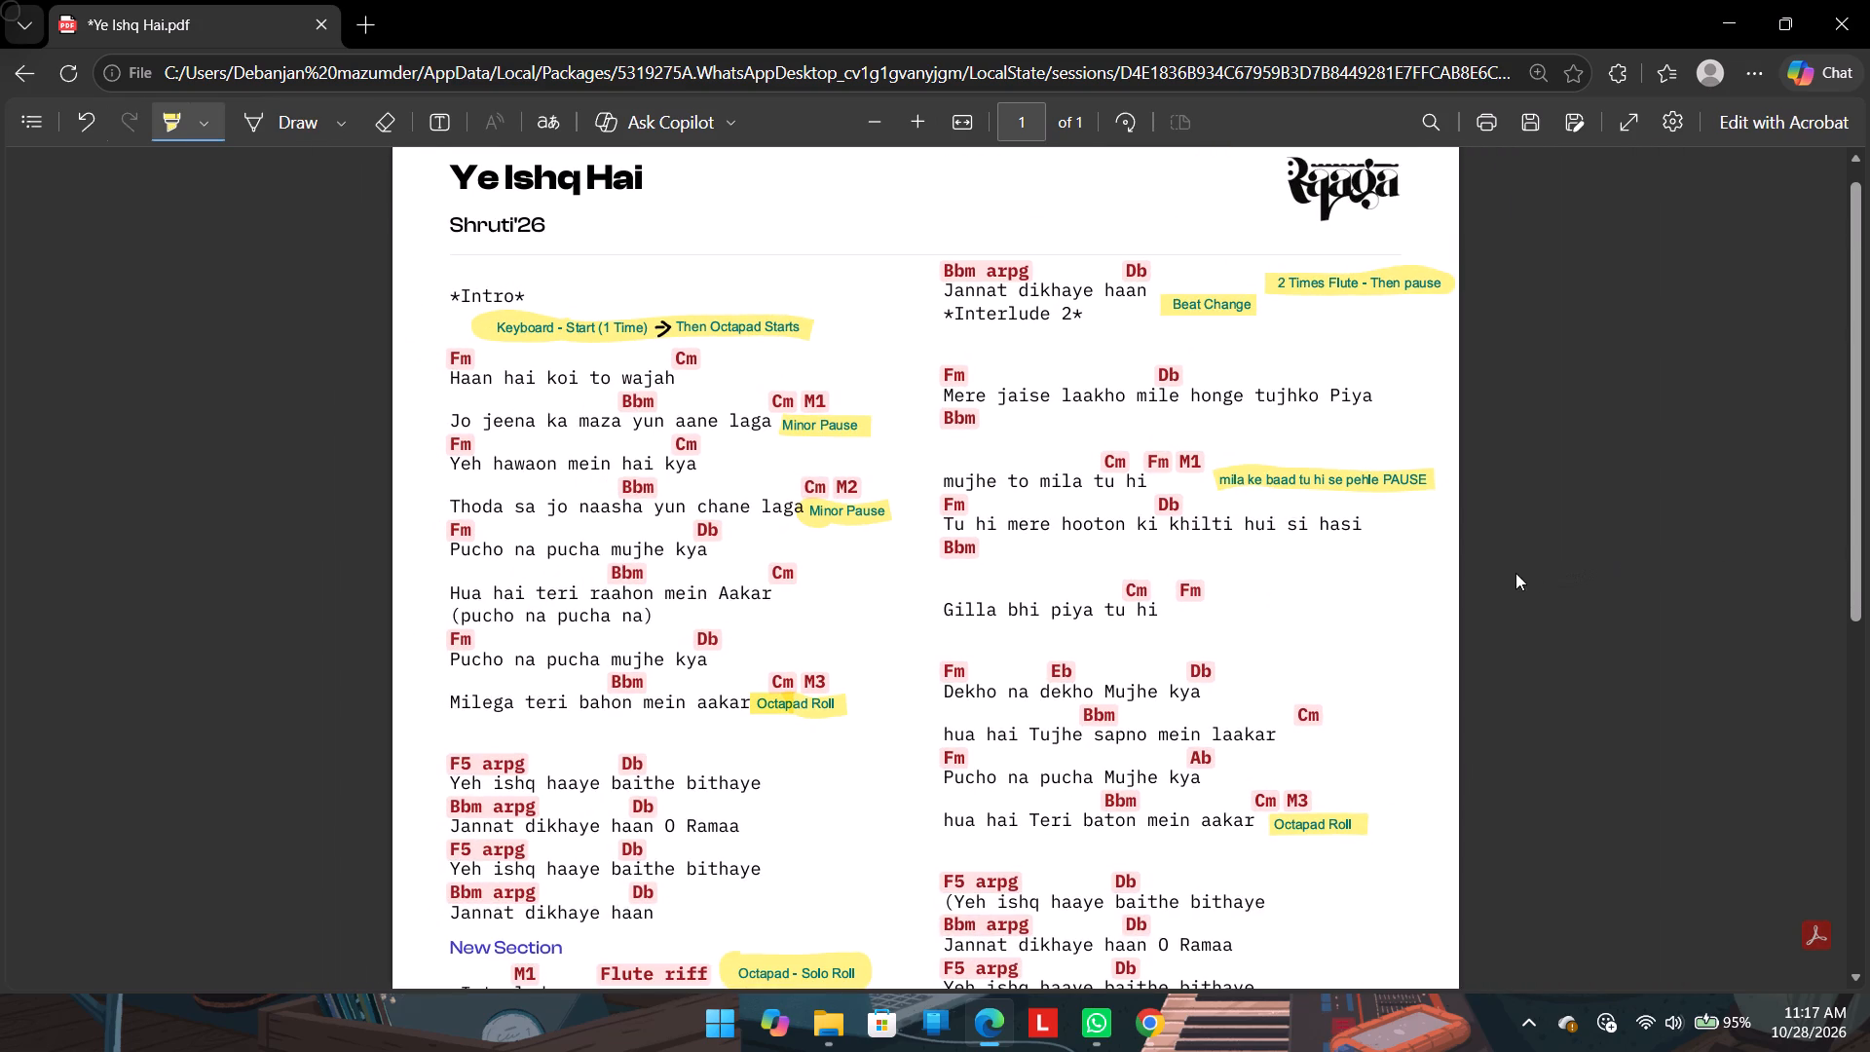
scroll(1544, 346, down, 14)
scroll(1449, 505, up, 16)
Find the WhatsApp app with the system search and switch to it.
text(wh)
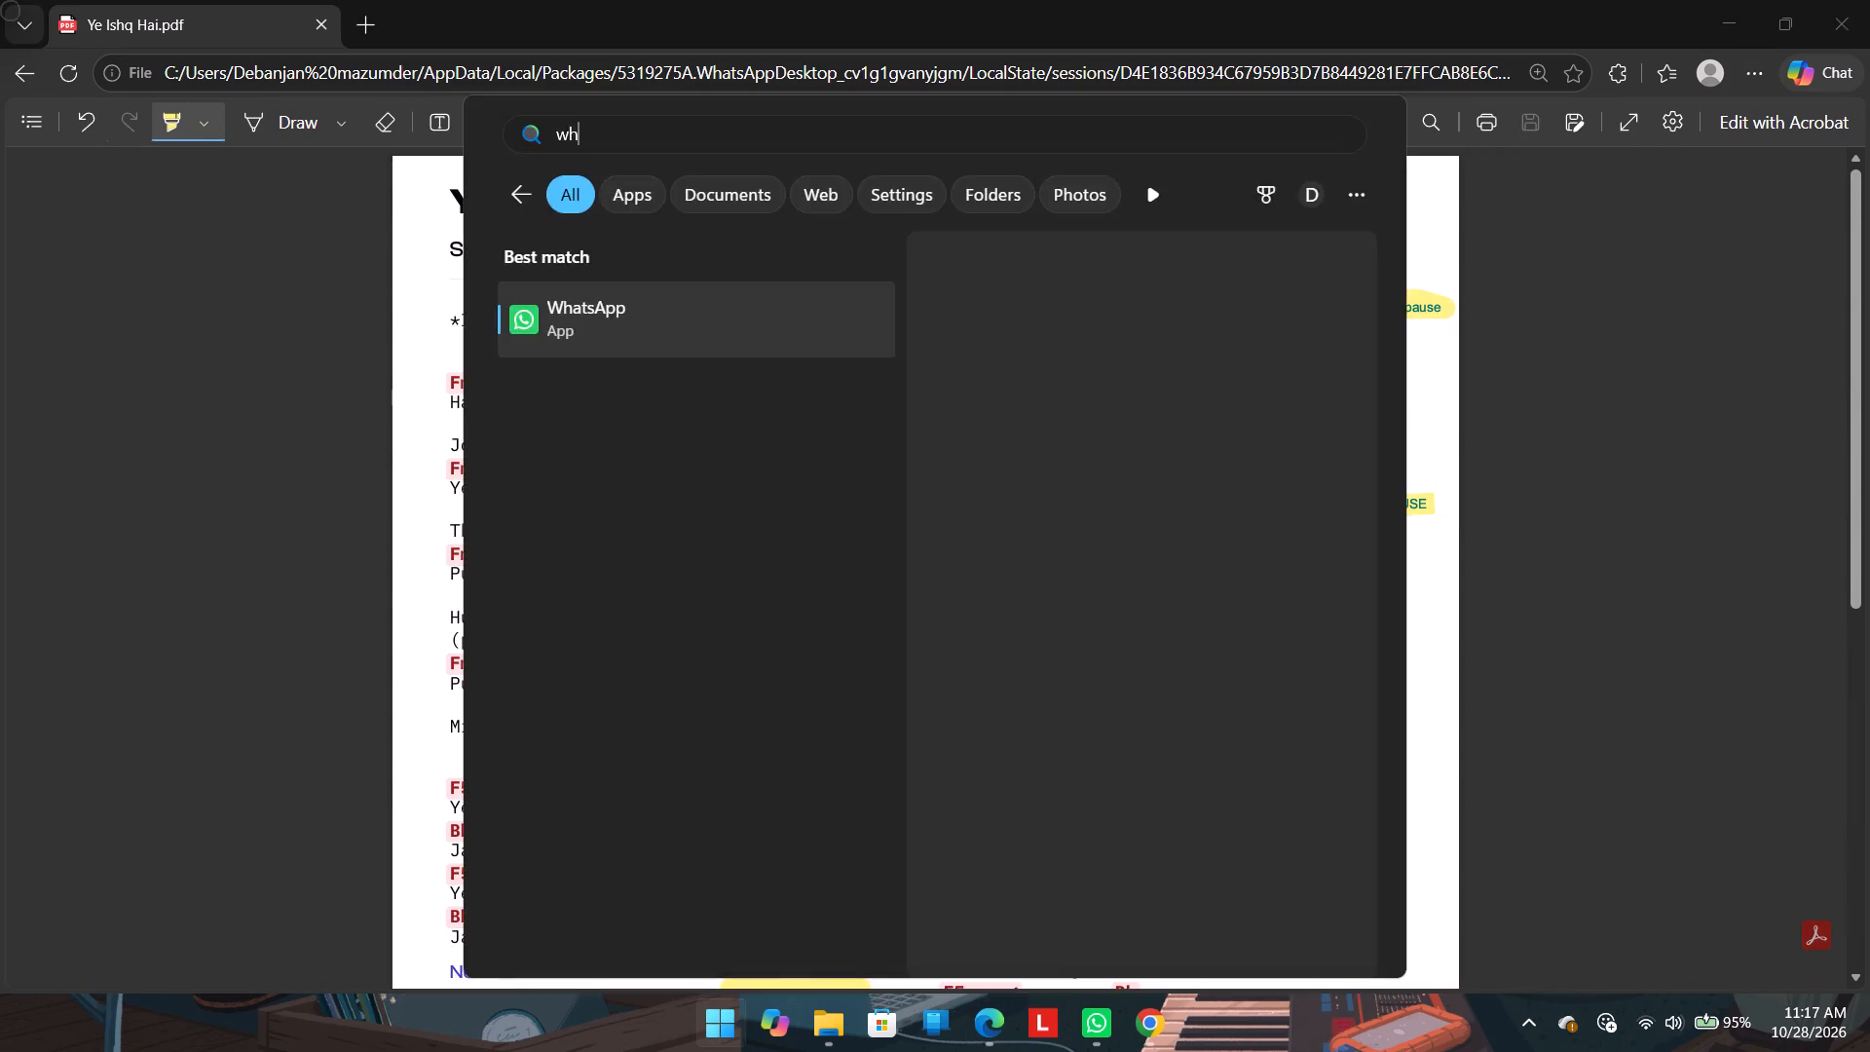
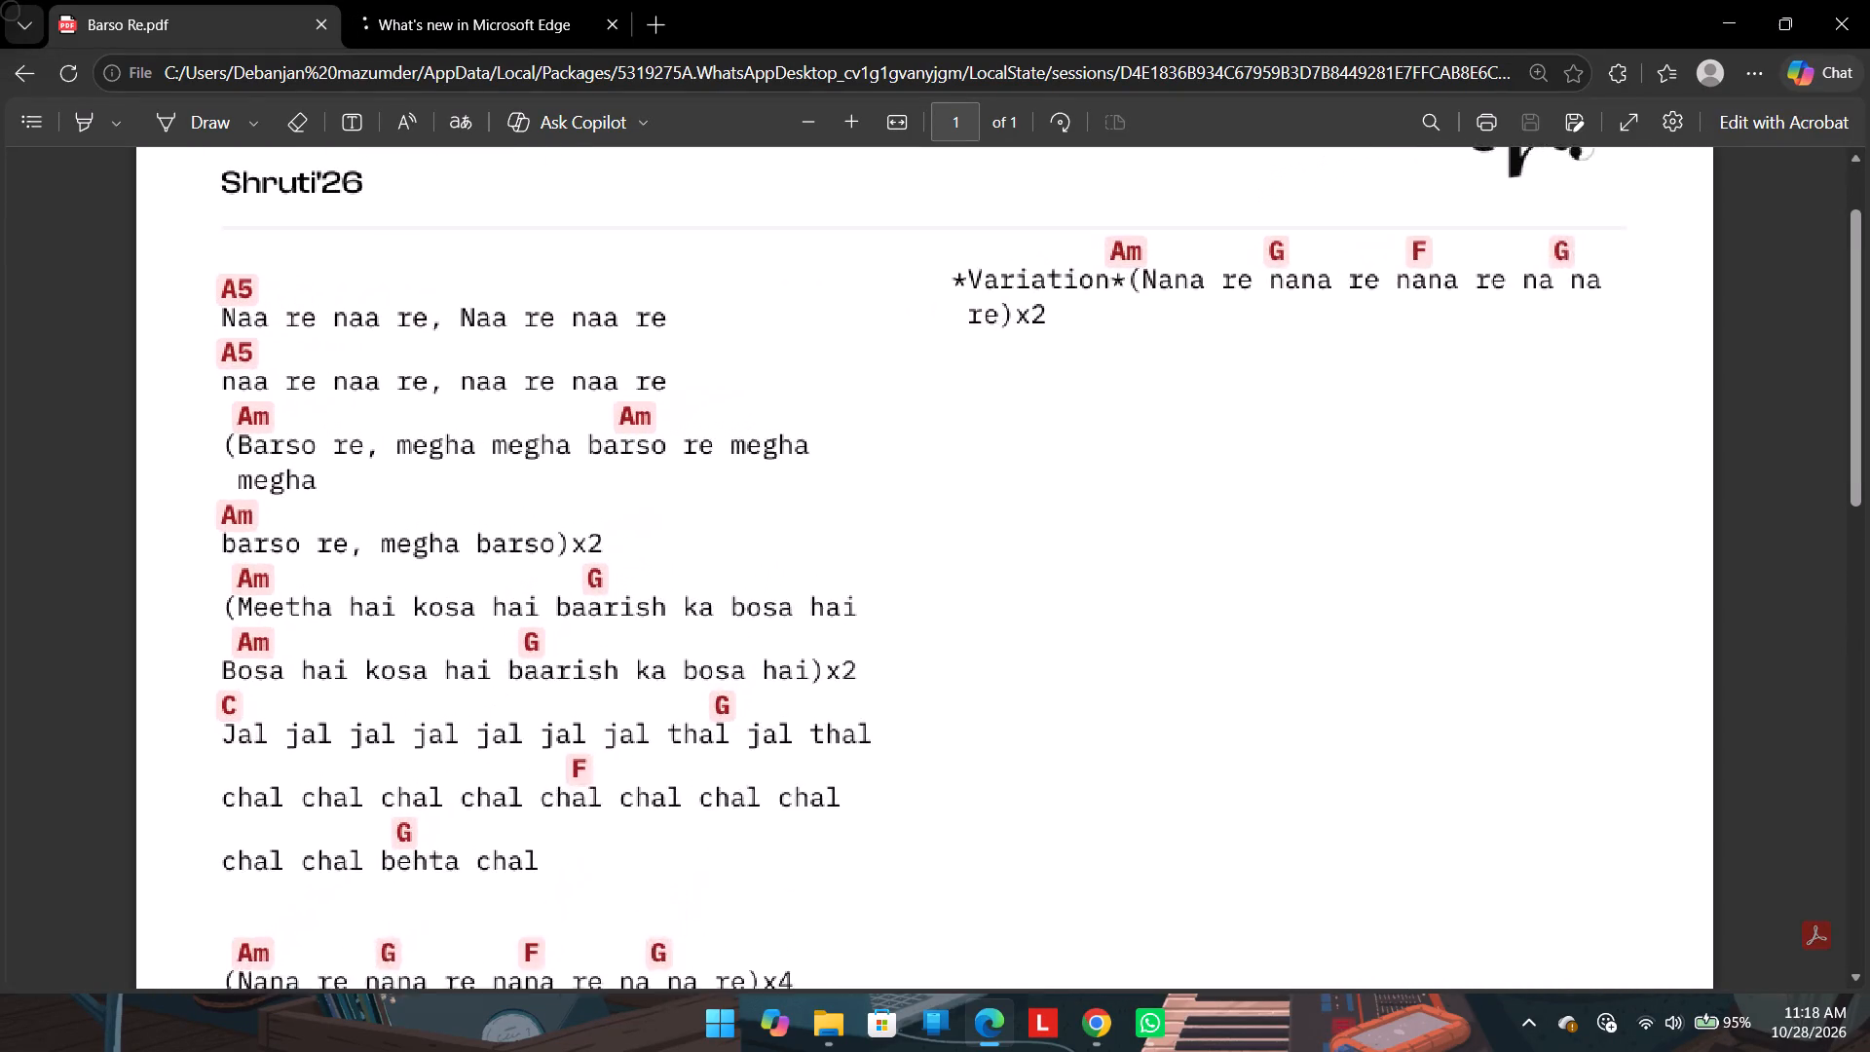
Draw a blue curly brace after the two opening A5 "Naa re naa re" lines with the Draw tool.
scroll(534, 333, up, 1)
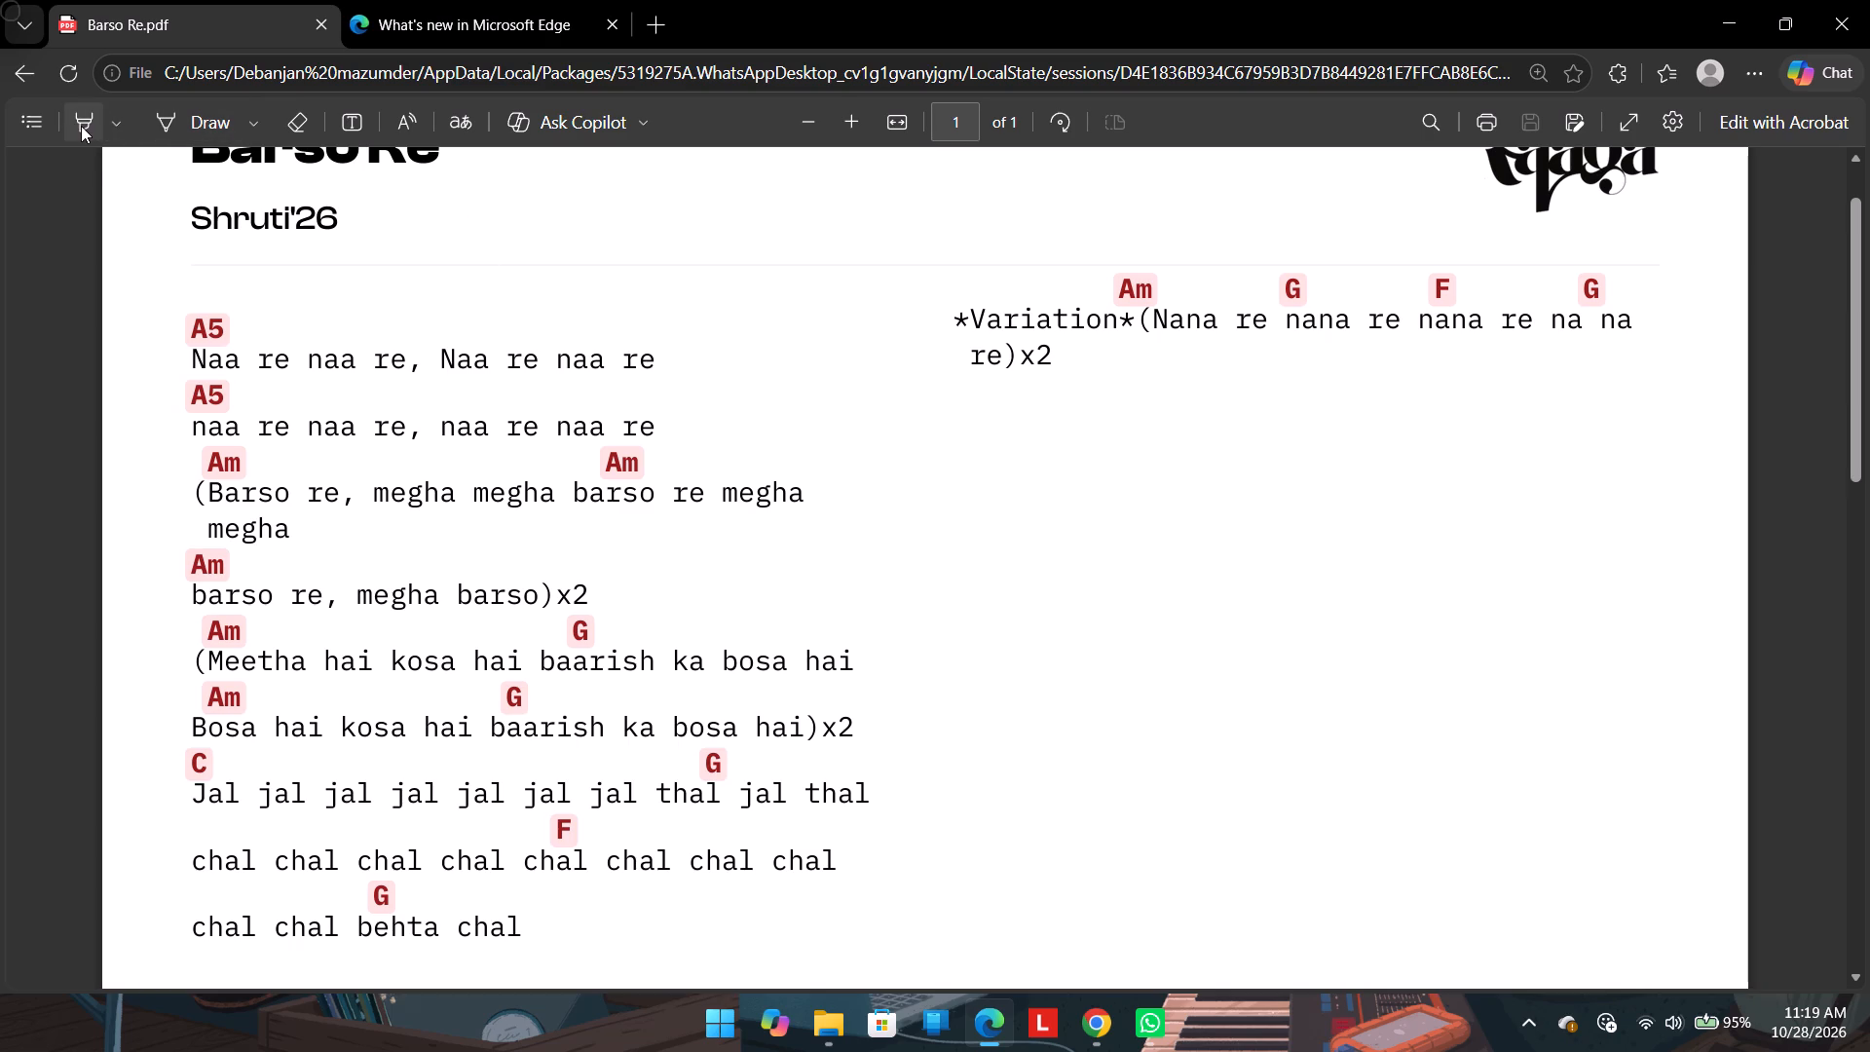
click(192, 121)
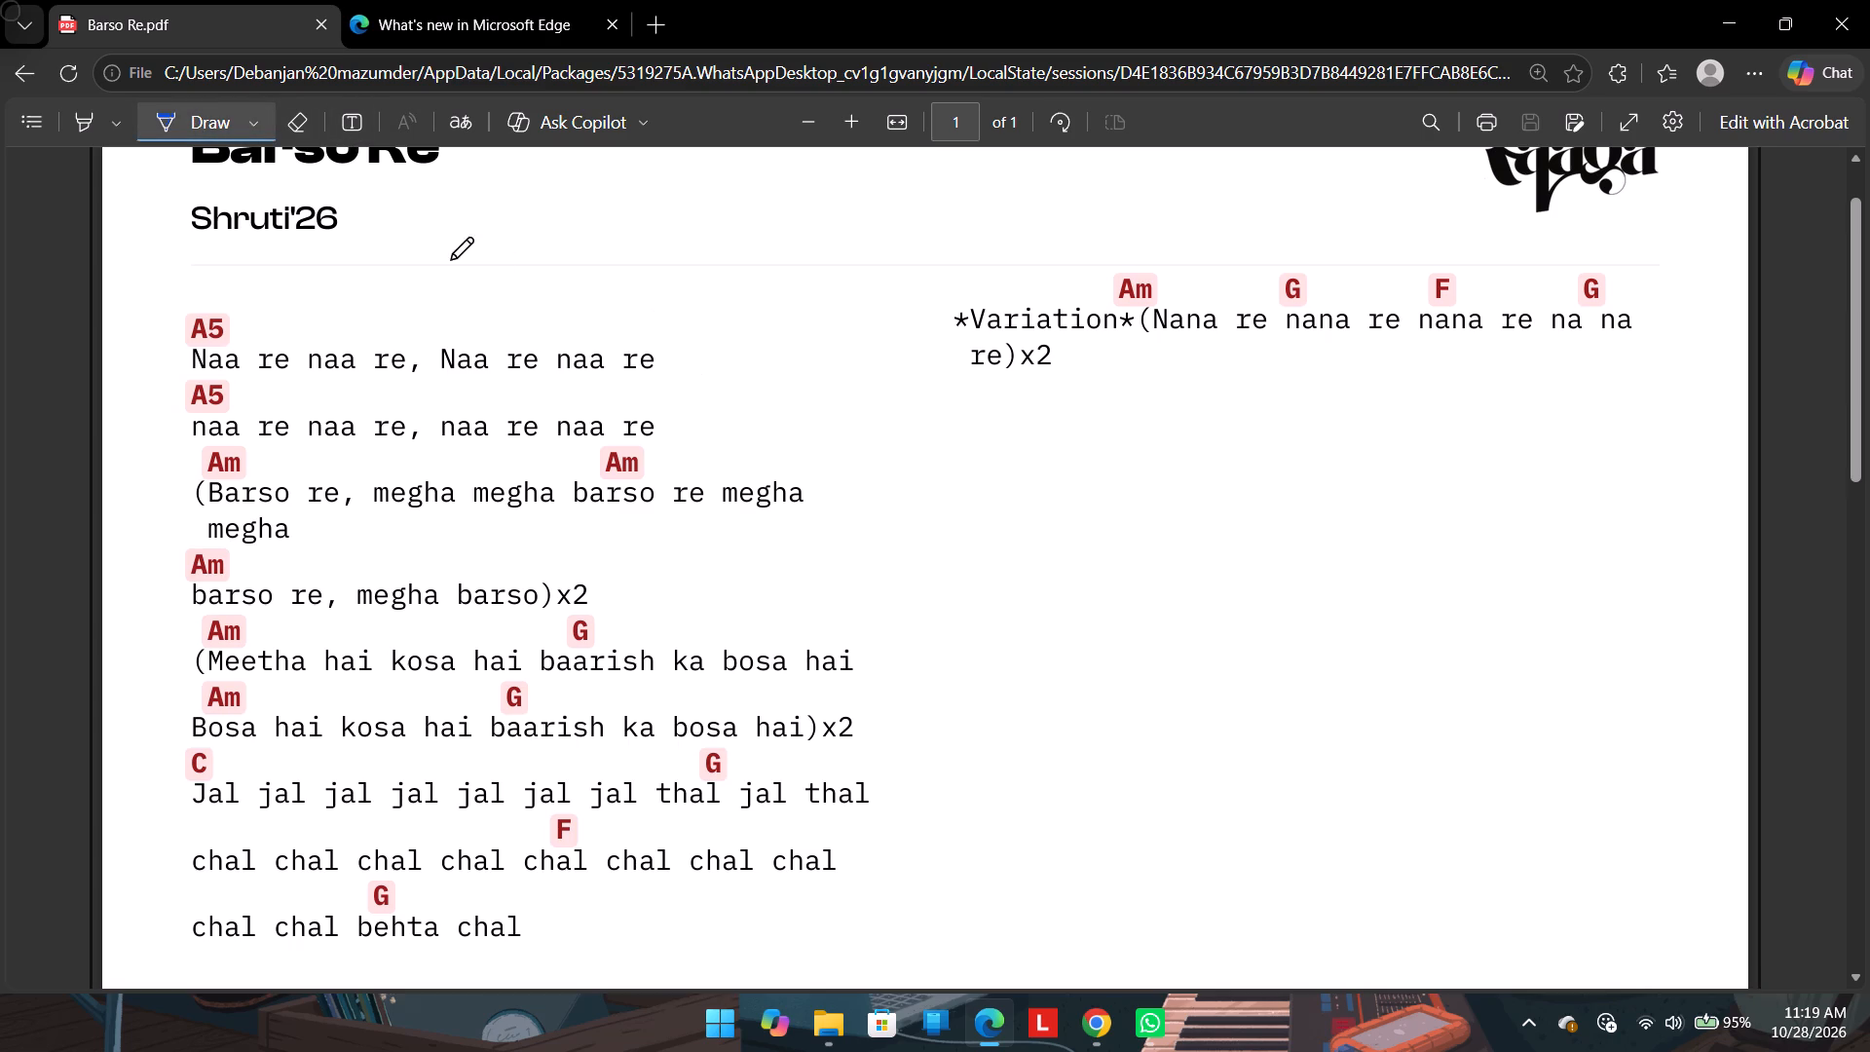
click(351, 119)
click(215, 118)
drag(645, 315, 672, 401)
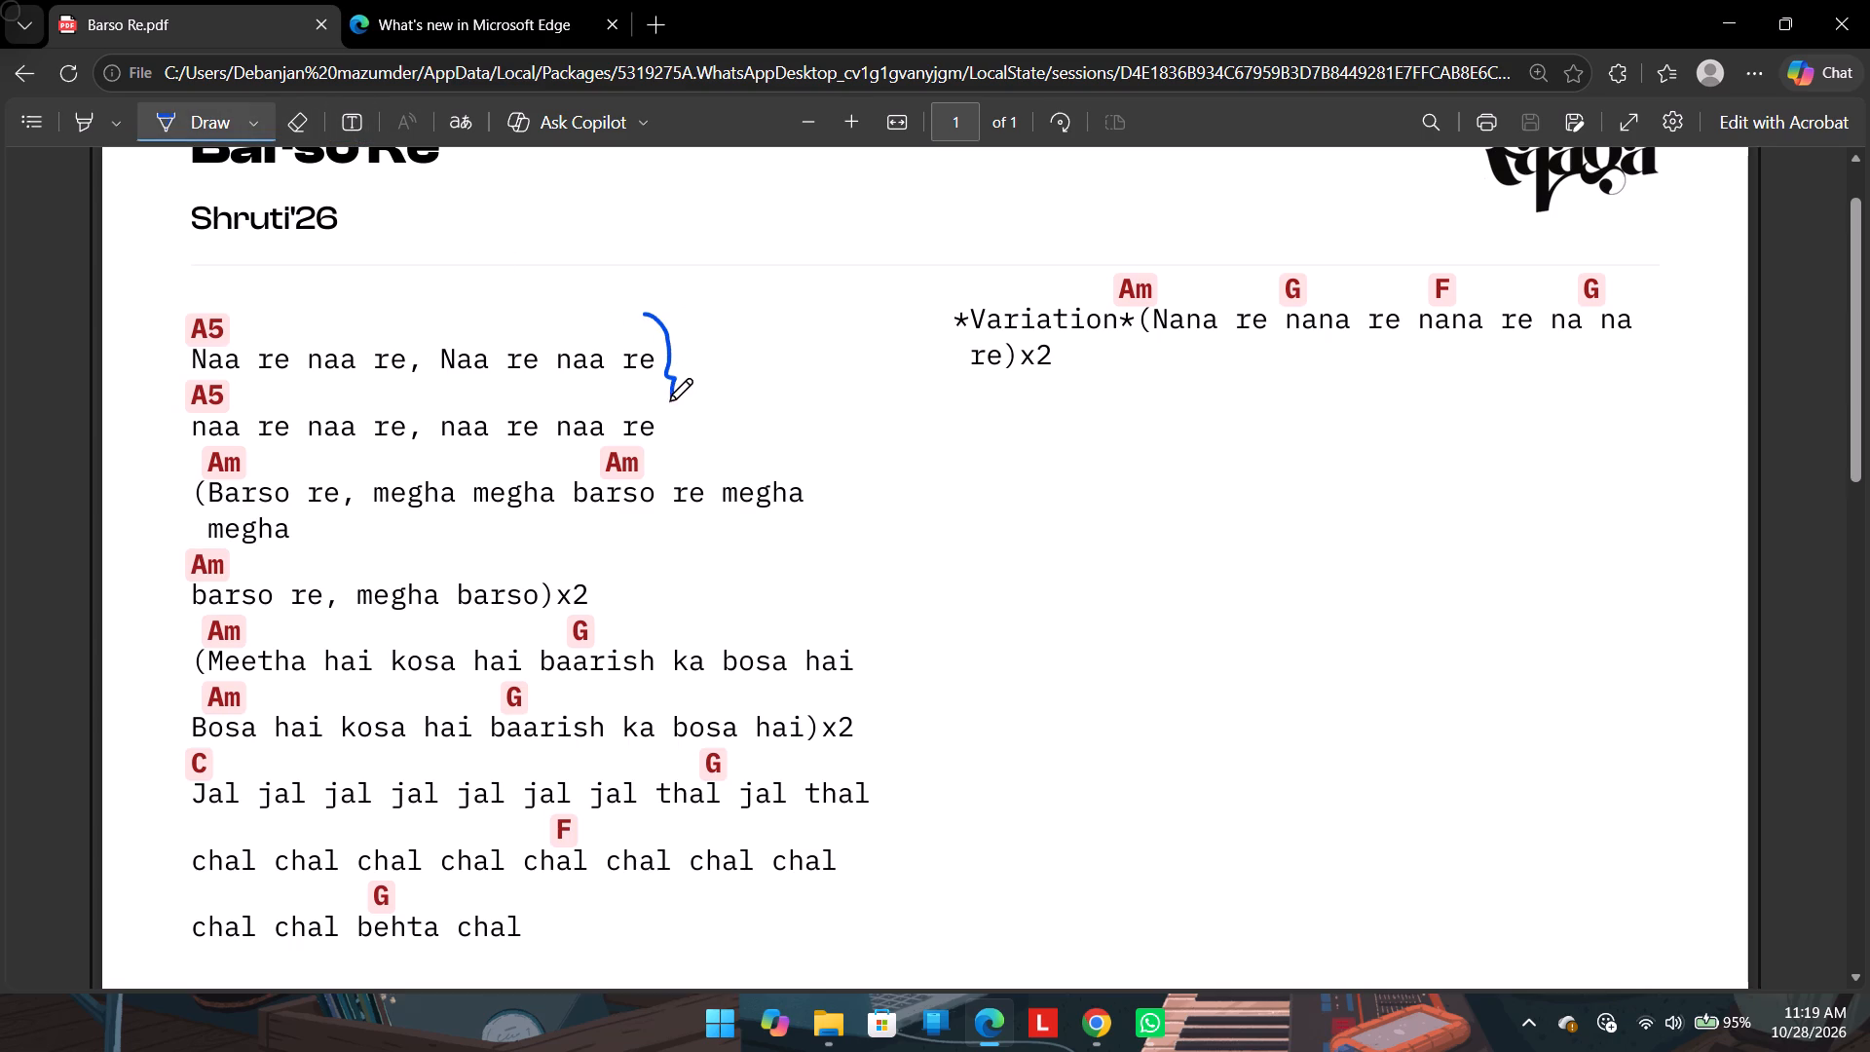
drag(672, 401, 657, 459)
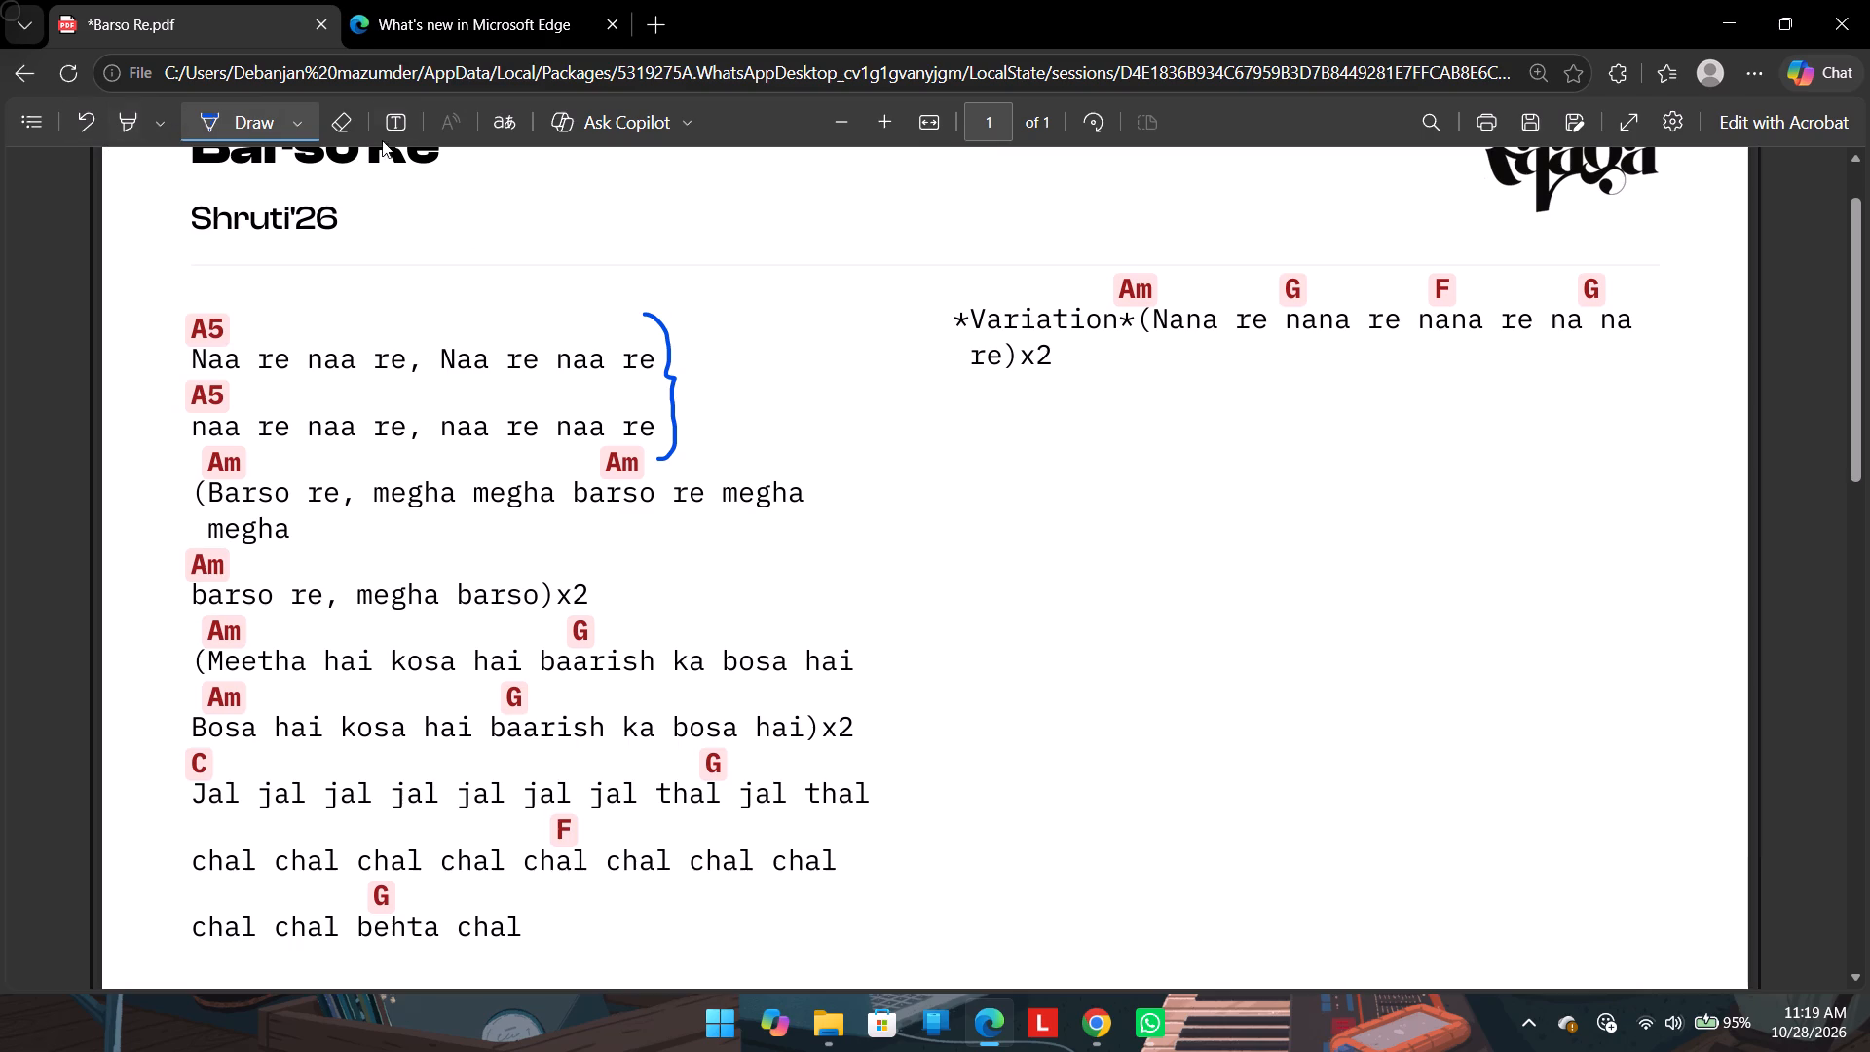
Add the text note "Claps" beside the curly brace.
click(403, 122)
click(706, 380)
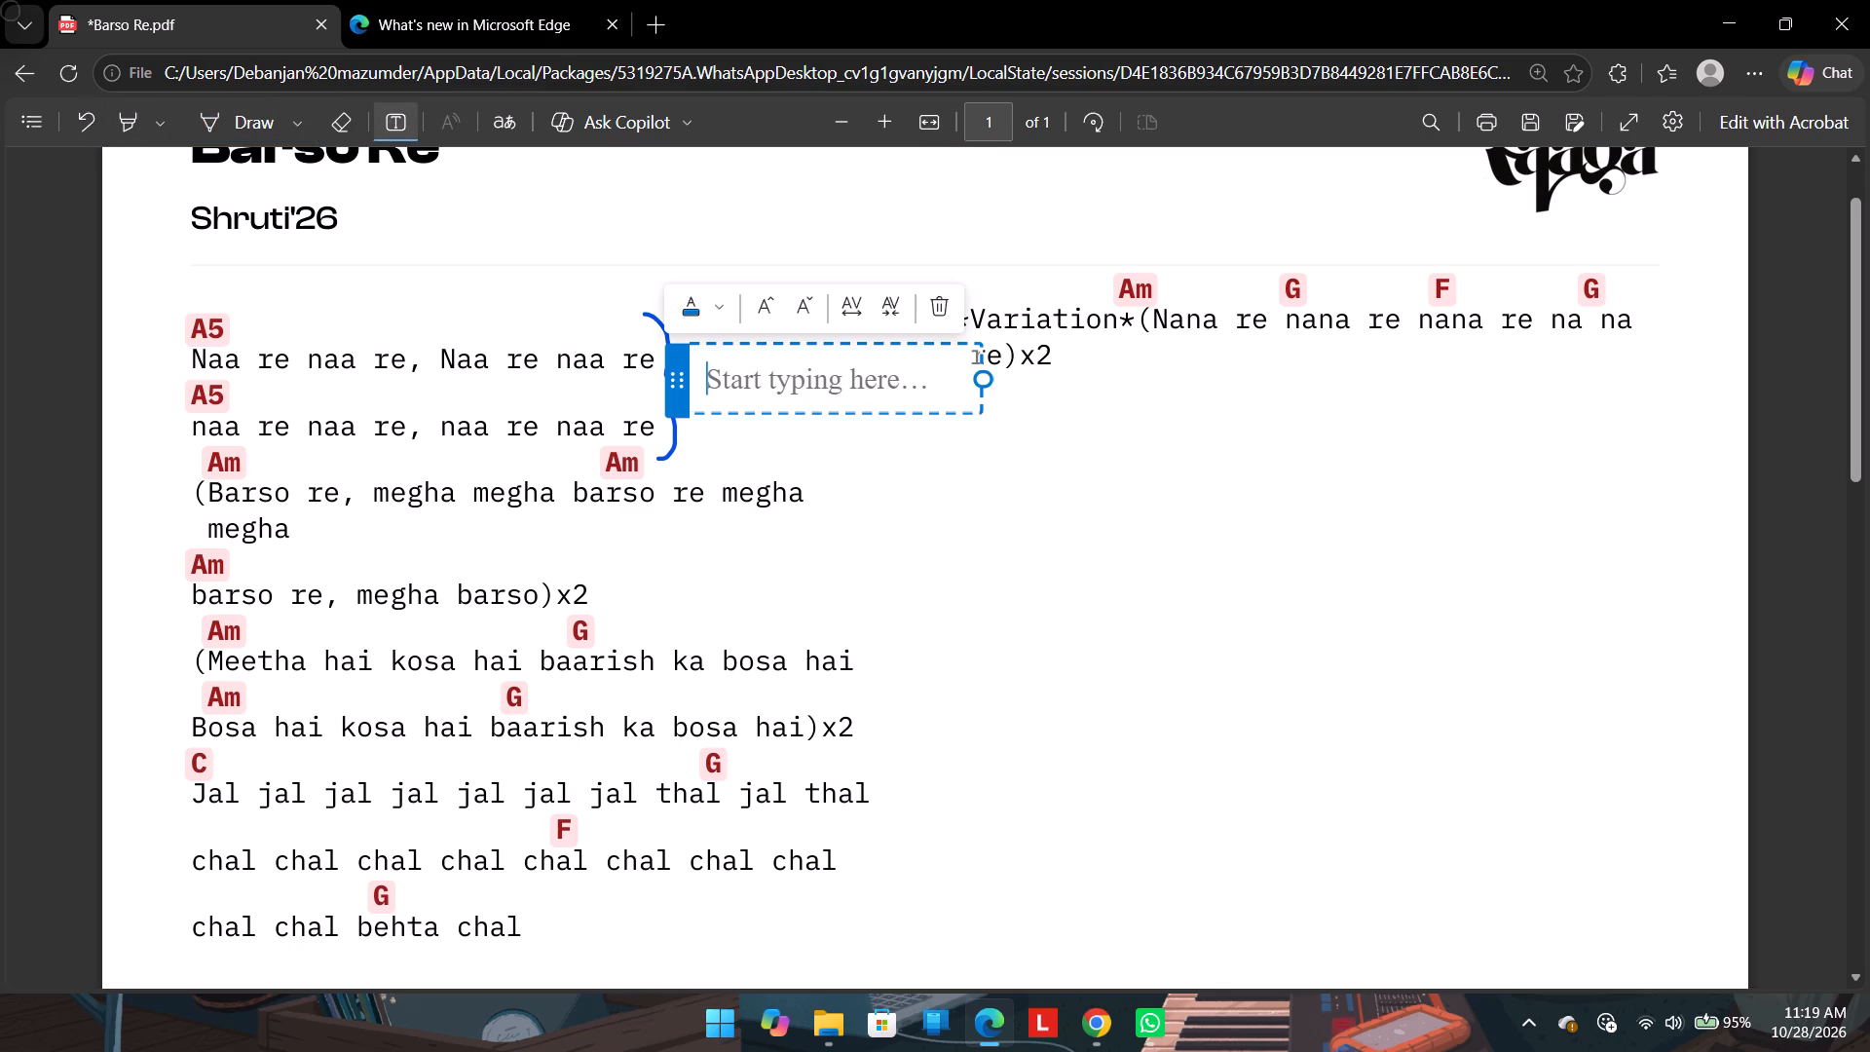
text(Cla)
text(ps)
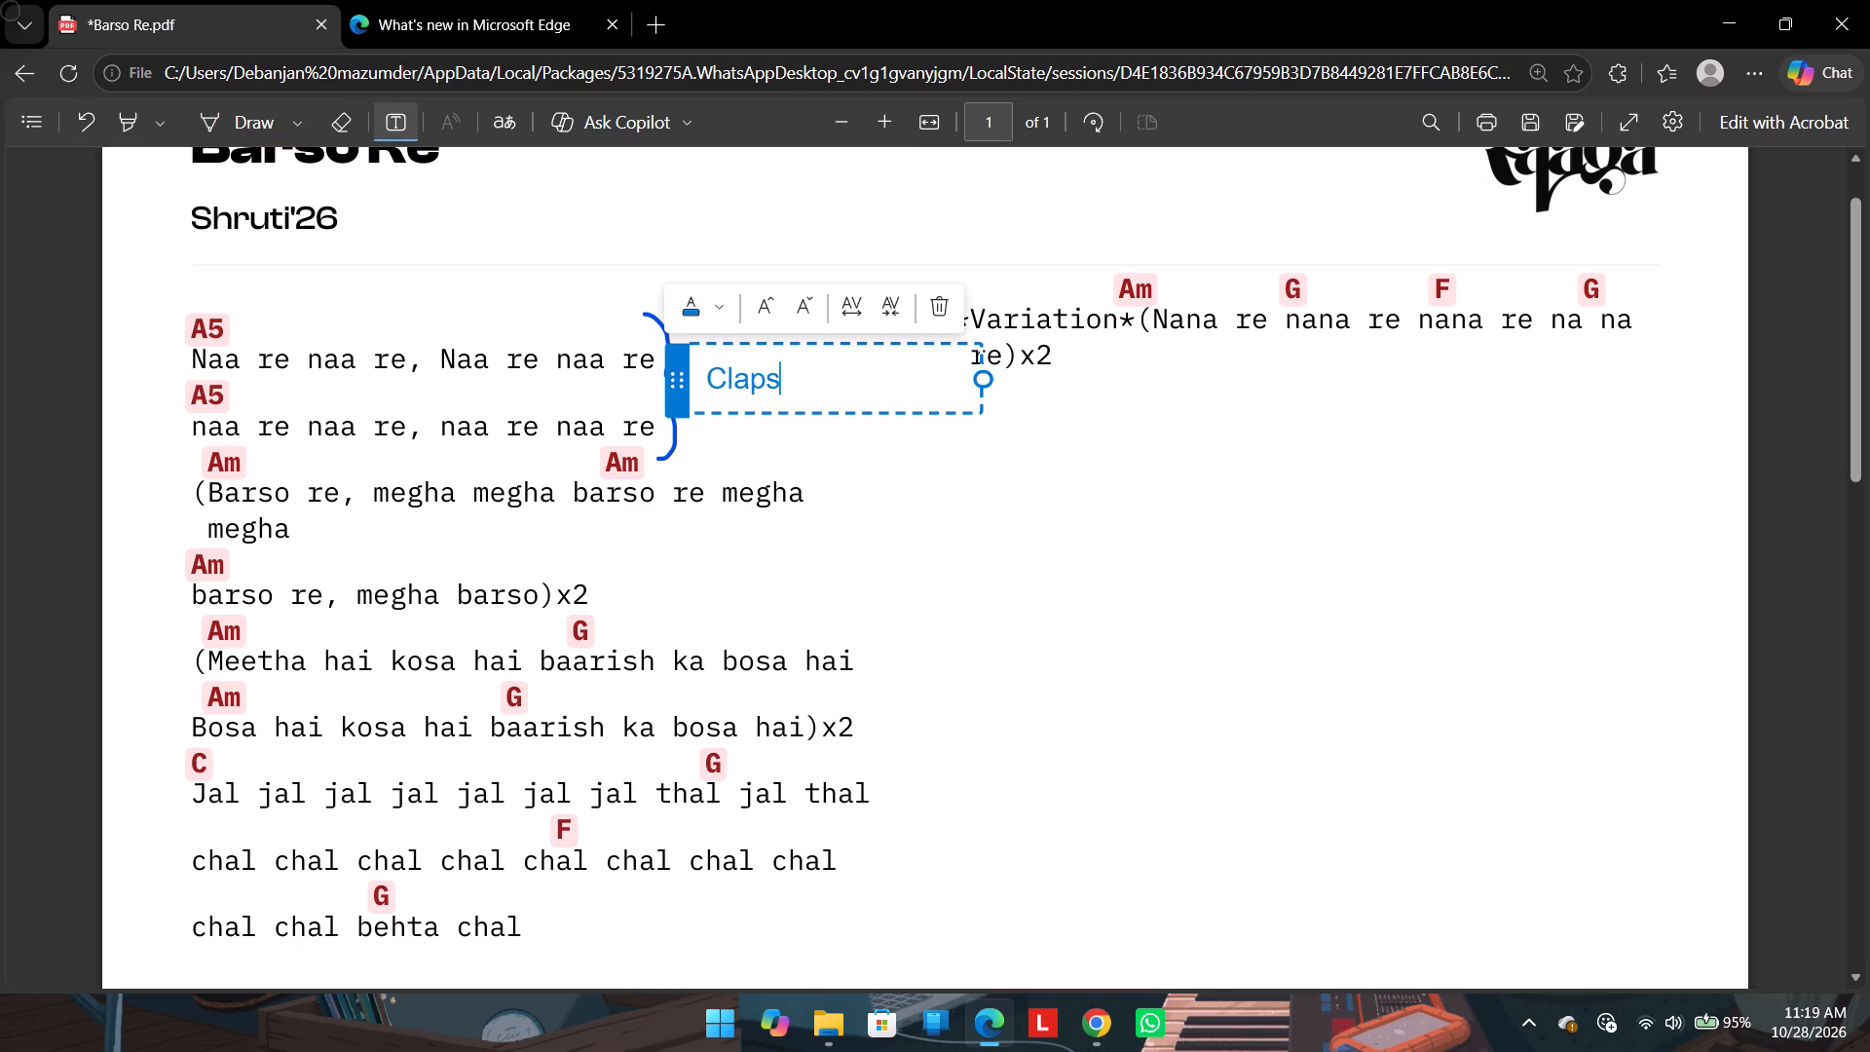
click(904, 510)
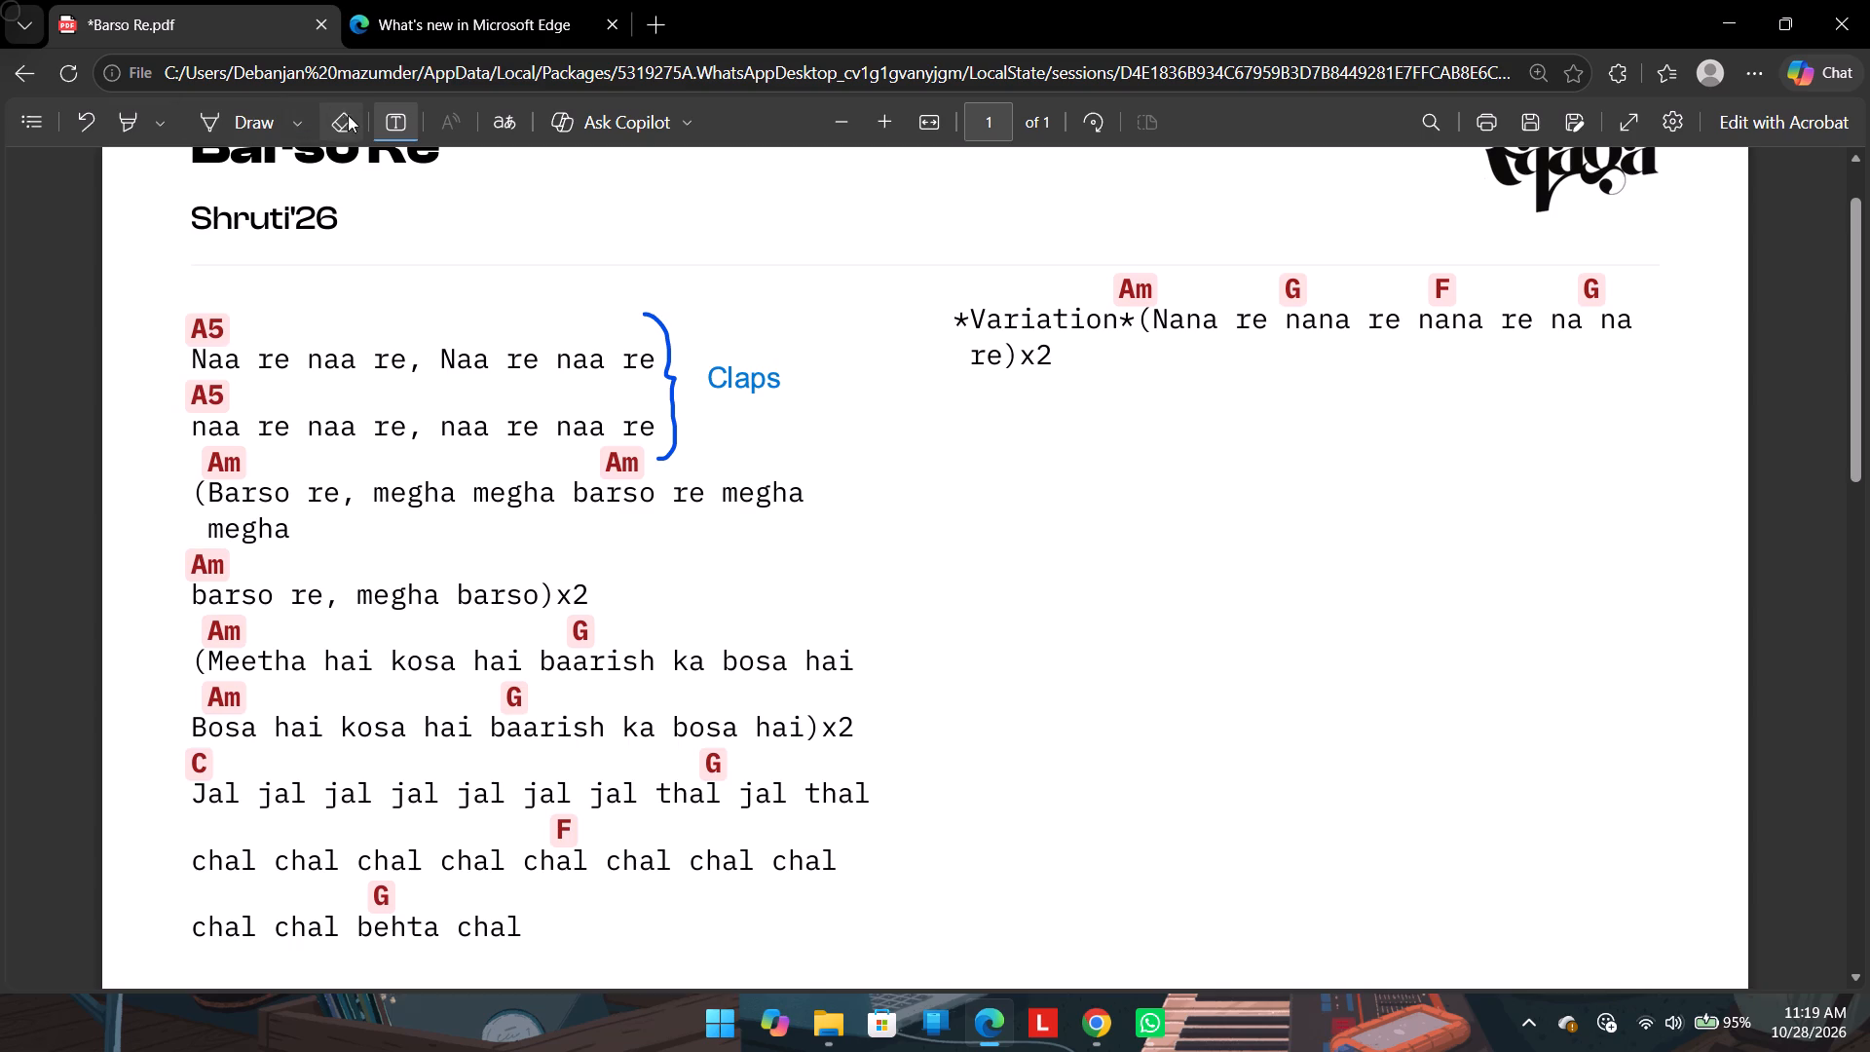
Add a text note reading "4times duff beat then main rhythem statrs" below the "Claps" note.
click(716, 449)
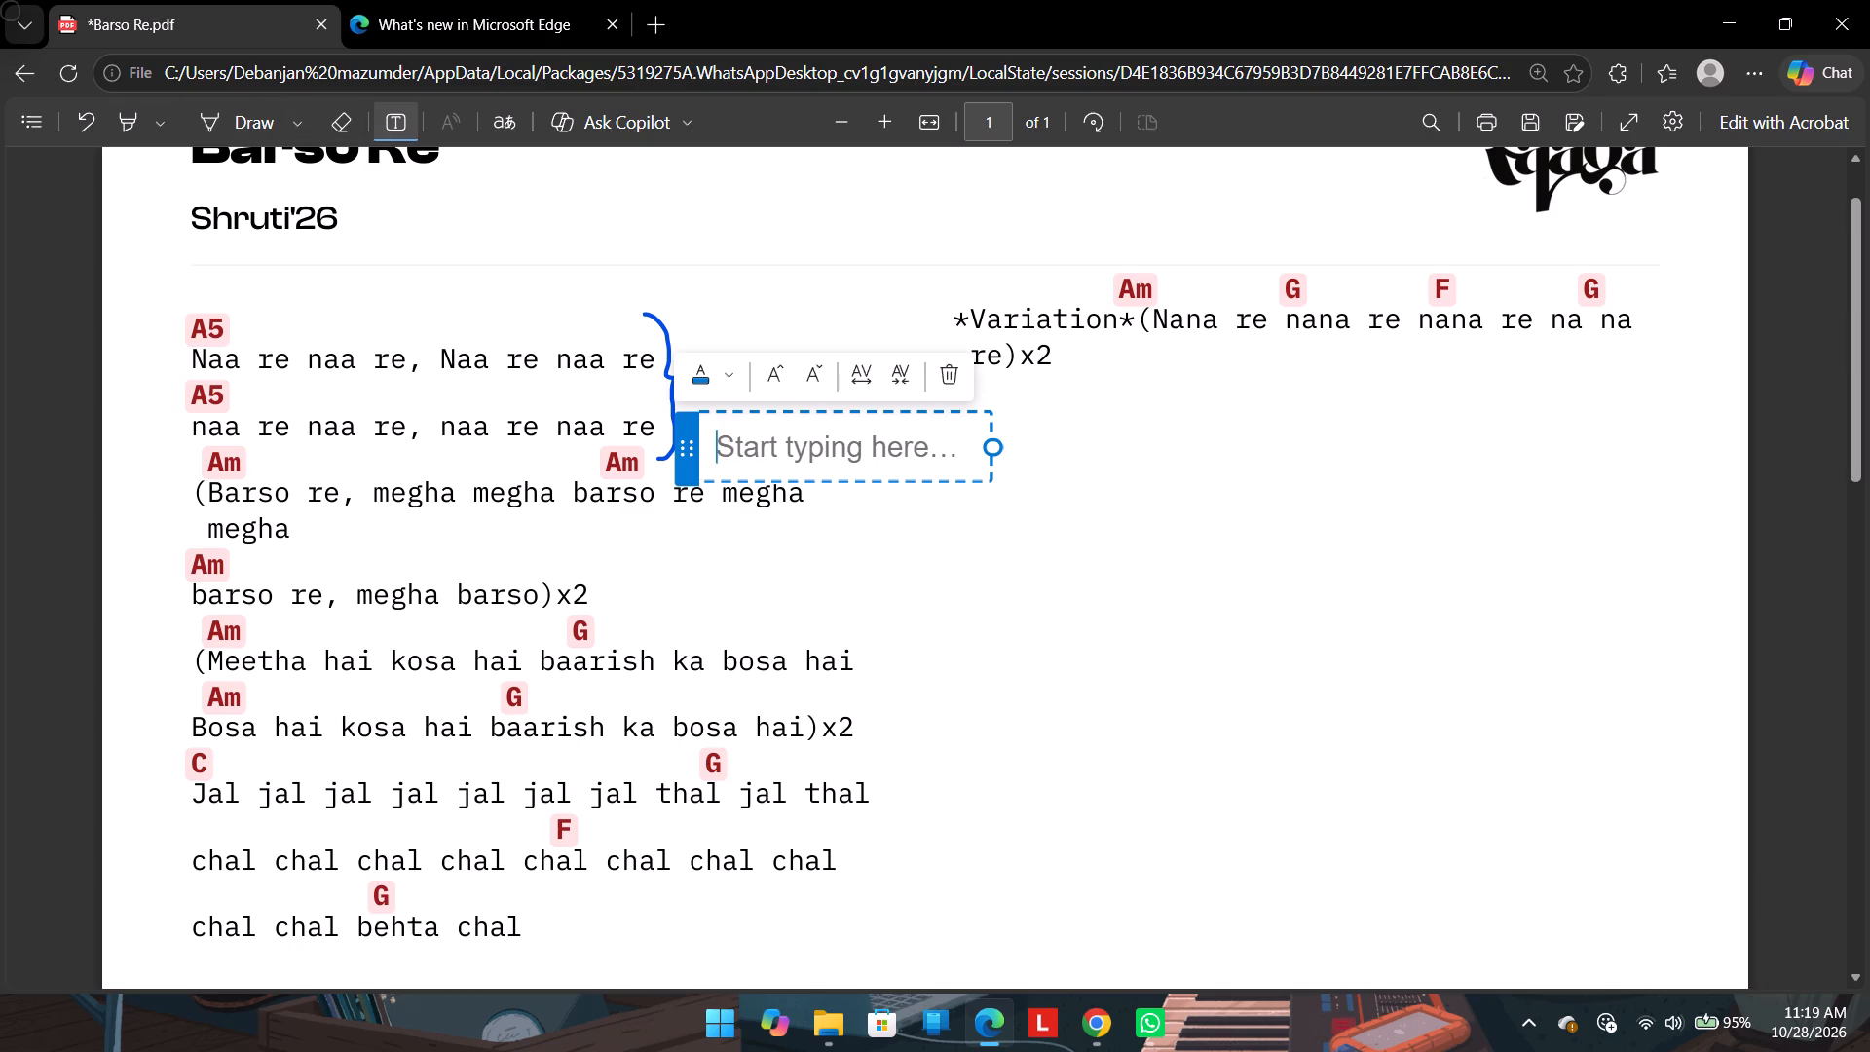
text(4tu)
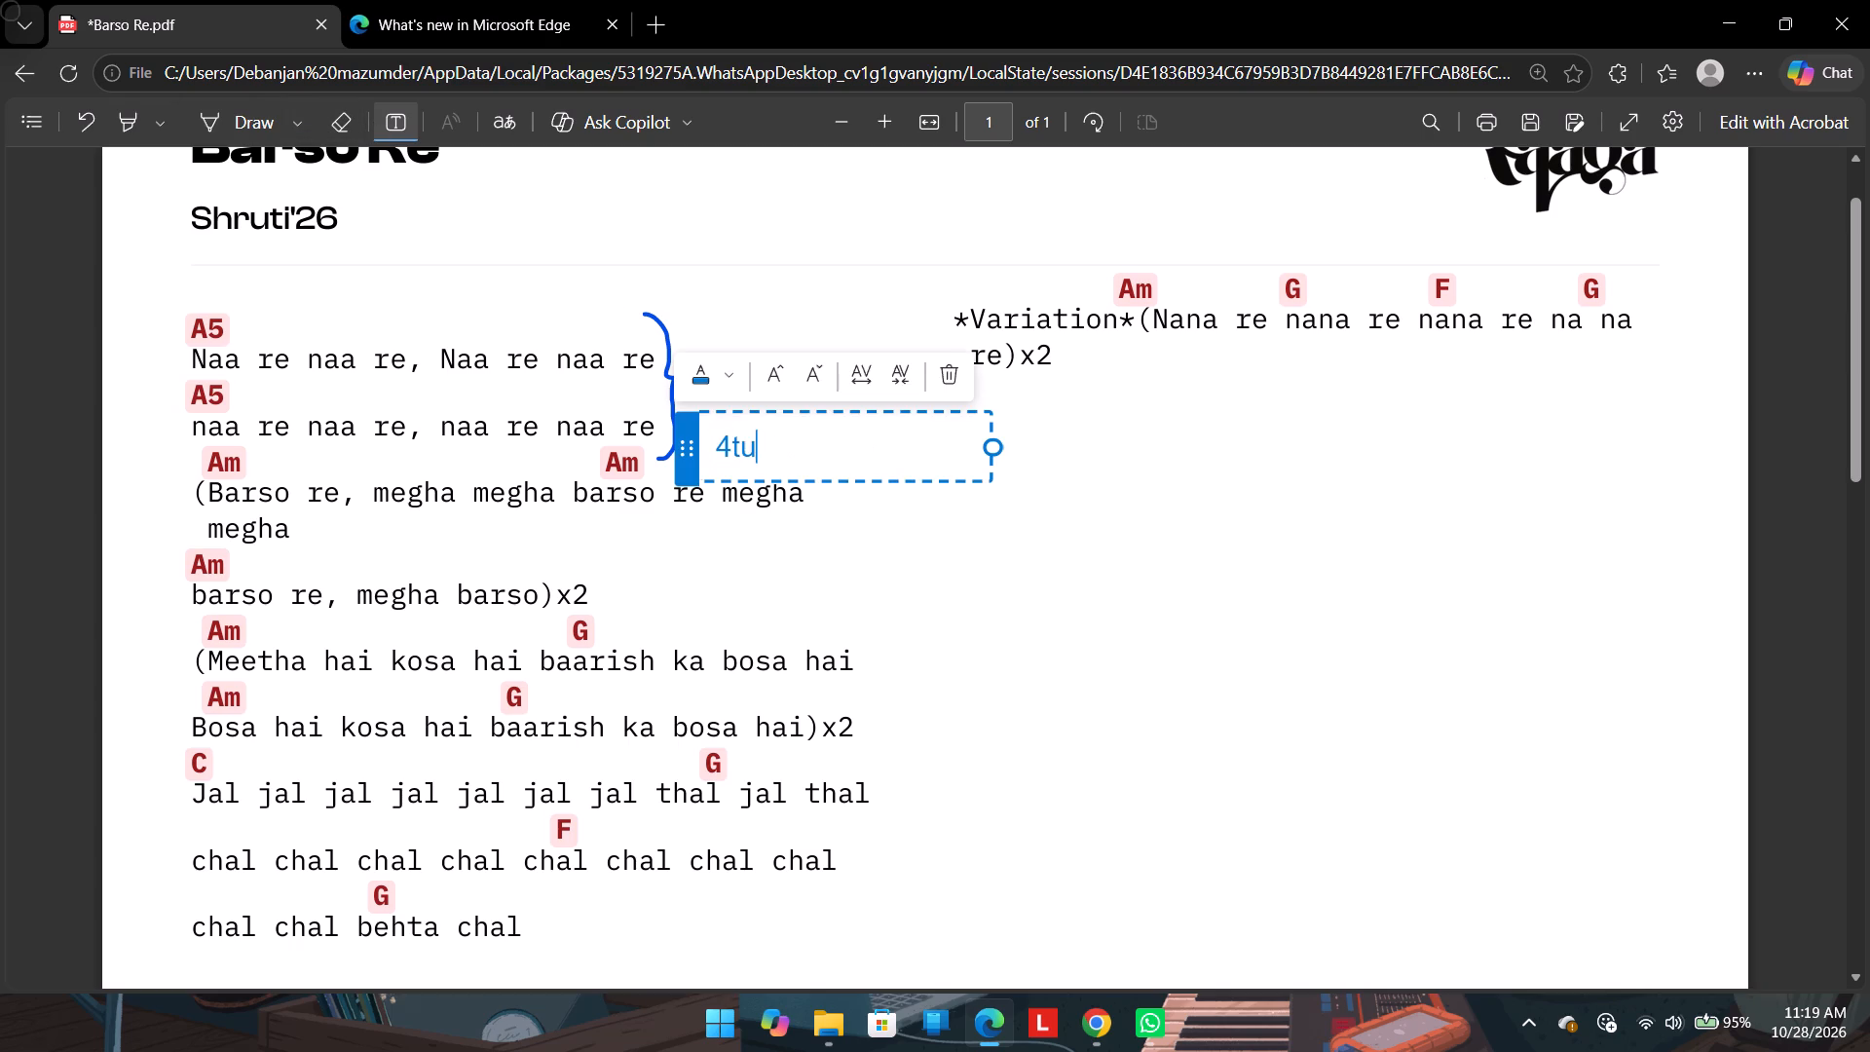
key(BackSpace)
text(imes)
key(space)
text(duff beat then)
key(space)
text(ma)
key(i)
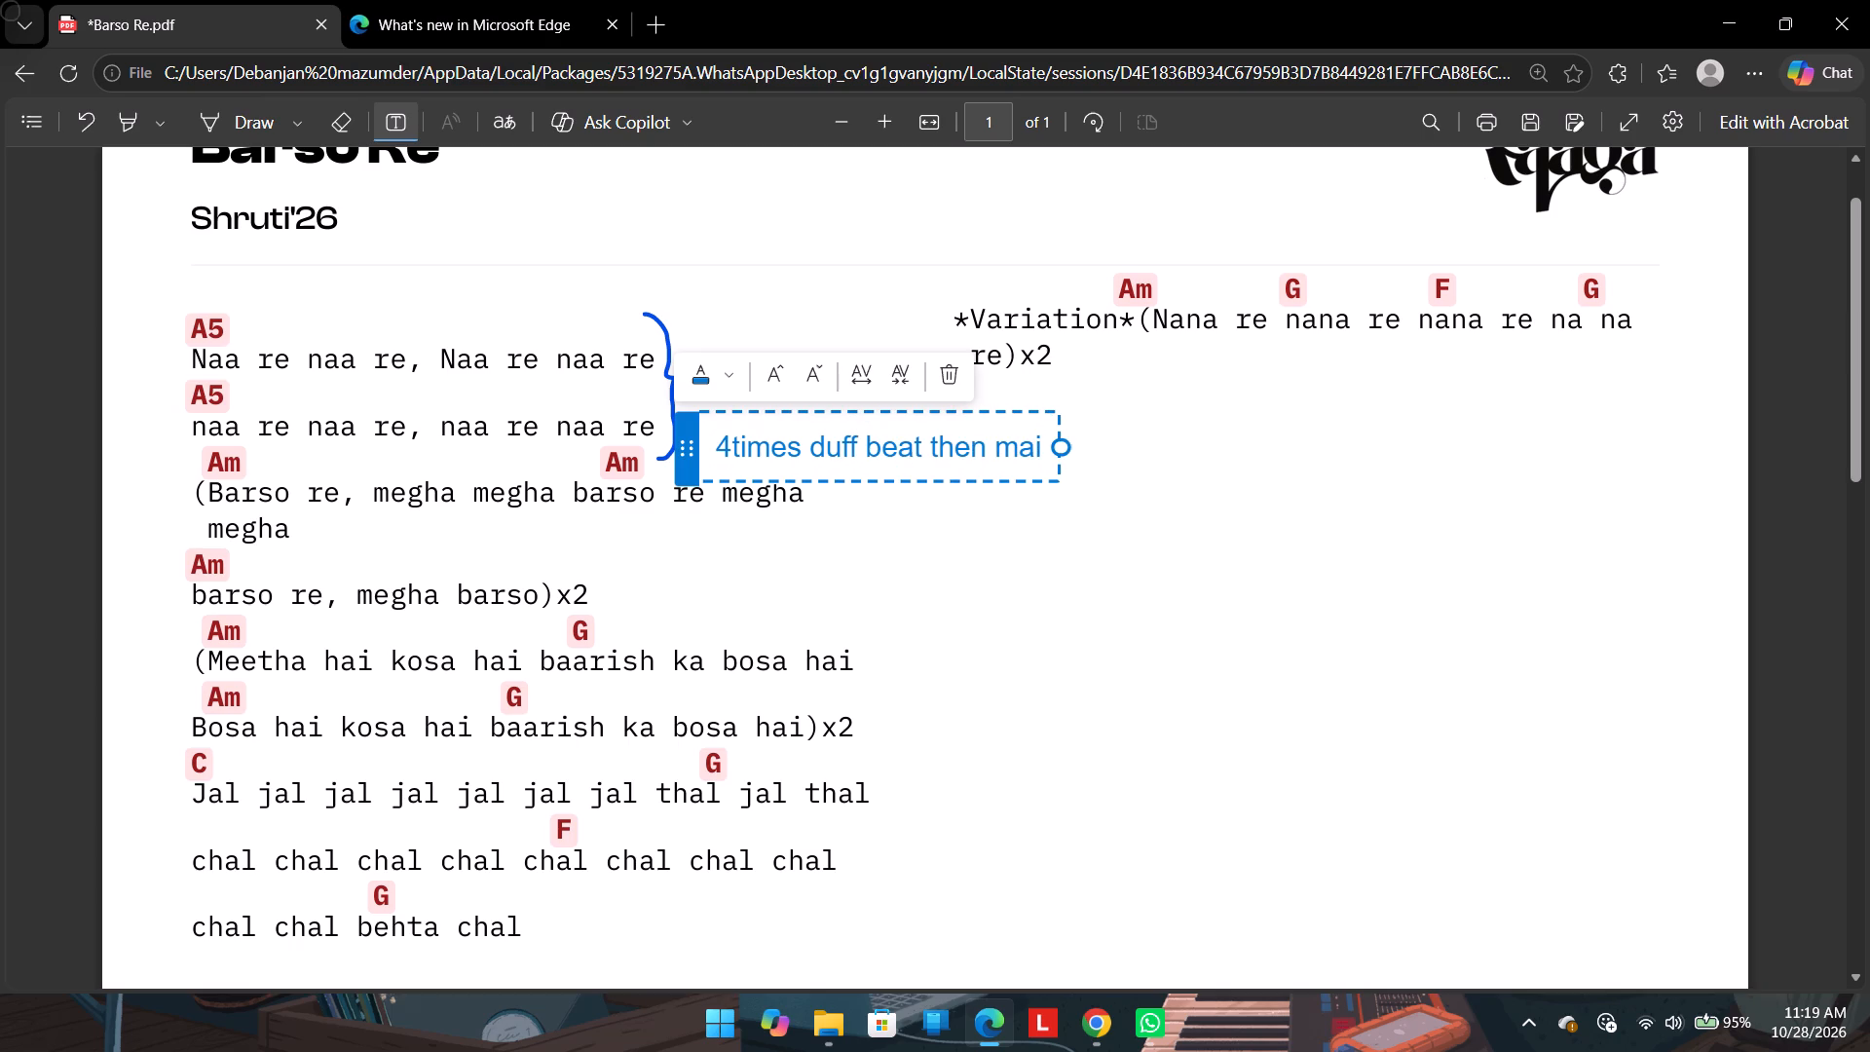
text(n)
key(space)
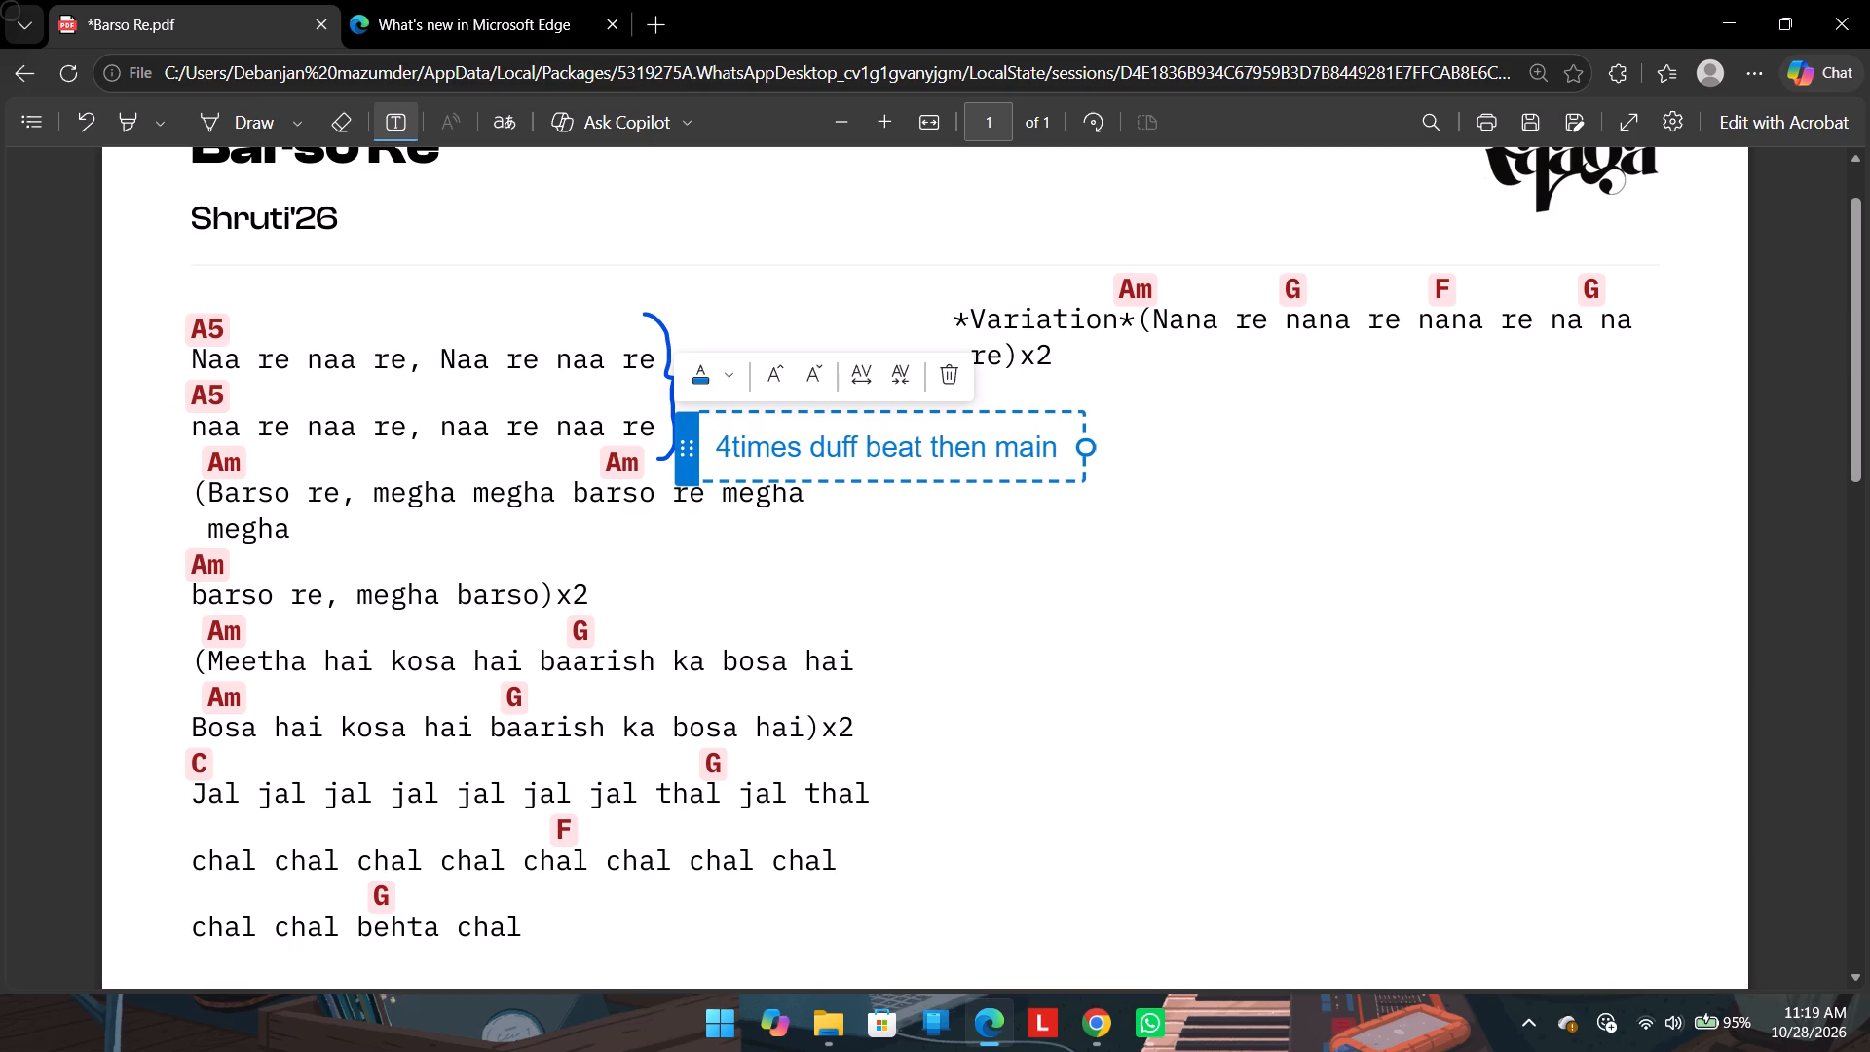
text(rhyth)
text(em statrs)
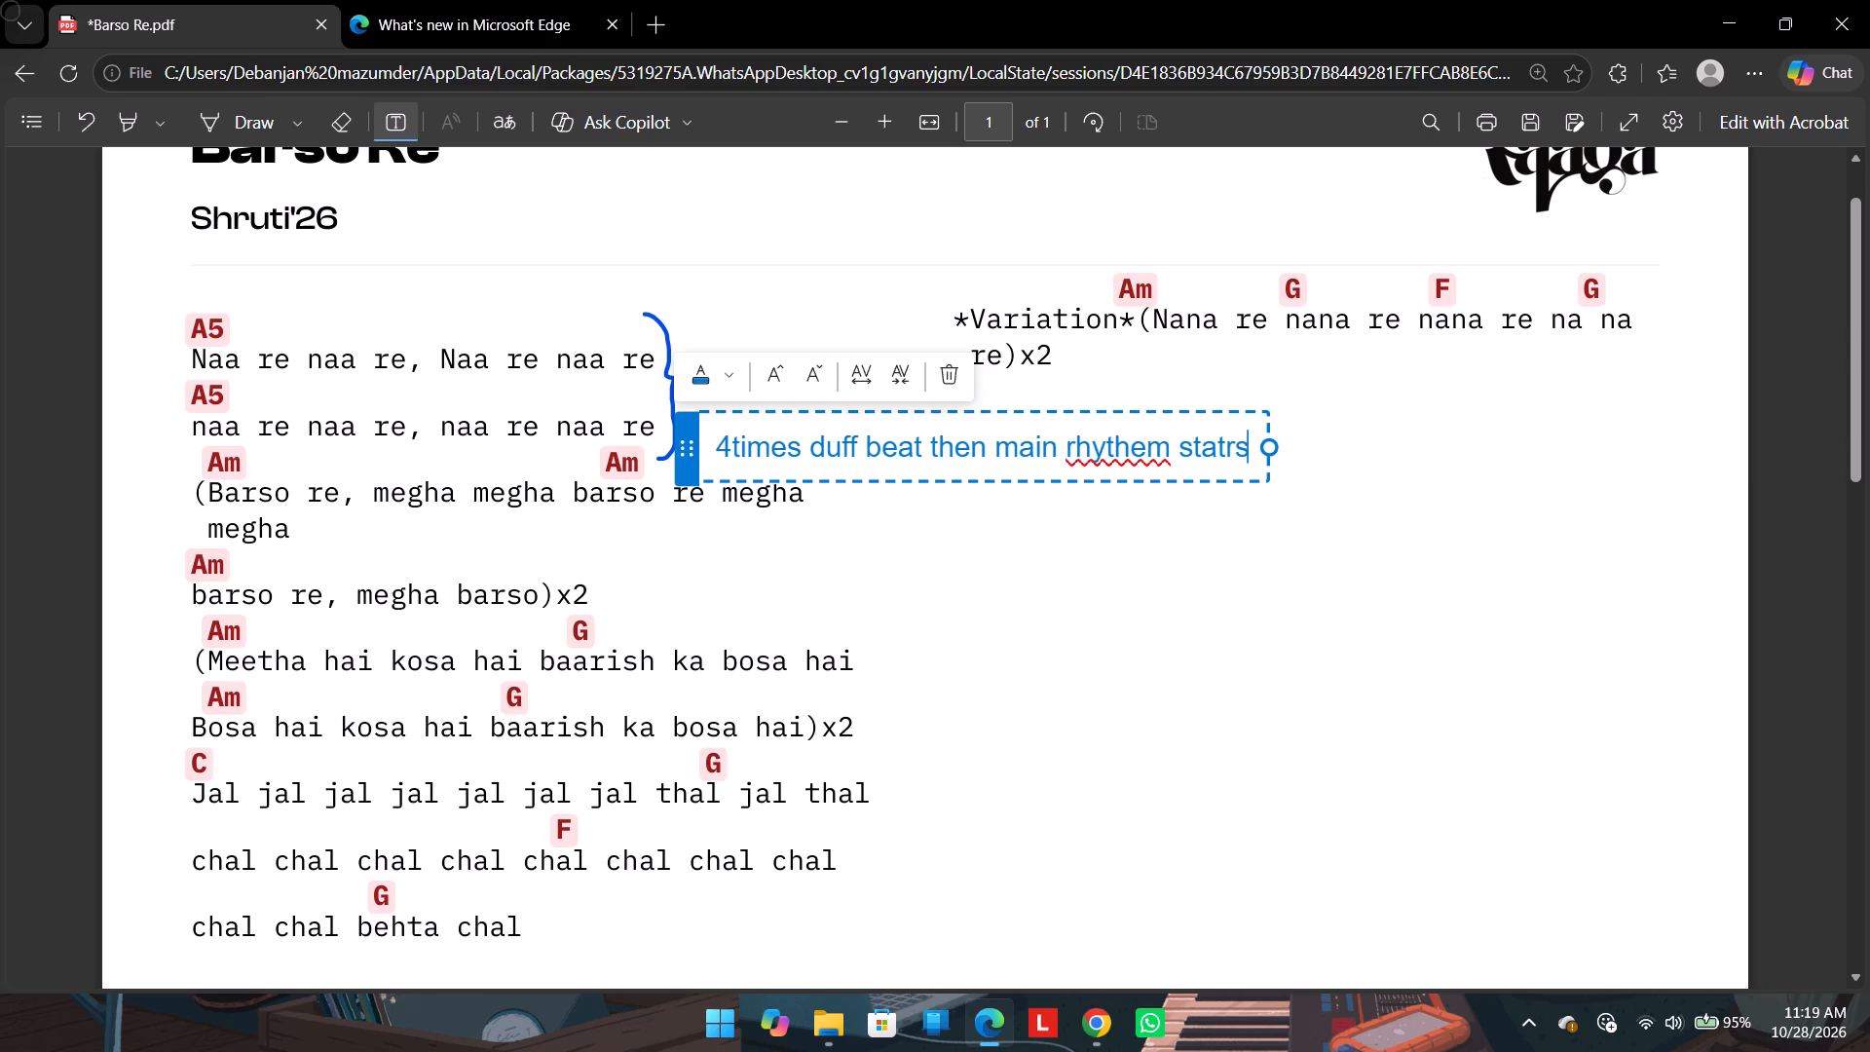
Correct the word "rhythem" to "rhythm" in the duff beat note.
click(1152, 450)
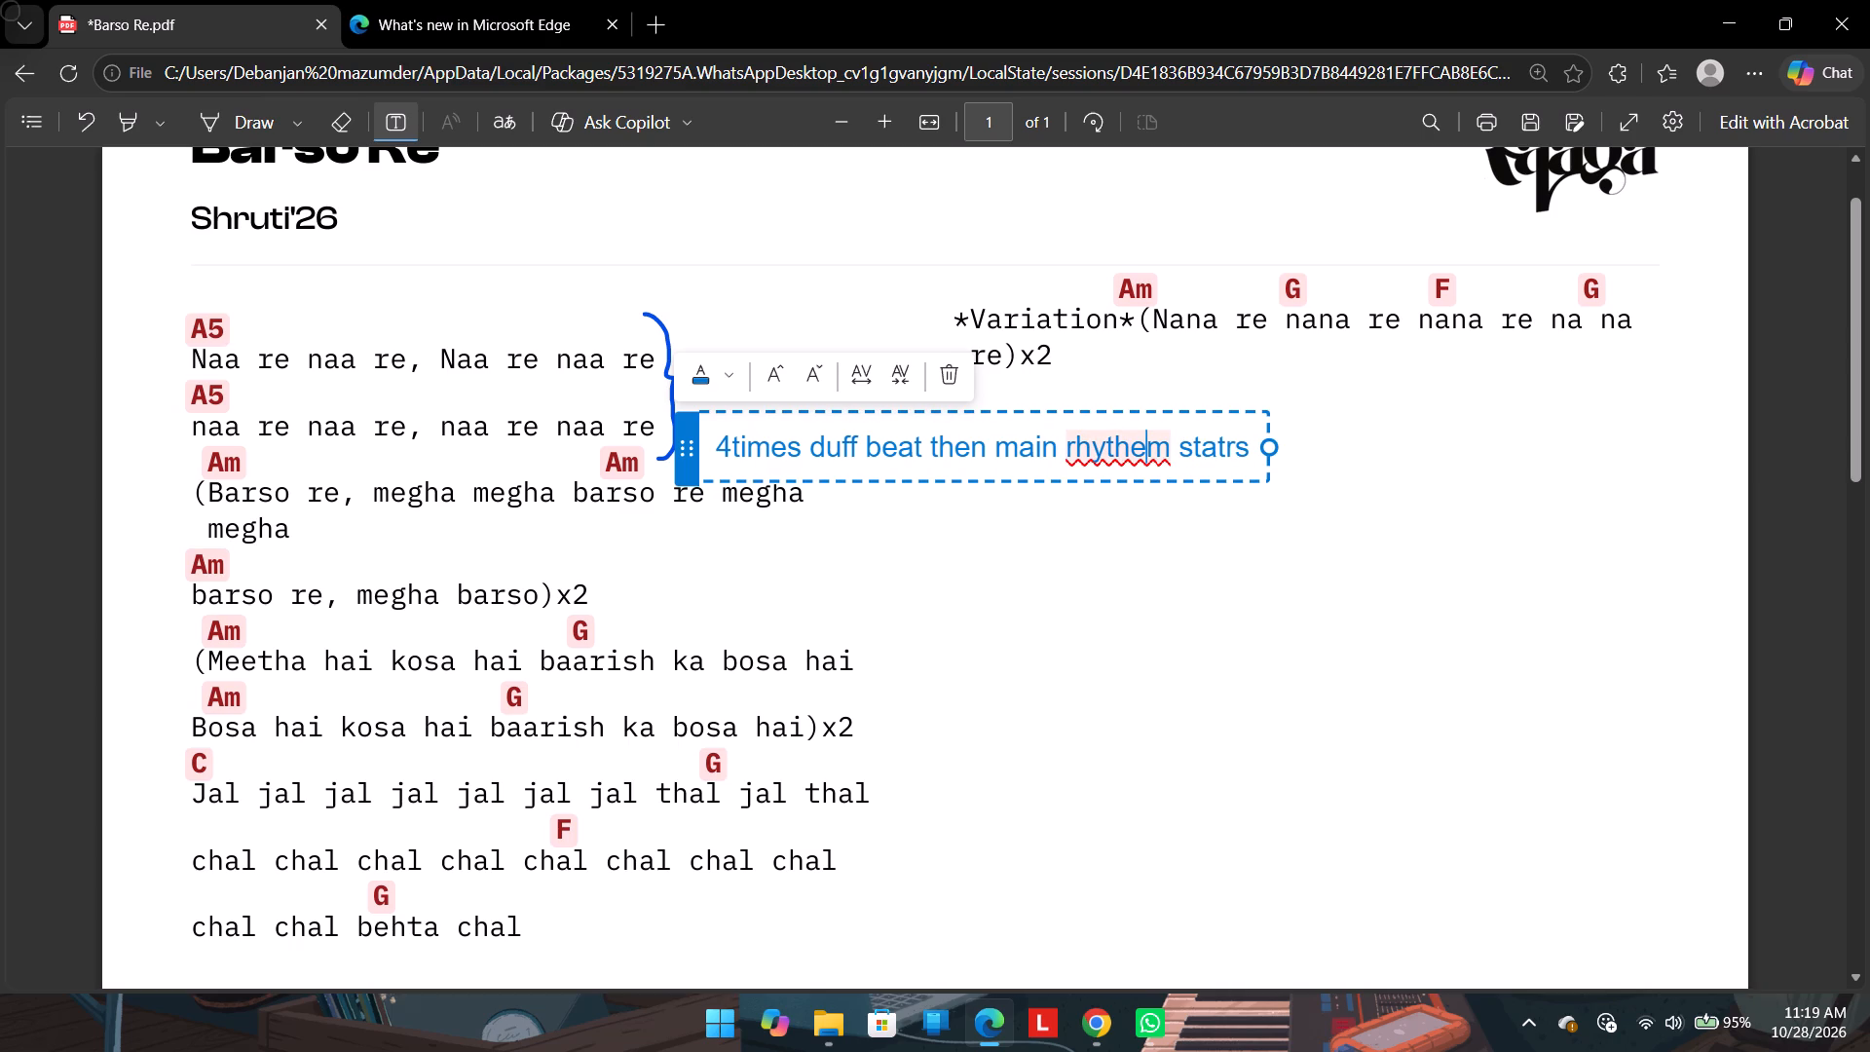
click(1132, 458)
click(1090, 454)
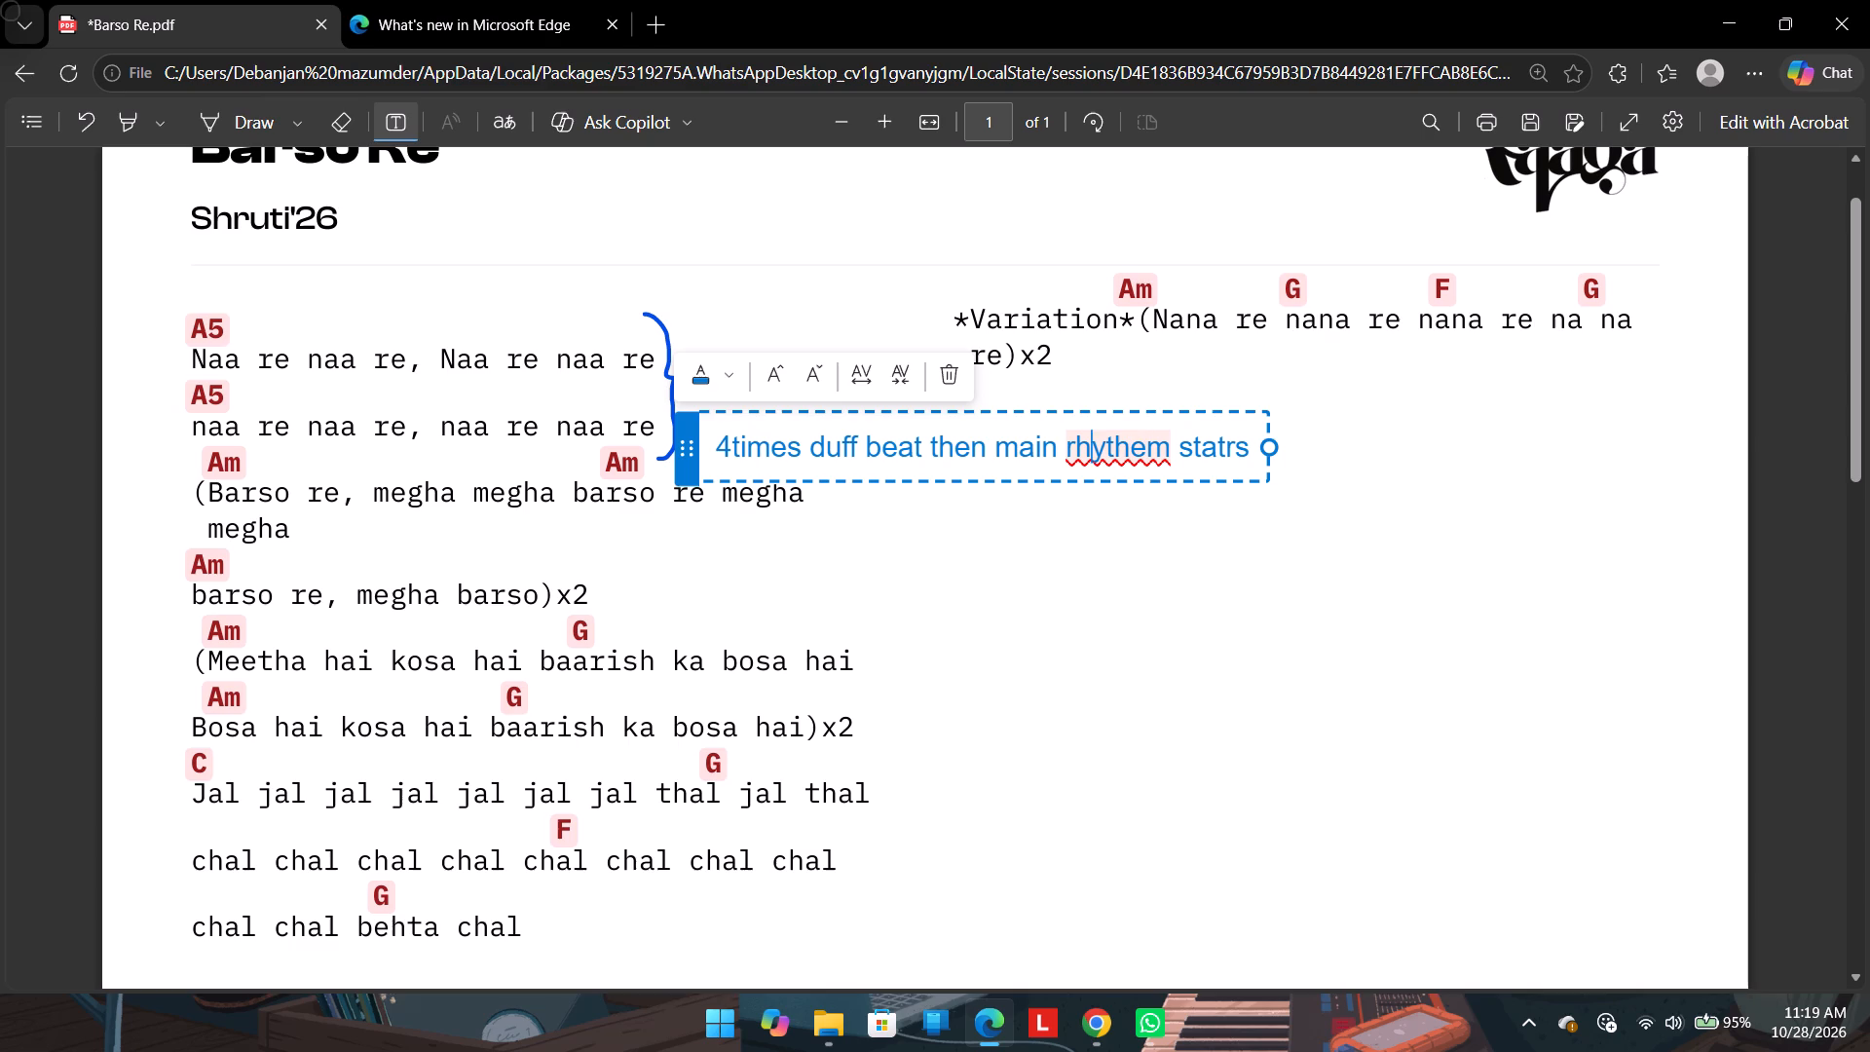
drag(1065, 452, 1170, 445)
click(1141, 512)
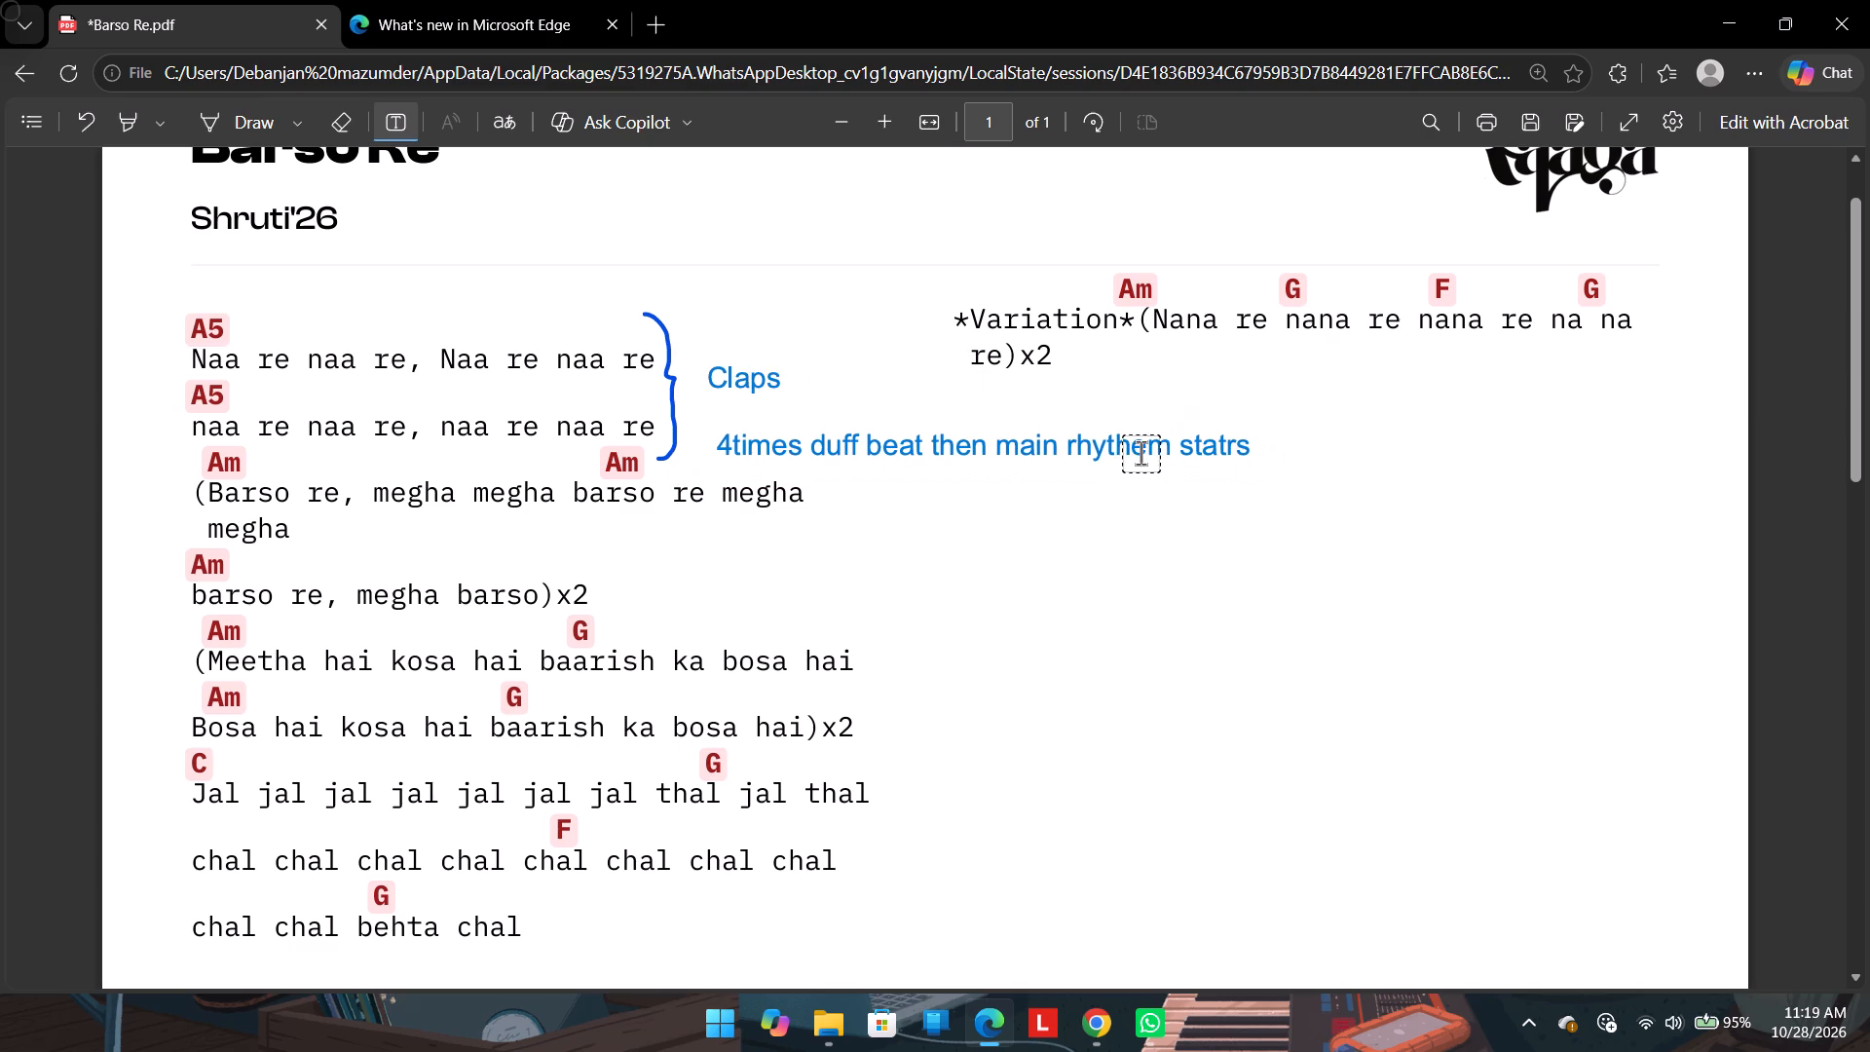
click(1139, 450)
click(1158, 449)
key(BackSpace)
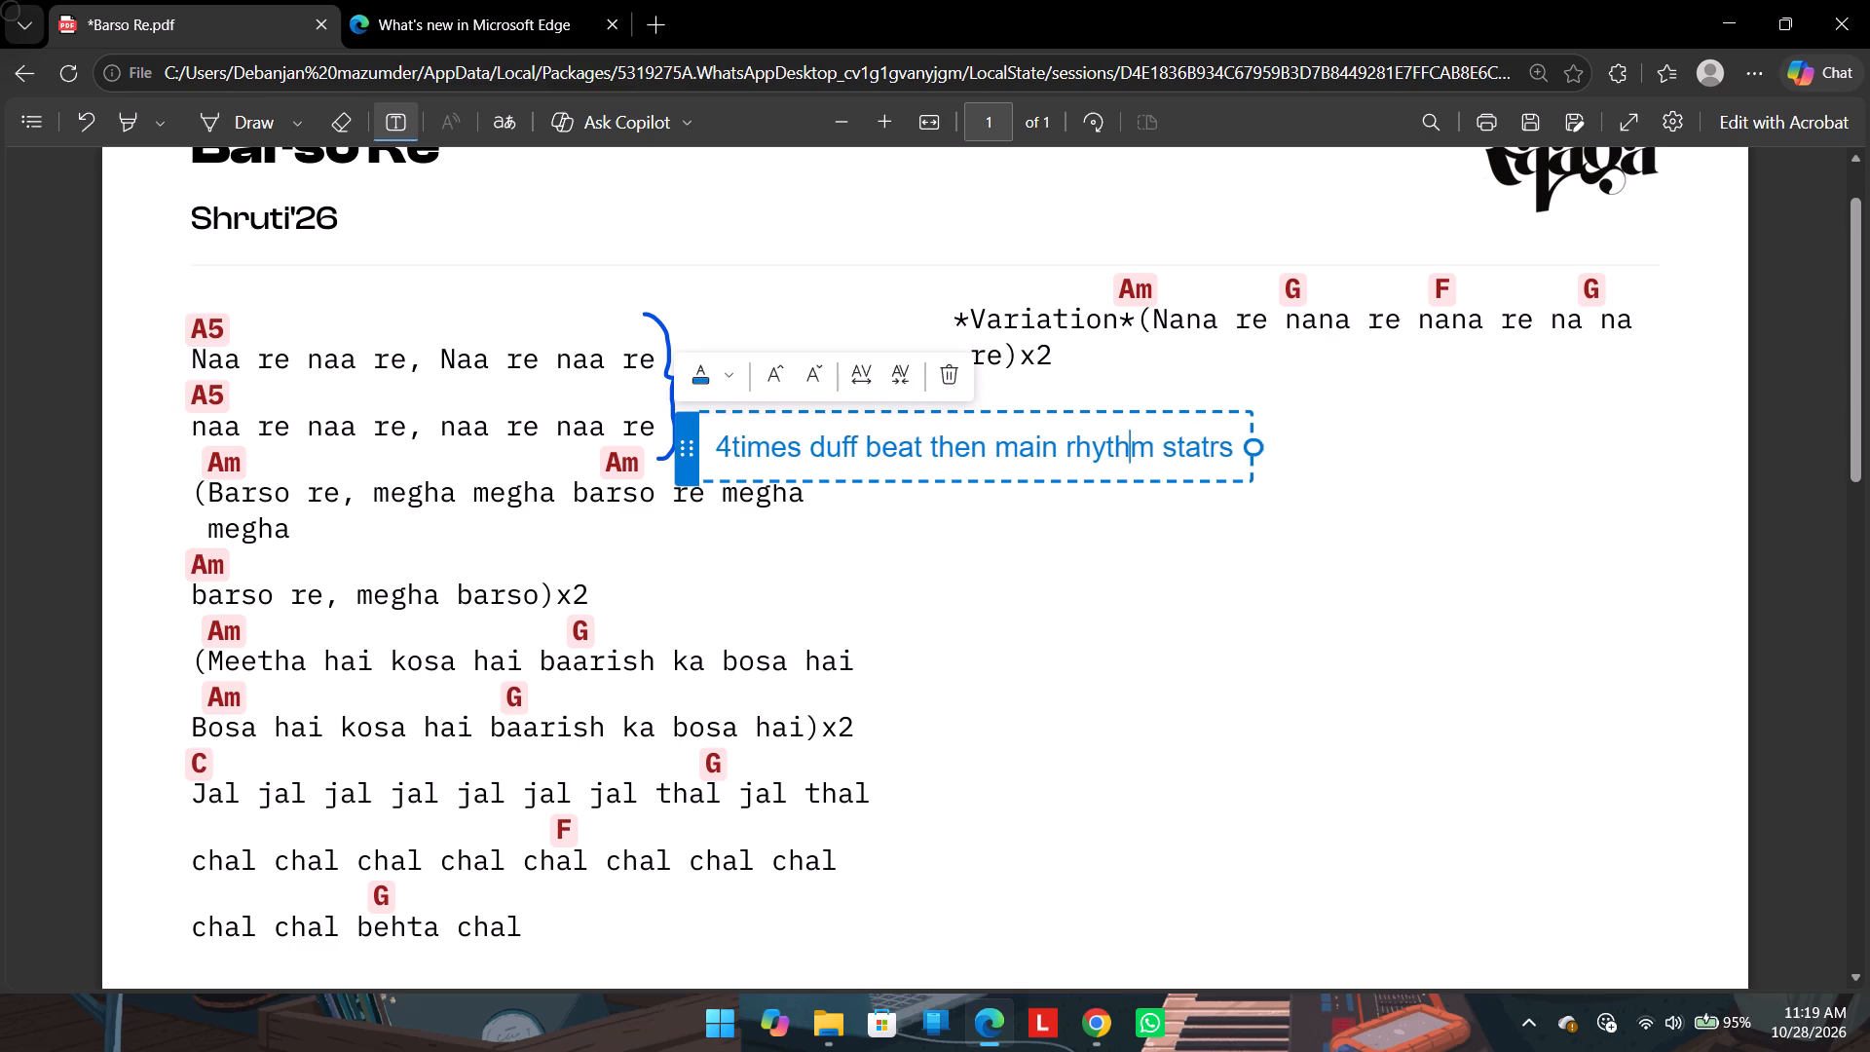
click(1195, 498)
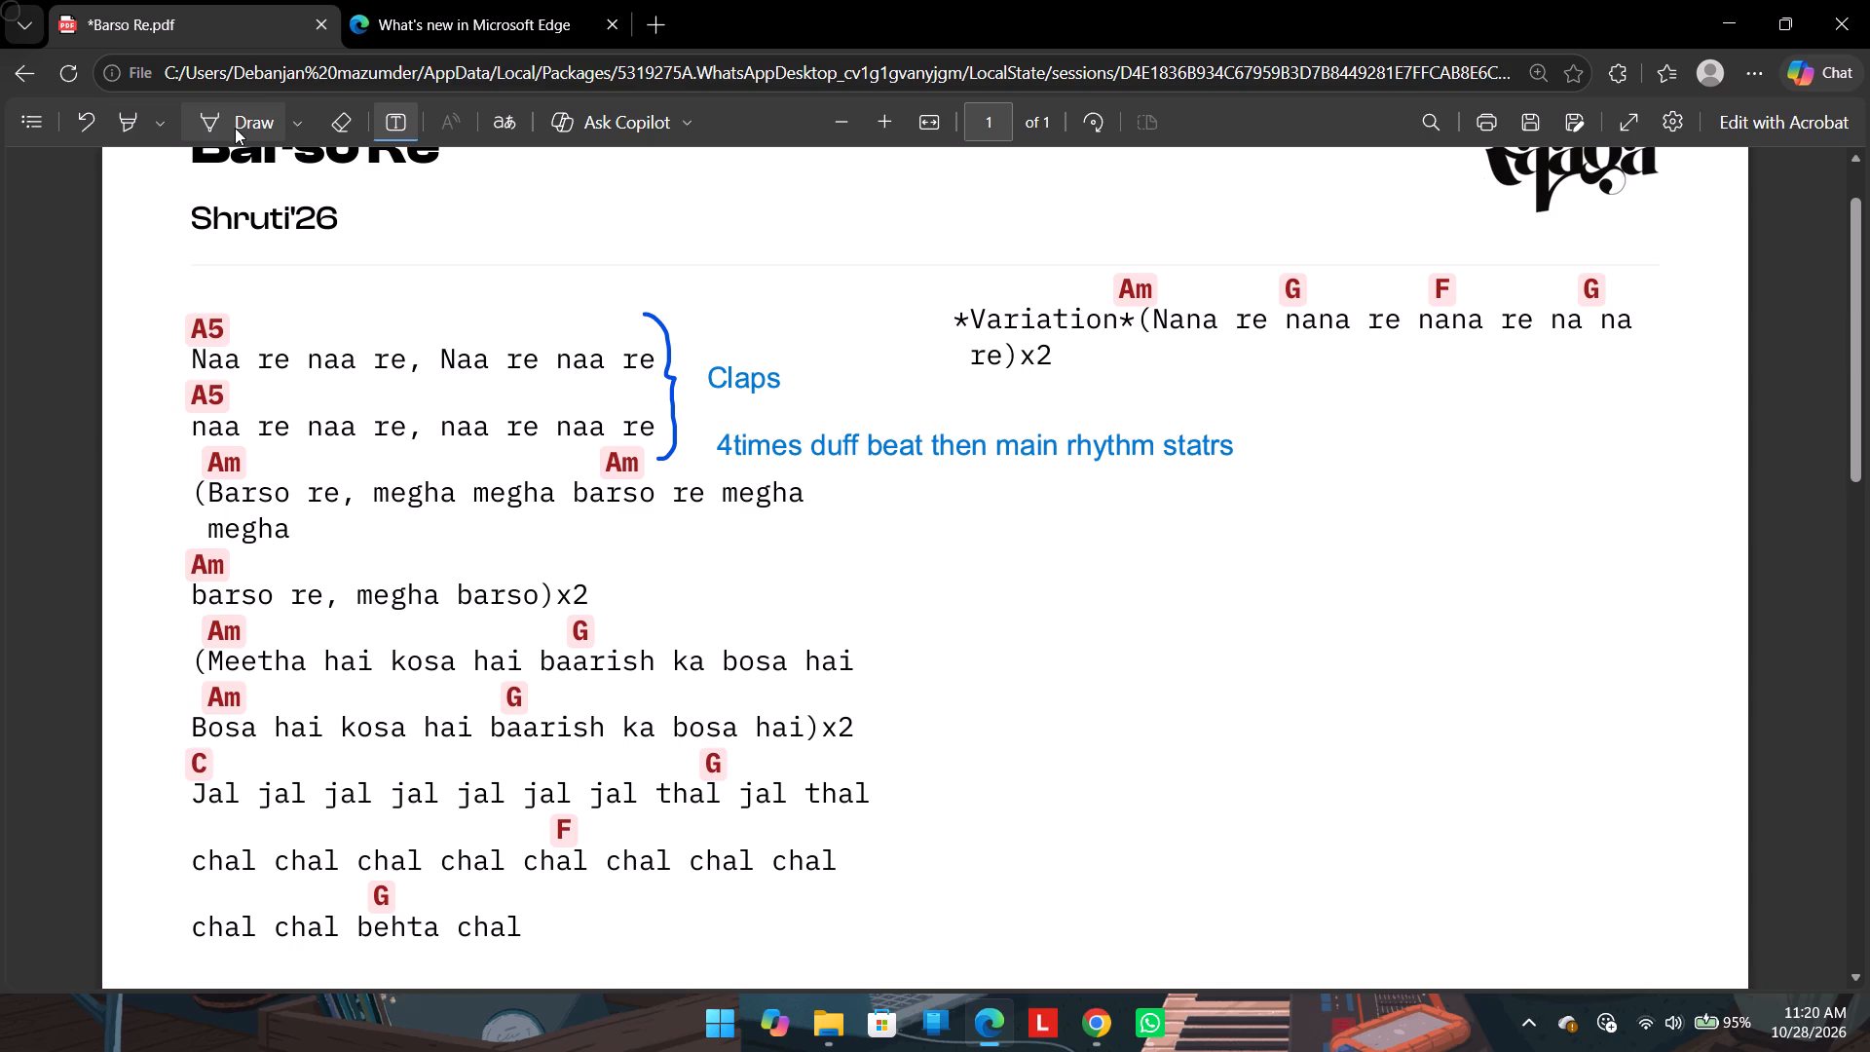
Add the note "2 times normal - then roll then lyrics starts" after the "(Barso re, megha megha barso re megha" line and adjust its placement.
click(840, 505)
text(2 times normal - then roll)
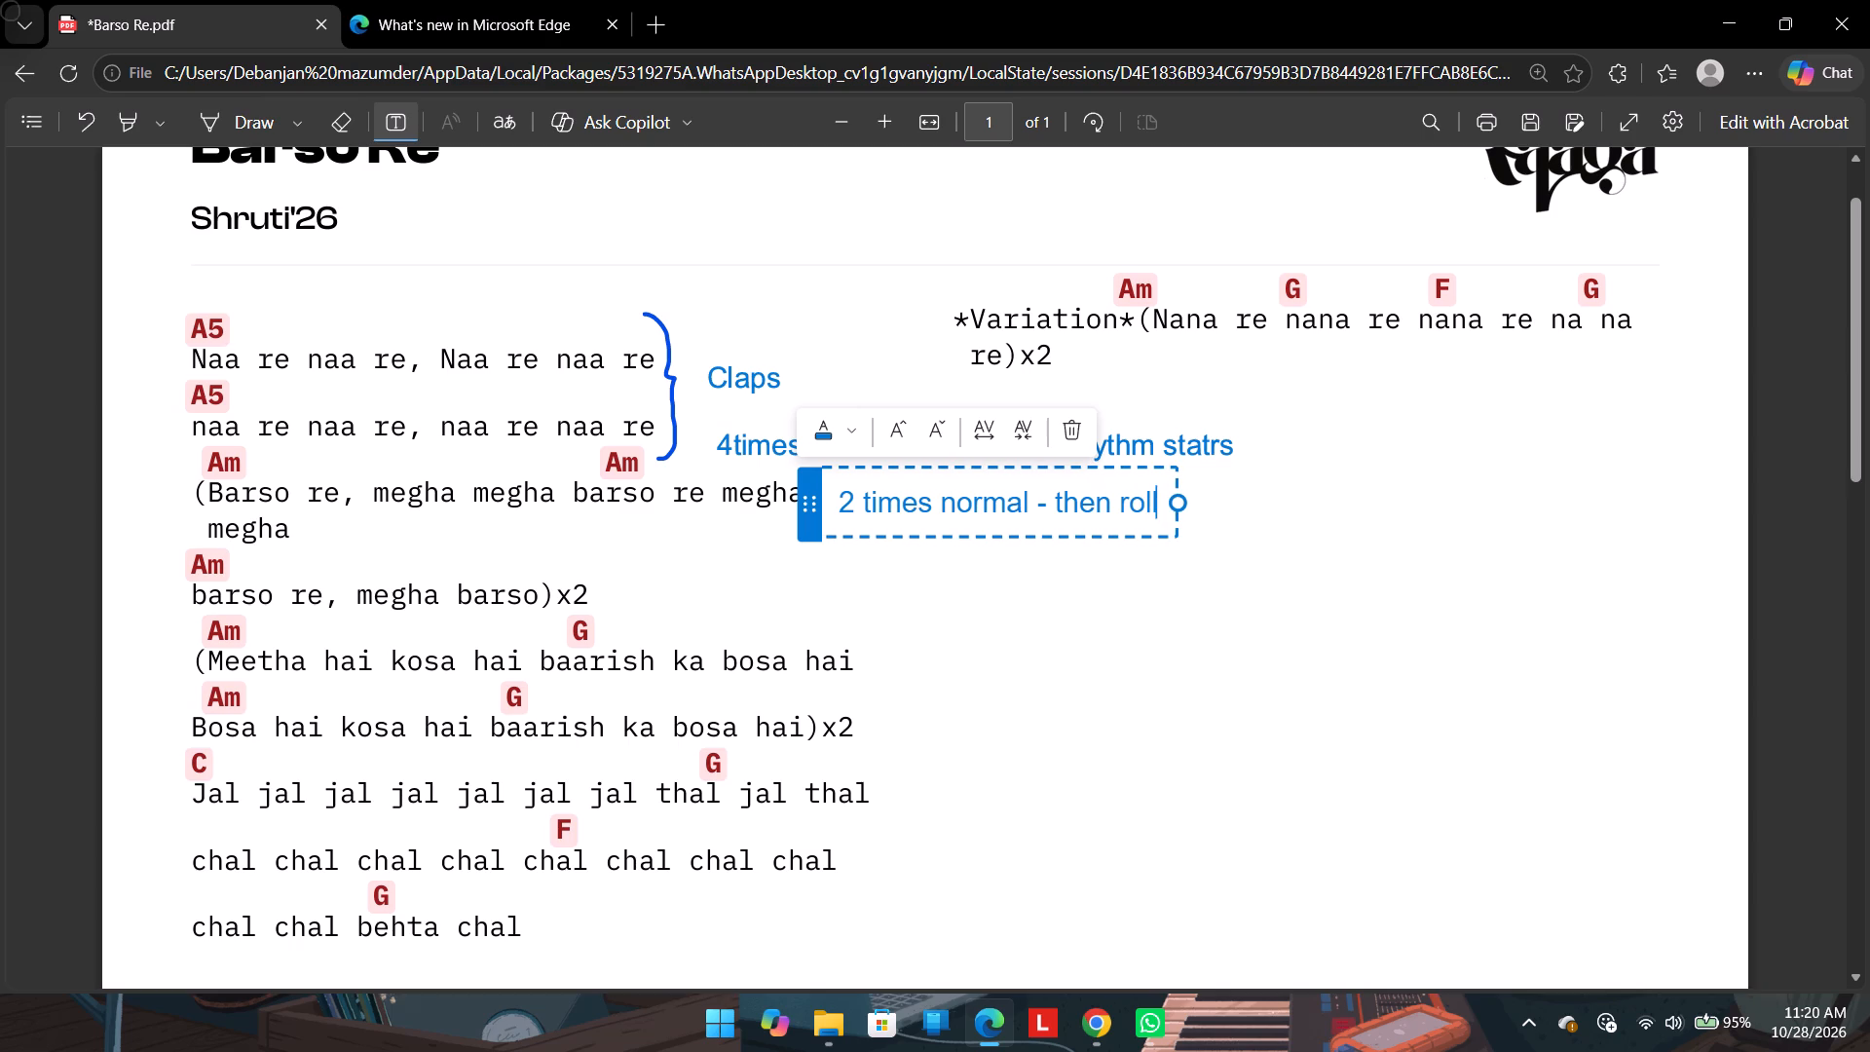
key(space)
text(then lyrics statrs)
key(BackSpace)
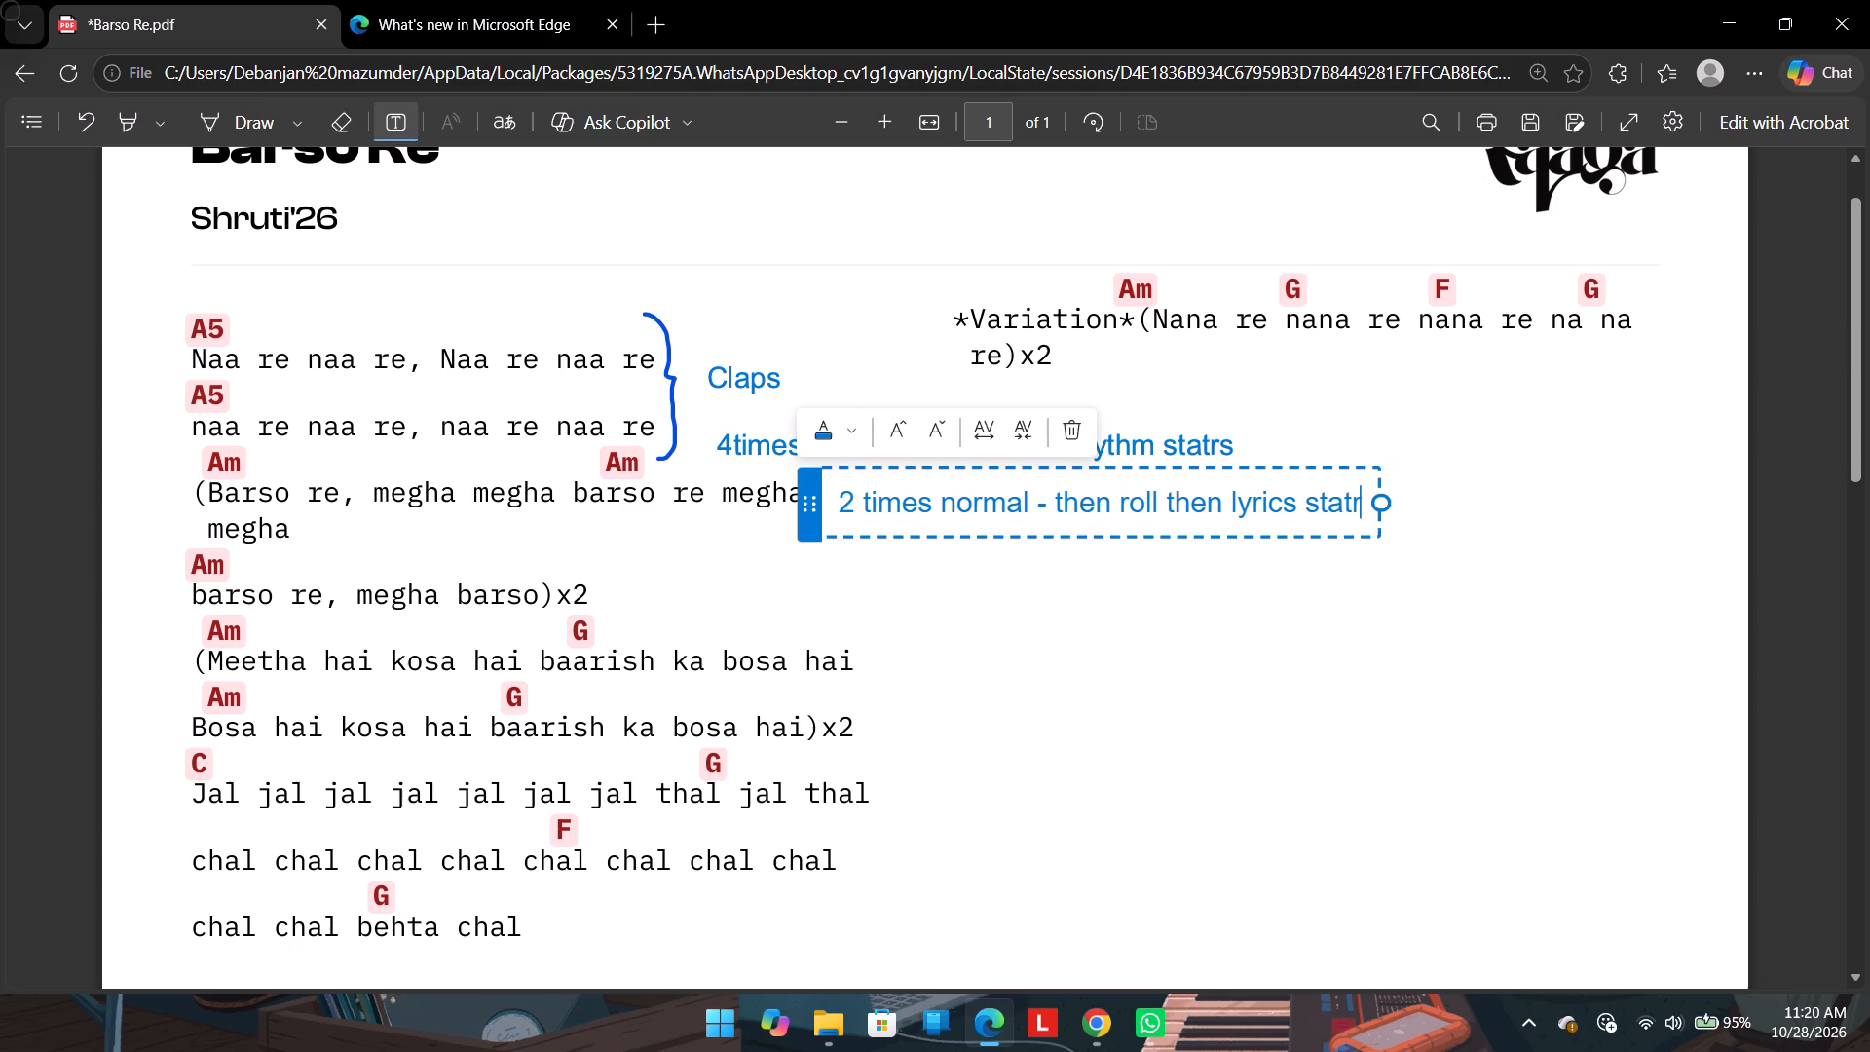
key(BackSpace)
key(BackSpace)
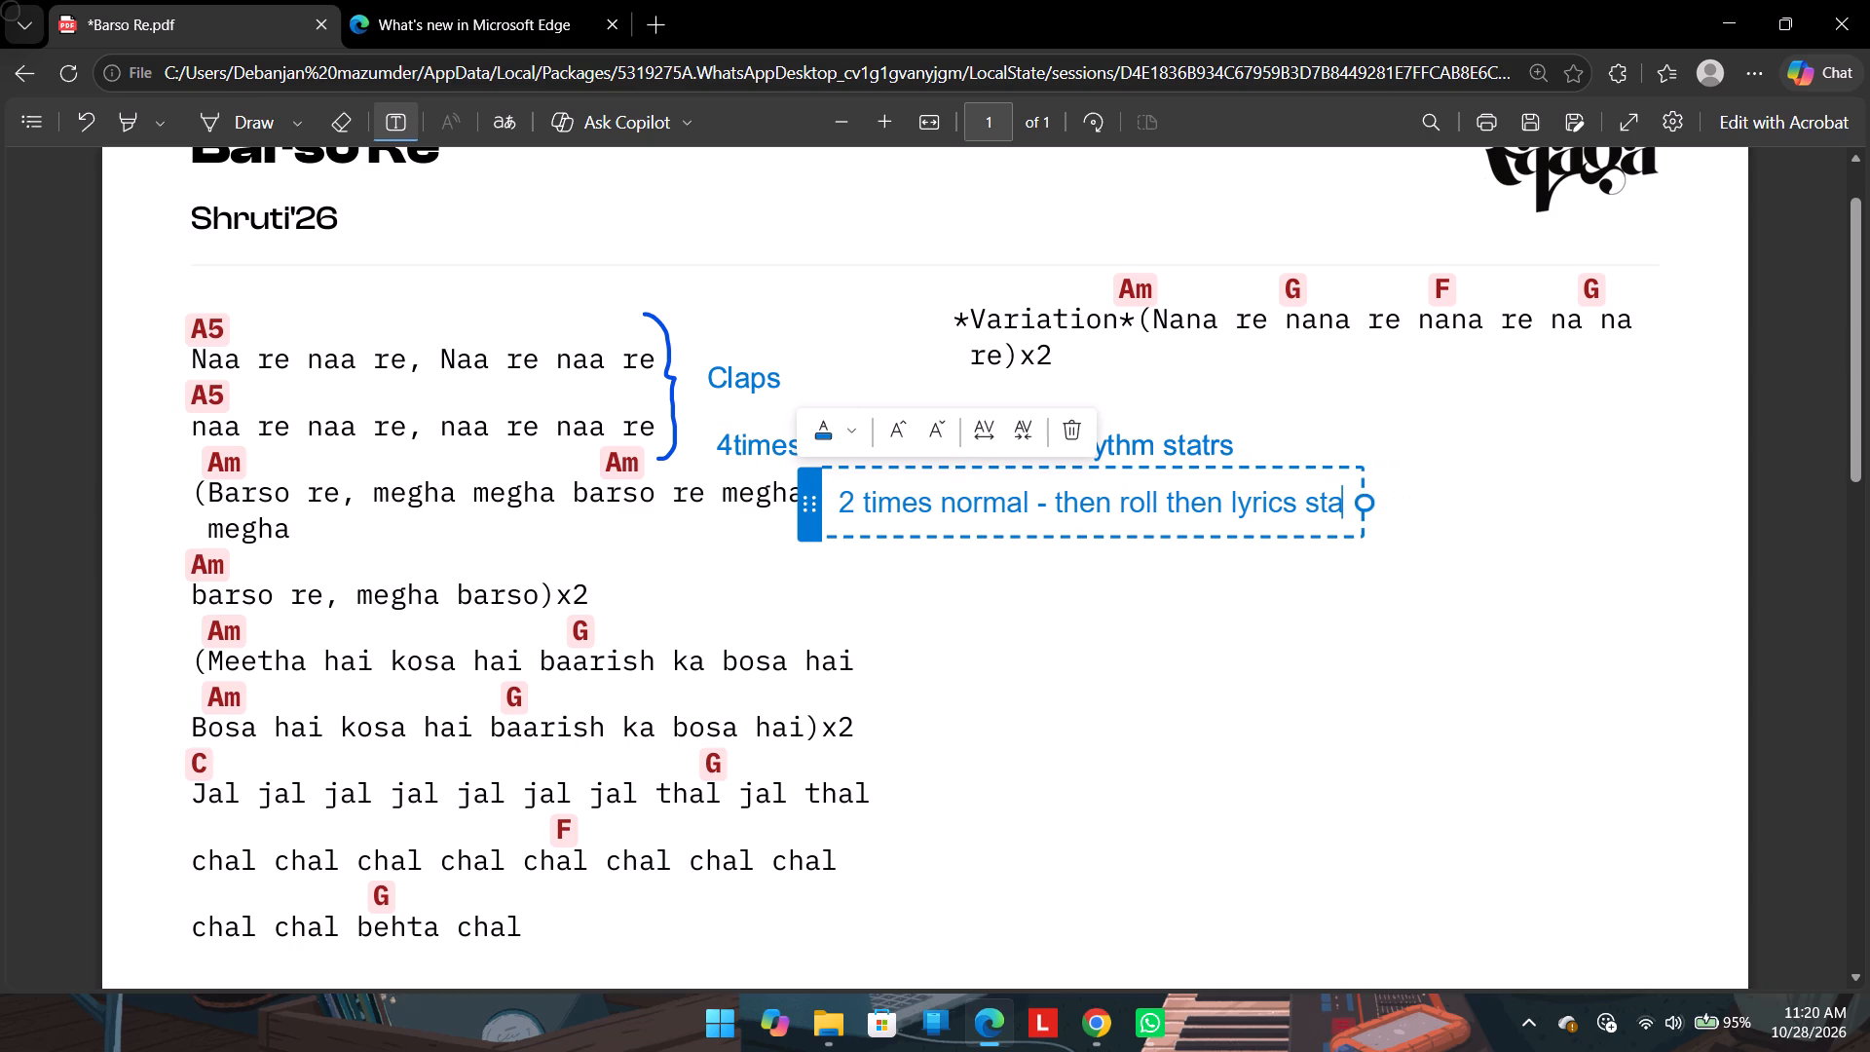
text(rts)
key(Return)
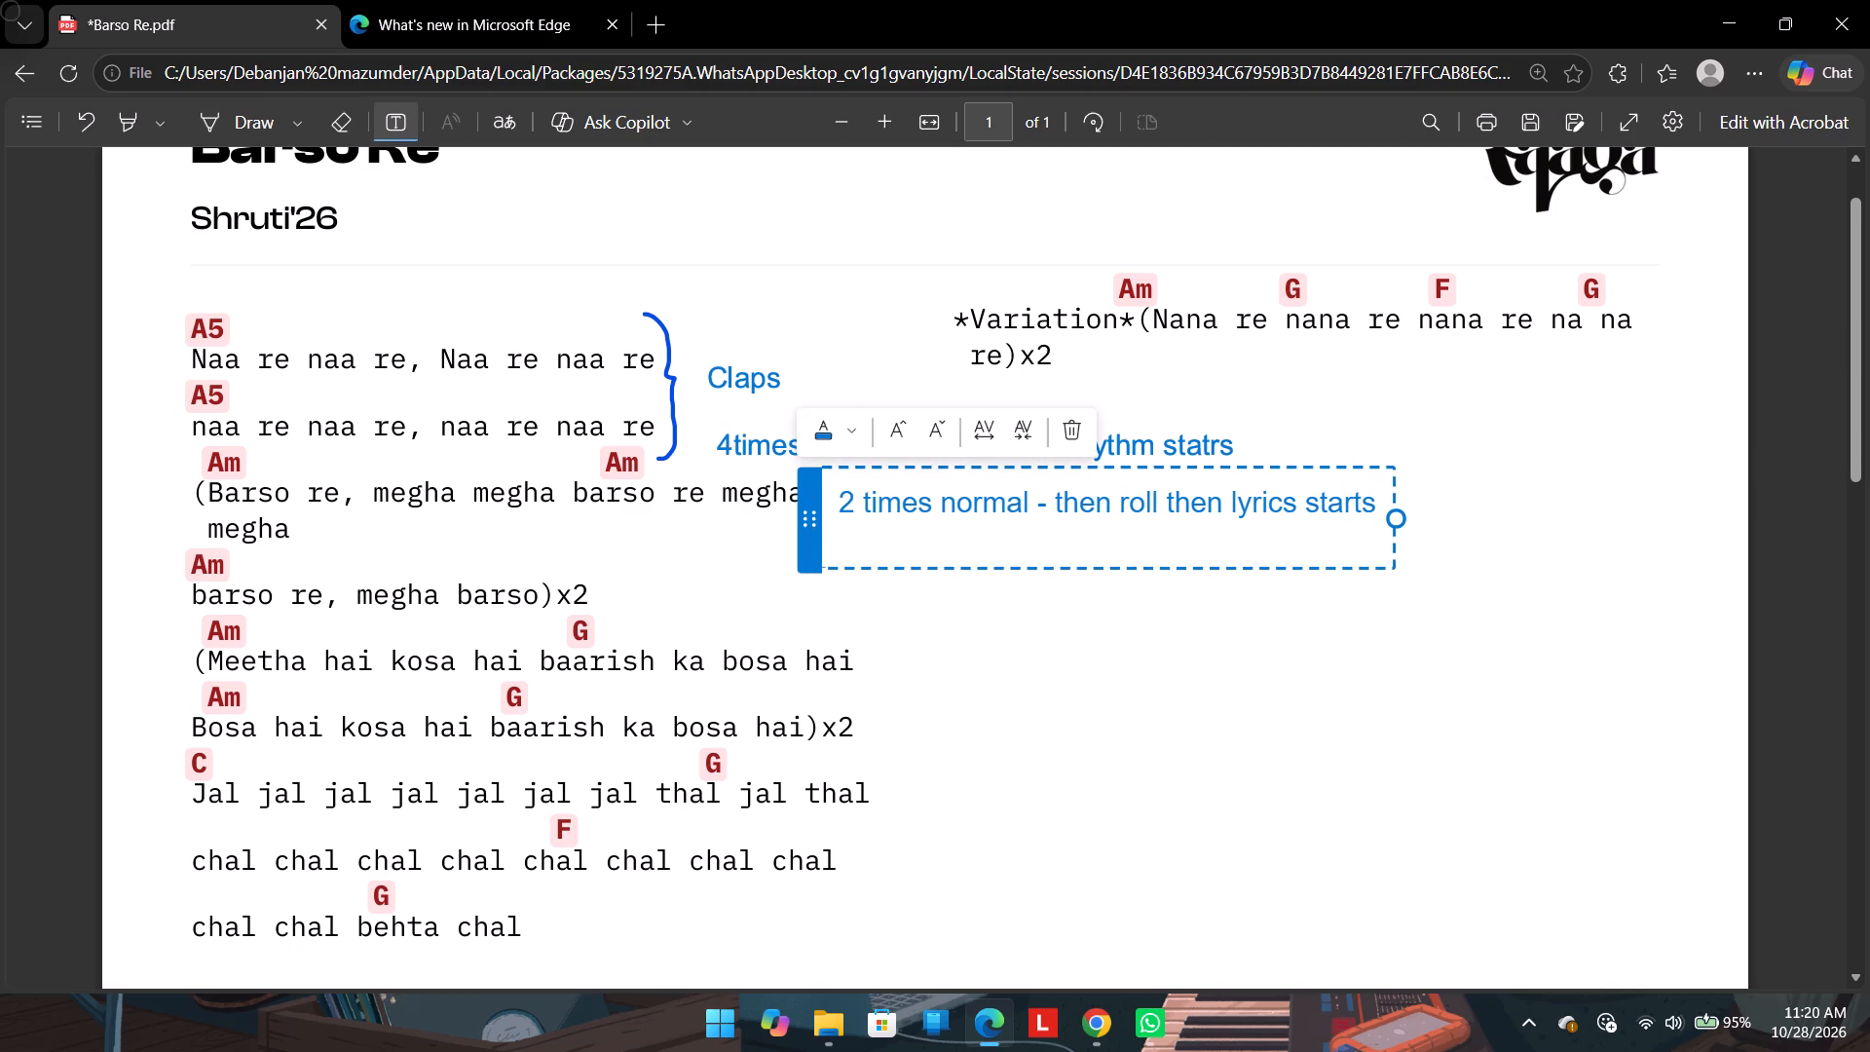
key(BackSpace)
click(973, 598)
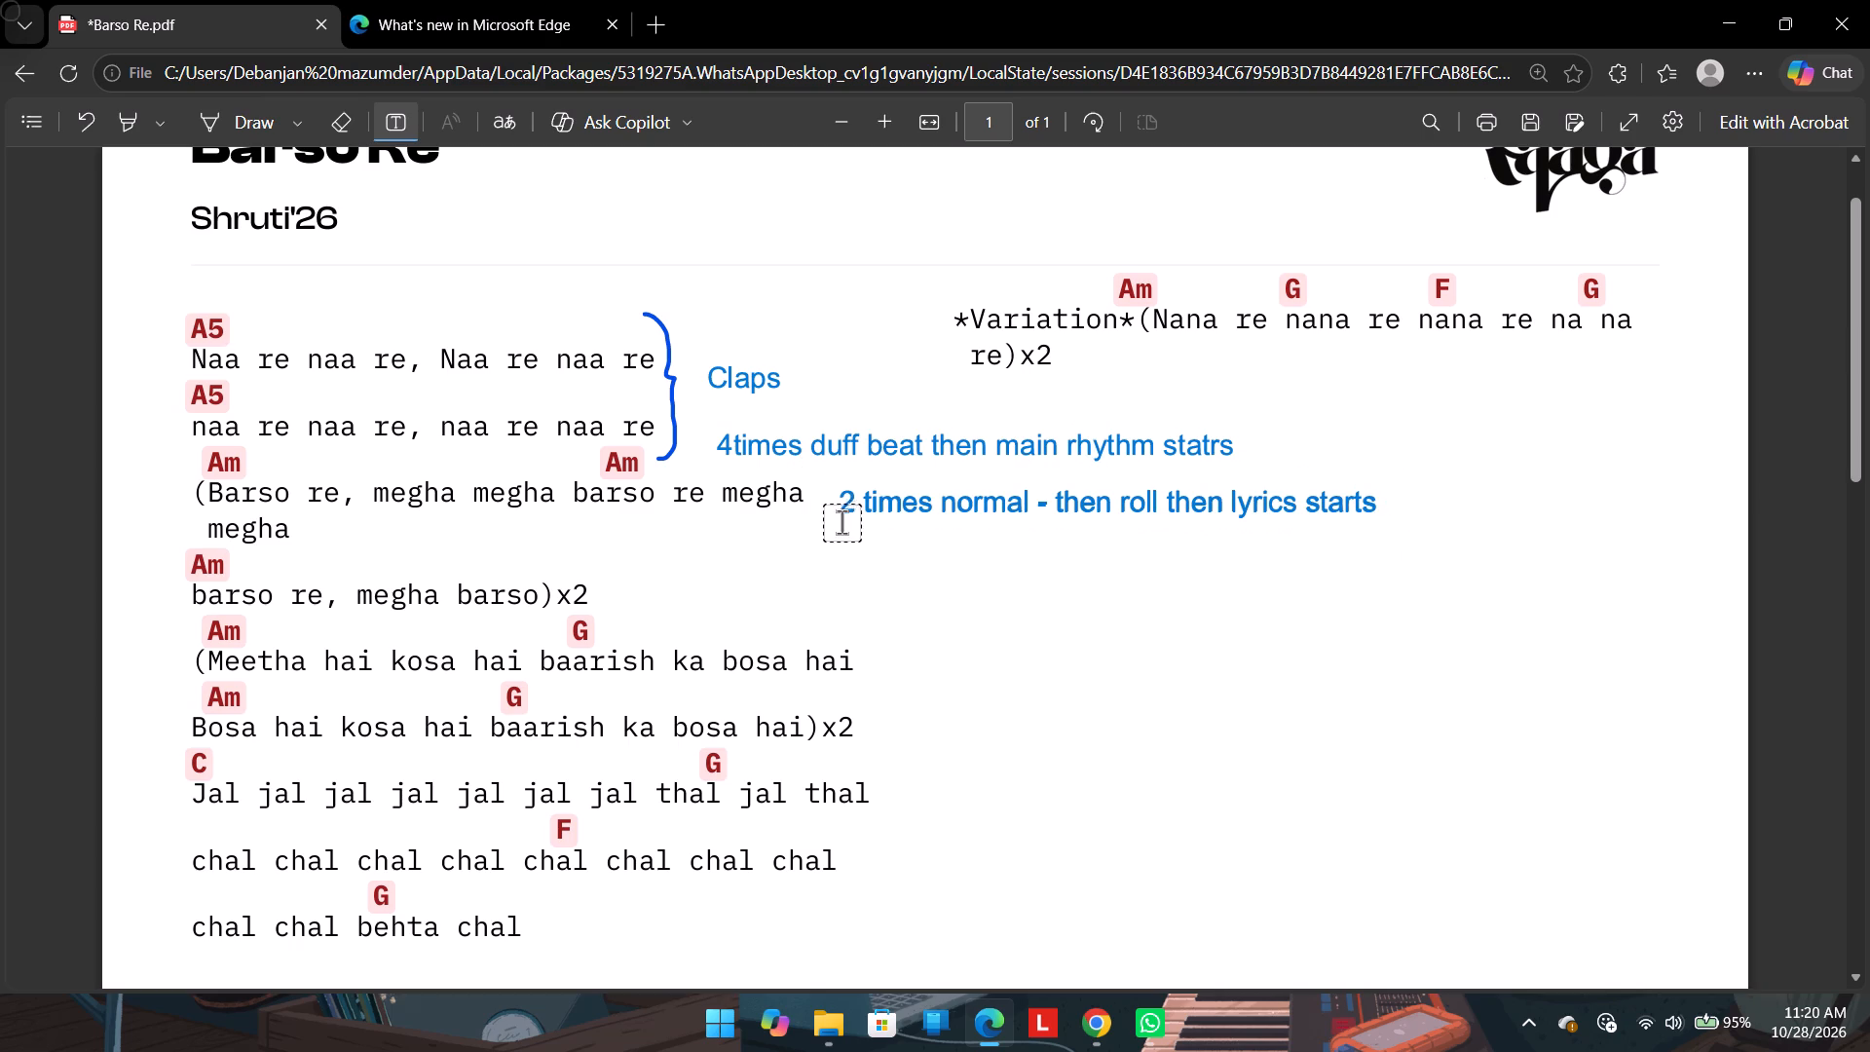
click(873, 508)
click(809, 511)
click(750, 549)
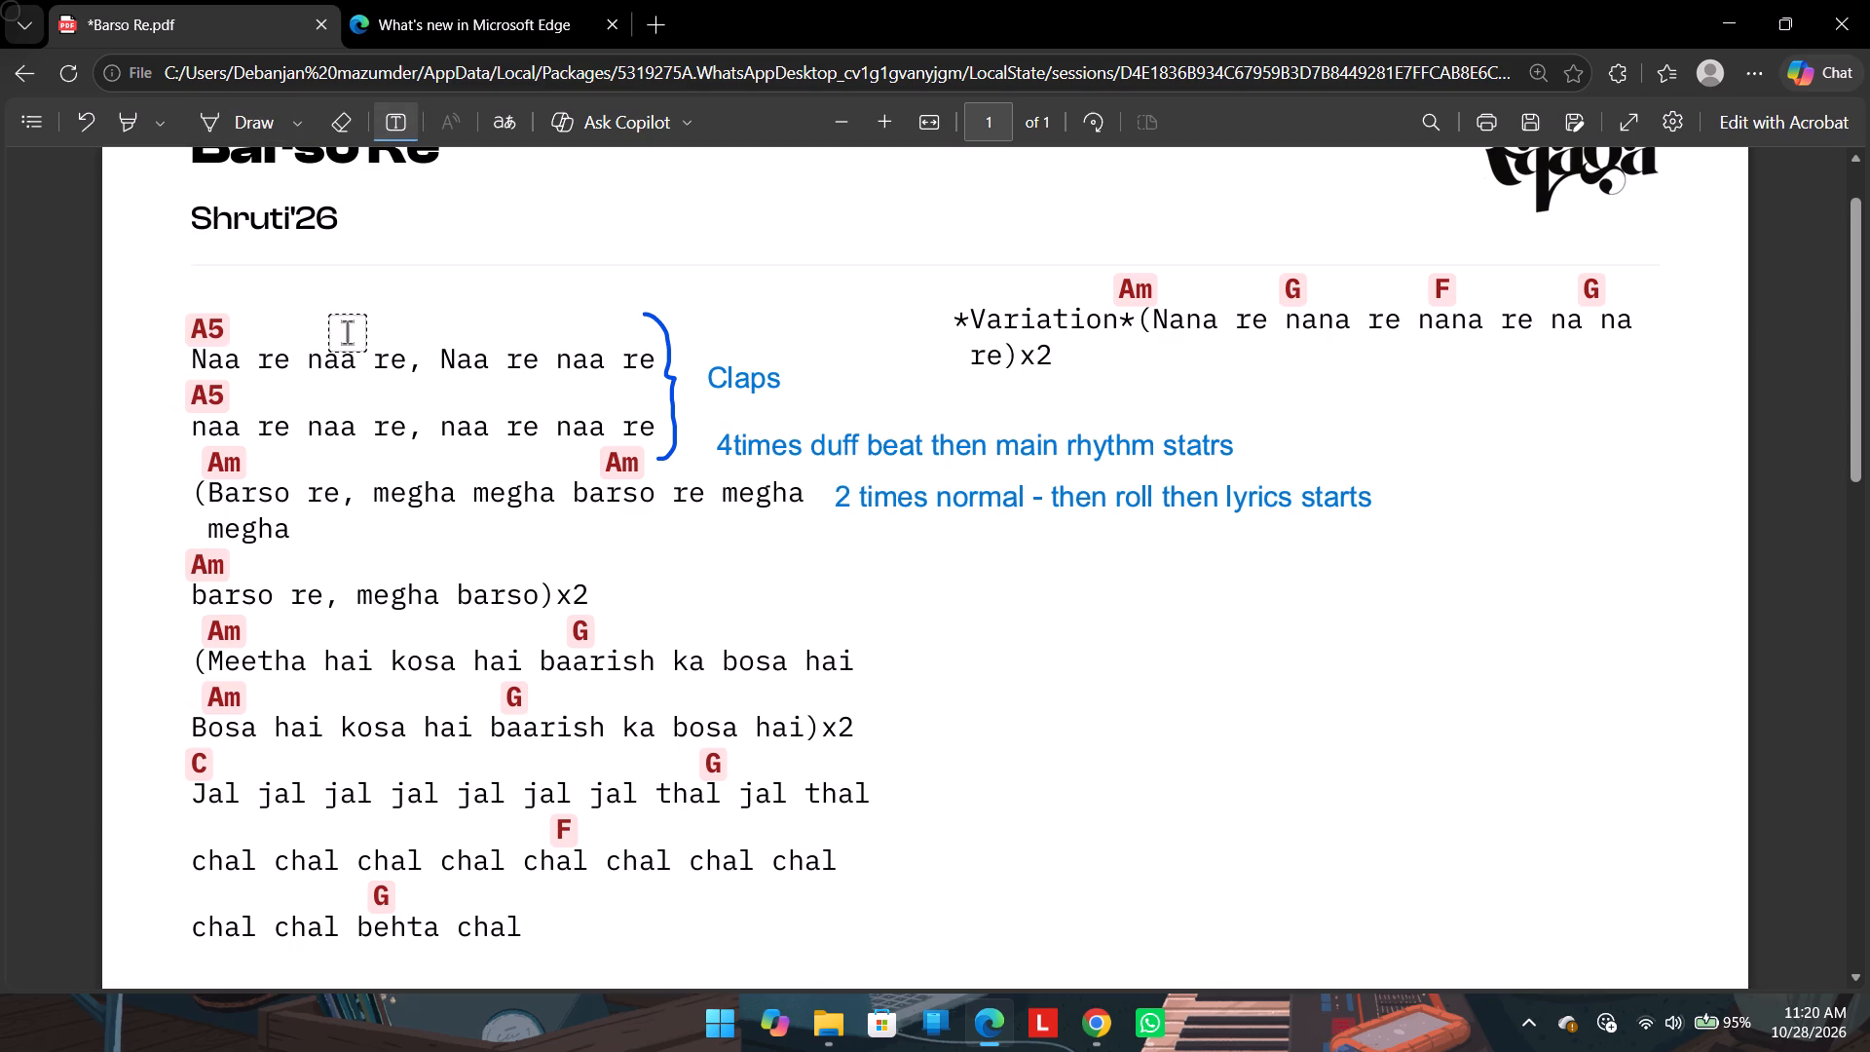
Add the note "AK47 roll" after the word "megha" that ends the first "Barso re" phrase.
click(340, 536)
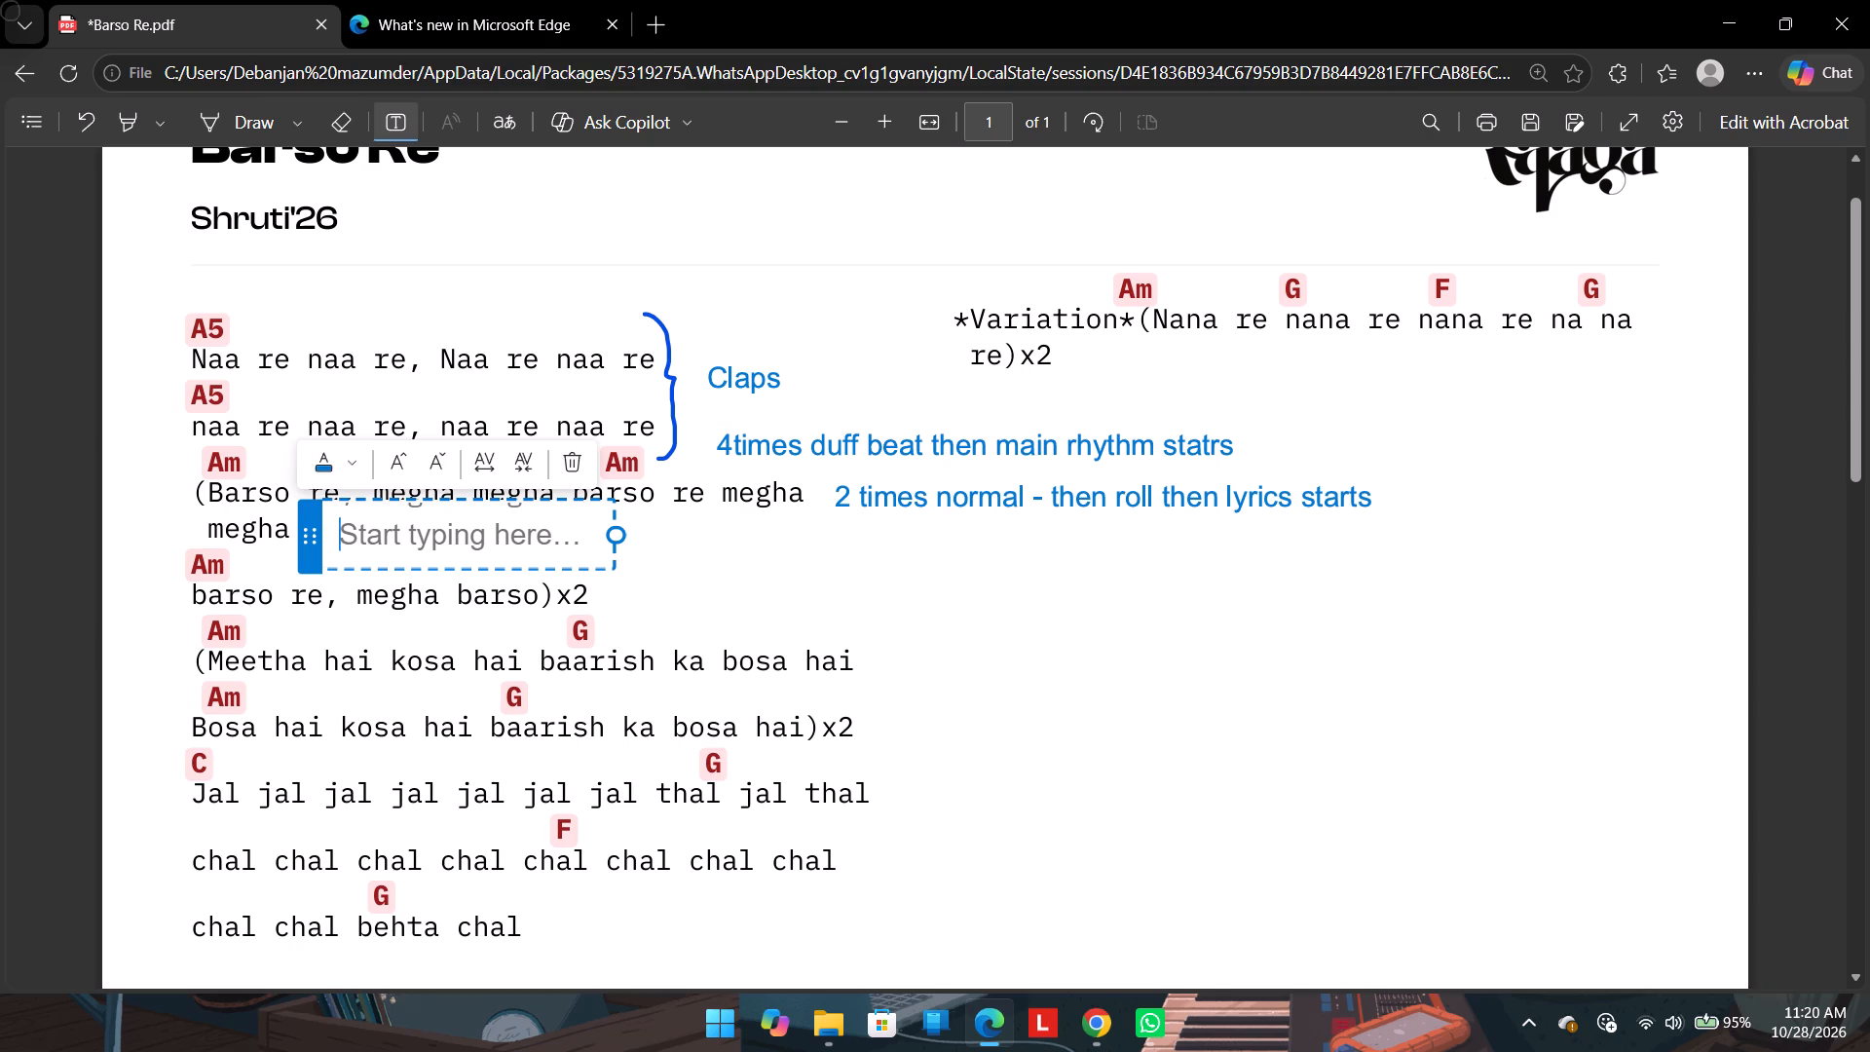
text(AK$&)
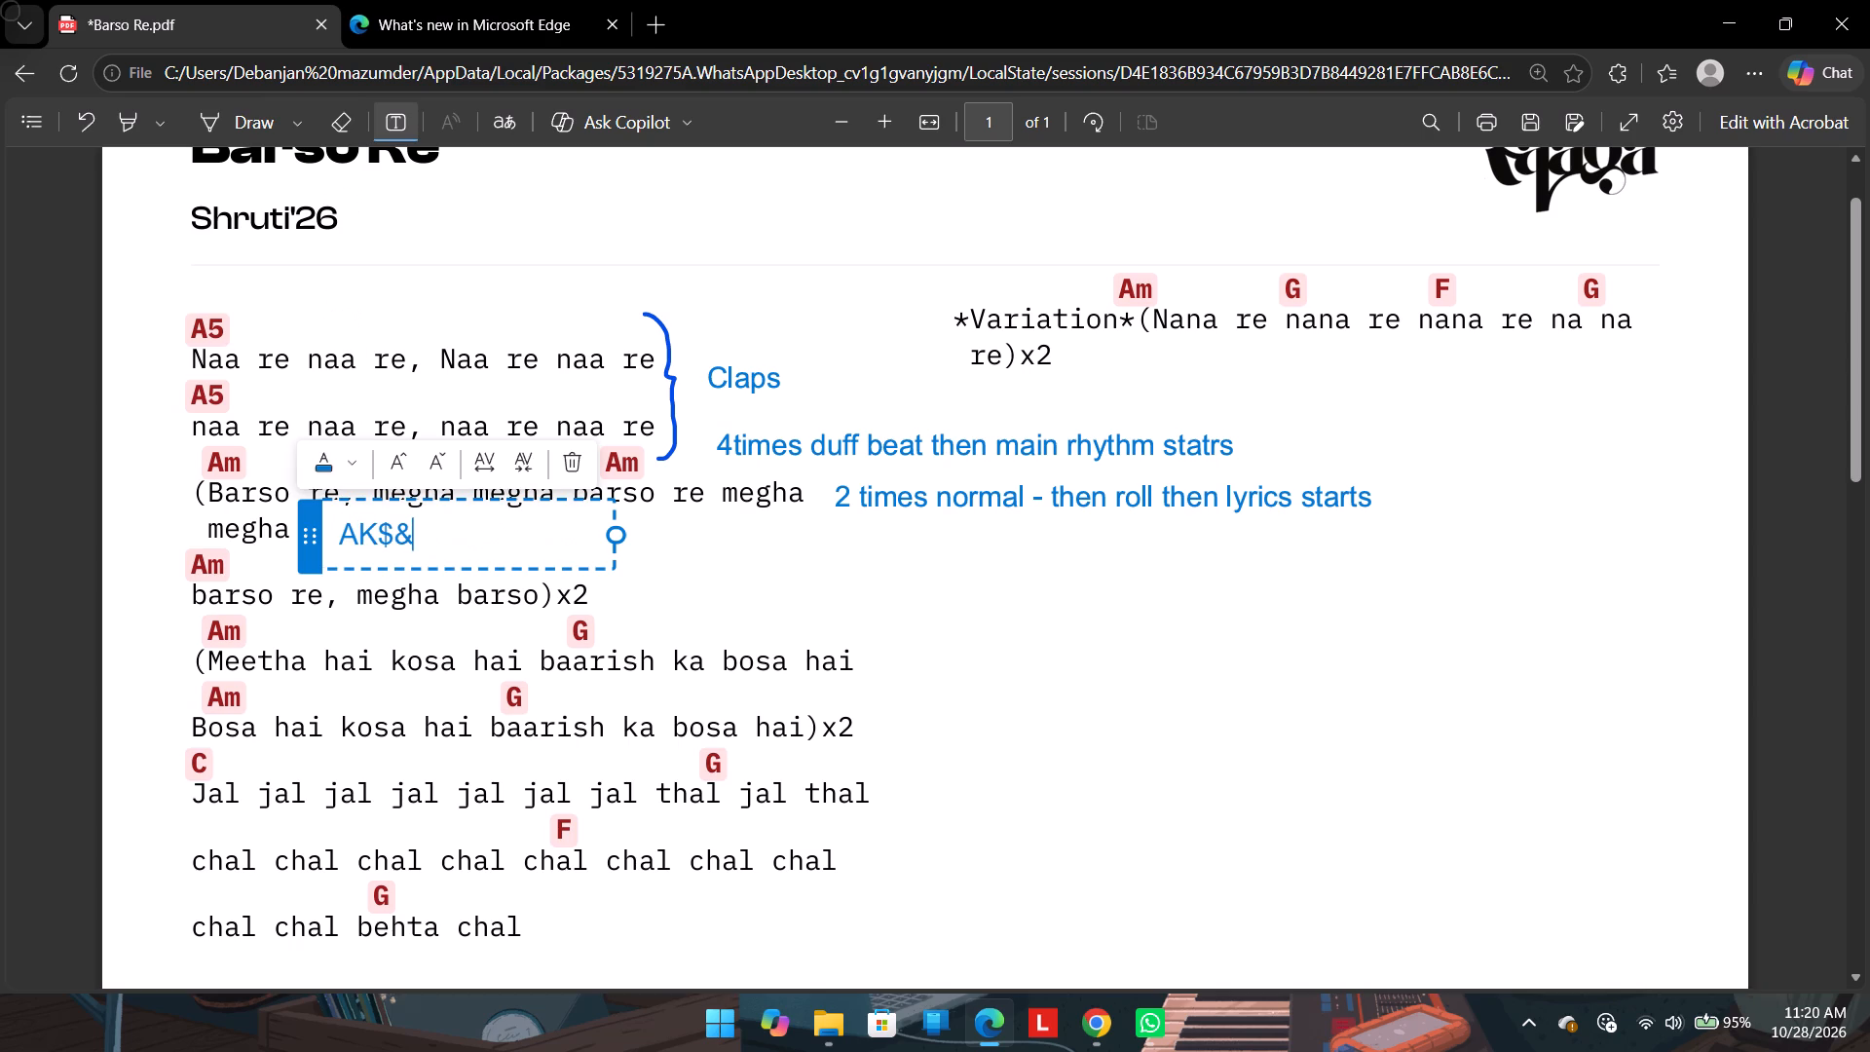
key(BackSpace)
key(BackSpace)
text(47)
key(space)
text(roll)
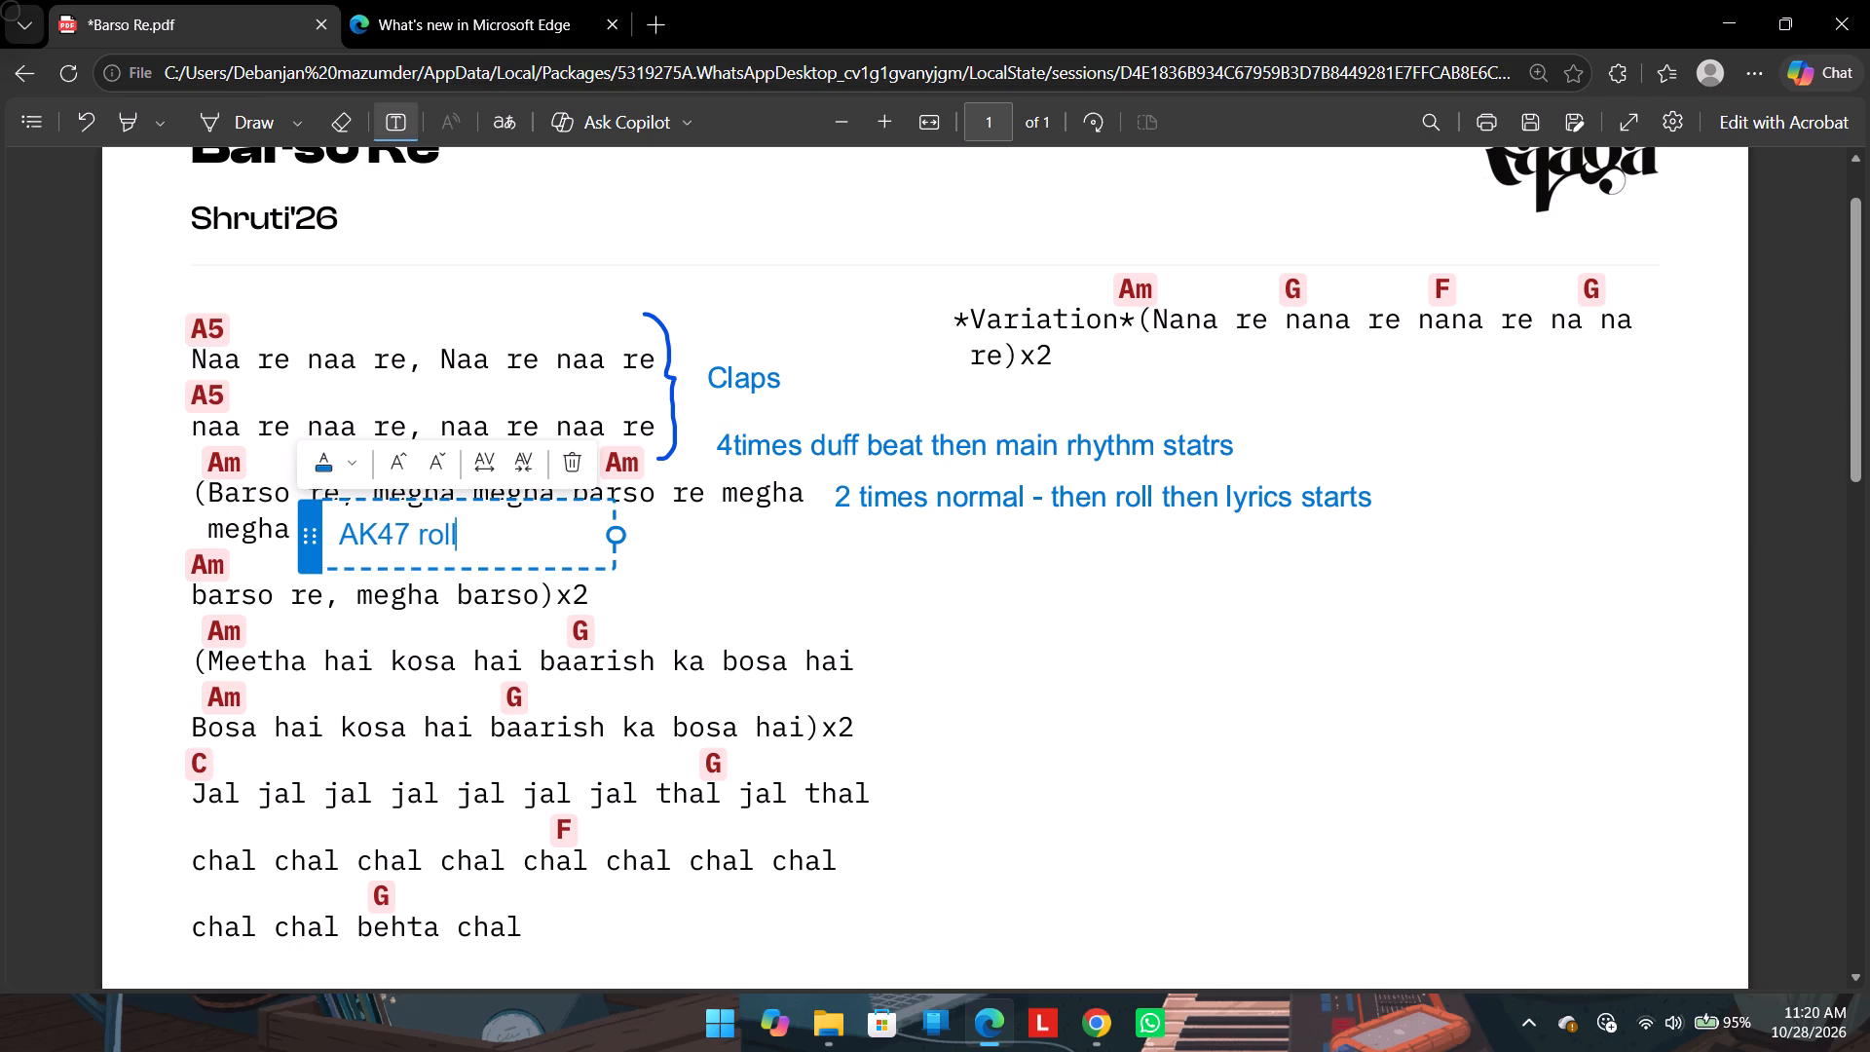
key(Escape)
click(433, 536)
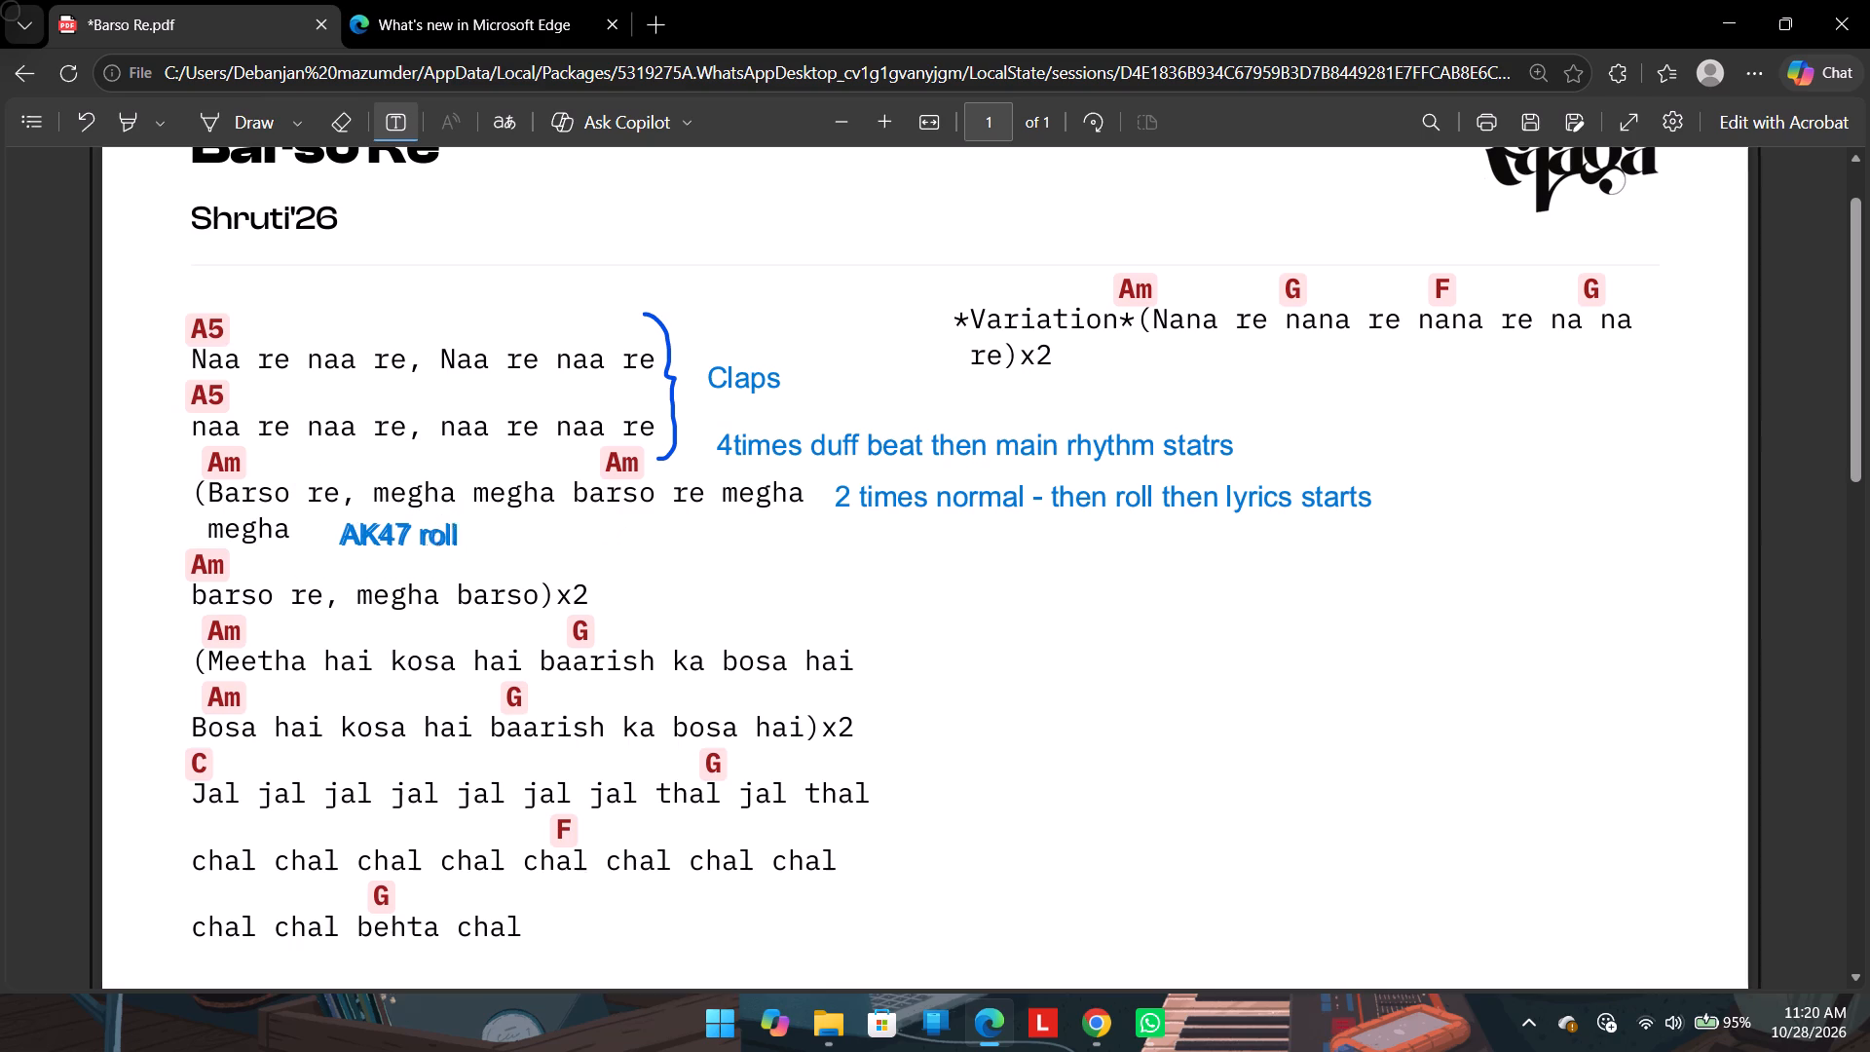
click(610, 571)
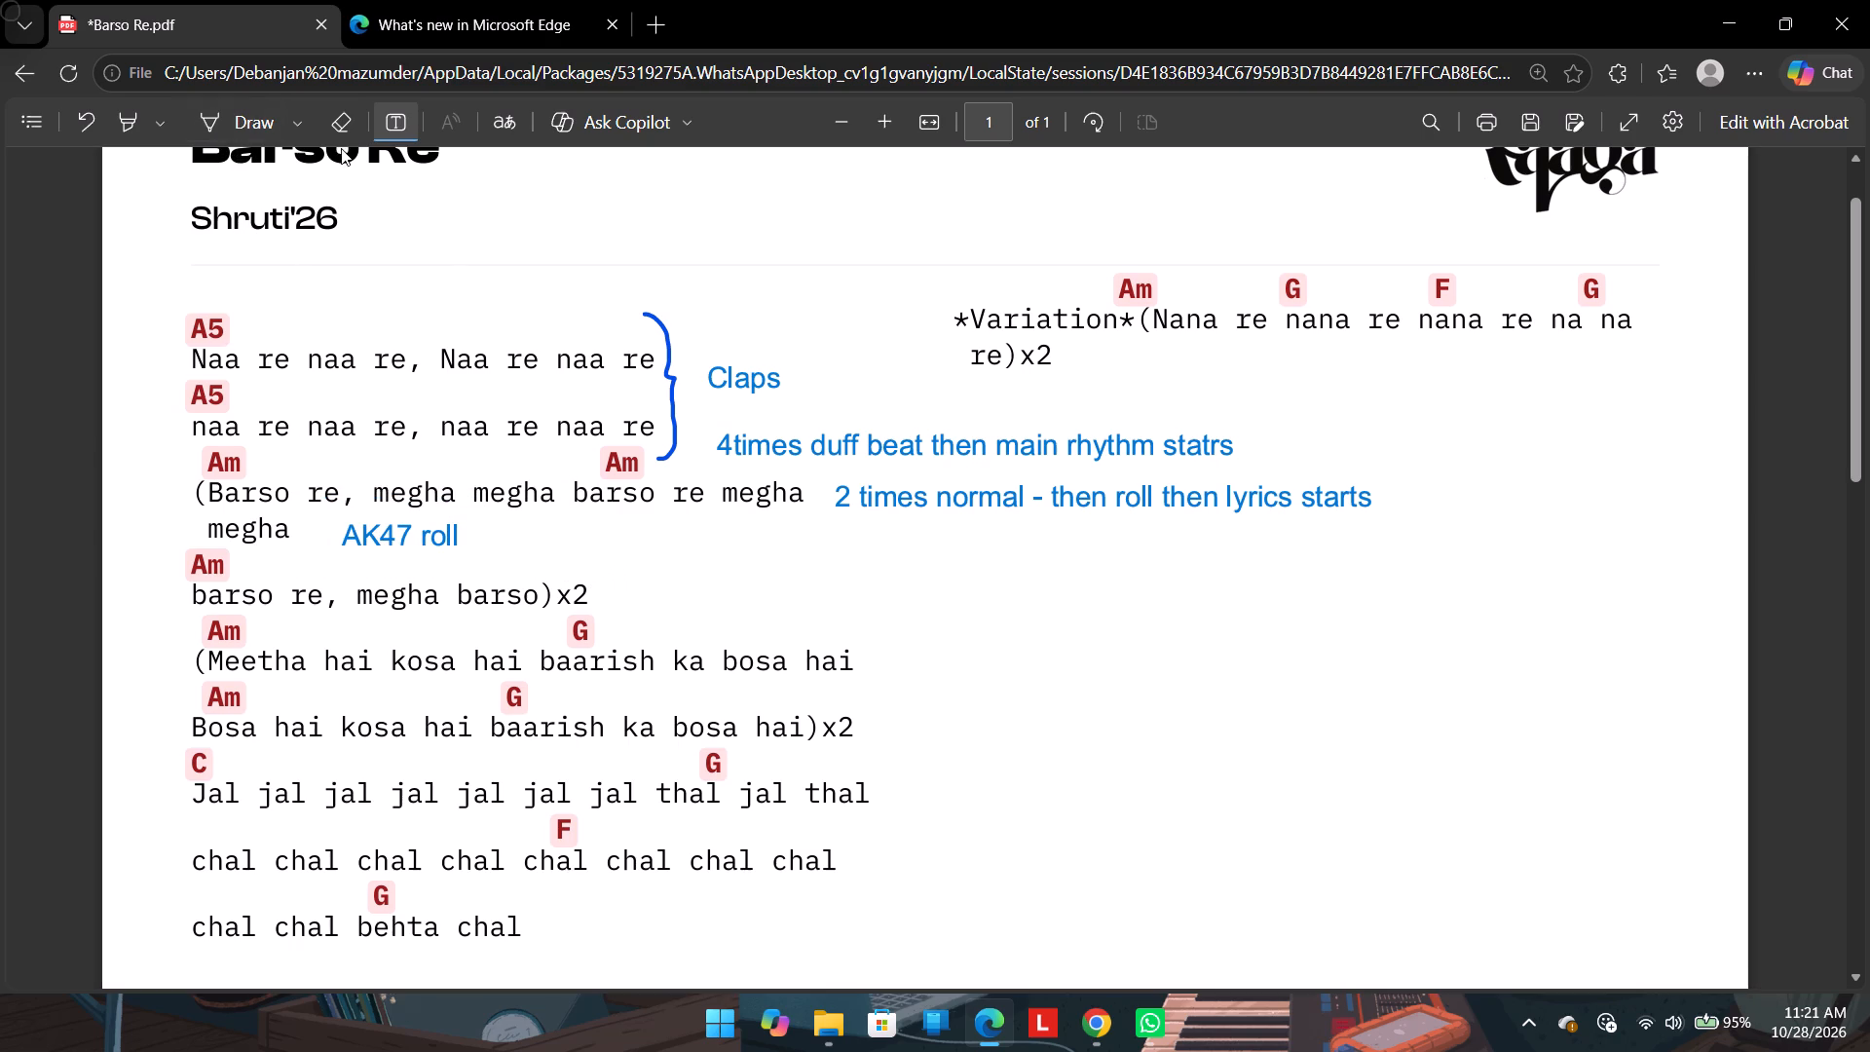
Add the note "AK47 Roll" after the "chal chal behta chal" line.
scroll(338, 154, down, 1)
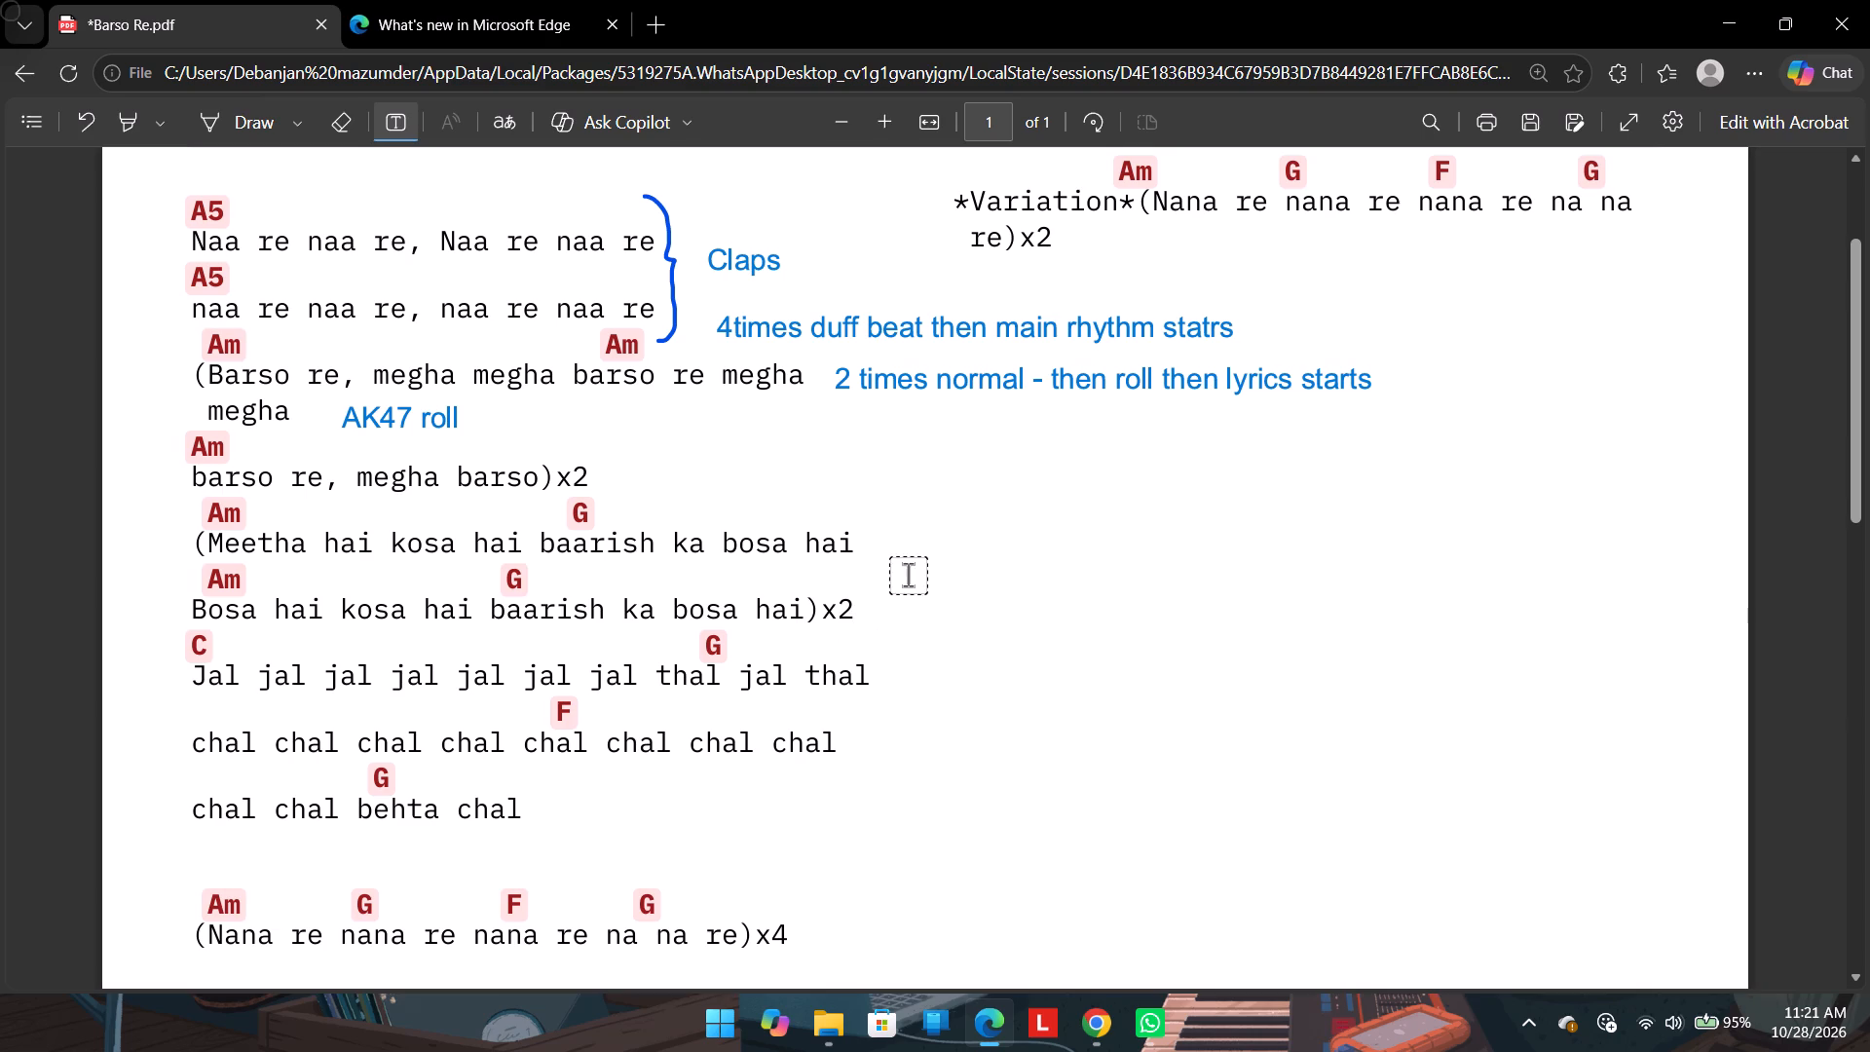
scroll(890, 599, down, 1)
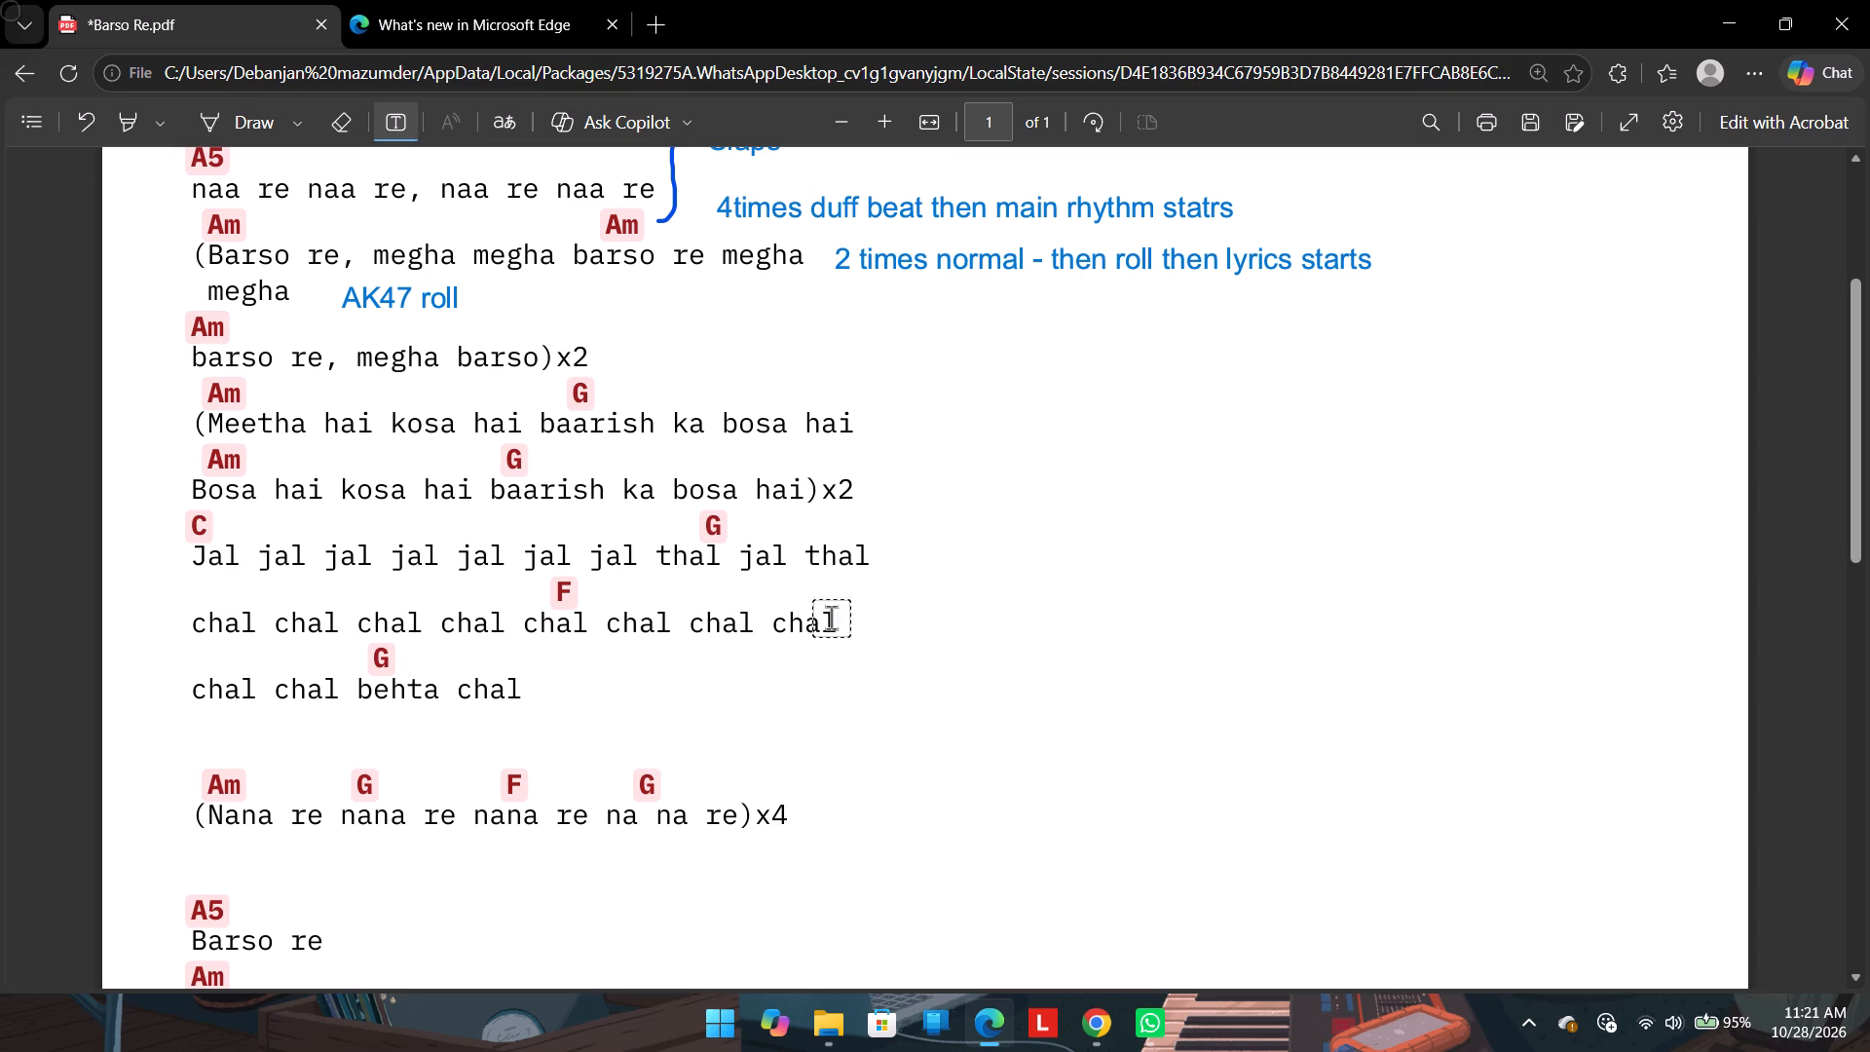
click(586, 684)
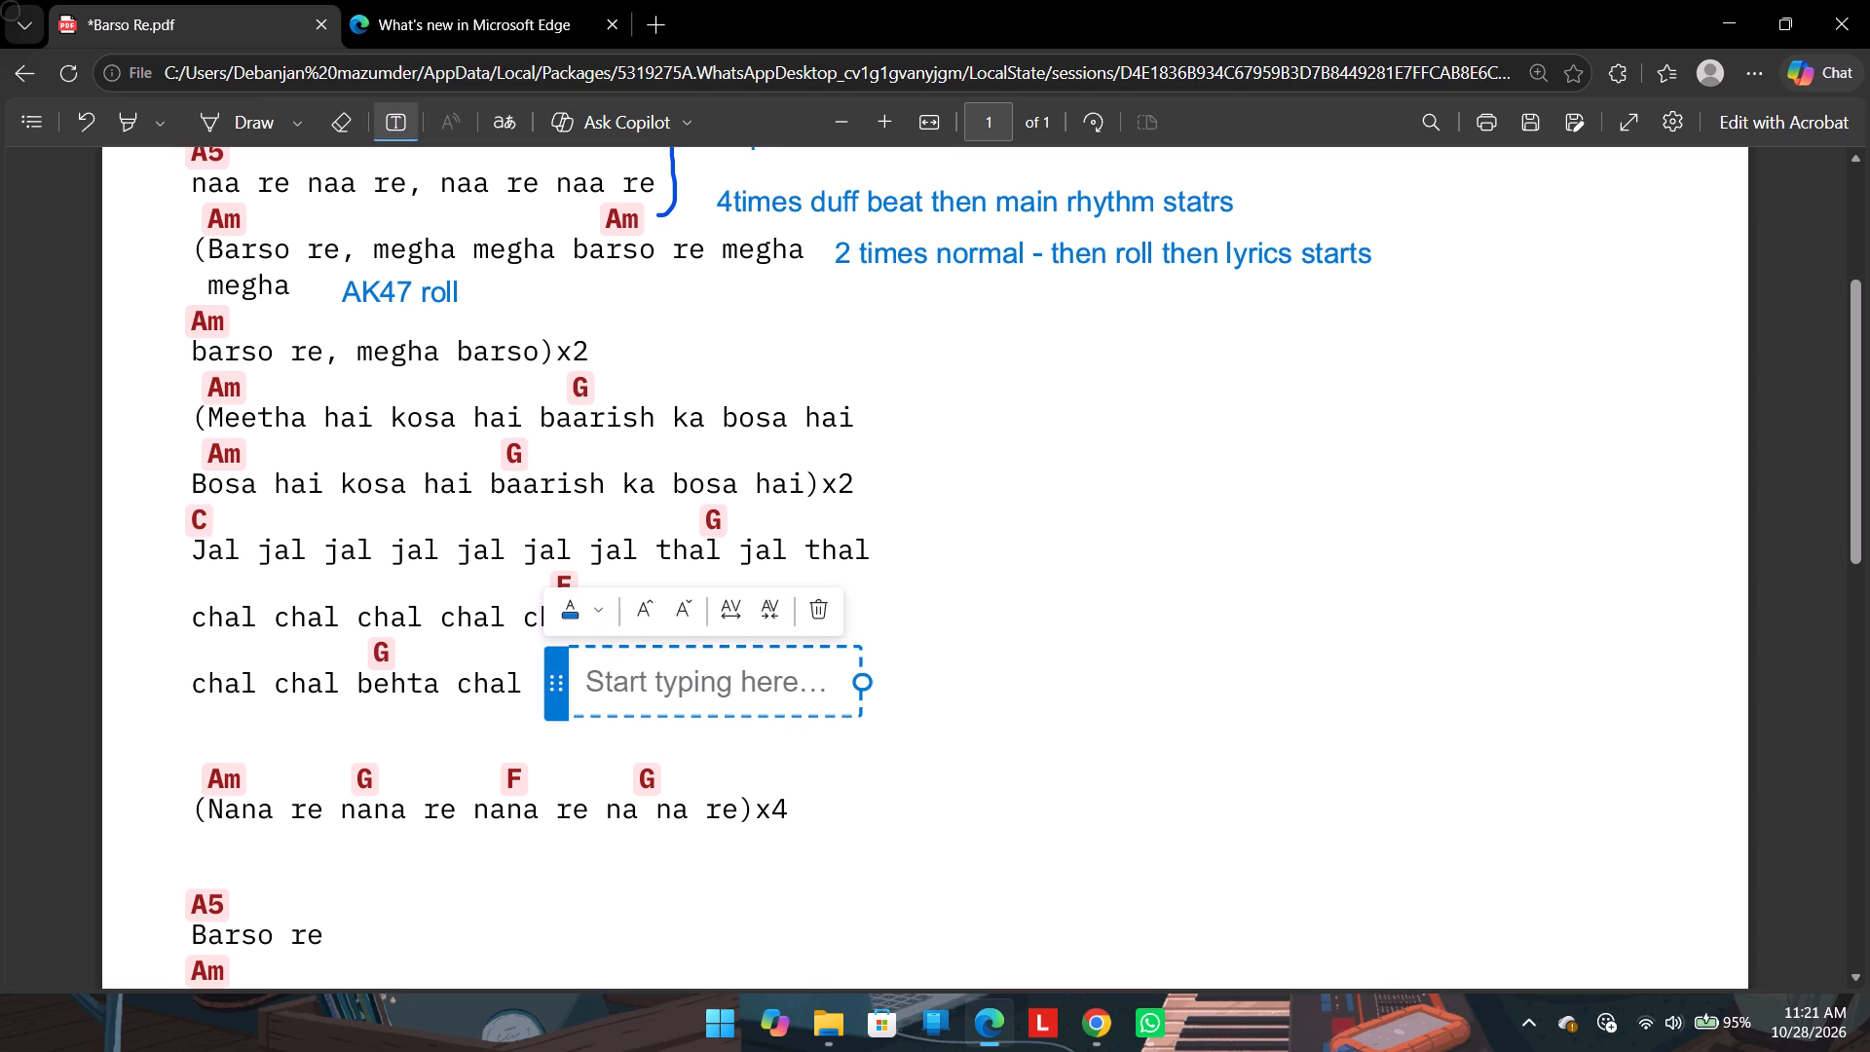
text(AK)
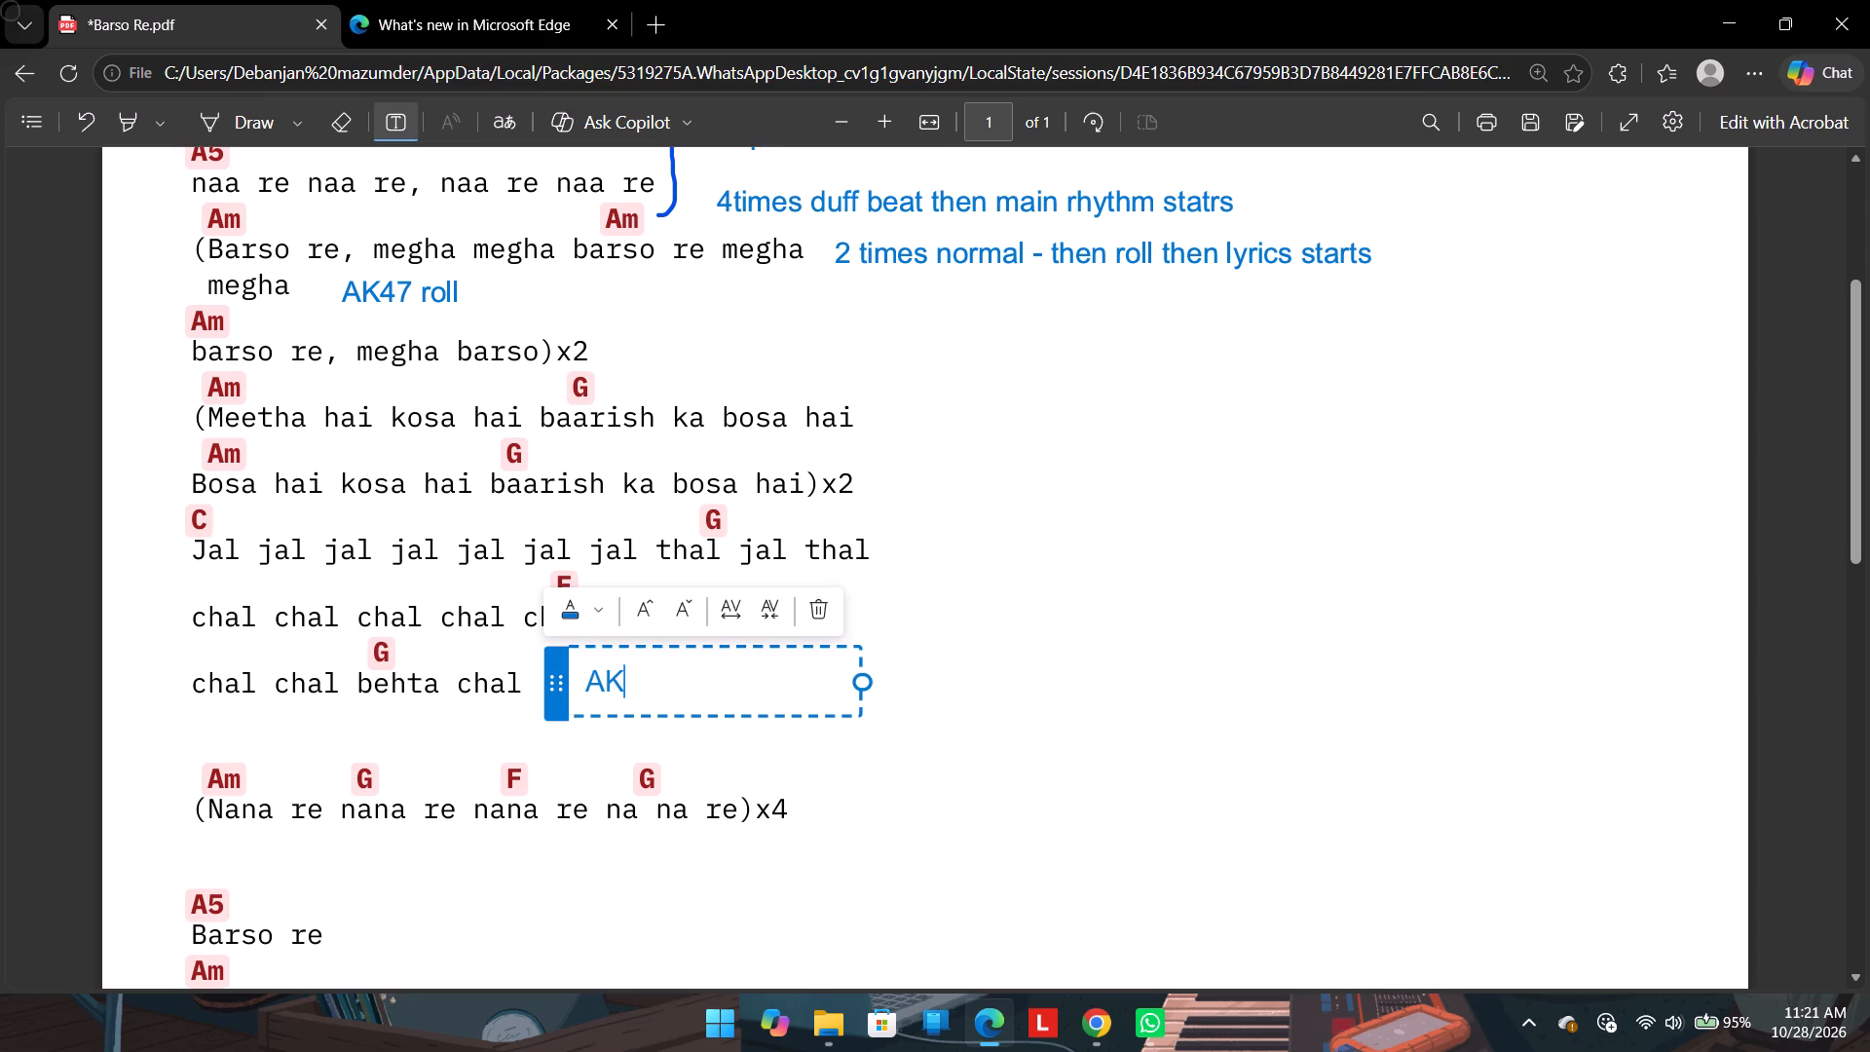
text(47)
key(space)
text(Roll)
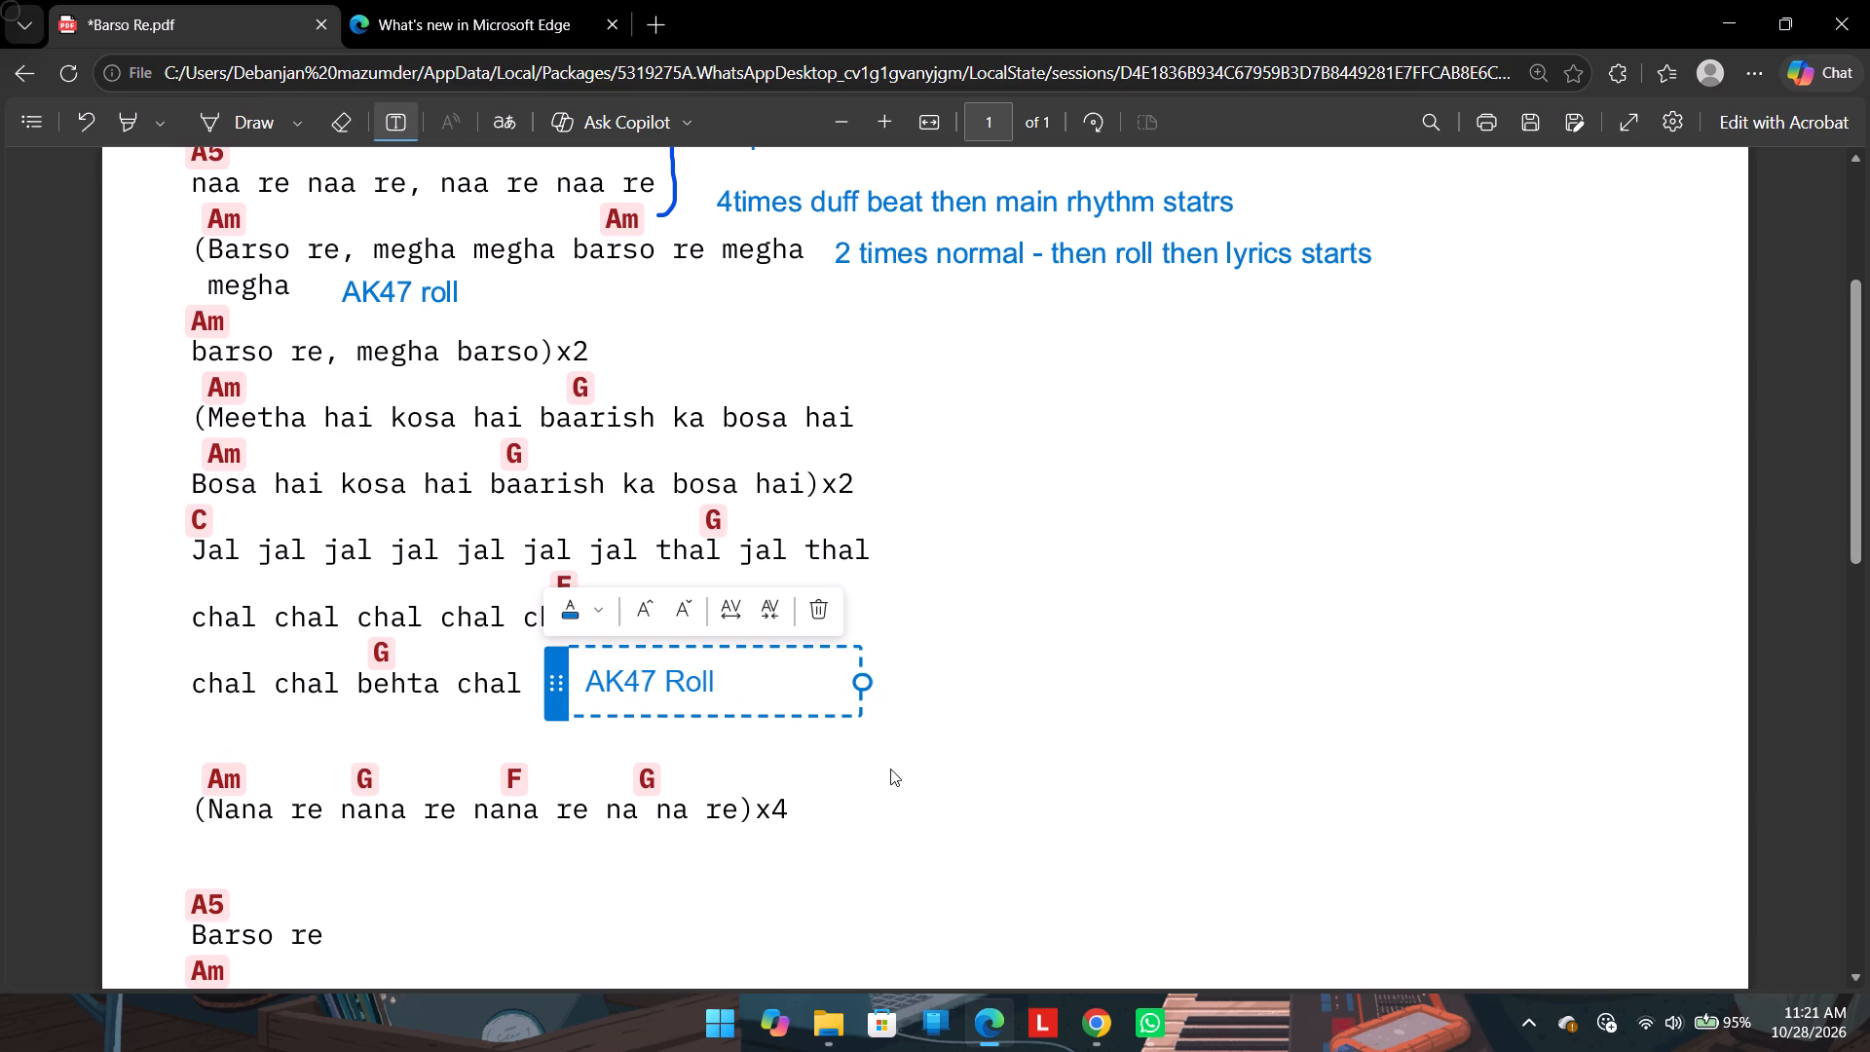
click(890, 769)
Add the note "Beat Change" after the "(Nana re nana re nana re na na re)x4" line, close to the line's end.
scroll(889, 771, down, 2)
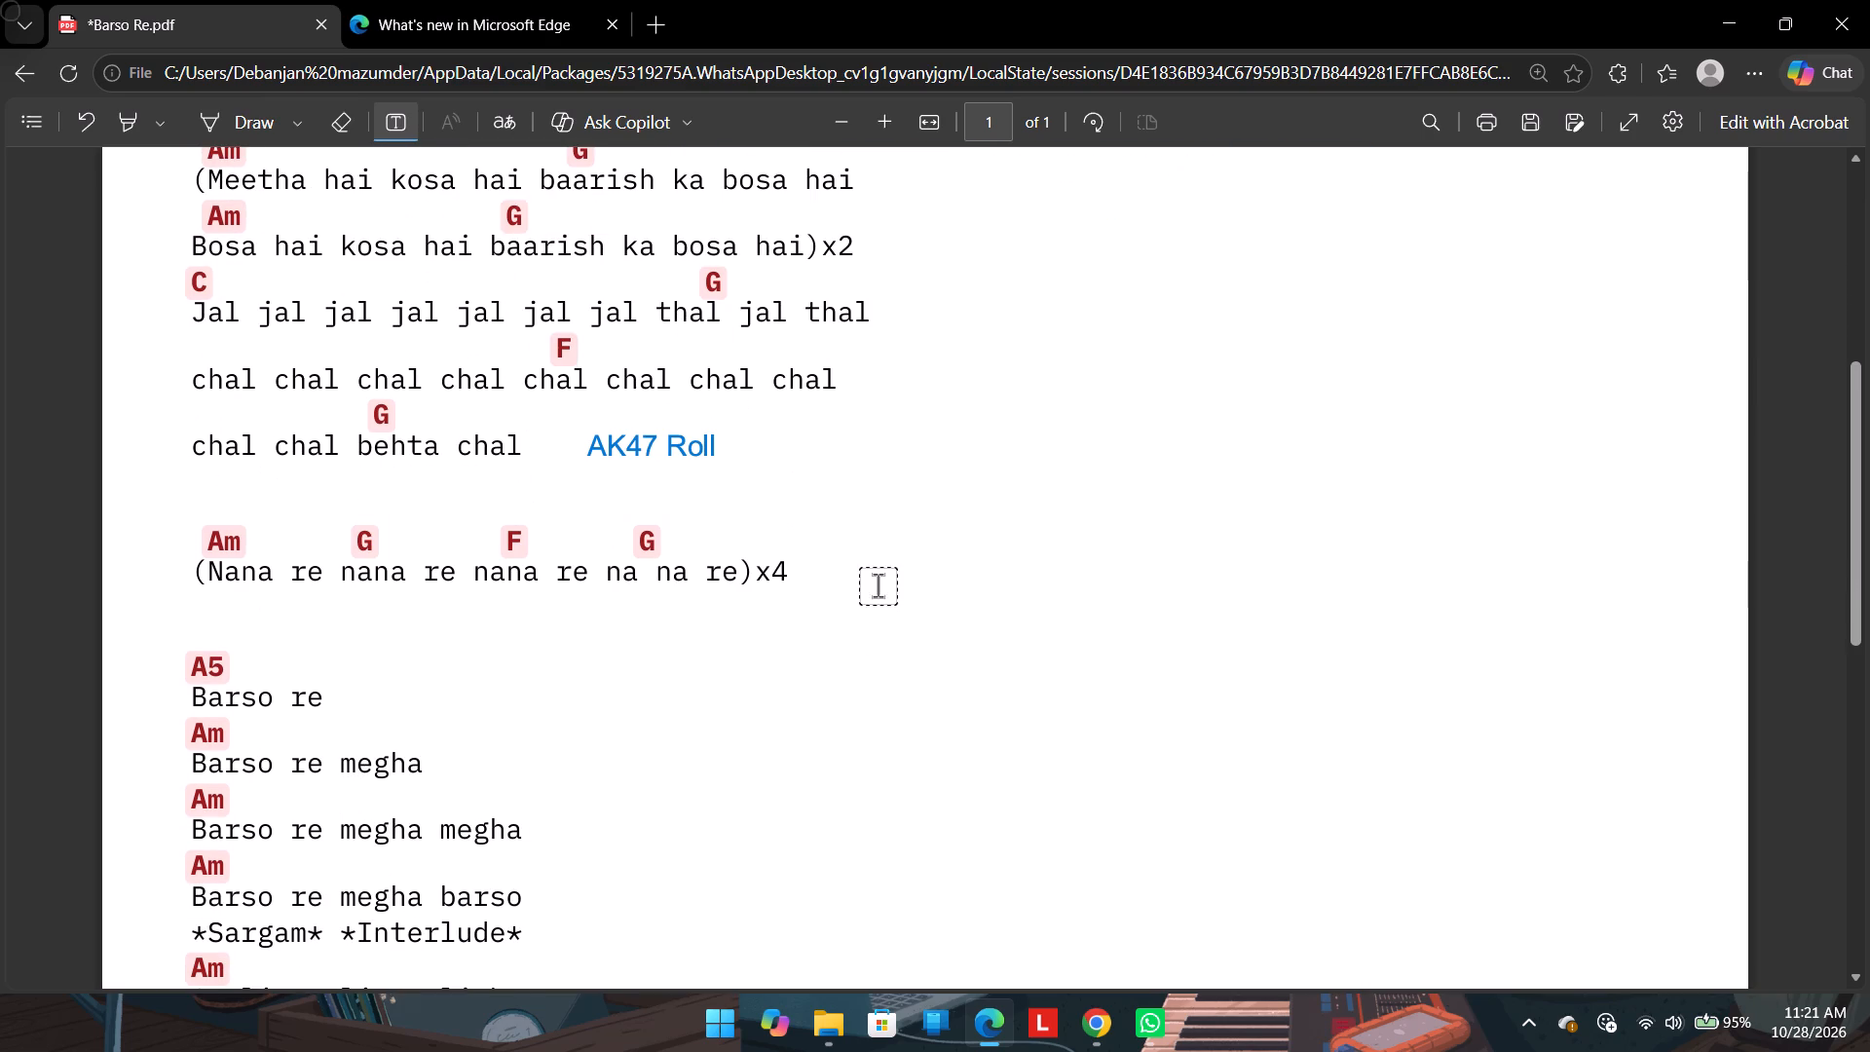
click(858, 558)
text(Beat Change)
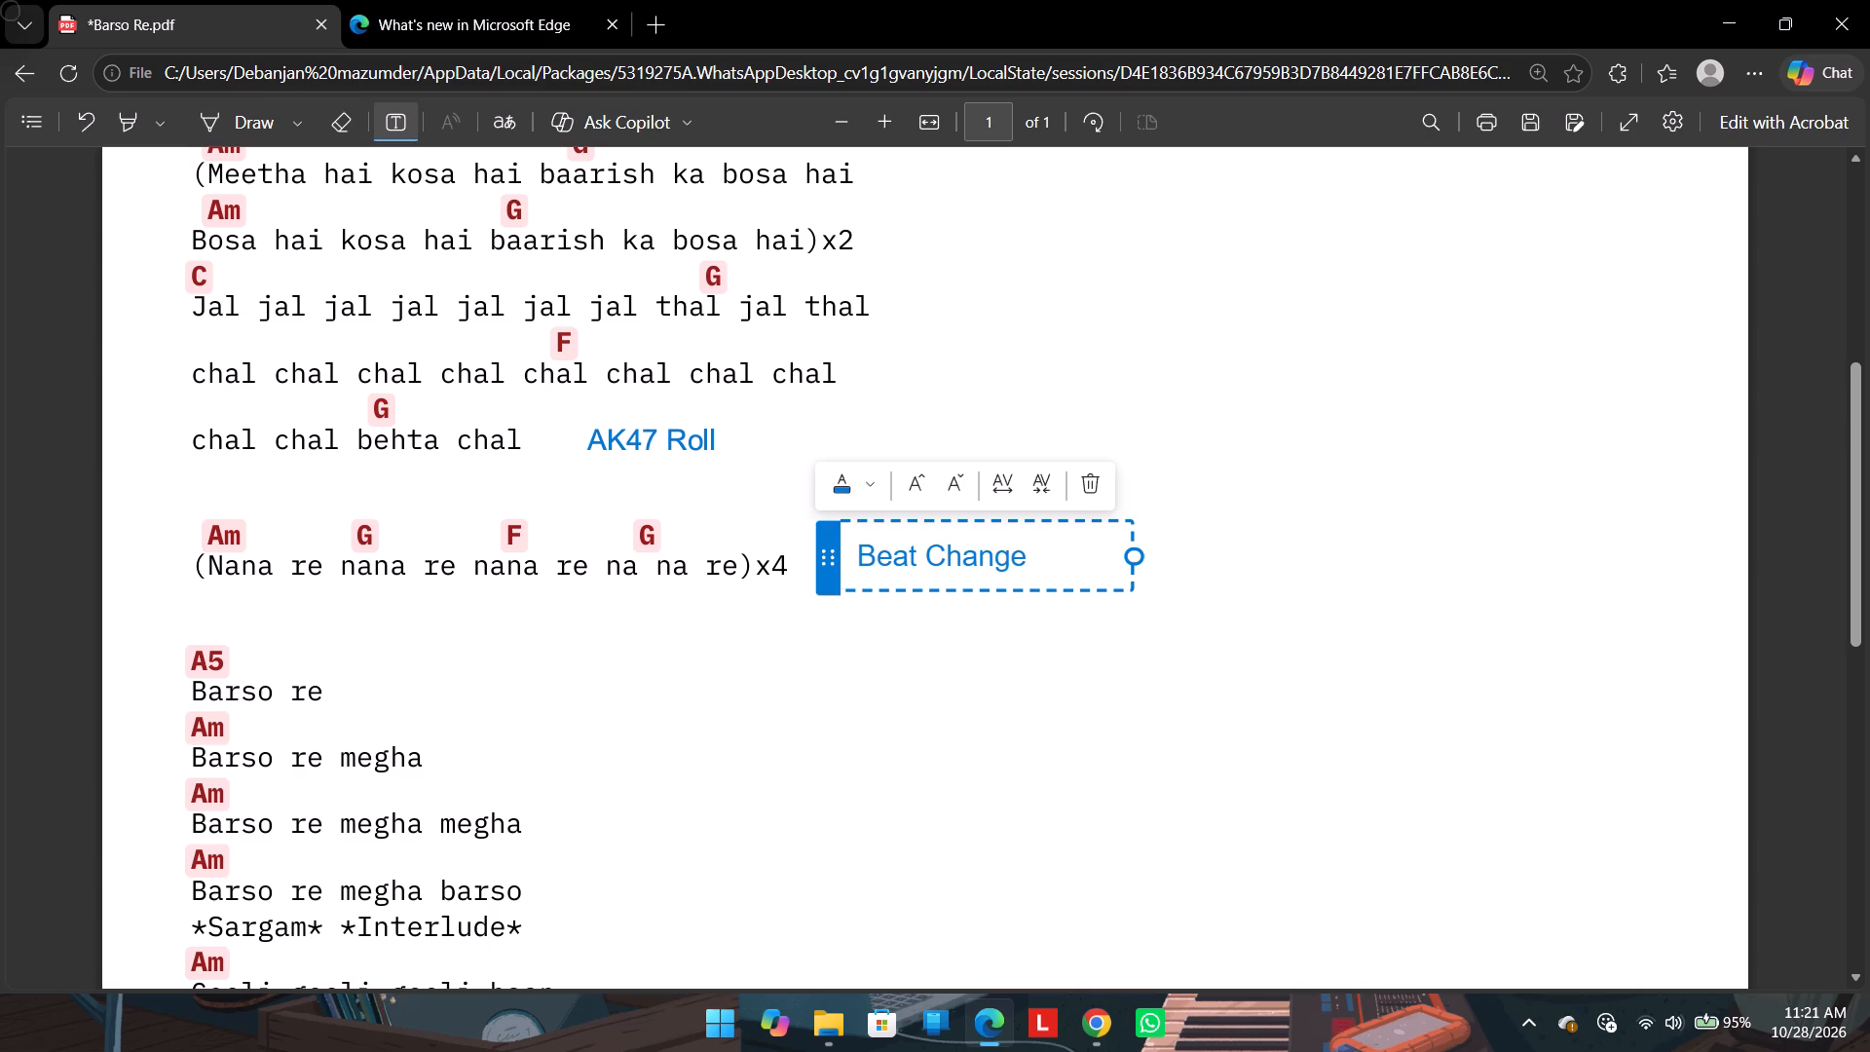
drag(831, 558, 803, 567)
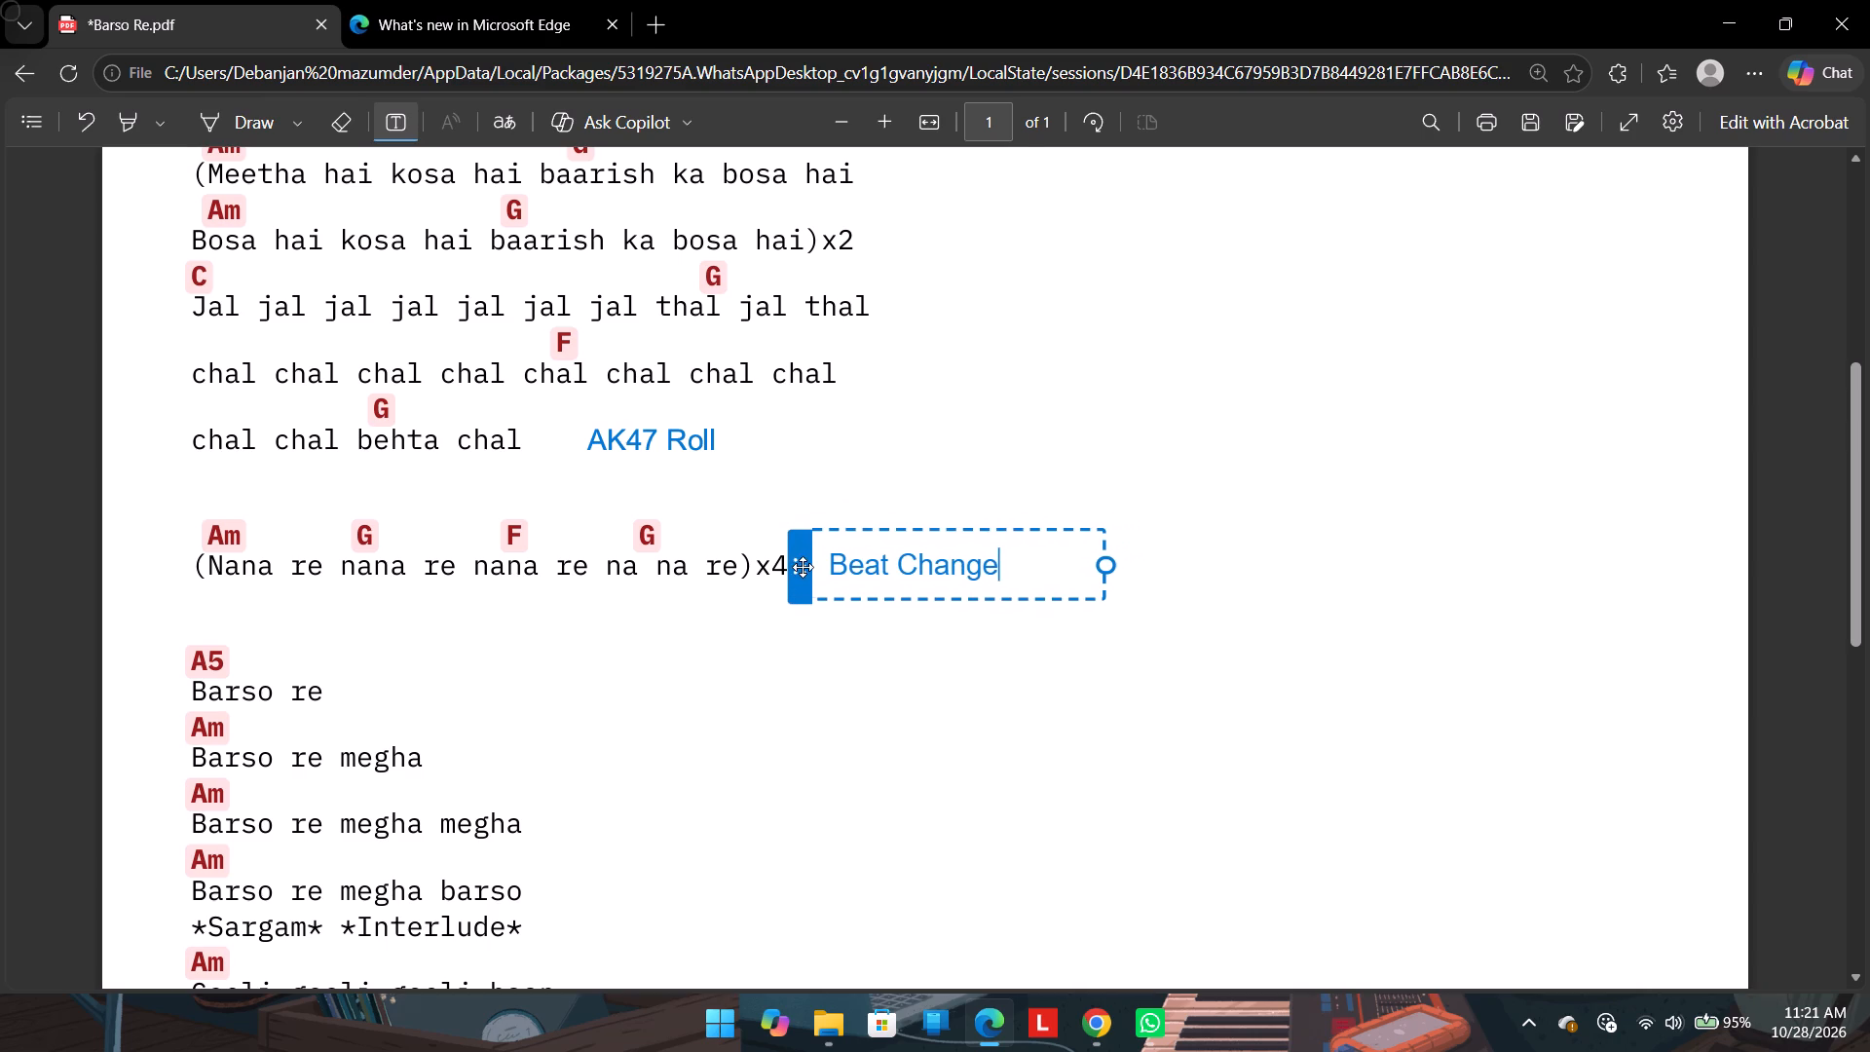
drag(803, 567, 803, 566)
click(770, 720)
Add the note "normal beat" after the short "Barso re" line marked A5.
scroll(772, 720, down, 1)
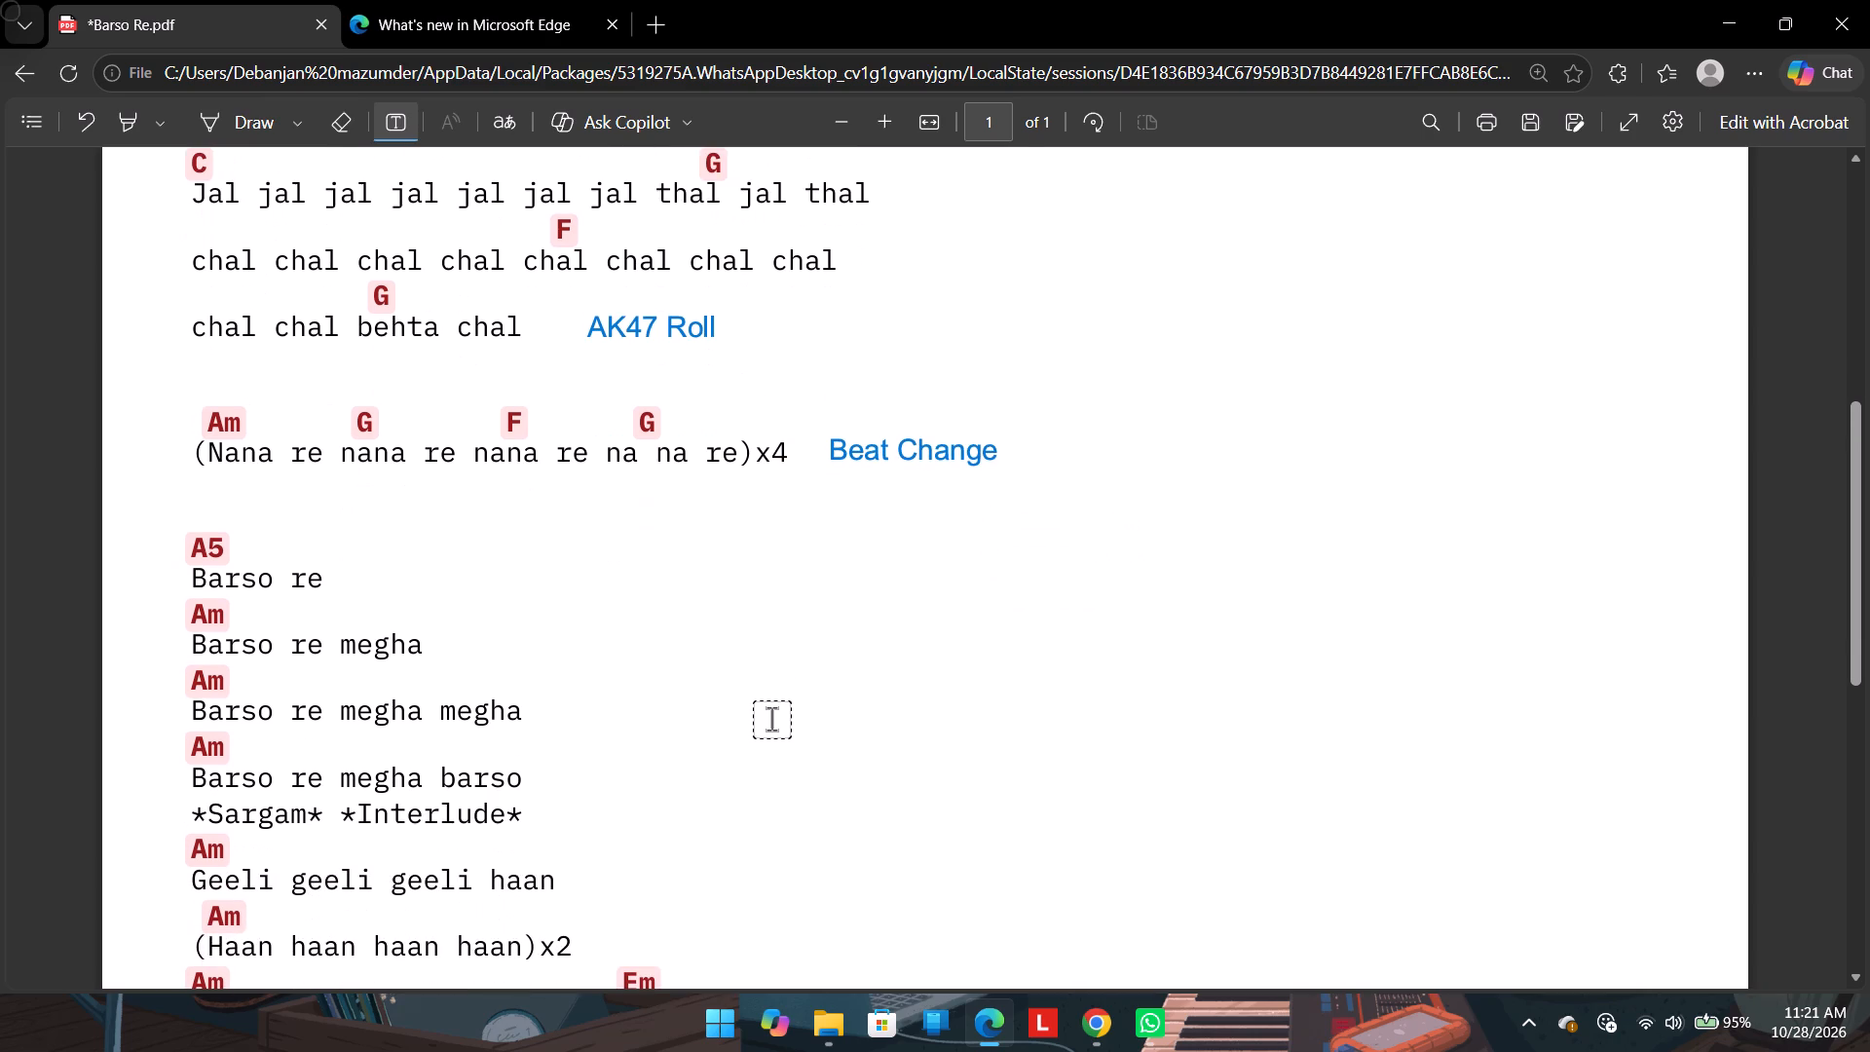
scroll(772, 720, down, 1)
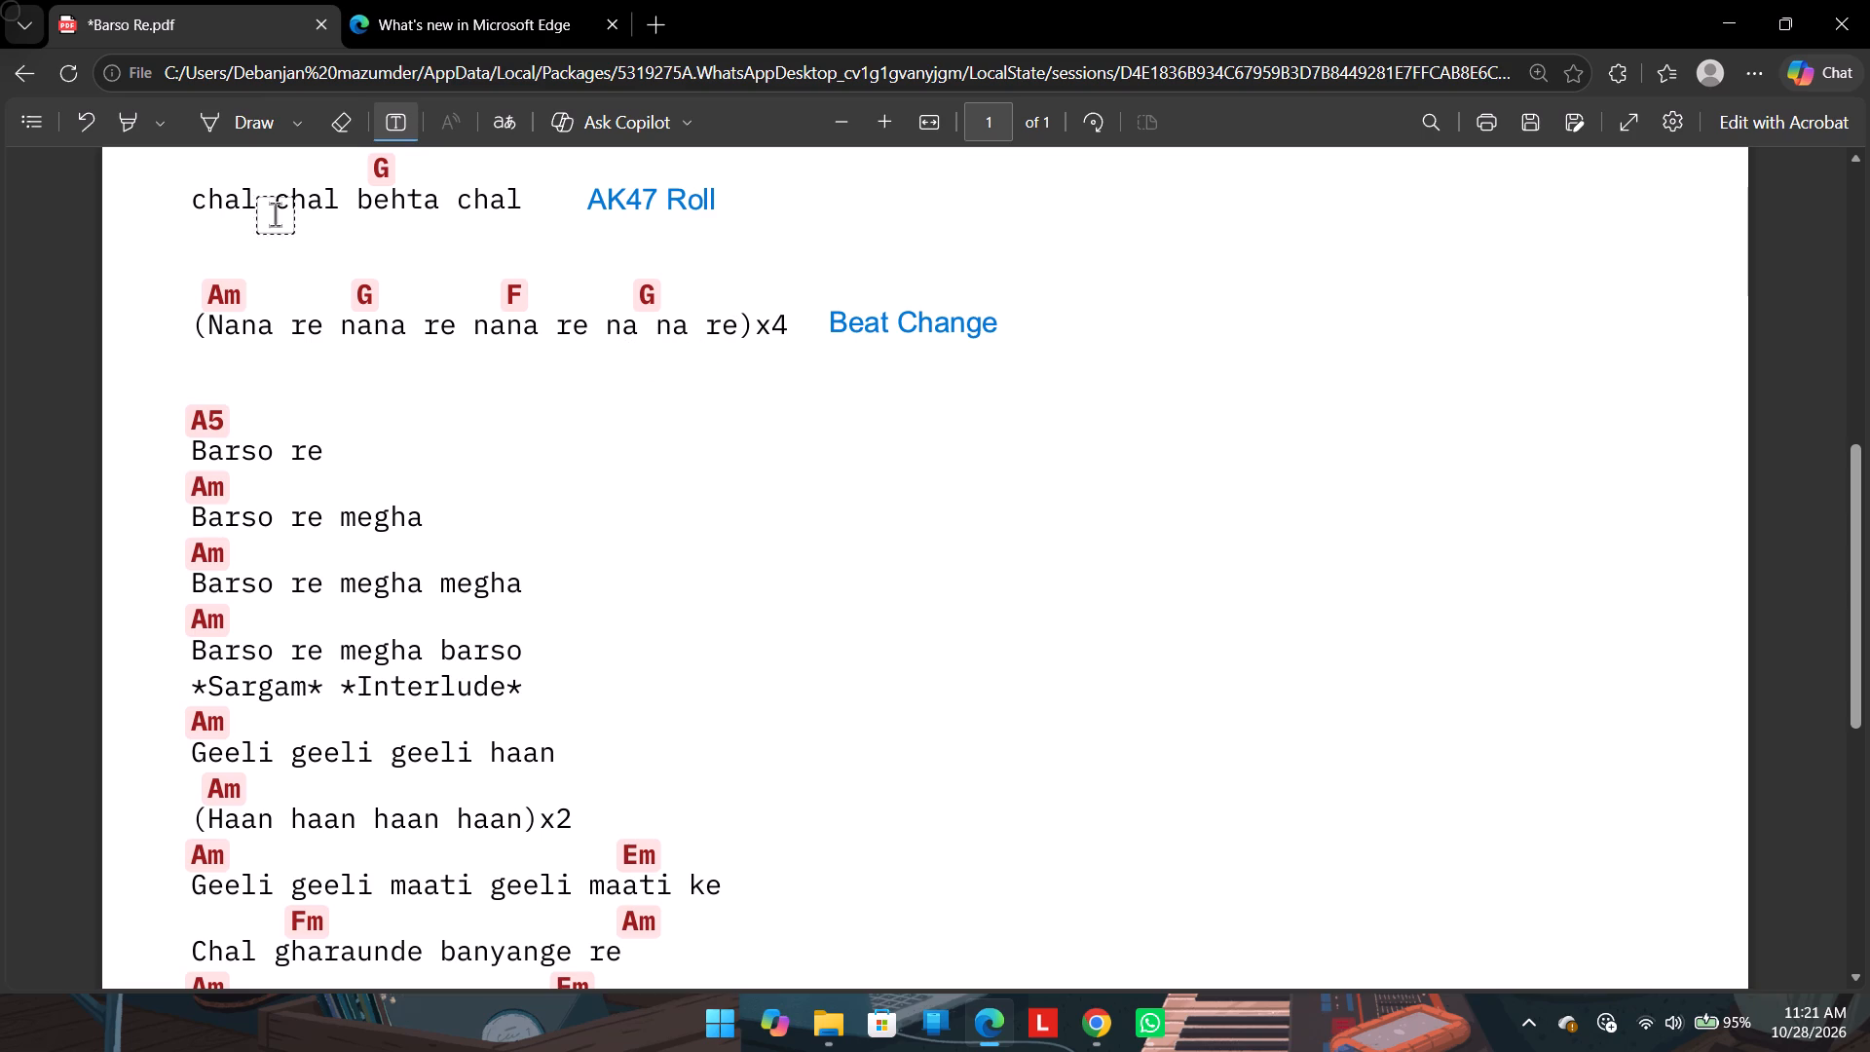
click(370, 447)
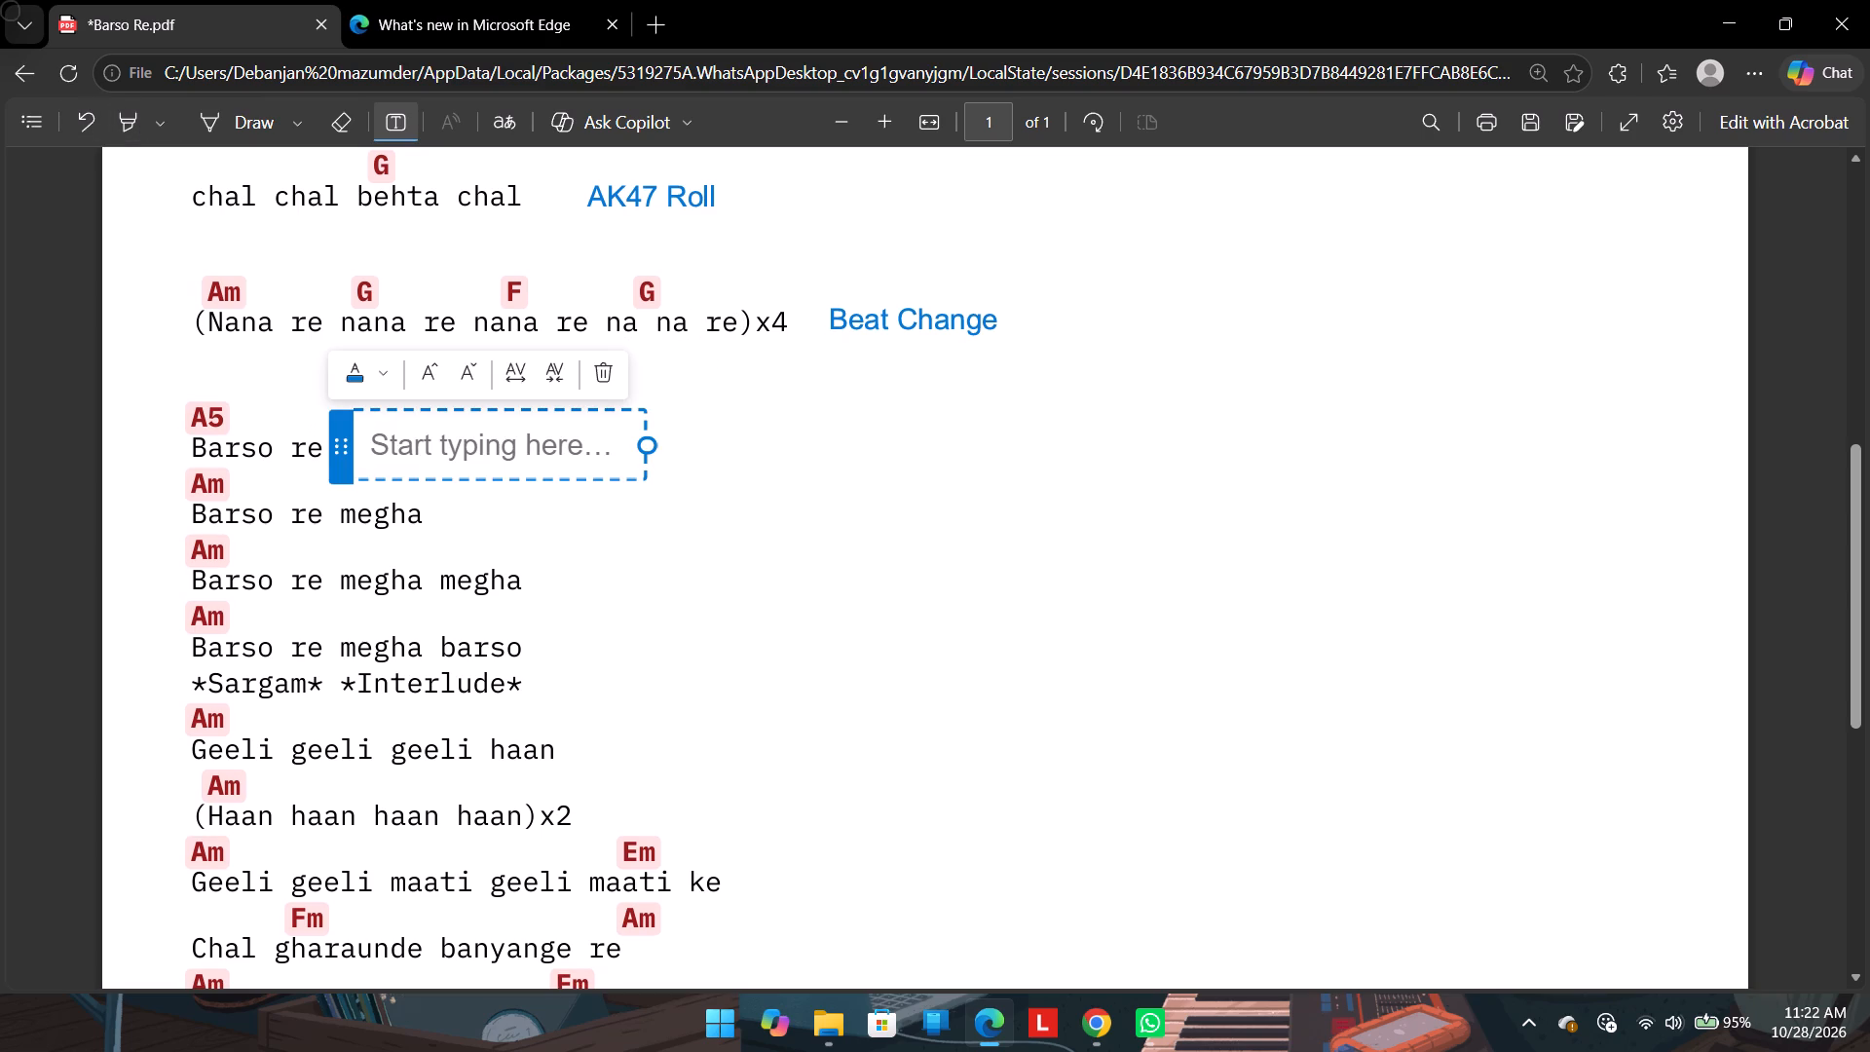
text(normal beat)
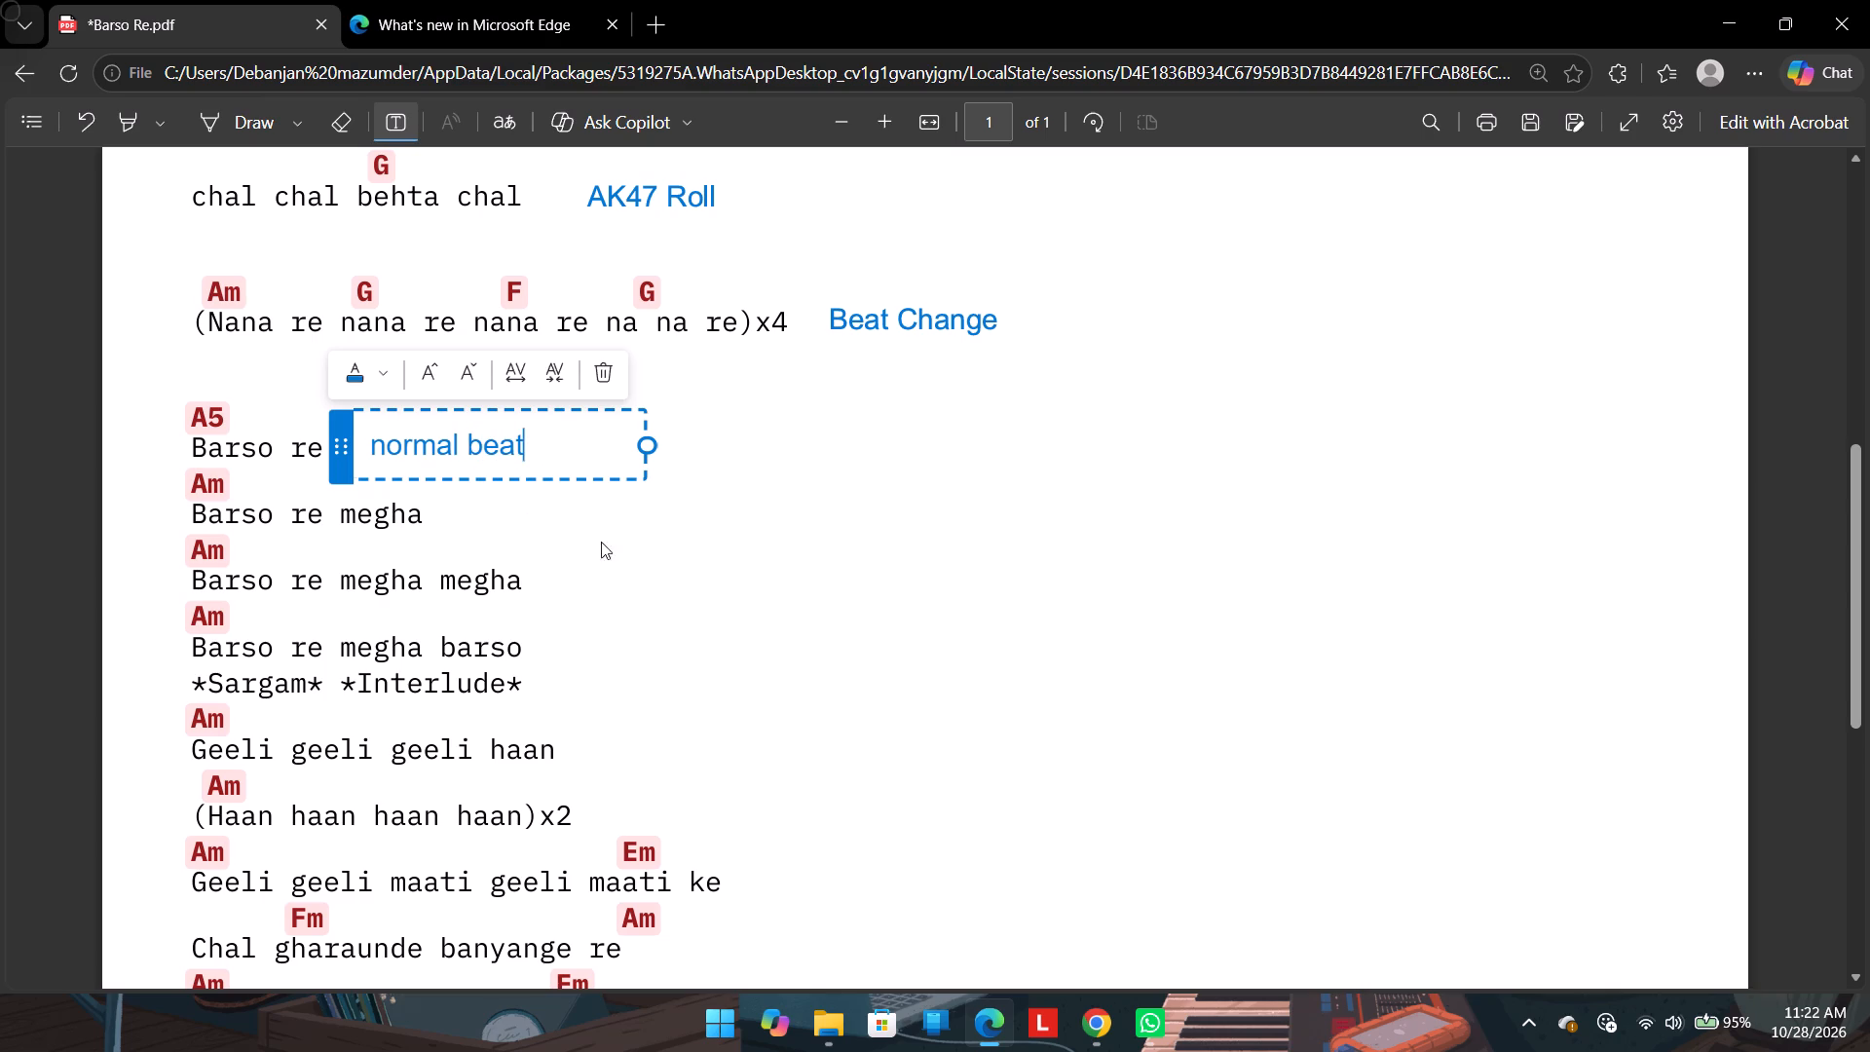
click(704, 550)
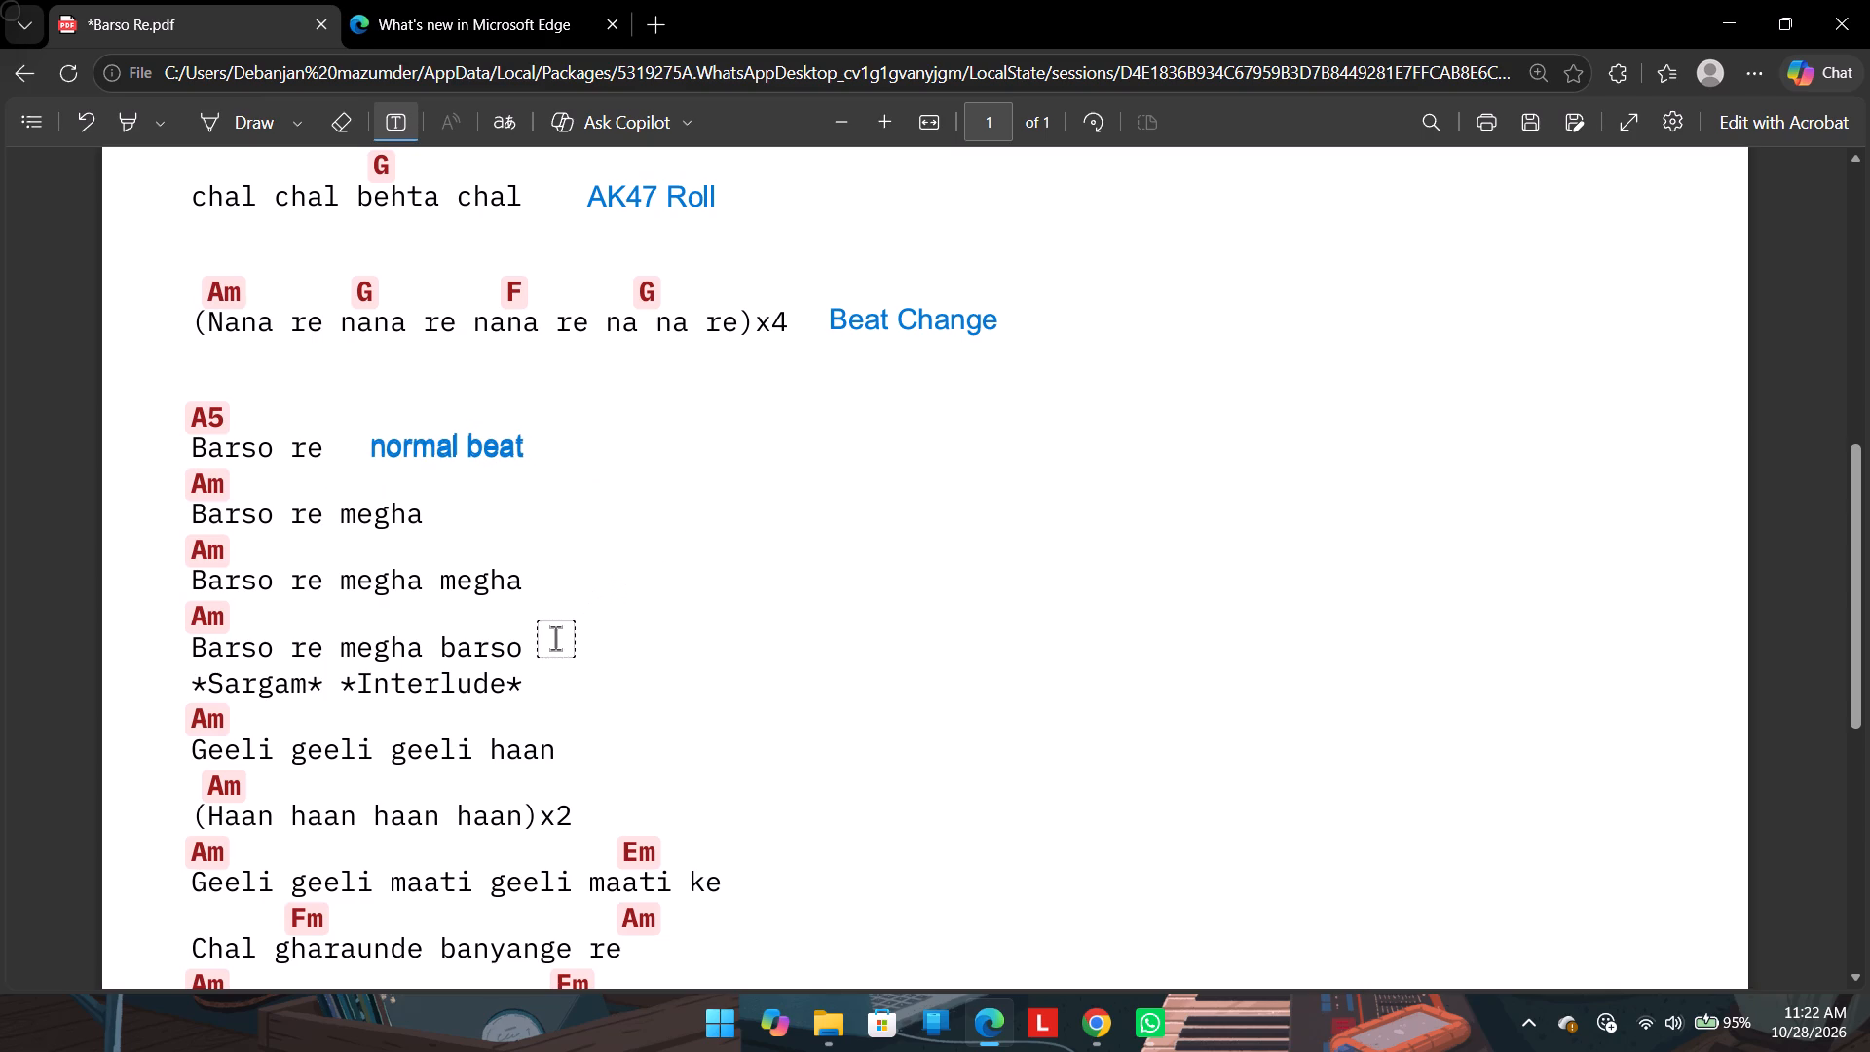
Add the note "Ak47 roll" after the "Barso re megha barso" line.
click(555, 653)
text(Ak47 roll)
click(1158, 788)
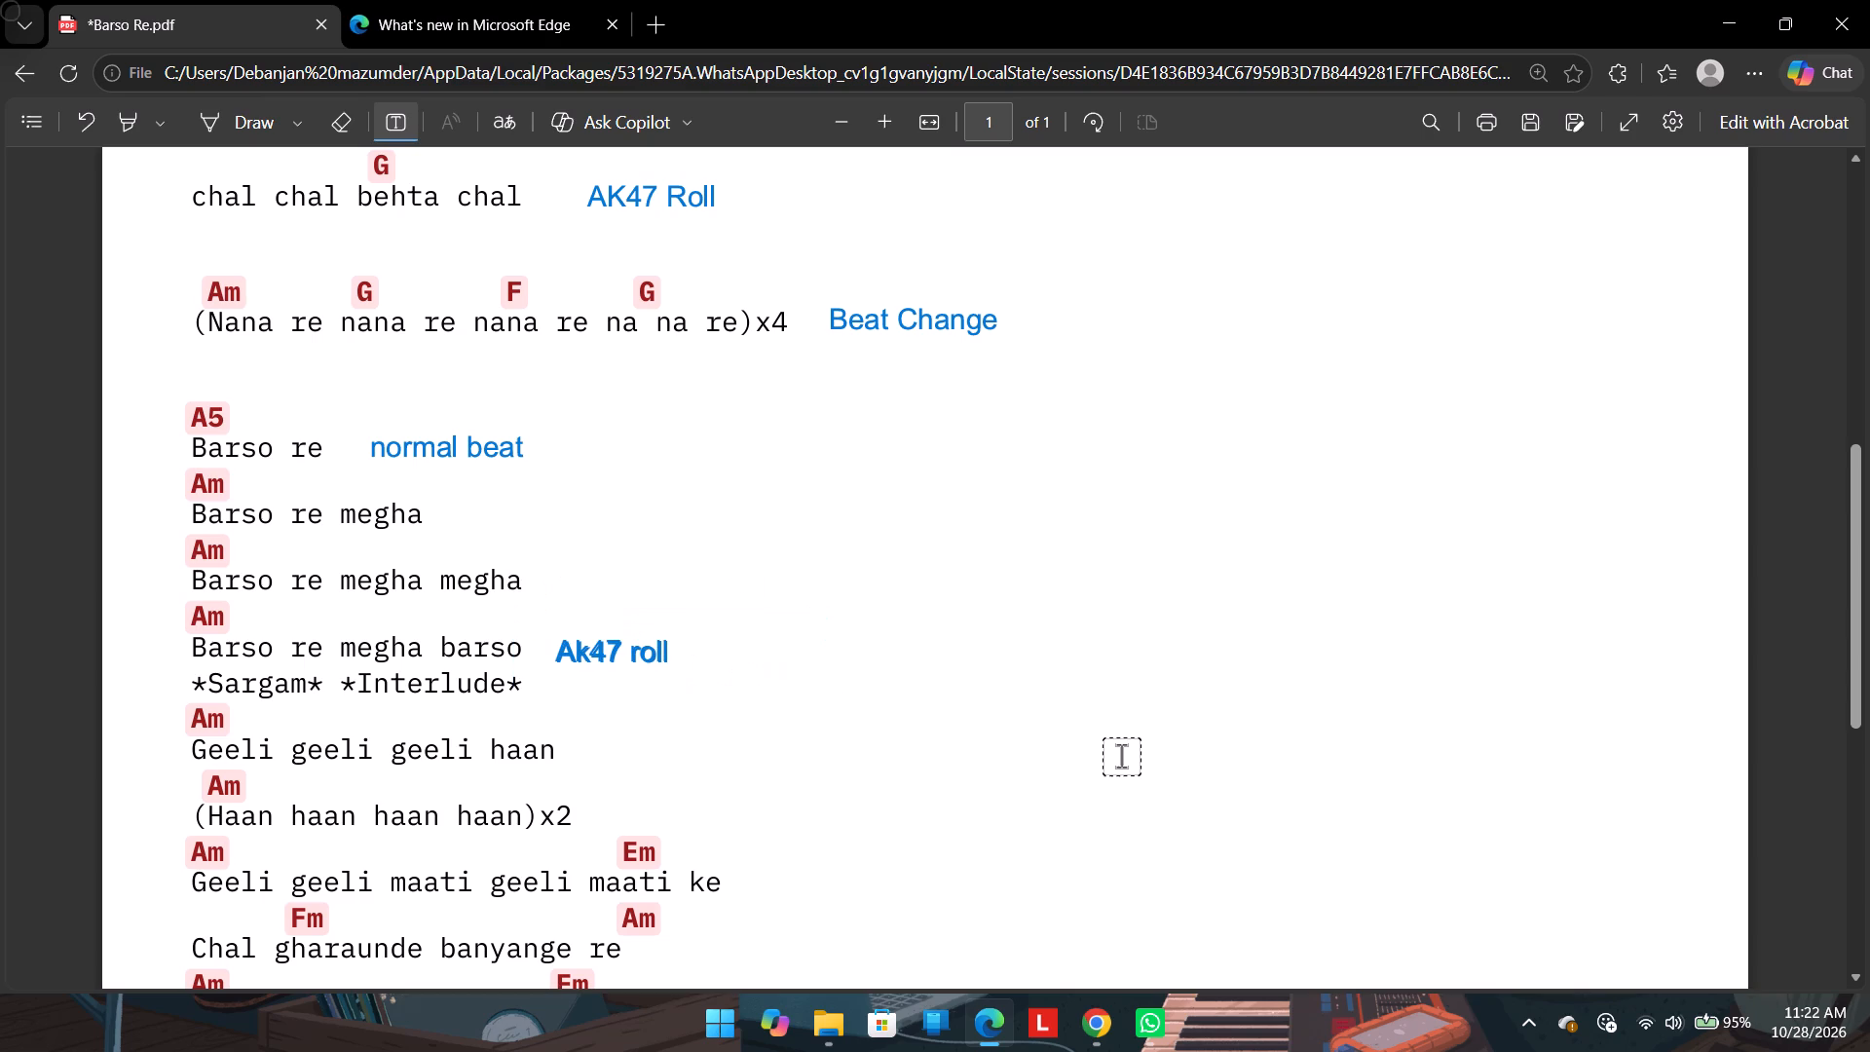
Add the note "Pause - 3 kicks then with claps" just below the "Ak47 roll" note, beside the "*Sargam* *Interlude*" line.
scroll(693, 766, down, 1)
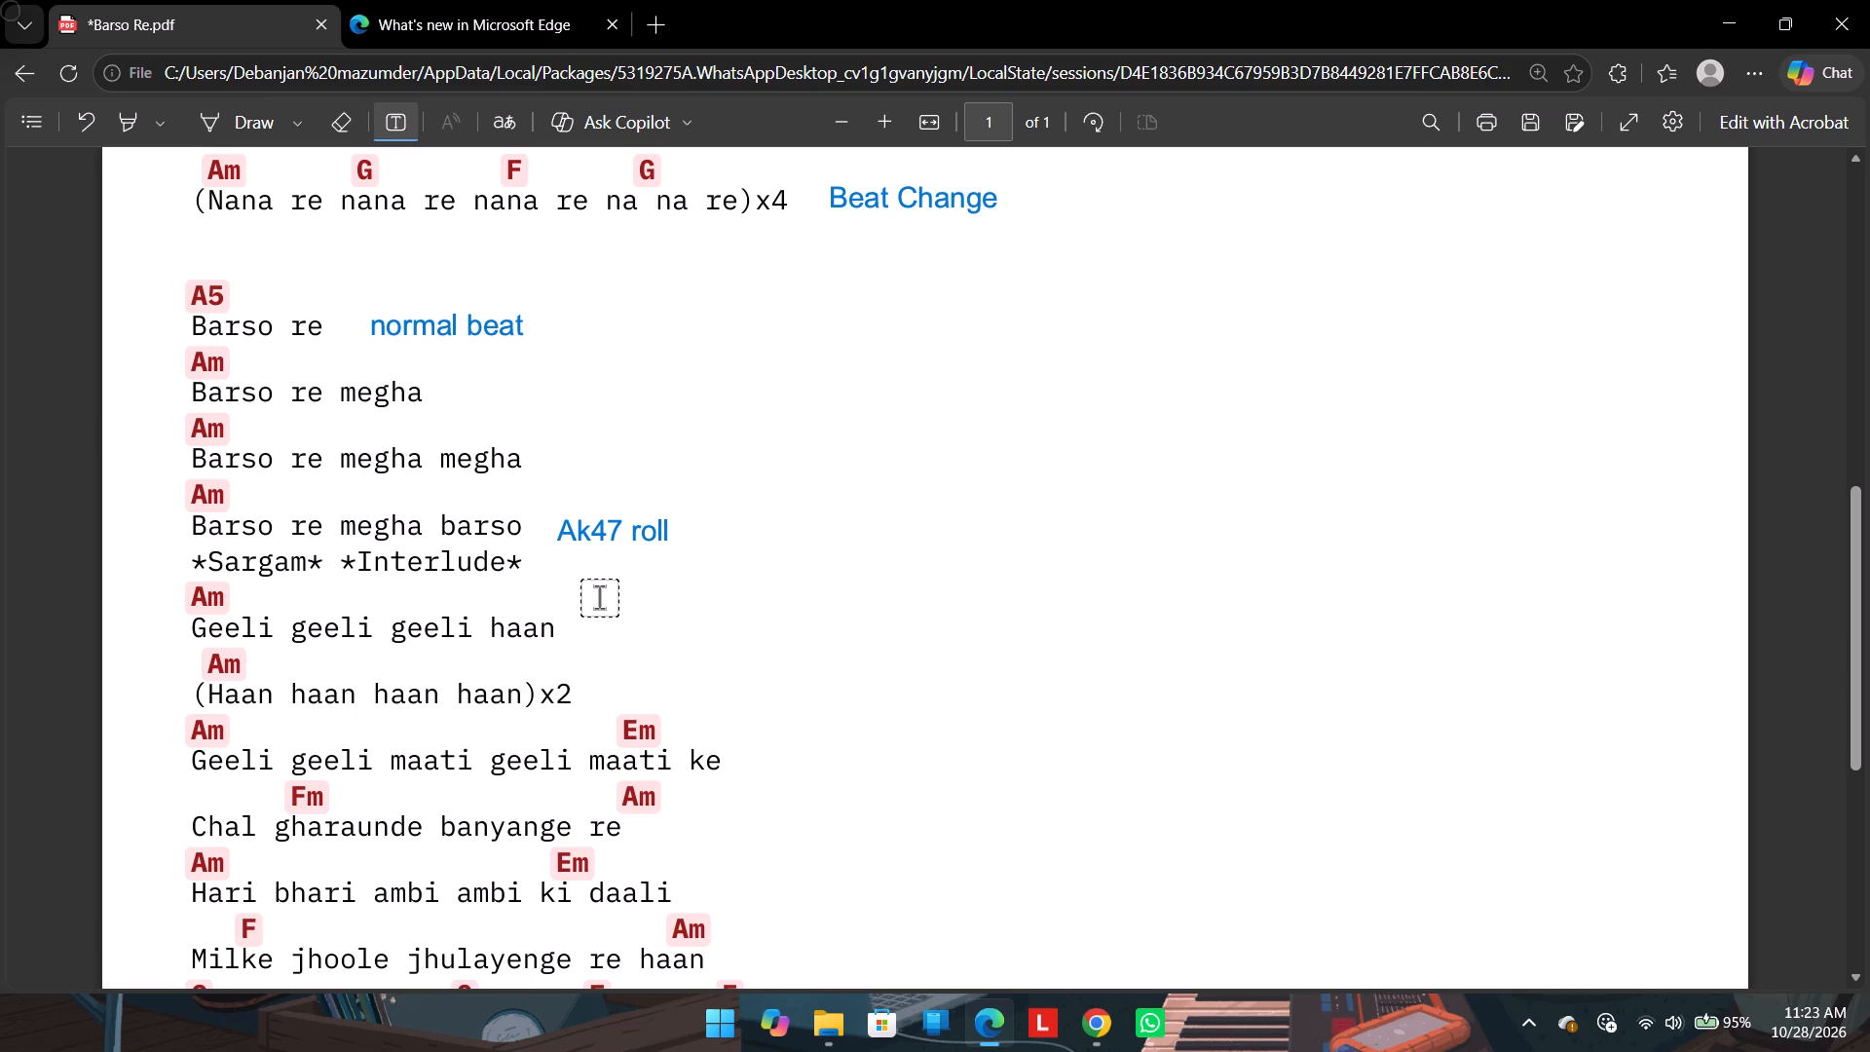
click(600, 598)
text(Paue)
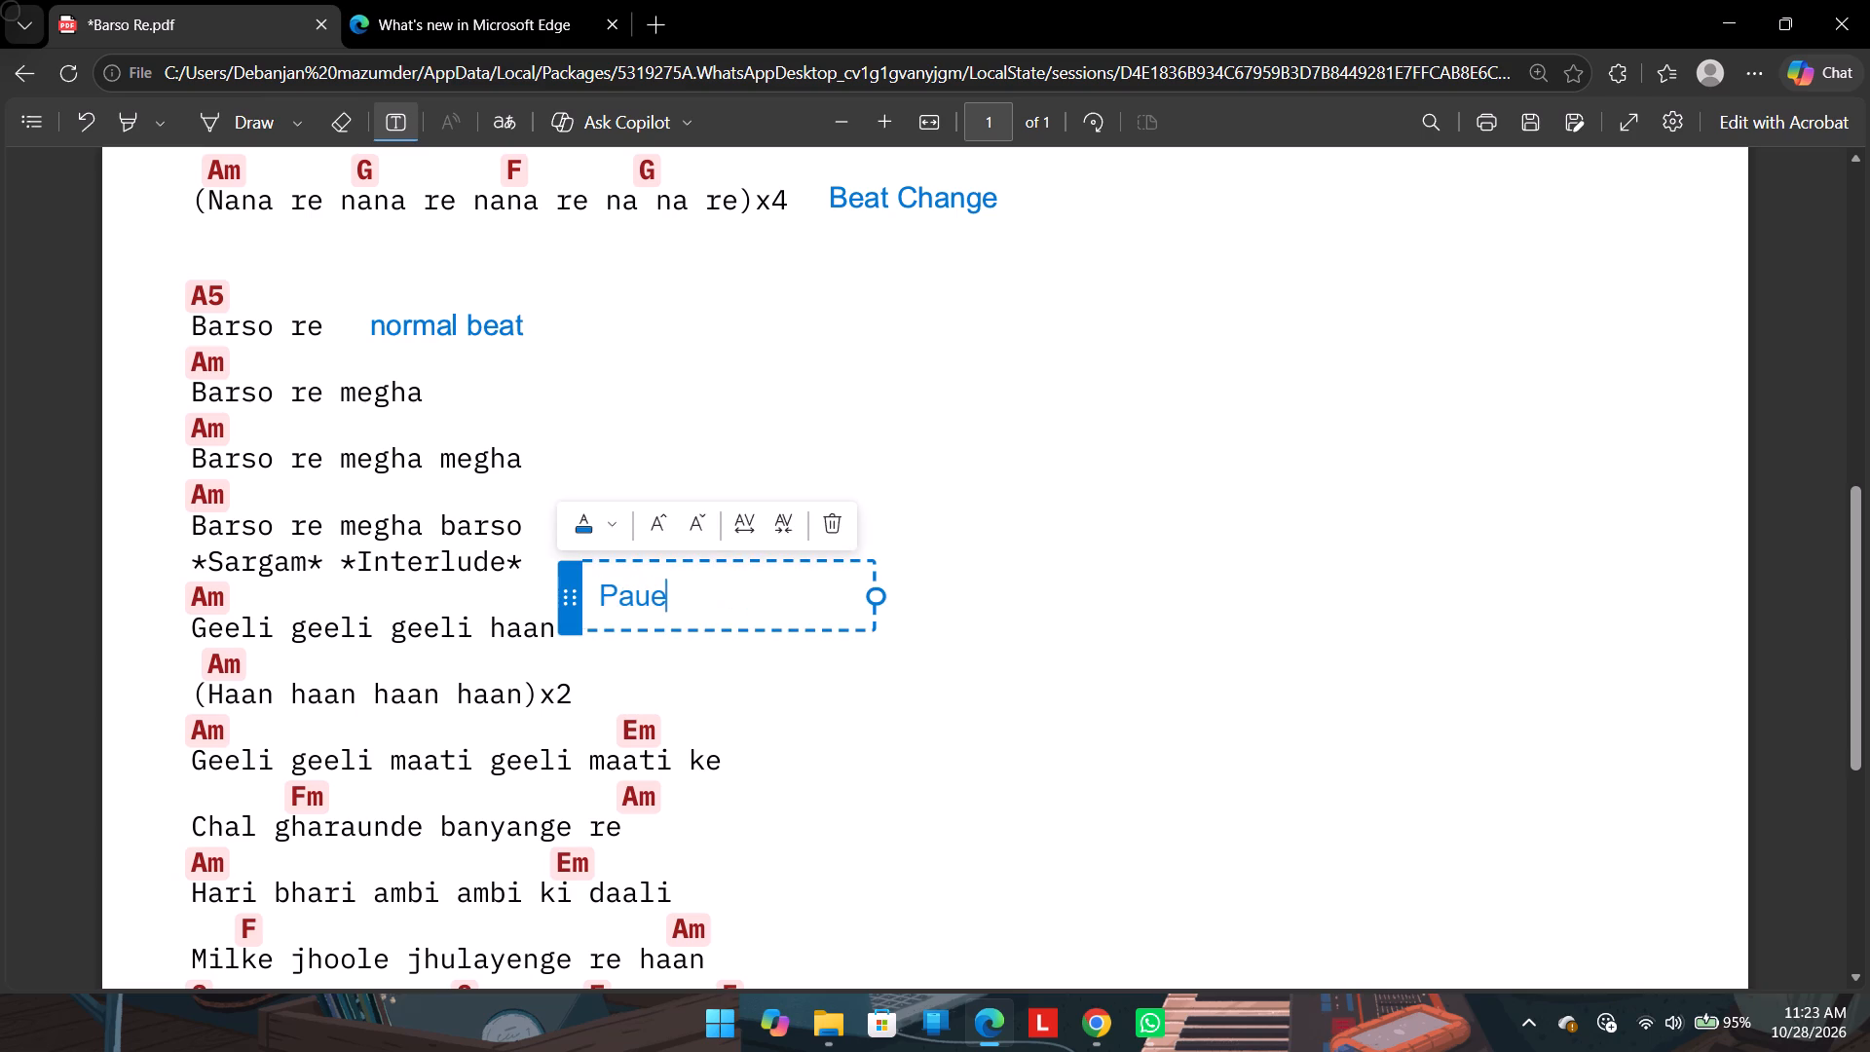
key(BackSpace)
text(se -)
key(space)
text(3 kicks then with claps)
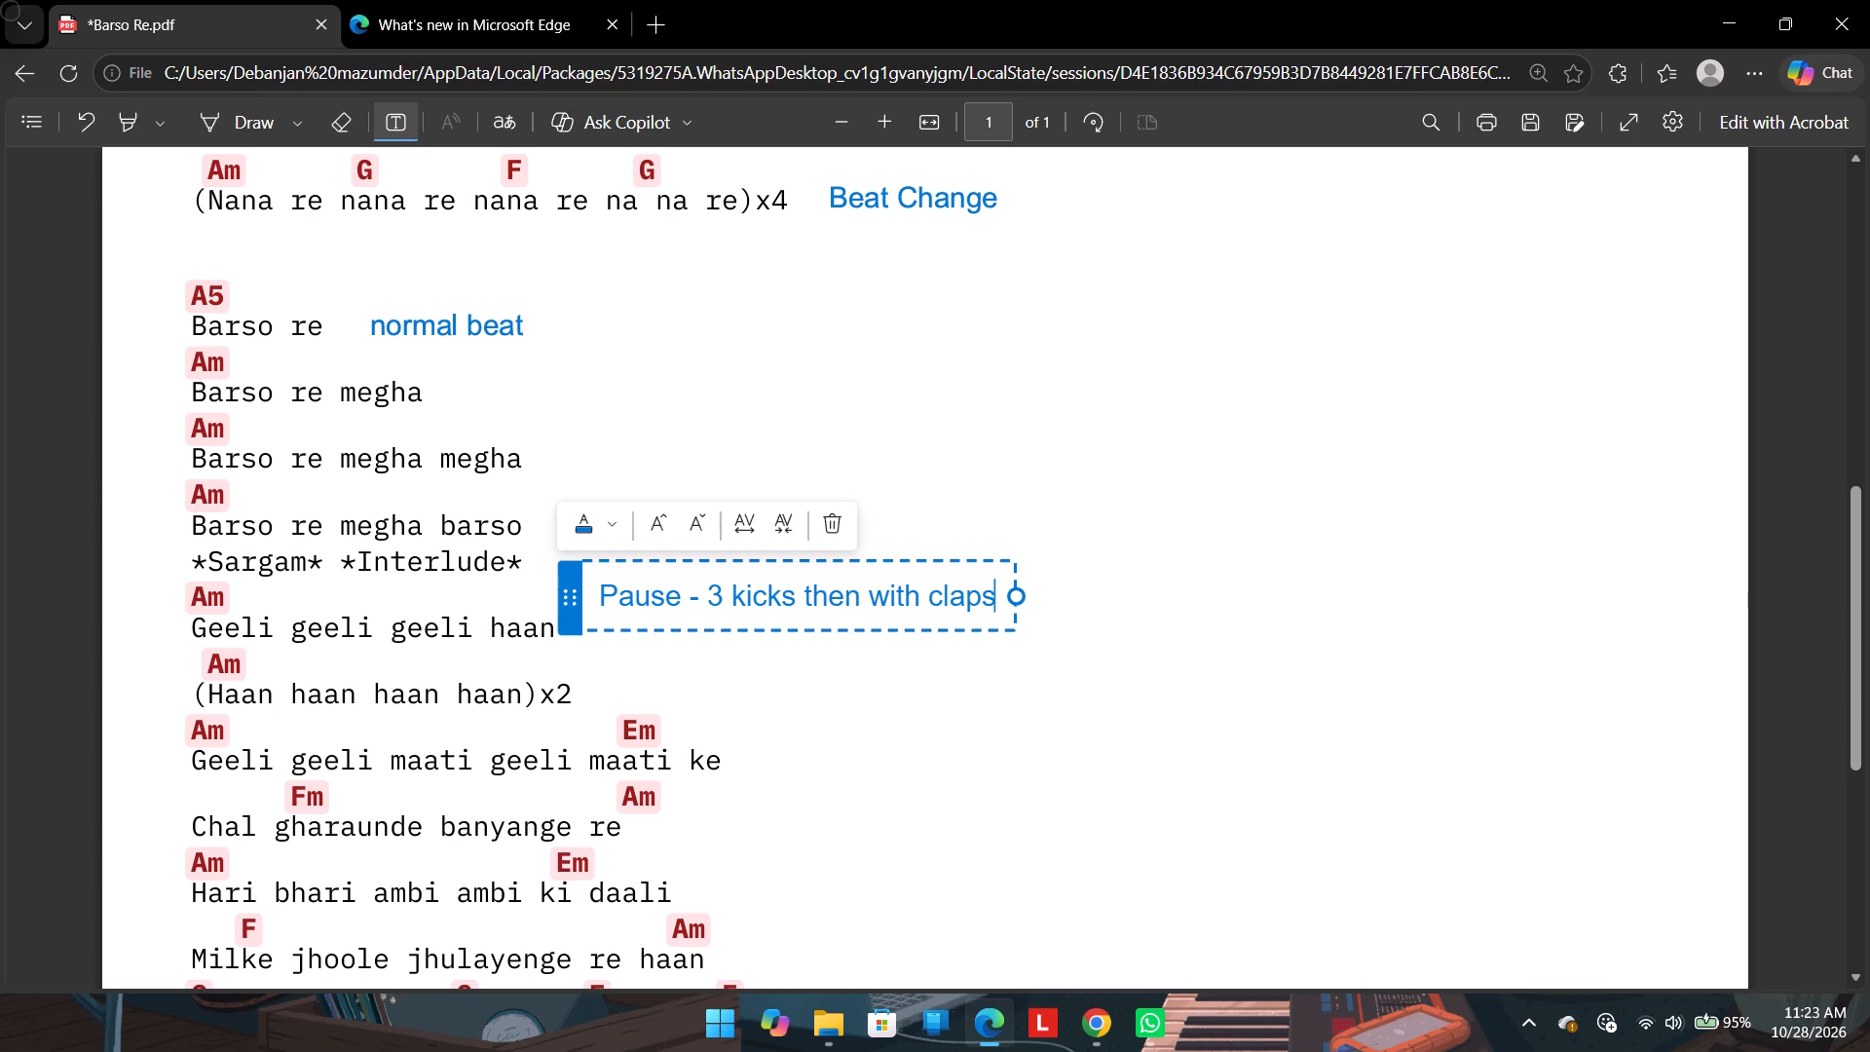
click(599, 597)
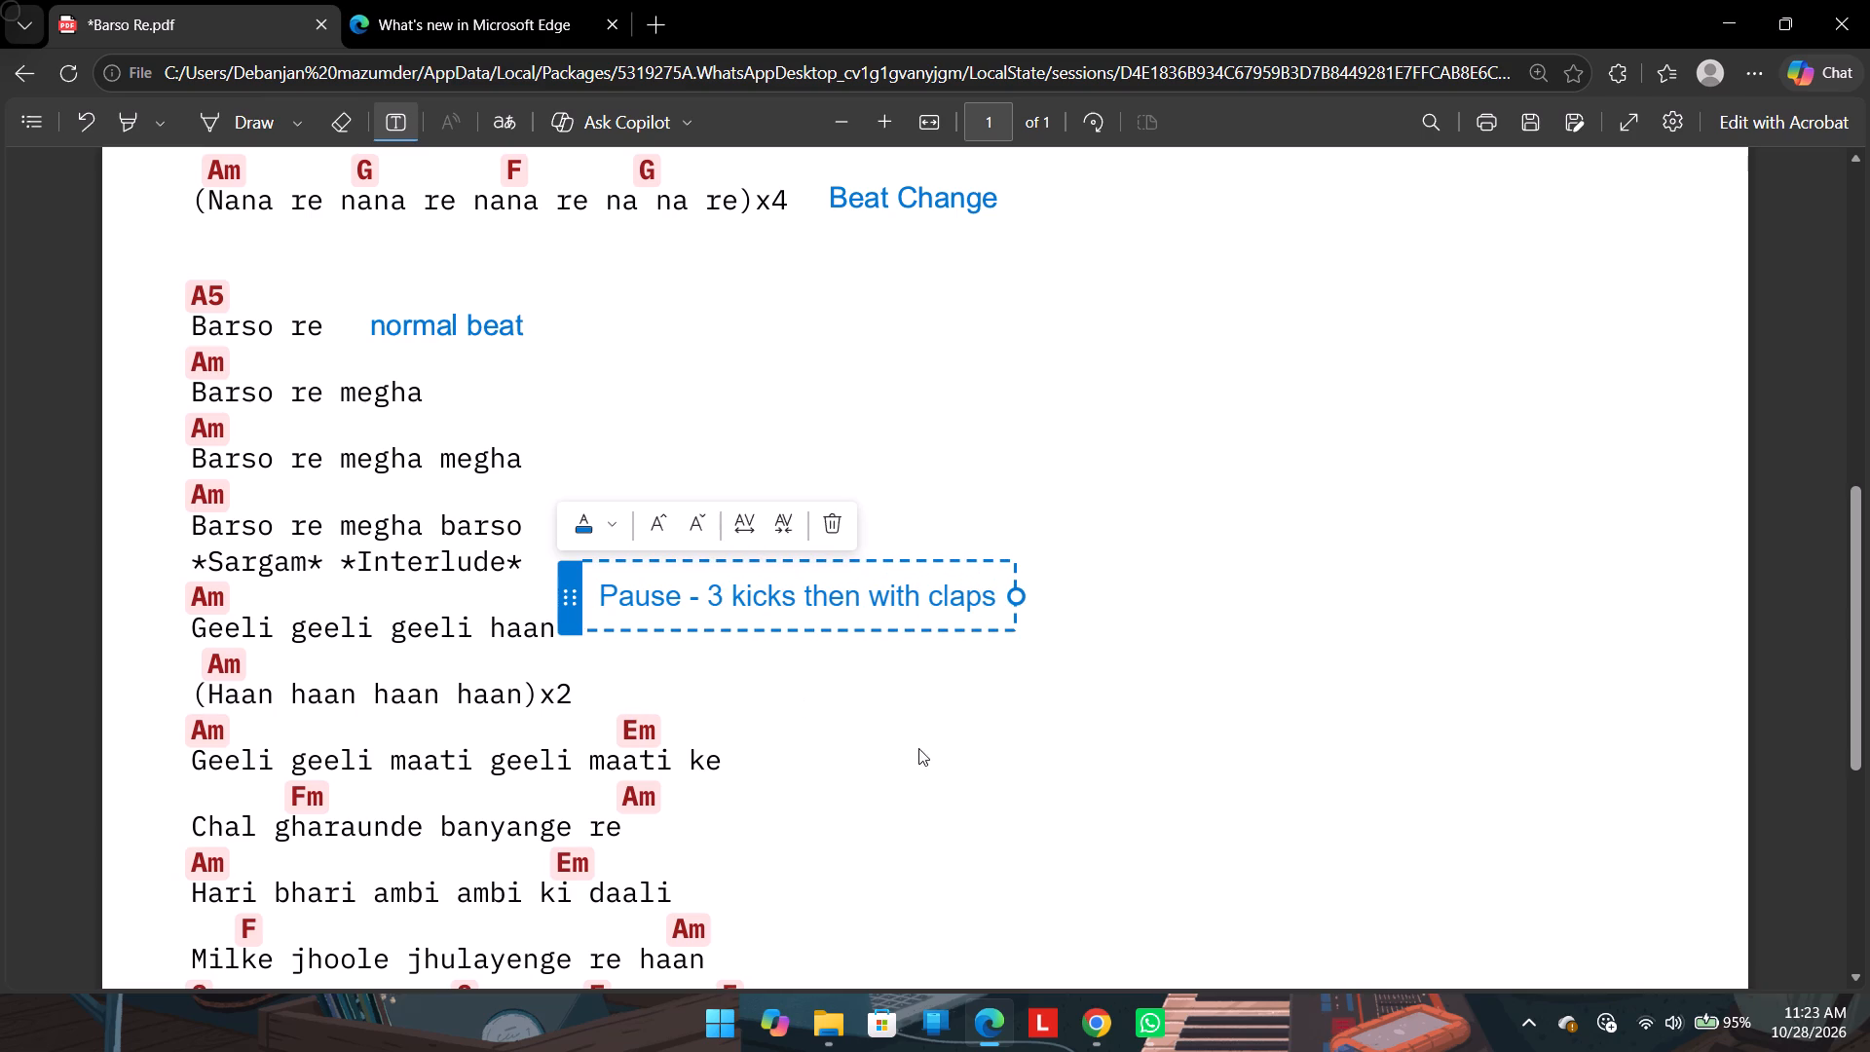
click(916, 750)
Adjust the placement of the "Pause" note so it sits just below and beyond "*Interlude*", leaving room for an arrow.
click(692, 602)
drag(568, 601, 559, 589)
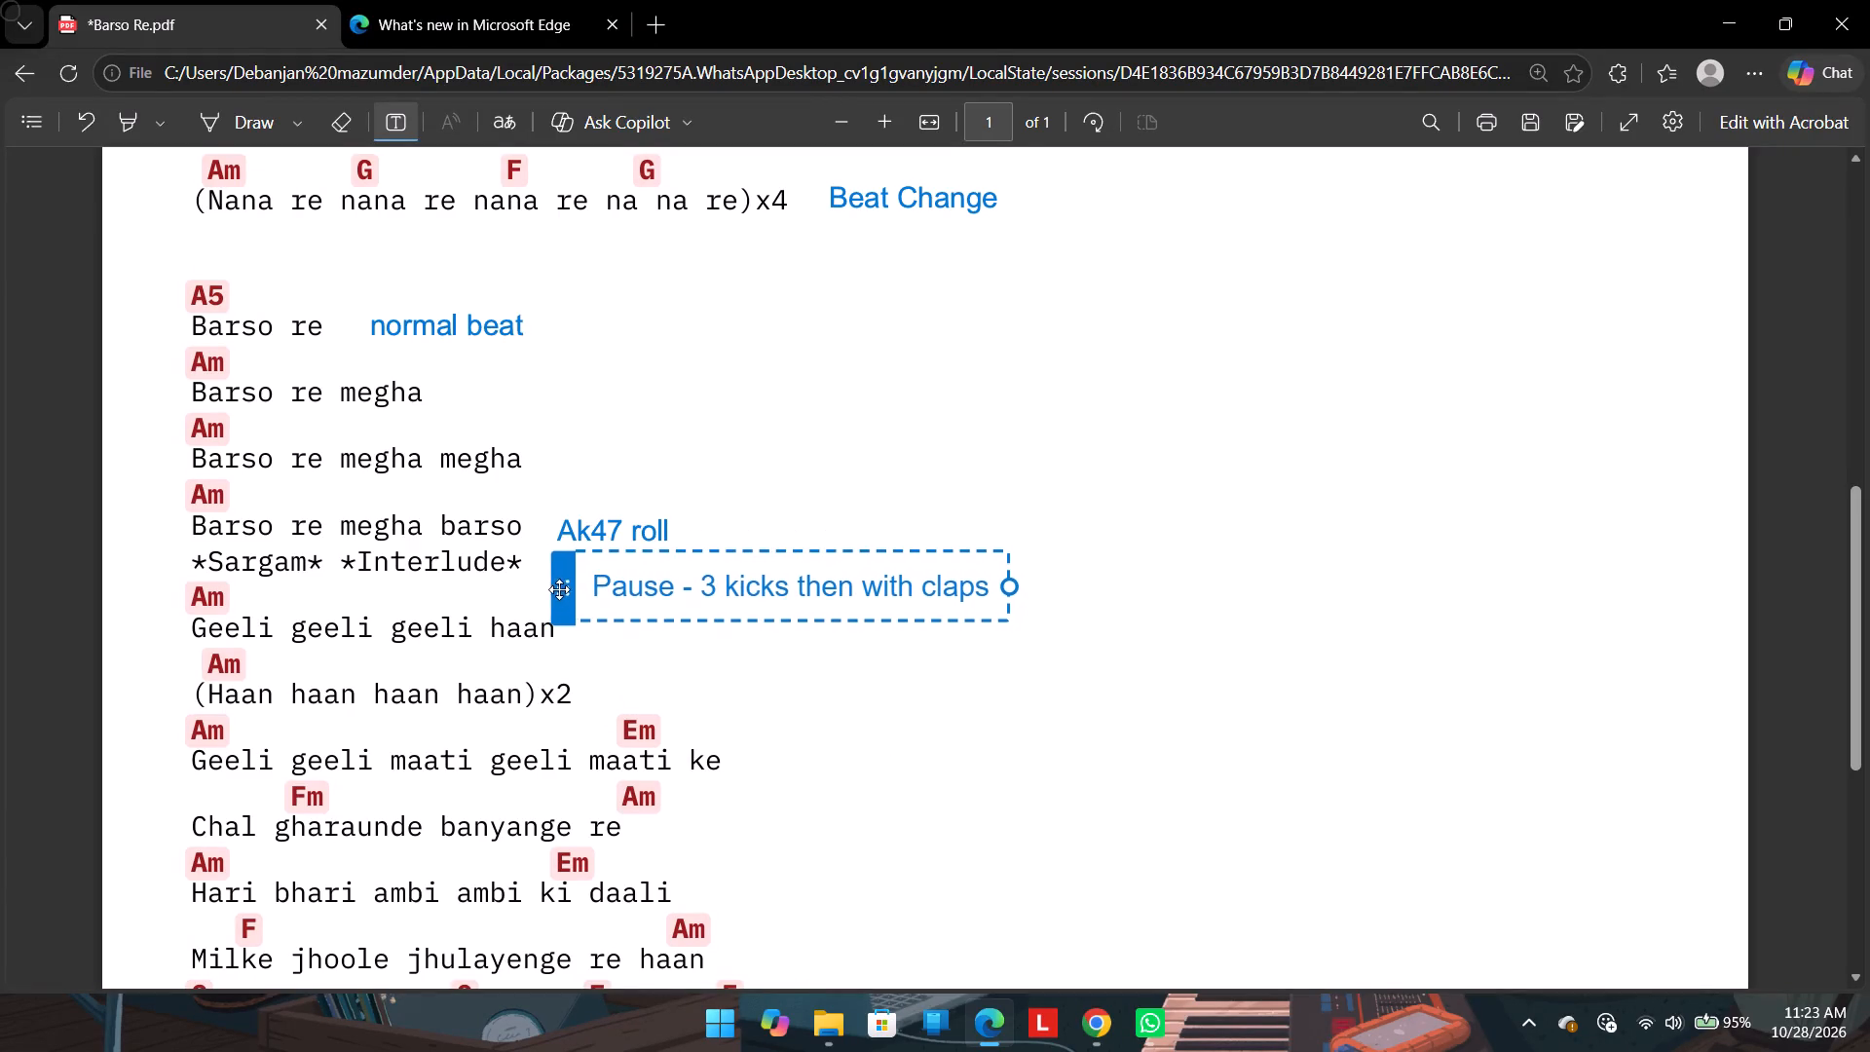
drag(559, 589, 550, 584)
click(860, 730)
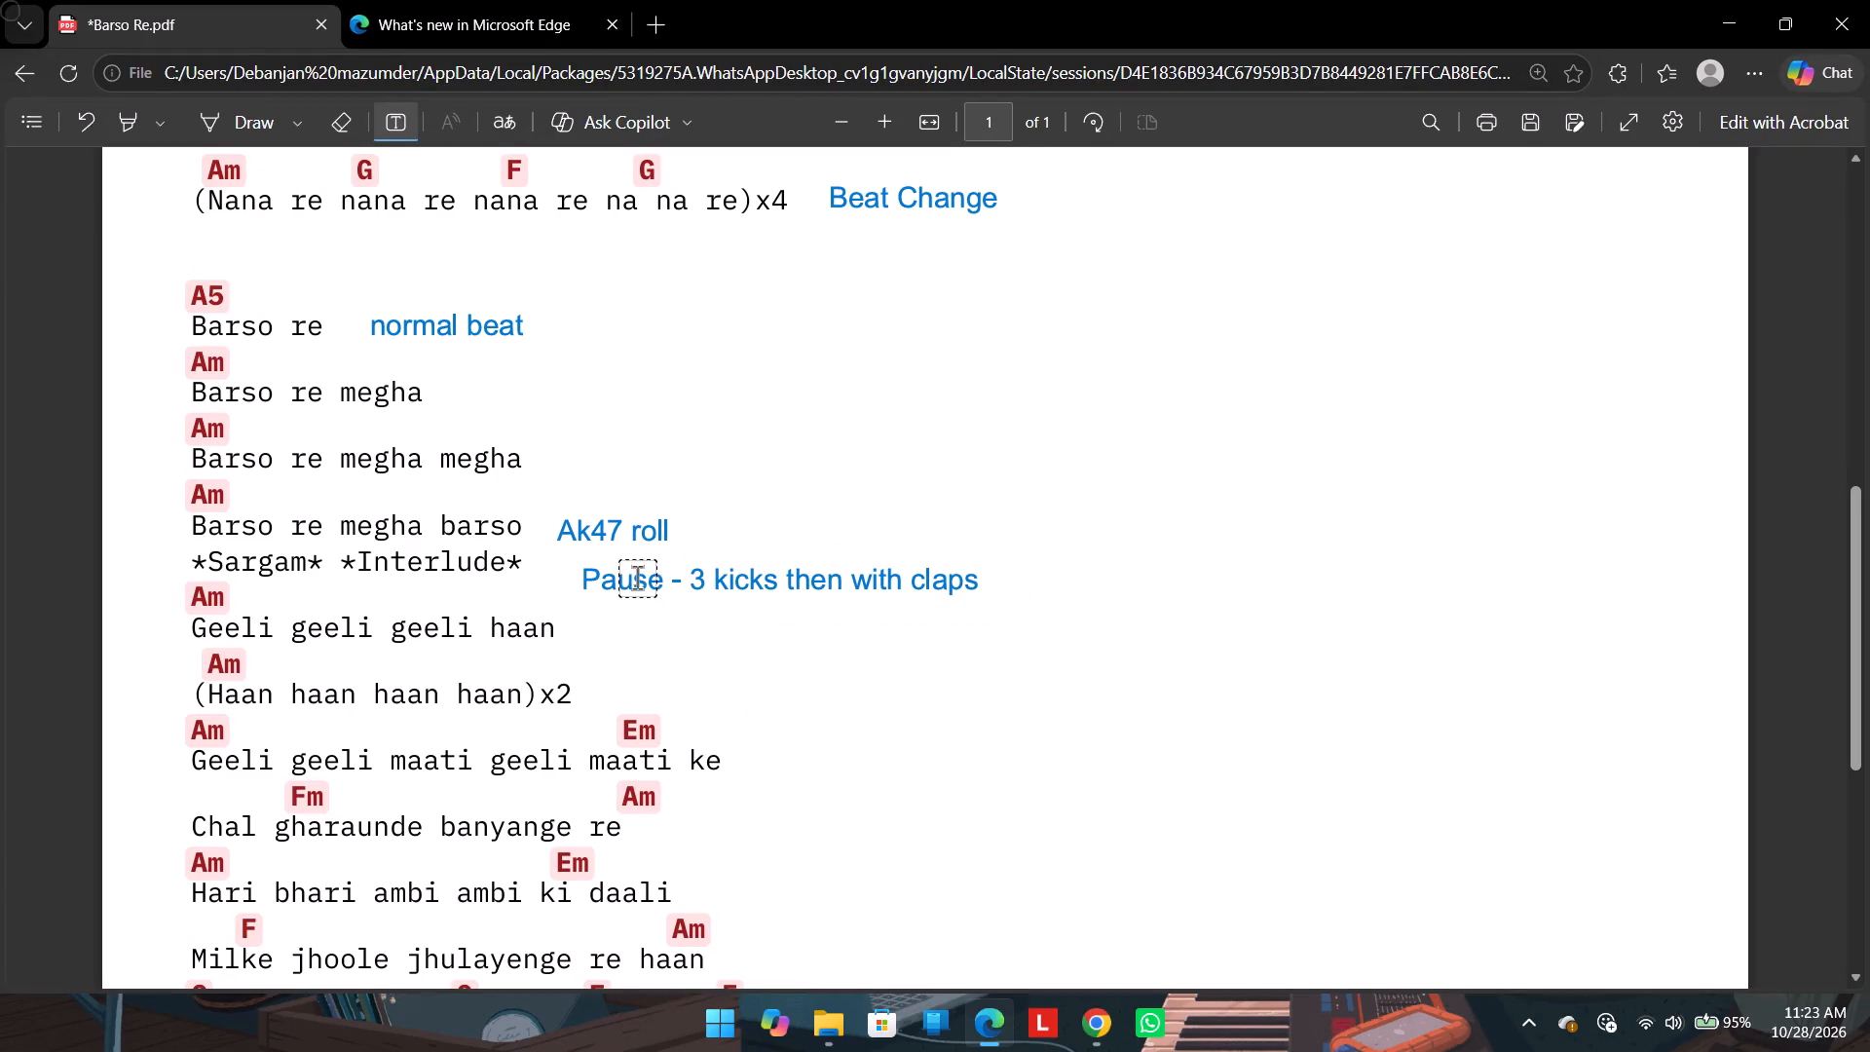
click(638, 579)
drag(553, 588, 399, 590)
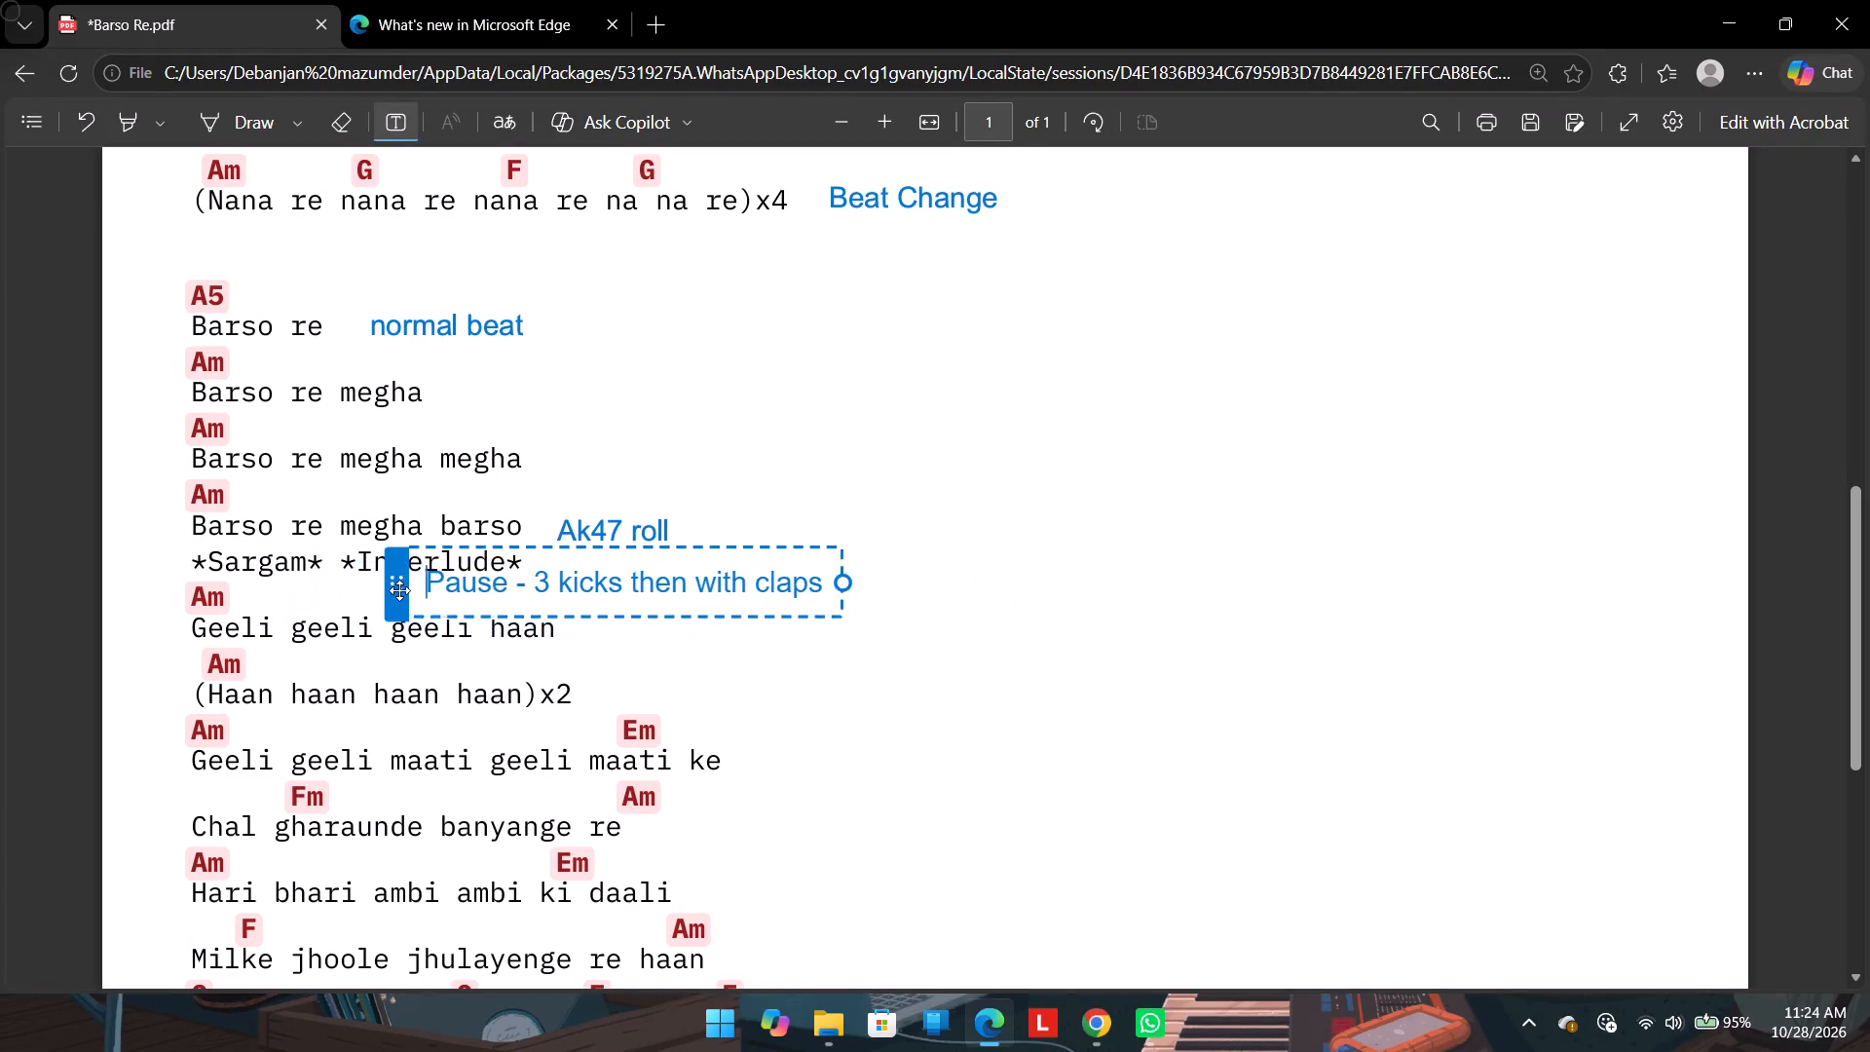
drag(399, 590, 551, 600)
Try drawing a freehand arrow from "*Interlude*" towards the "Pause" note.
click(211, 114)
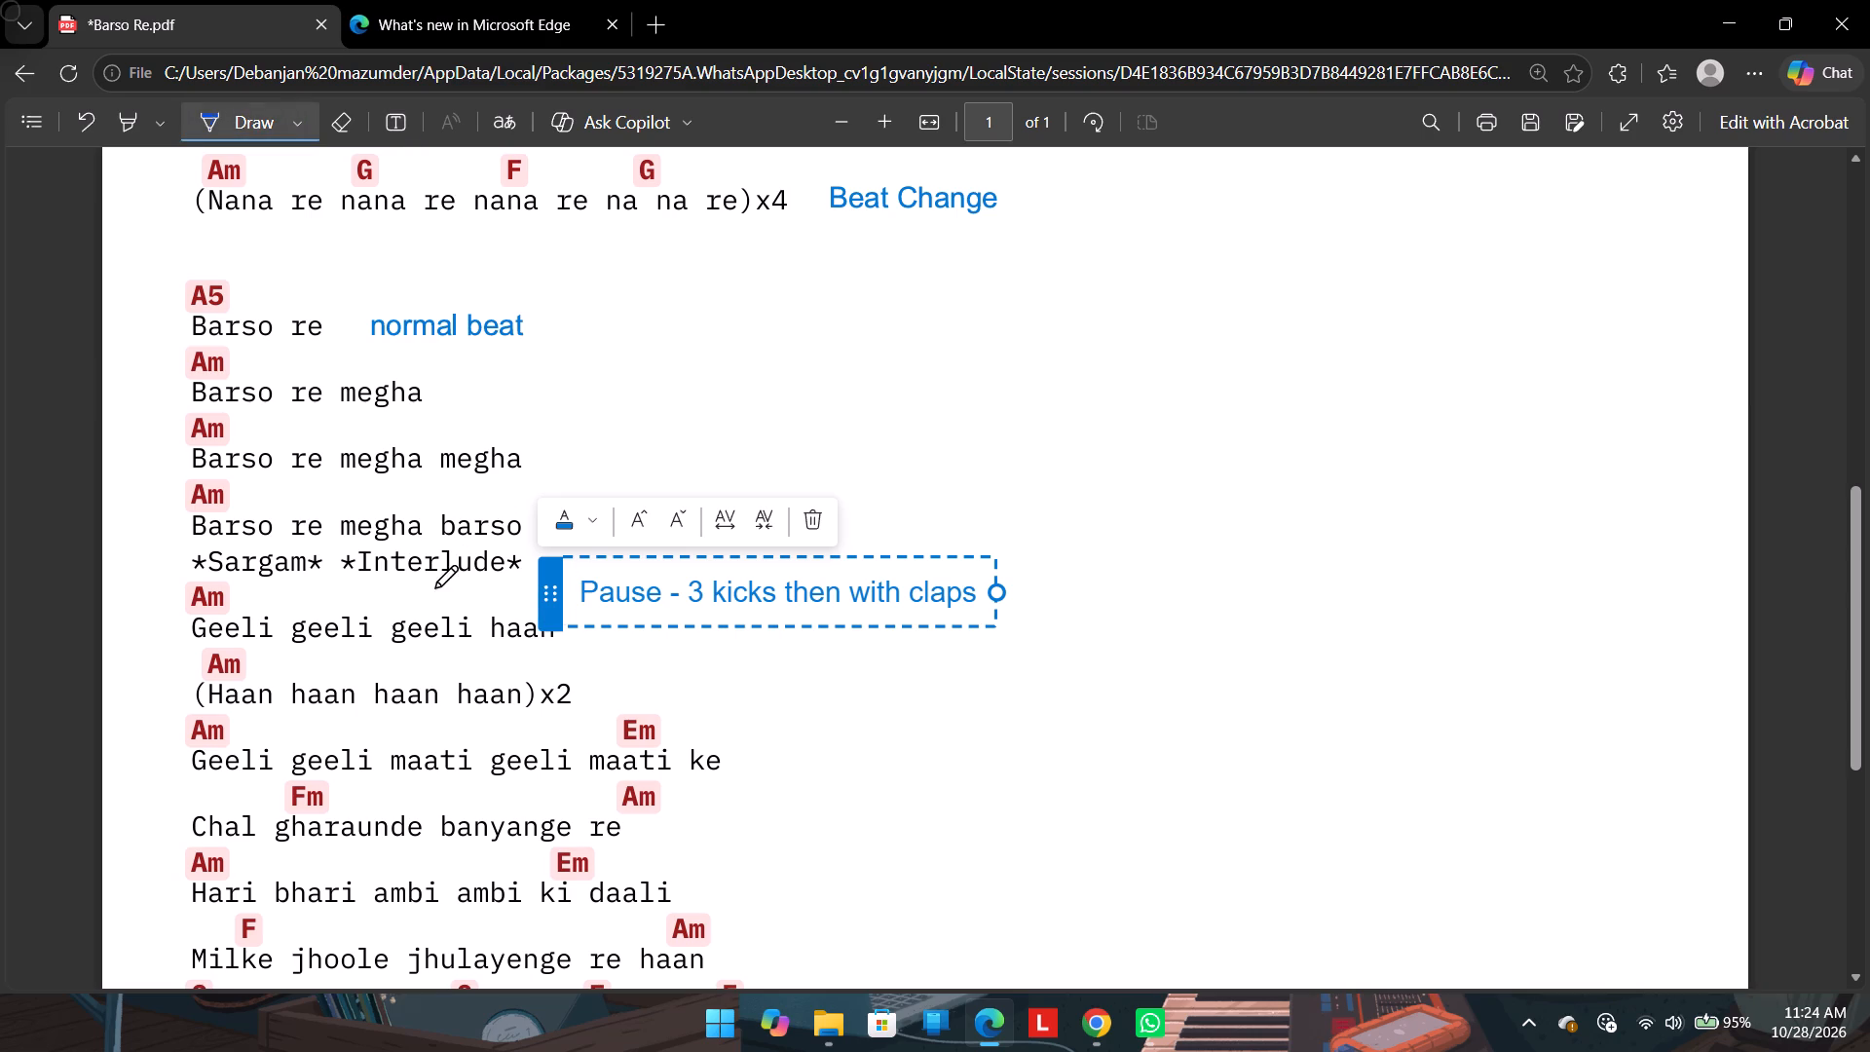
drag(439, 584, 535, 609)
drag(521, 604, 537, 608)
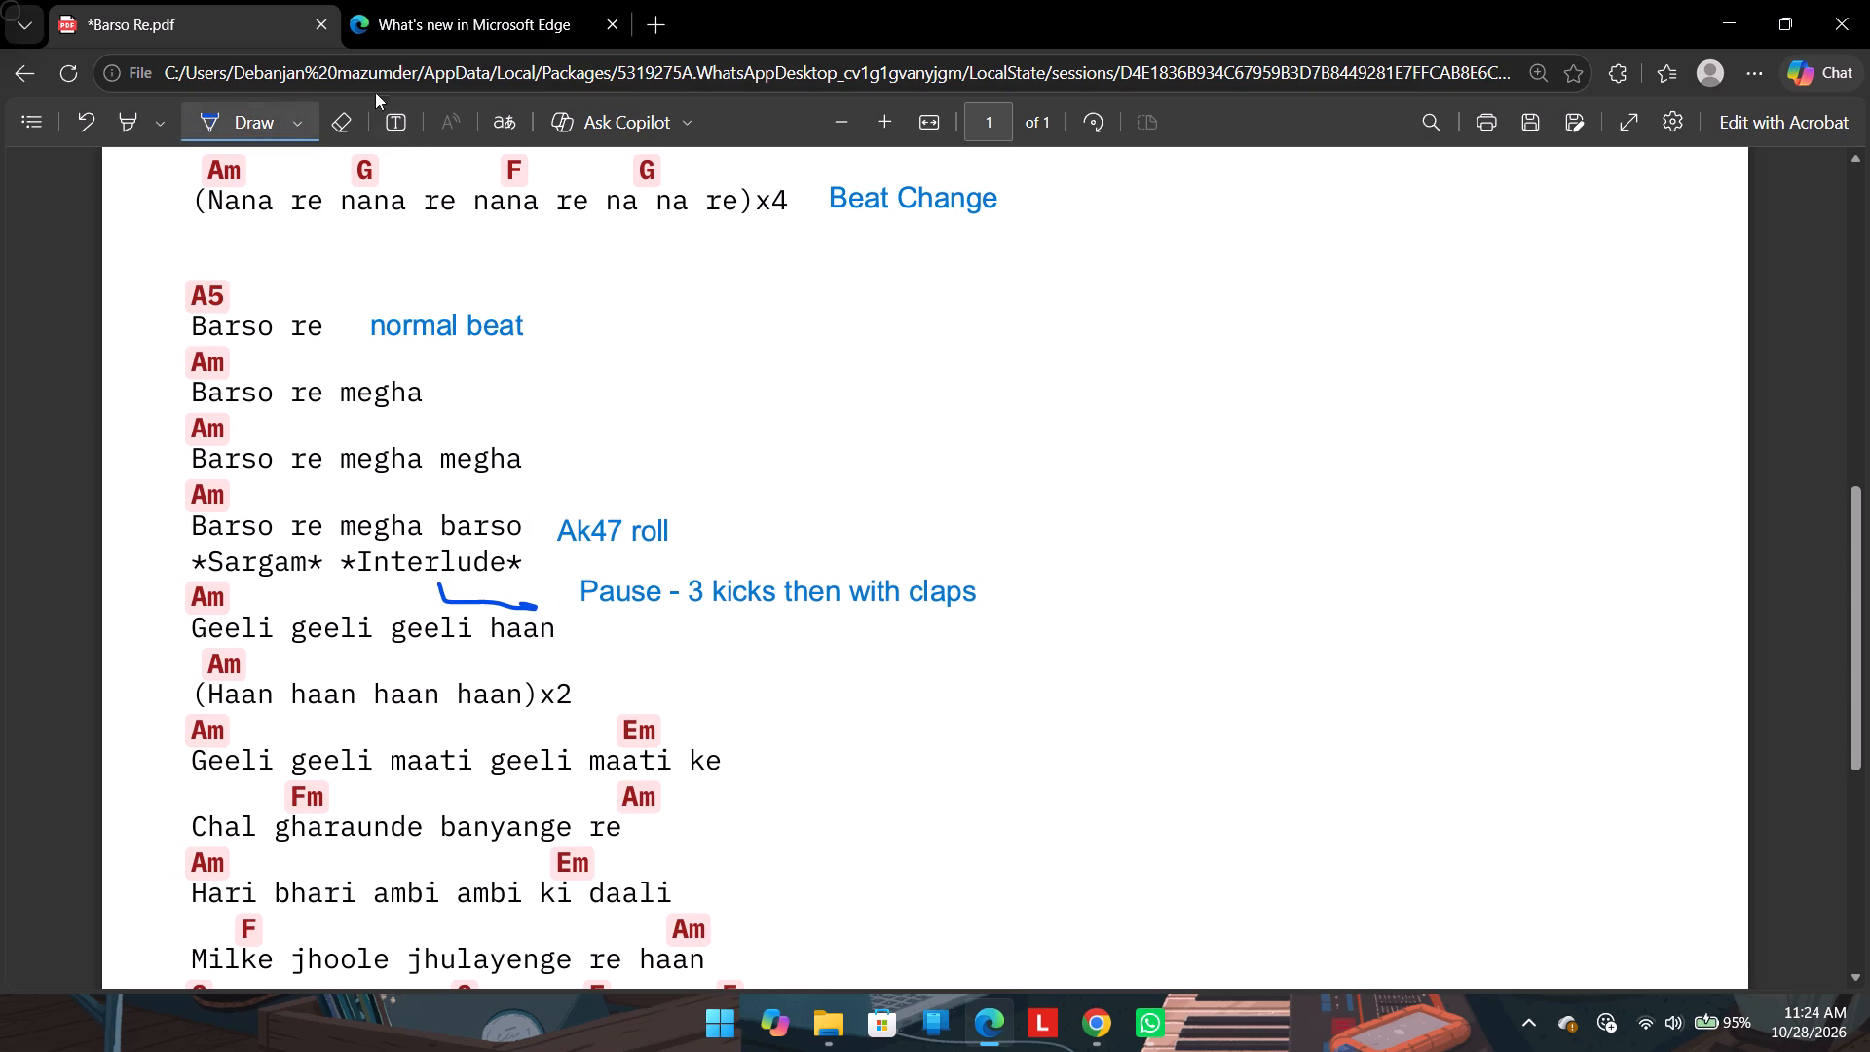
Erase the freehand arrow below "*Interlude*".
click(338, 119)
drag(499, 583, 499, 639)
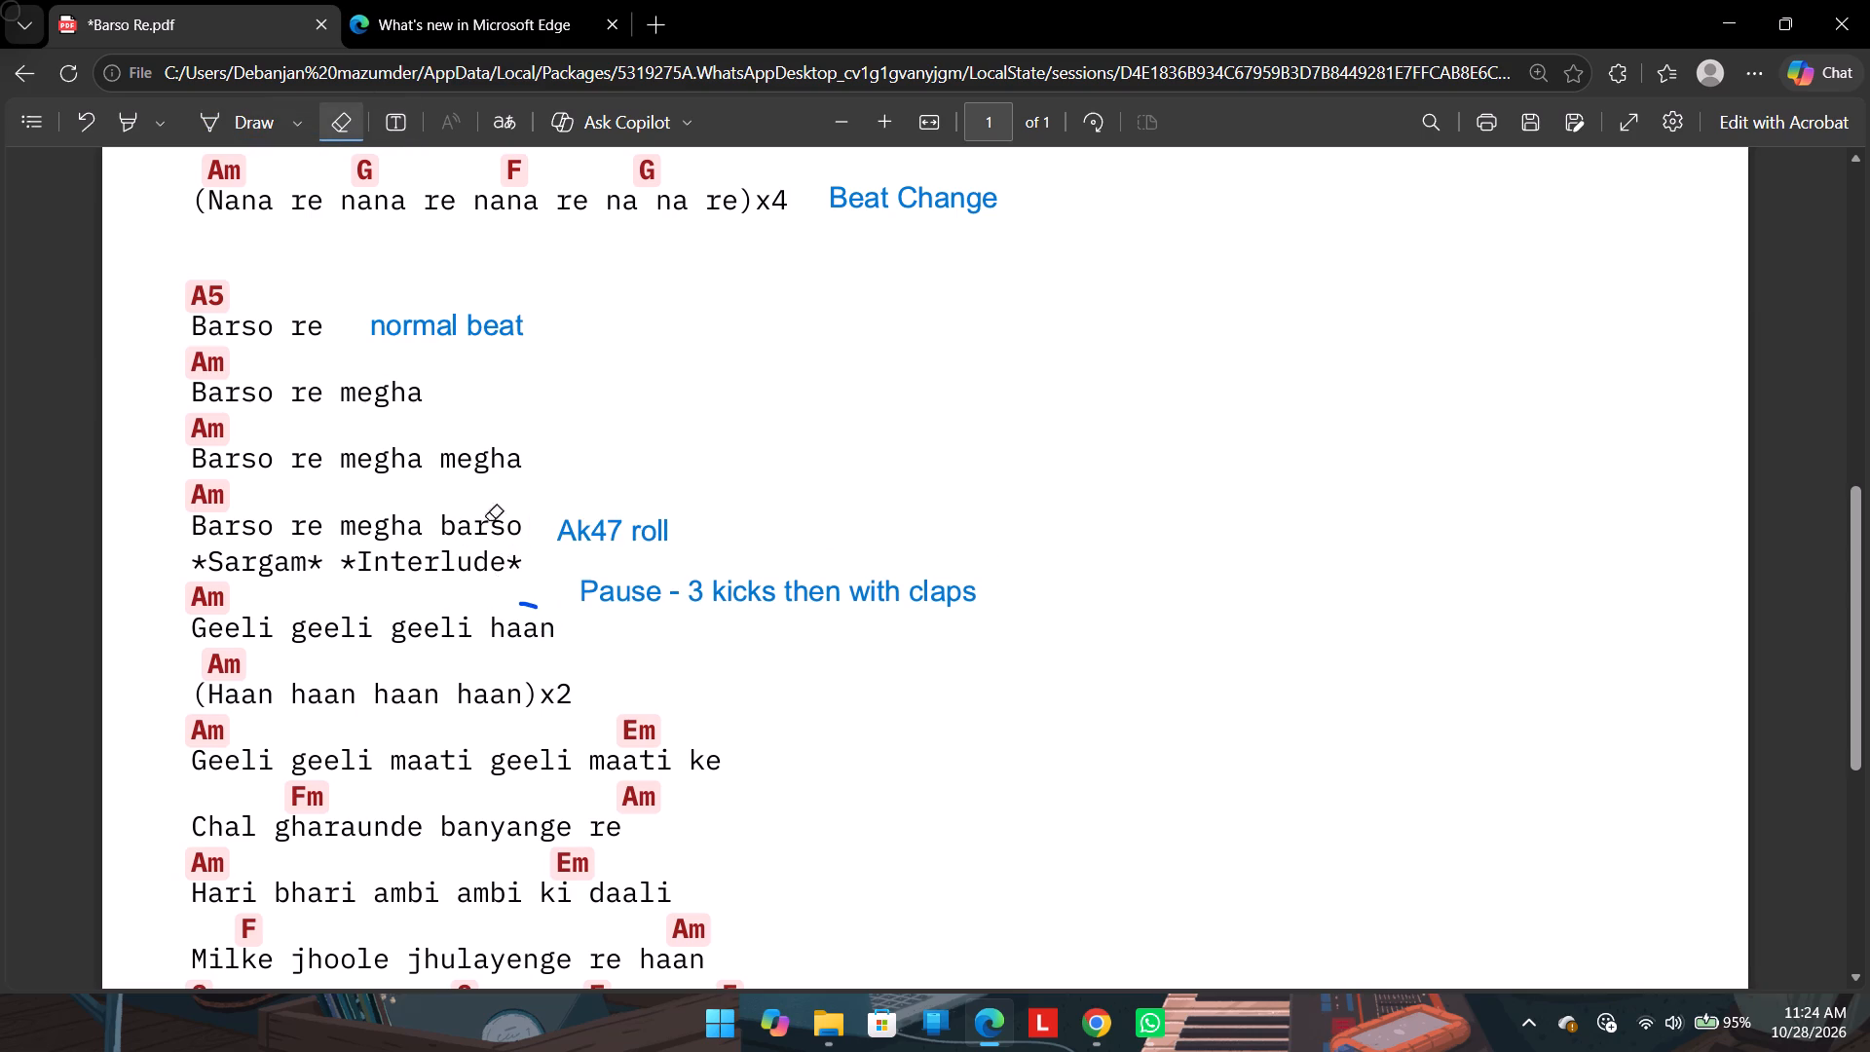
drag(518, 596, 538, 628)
Draw a freehand arrow from below "*Interlude*" to the start of the "Pause" note, including its arrowhead.
click(262, 132)
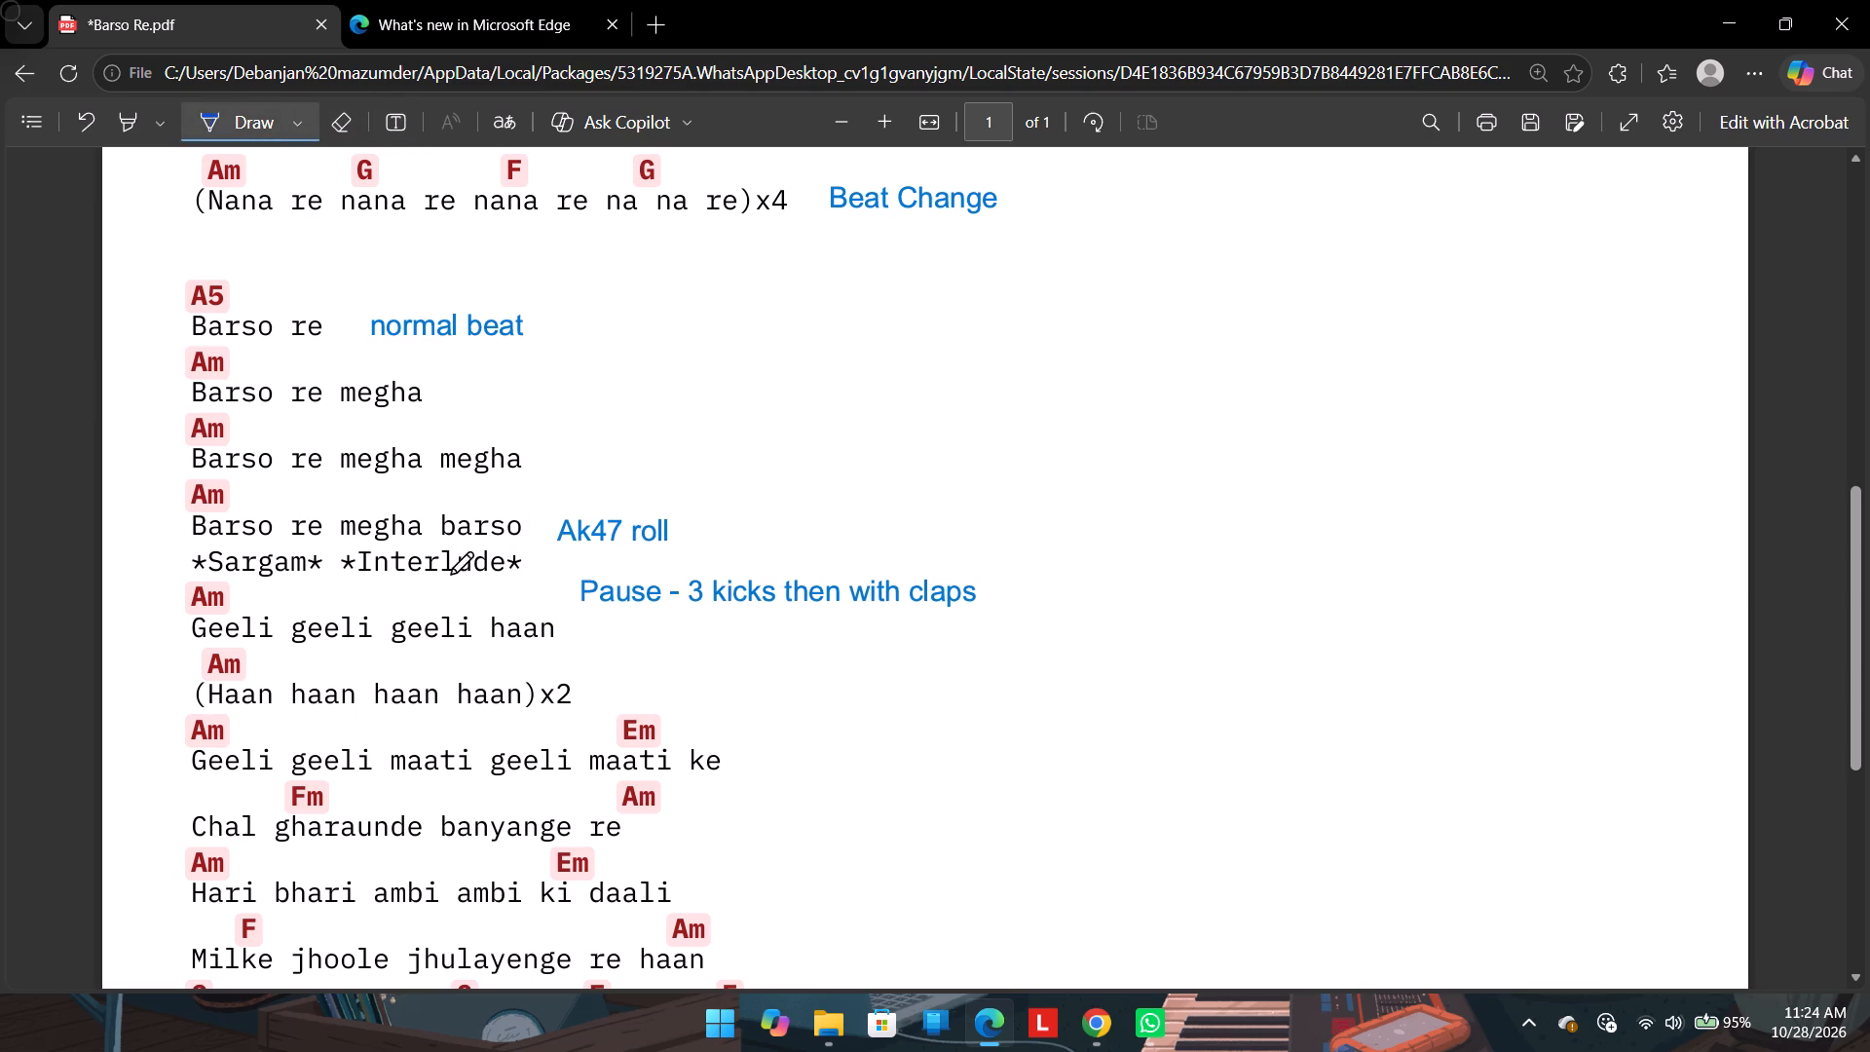
drag(453, 578, 573, 598)
drag(556, 587, 555, 606)
drag(555, 606, 554, 606)
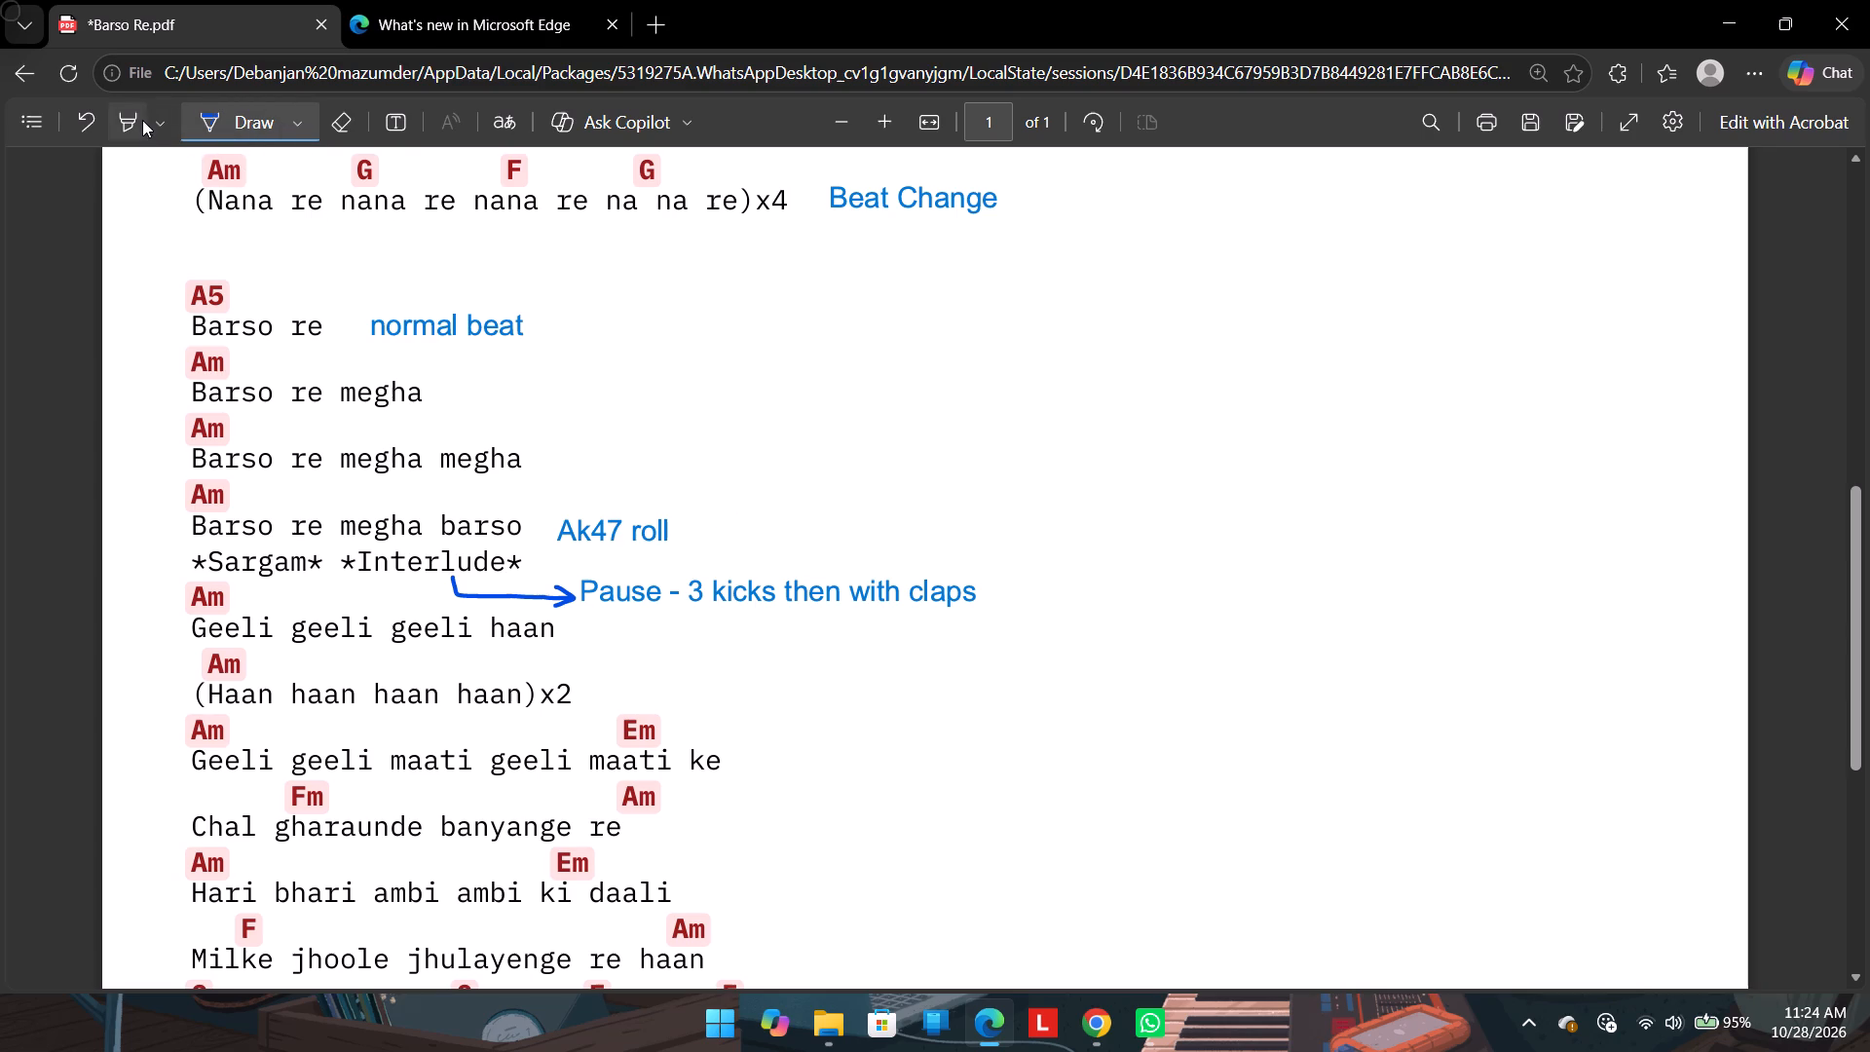
click(247, 126)
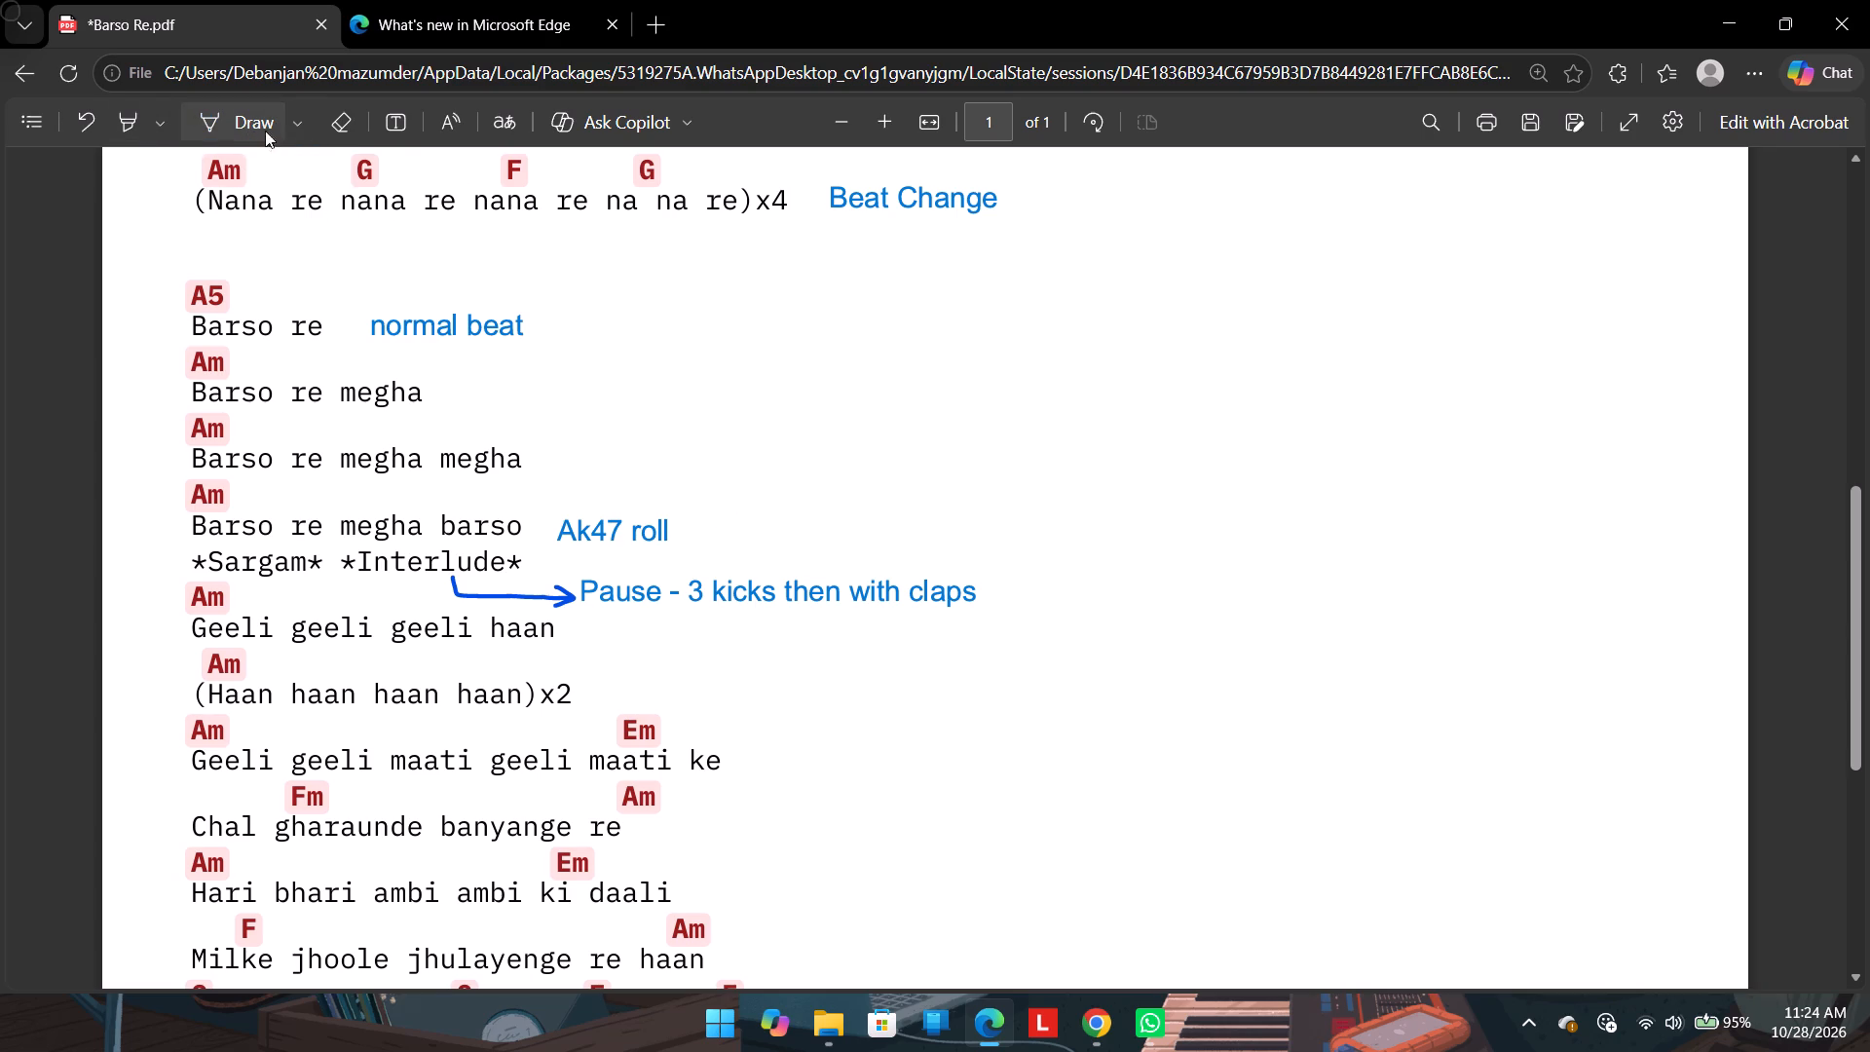
Delete "then with claps" from the "Pause" note so it reads "Pause - 3 kicks".
click(839, 589)
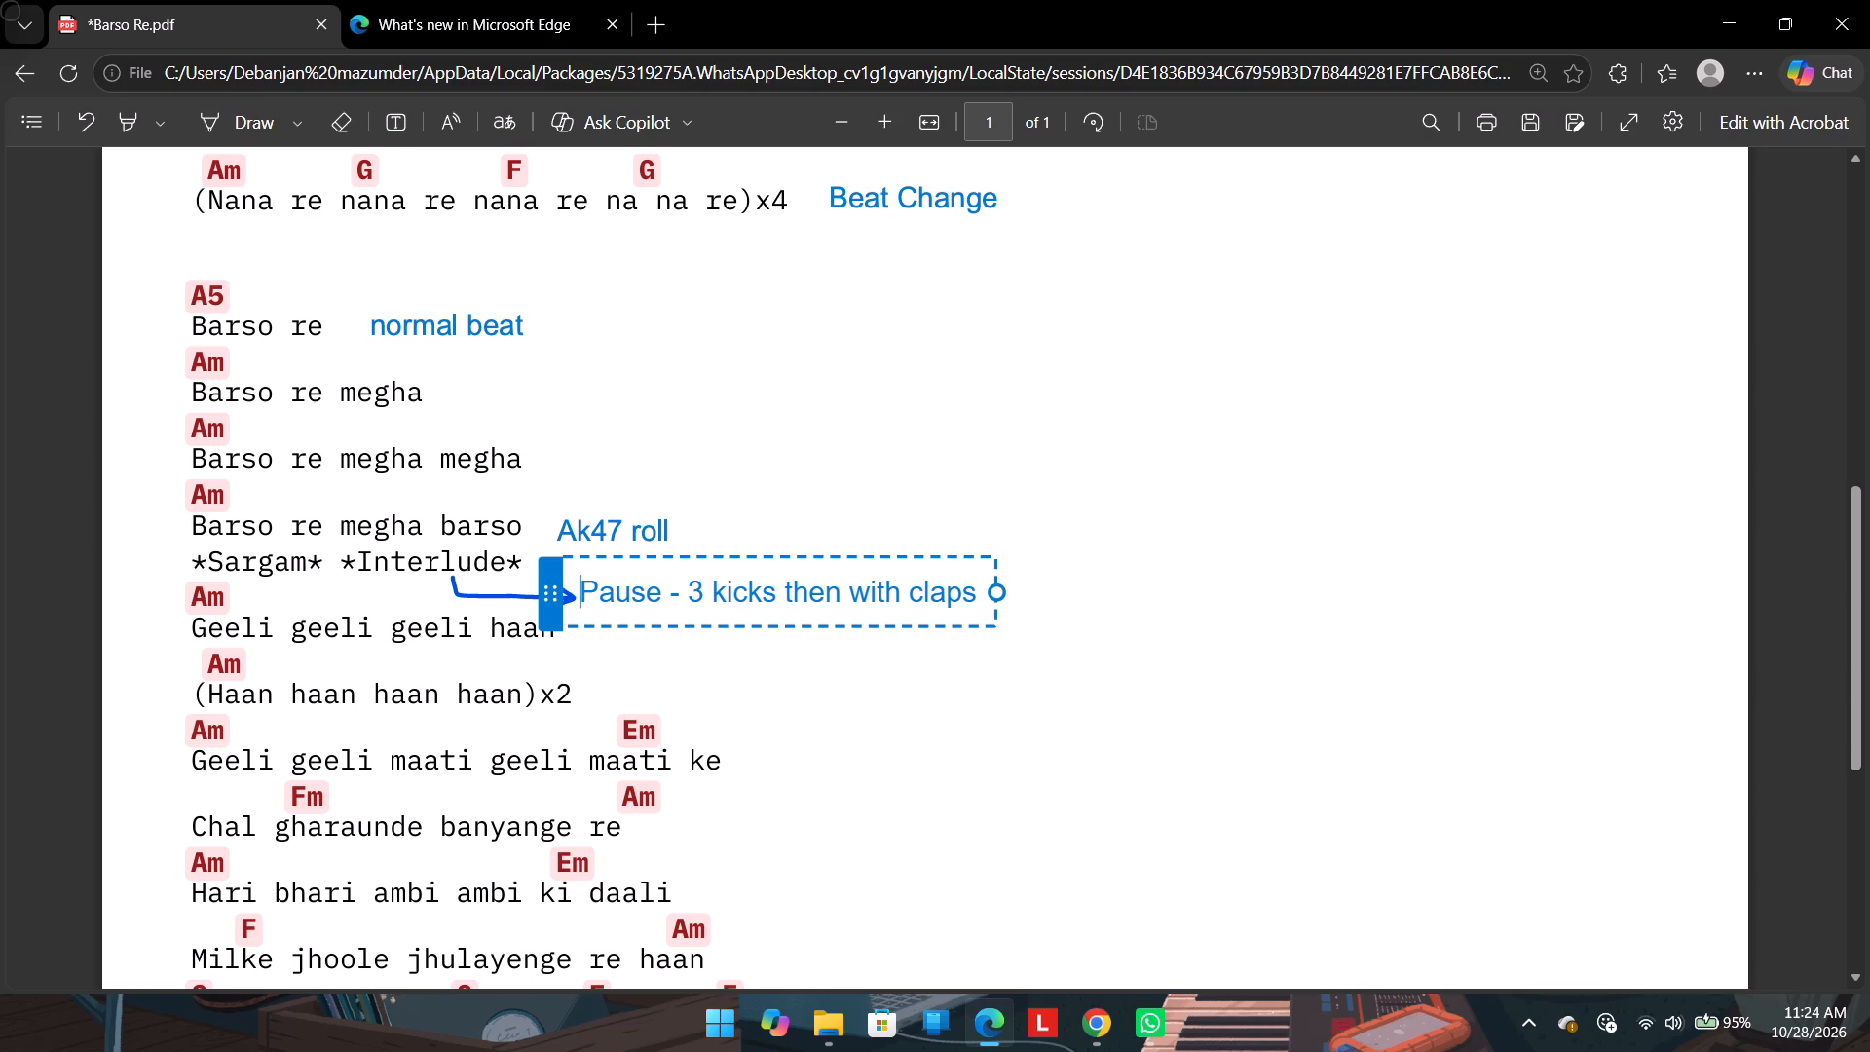
drag(976, 597, 779, 584)
key(BackSpace)
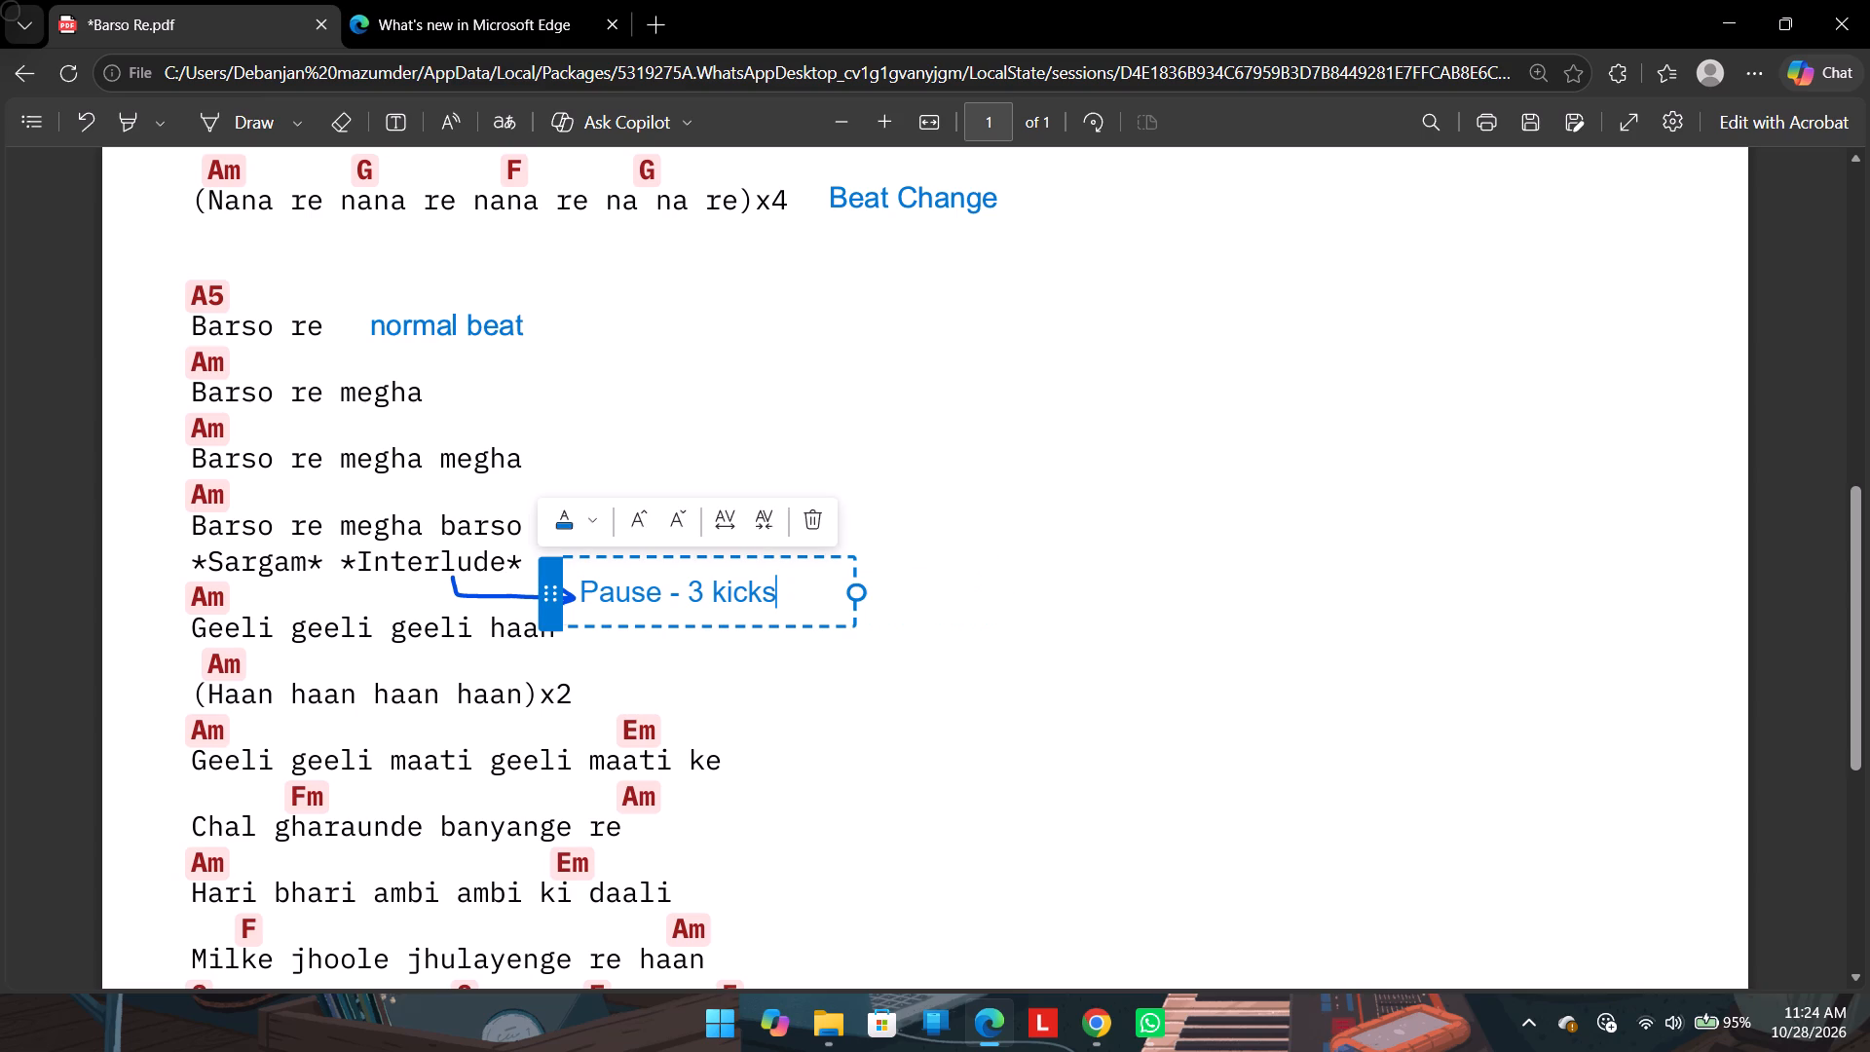
click(934, 772)
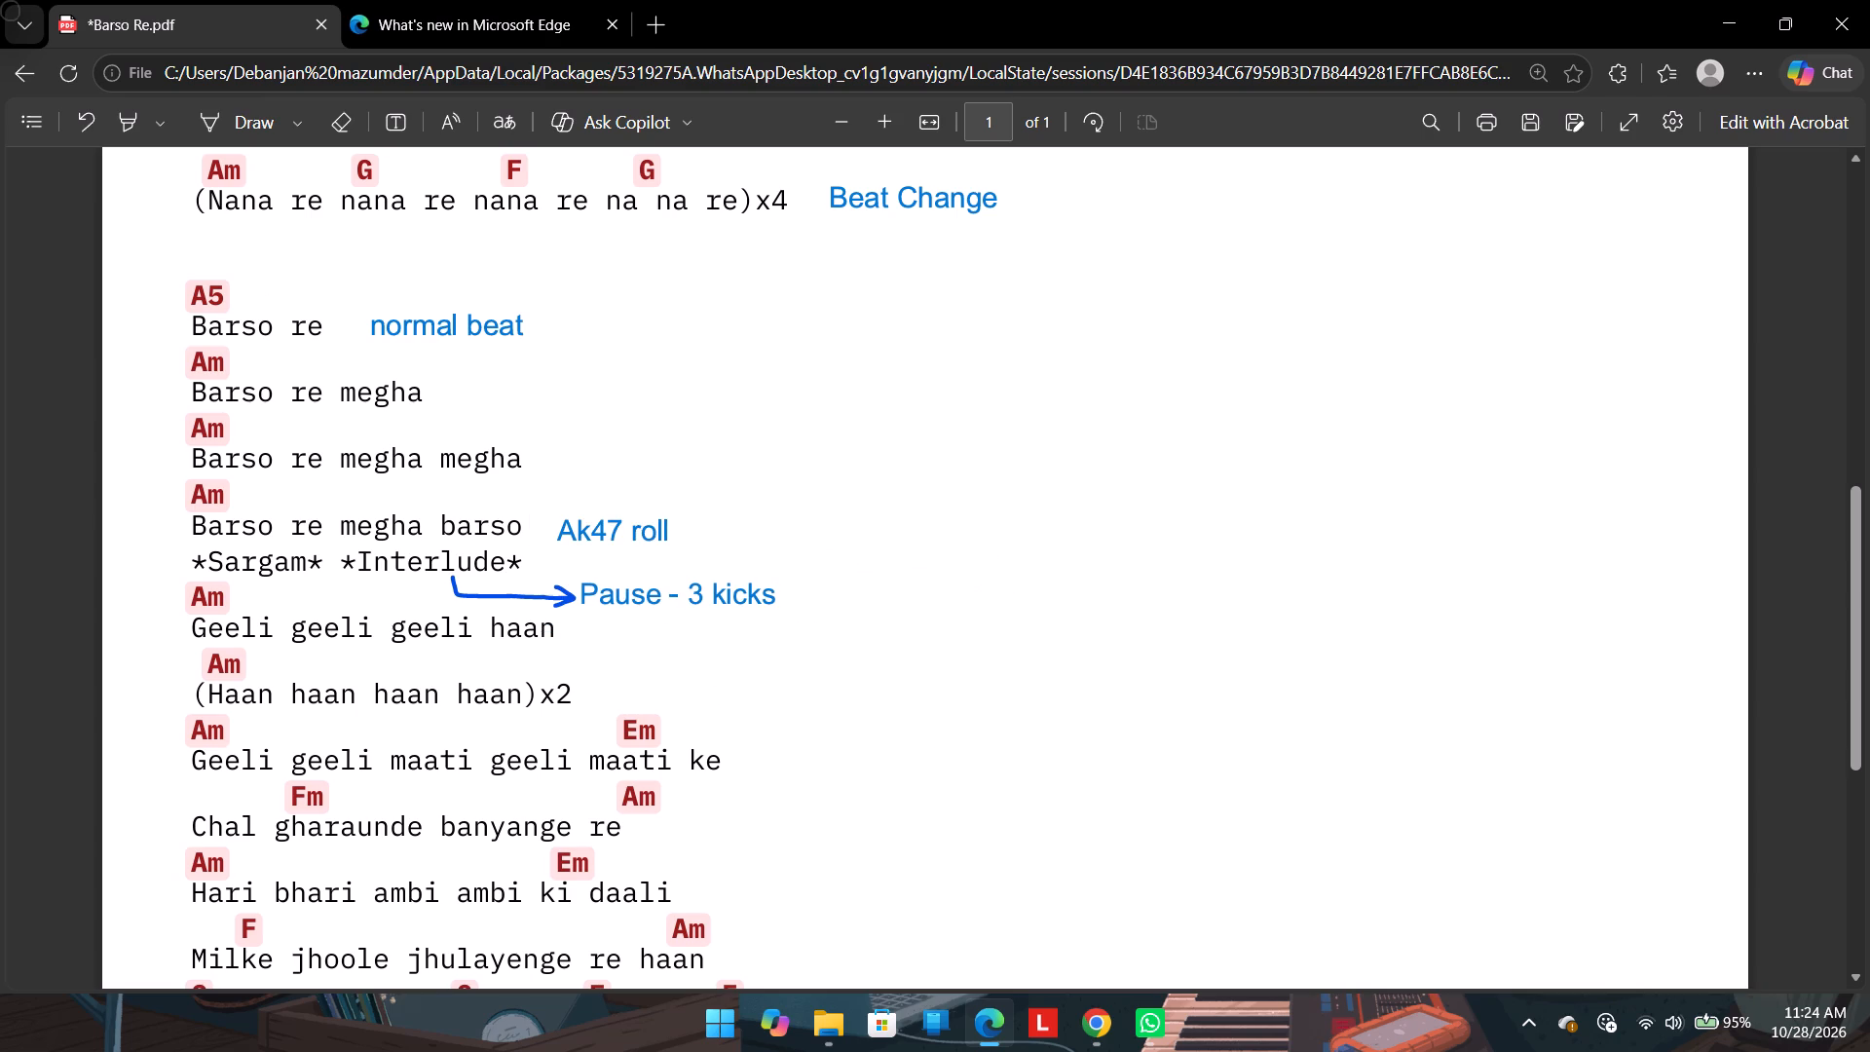
Draw a freehand closing bracket spanning the "Geeli geeli geeli haan" and "(Haan haan haan haan)x2" lines.
drag(241, 124, 251, 135)
drag(580, 617, 594, 648)
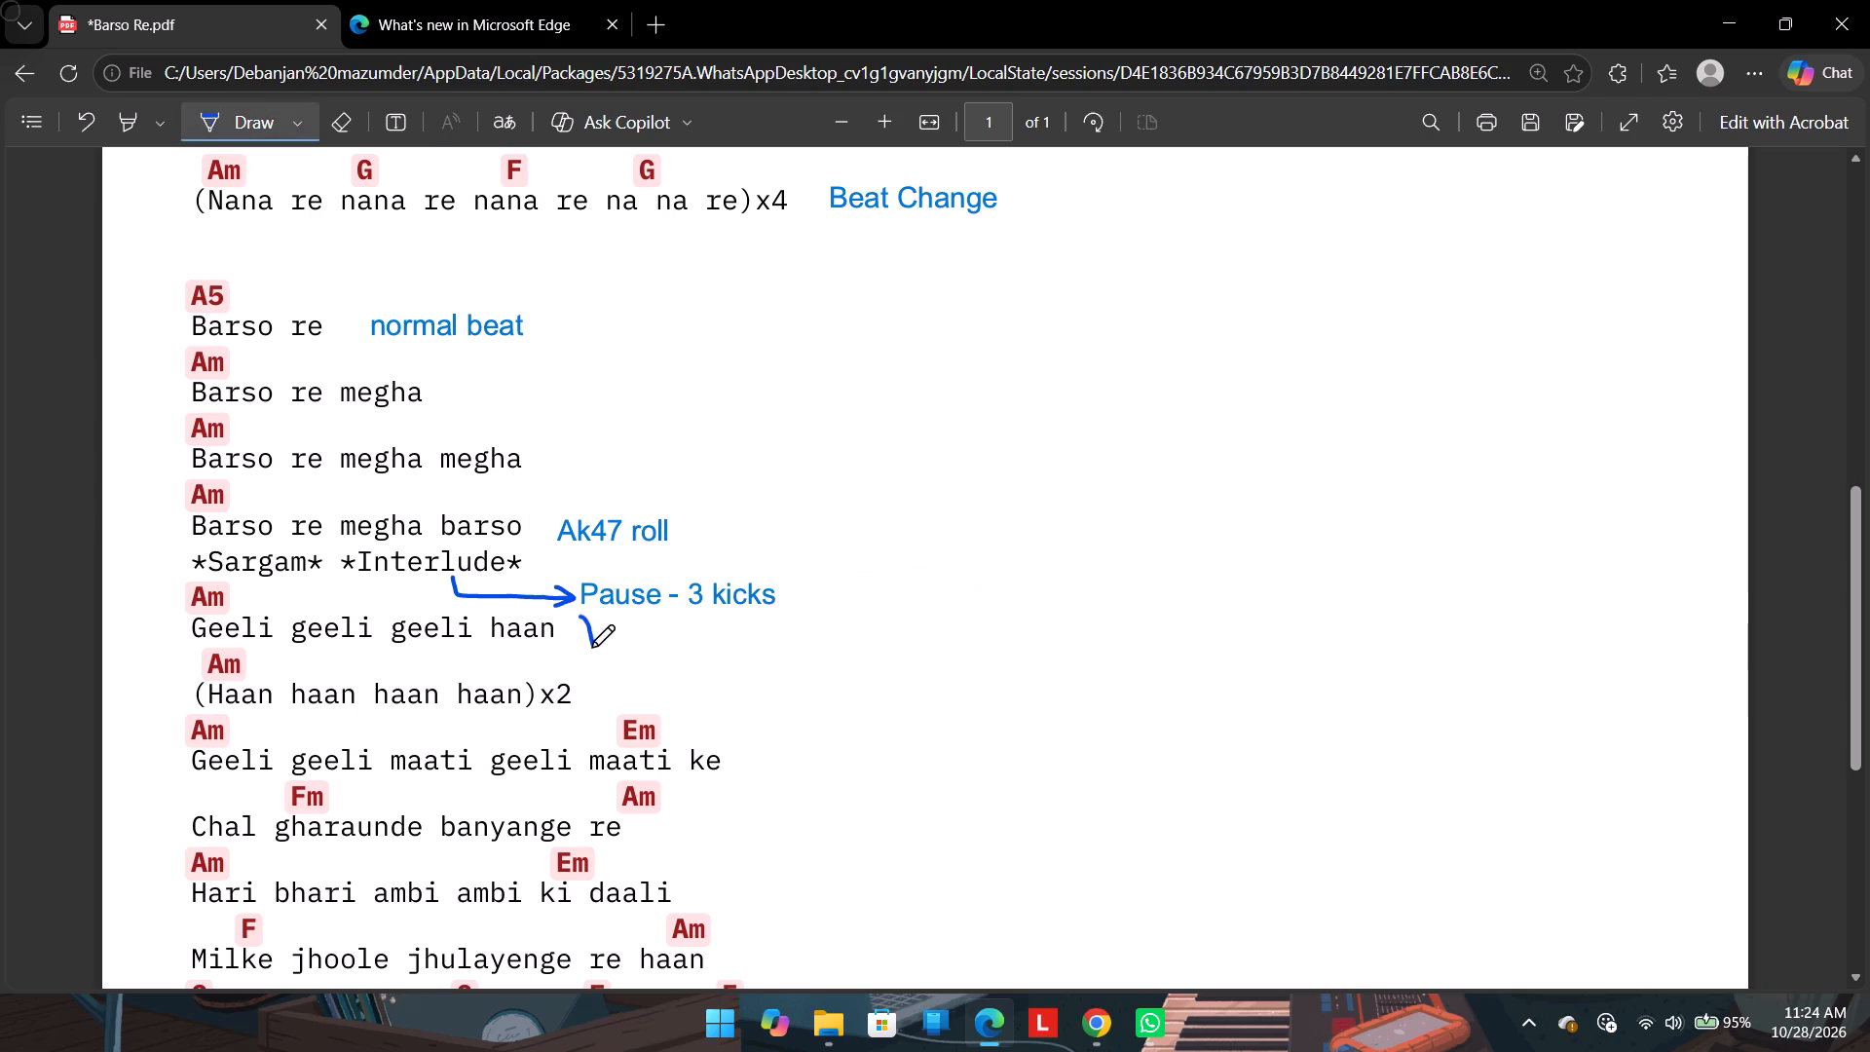
drag(594, 648, 568, 698)
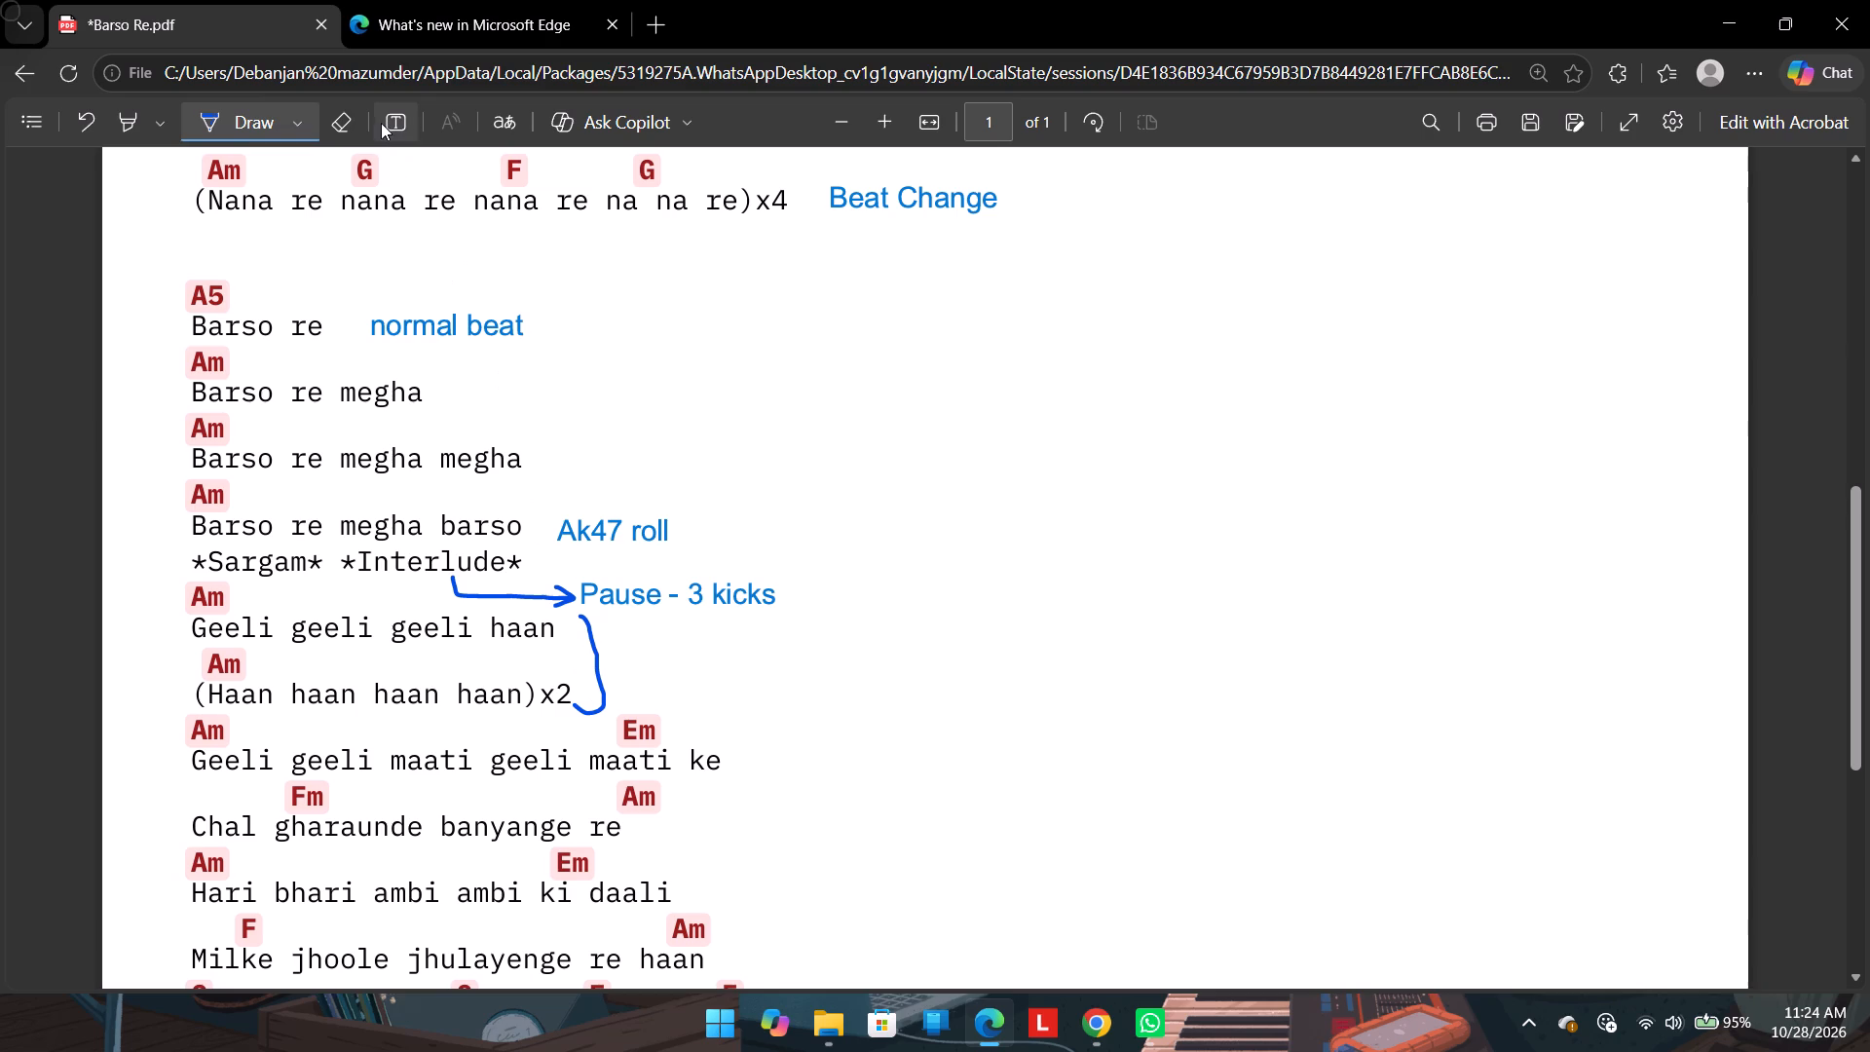
Add a "Claps" text note beside the bracket spanning the "Geeli geeli geeli haan" and "(Haan haan haan haan)x2" lines.
click(402, 124)
click(642, 663)
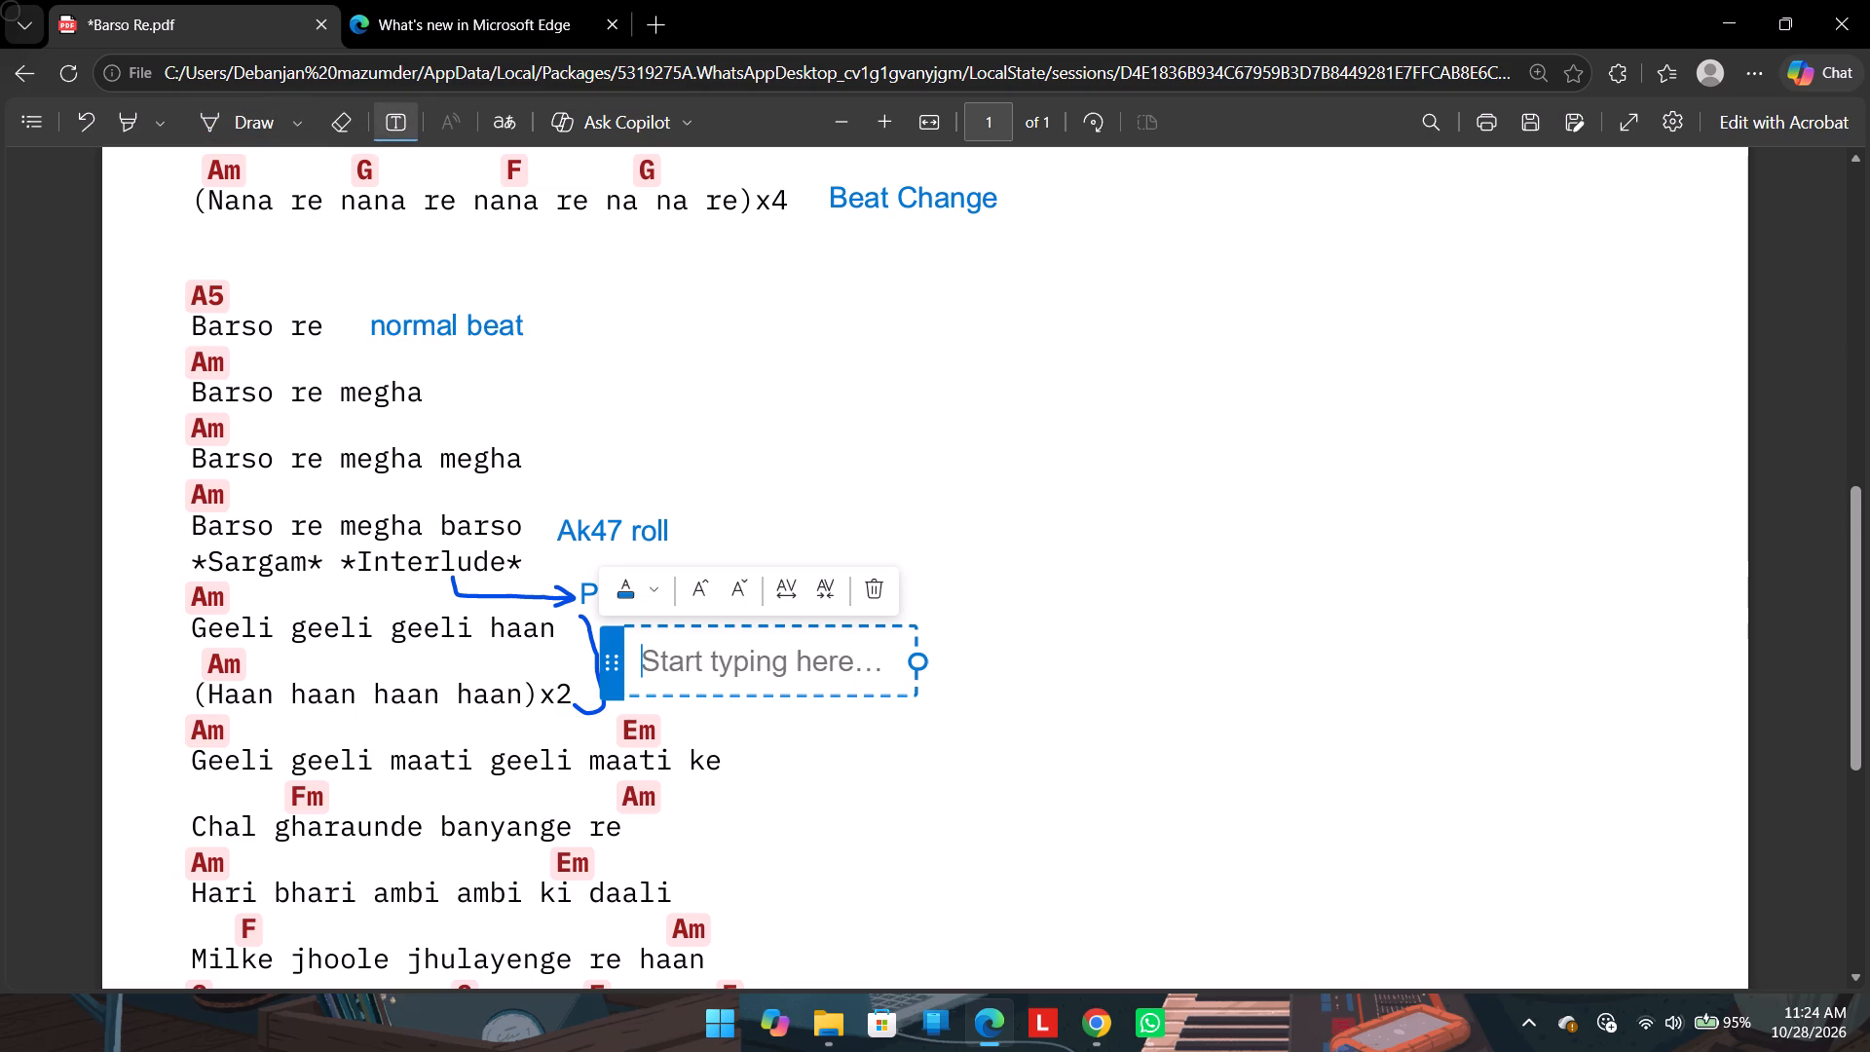
text(Claps)
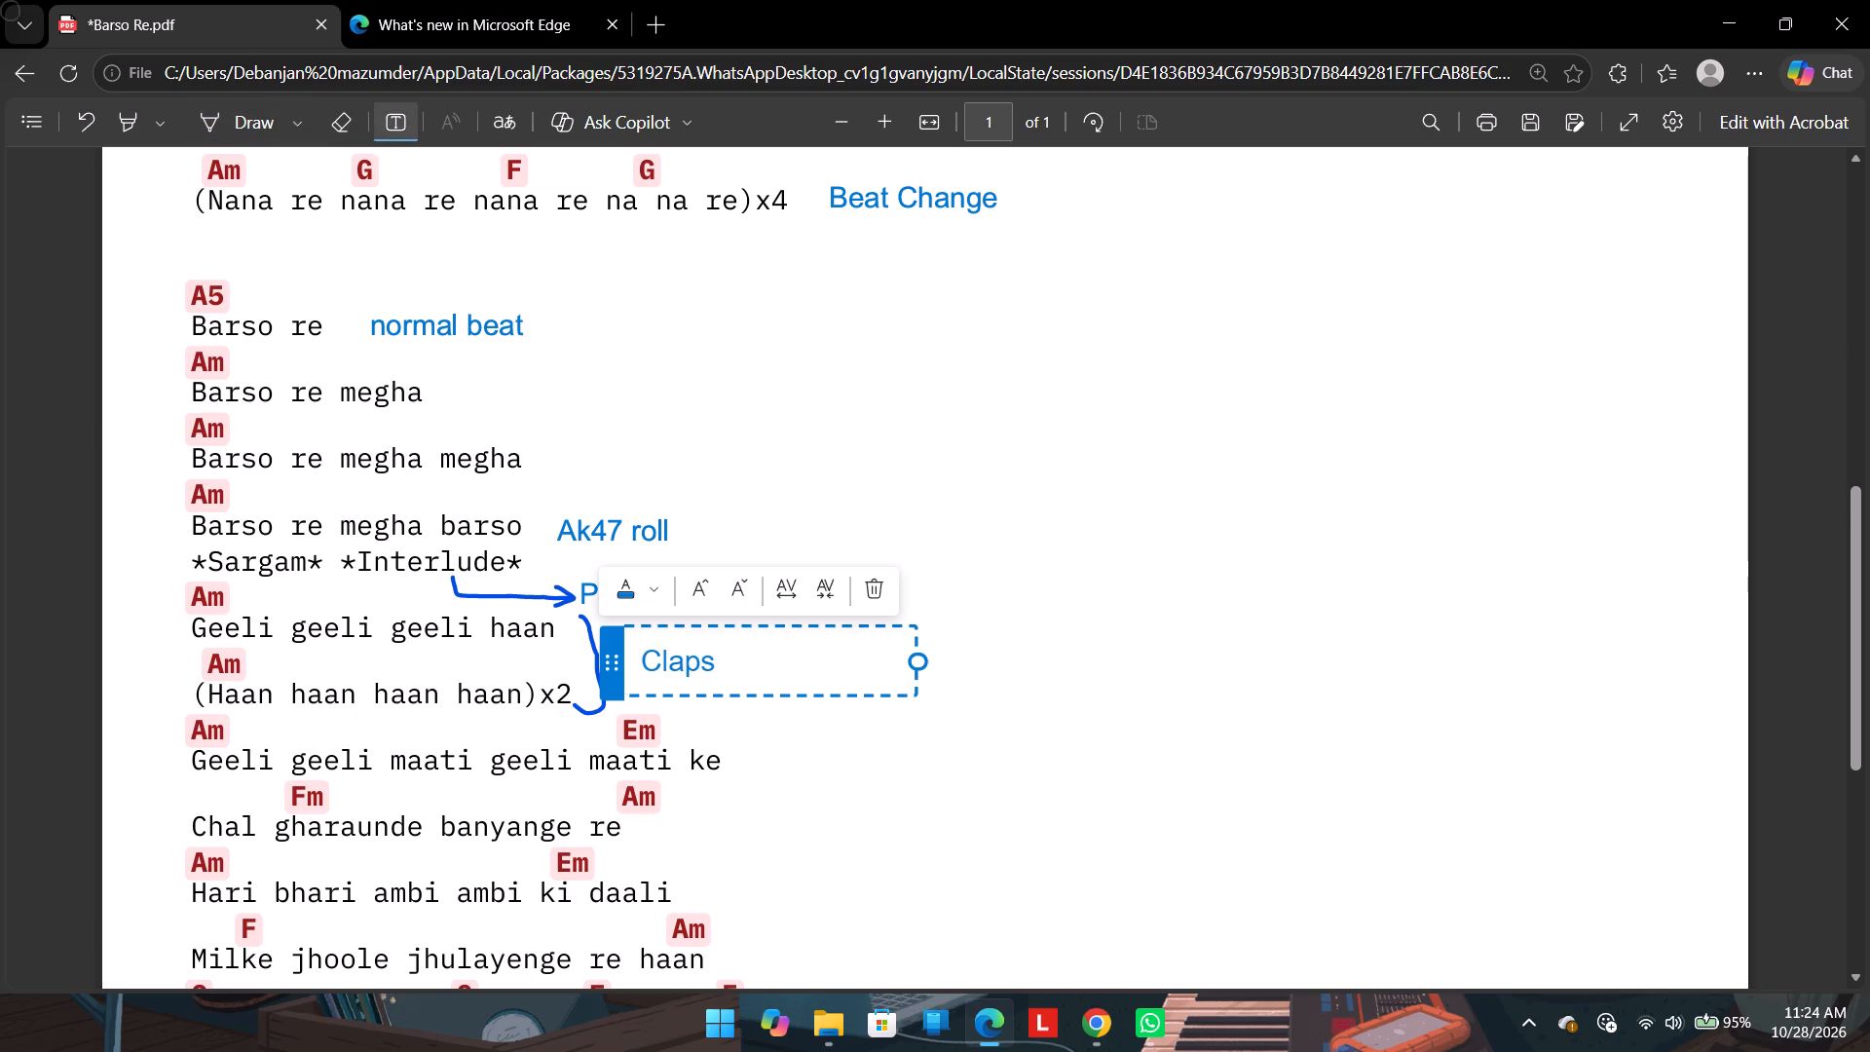
click(1122, 753)
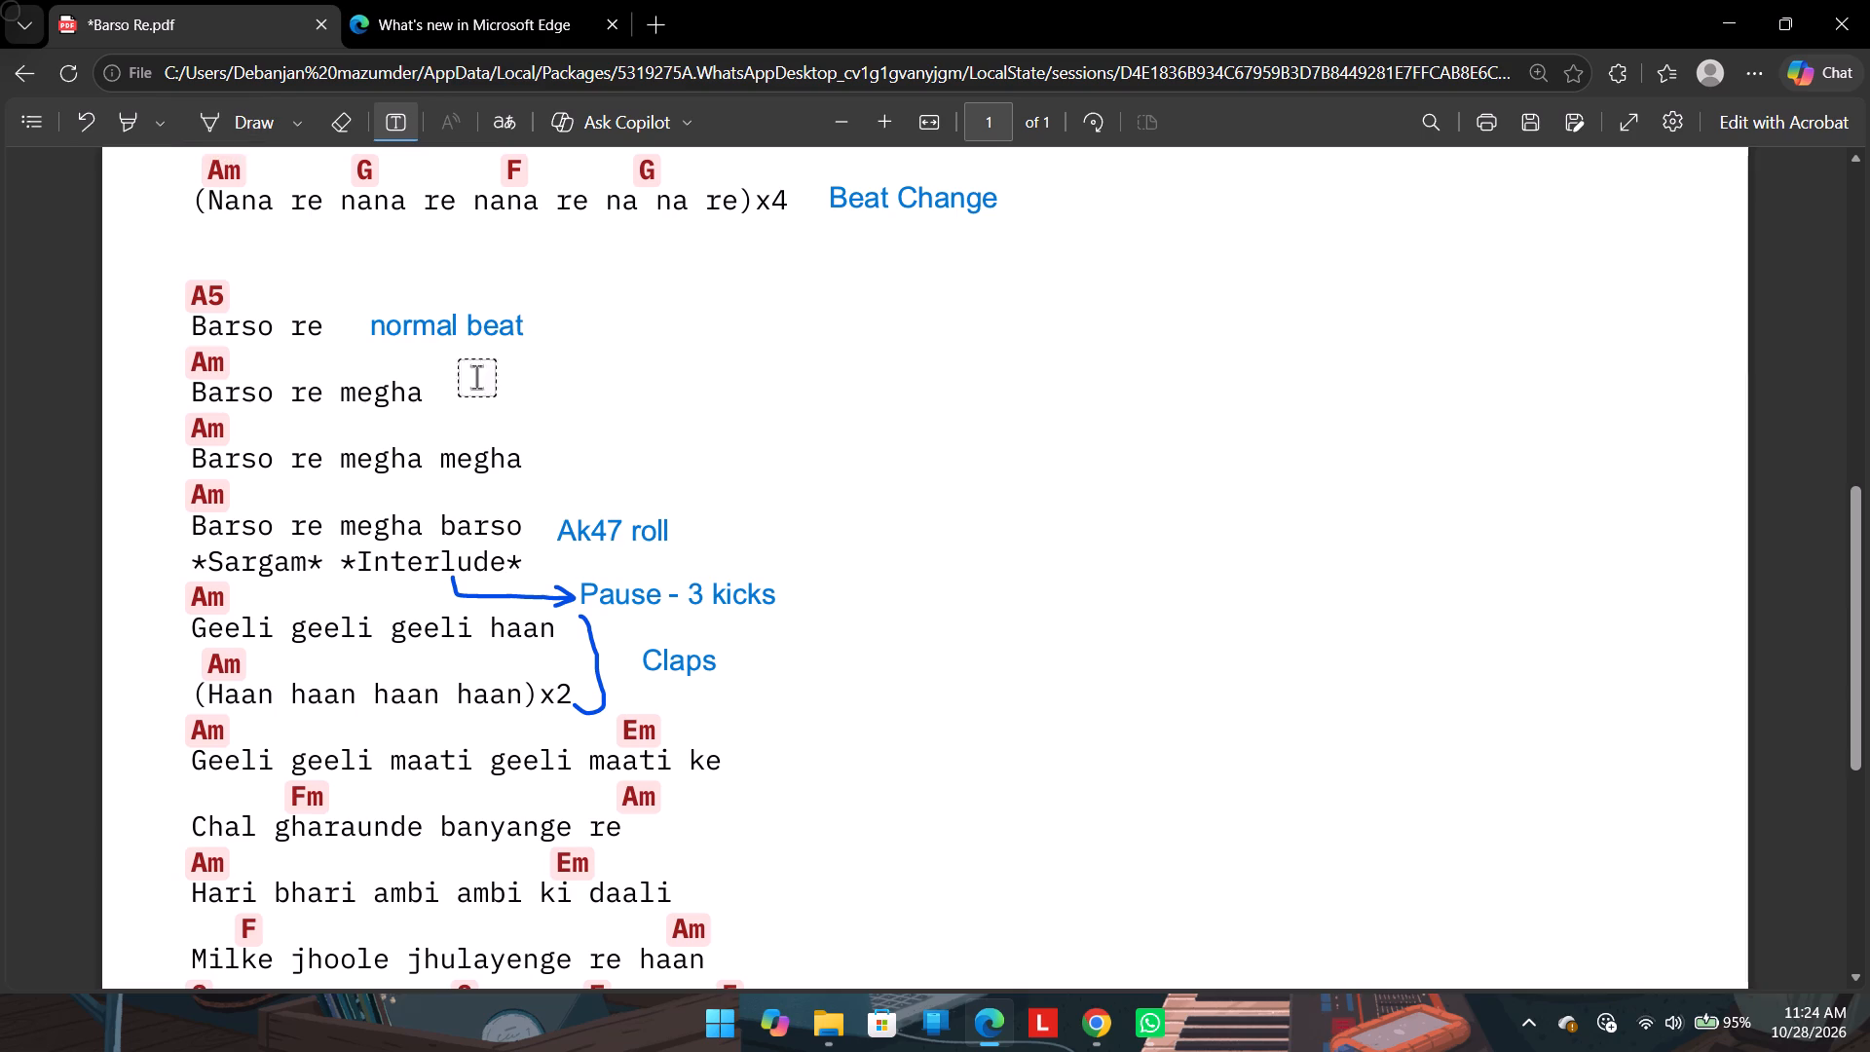
Add a "back to normal" text note after the "Geeli geeli maati geeli maati ke" line.
scroll(752, 546, down, 1)
click(759, 642)
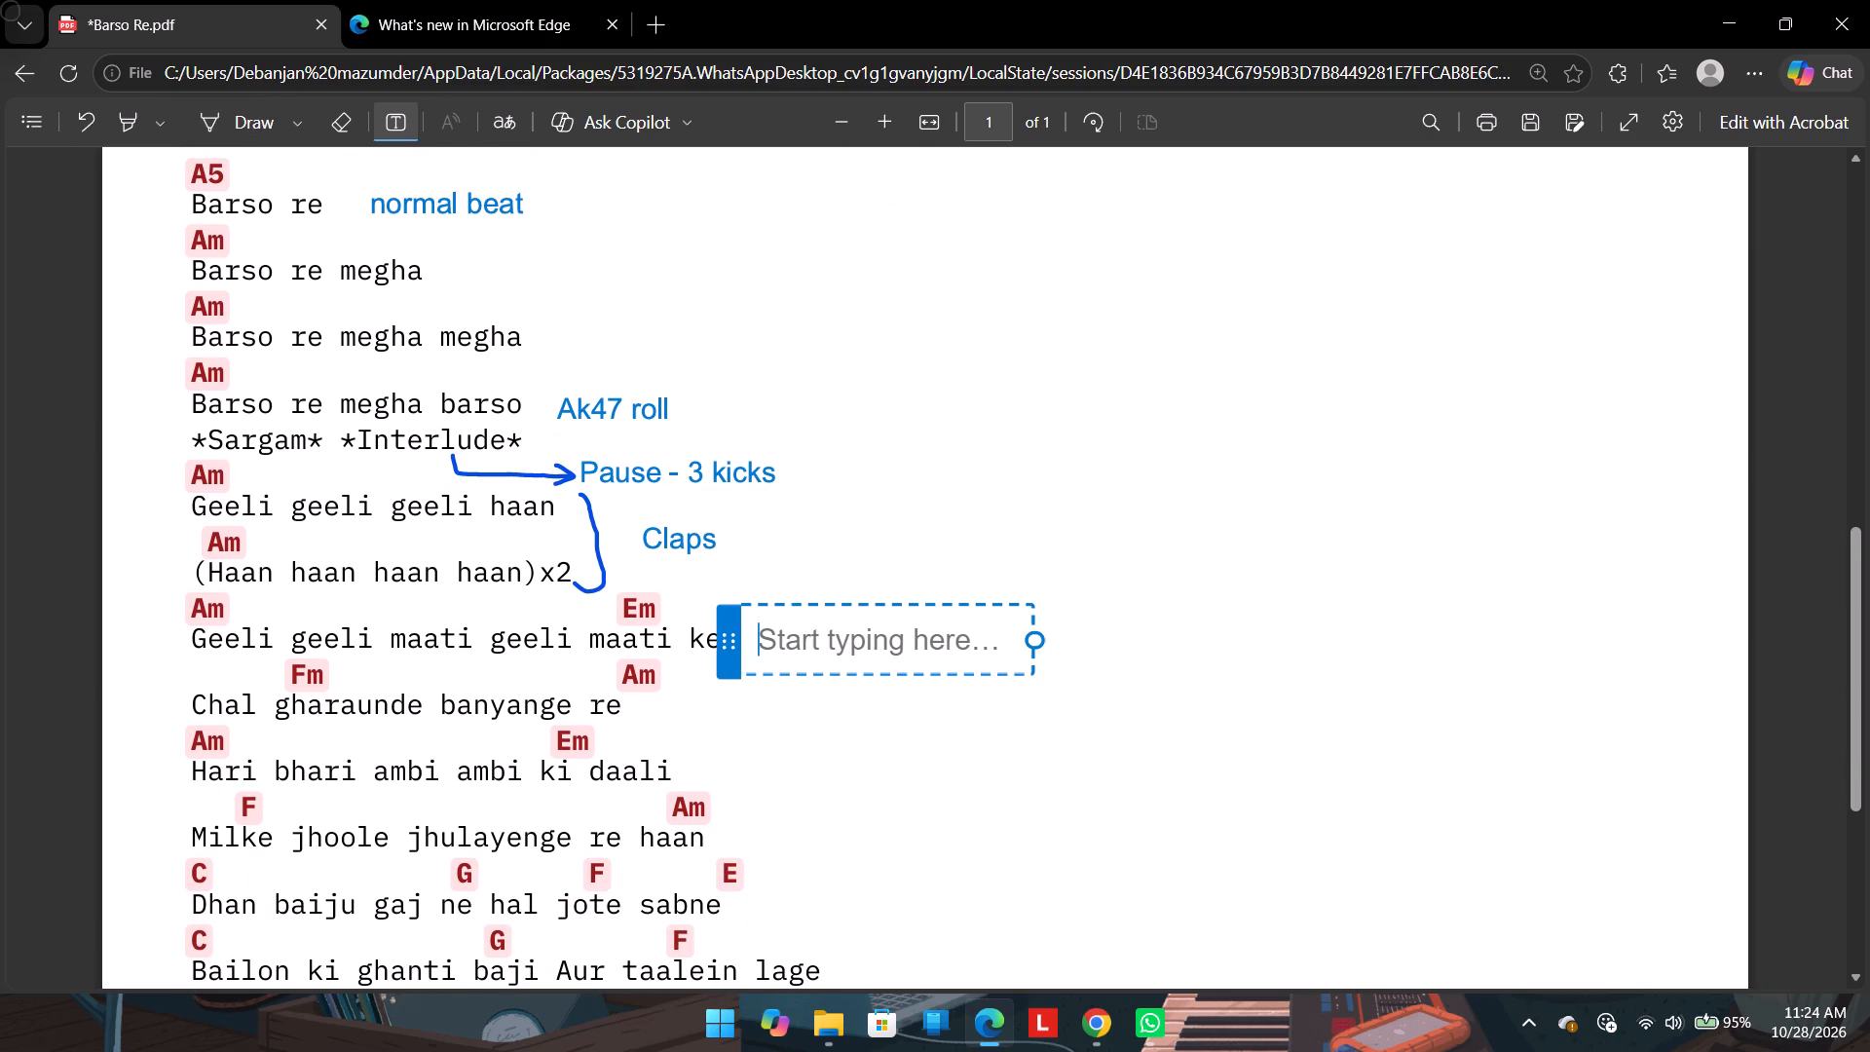
text(back to normal)
click(974, 851)
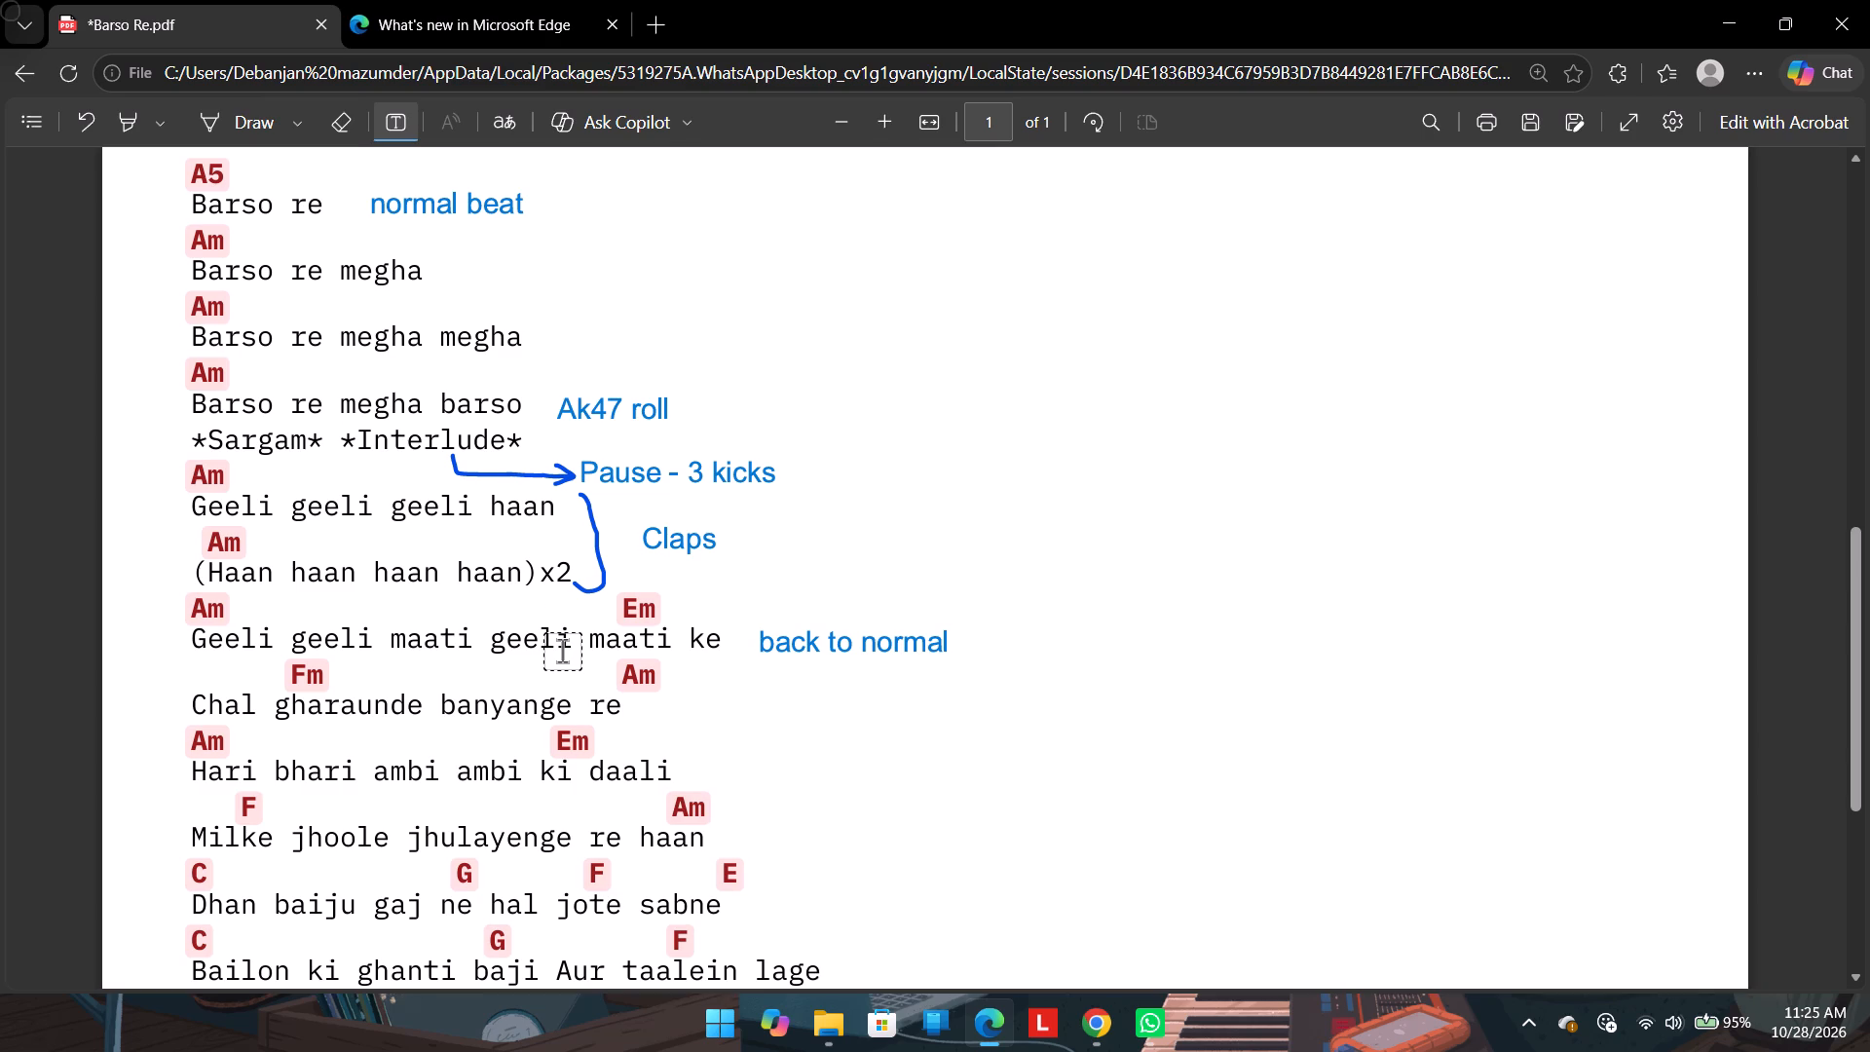
Add an "AK47 roll" text note after the "Paar wale par le ke naar chali re megha" line.
scroll(563, 652, down, 2)
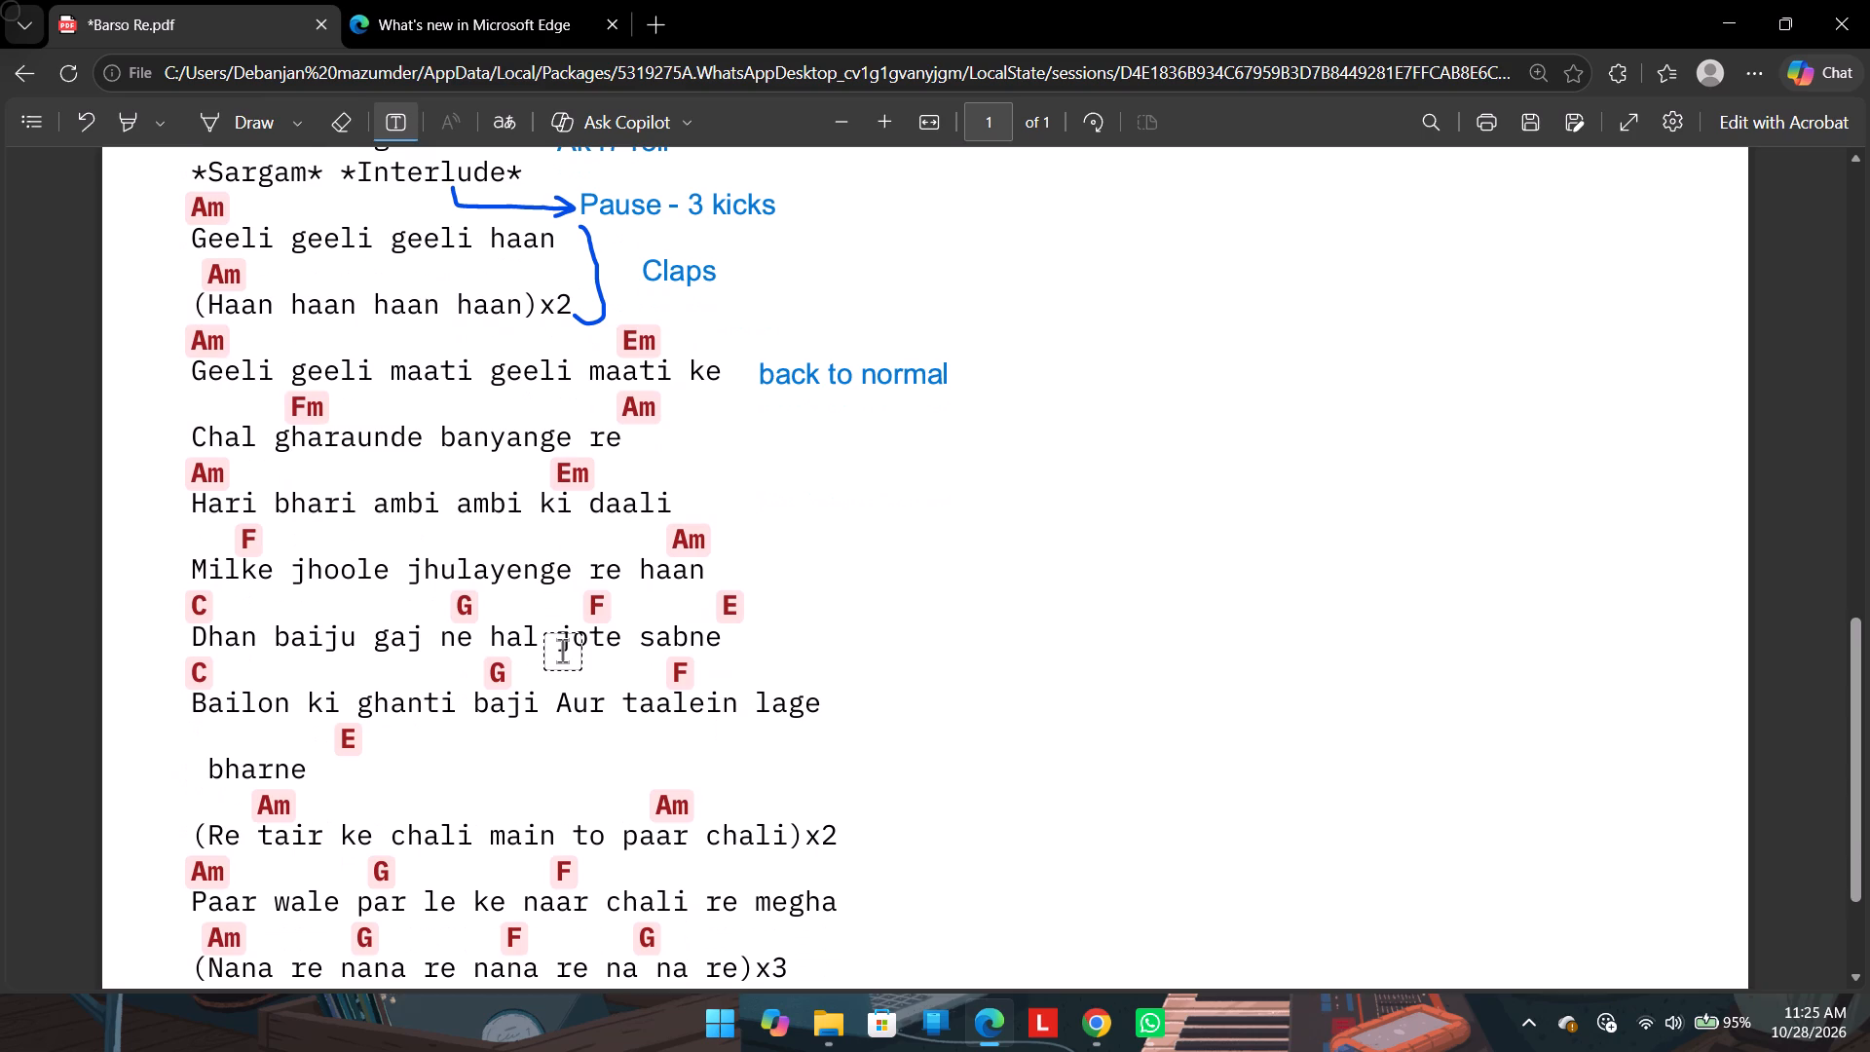
scroll(563, 652, down, 1)
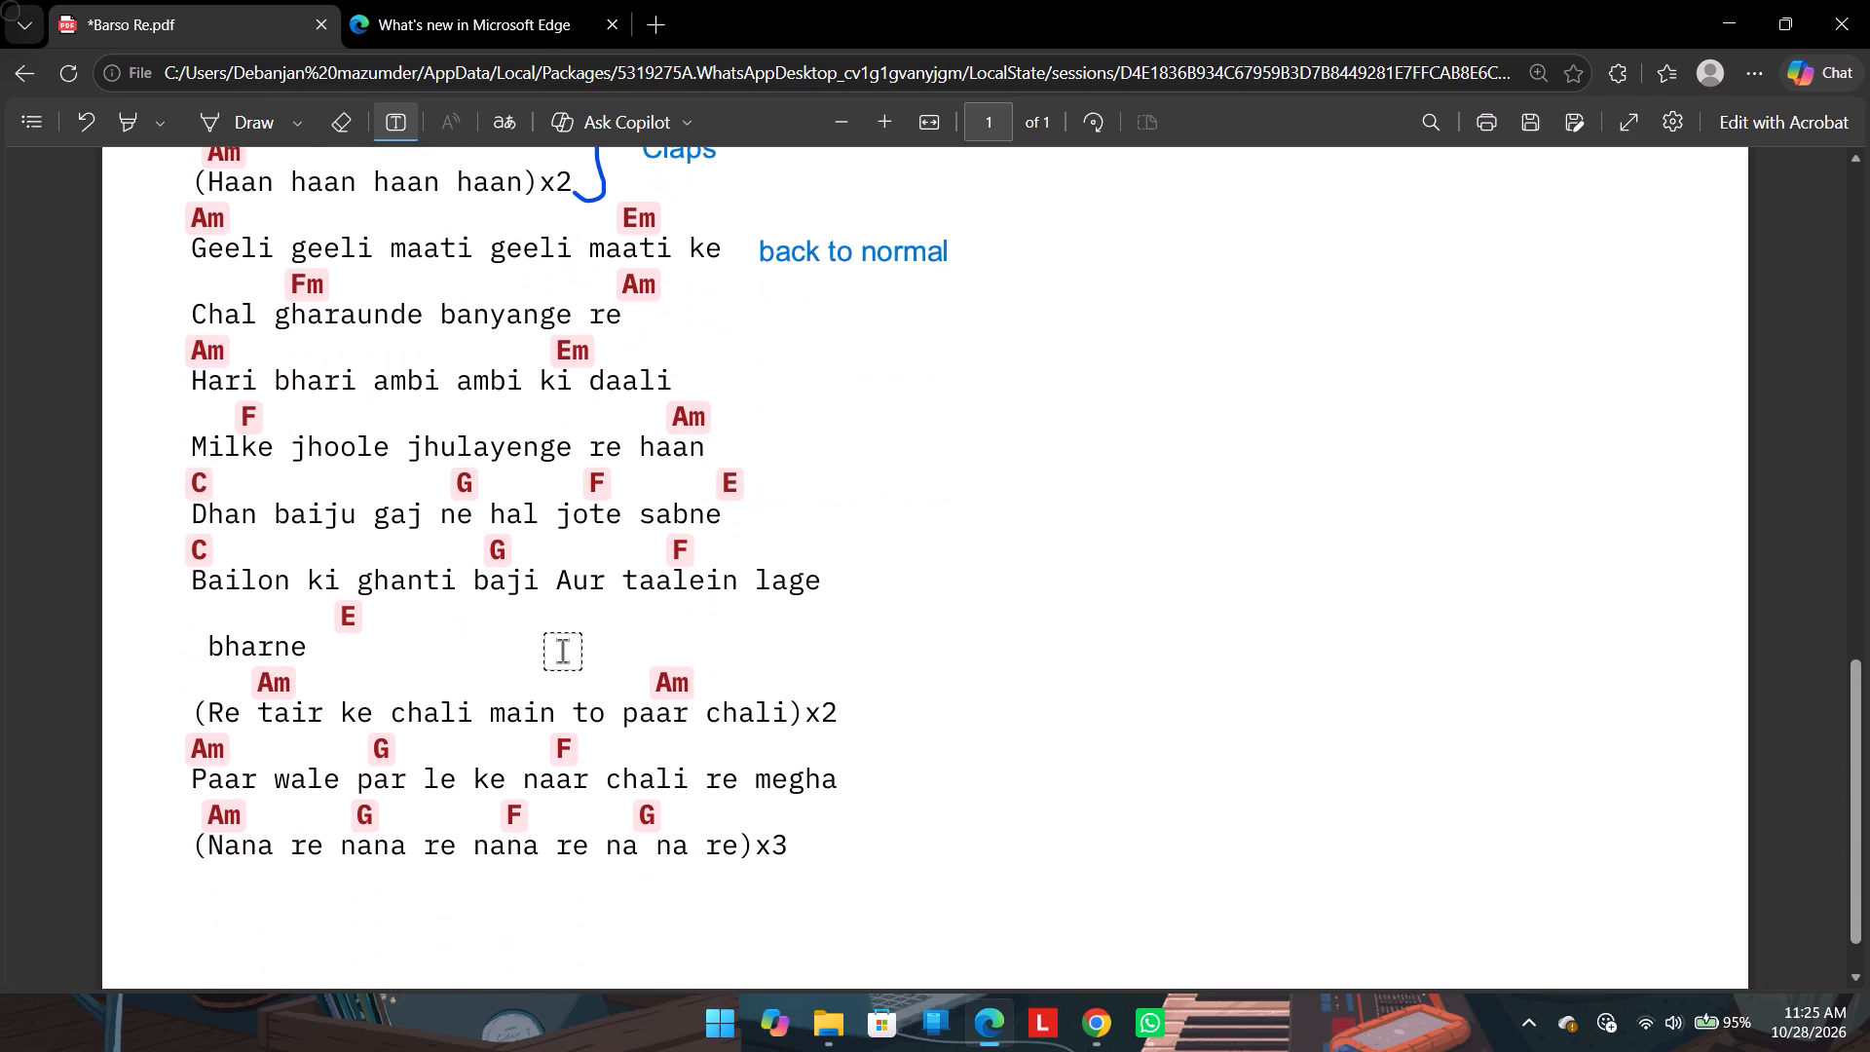
scroll(808, 668, left, 2)
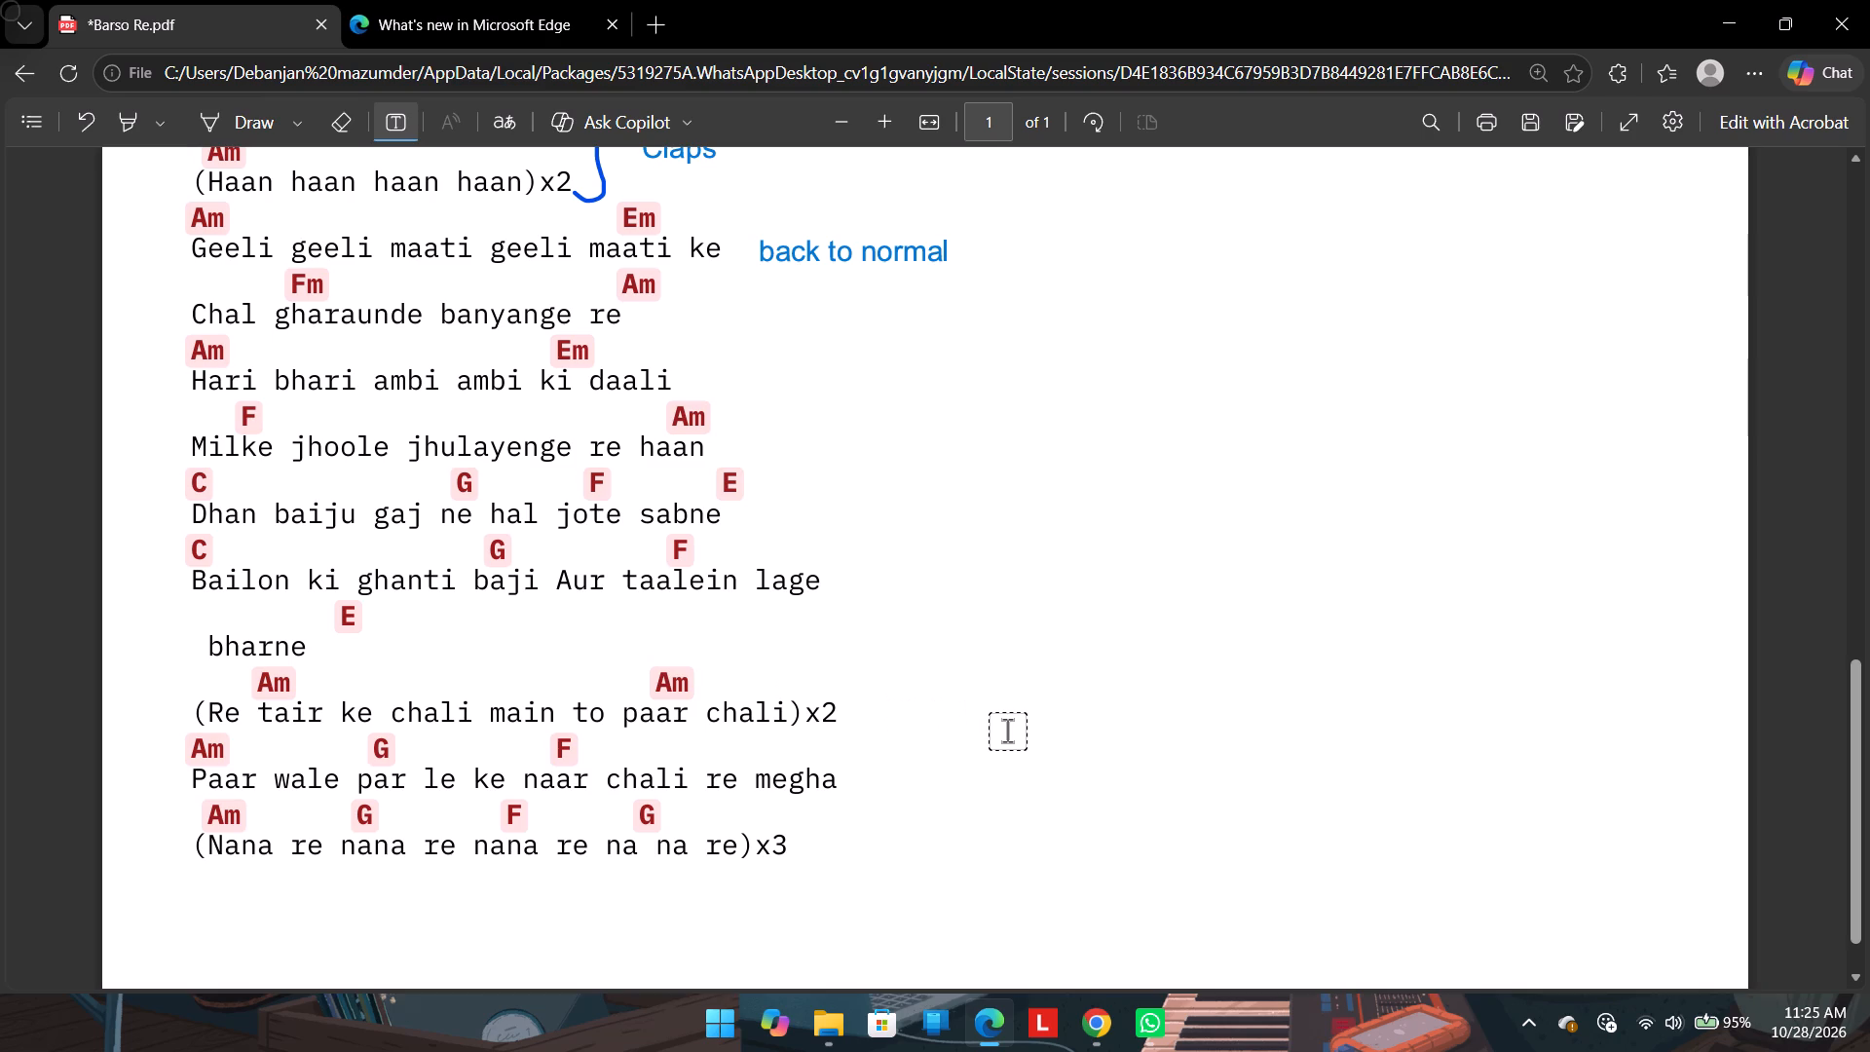
click(879, 778)
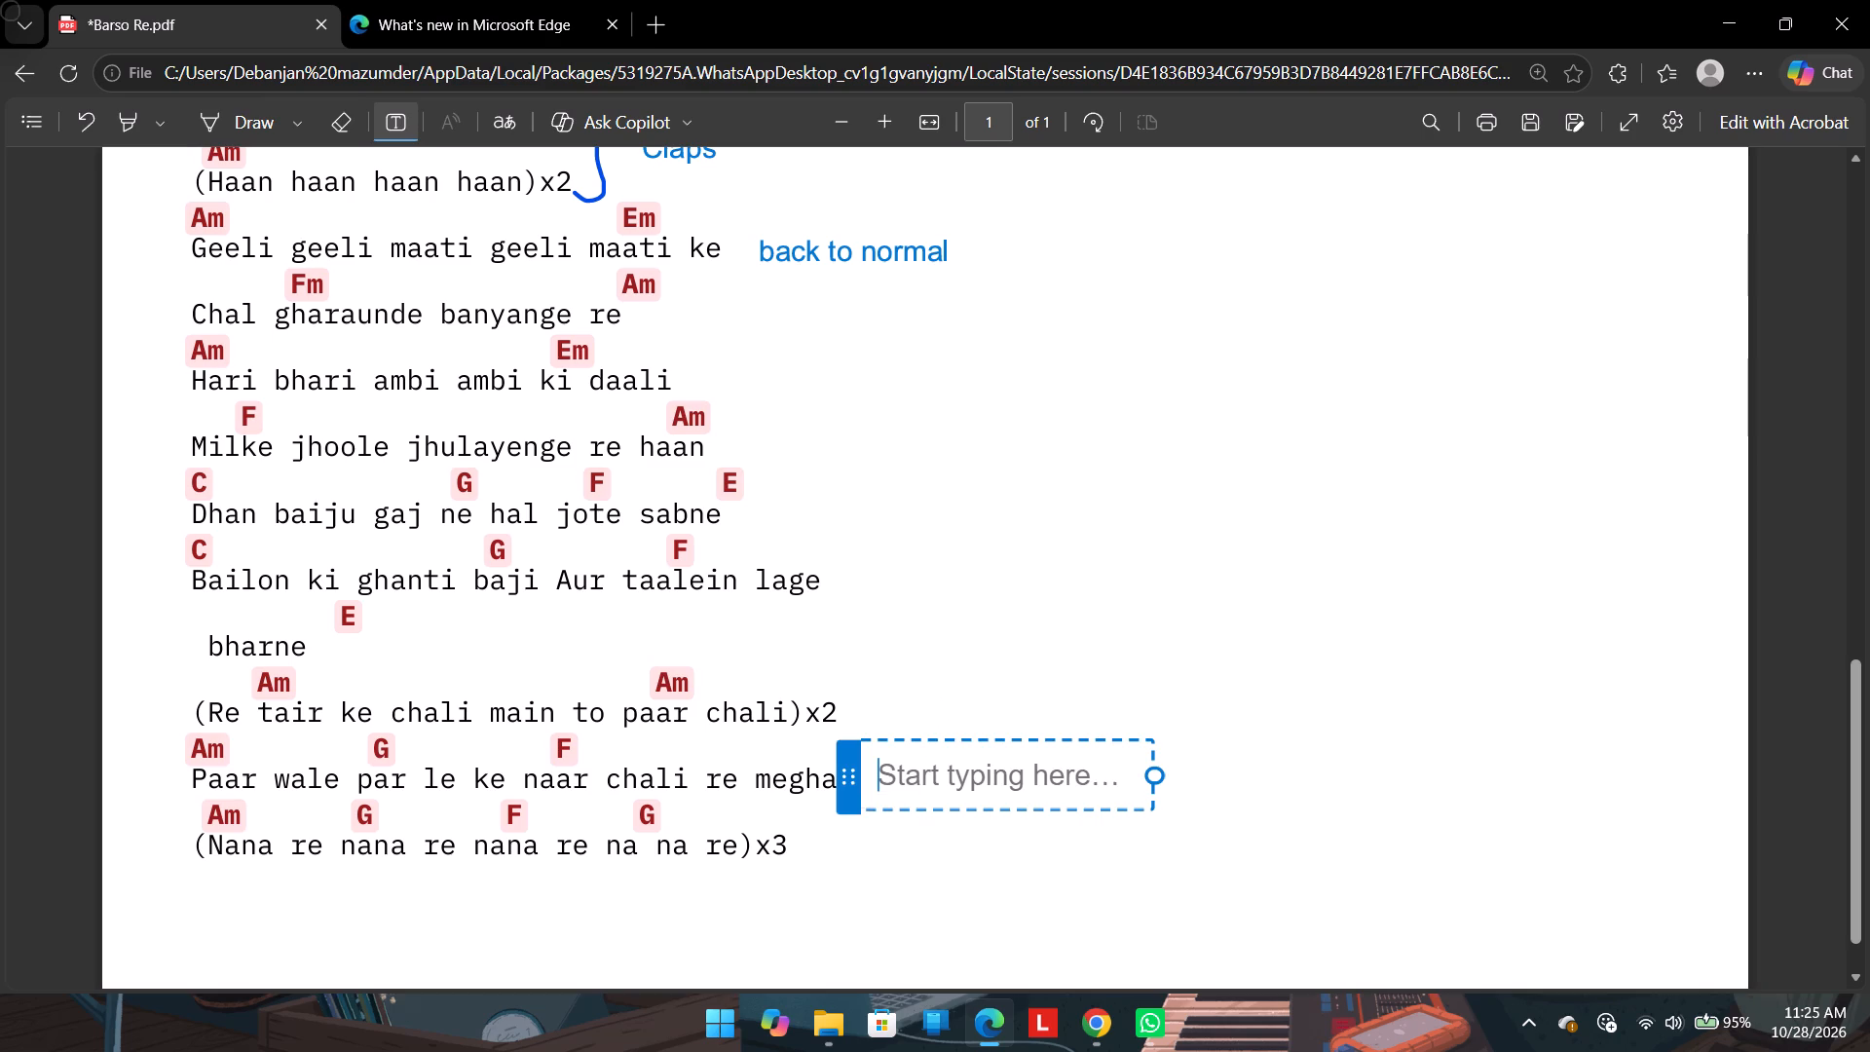
text(AK)
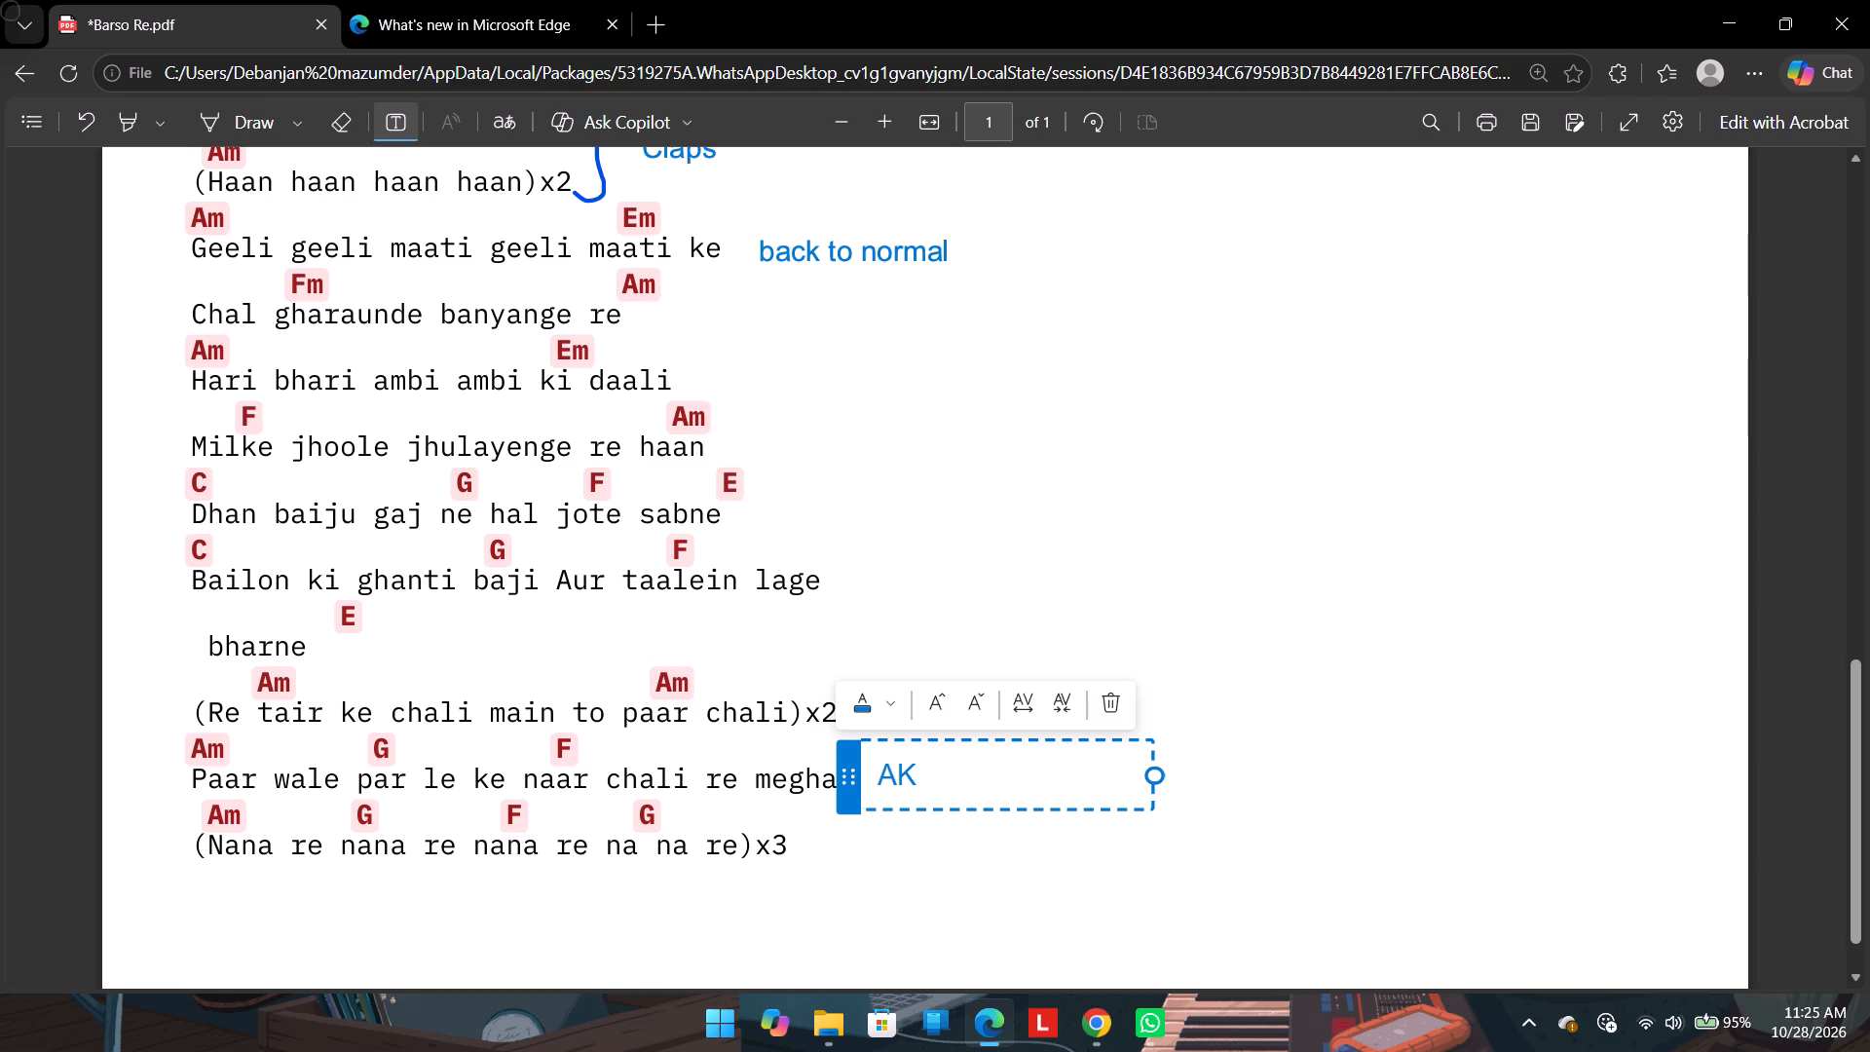
text(47 roll)
click(1222, 803)
Add a "1st ke baad stop" text note just below the *Variation* line, beside "re)x2".
scroll(1549, 721, up, 1)
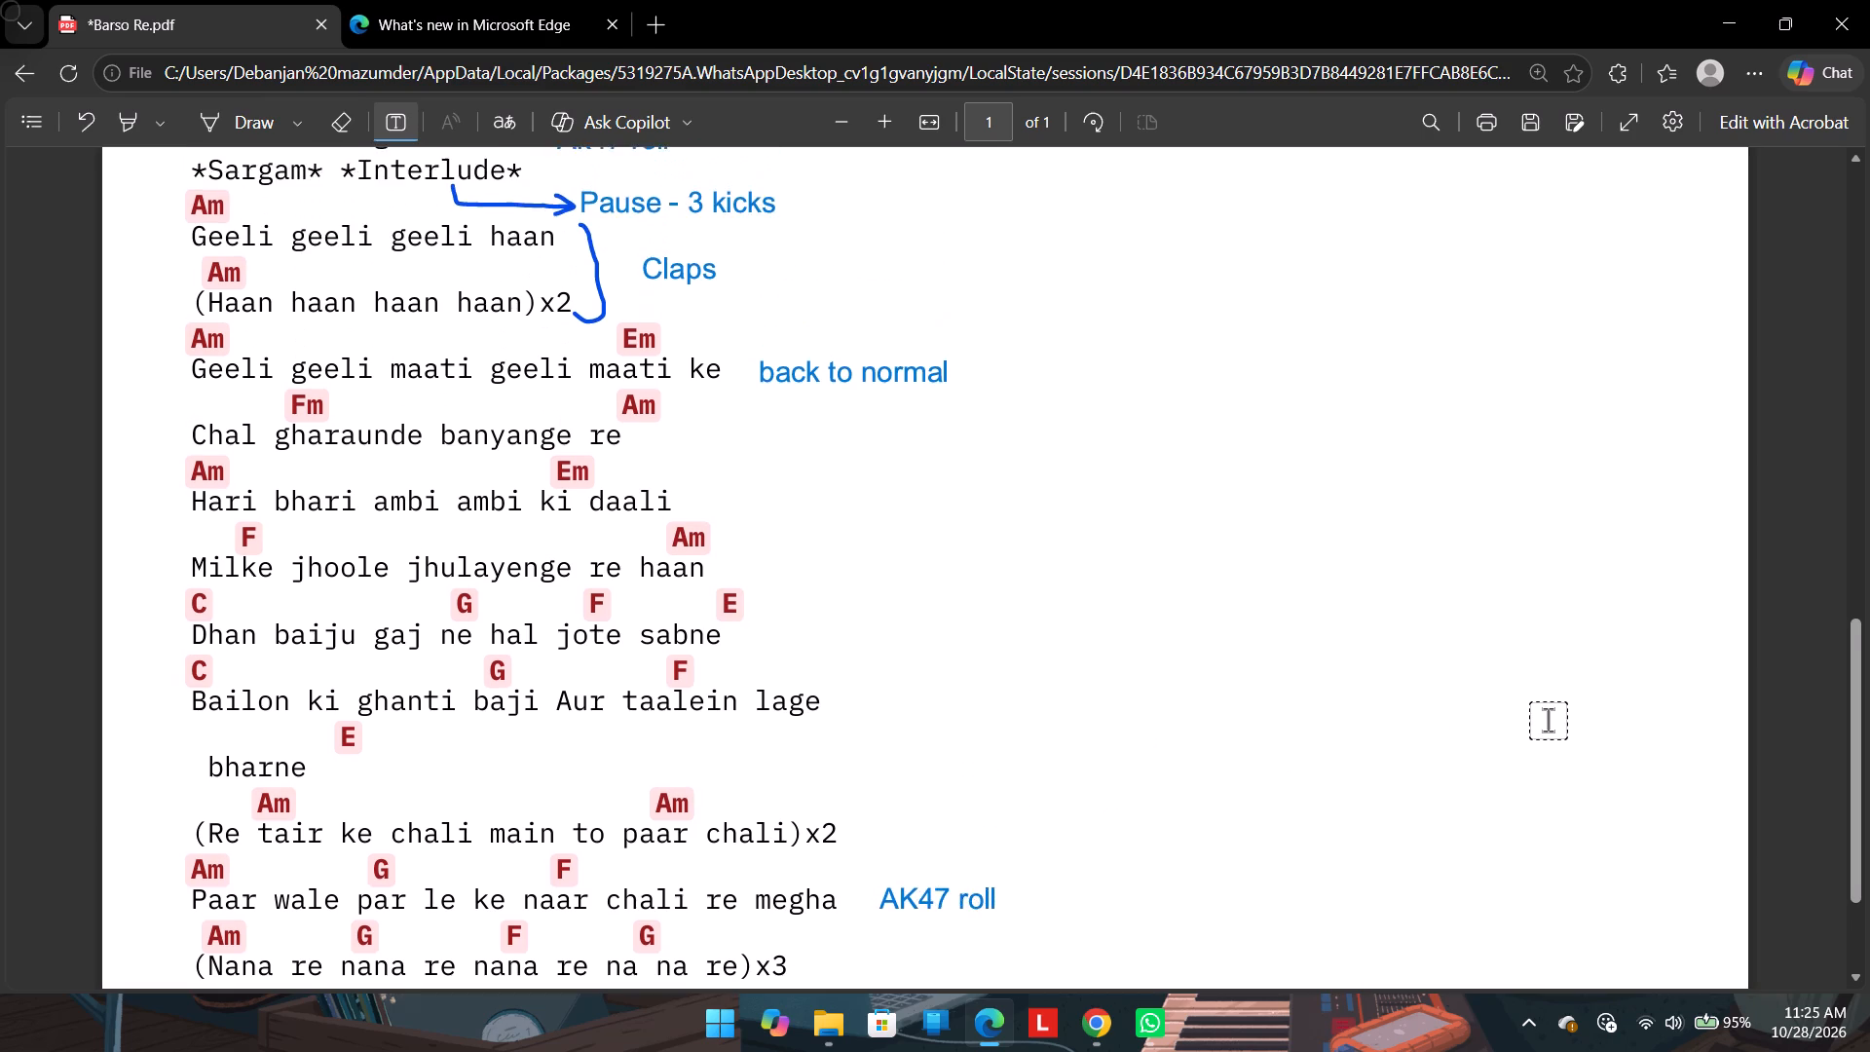
scroll(1549, 721, down, 1)
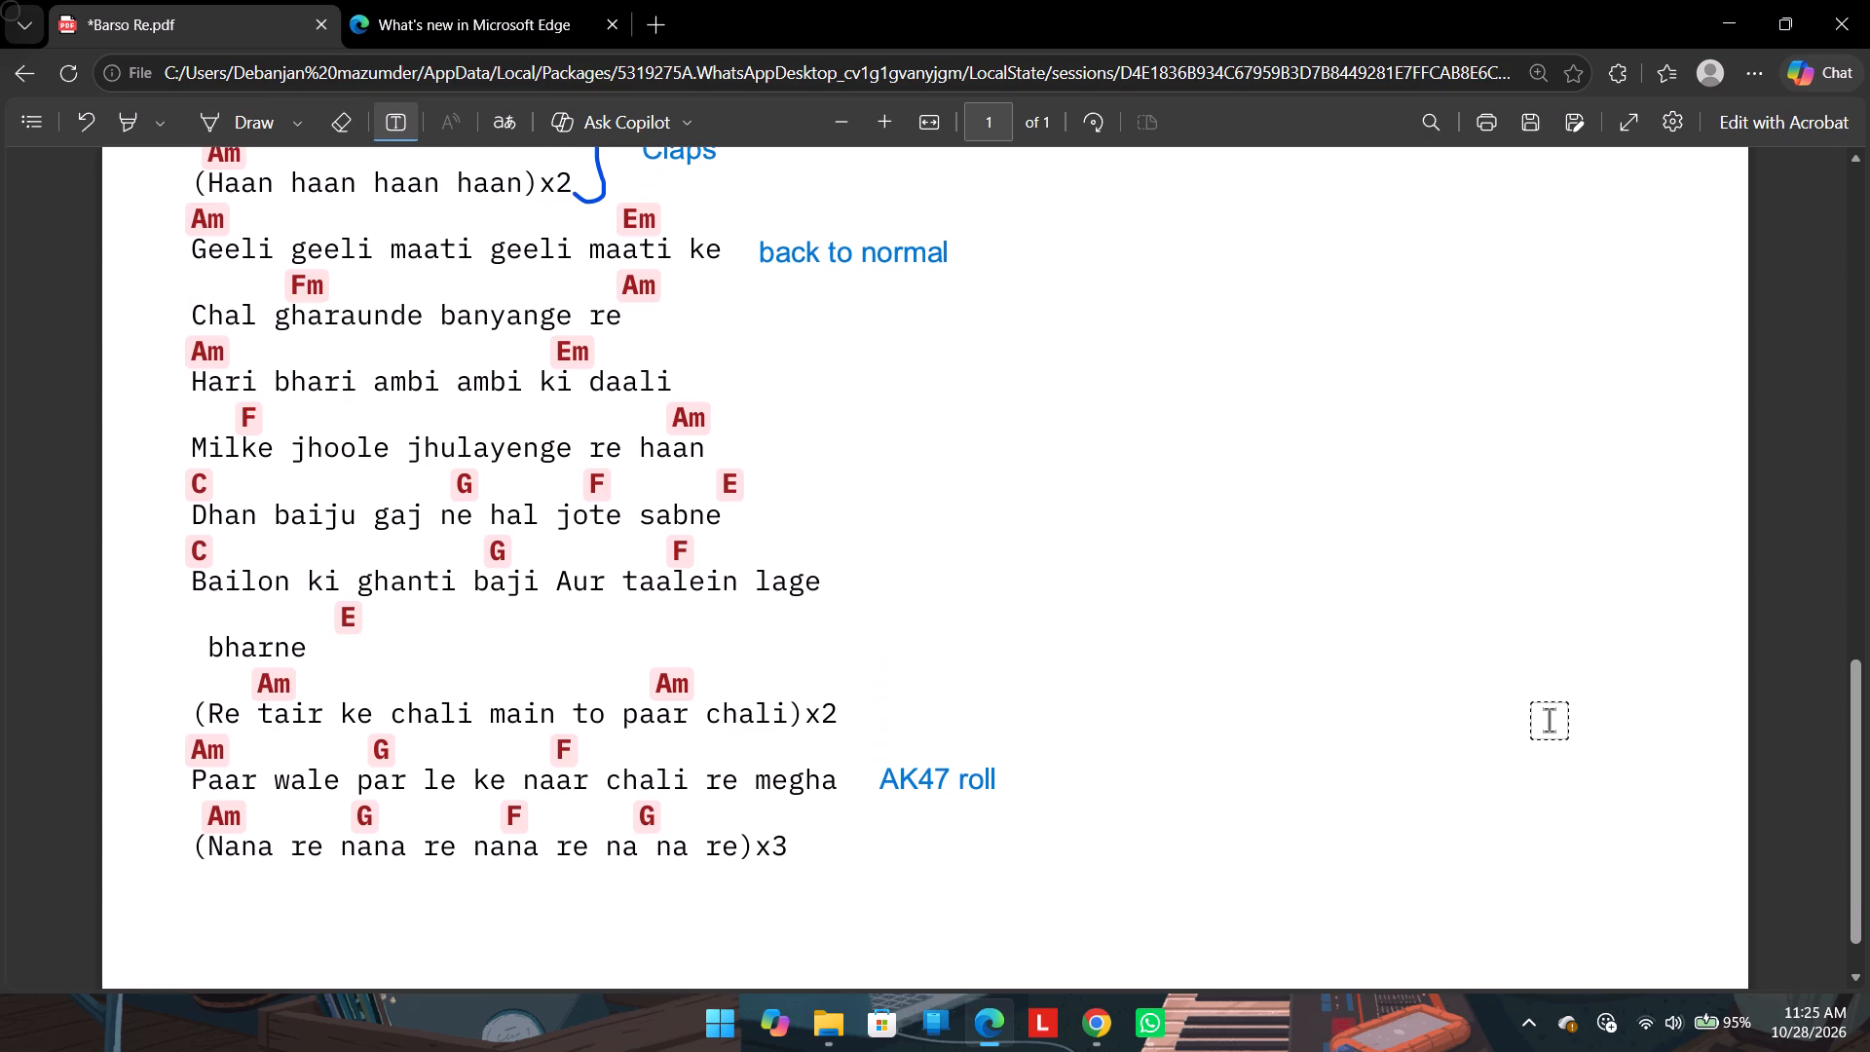
scroll(1637, 703, up, 13)
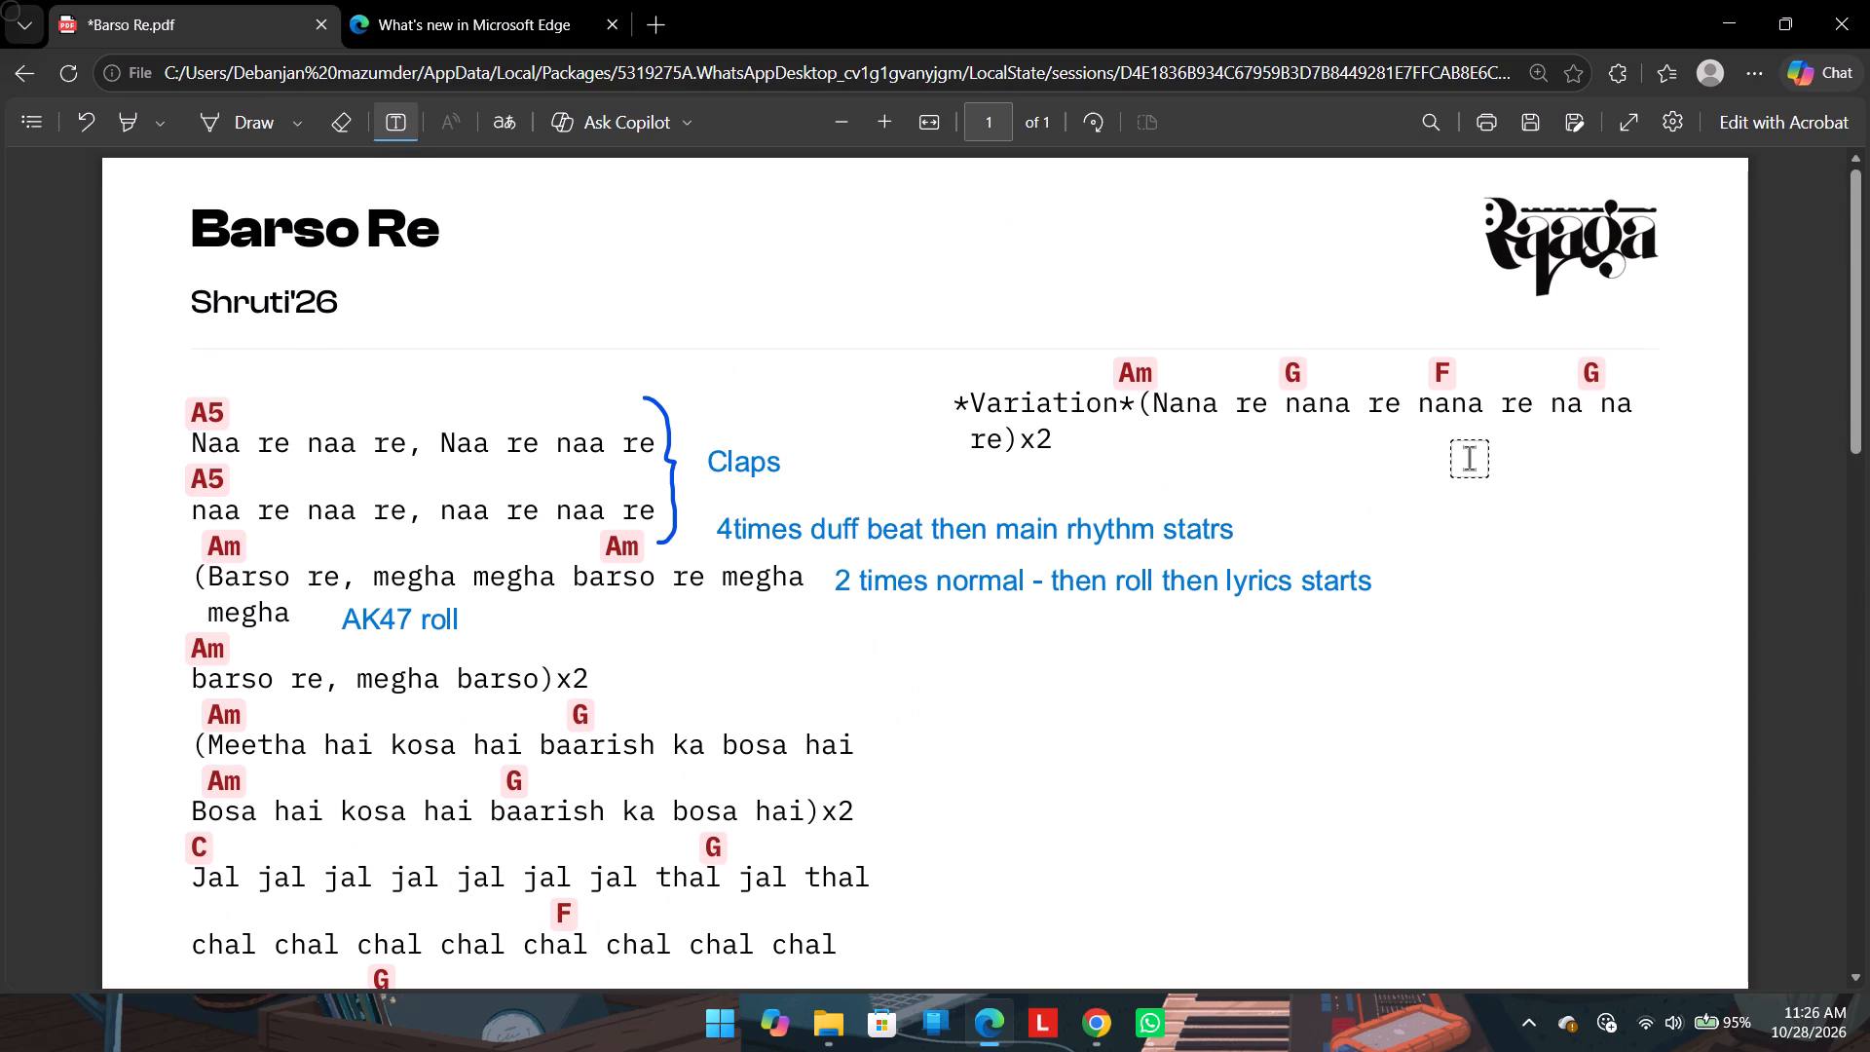
click(1423, 435)
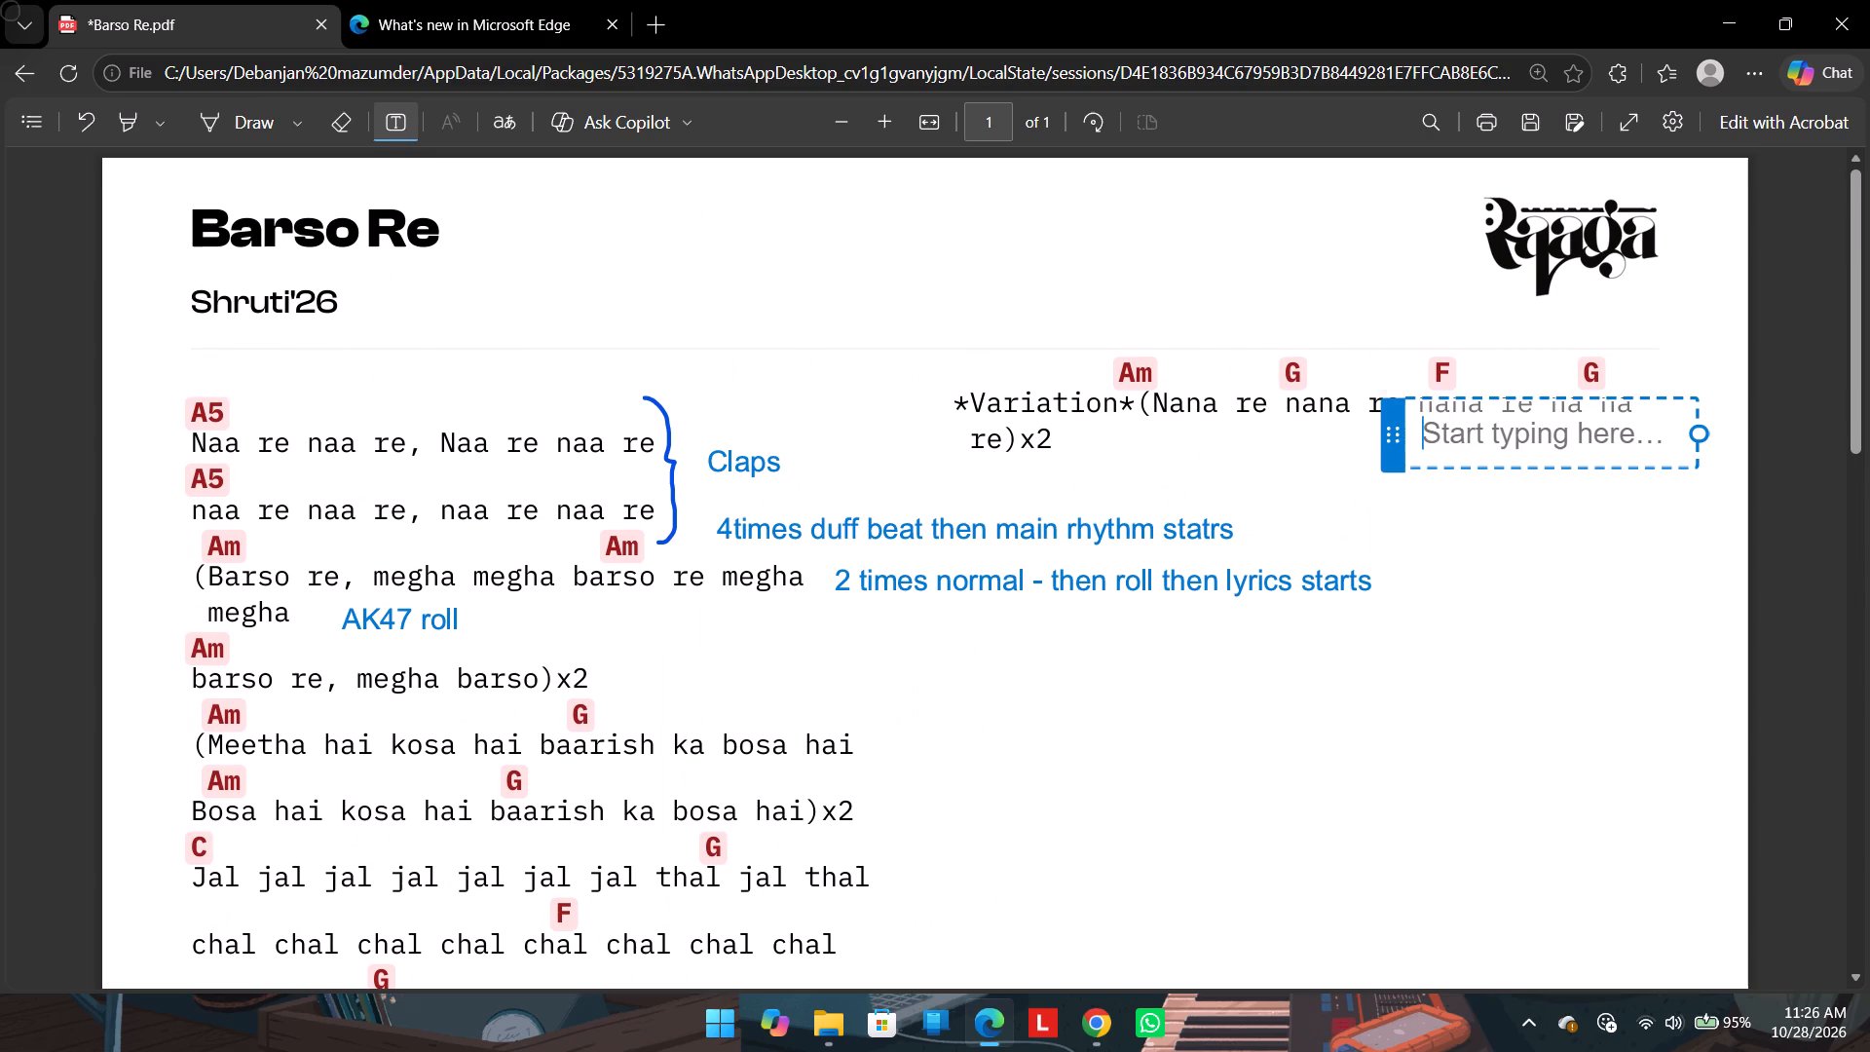
drag(1386, 439, 1311, 455)
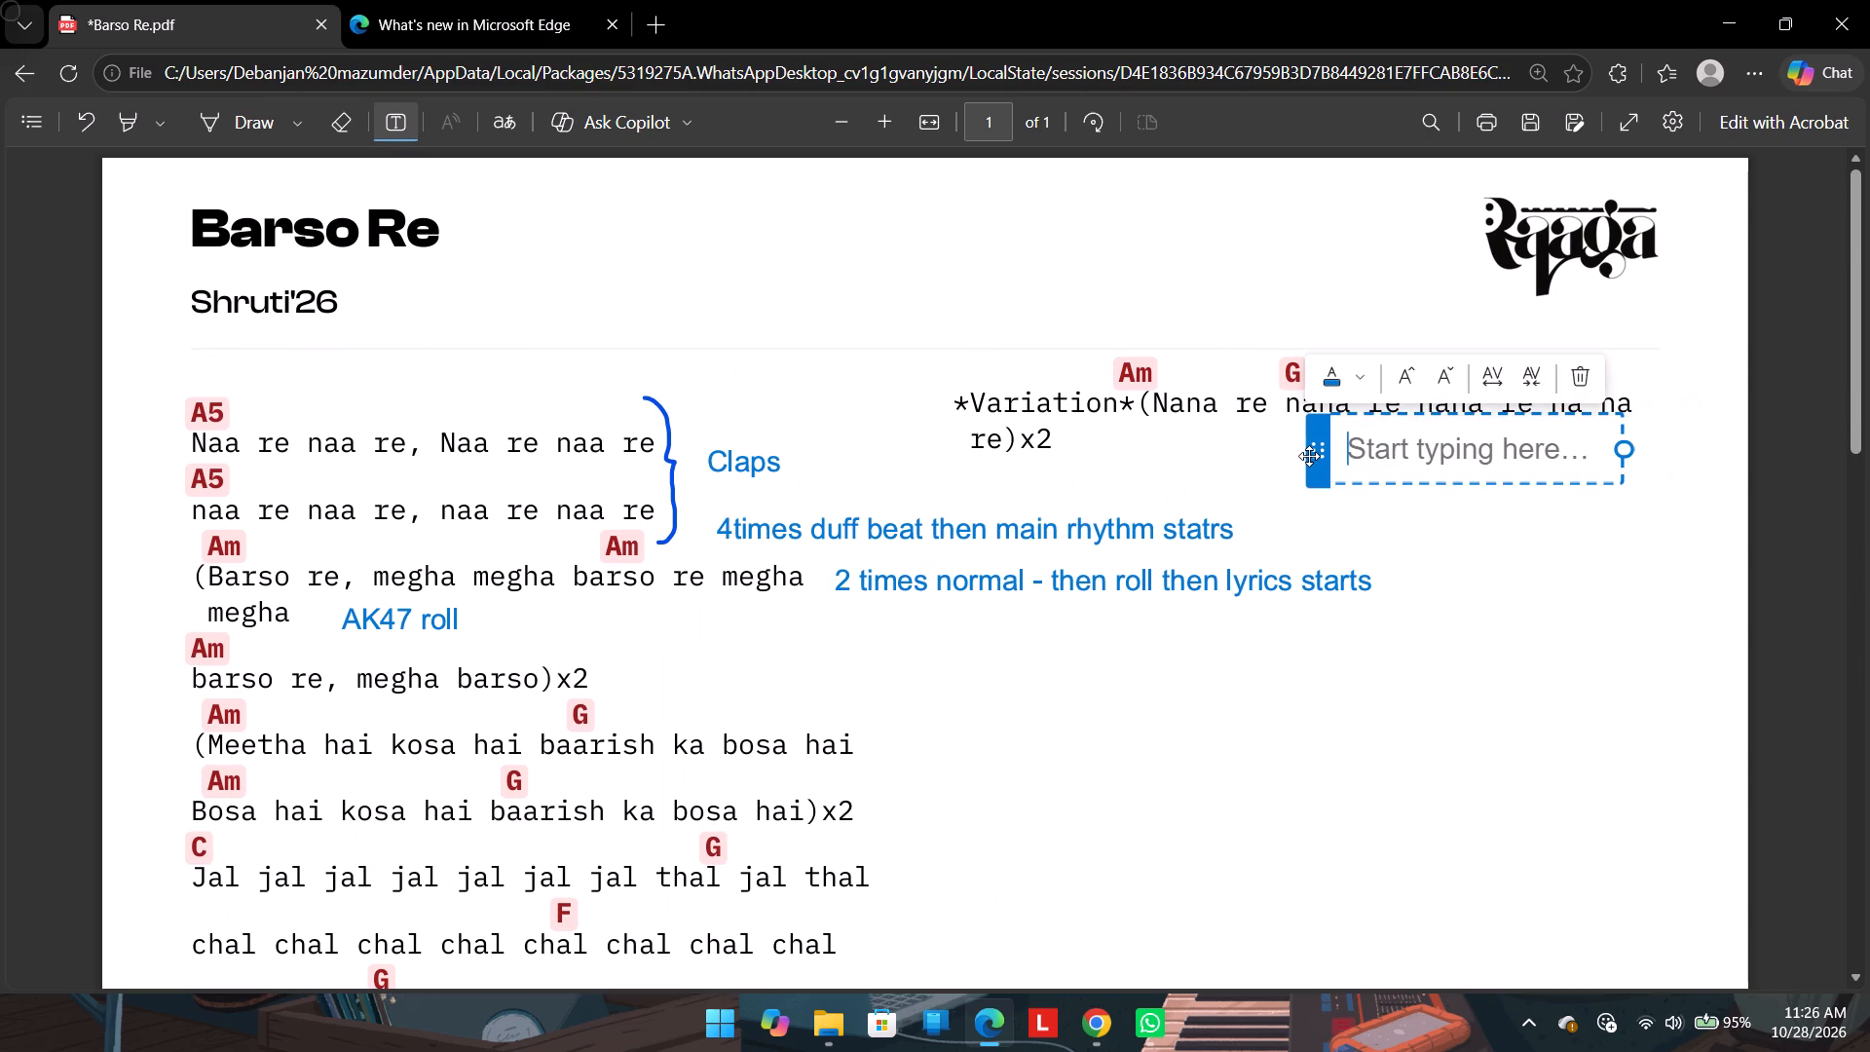
text(1st)
key(space)
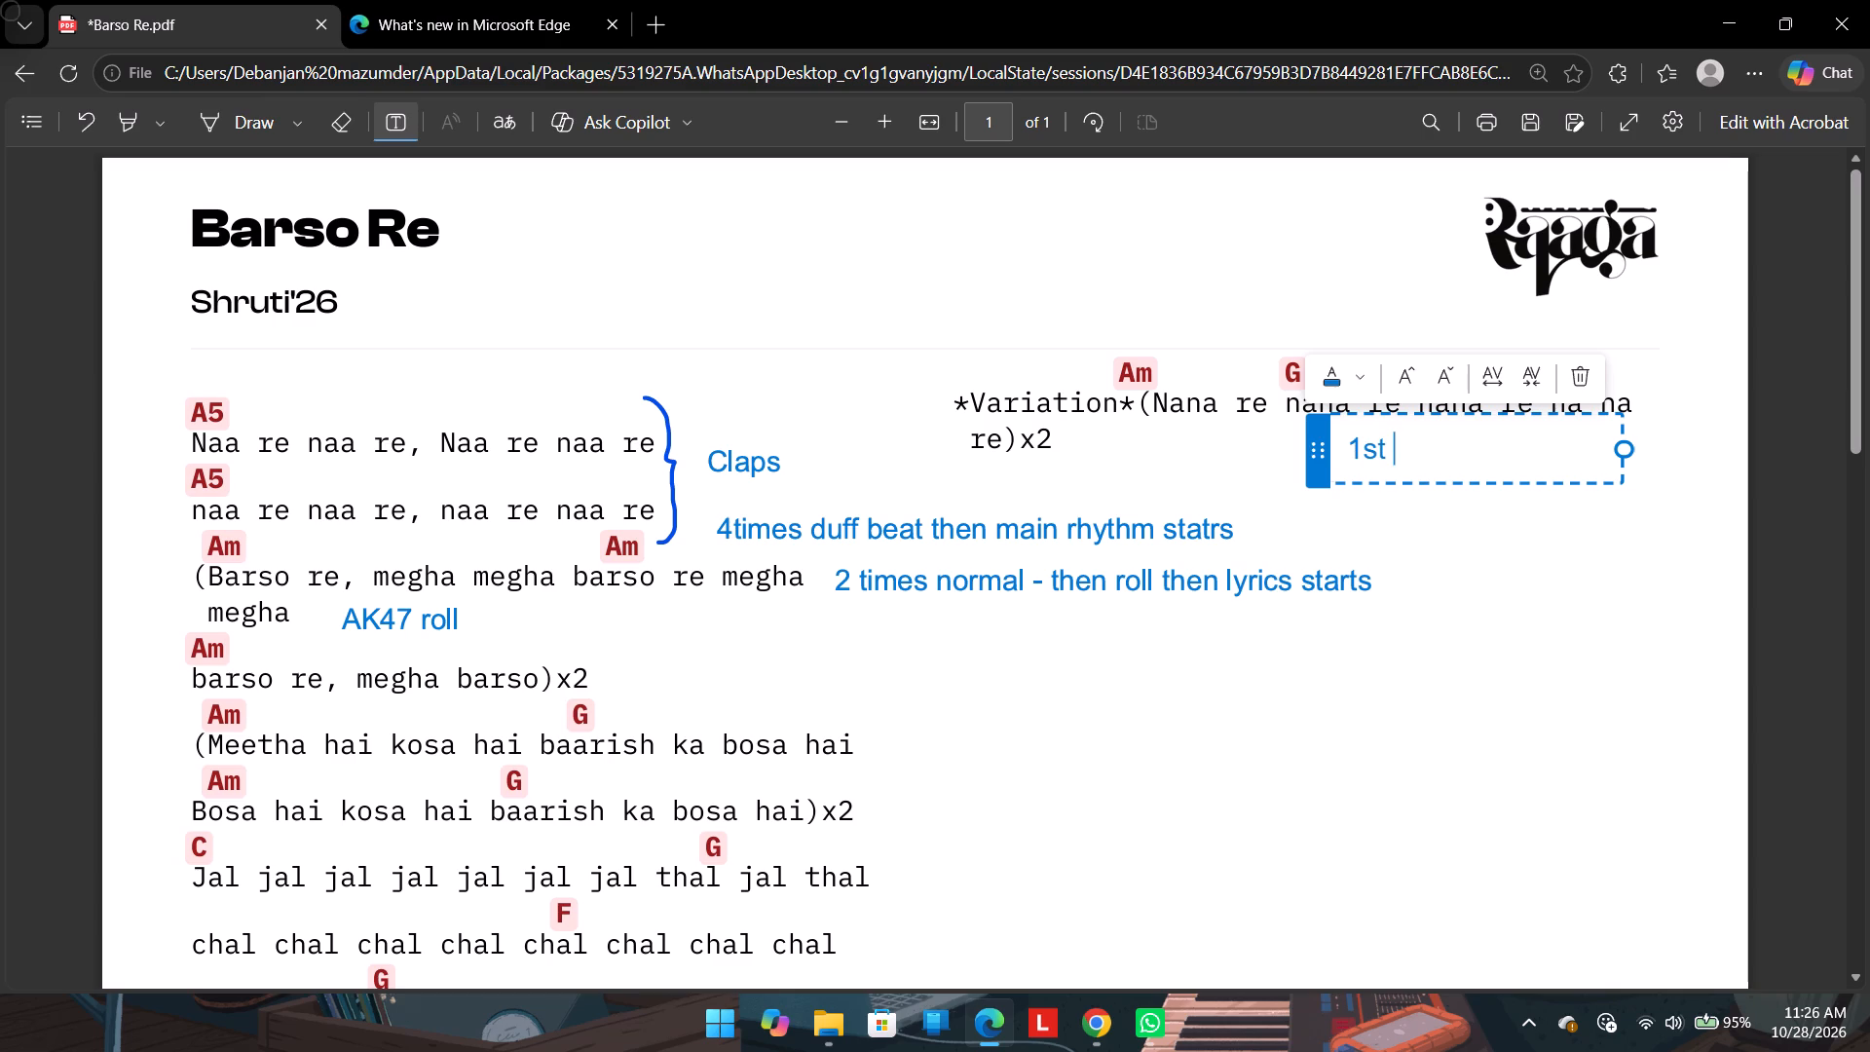
text(ke baad s)
text(top)
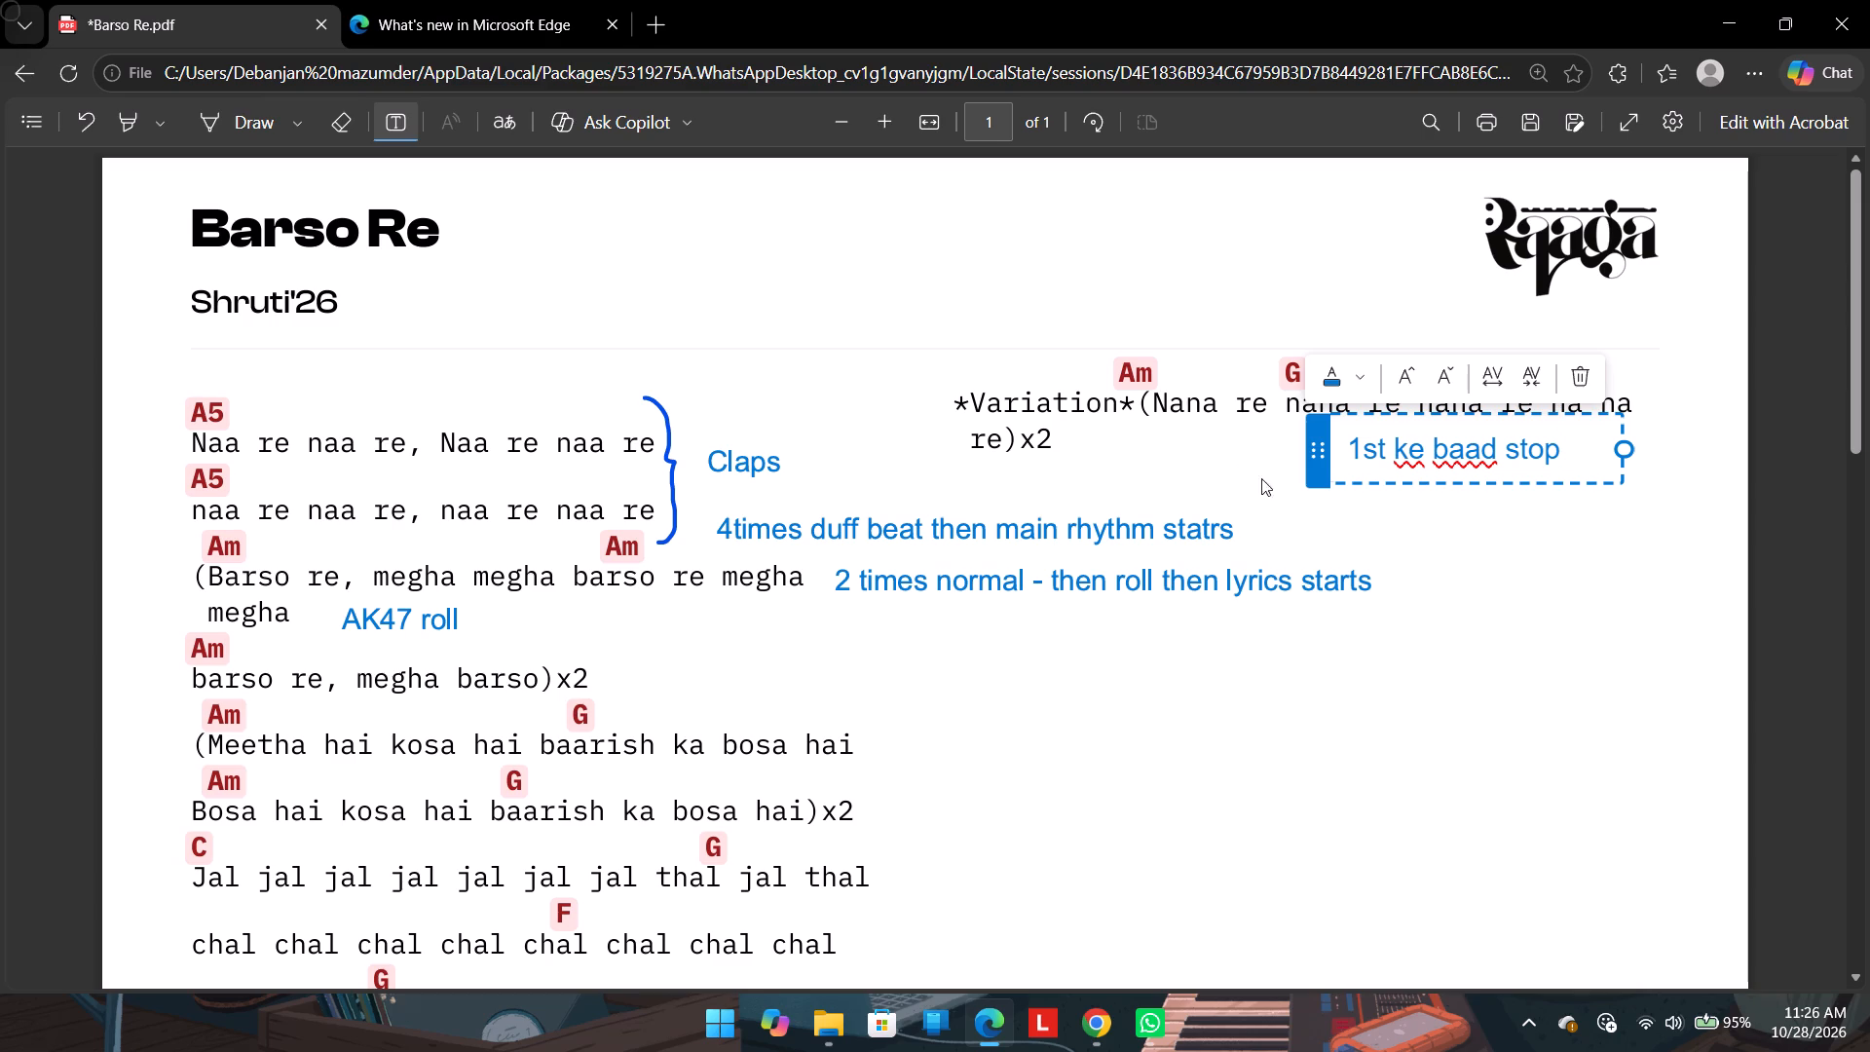
click(1558, 582)
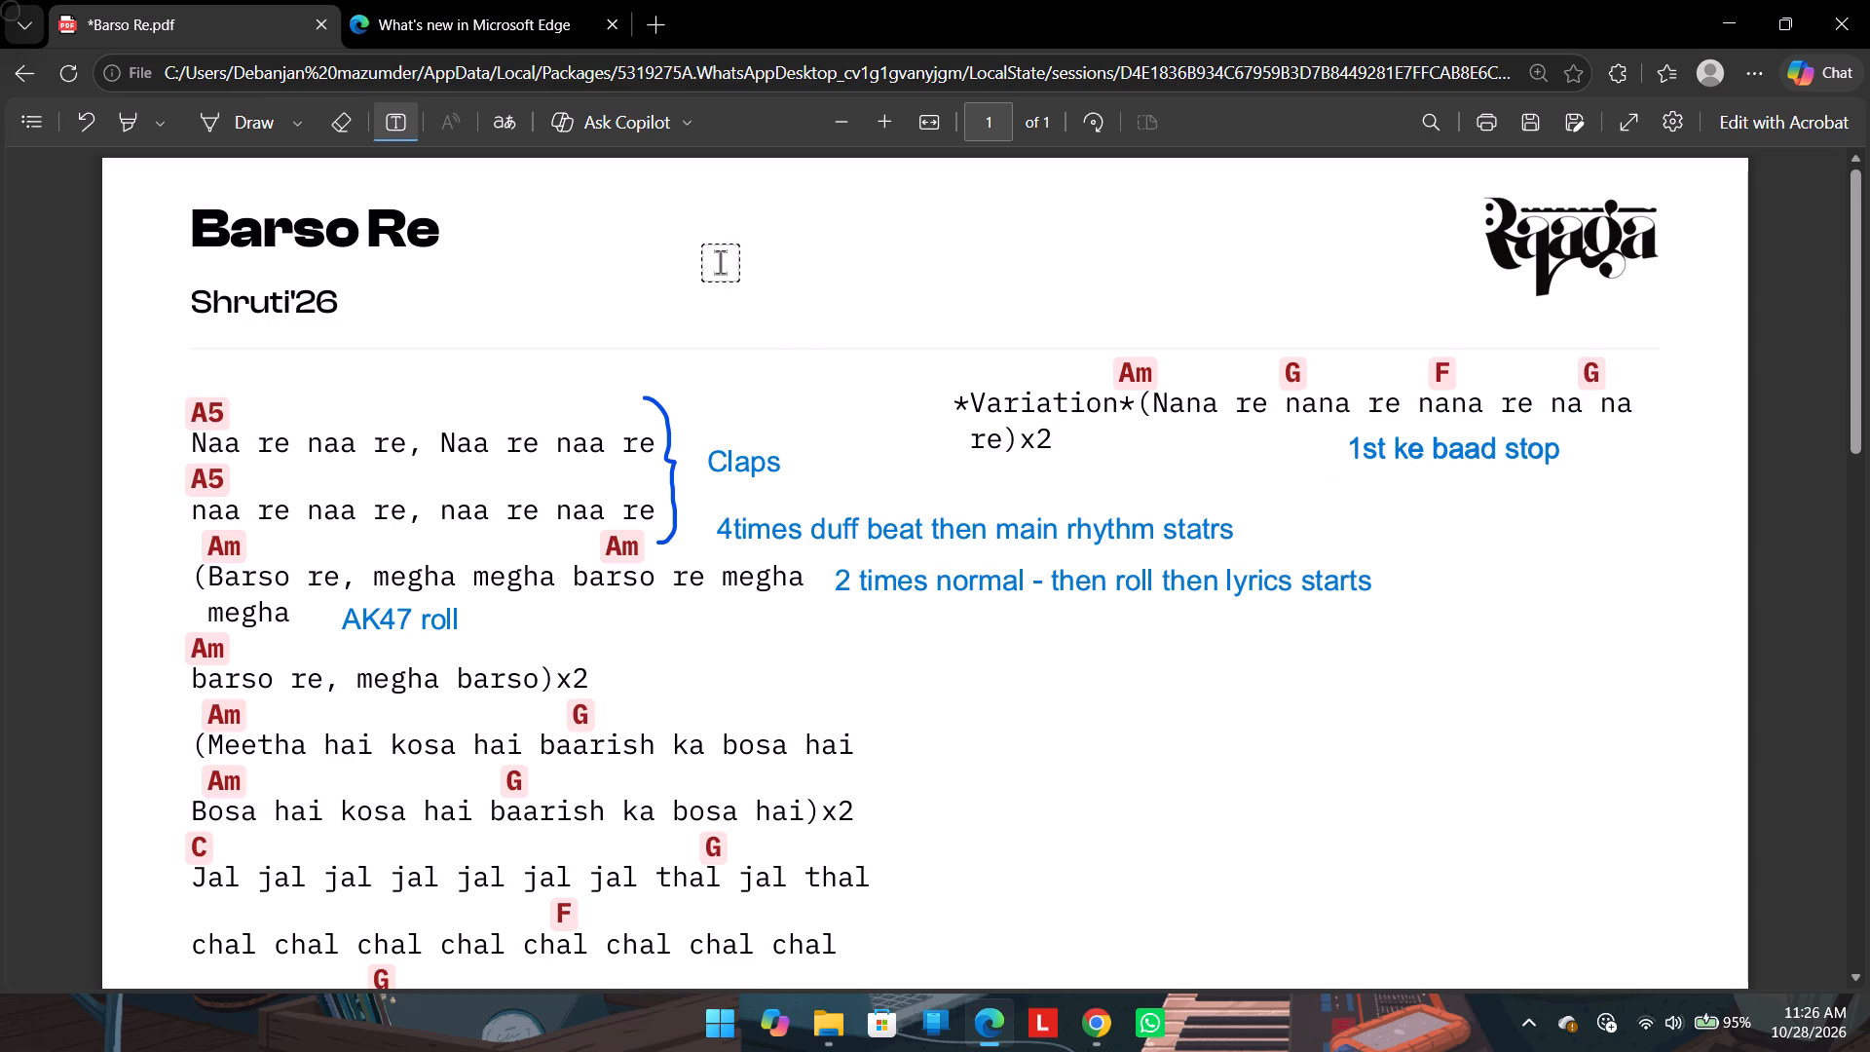
Highlight in yellow the four notes beside the opening lines, from "Claps" through "2 times normal - then roll then lyrics starts" to "AK47 roll".
click(129, 124)
drag(789, 463, 690, 449)
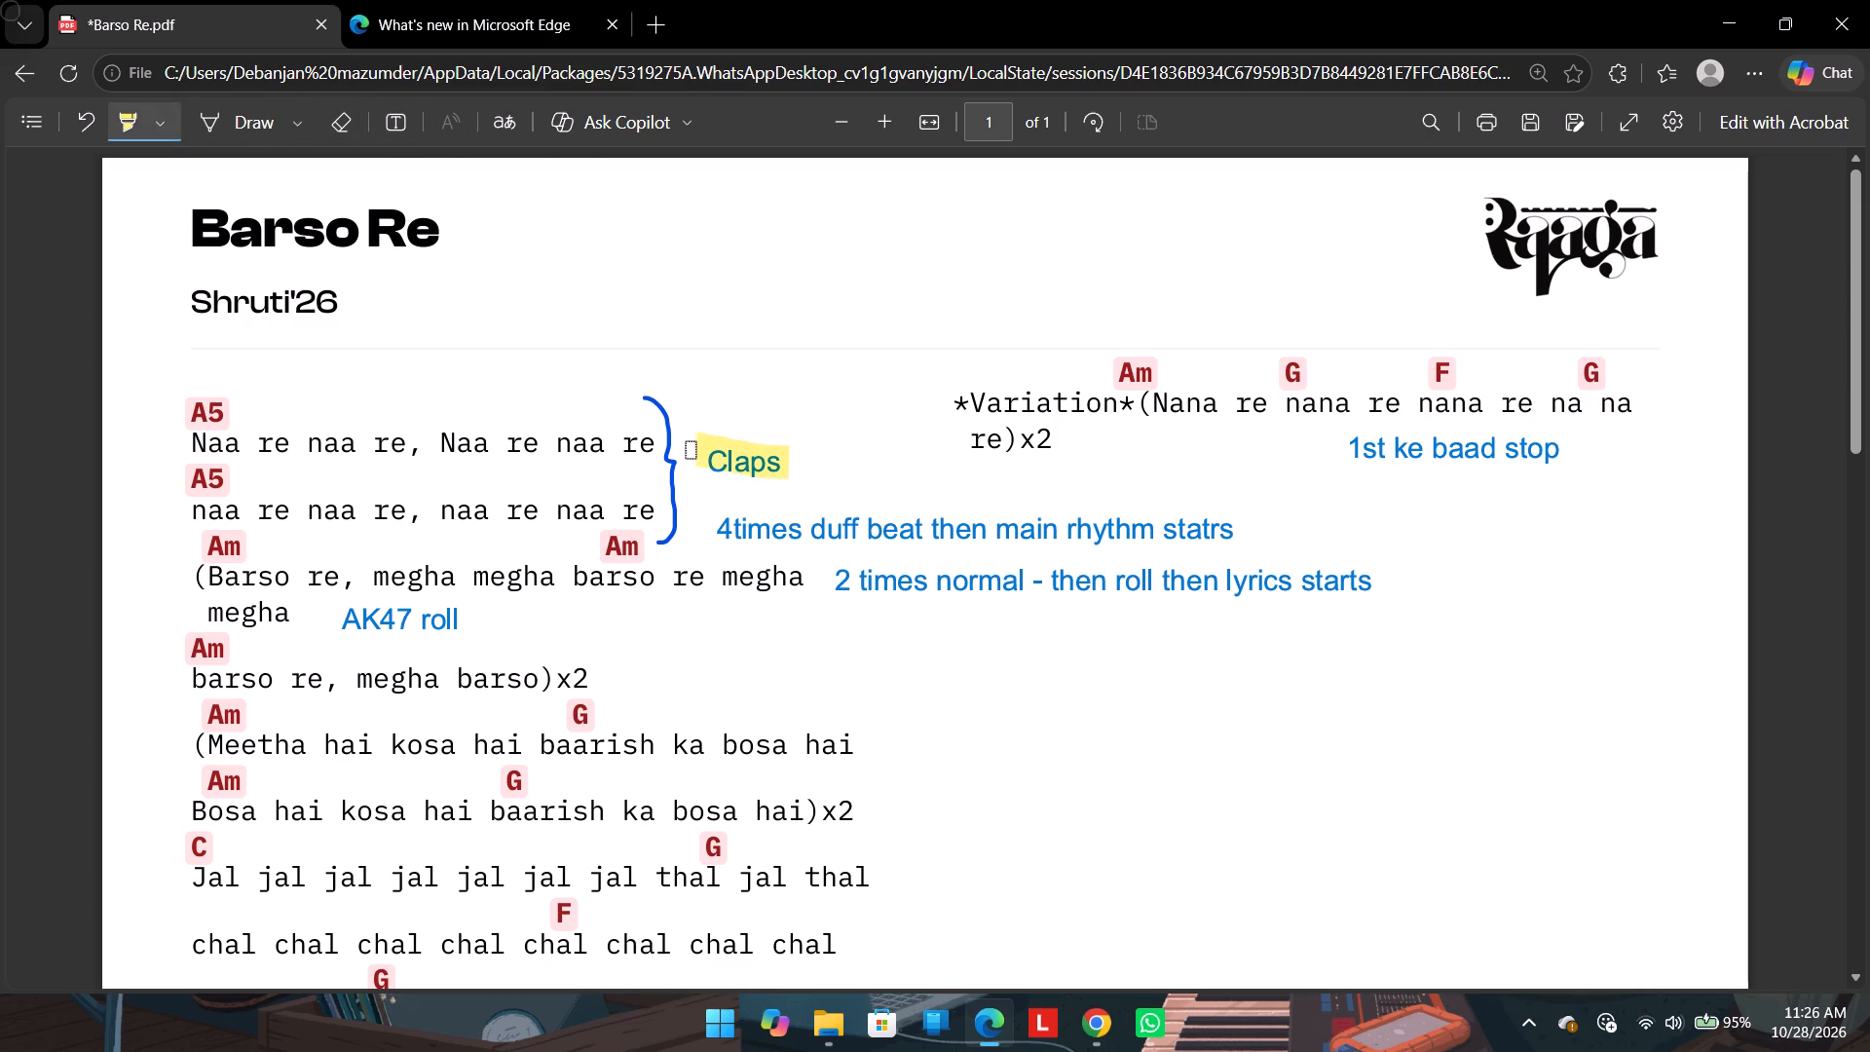
drag(690, 449, 765, 460)
drag(705, 519, 711, 520)
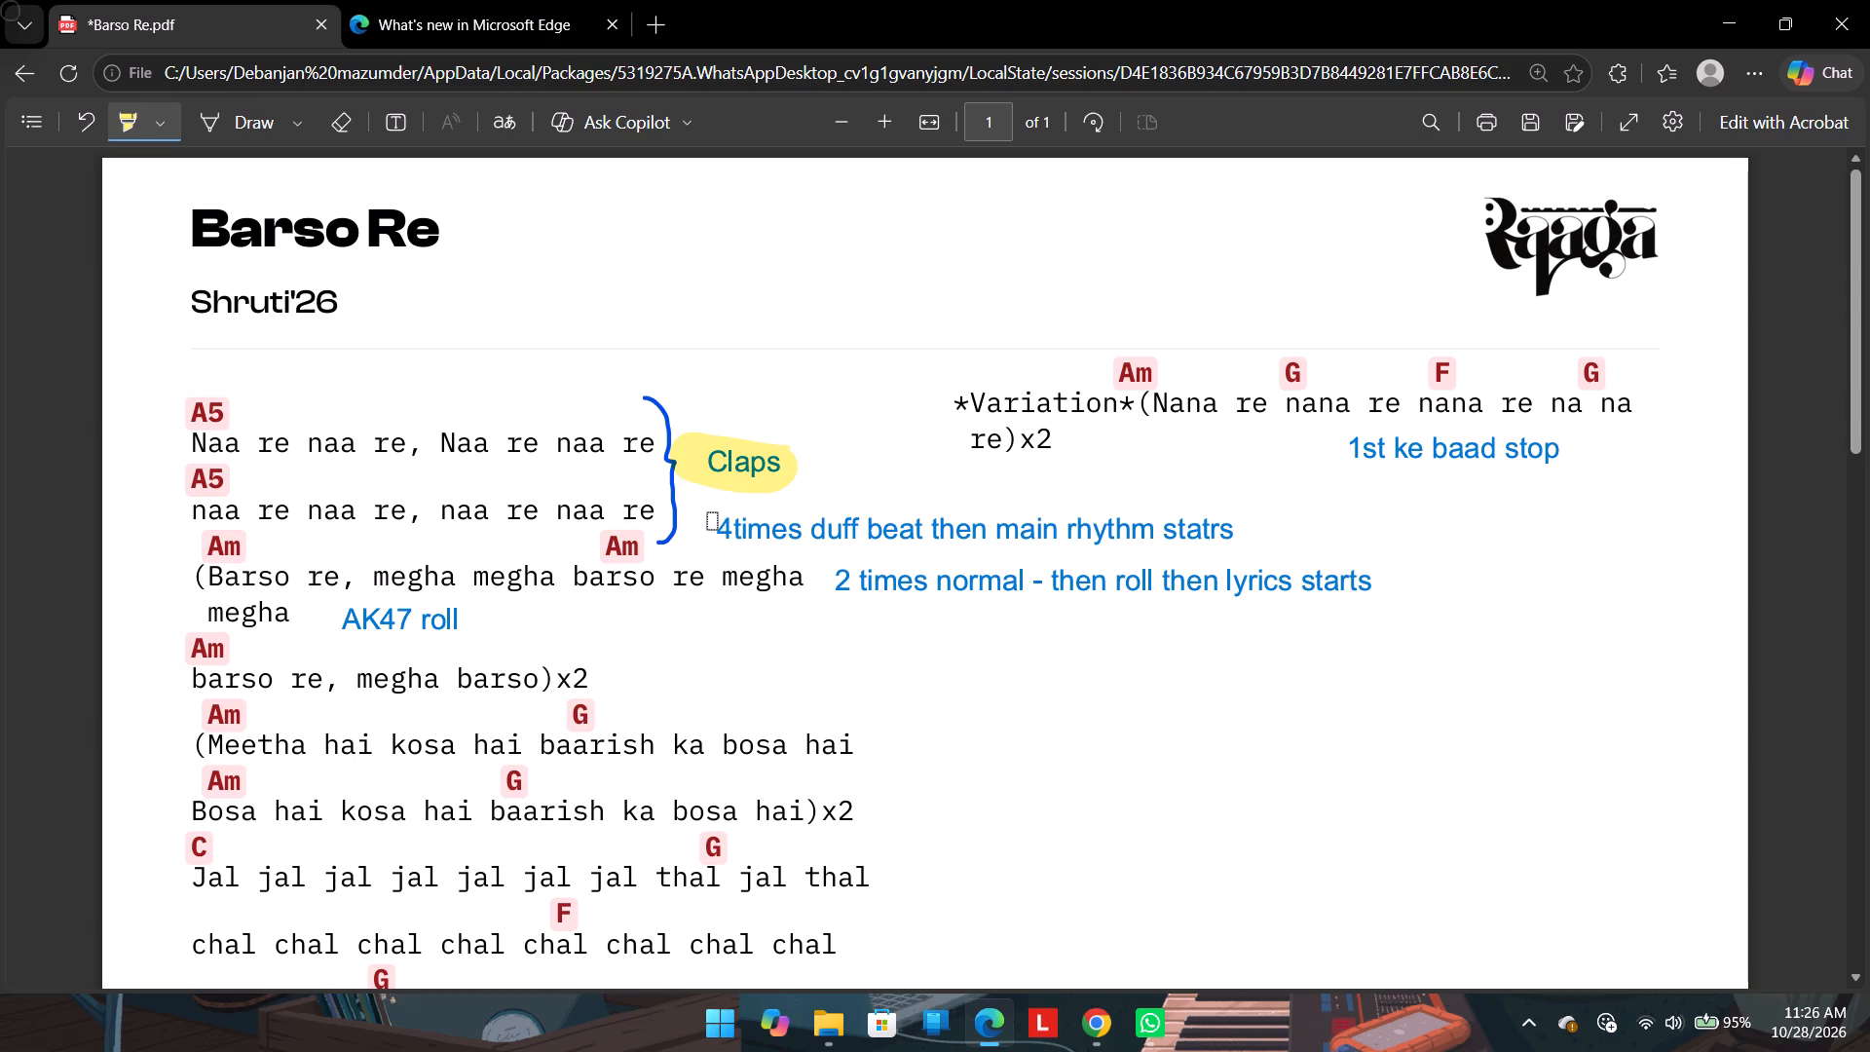
drag(711, 520, 1235, 524)
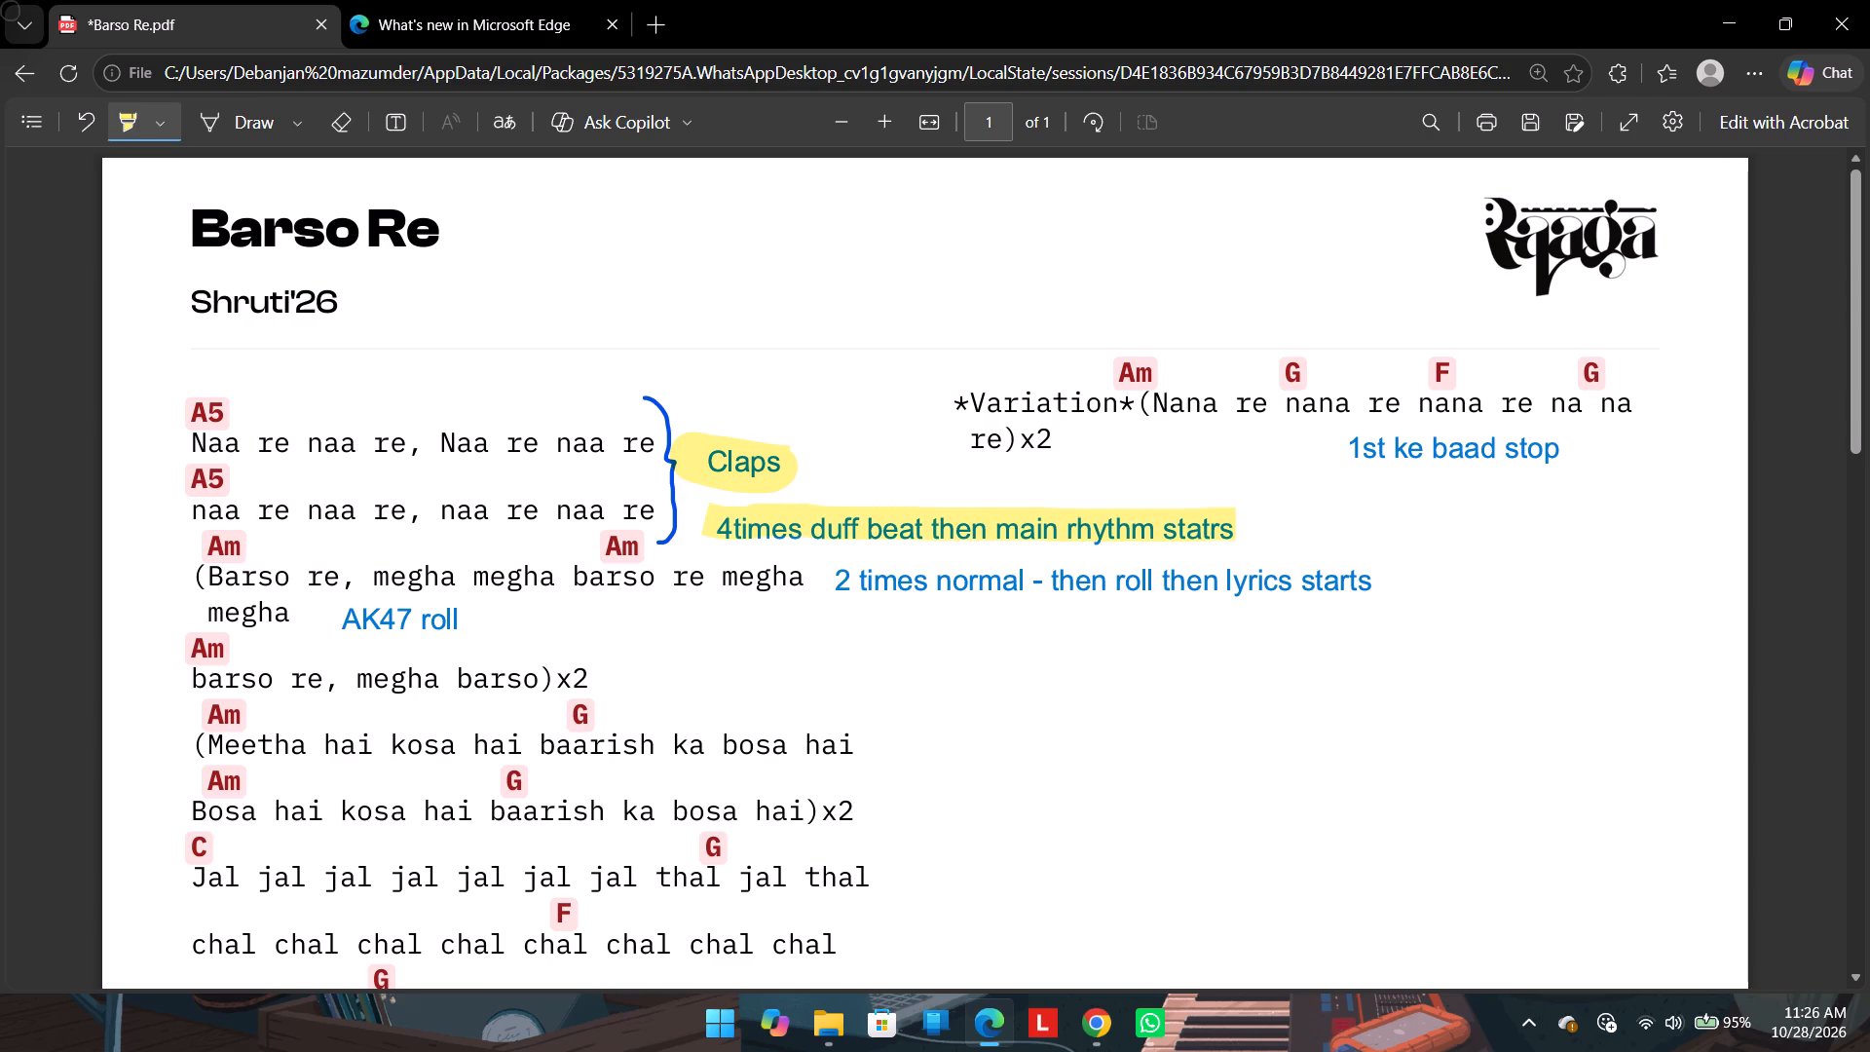
drag(824, 581, 996, 577)
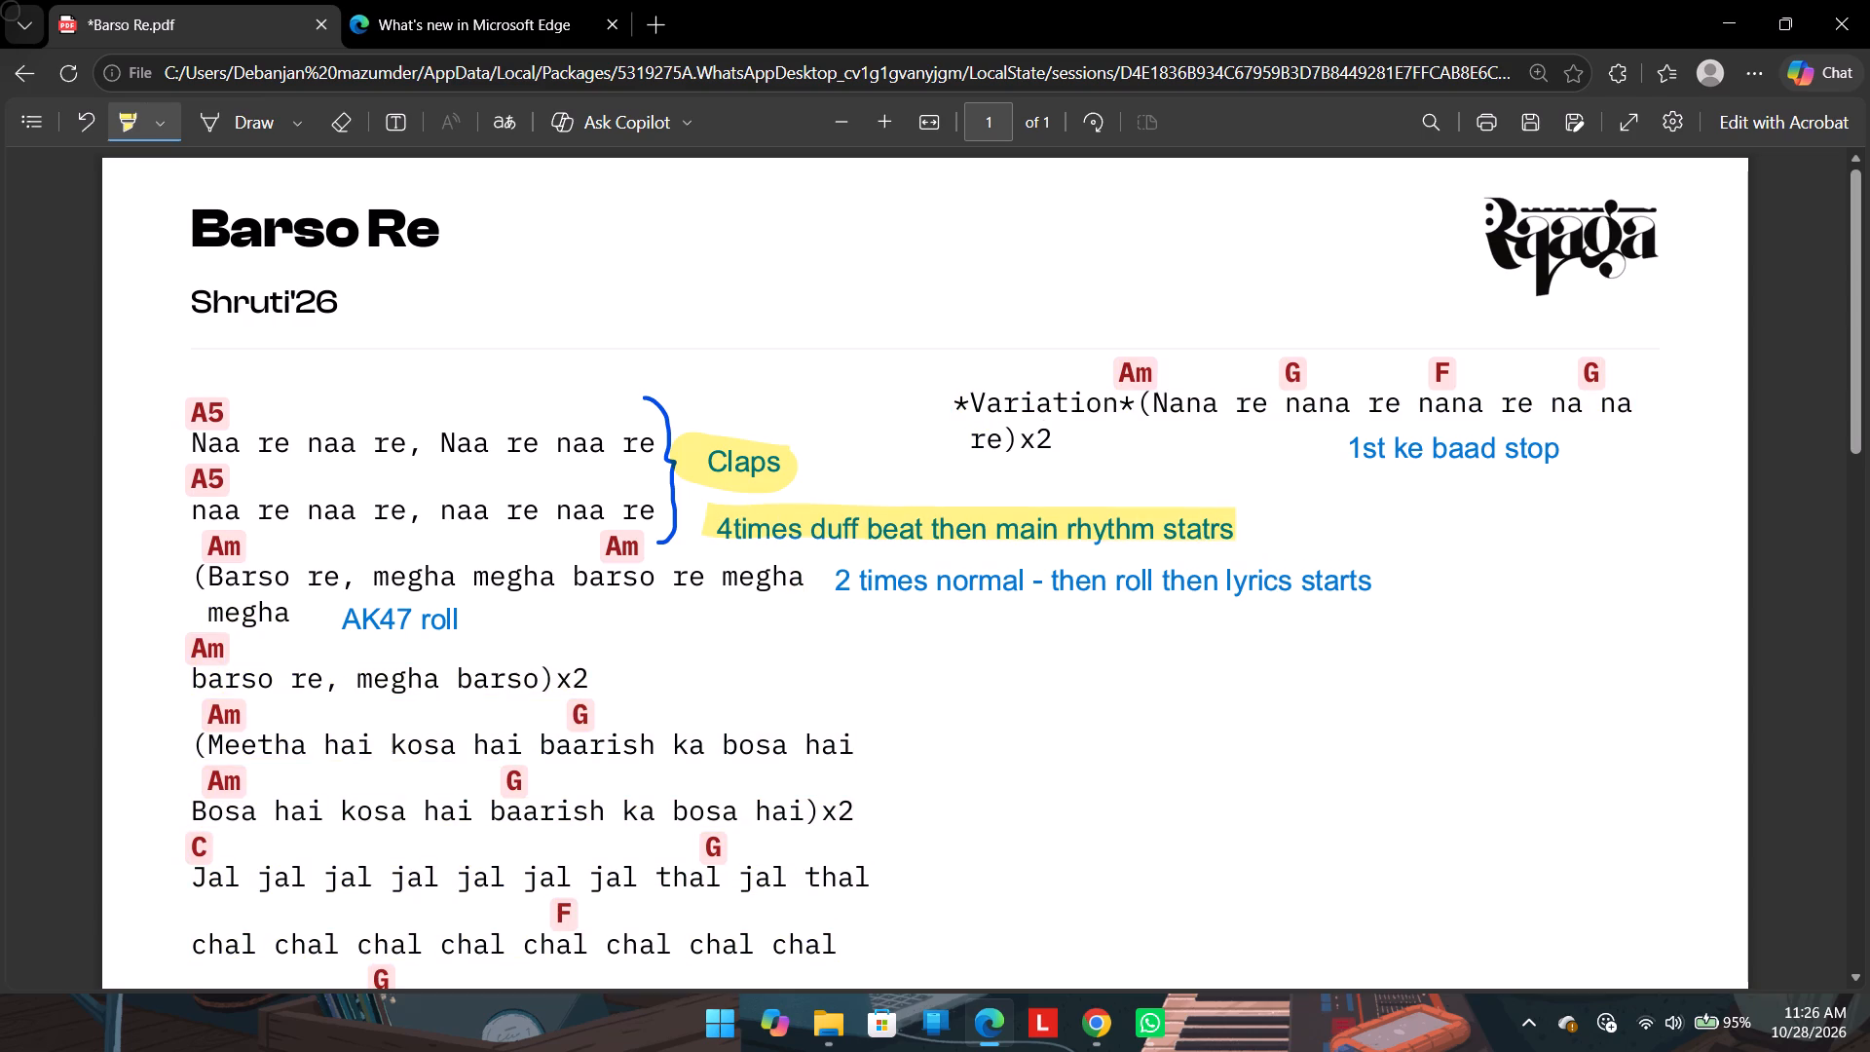
key(ctrl+z)
drag(1382, 587, 1025, 586)
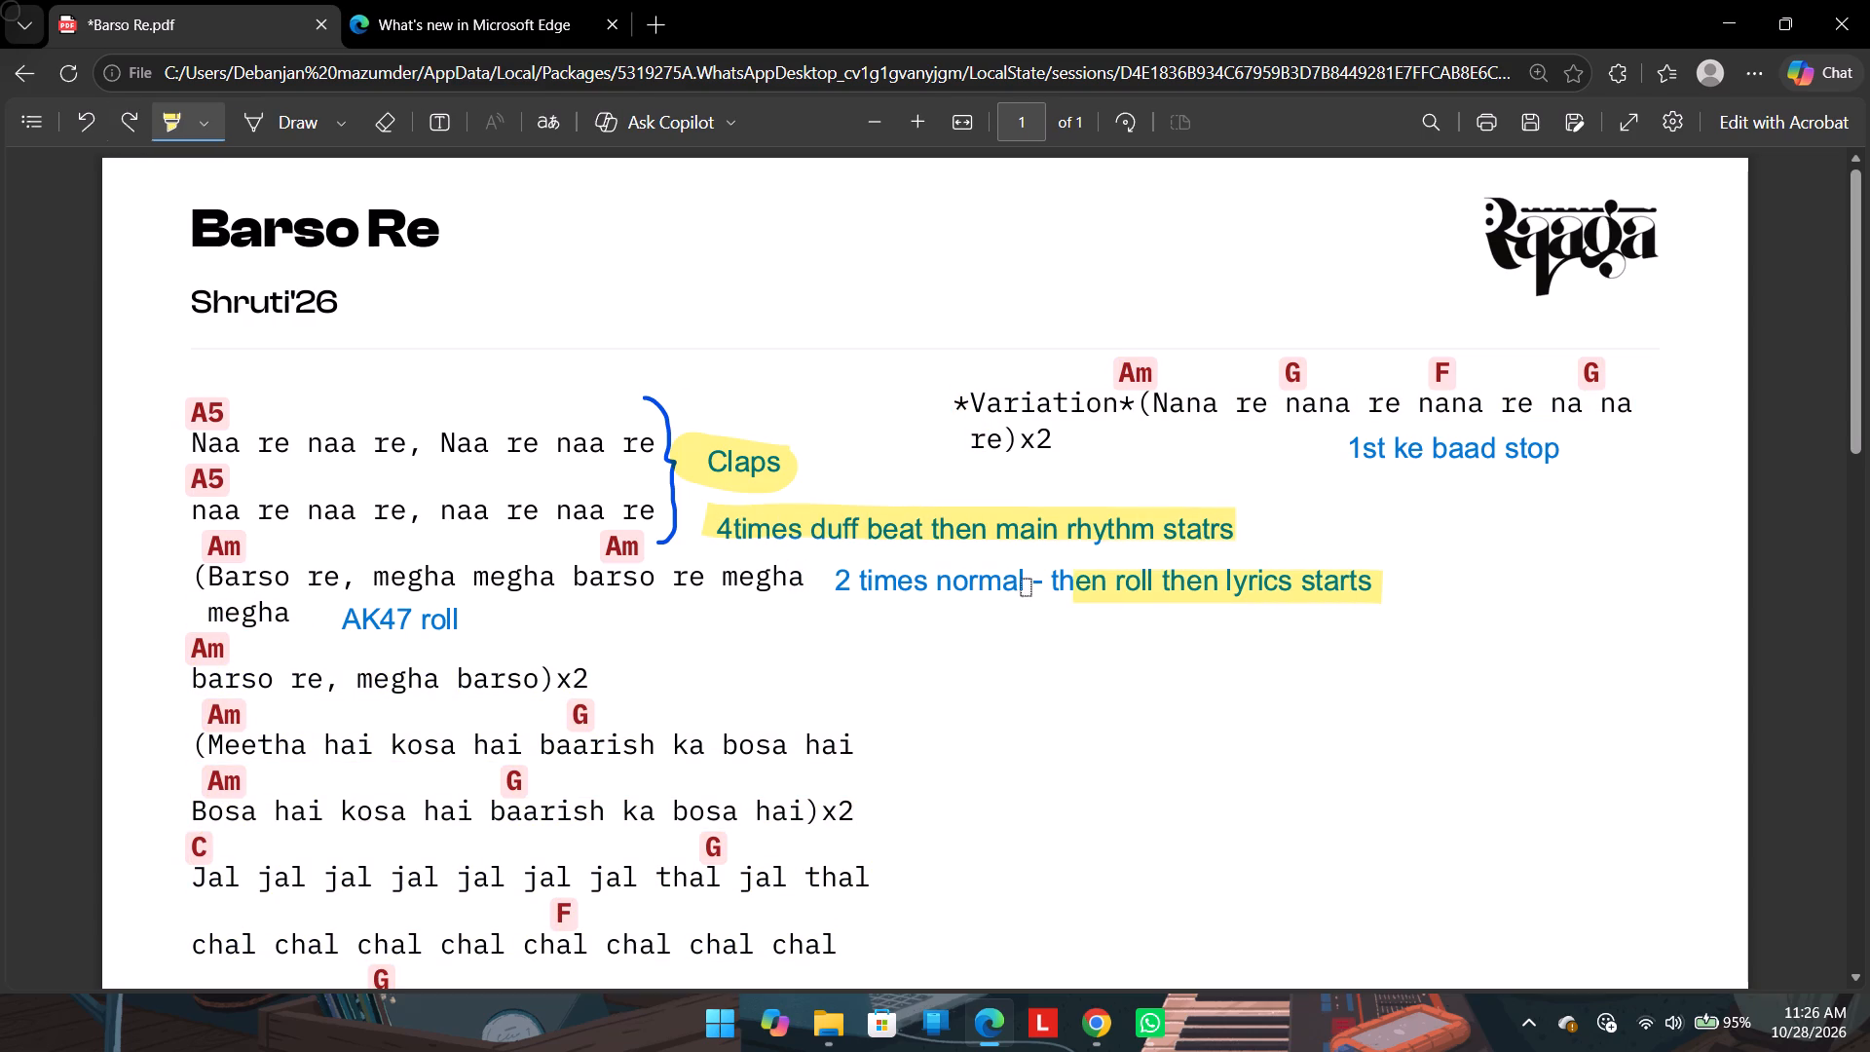
drag(1025, 586, 1328, 577)
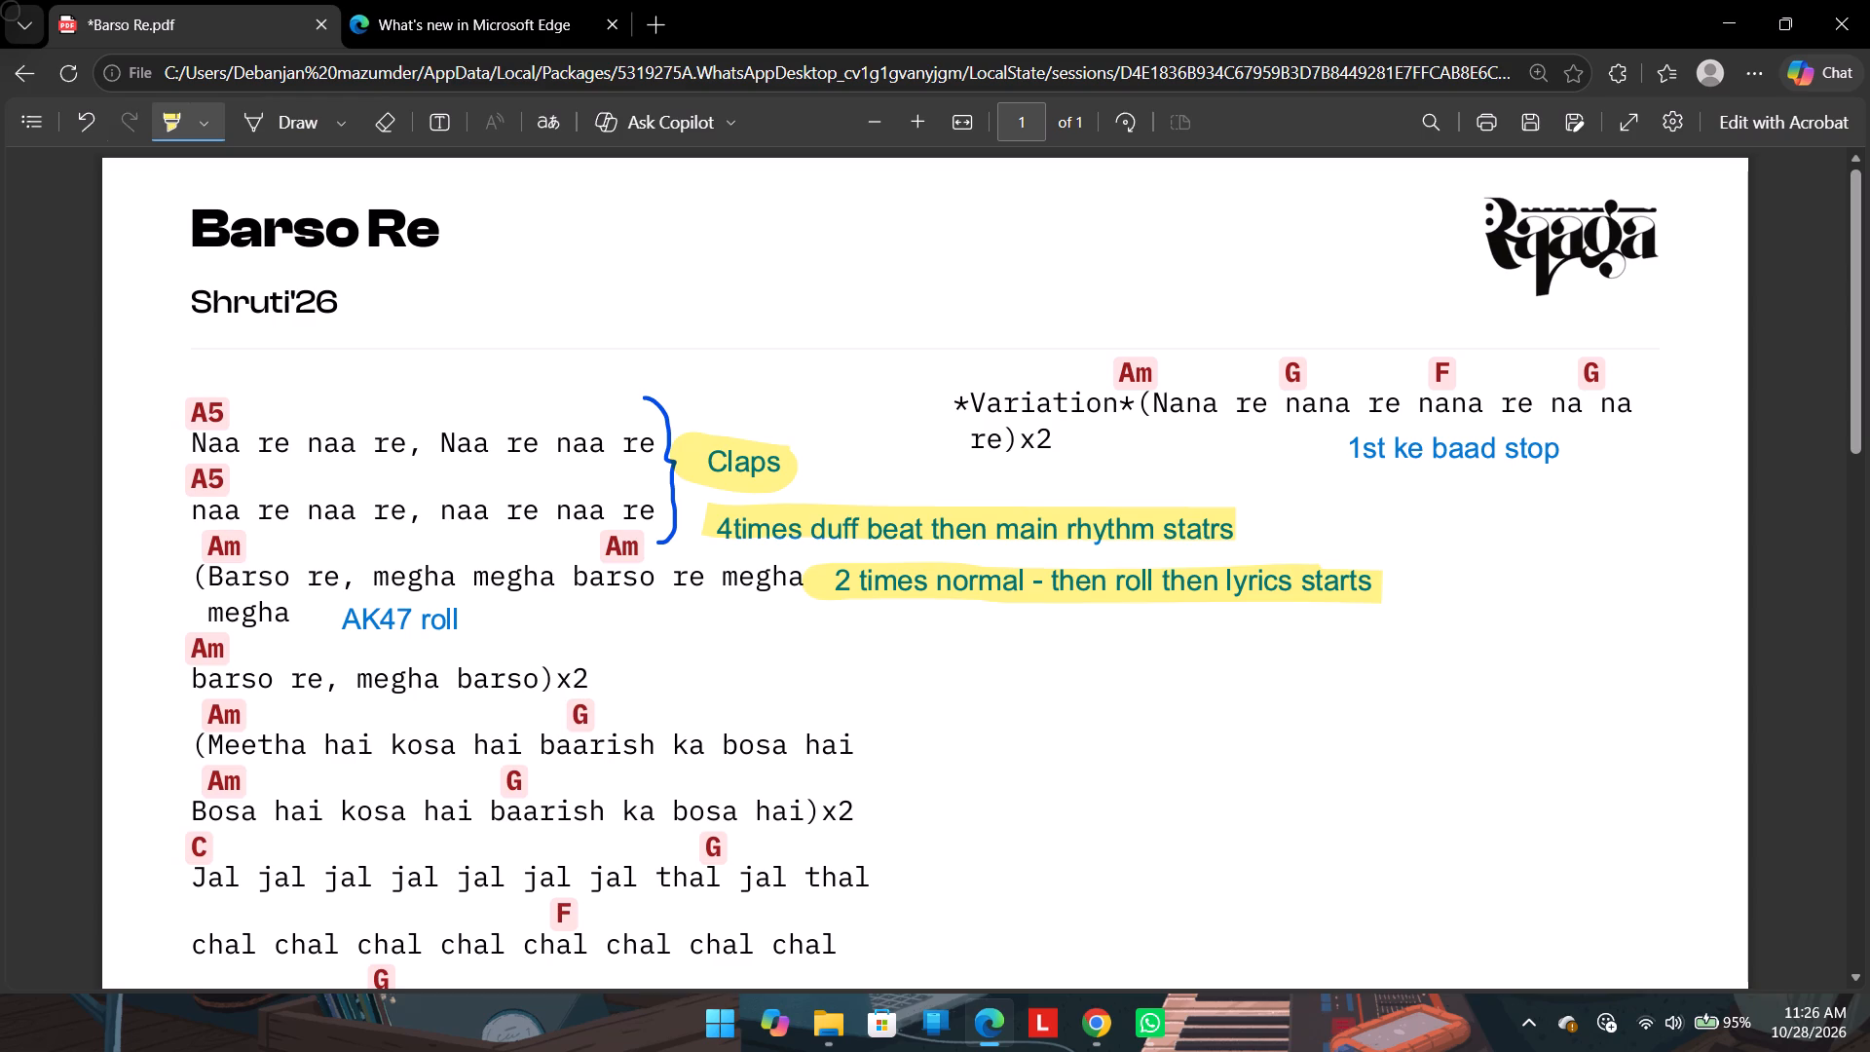
click(470, 622)
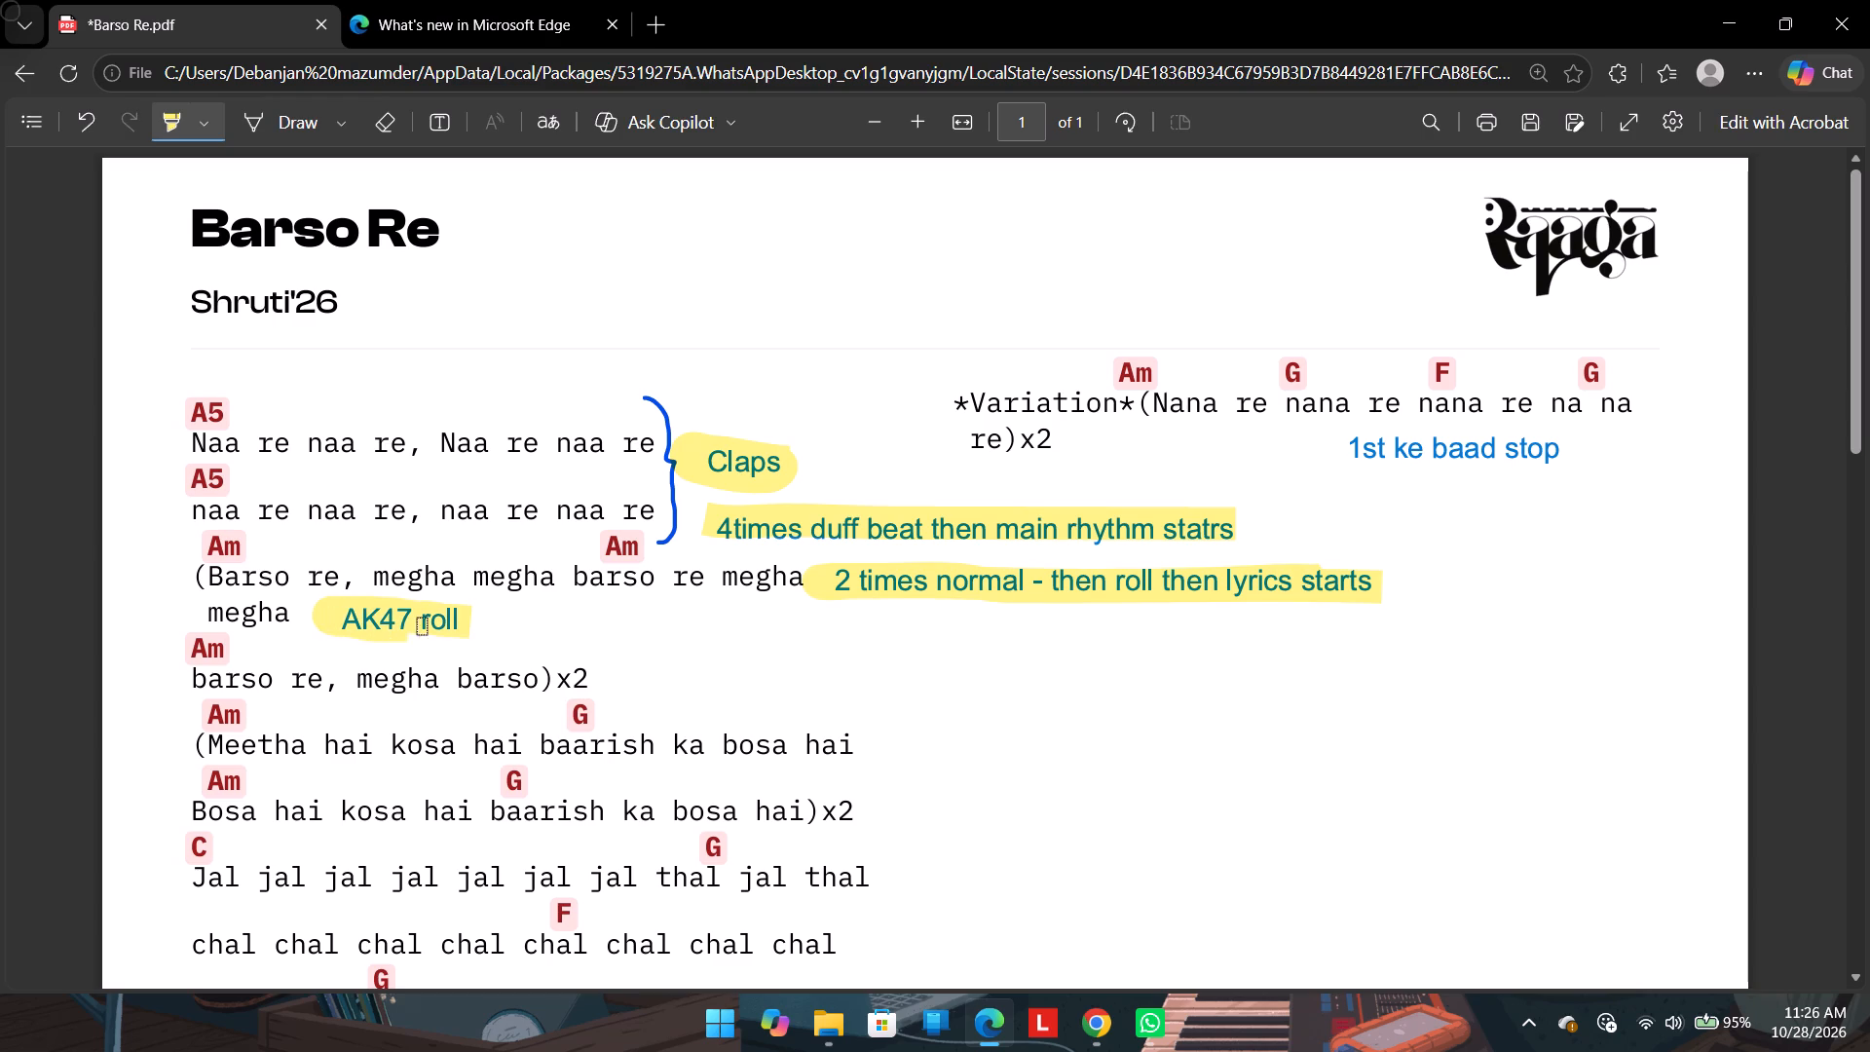
Highlight the "AK47 Roll", "Beat Change" and "normal beat" notes in the middle of the song in yellow.
scroll(574, 587, down, 4)
click(722, 525)
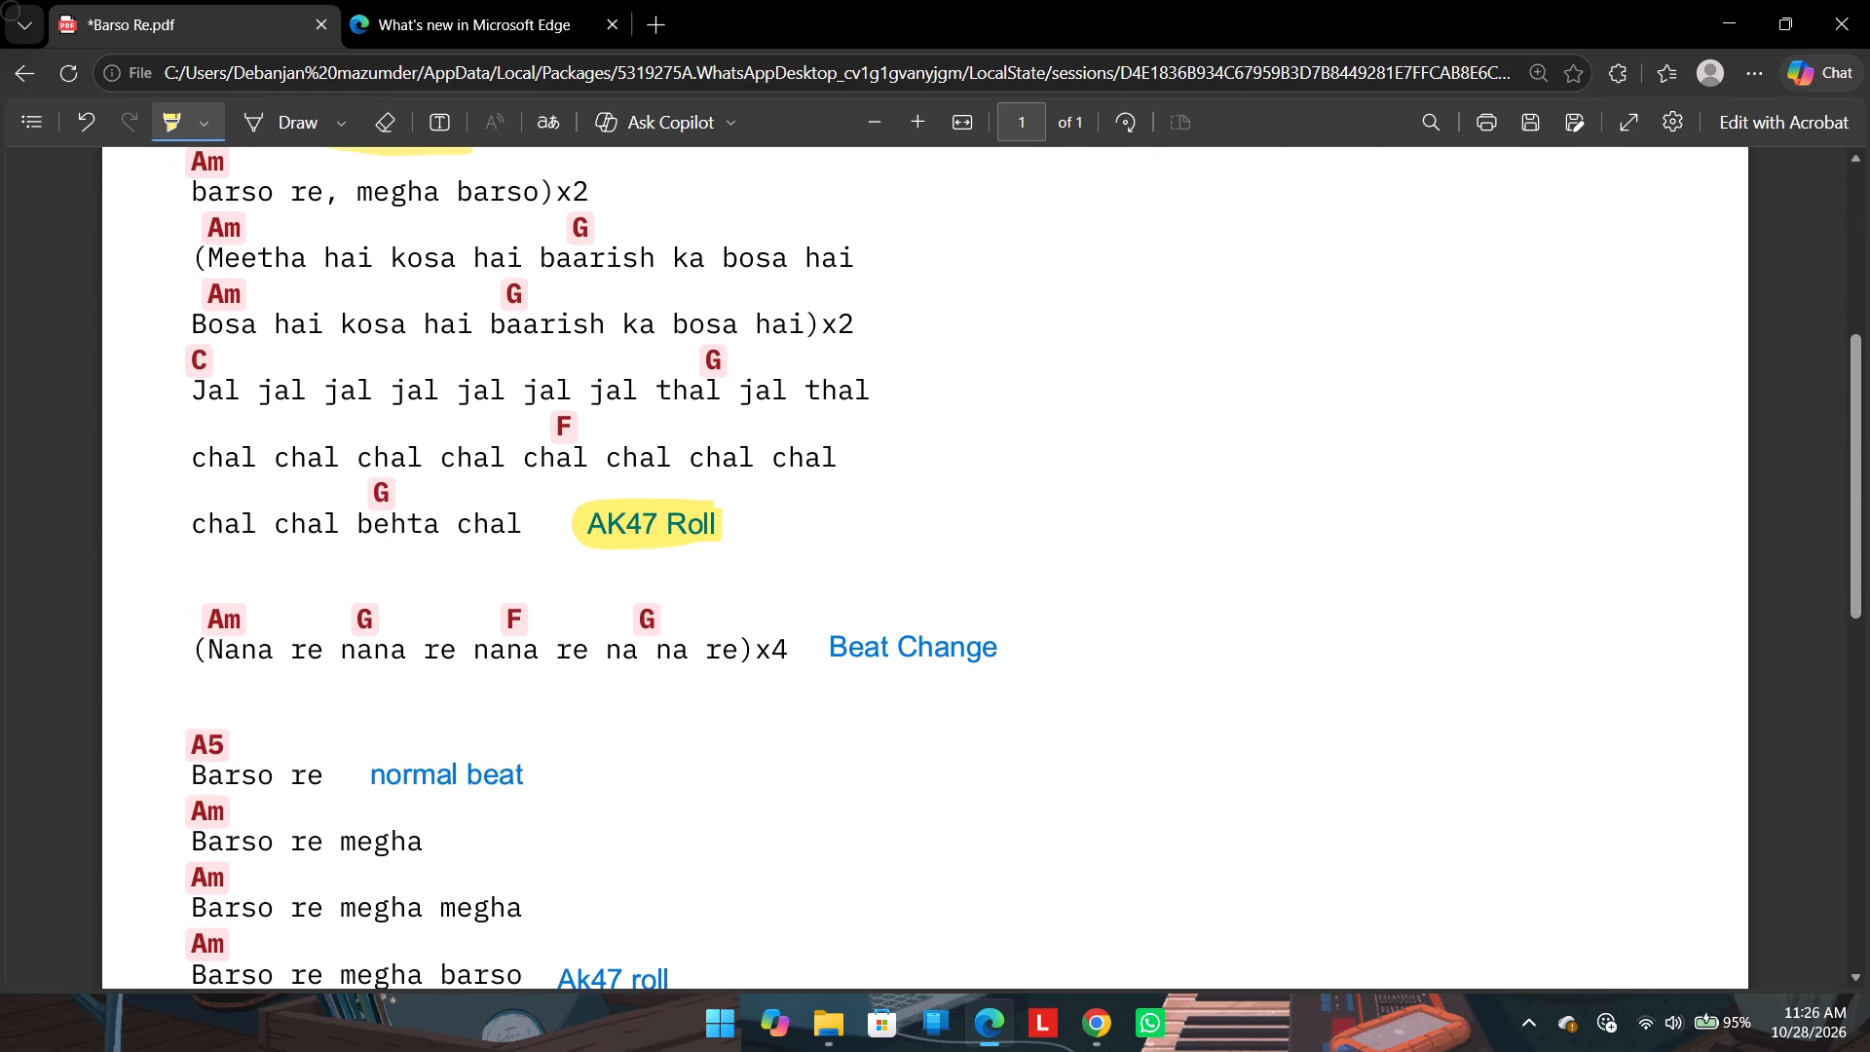
drag(1024, 648, 911, 649)
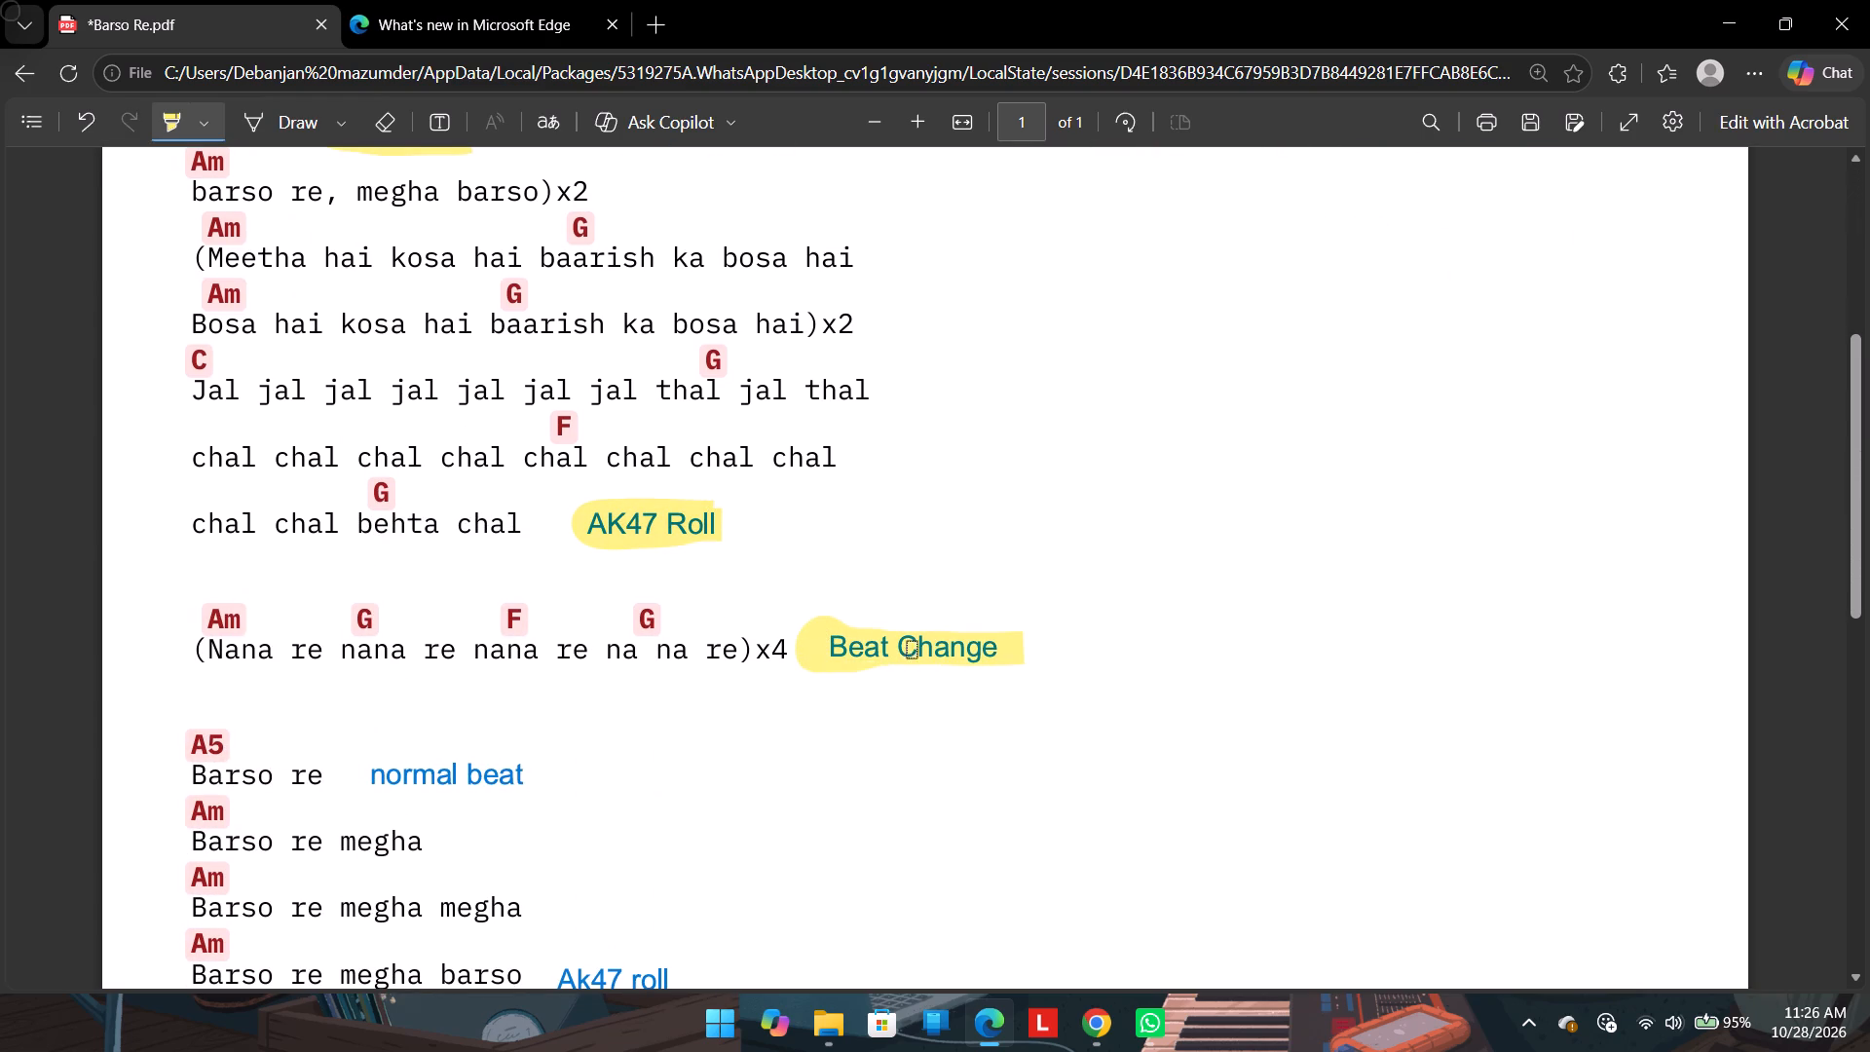
drag(911, 649, 973, 648)
scroll(957, 637, down, 2)
drag(549, 529, 430, 530)
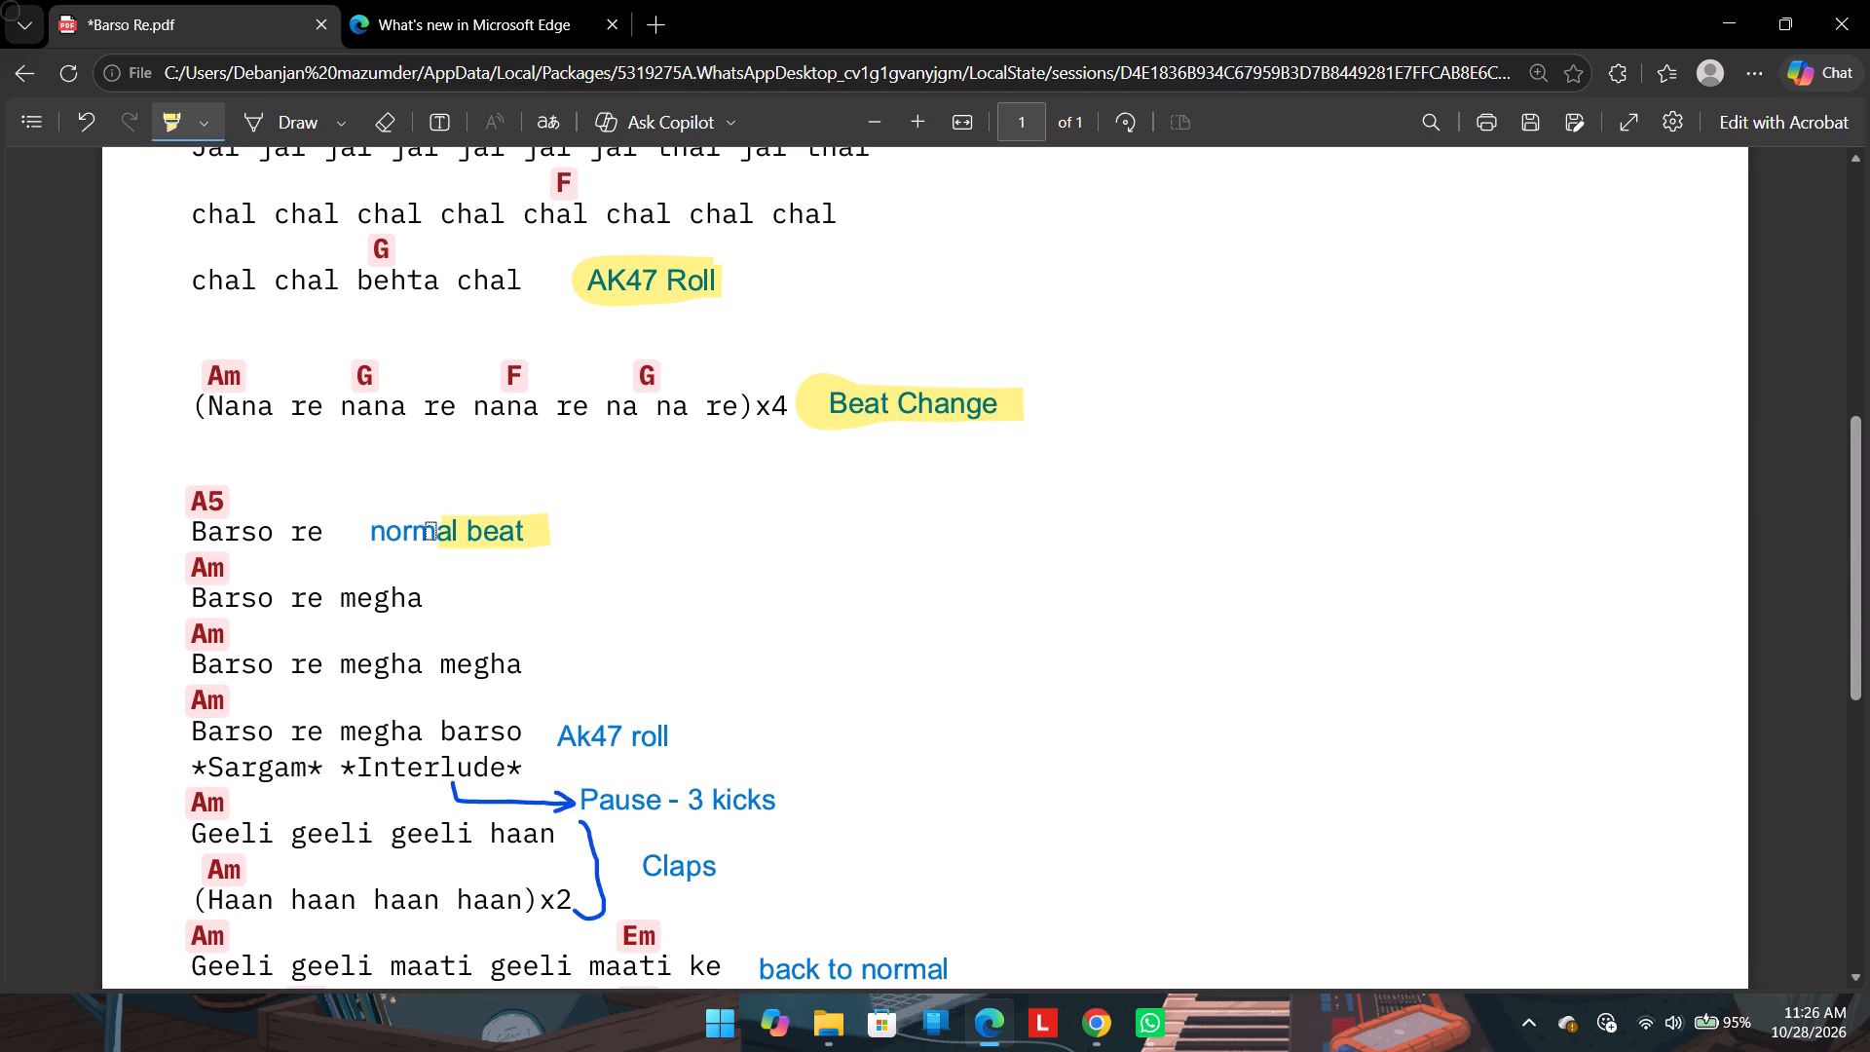
drag(430, 530, 355, 528)
Highlight in yellow the "Ak47 roll" note above the interlude arrow and the "Pause - 3 kicks", "Claps" and "back to normal" notes.
scroll(514, 547, down, 1)
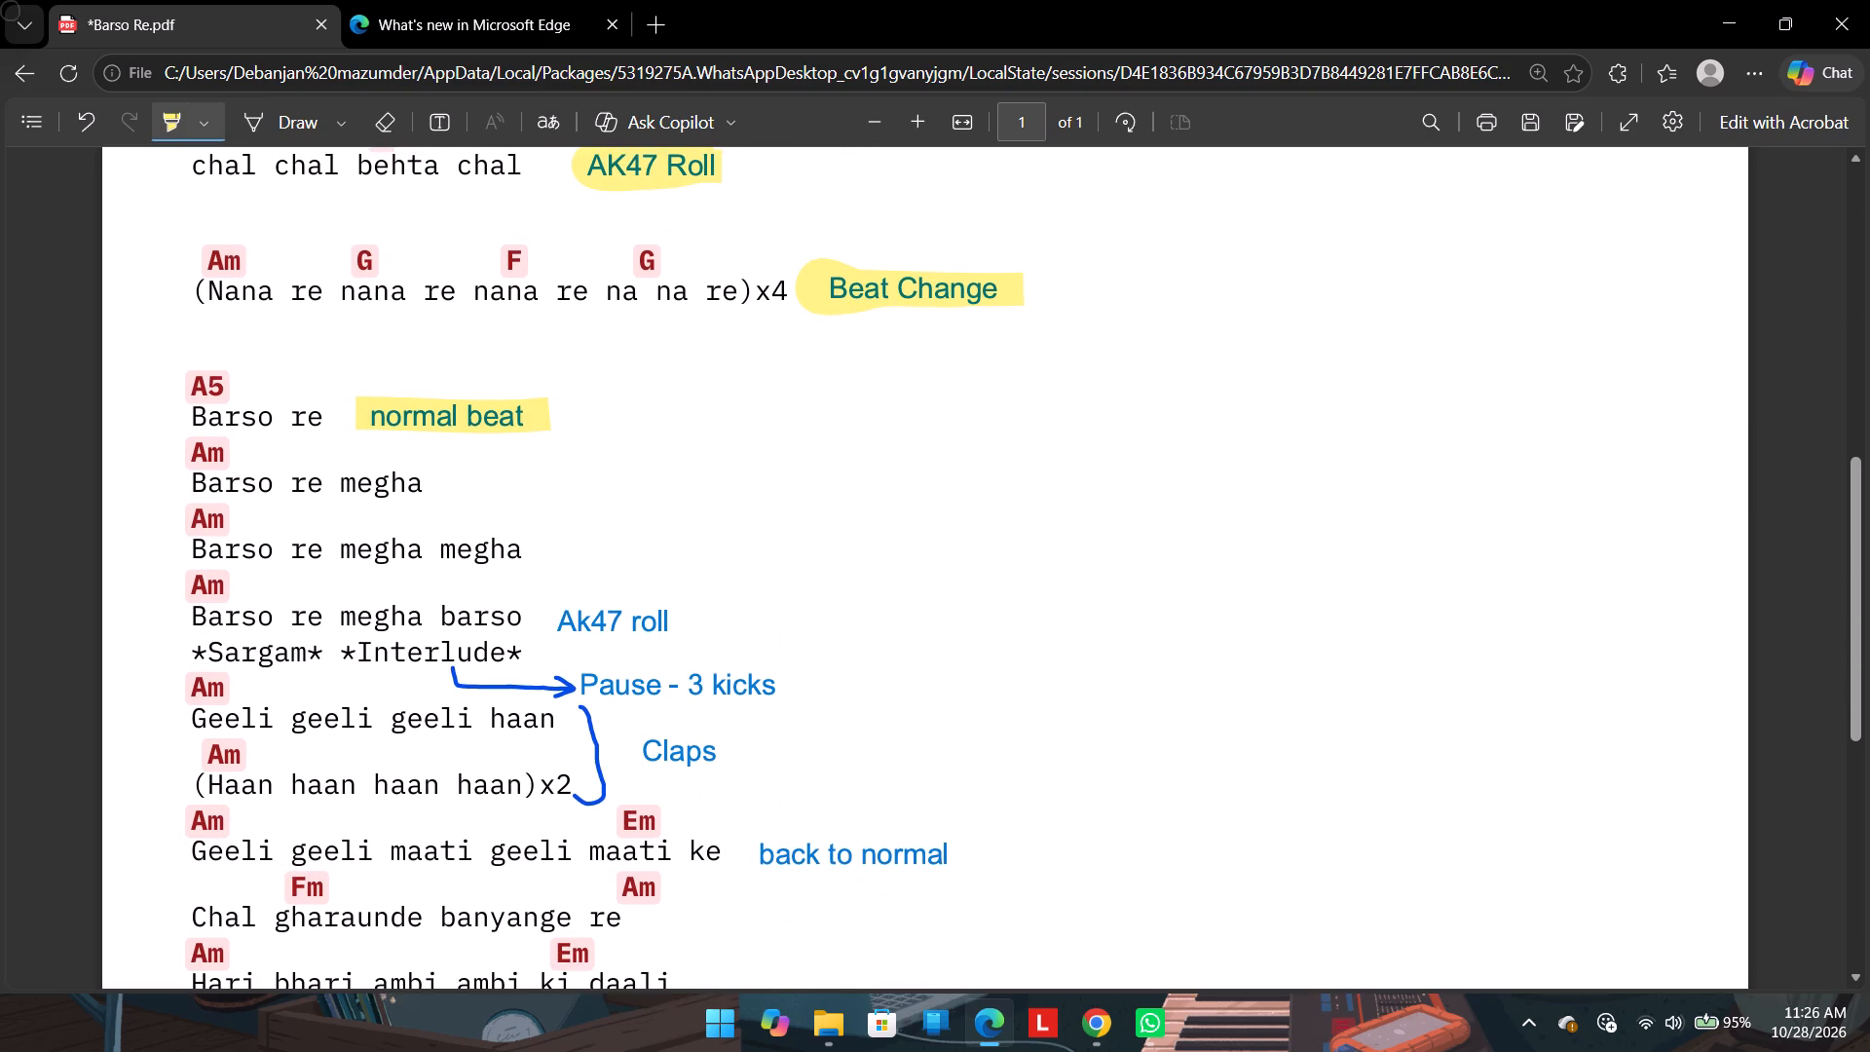
drag(683, 614, 663, 620)
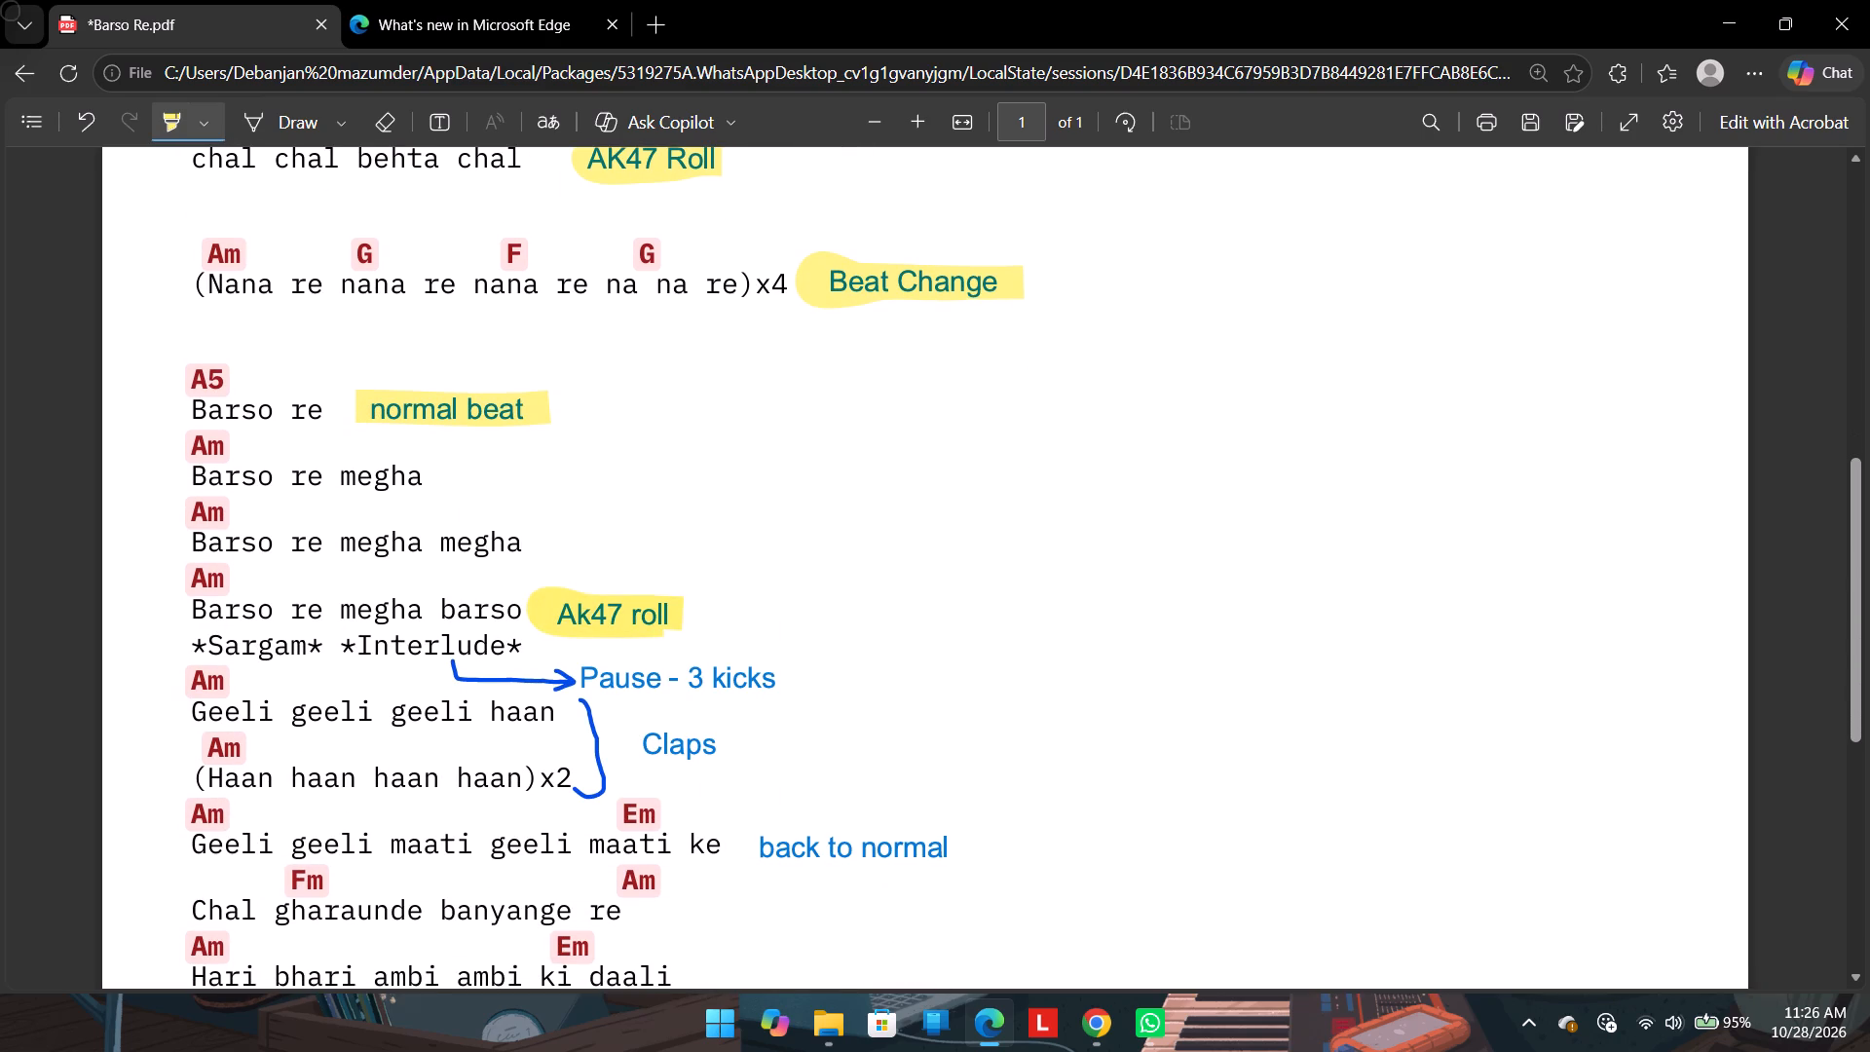
drag(783, 680, 579, 672)
drag(735, 742, 734, 741)
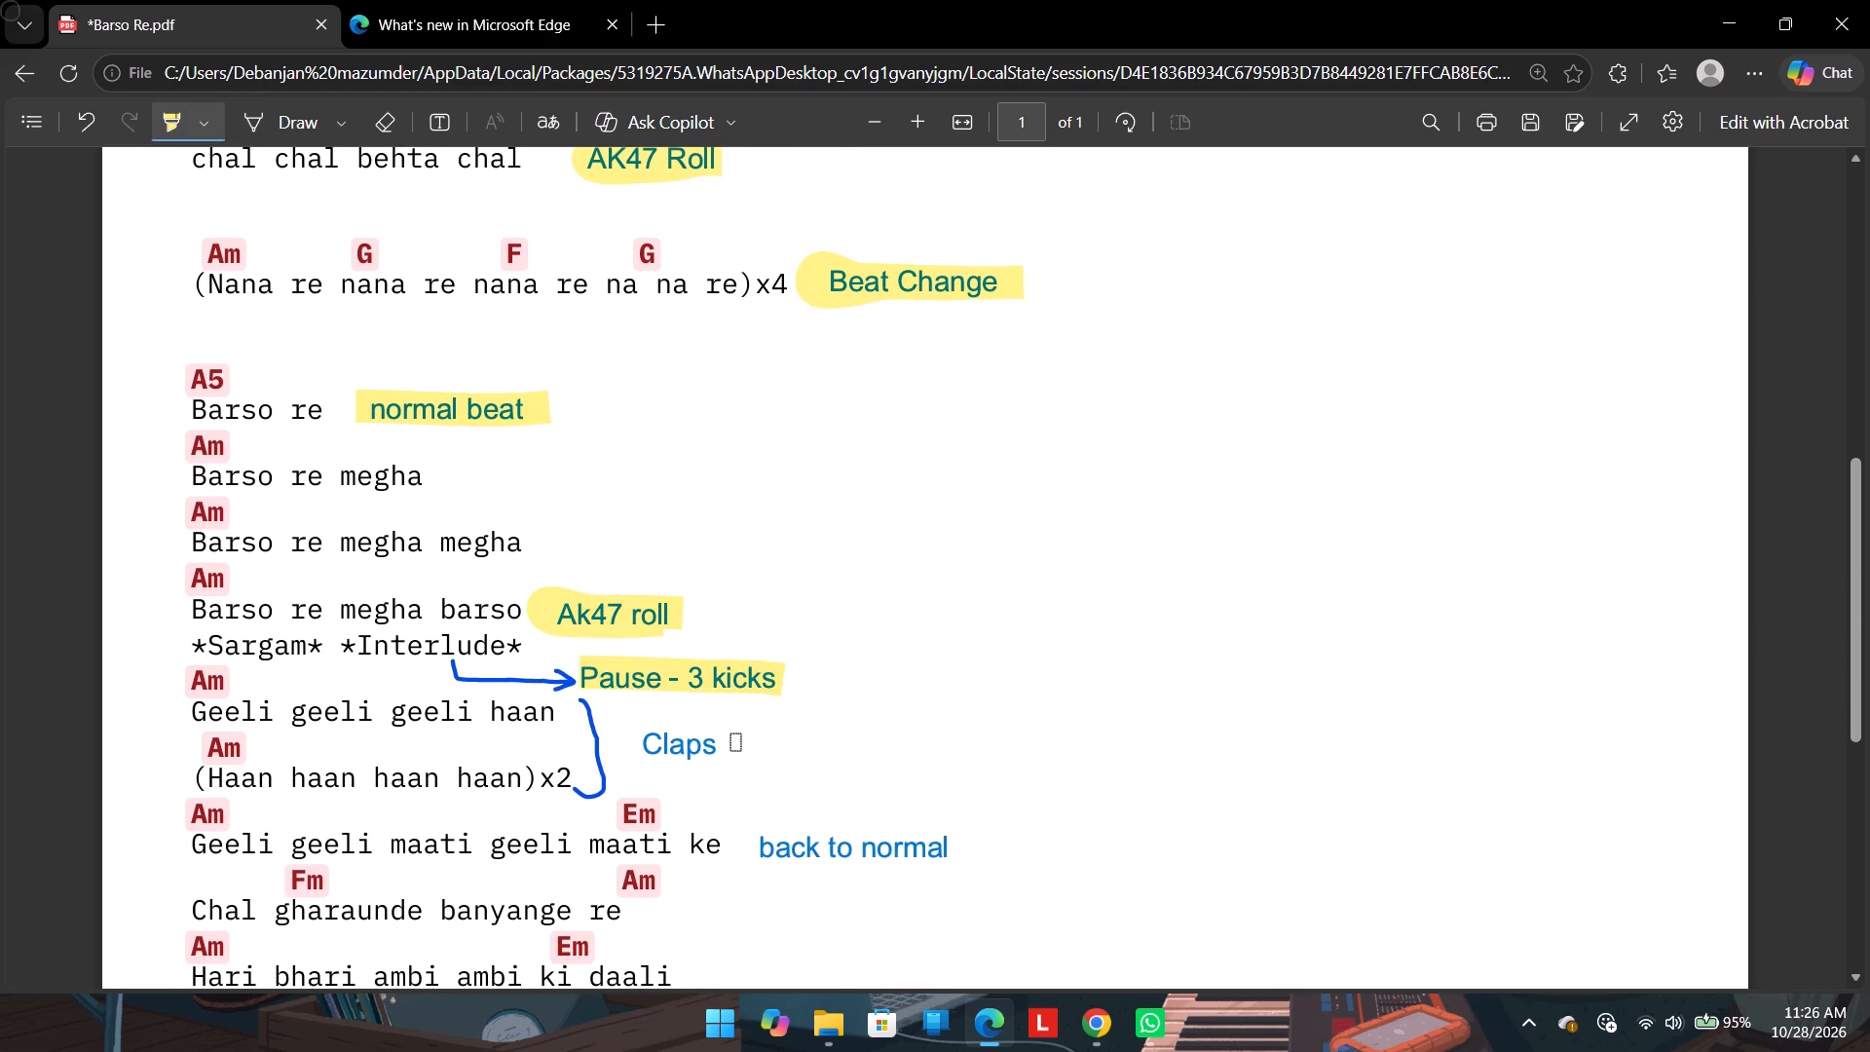
drag(734, 741, 641, 737)
drag(971, 844, 816, 843)
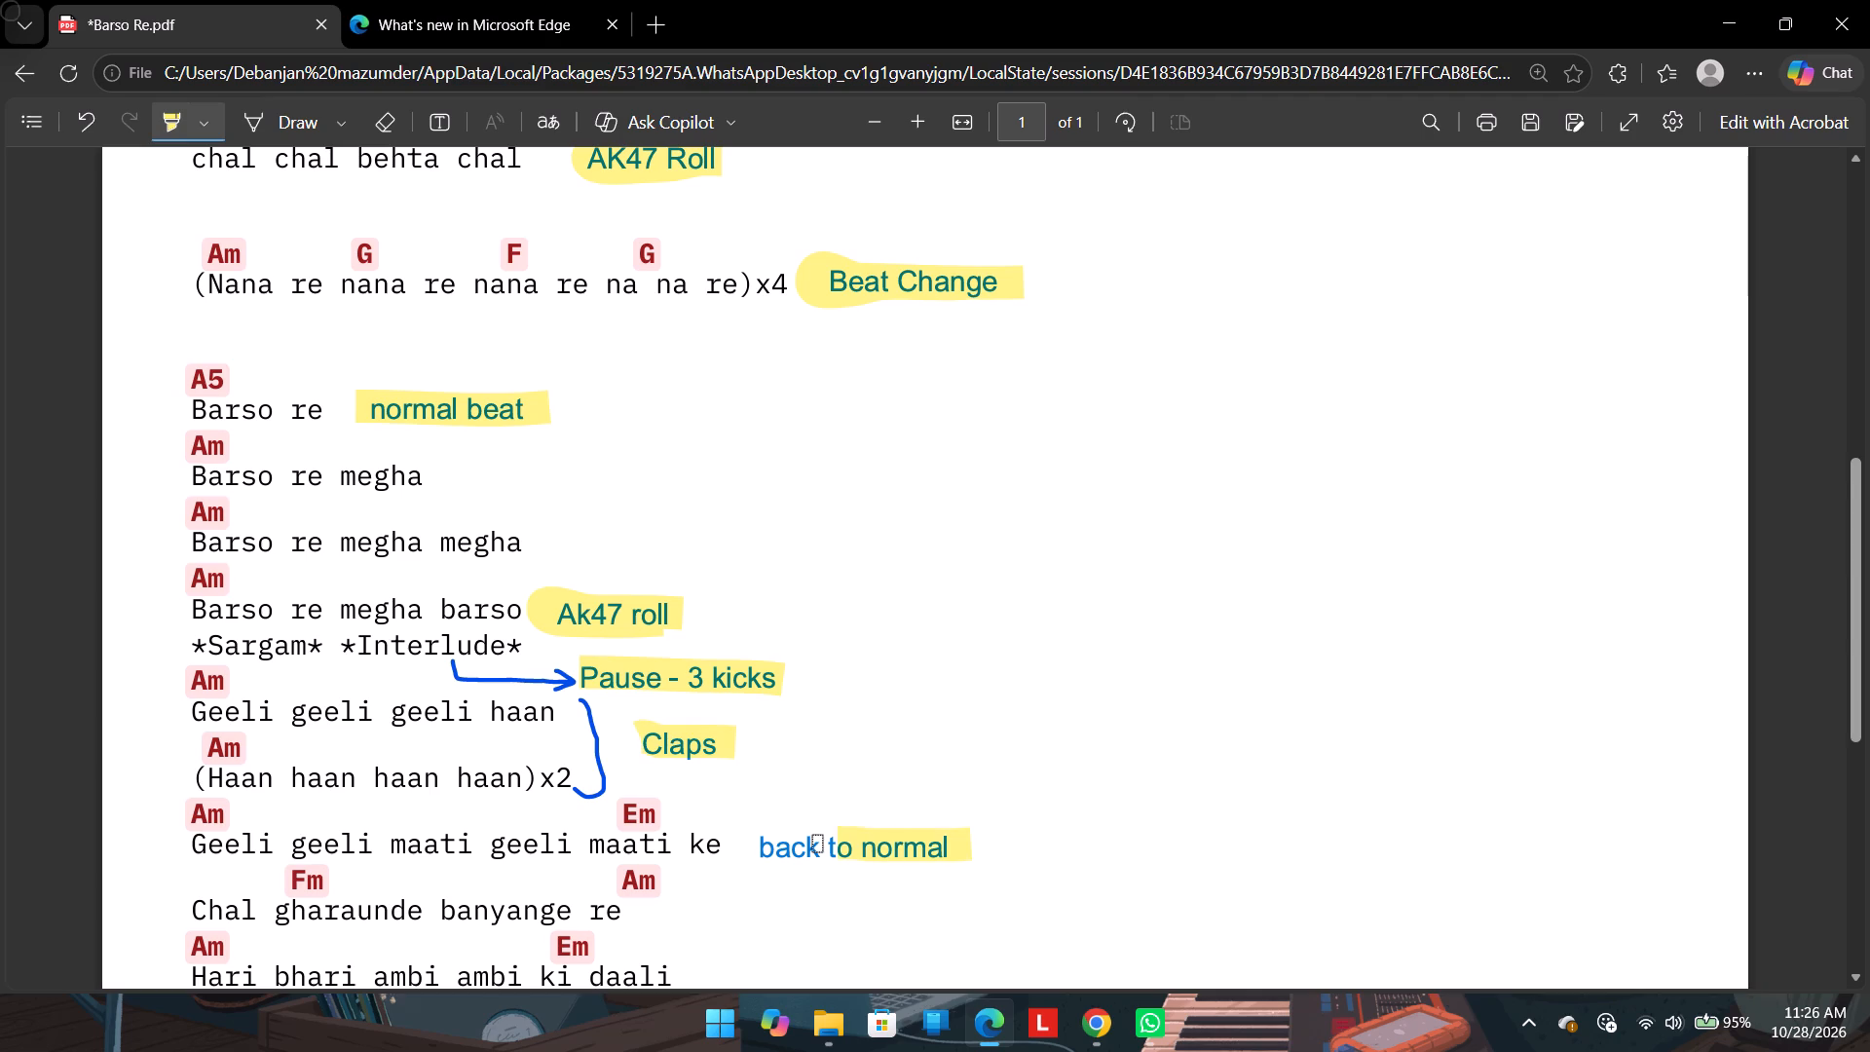
drag(816, 843, 916, 845)
Highlight the "AK47 roll" note after "Paar wale par le ke naar chali re megha" in yellow.
scroll(897, 805, down, 2)
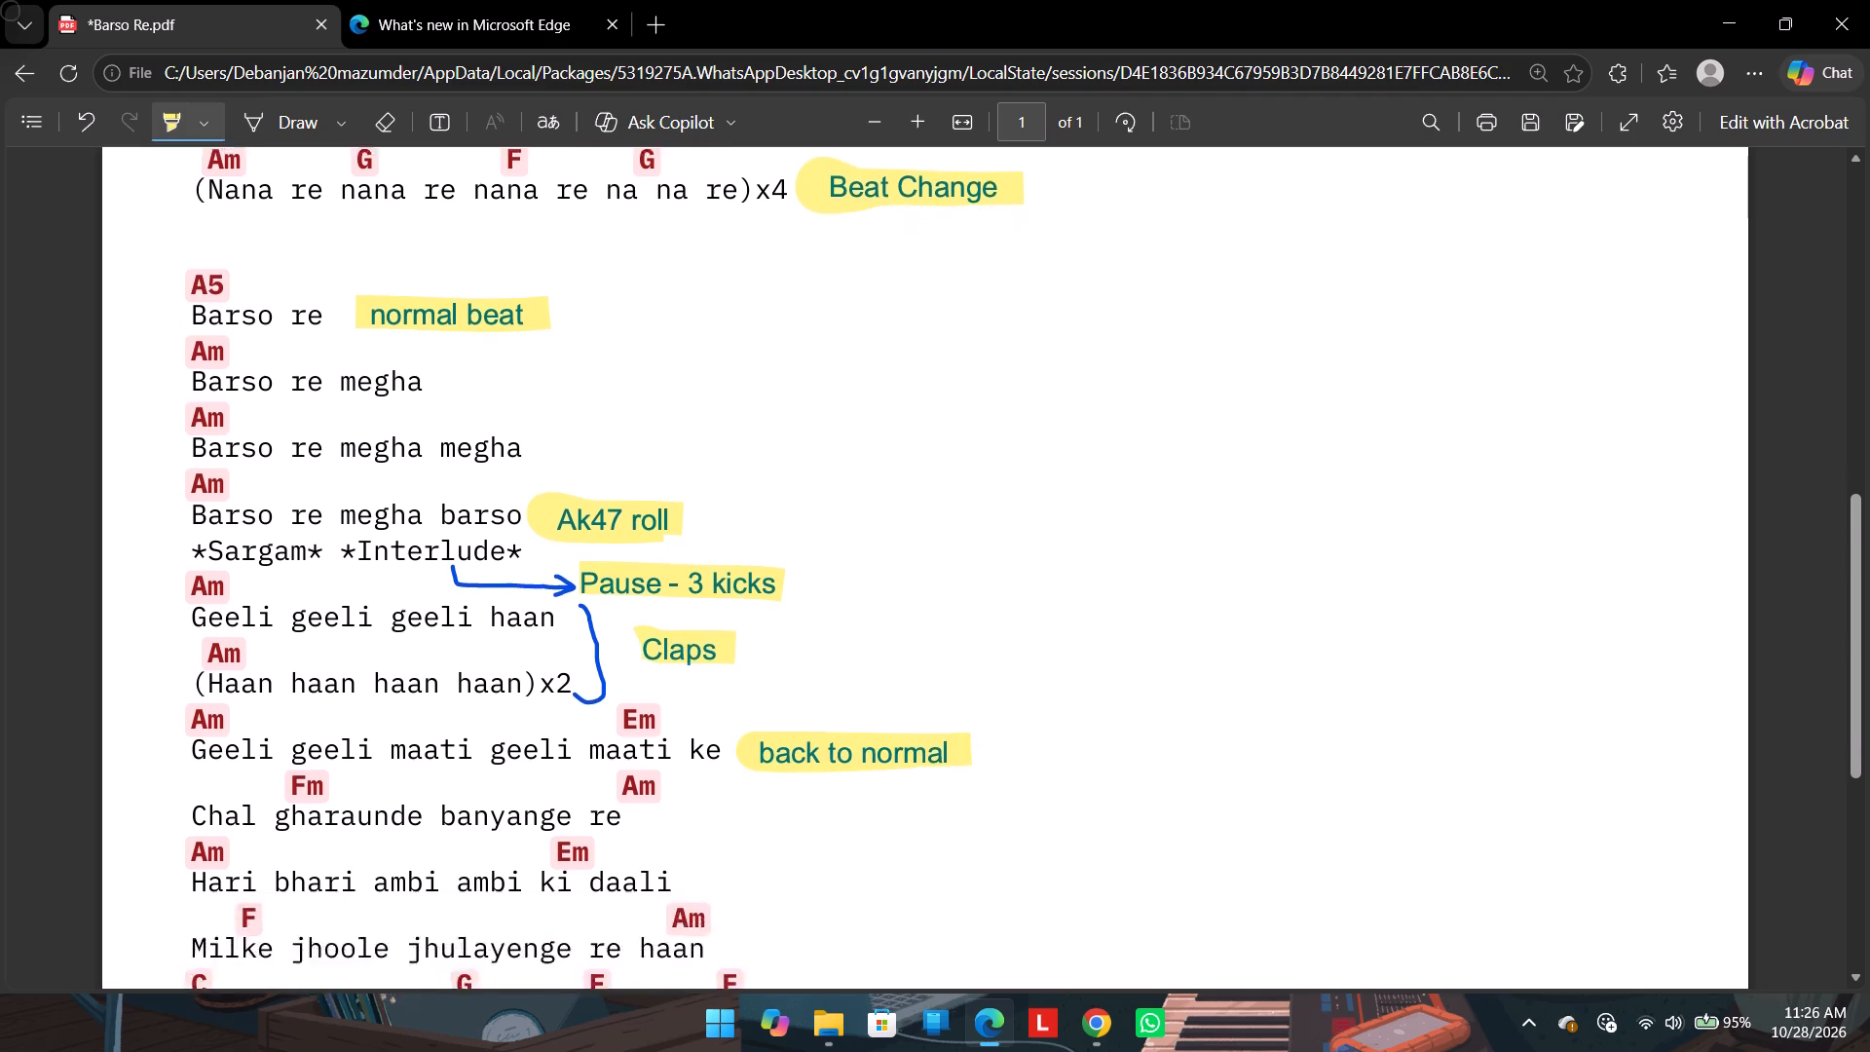
scroll(891, 797, down, 4)
drag(1022, 715, 916, 713)
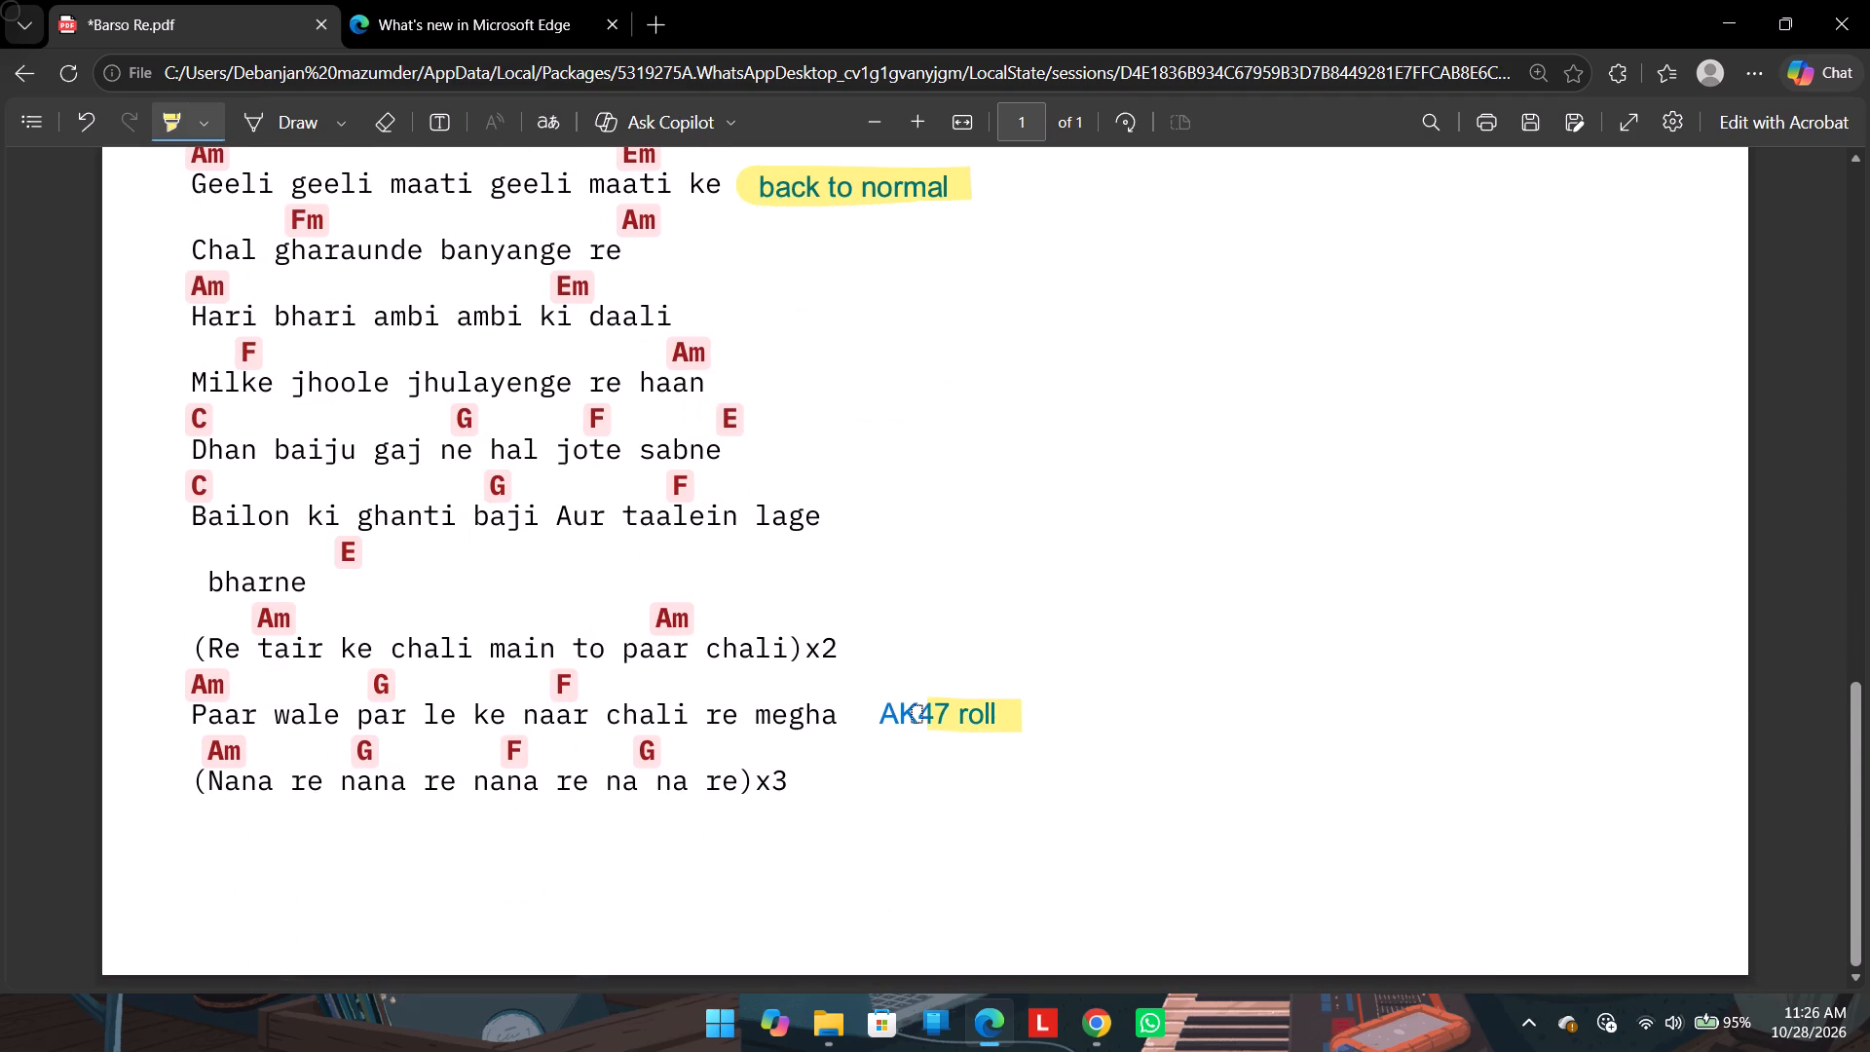
Complete the yellow highlight over the "AK47 roll" note beside "Paar wale par le ke naar chali re megha".
drag(916, 713, 994, 709)
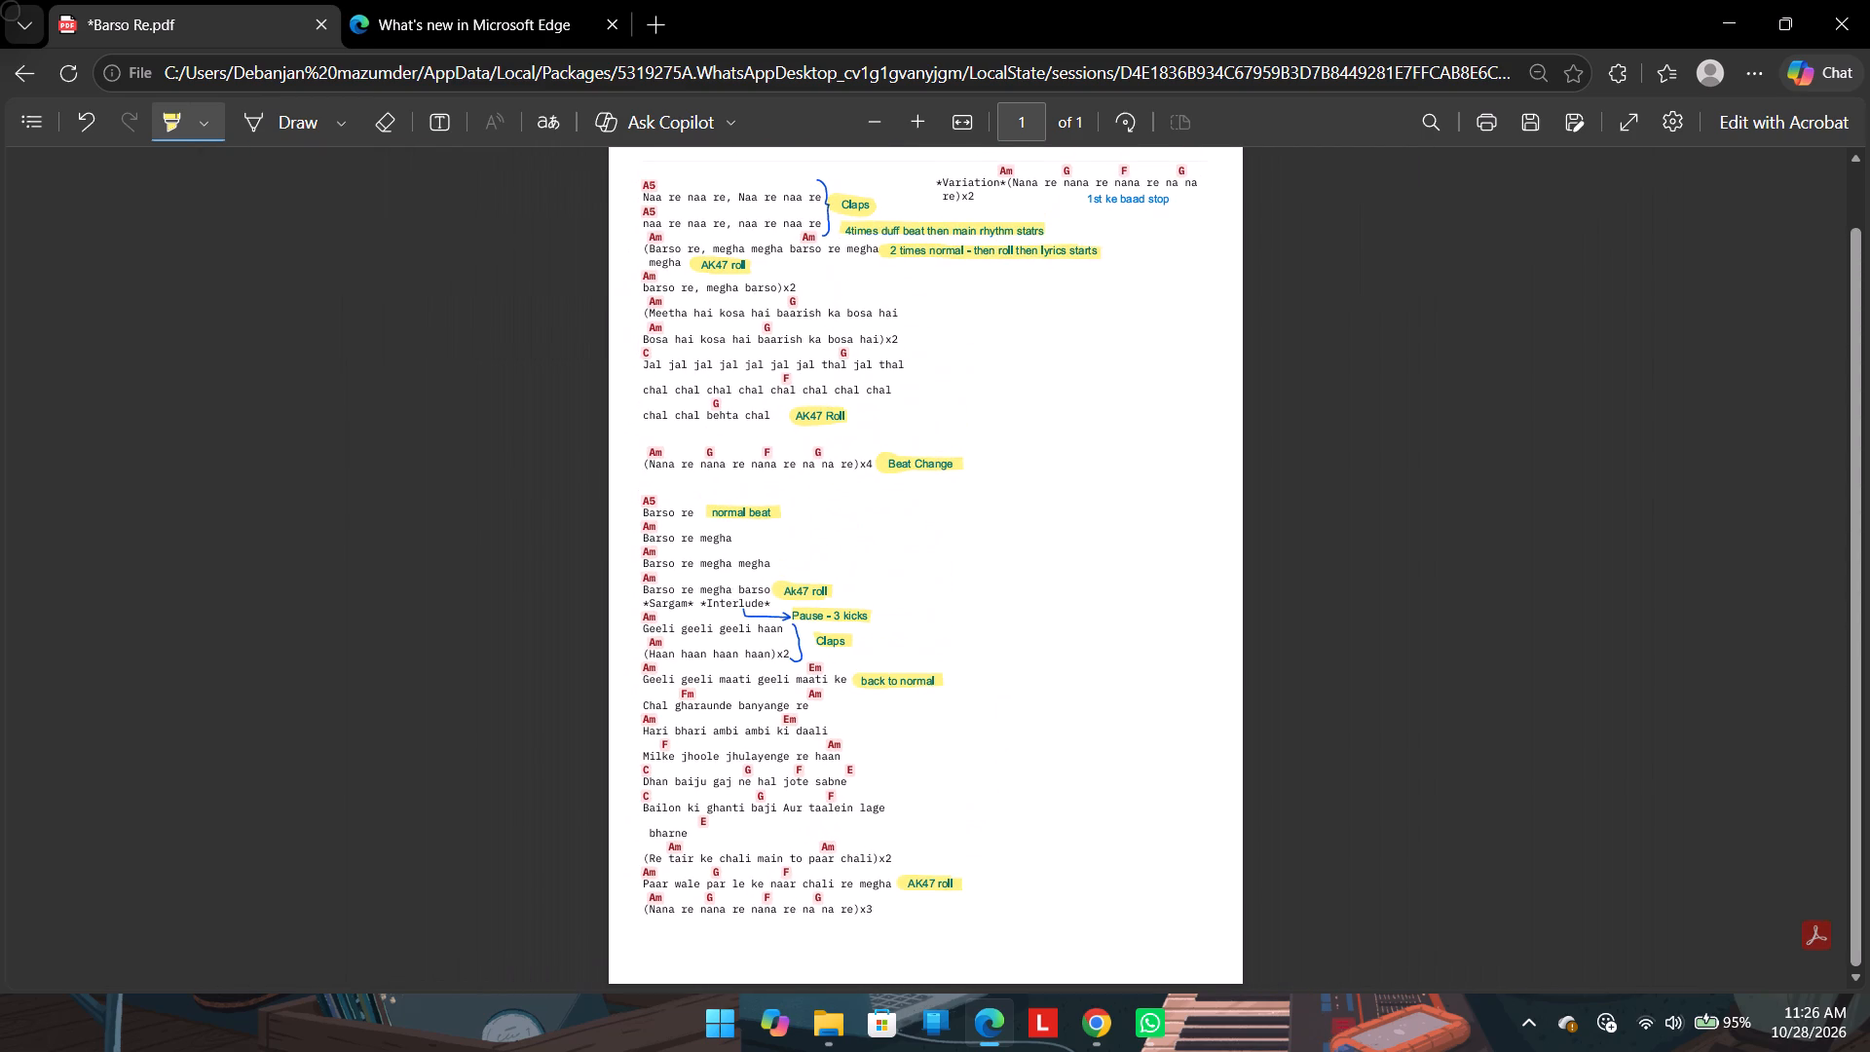
scroll(1202, 287, up, 2)
scroll(1425, 272, left, 4)
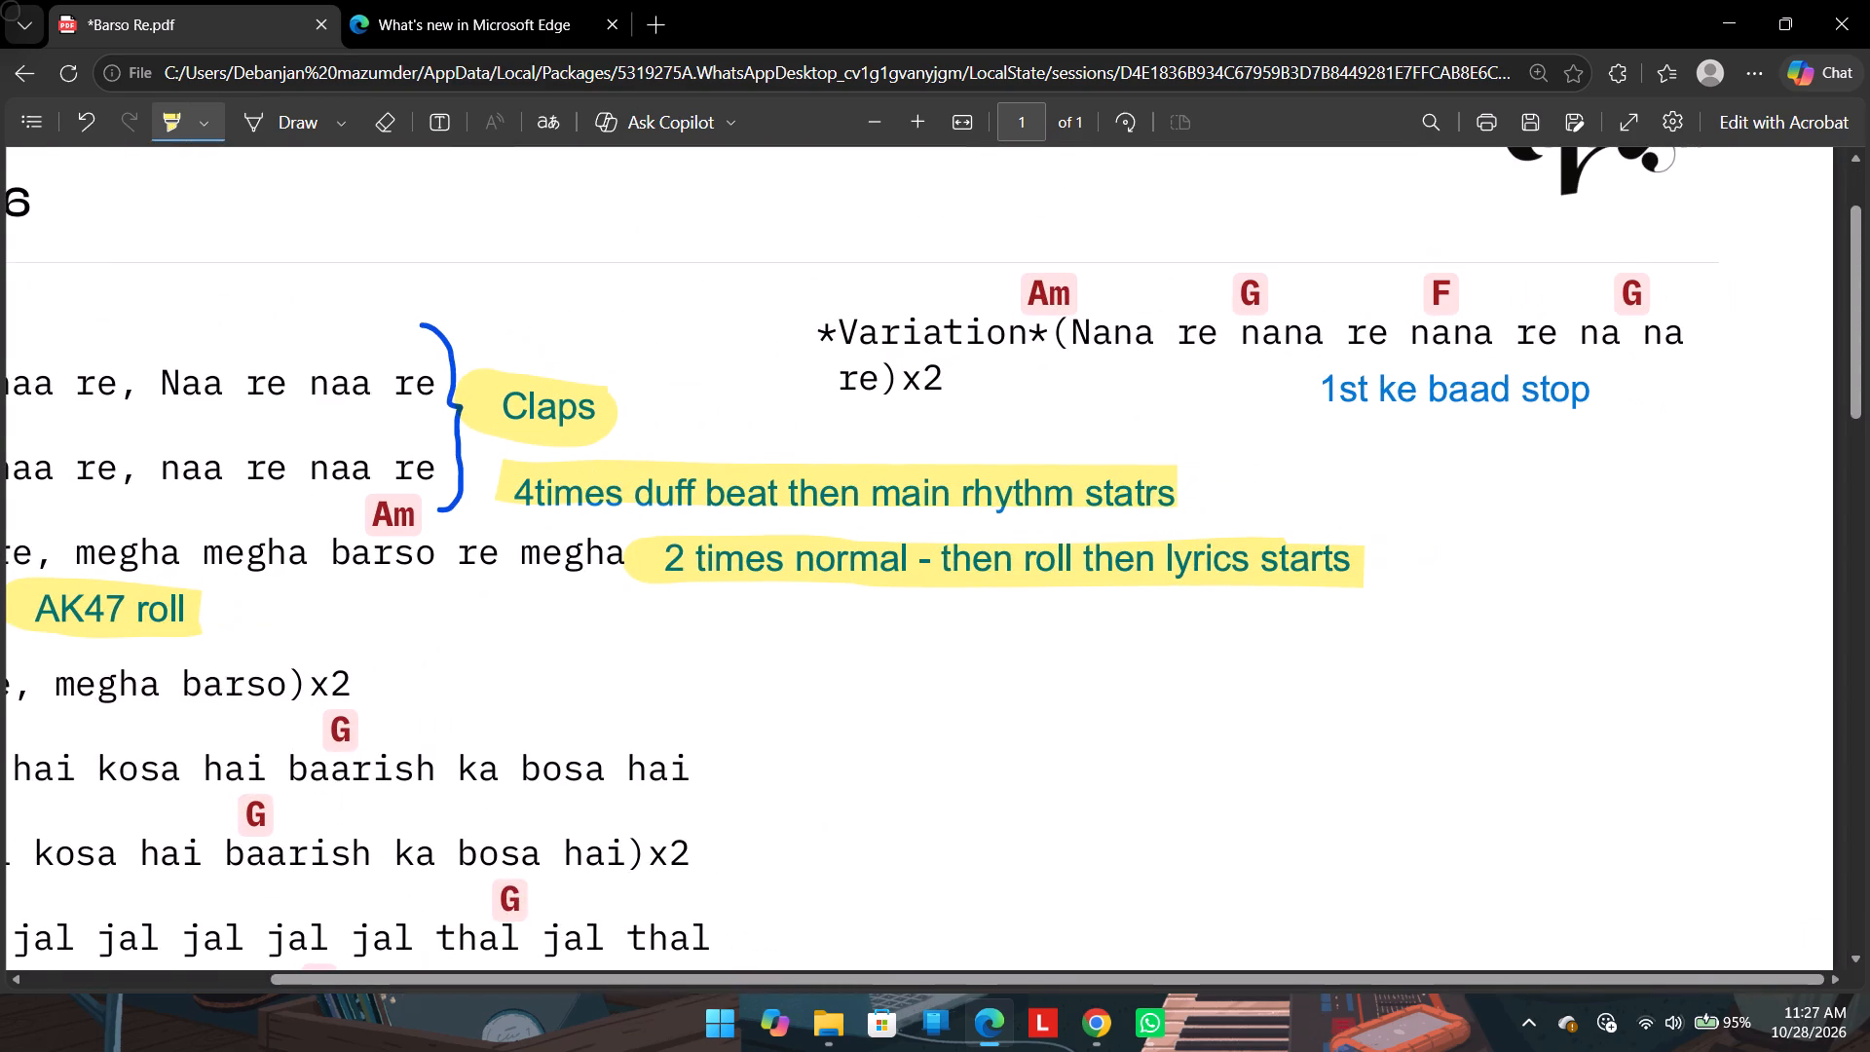
scroll(1565, 359, up, 1)
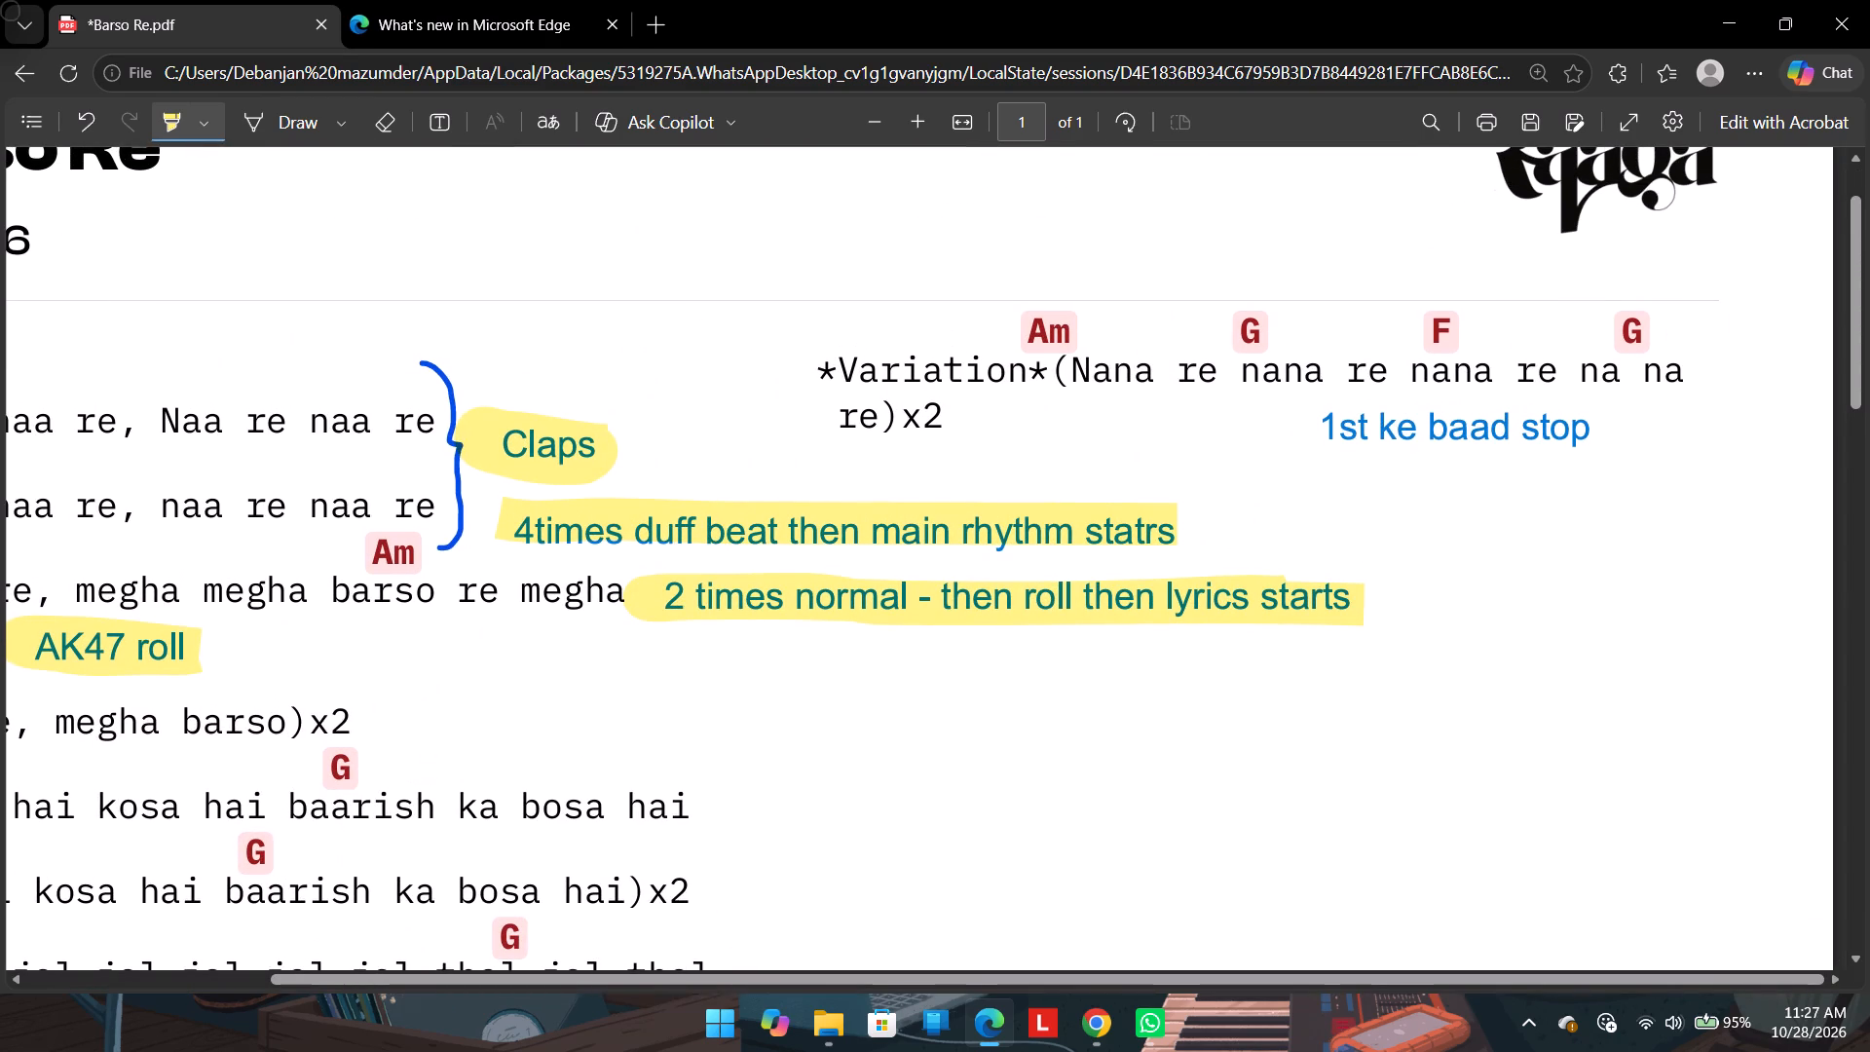
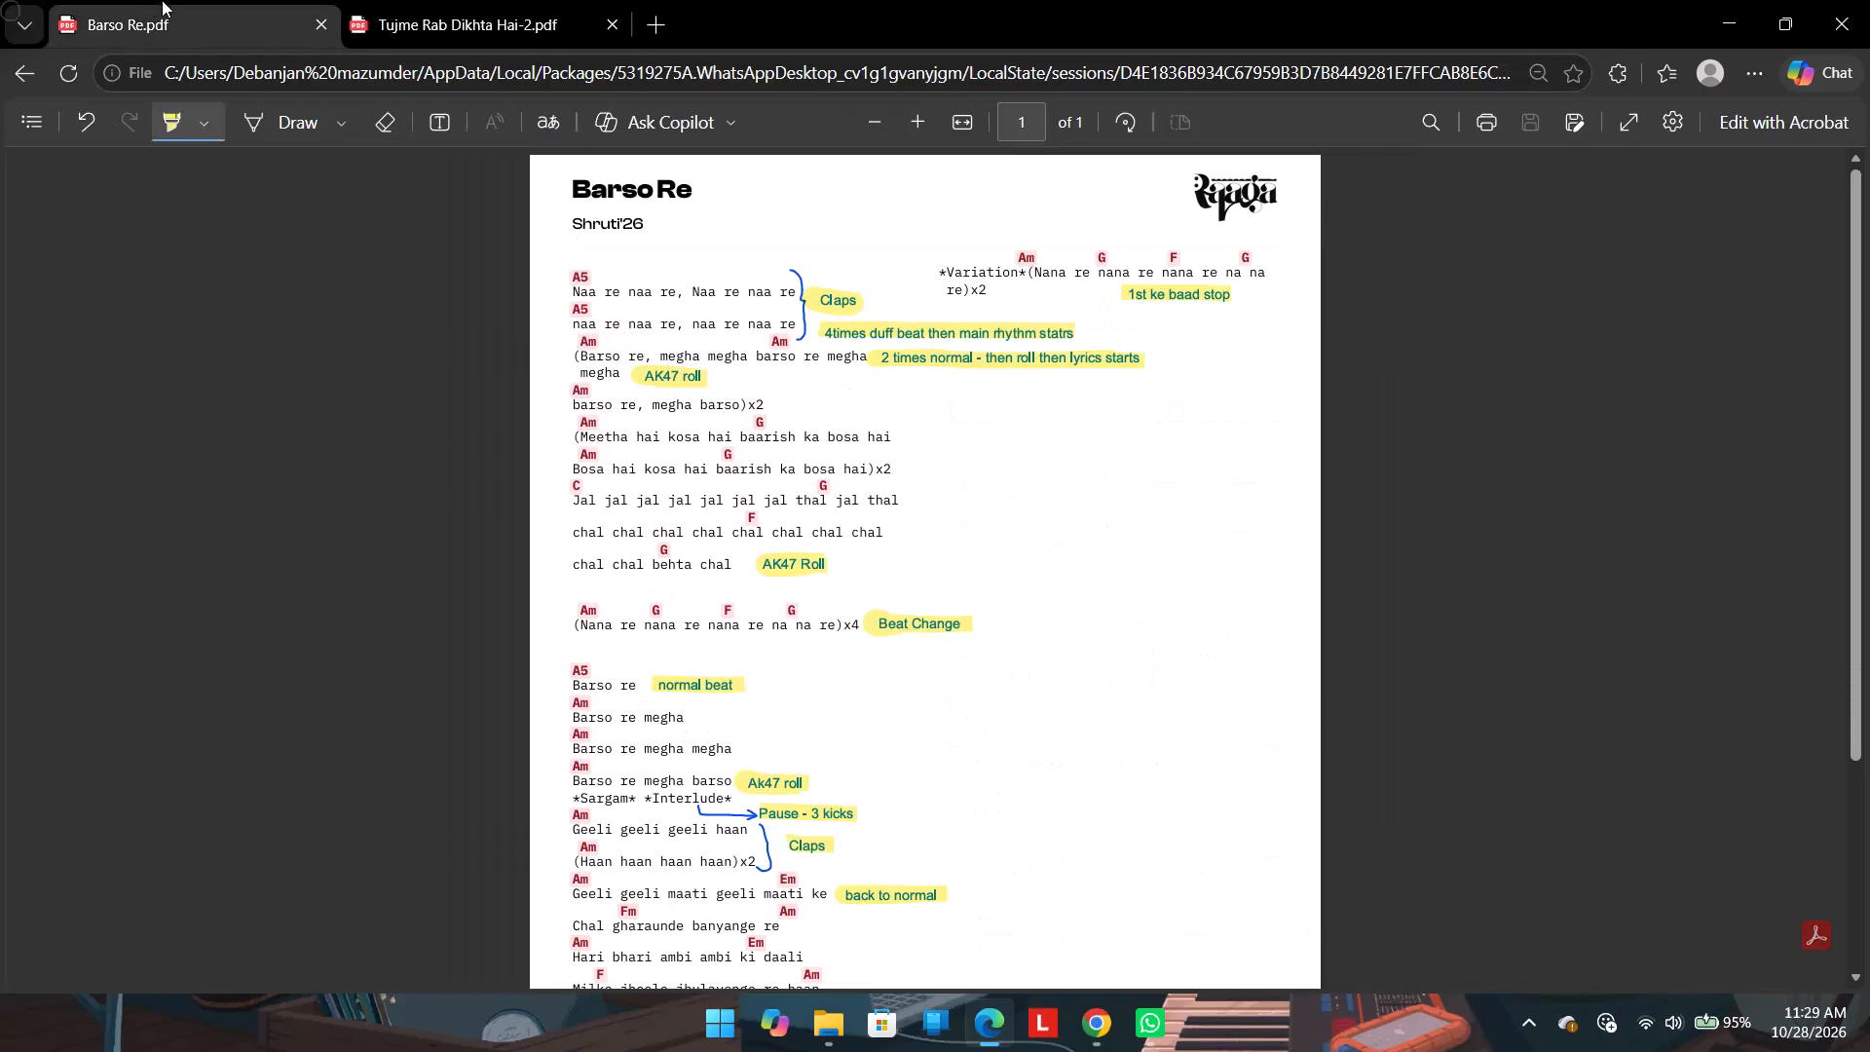
Close the Barso Re chord sheet PDF, leaving the Tujme Rab Dikhta Hai-2 PDF open.
click(316, 19)
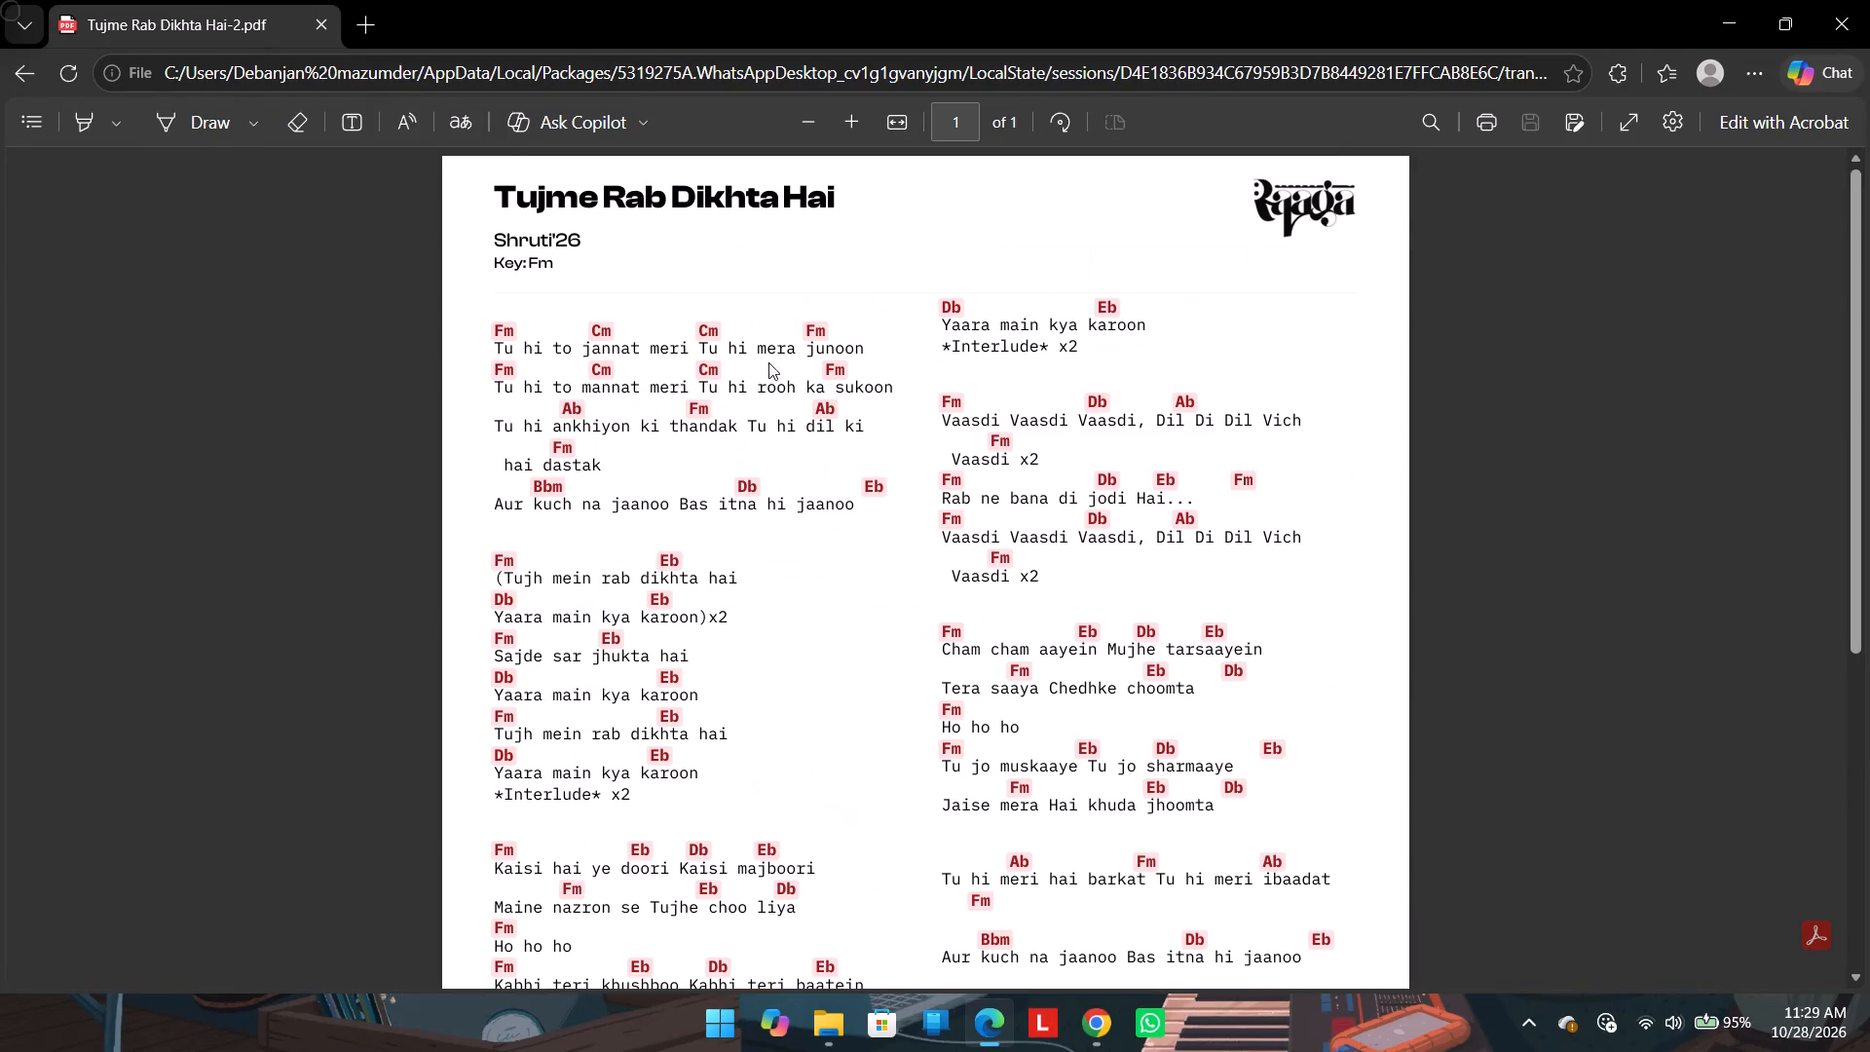
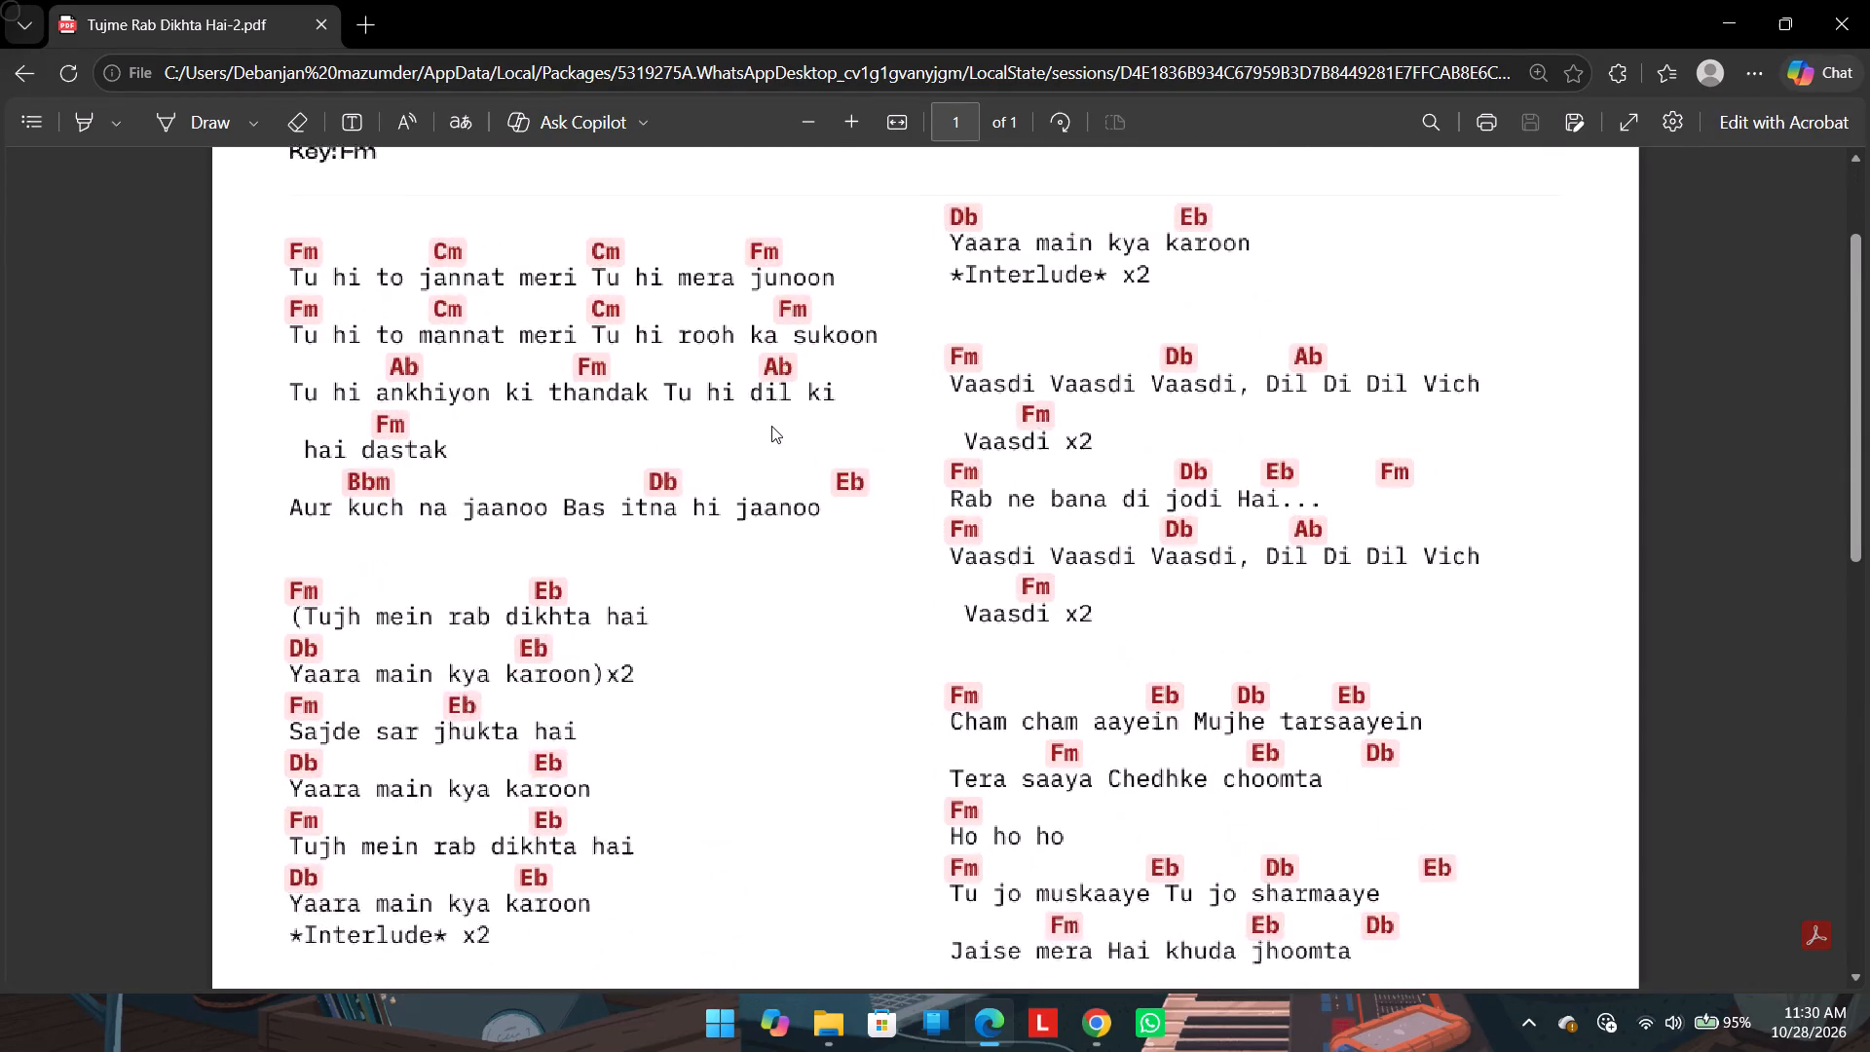
Draw a freehand curly brace beside the first two lyric lines, "Tu hi to jannat meri" and "Tu hi to mannat meri".
scroll(771, 426, up, 1)
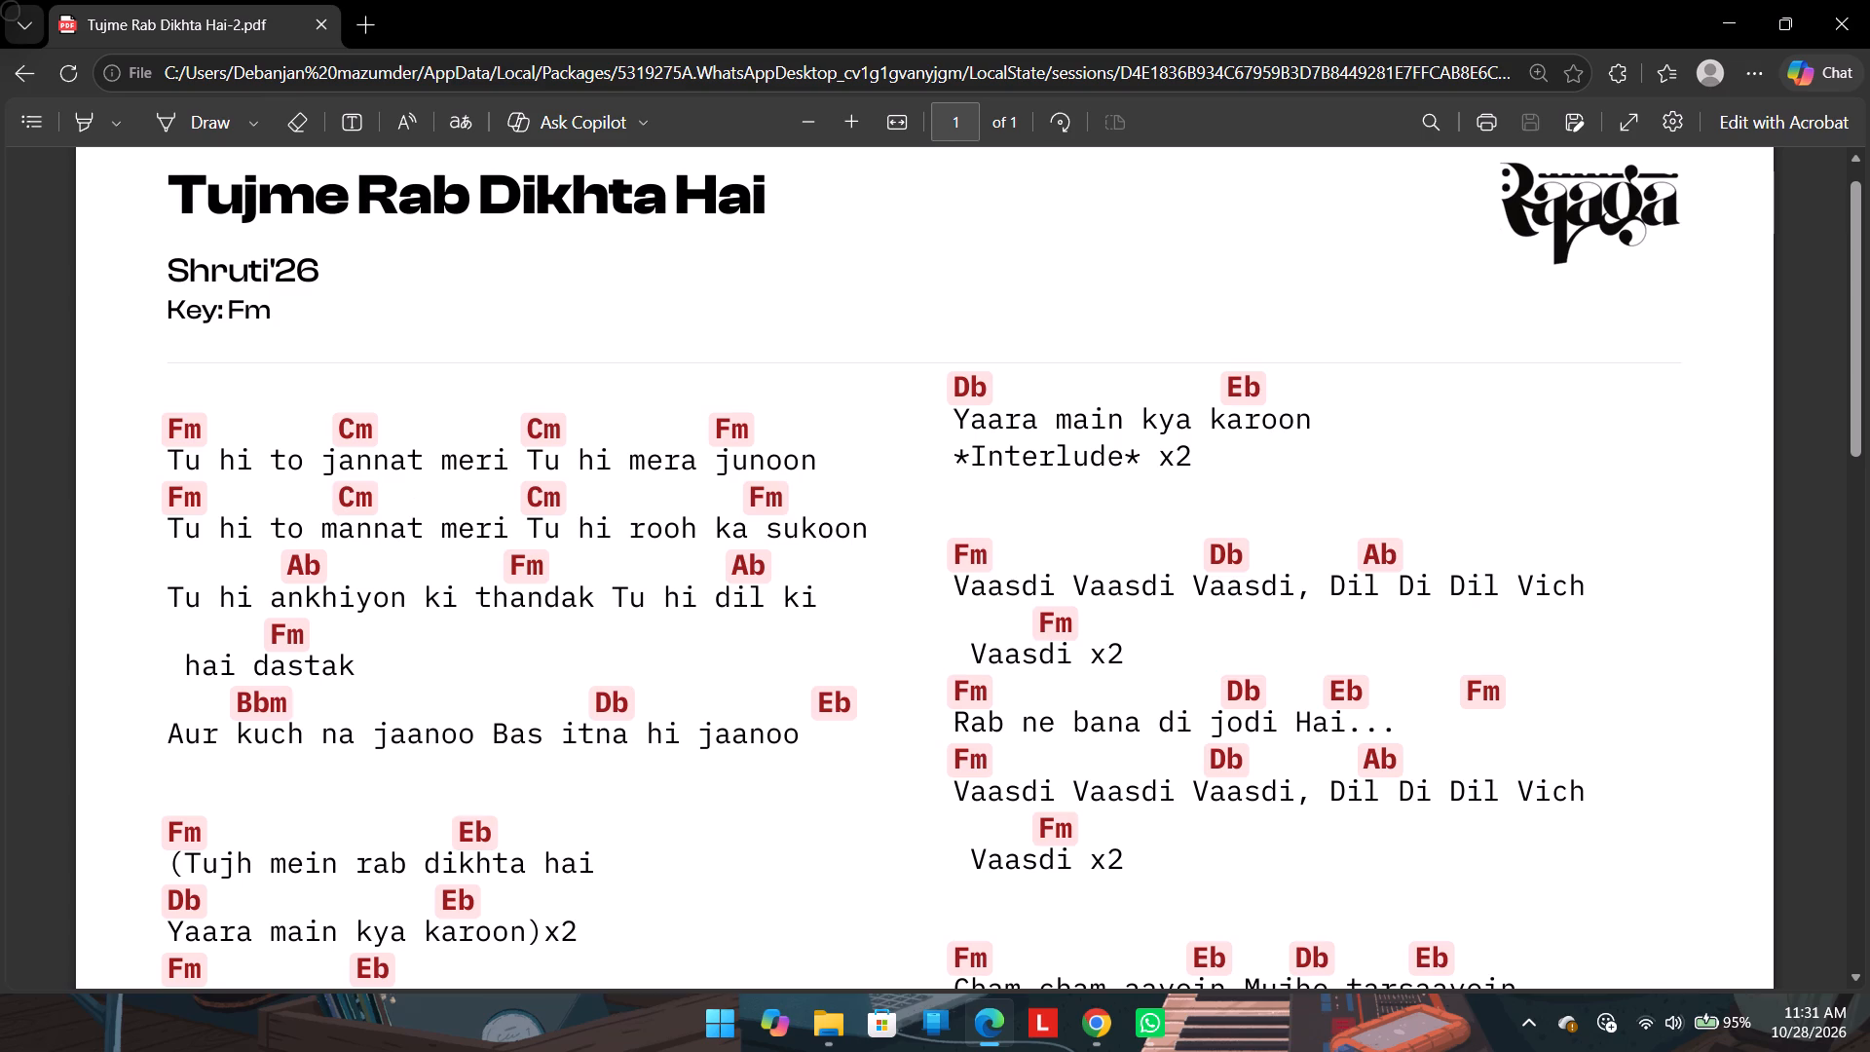
scroll(444, 484, down, 2)
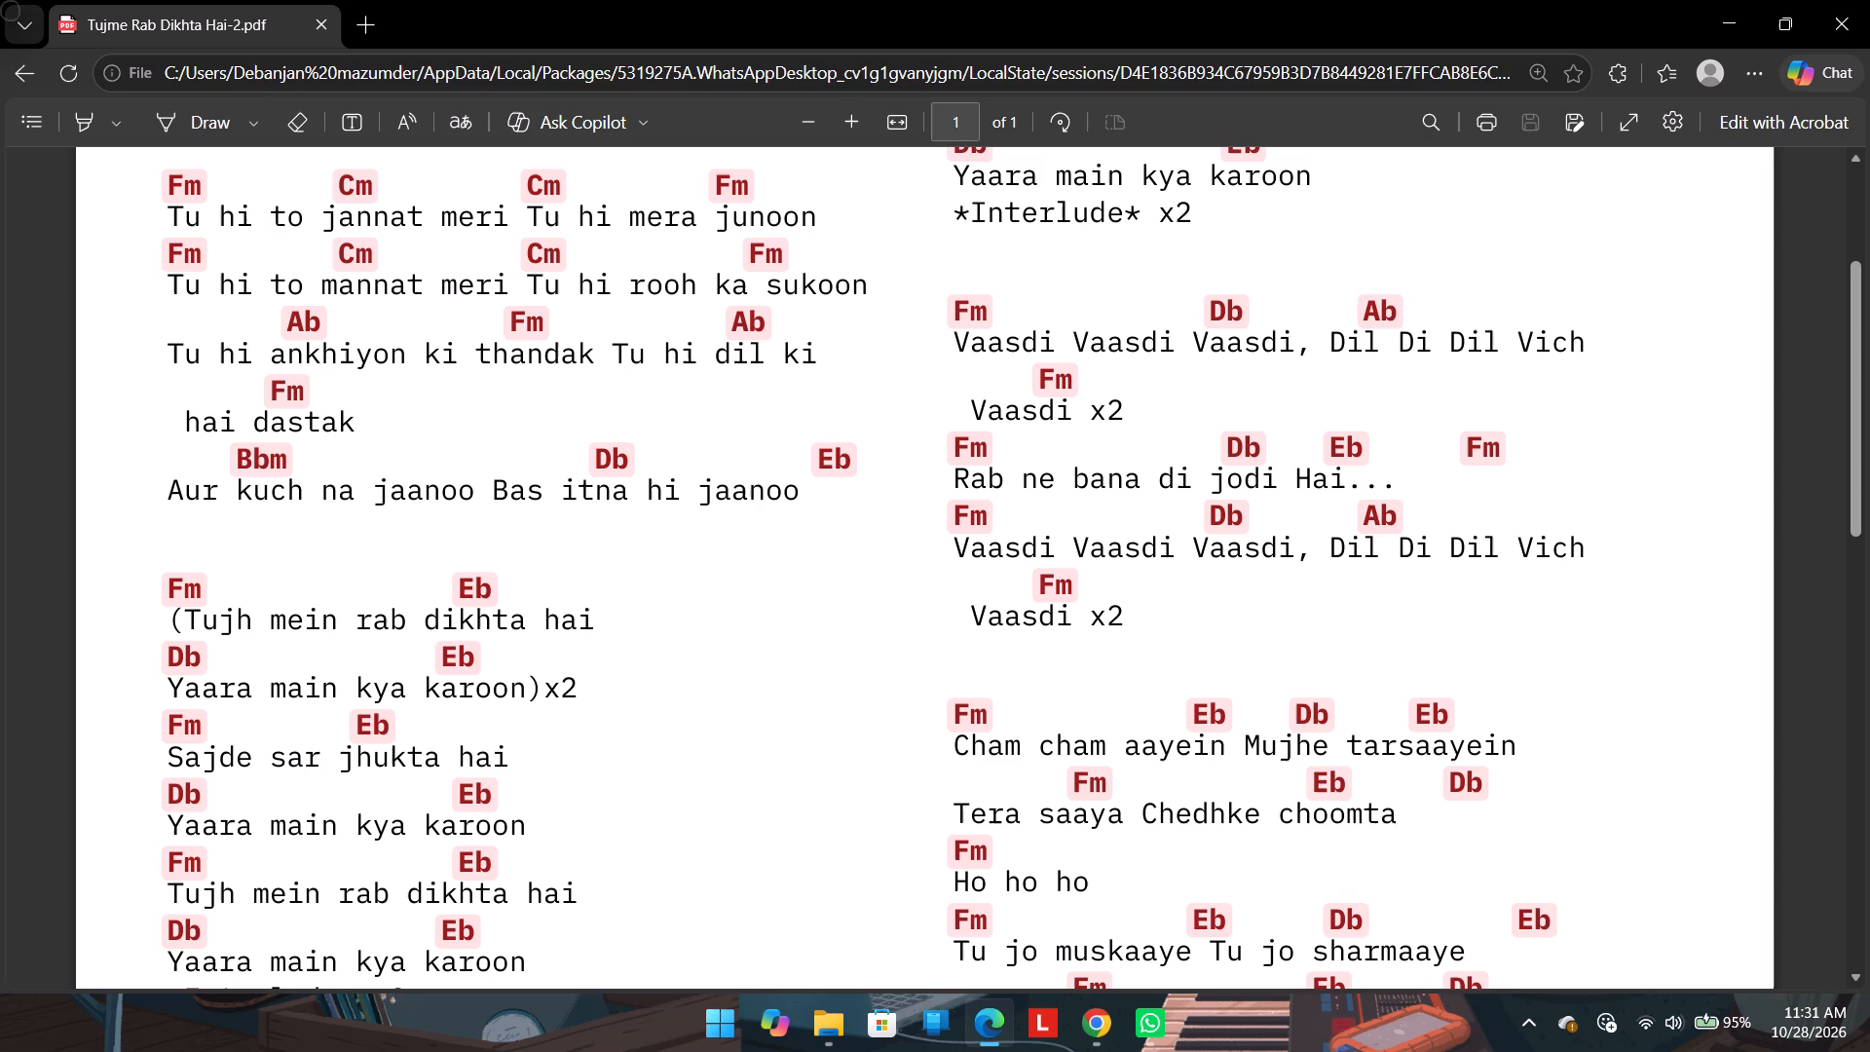
scroll(564, 656, up, 1)
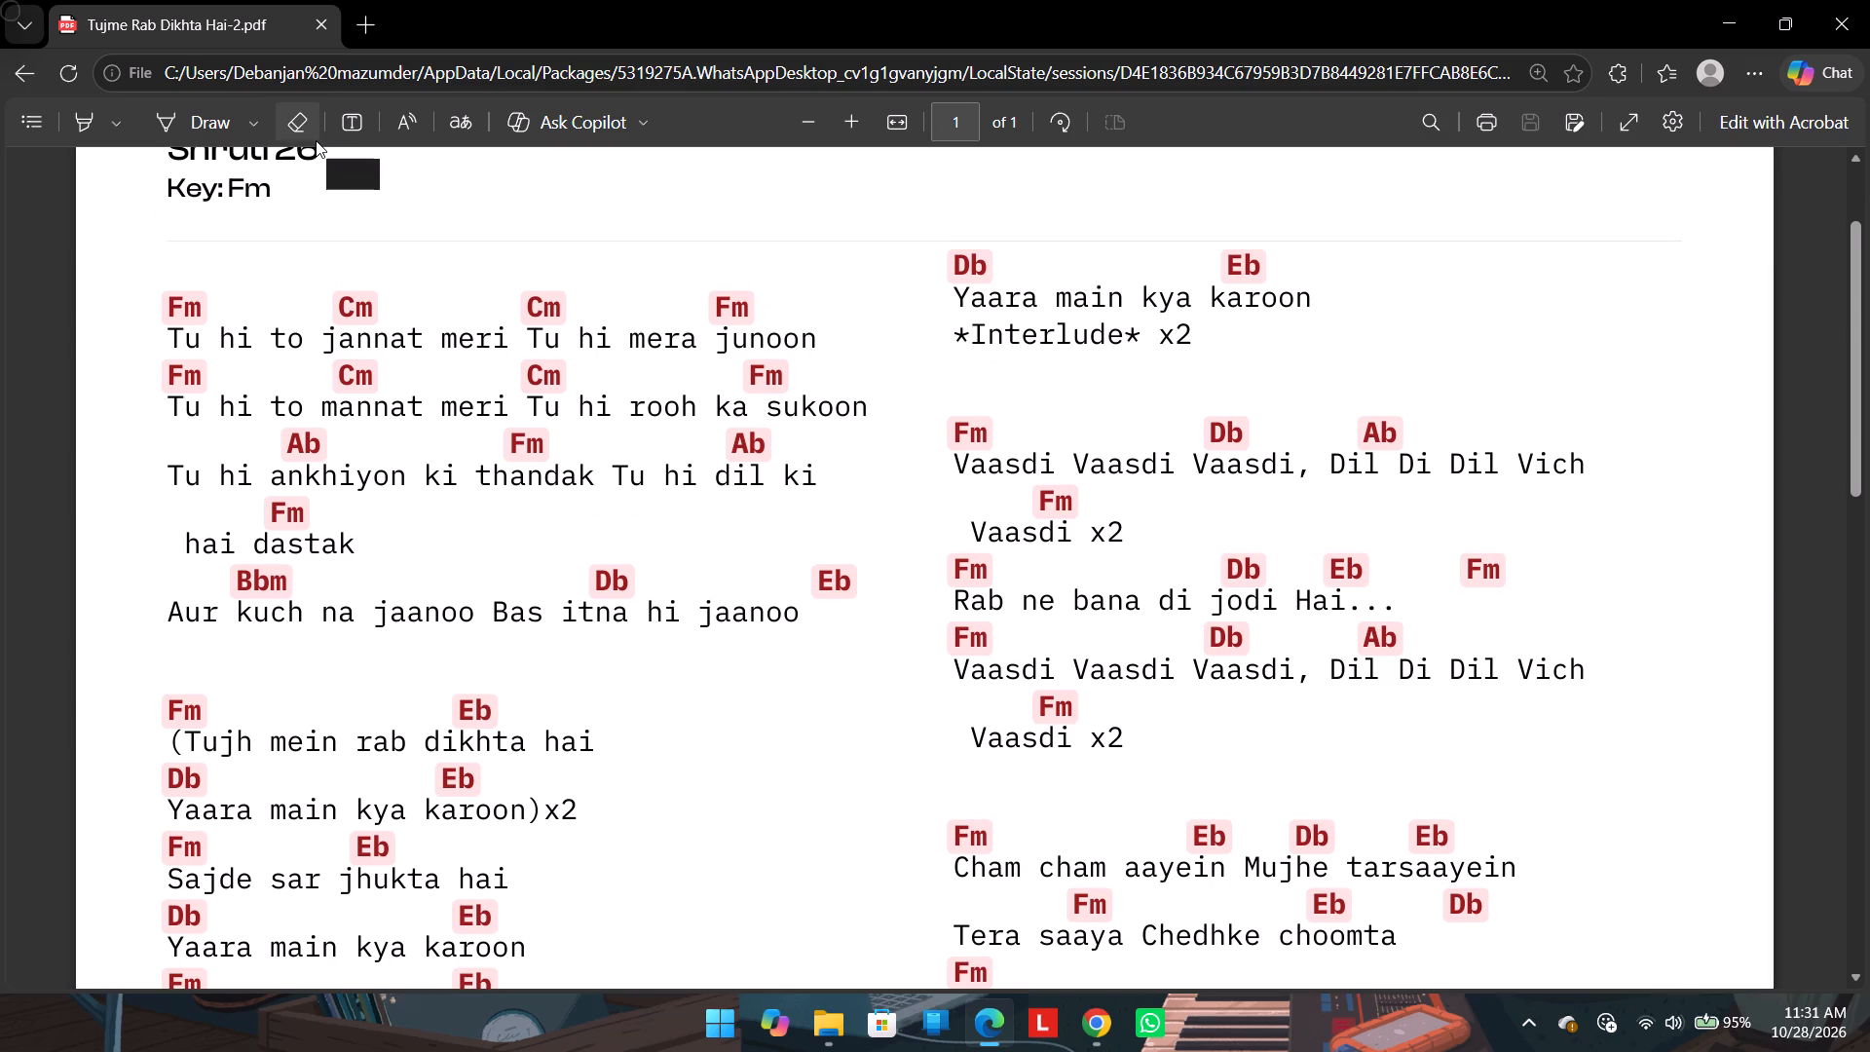
click(198, 126)
drag(160, 308, 150, 332)
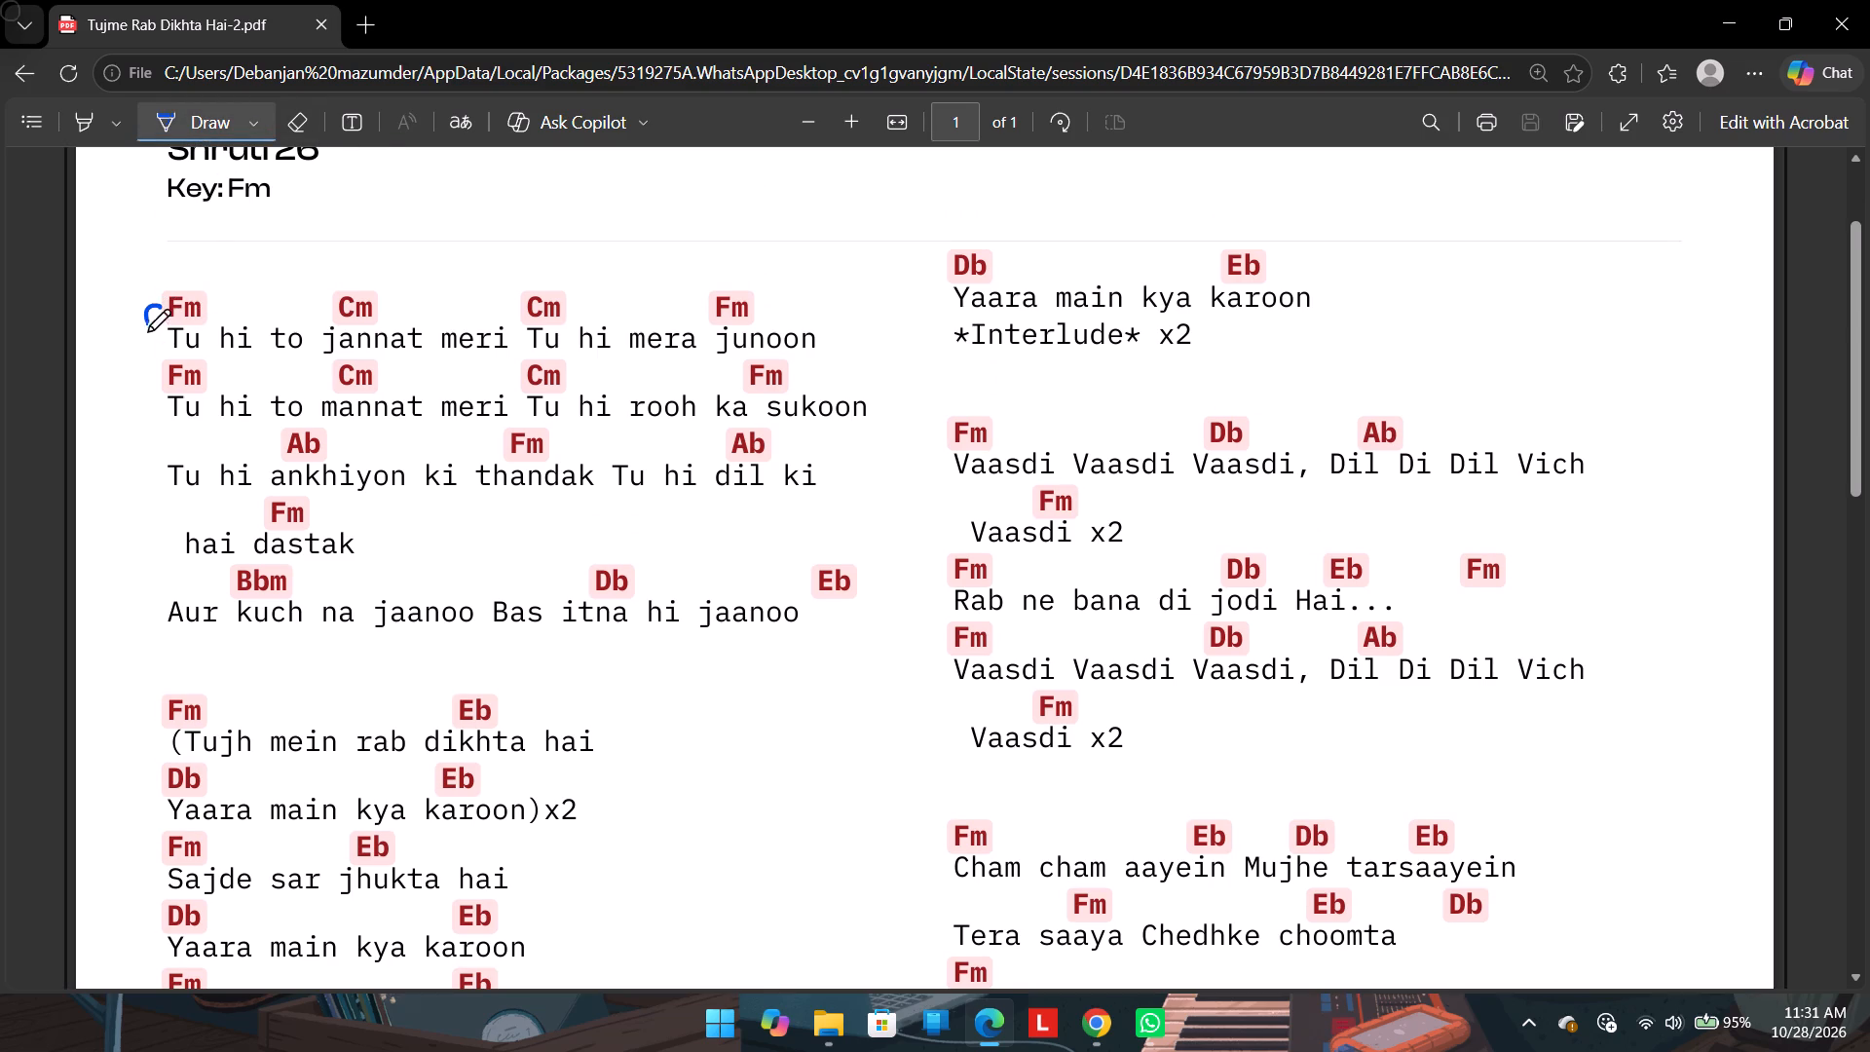
drag(150, 332, 165, 435)
Add the text note "Shaker only" just above the first Fm chord of the opening line.
click(394, 121)
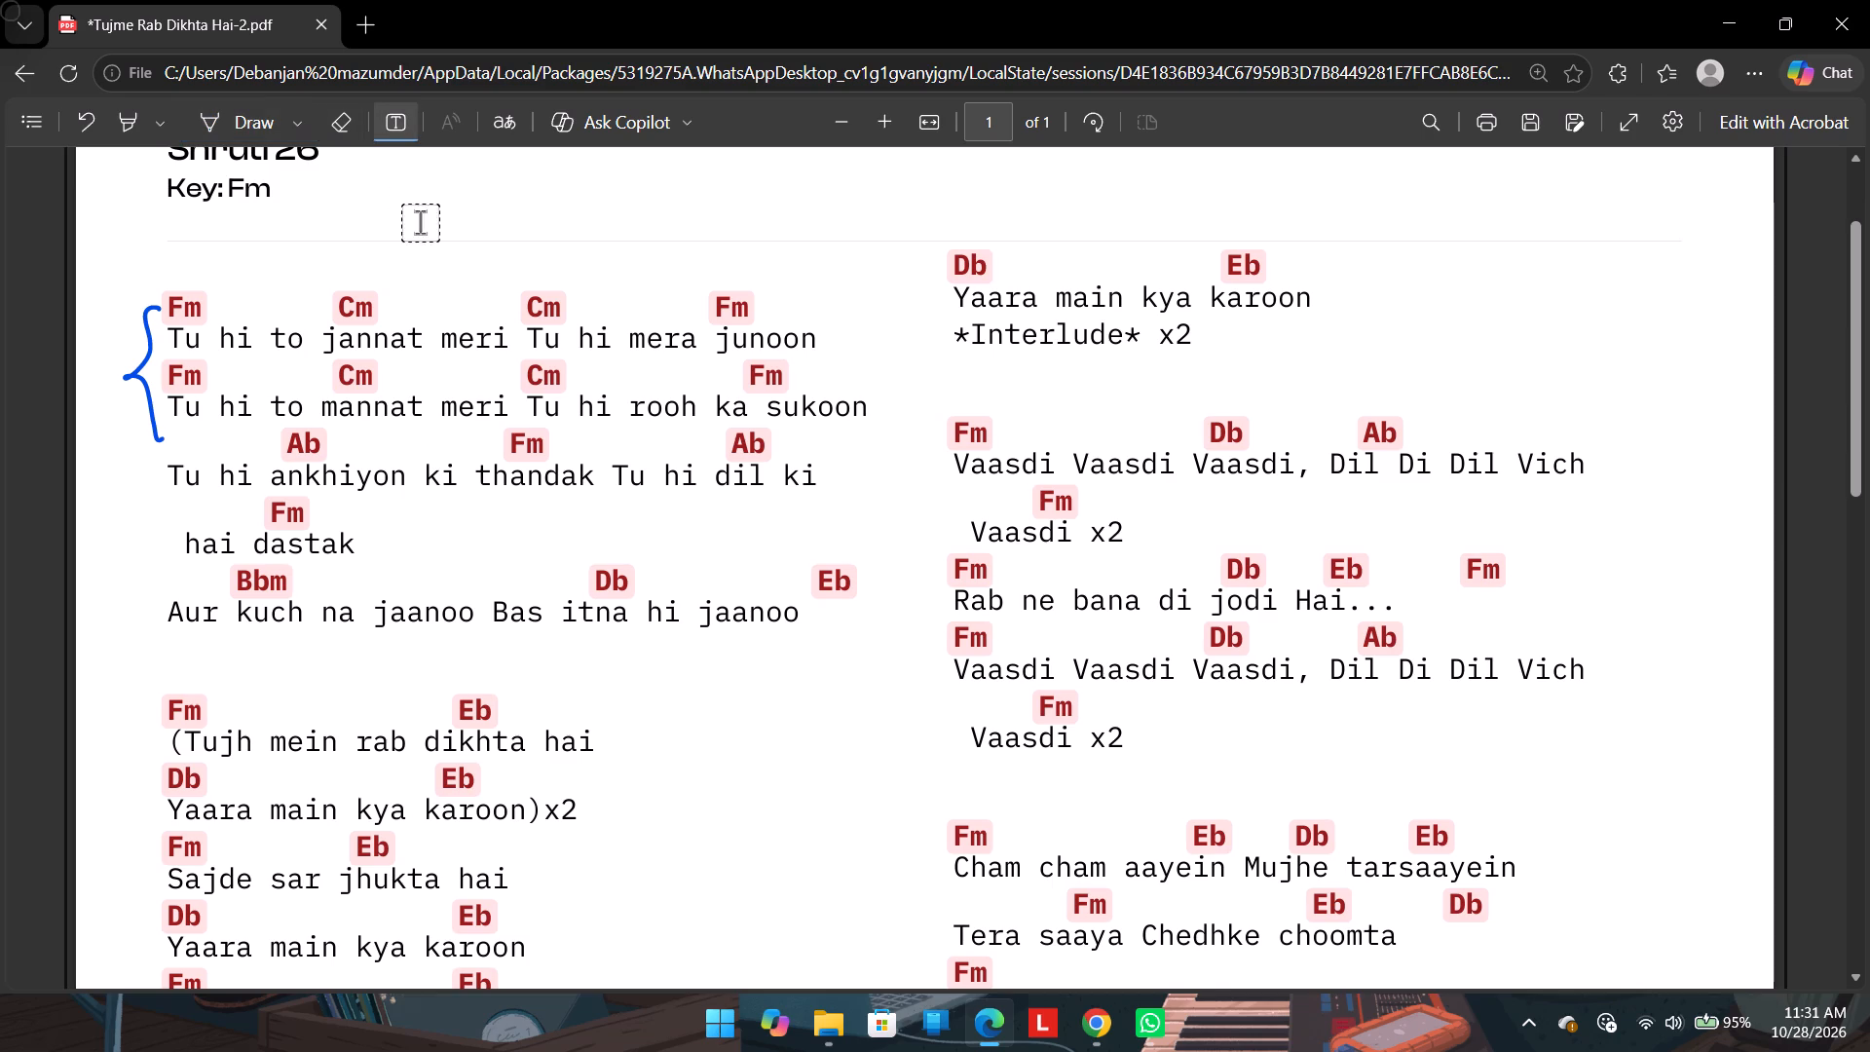
click(432, 255)
text(Shaker only)
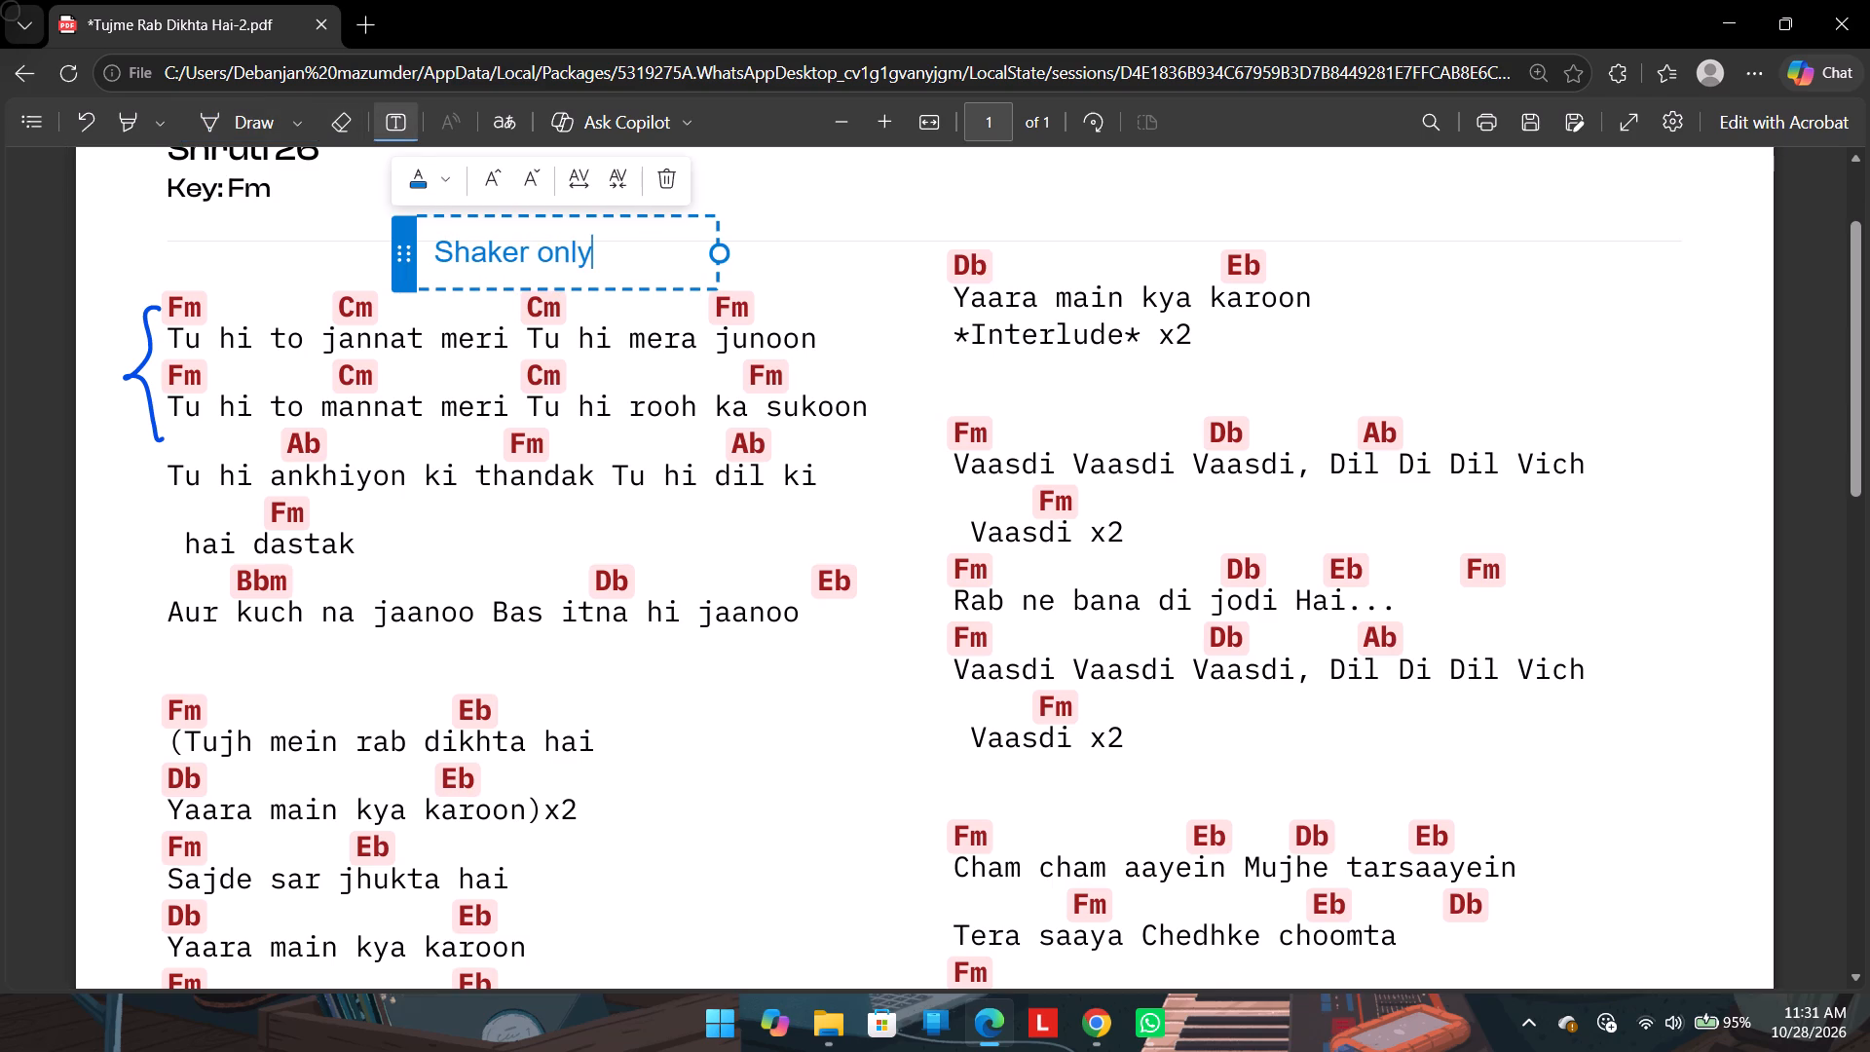
drag(405, 258, 280, 281)
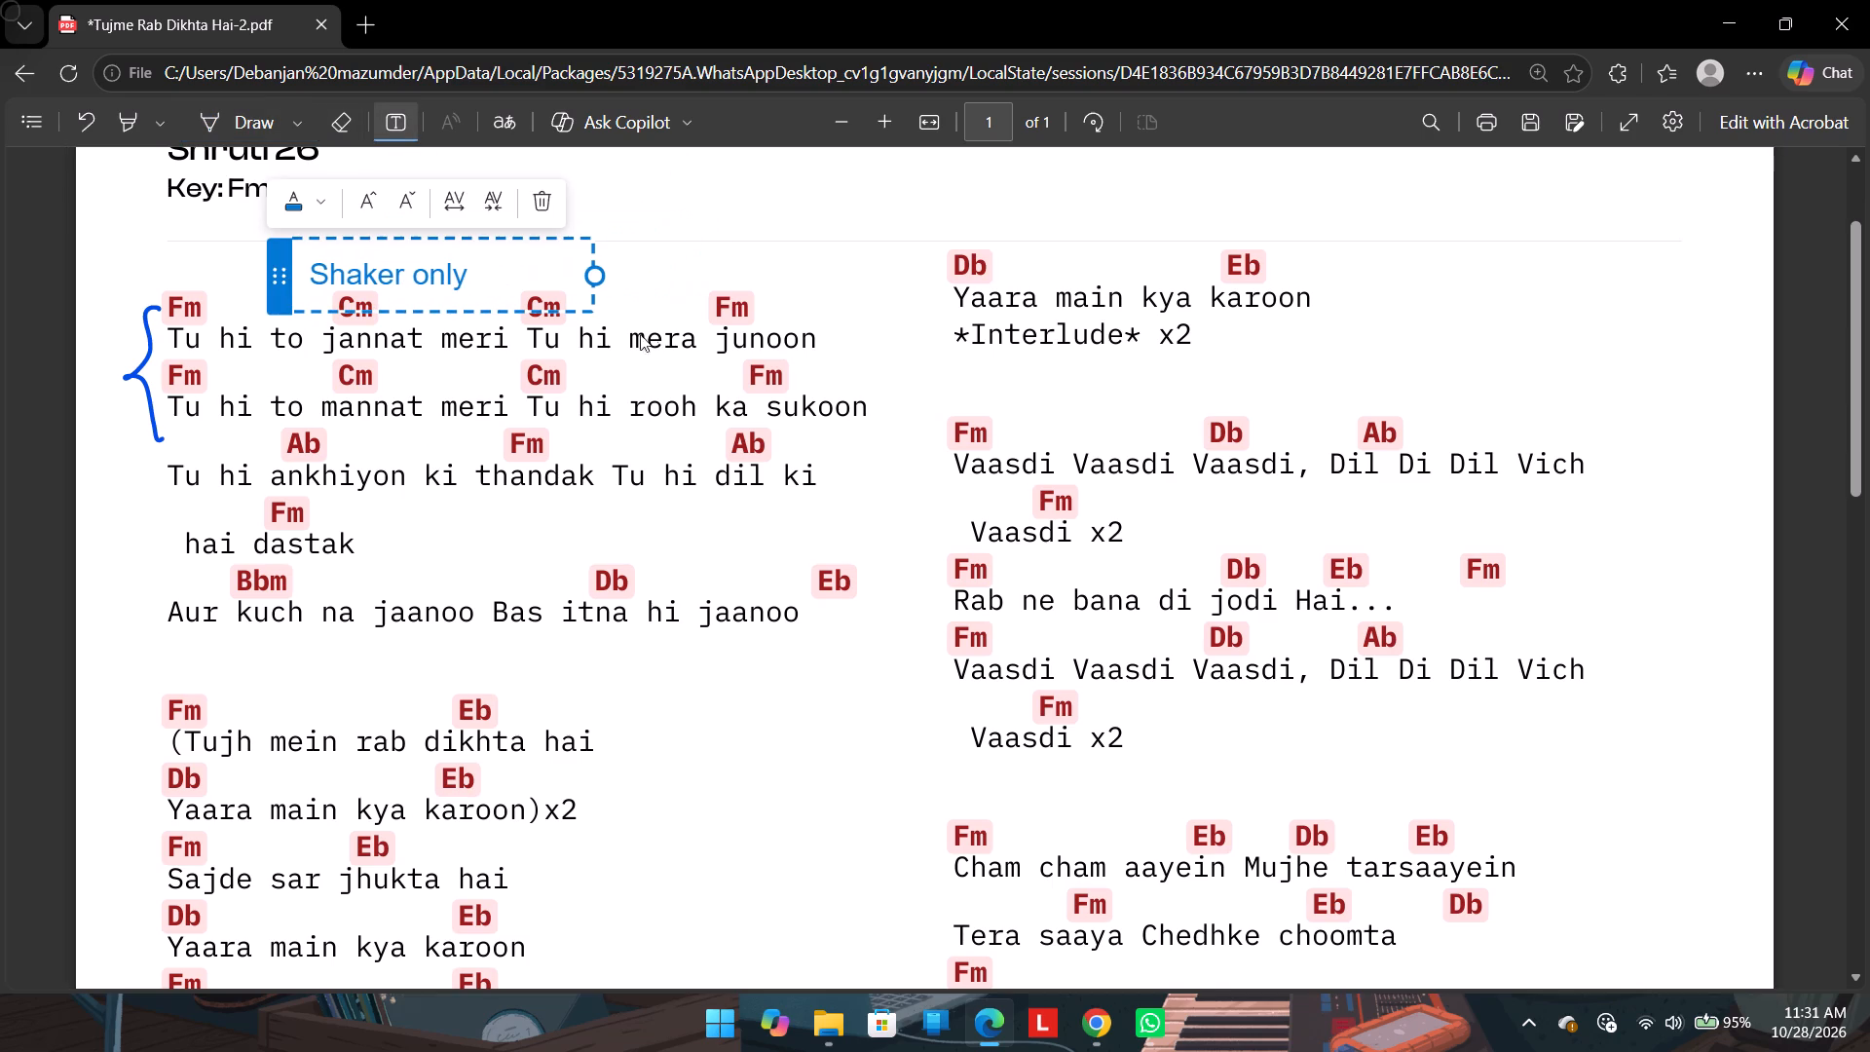
drag(591, 315, 605, 290)
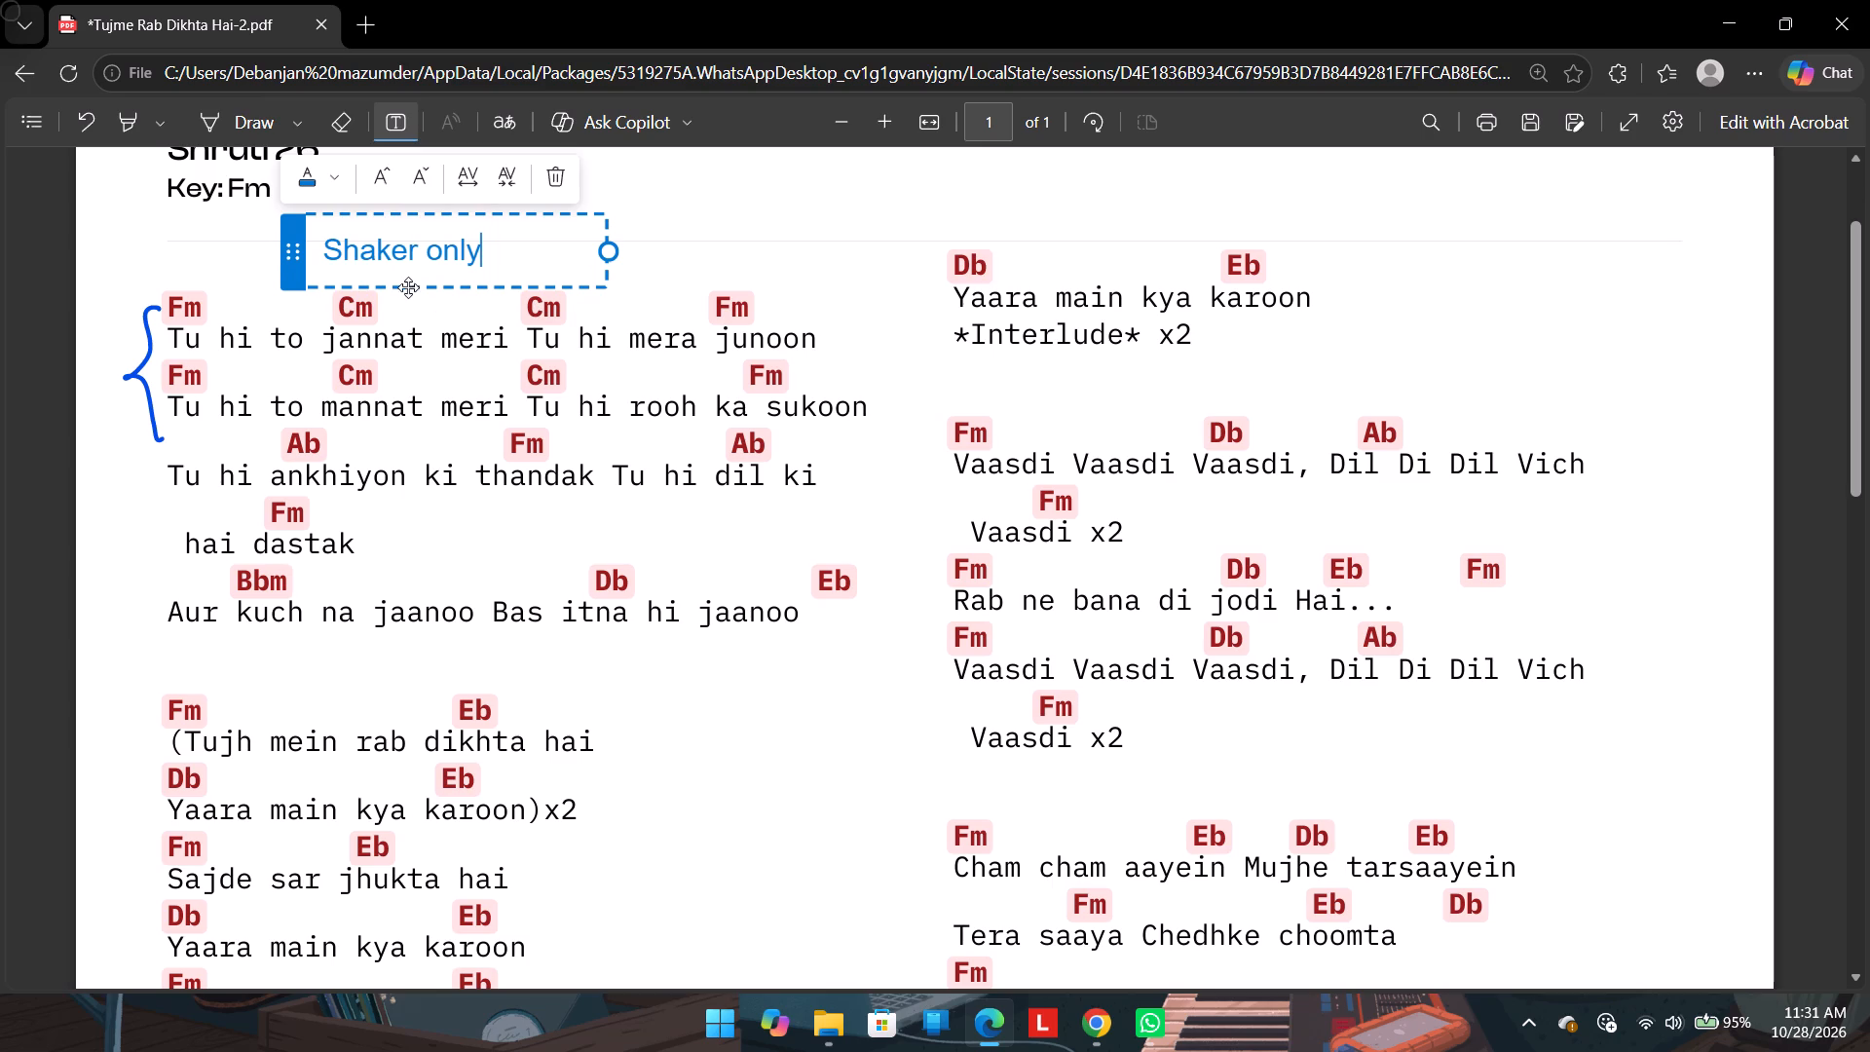
drag(286, 249, 98, 259)
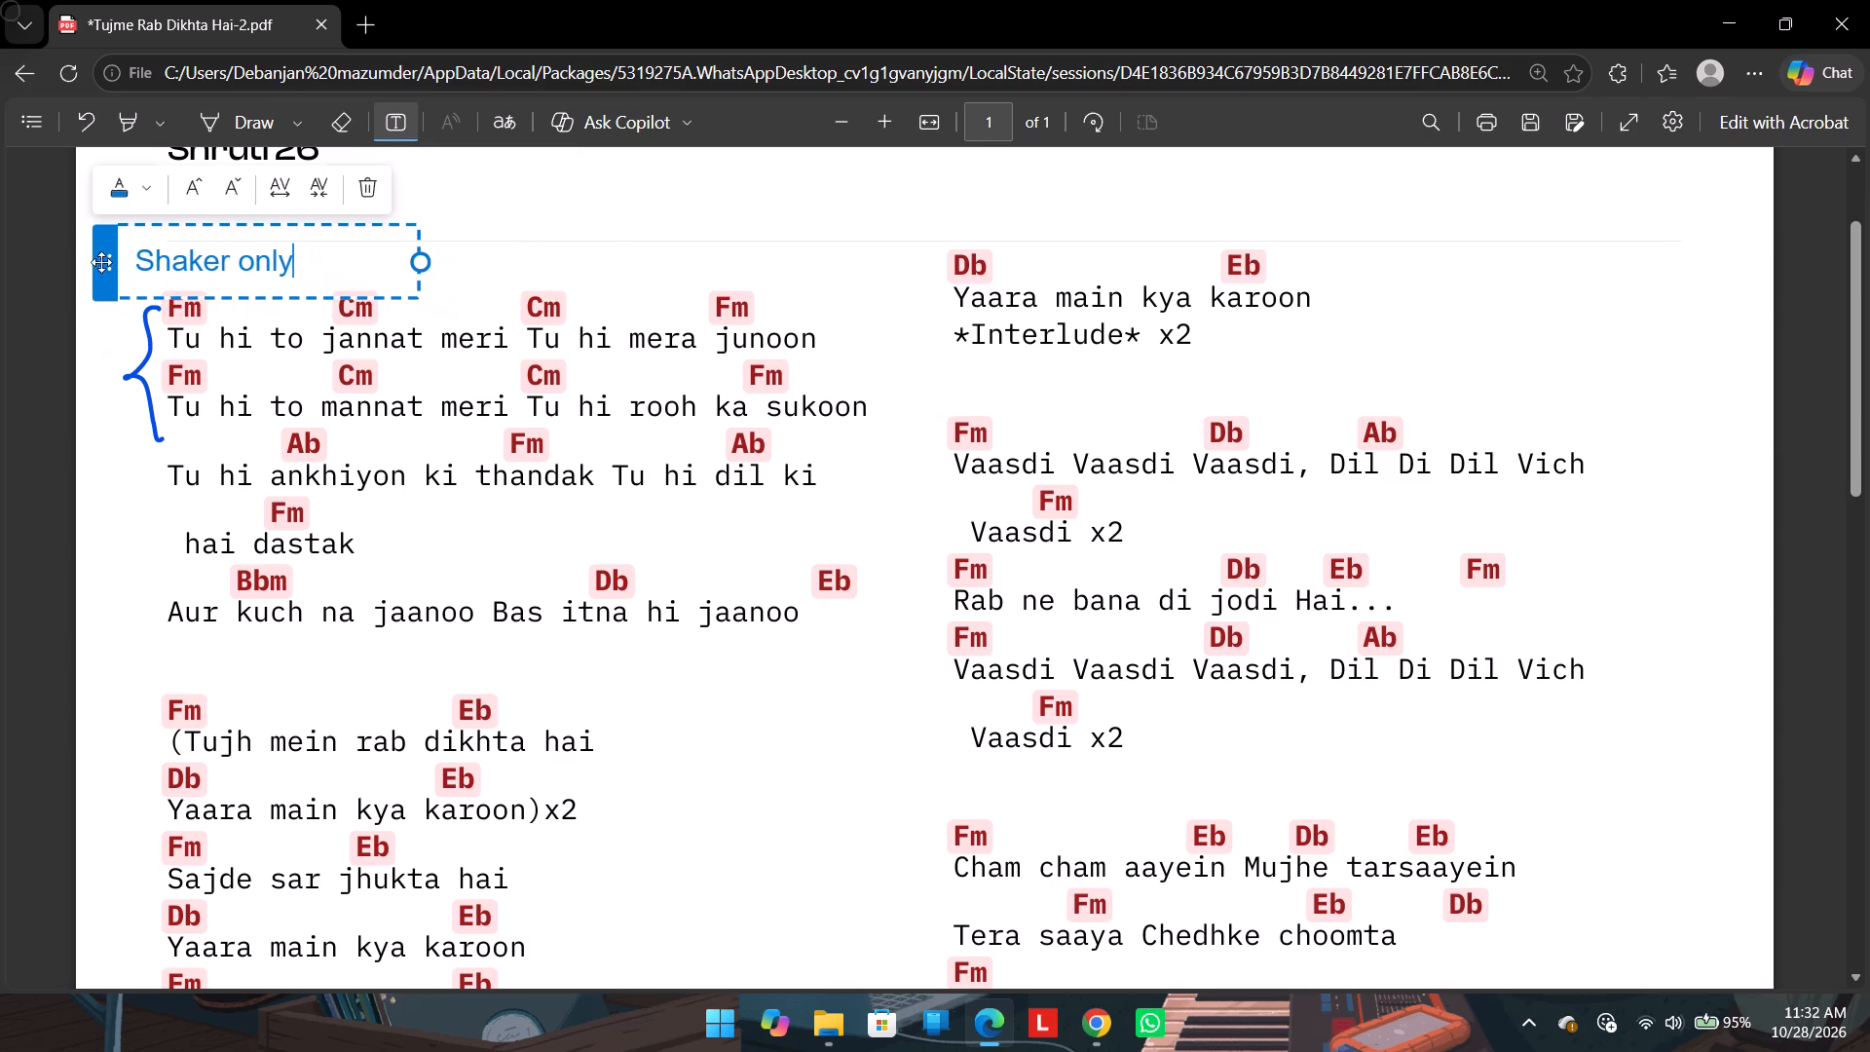
click(471, 539)
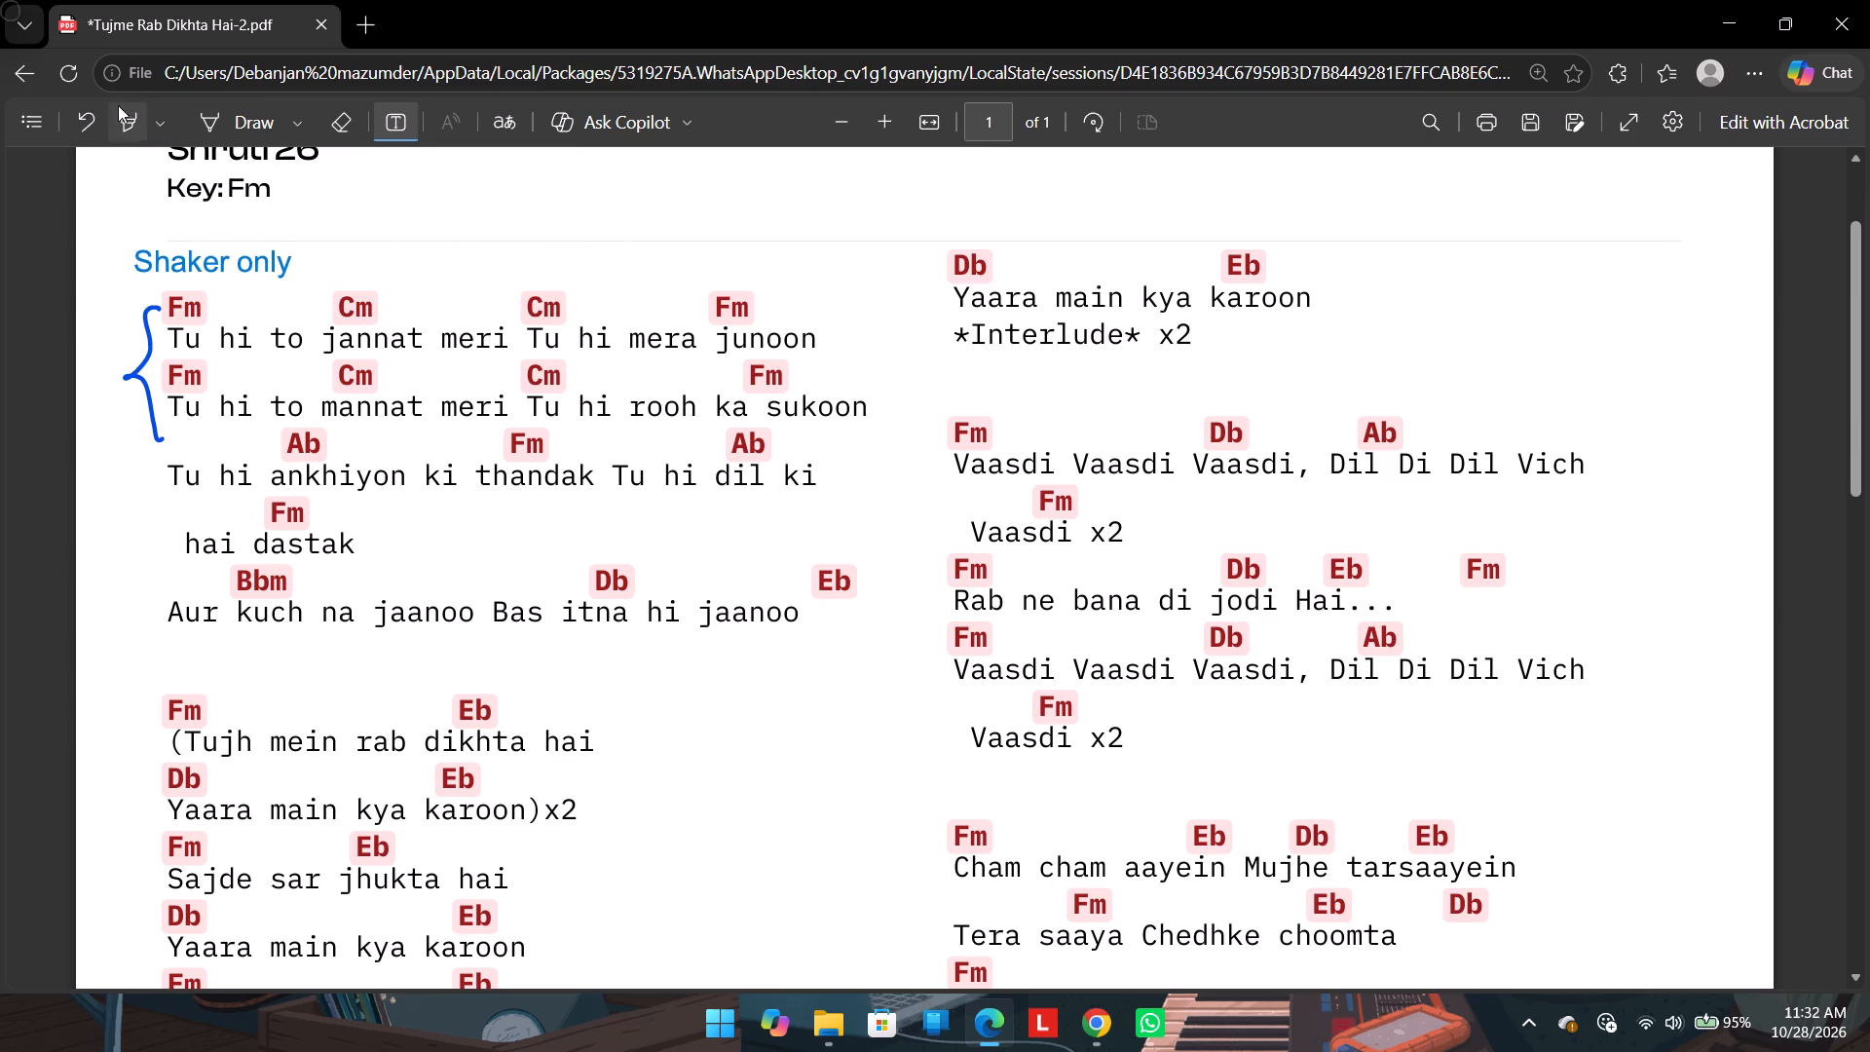
Draw an arrow from the opening lines' curly brace up to the "Shaker only" note.
click(261, 123)
drag(131, 330, 118, 264)
drag(110, 264, 130, 286)
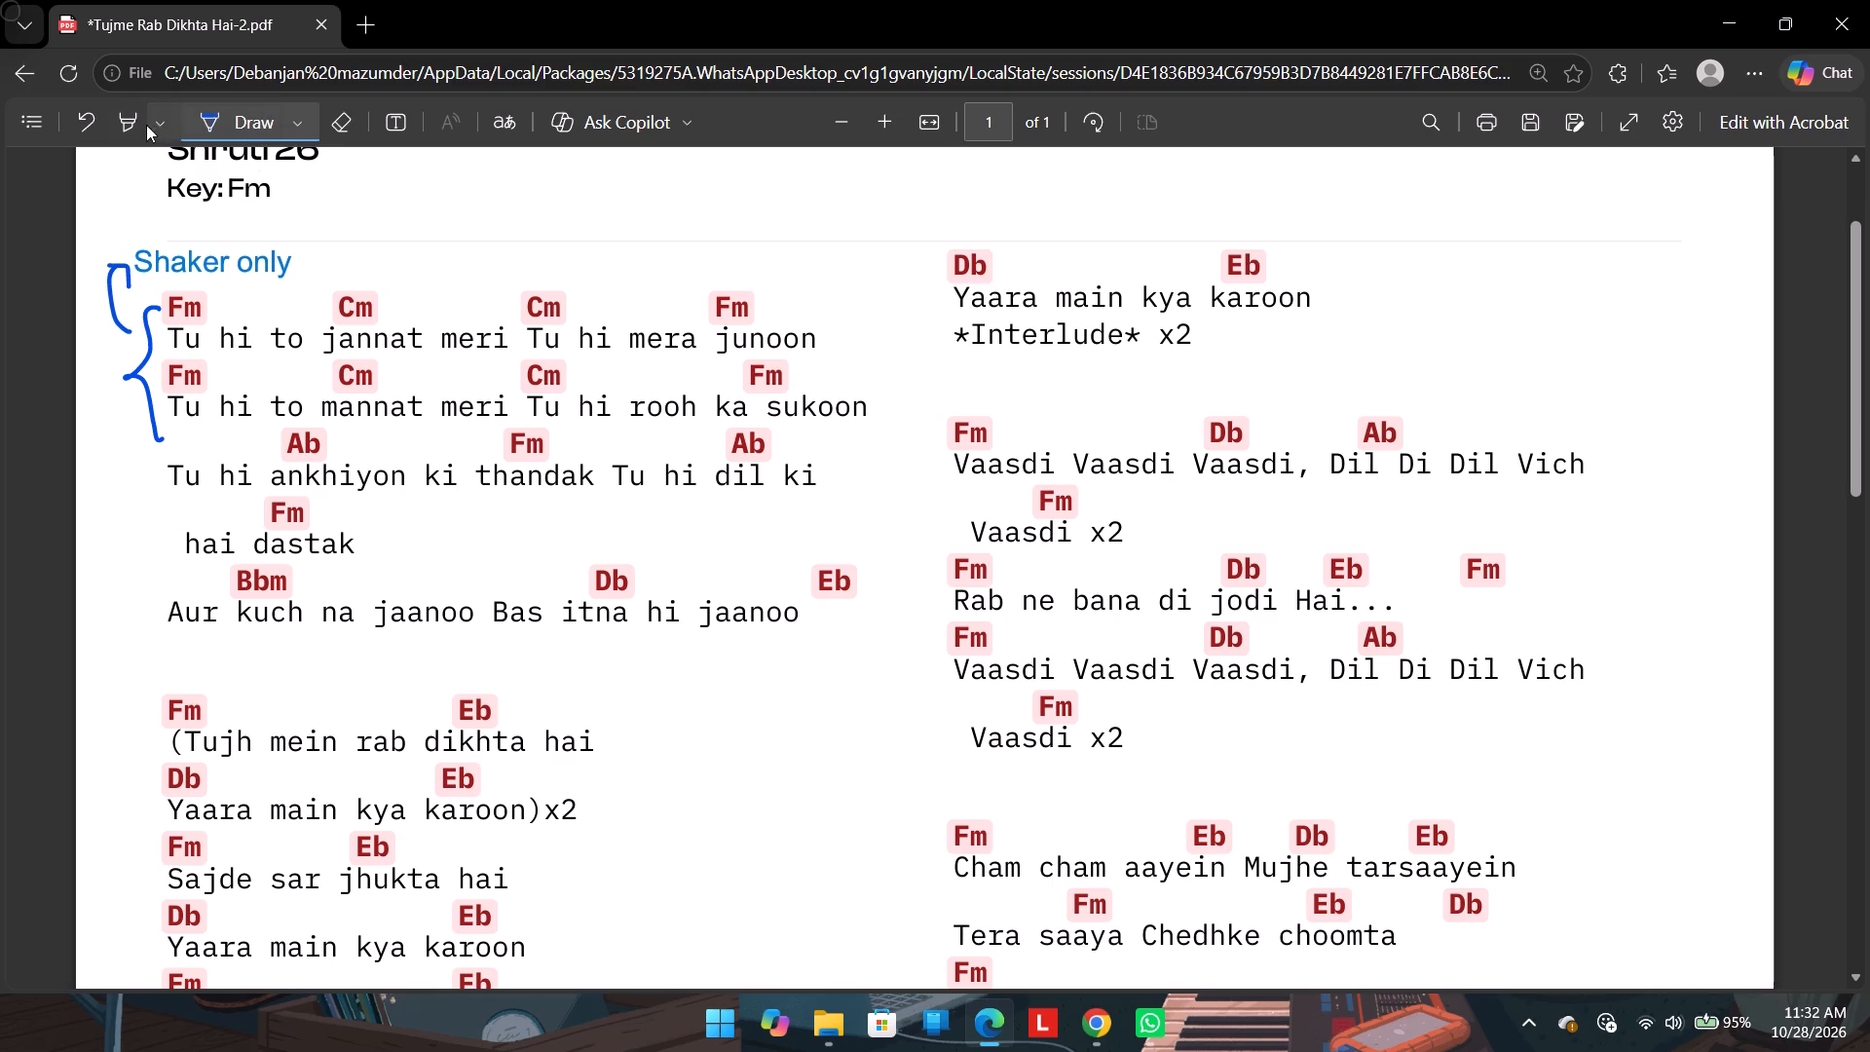
Add the text note "Beat start with shaker only" beside the "hai dastak" line.
click(386, 123)
click(431, 526)
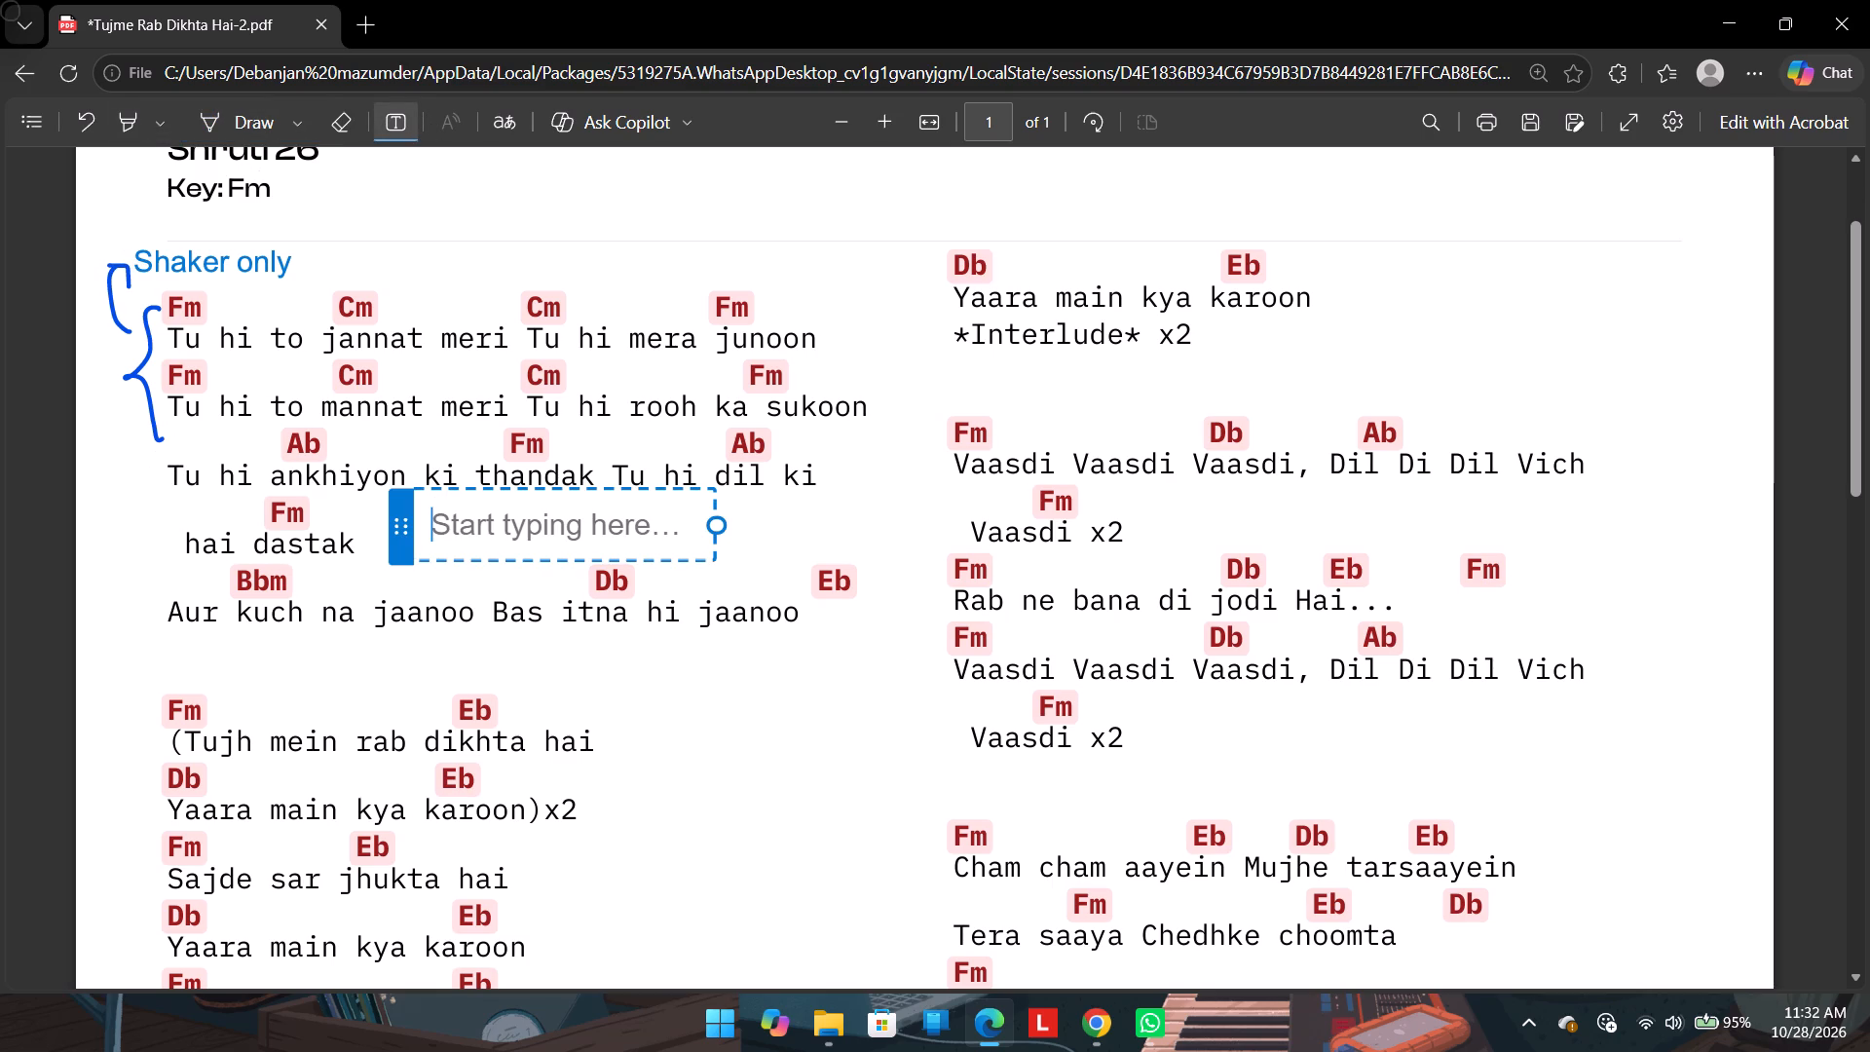
text(Beat start)
click(93, 492)
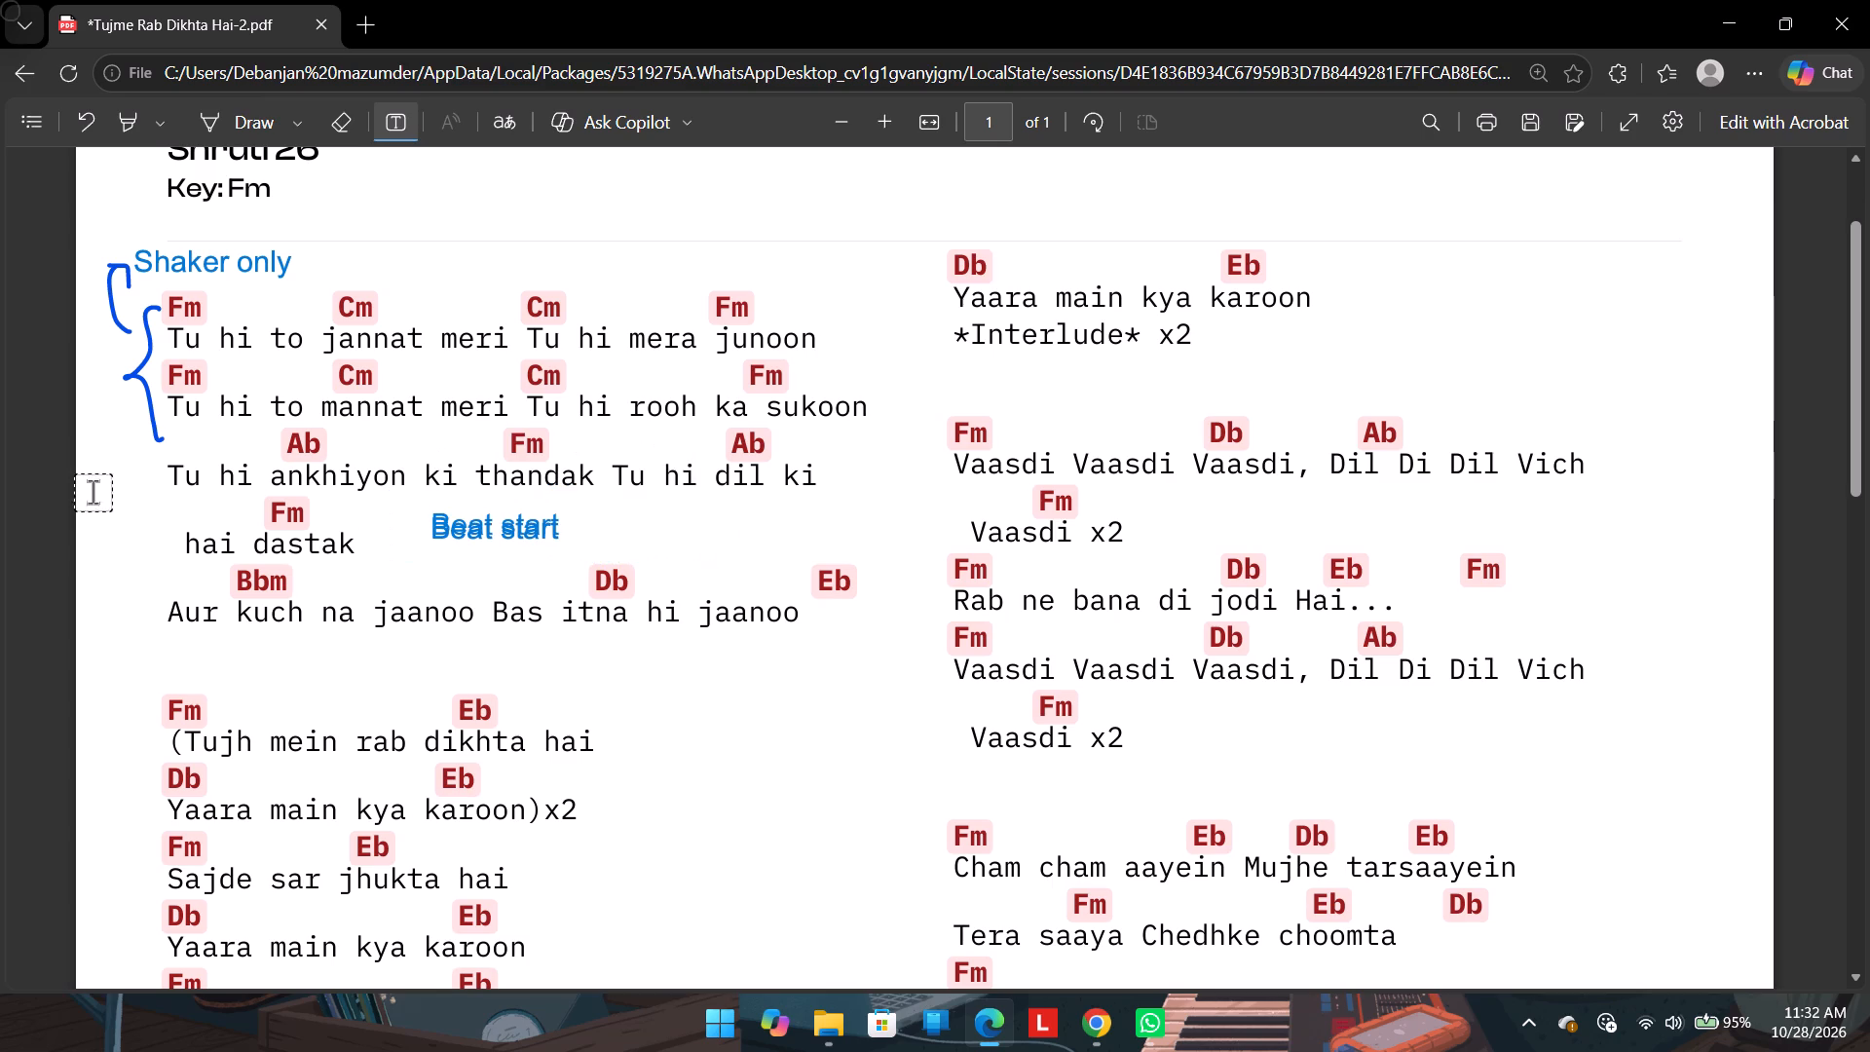
click(533, 526)
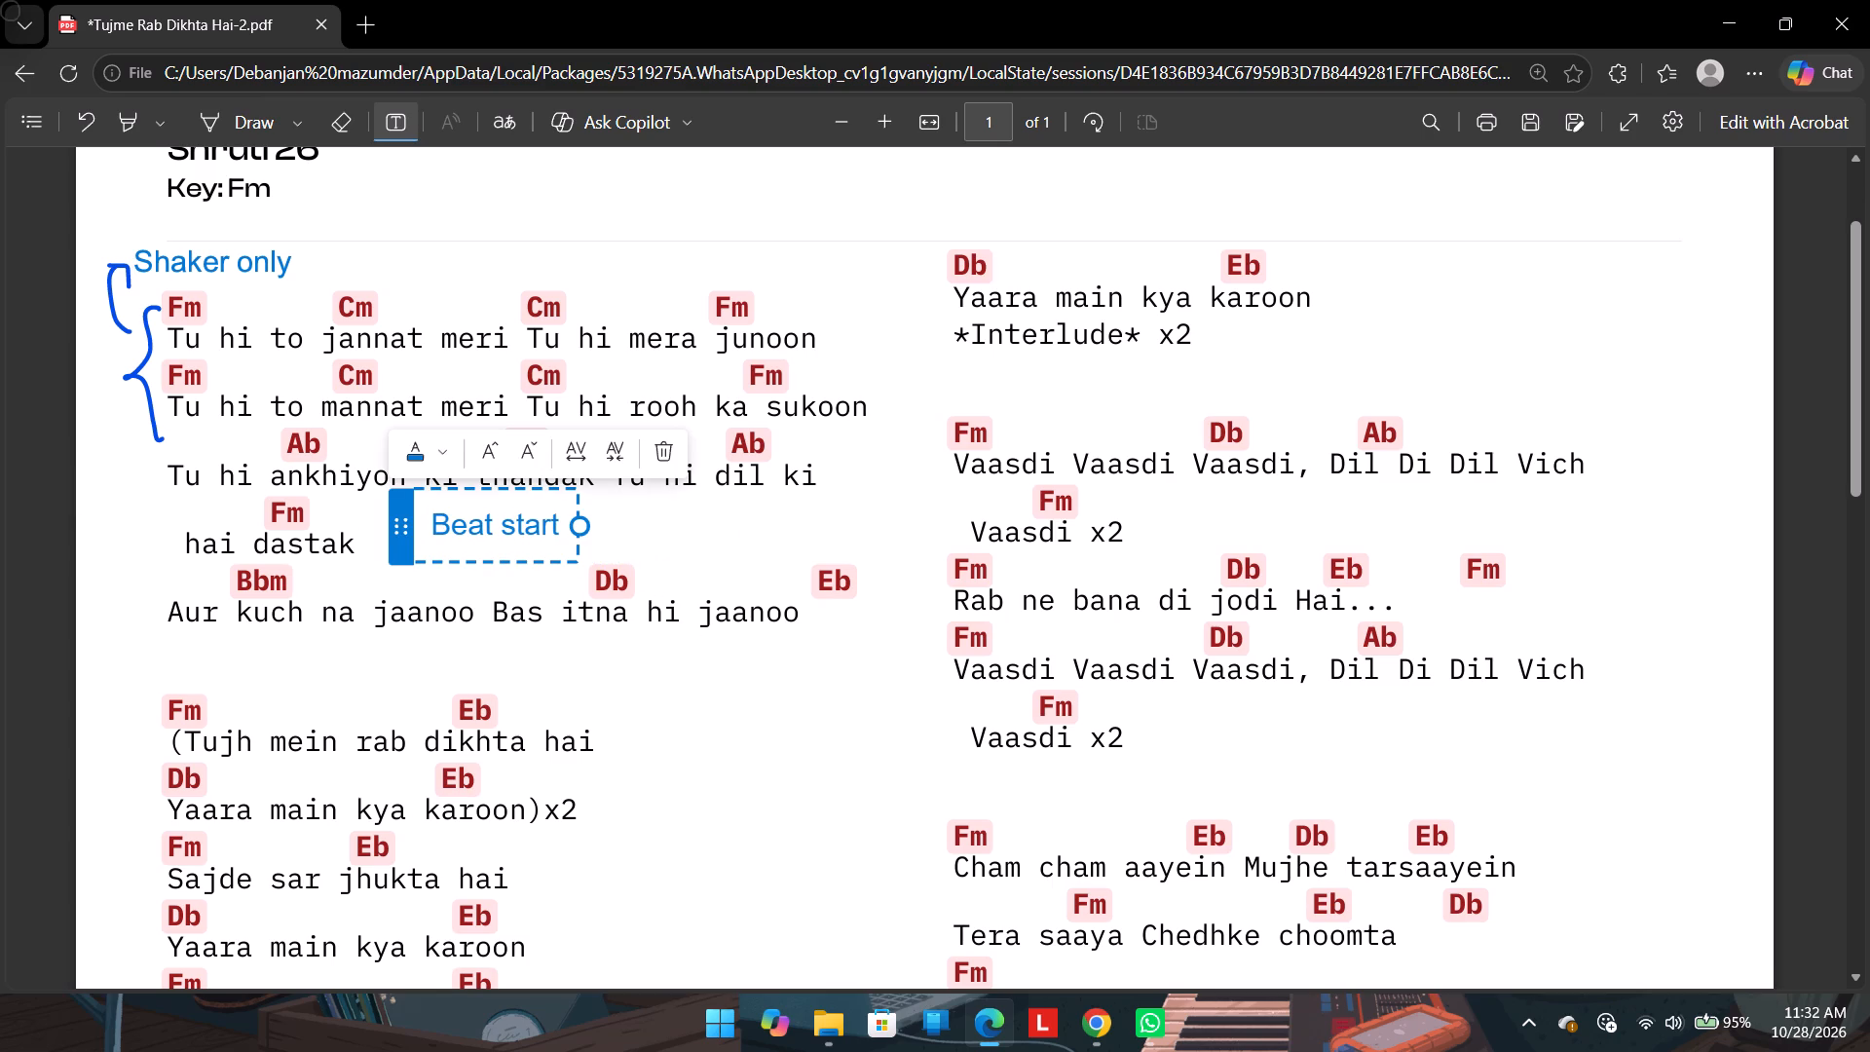
click(561, 531)
key(space)
text(with shaker only)
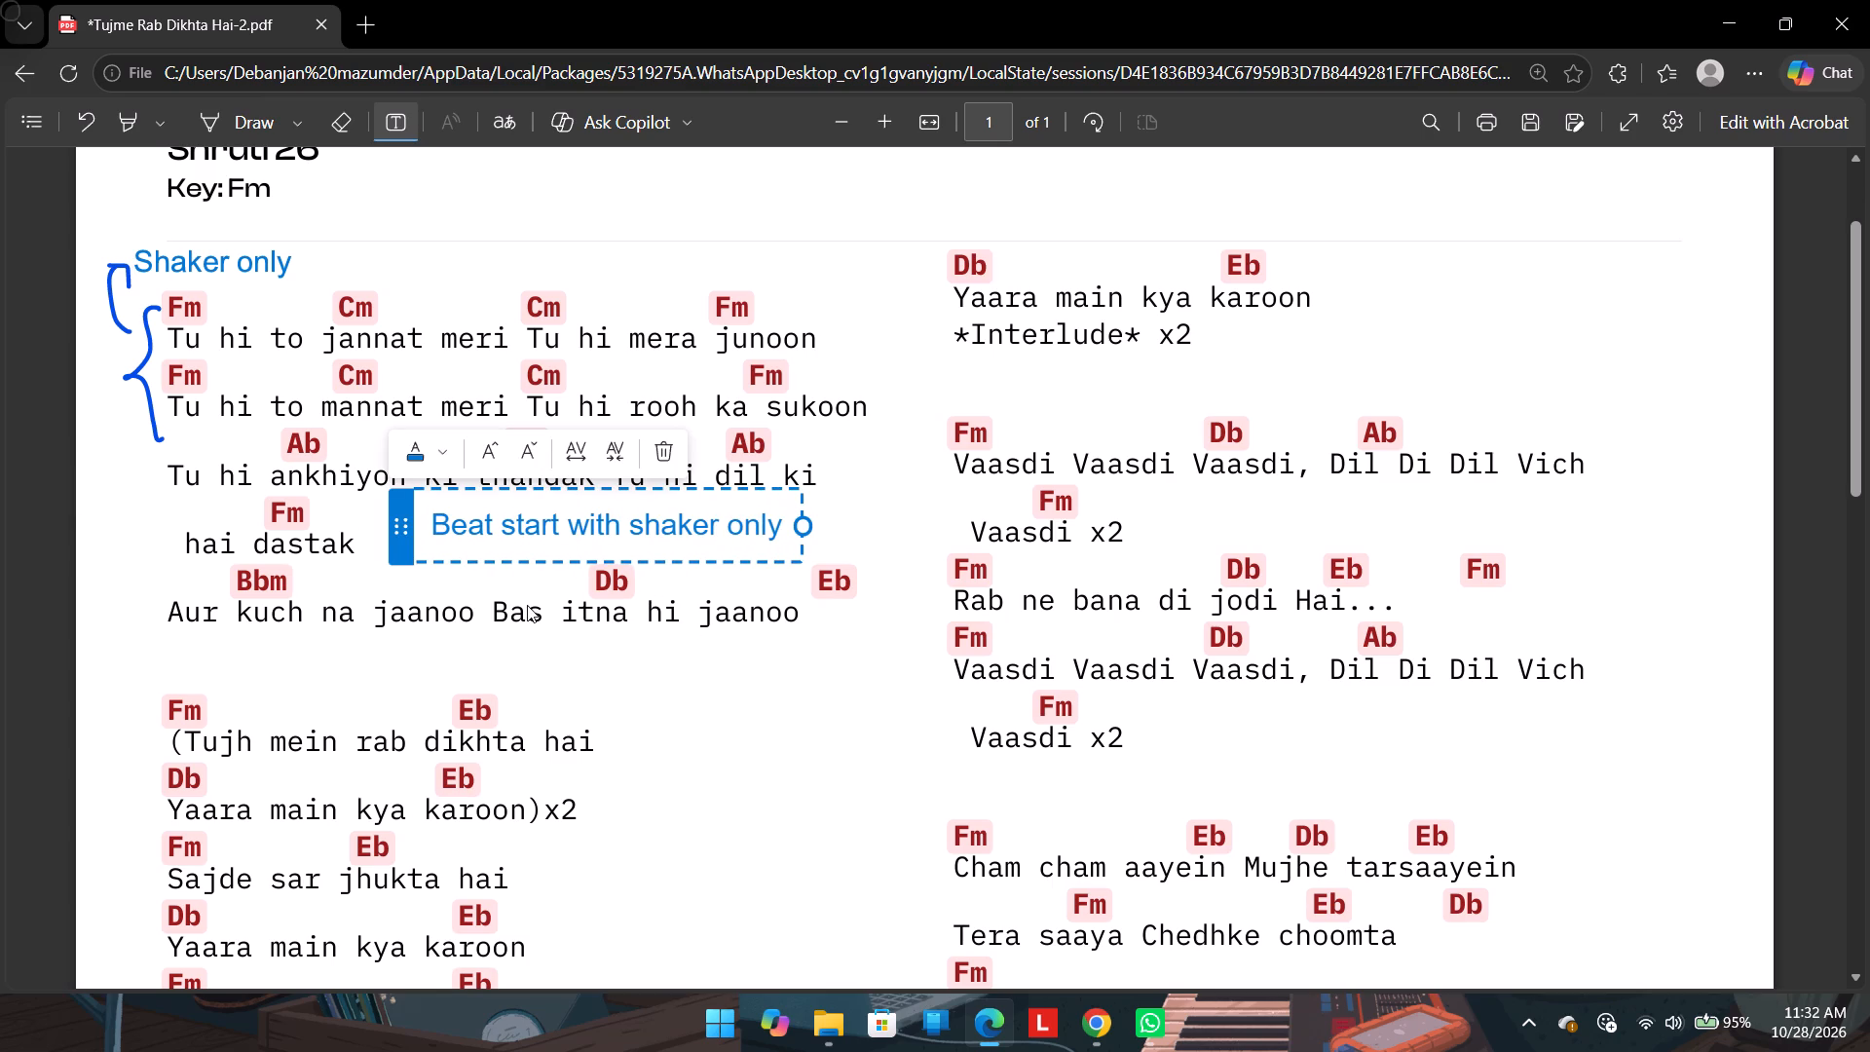
click(40, 543)
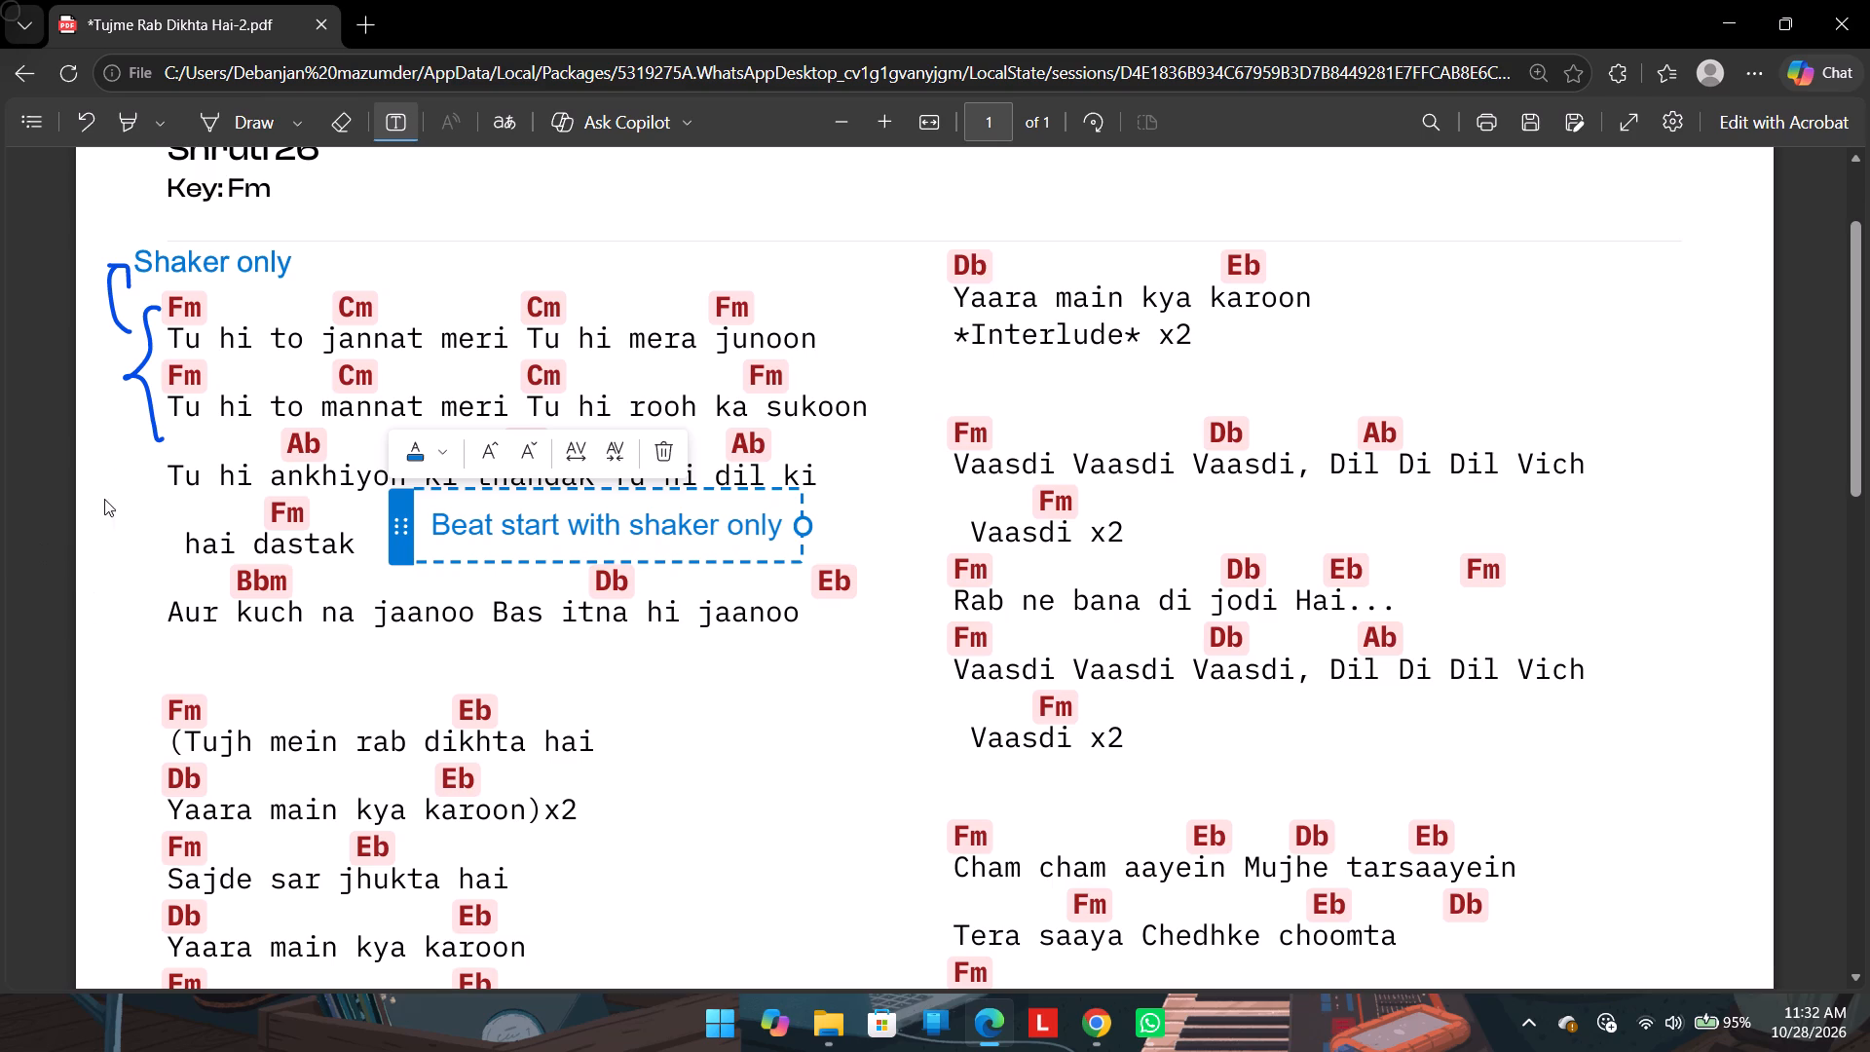
click(104, 499)
Underline "Tu hi" before "ankhiyon" and draw an arrow from it to the "Beat start with shaker only" note.
click(247, 114)
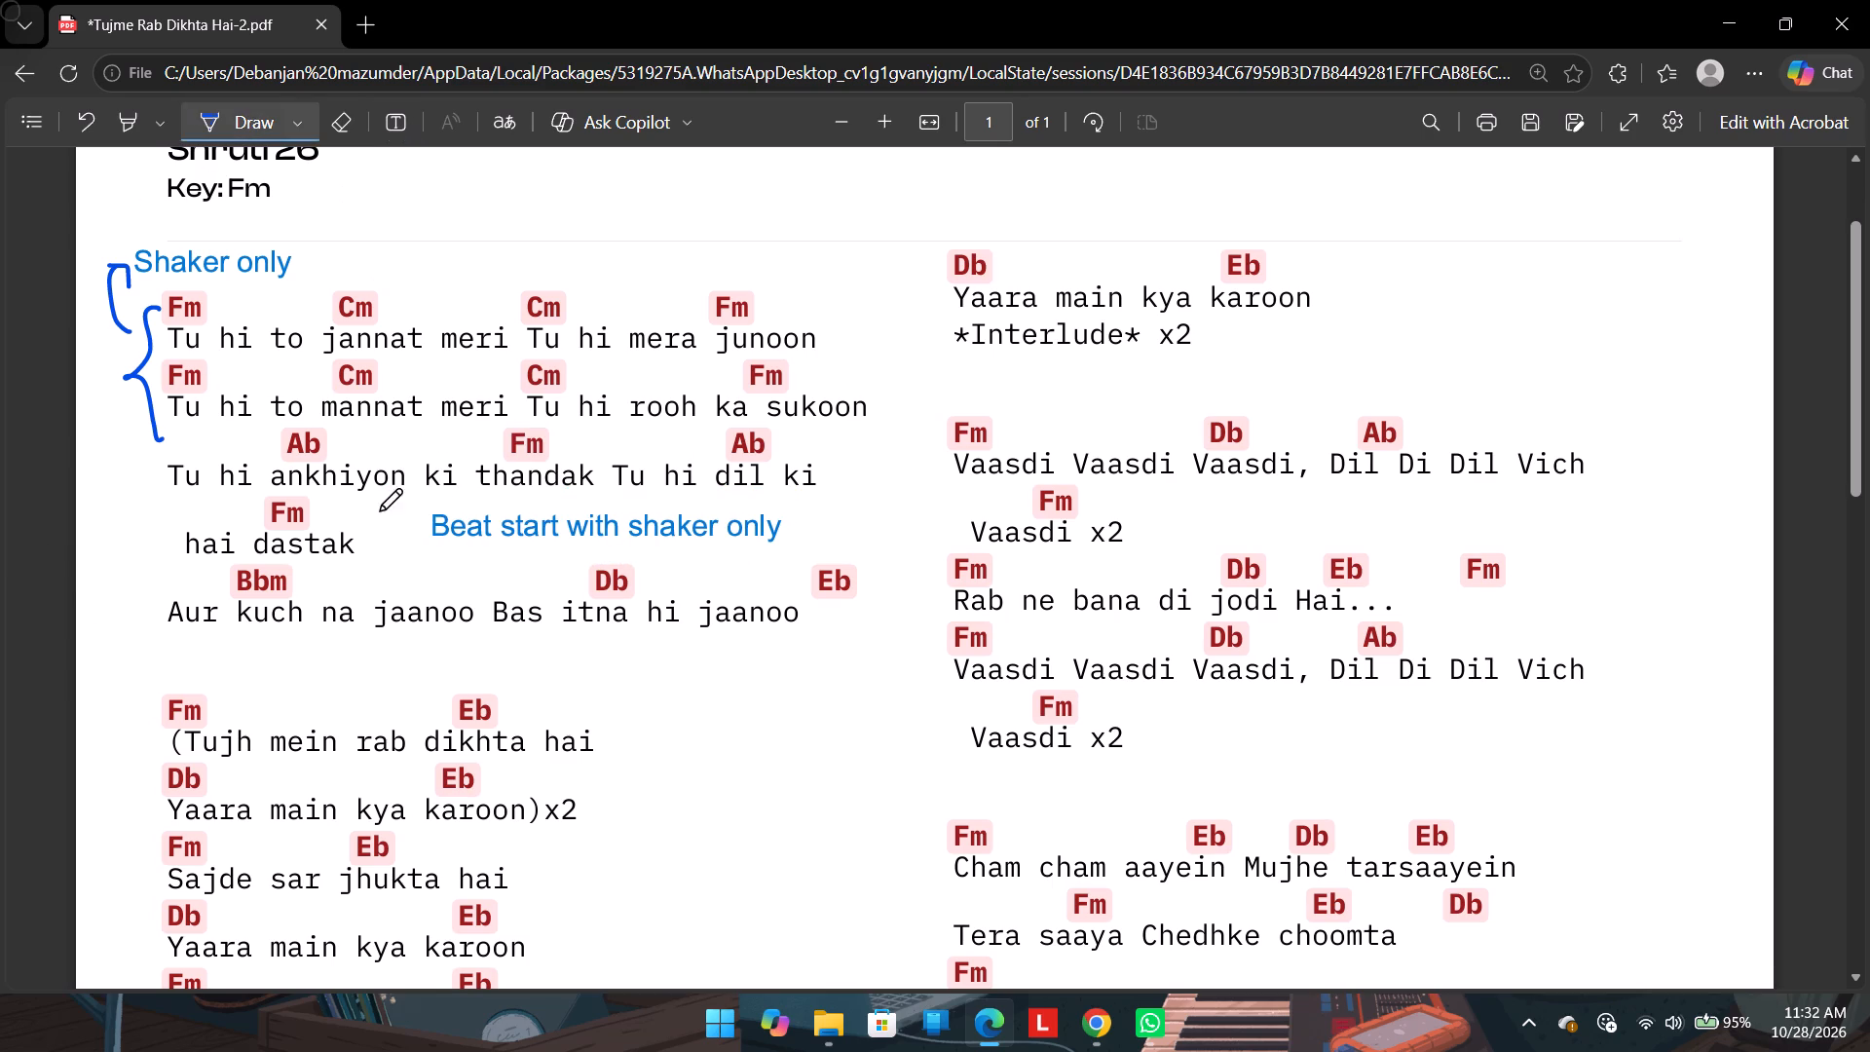
drag(173, 497, 274, 497)
drag(216, 511, 379, 525)
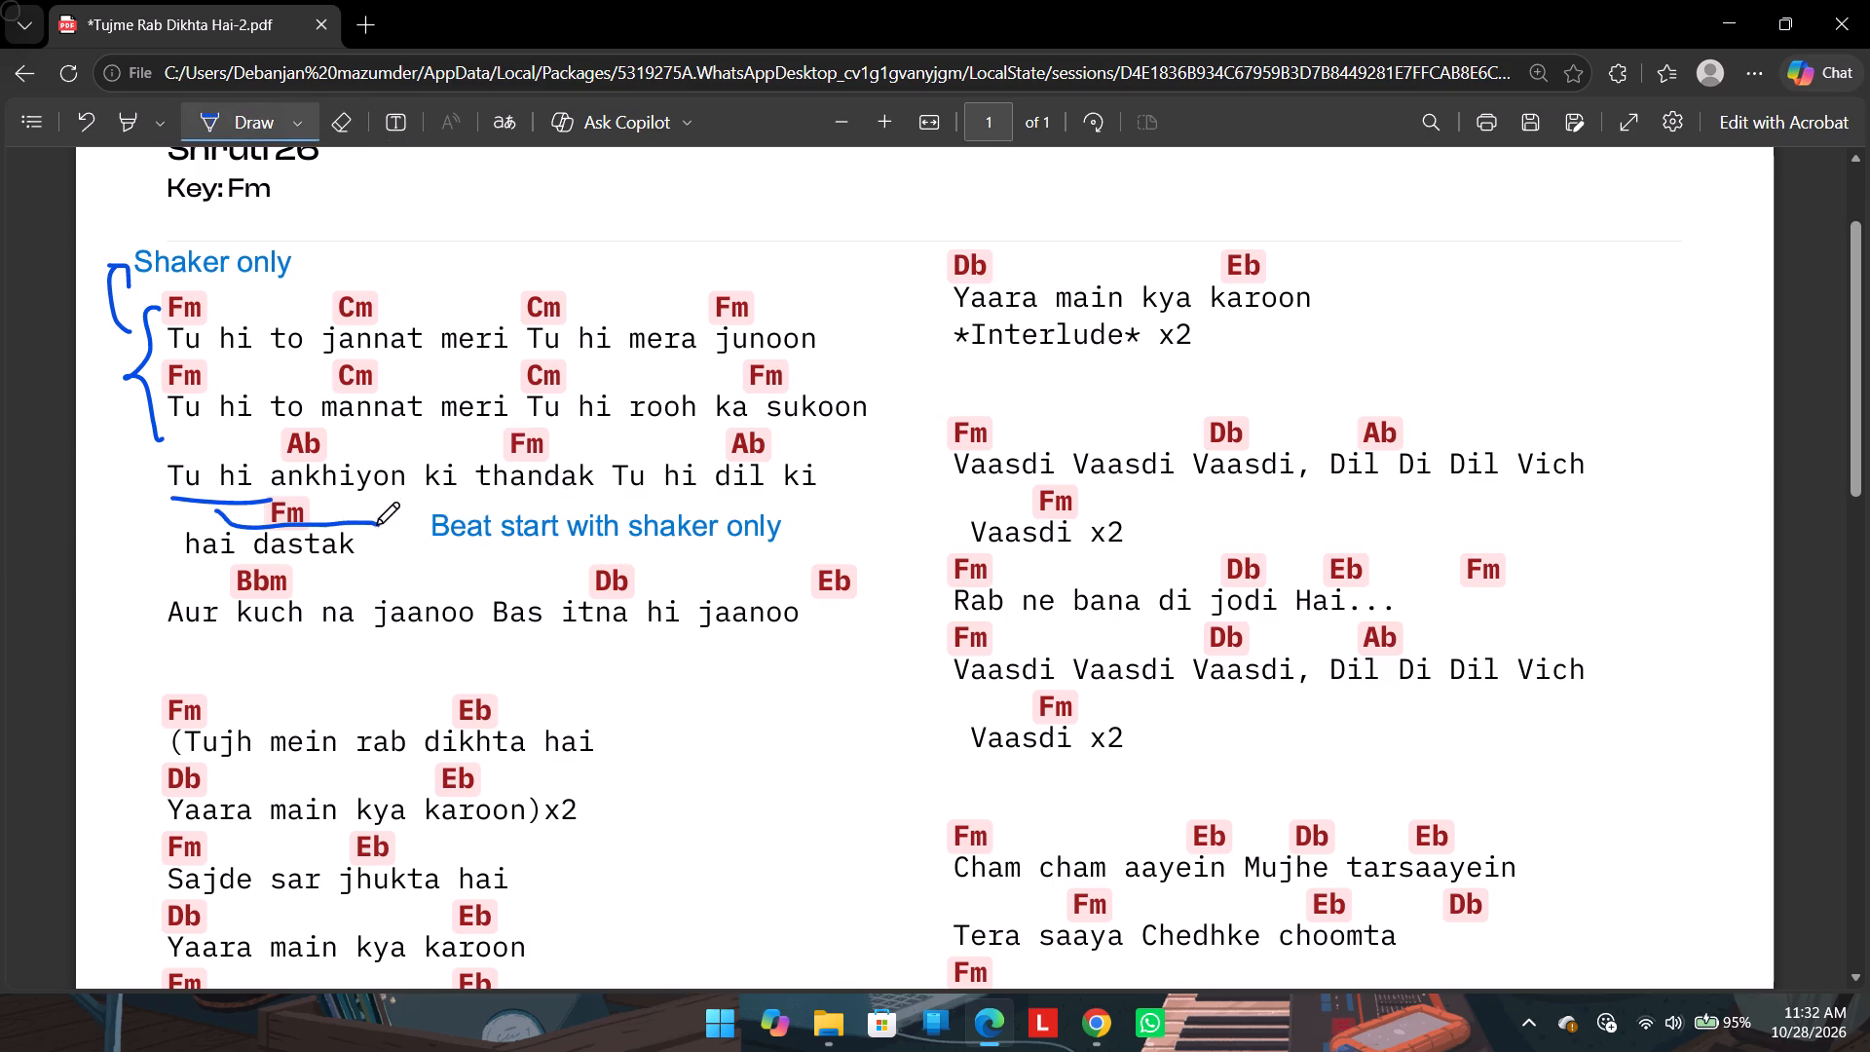
drag(379, 525, 405, 526)
drag(385, 520, 400, 540)
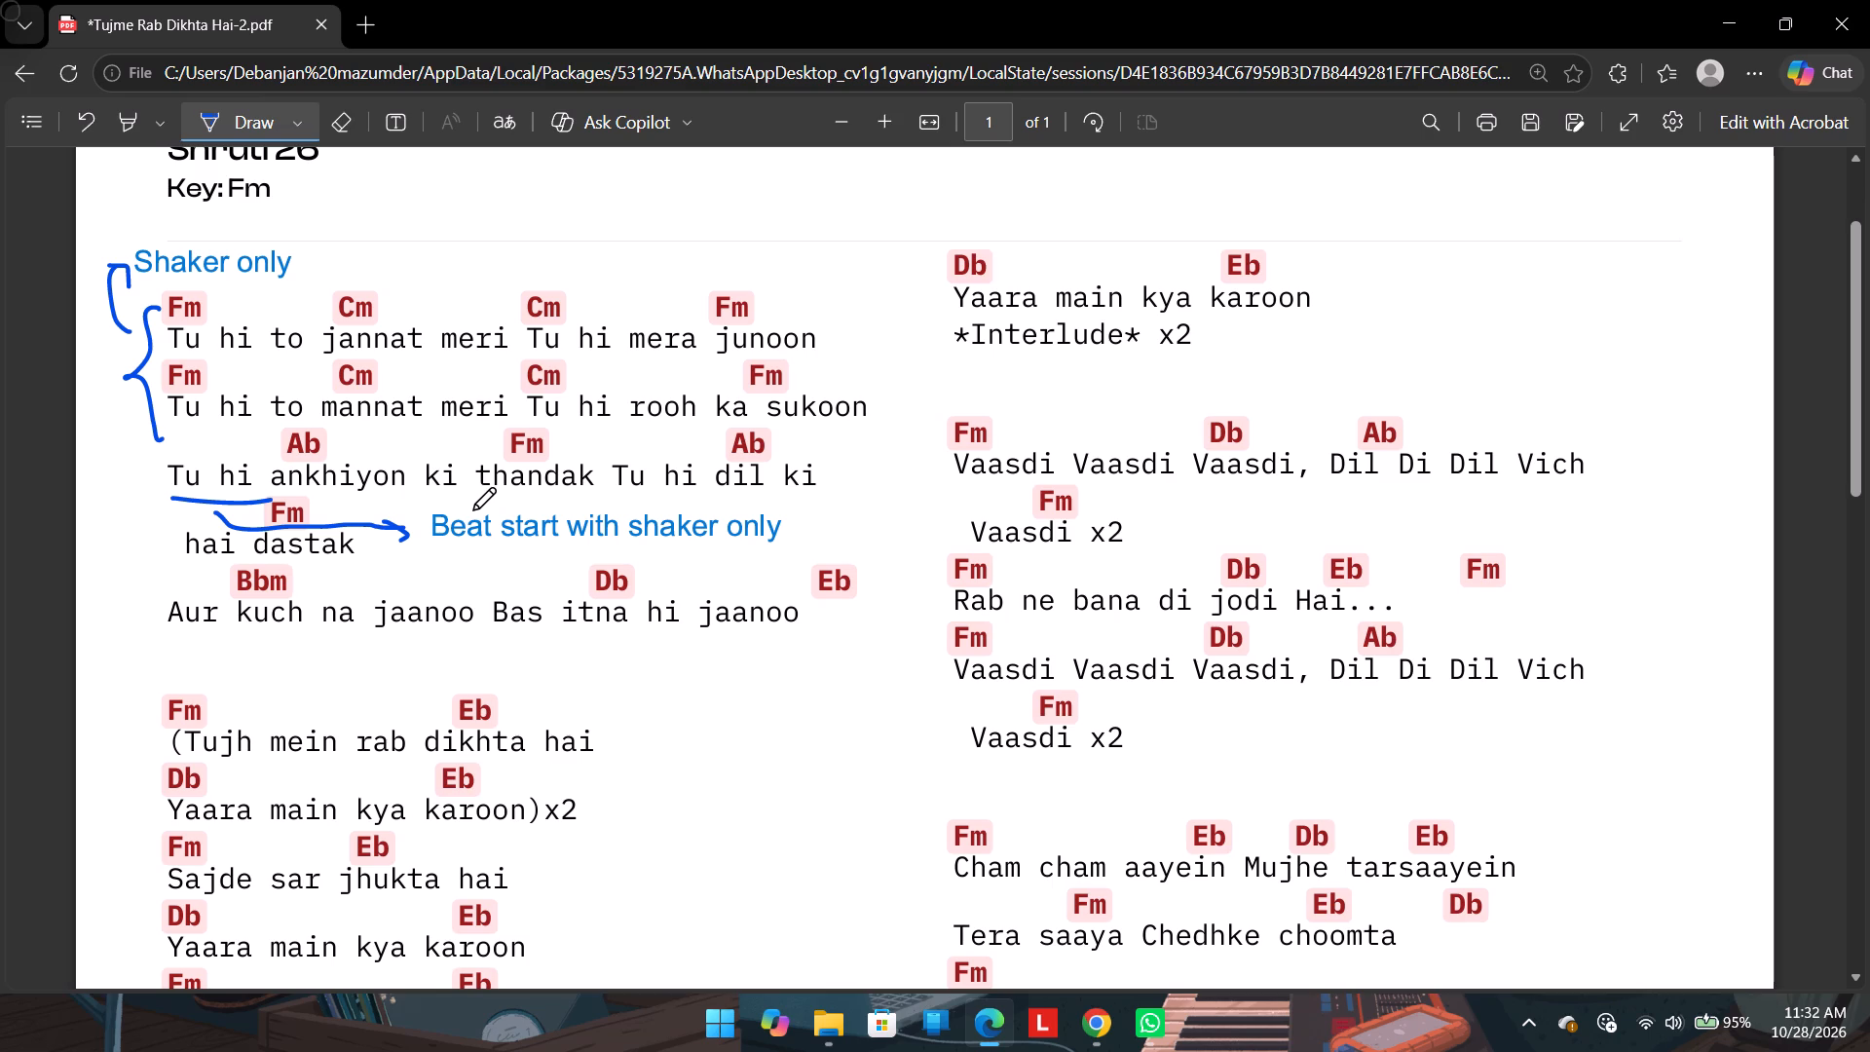
Add the text note "Beat with claps and shaker" beside "(Tujh mein rab dikhta hai", narrowed to stay clear of the second lyric column.
scroll(475, 510, down, 3)
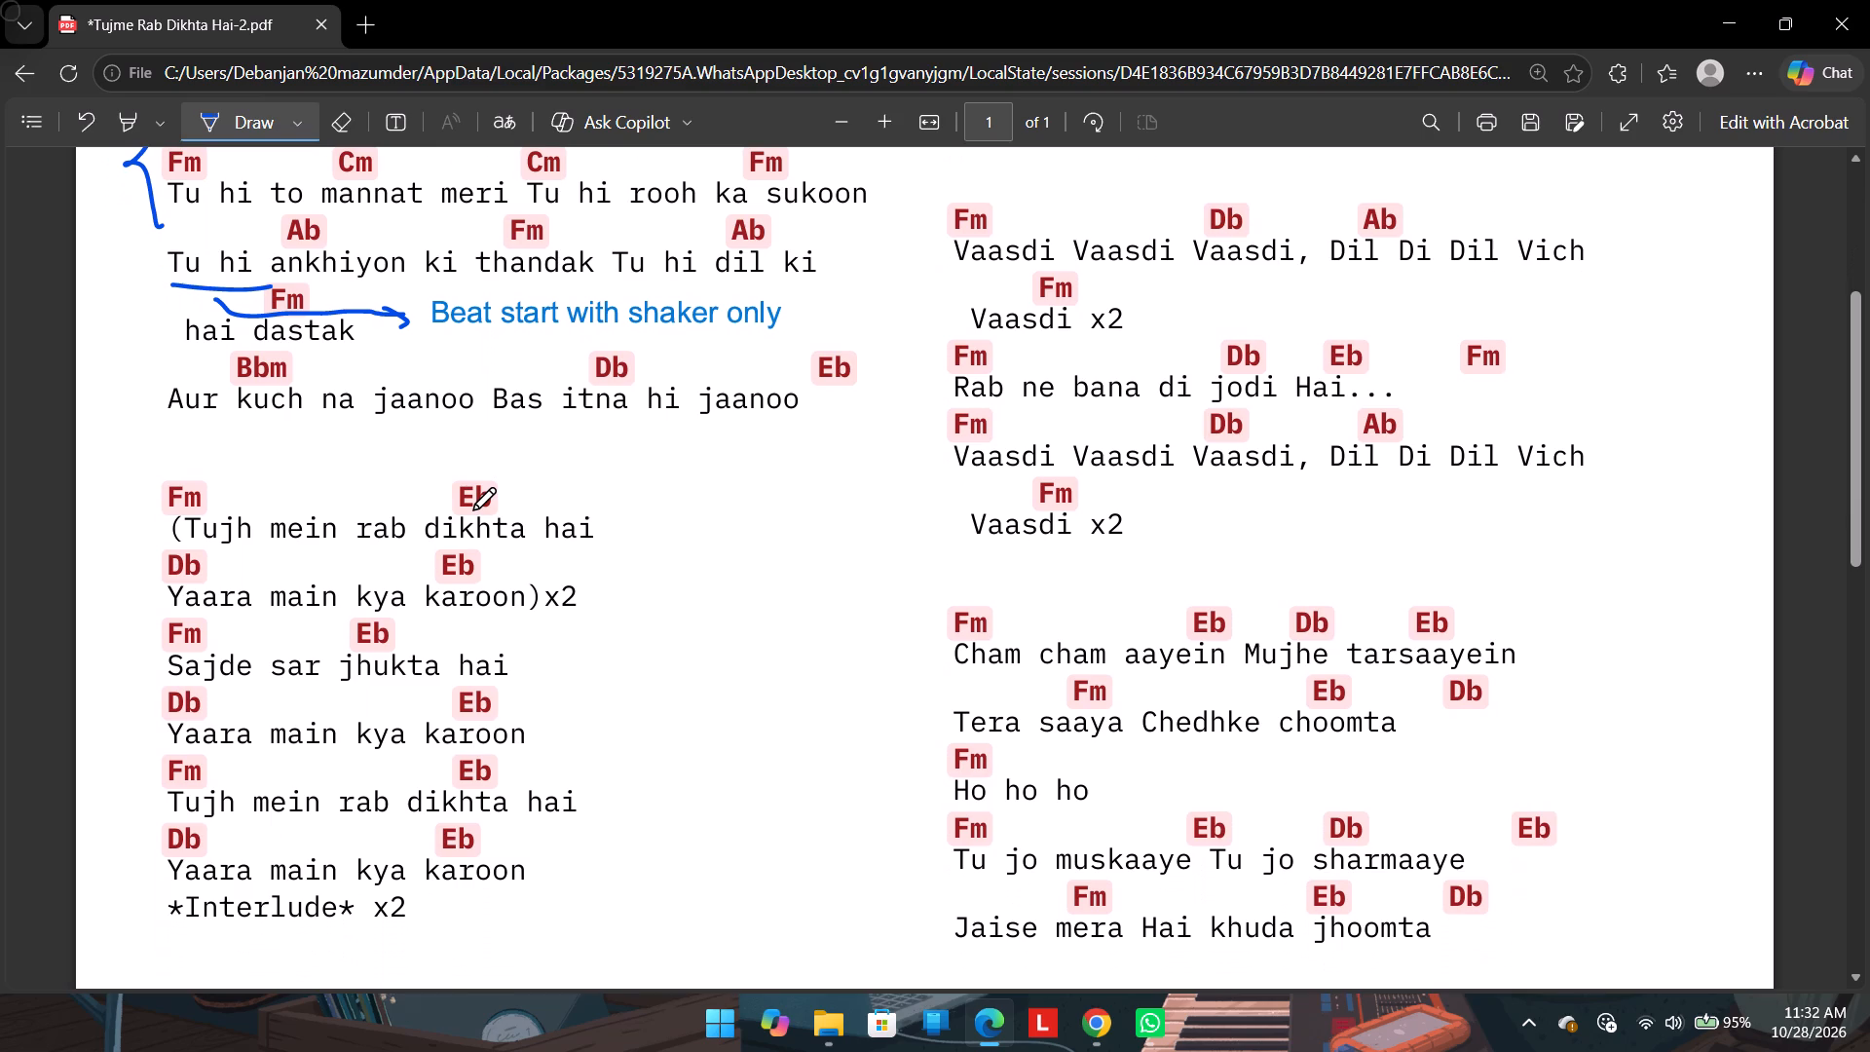
scroll(475, 510, down, 2)
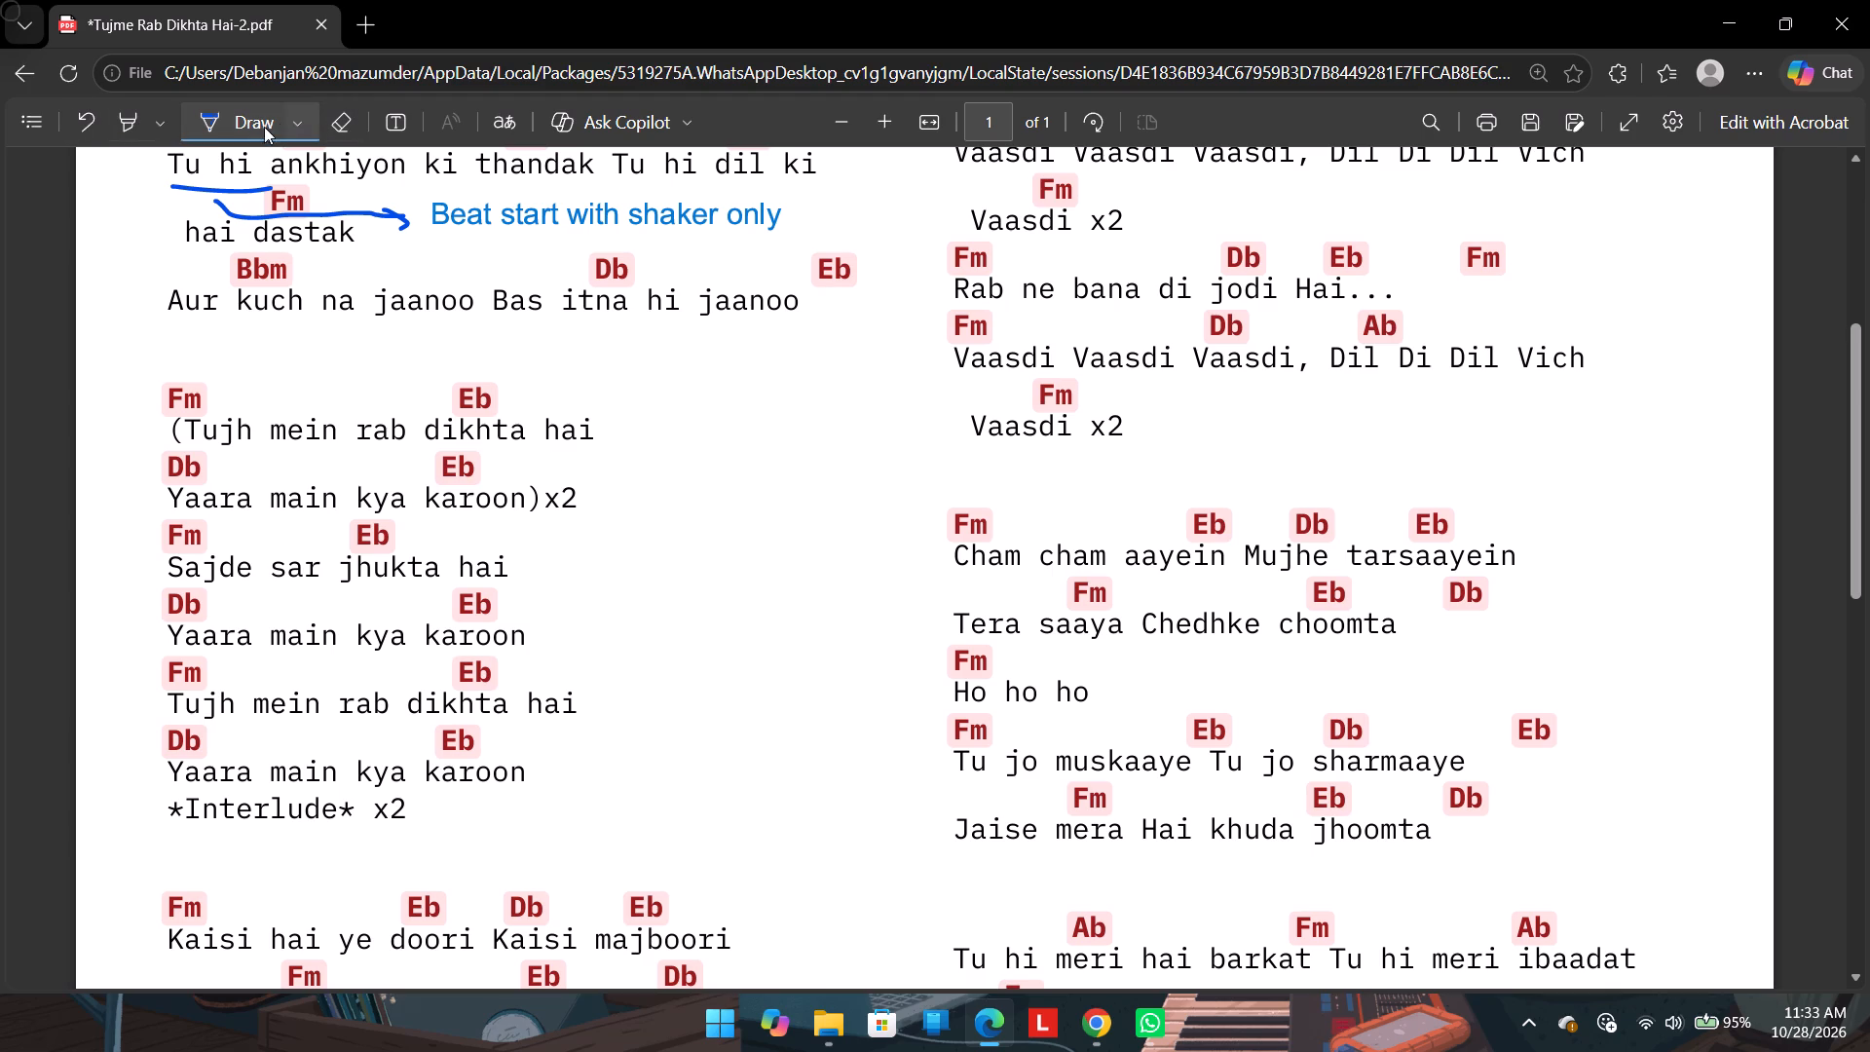
click(386, 120)
click(673, 465)
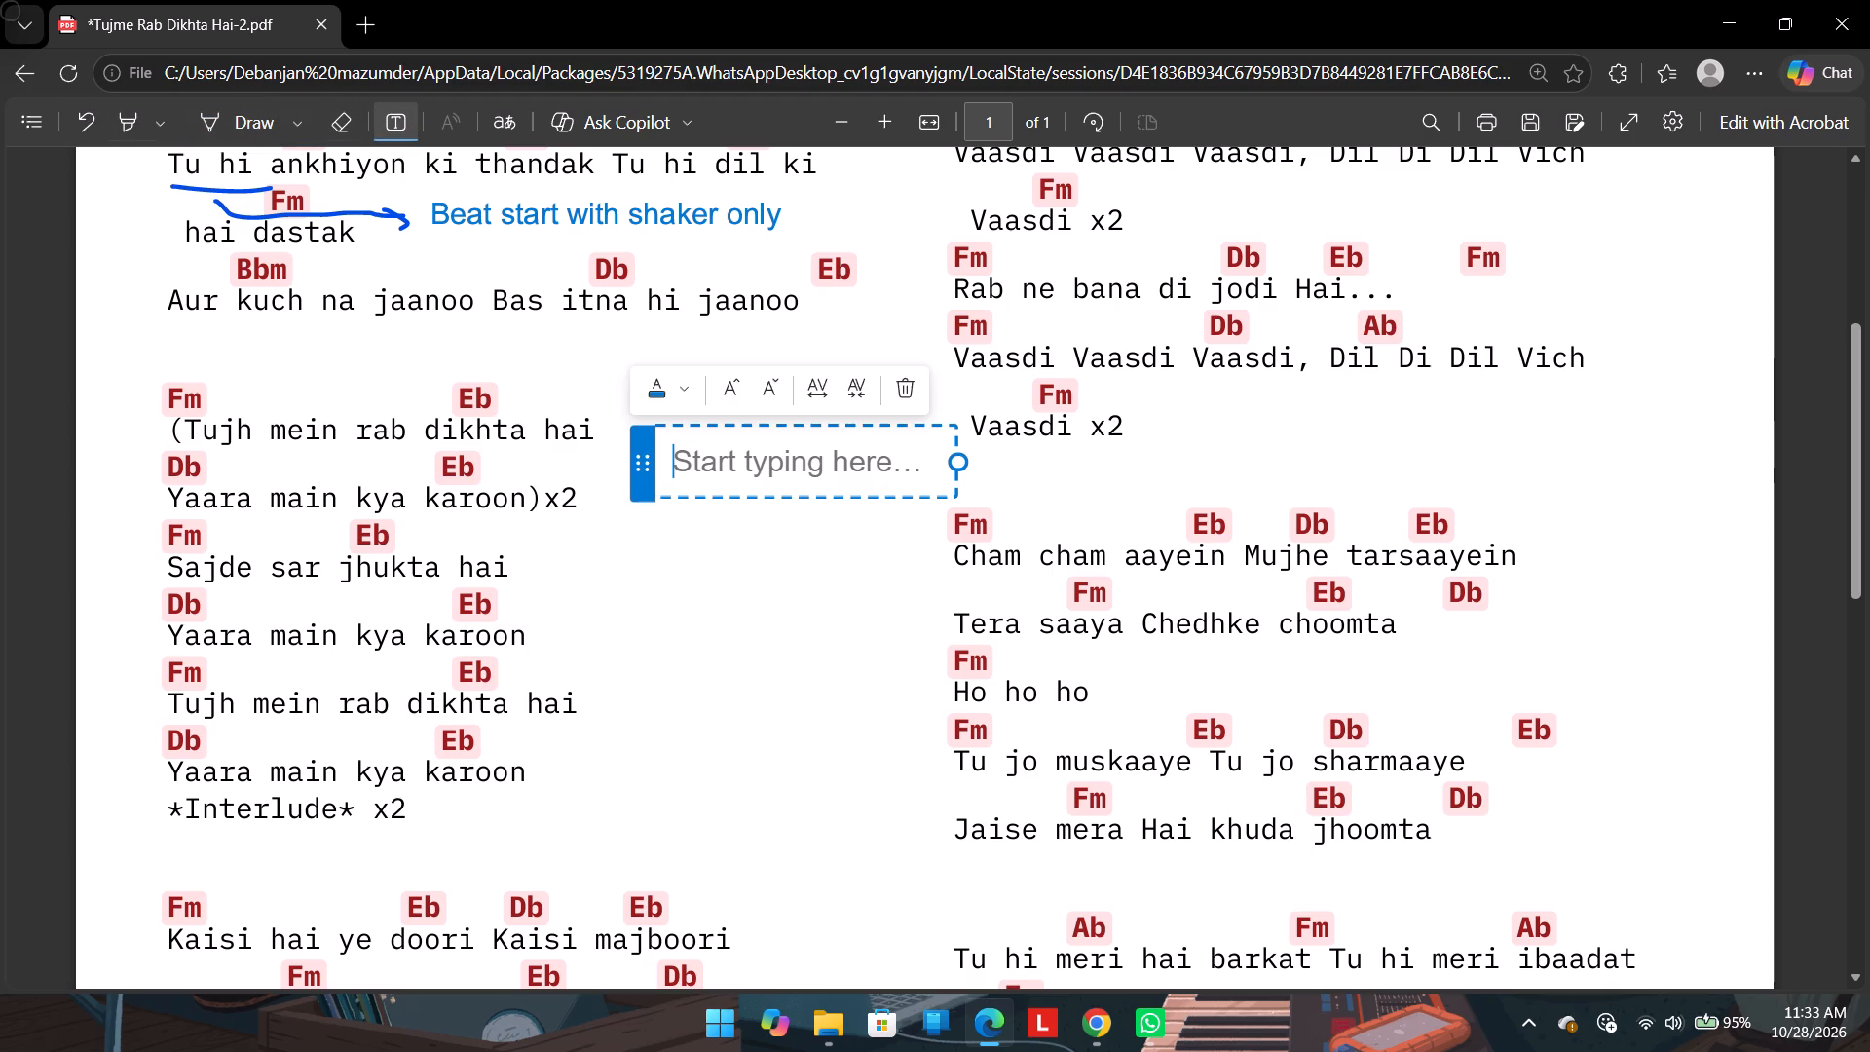
text(Beat)
key(space)
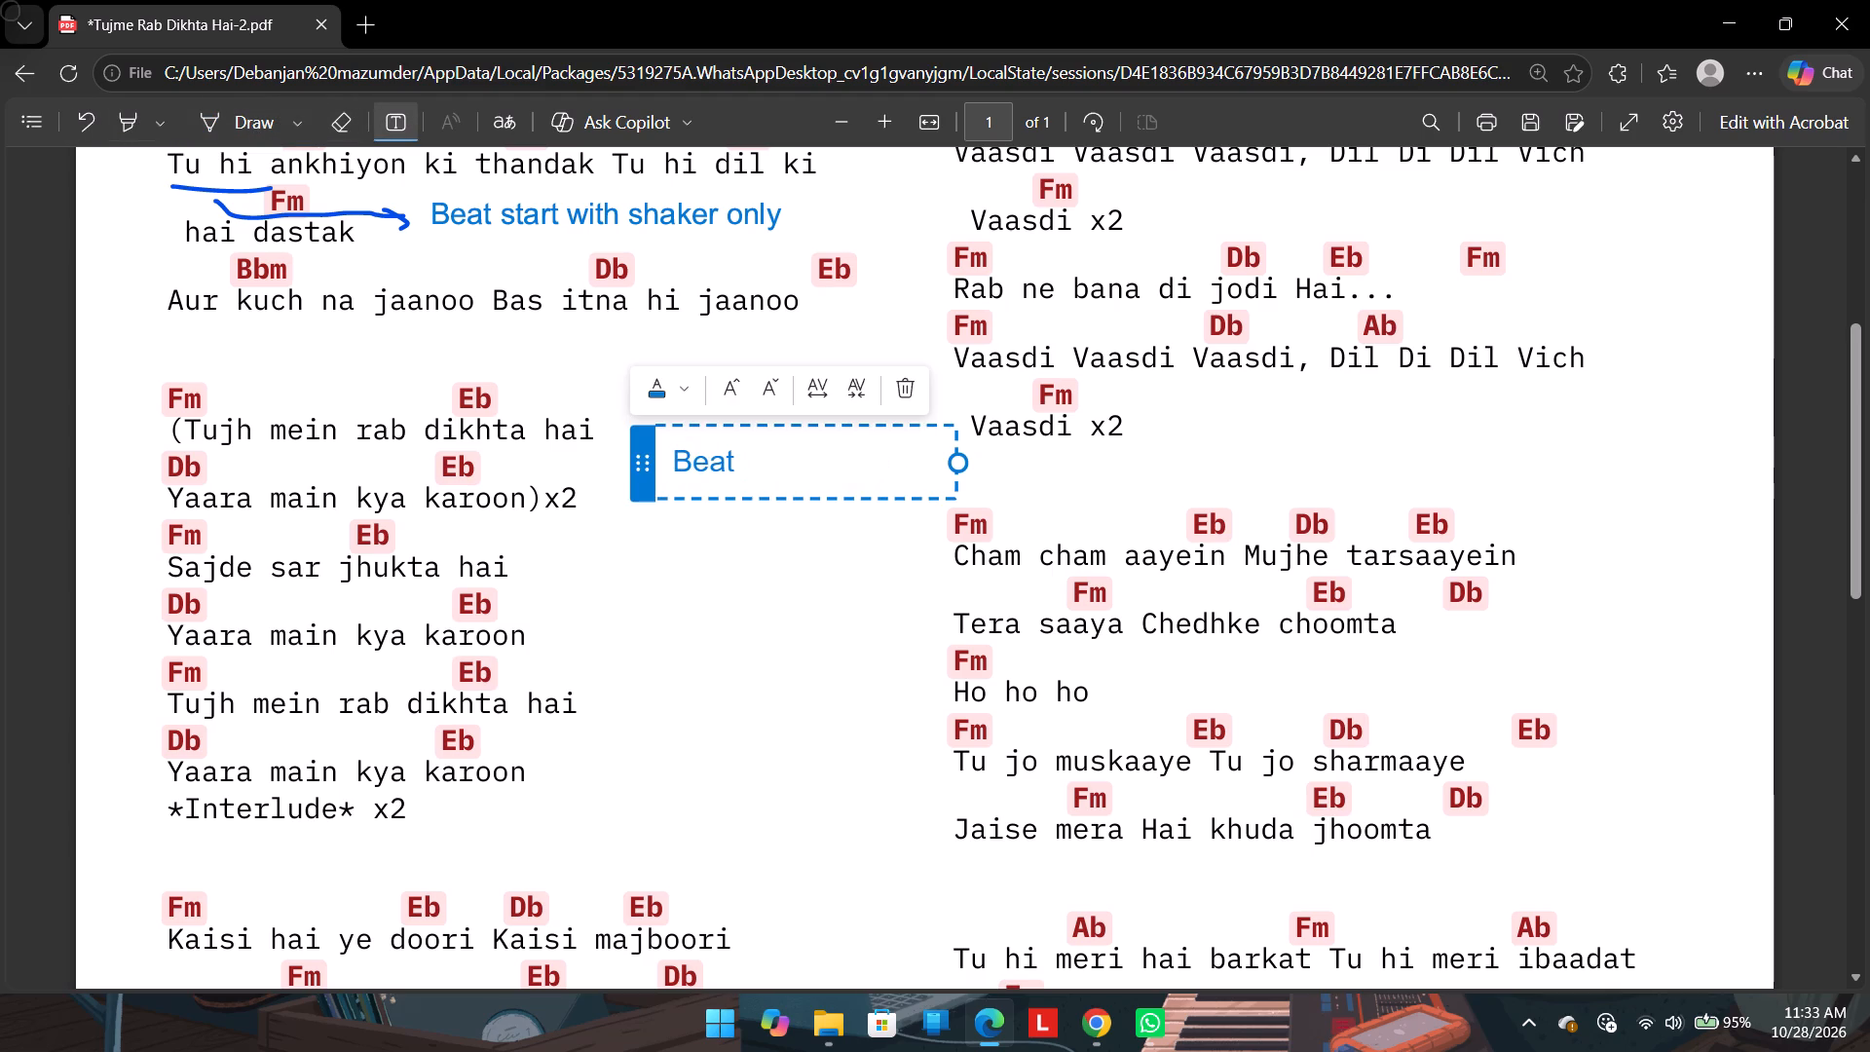
text(with claps and shaker)
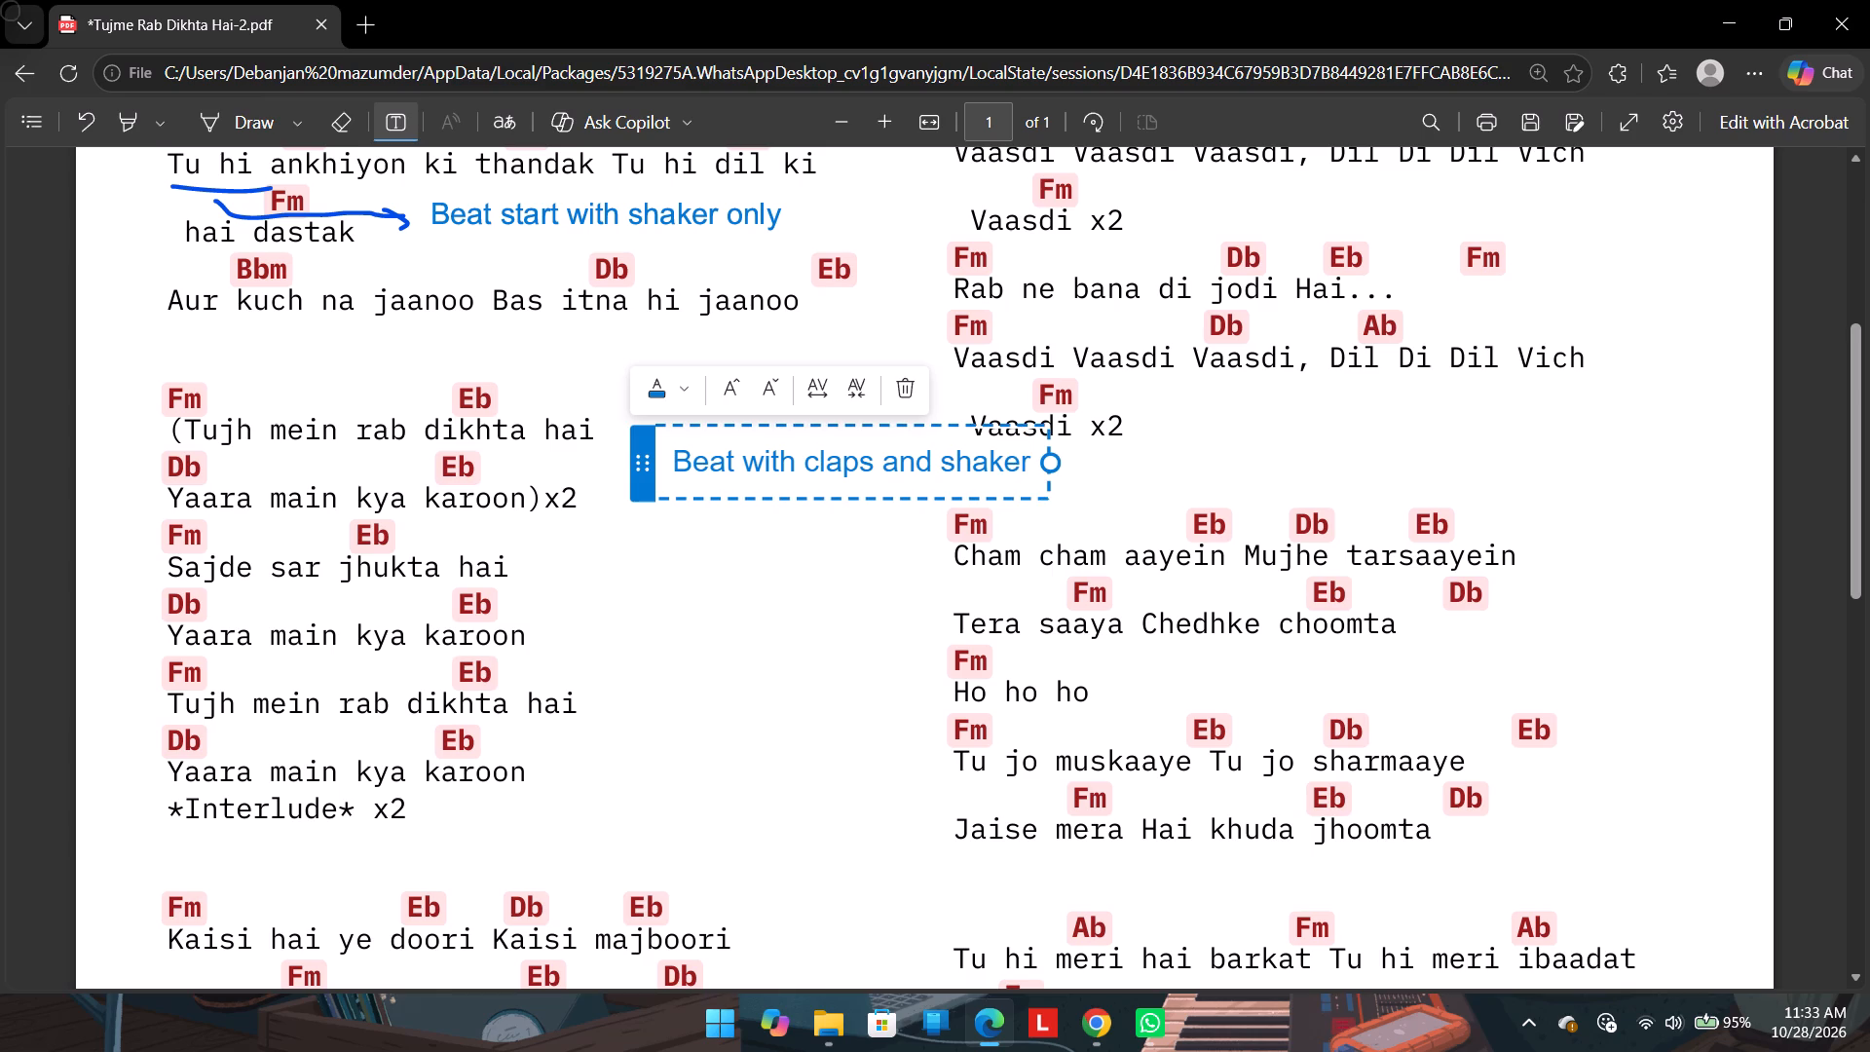
drag(1057, 461, 860, 471)
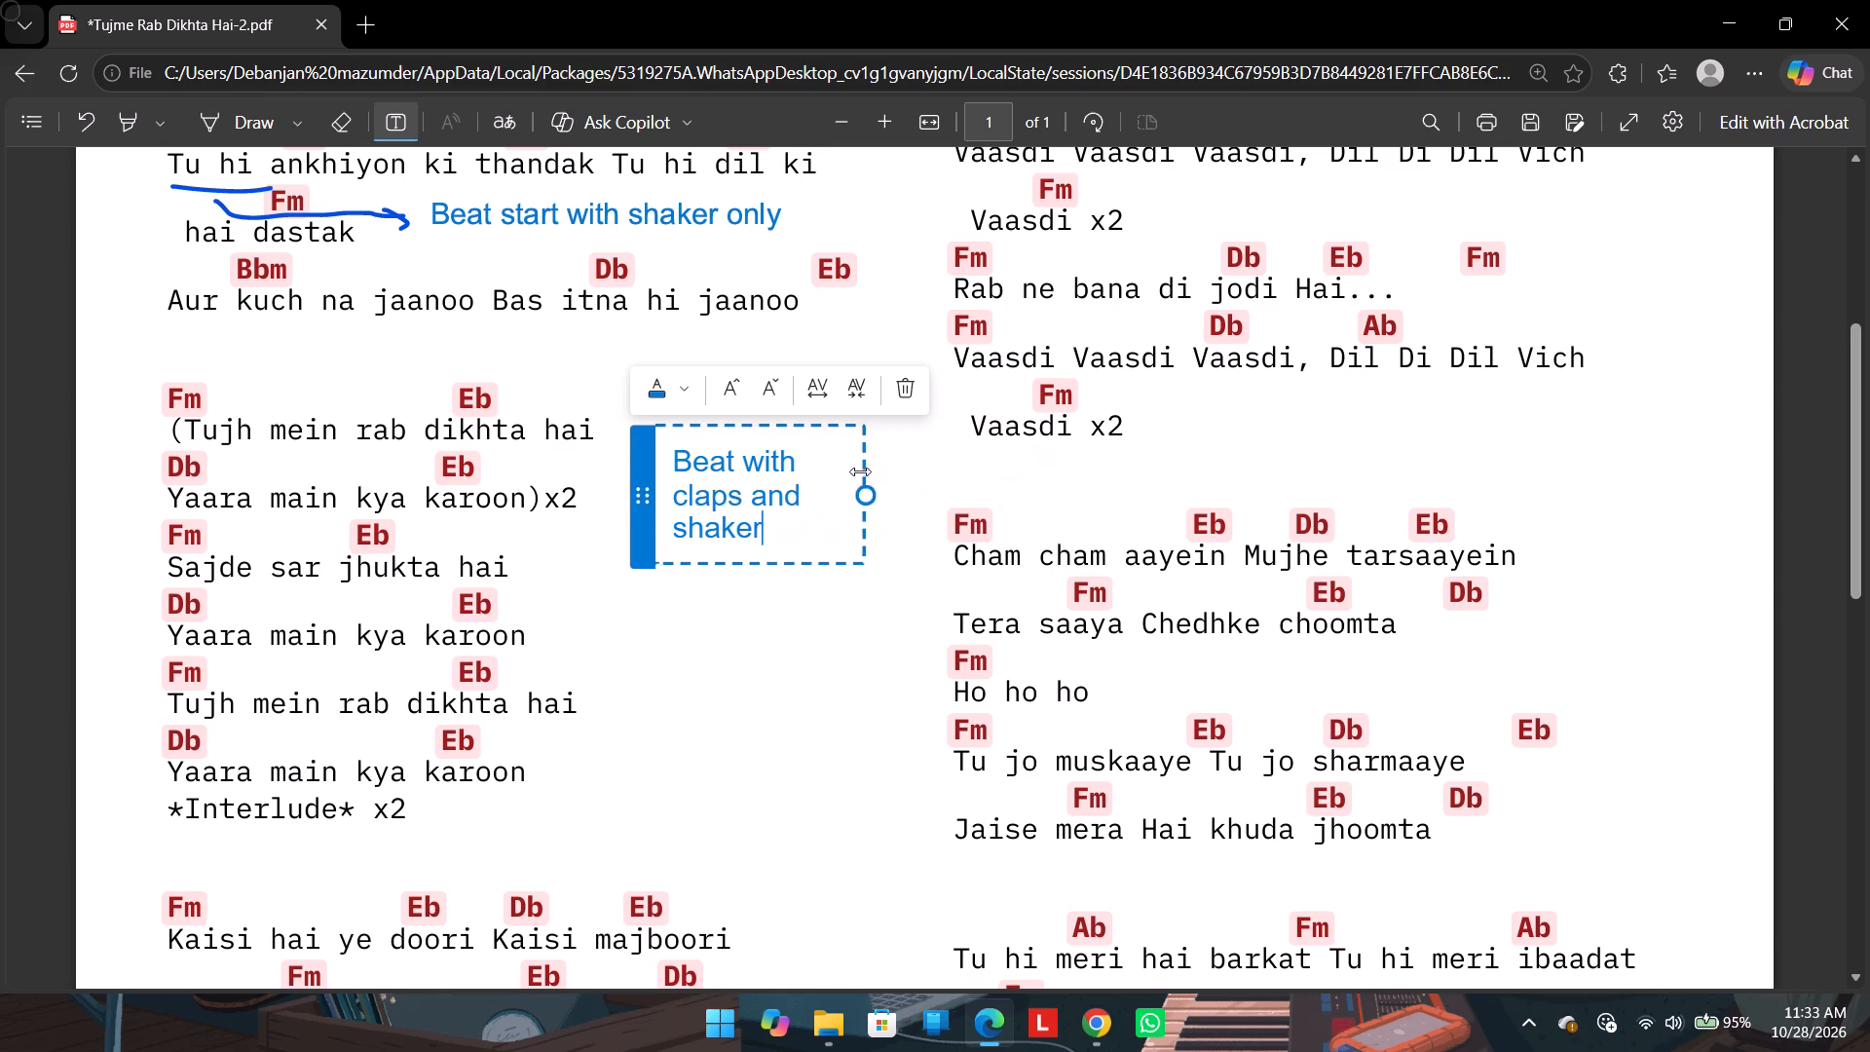
drag(860, 471, 841, 470)
click(795, 641)
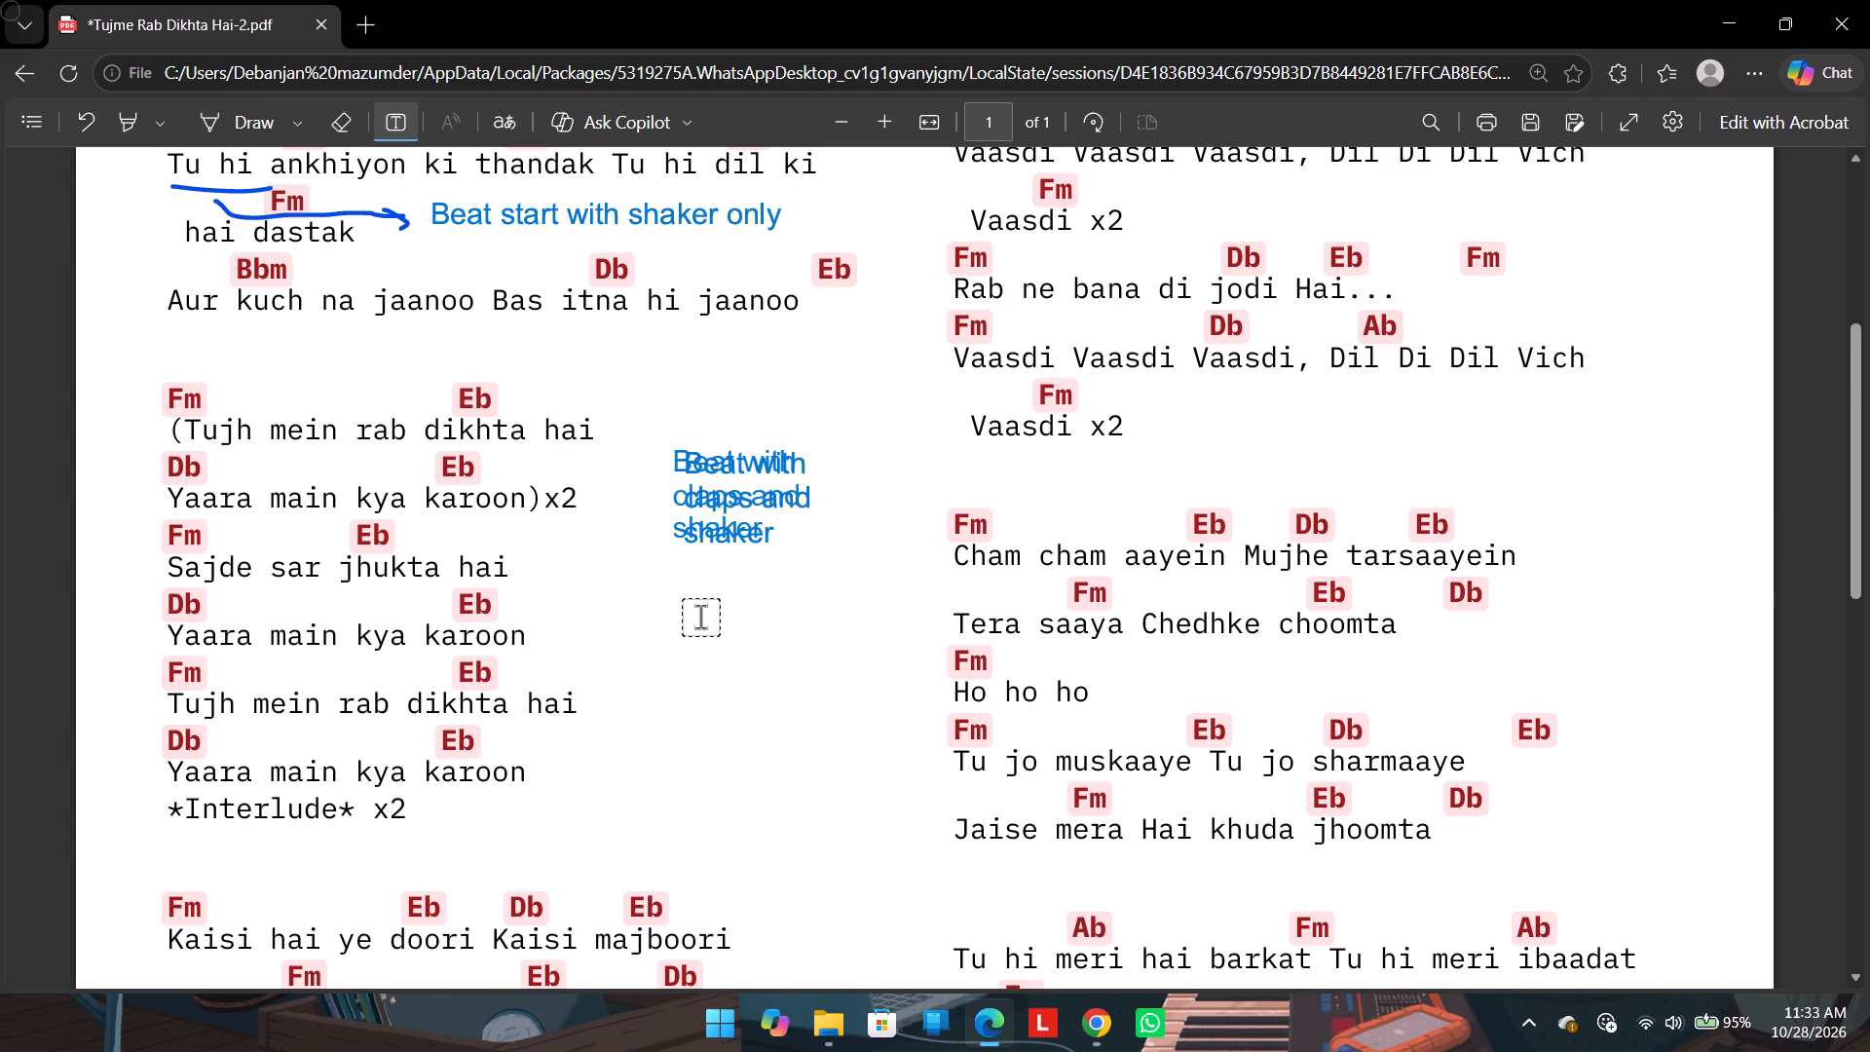
Move the "Beat with claps and shaker" note closer to its lyric line and widen it so the text wraps onto two lines.
click(747, 491)
drag(744, 492, 715, 488)
click(644, 511)
drag(637, 505, 616, 485)
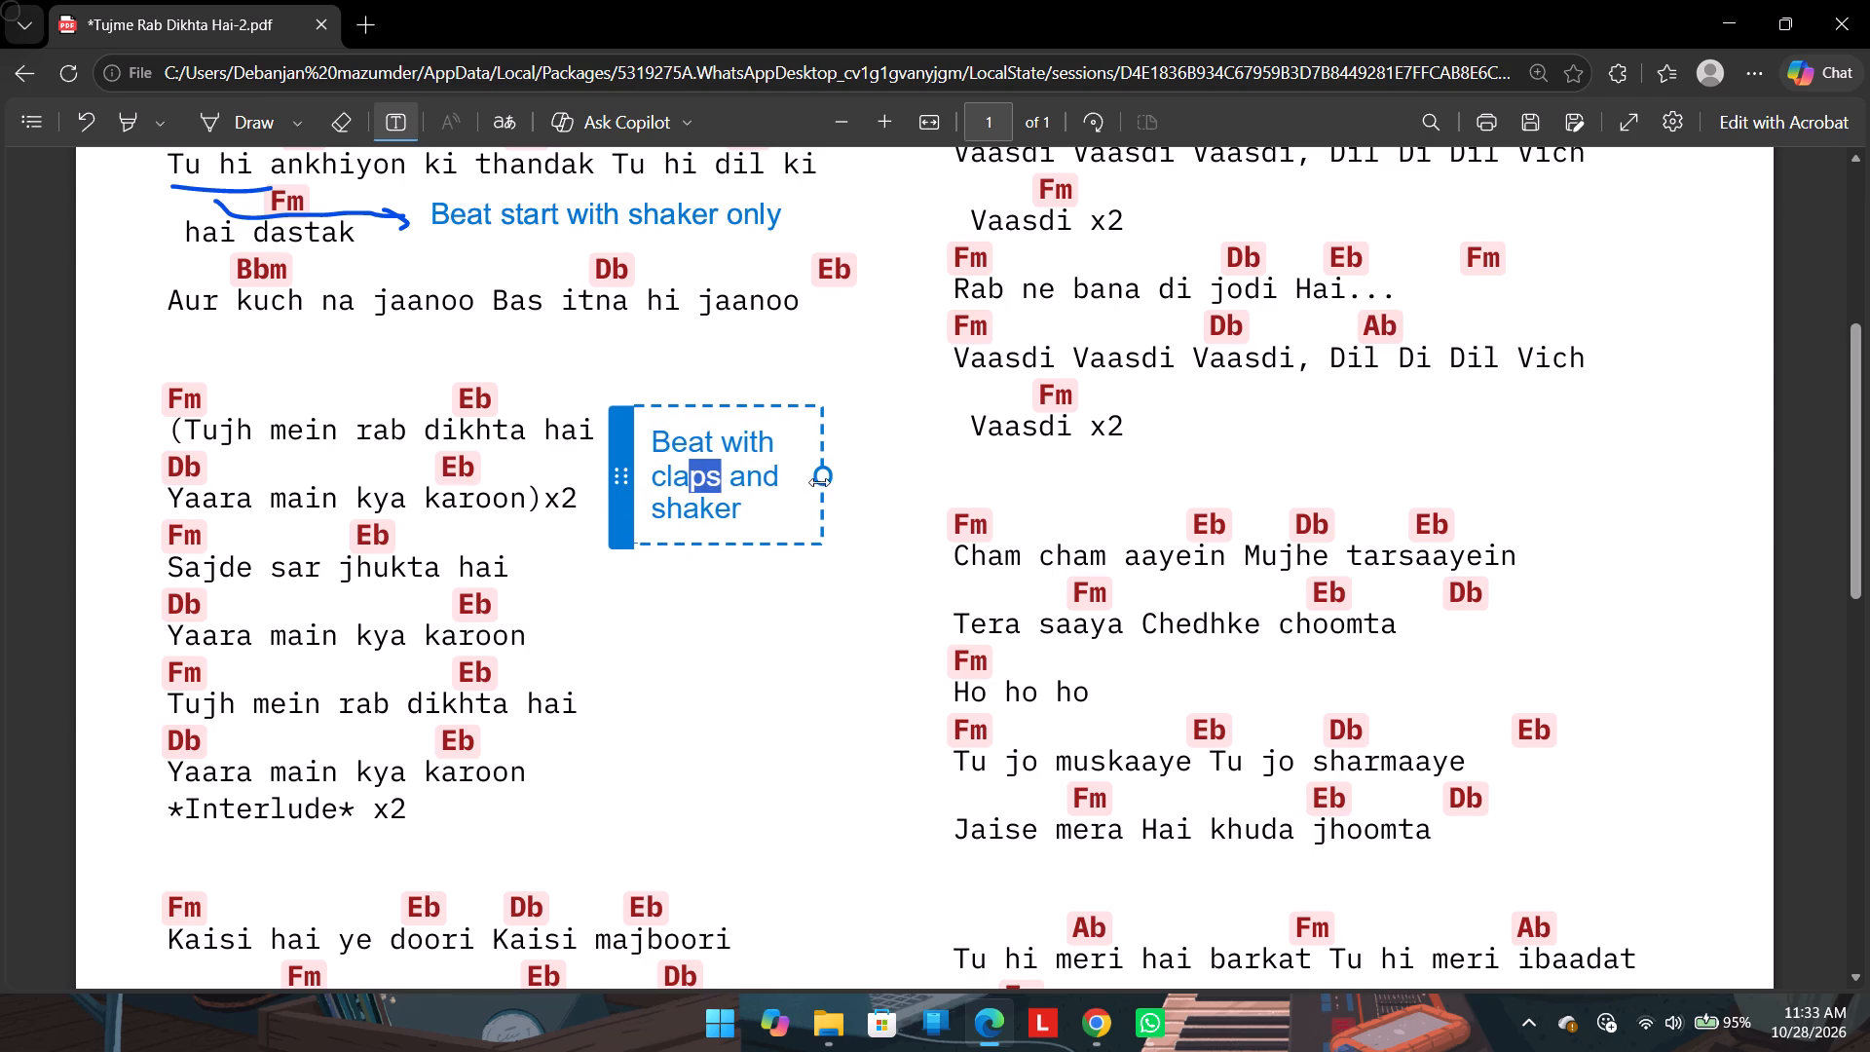
drag(826, 480, 879, 491)
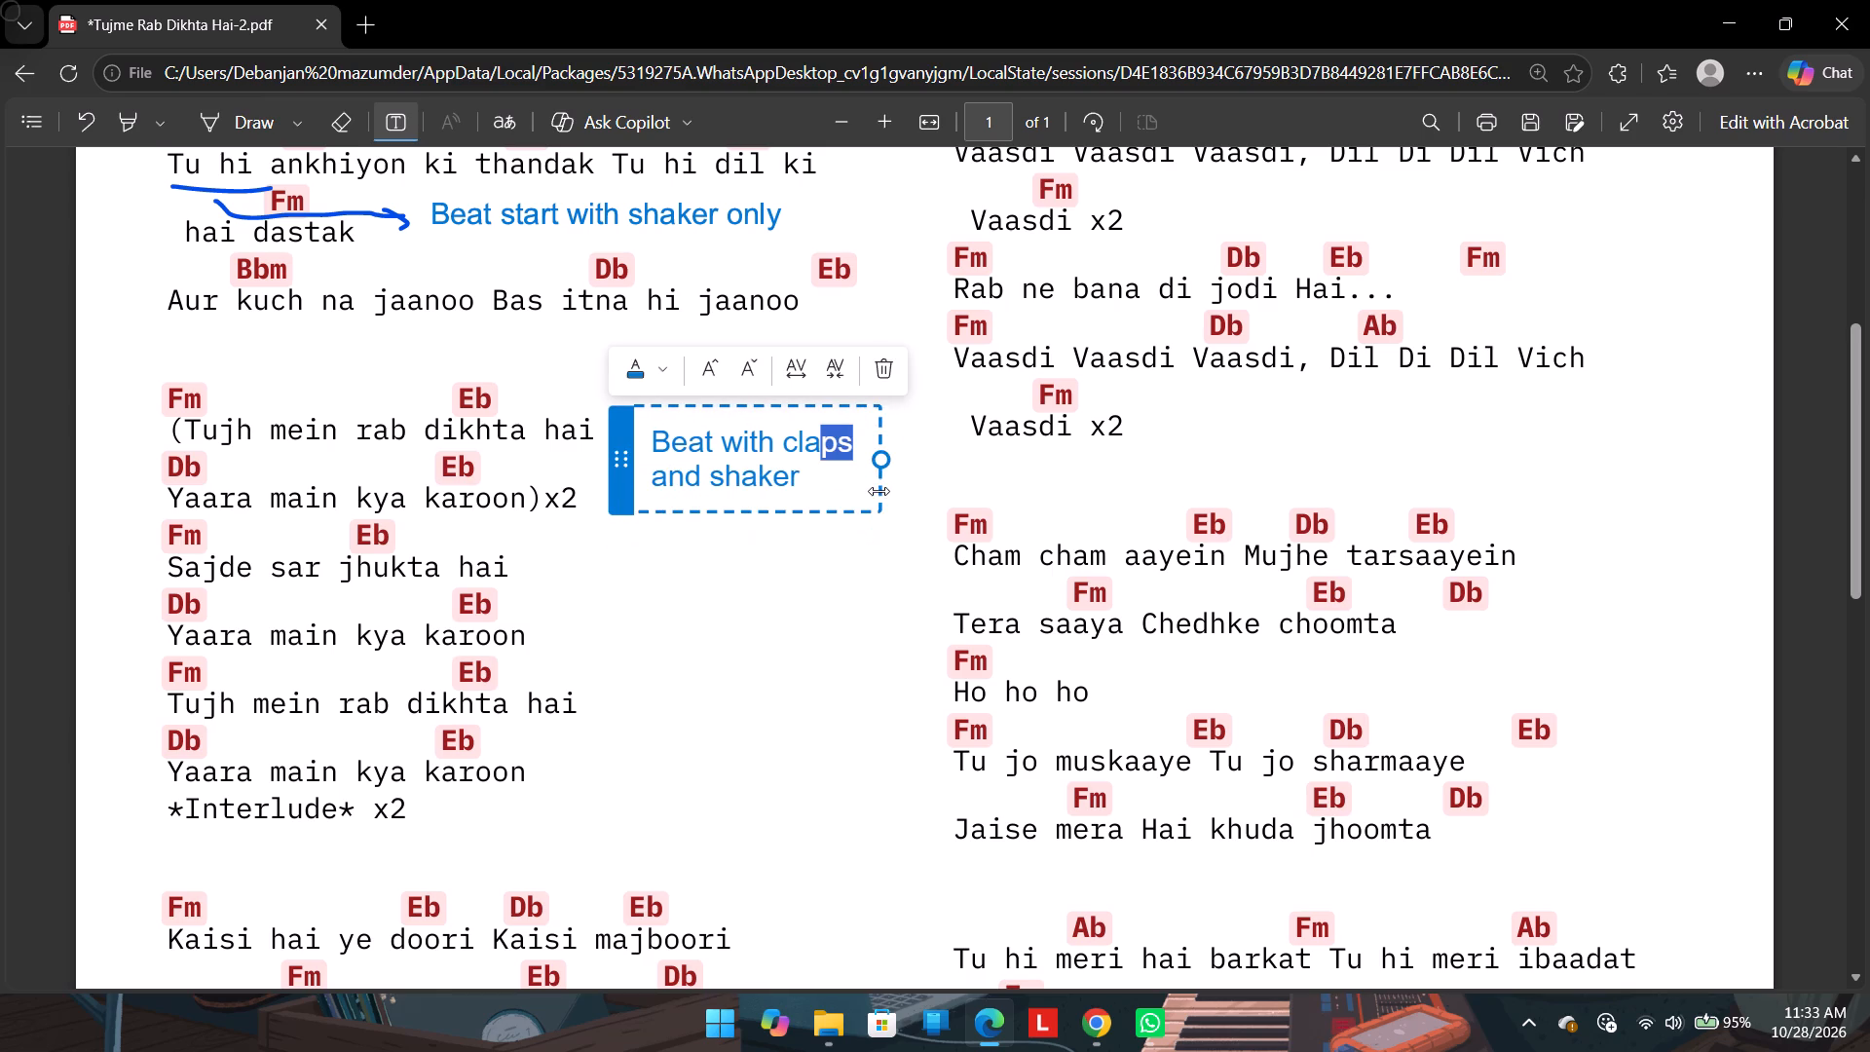
drag(879, 491, 879, 490)
click(791, 607)
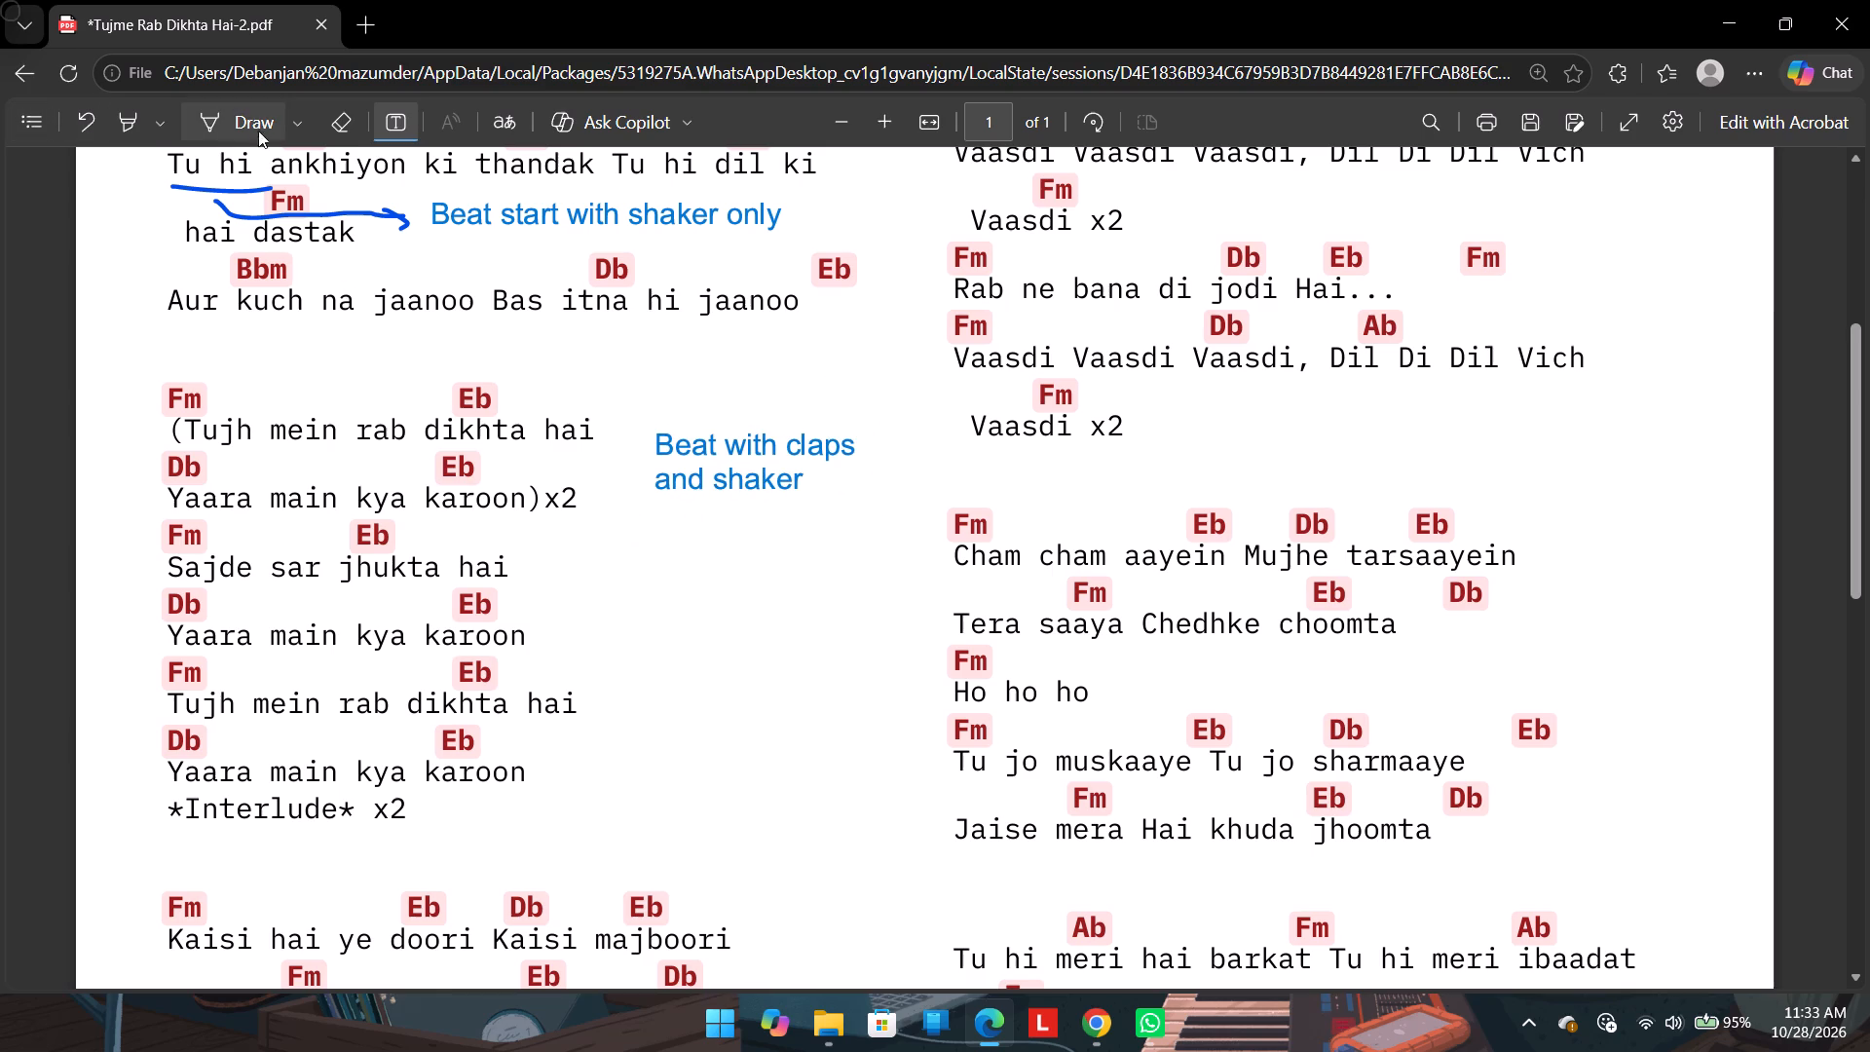
Underline the first "Tujh mein" and draw a curved arrow from the end of that line to the "Beat with claps and shaker" note.
click(253, 124)
drag(179, 456, 328, 452)
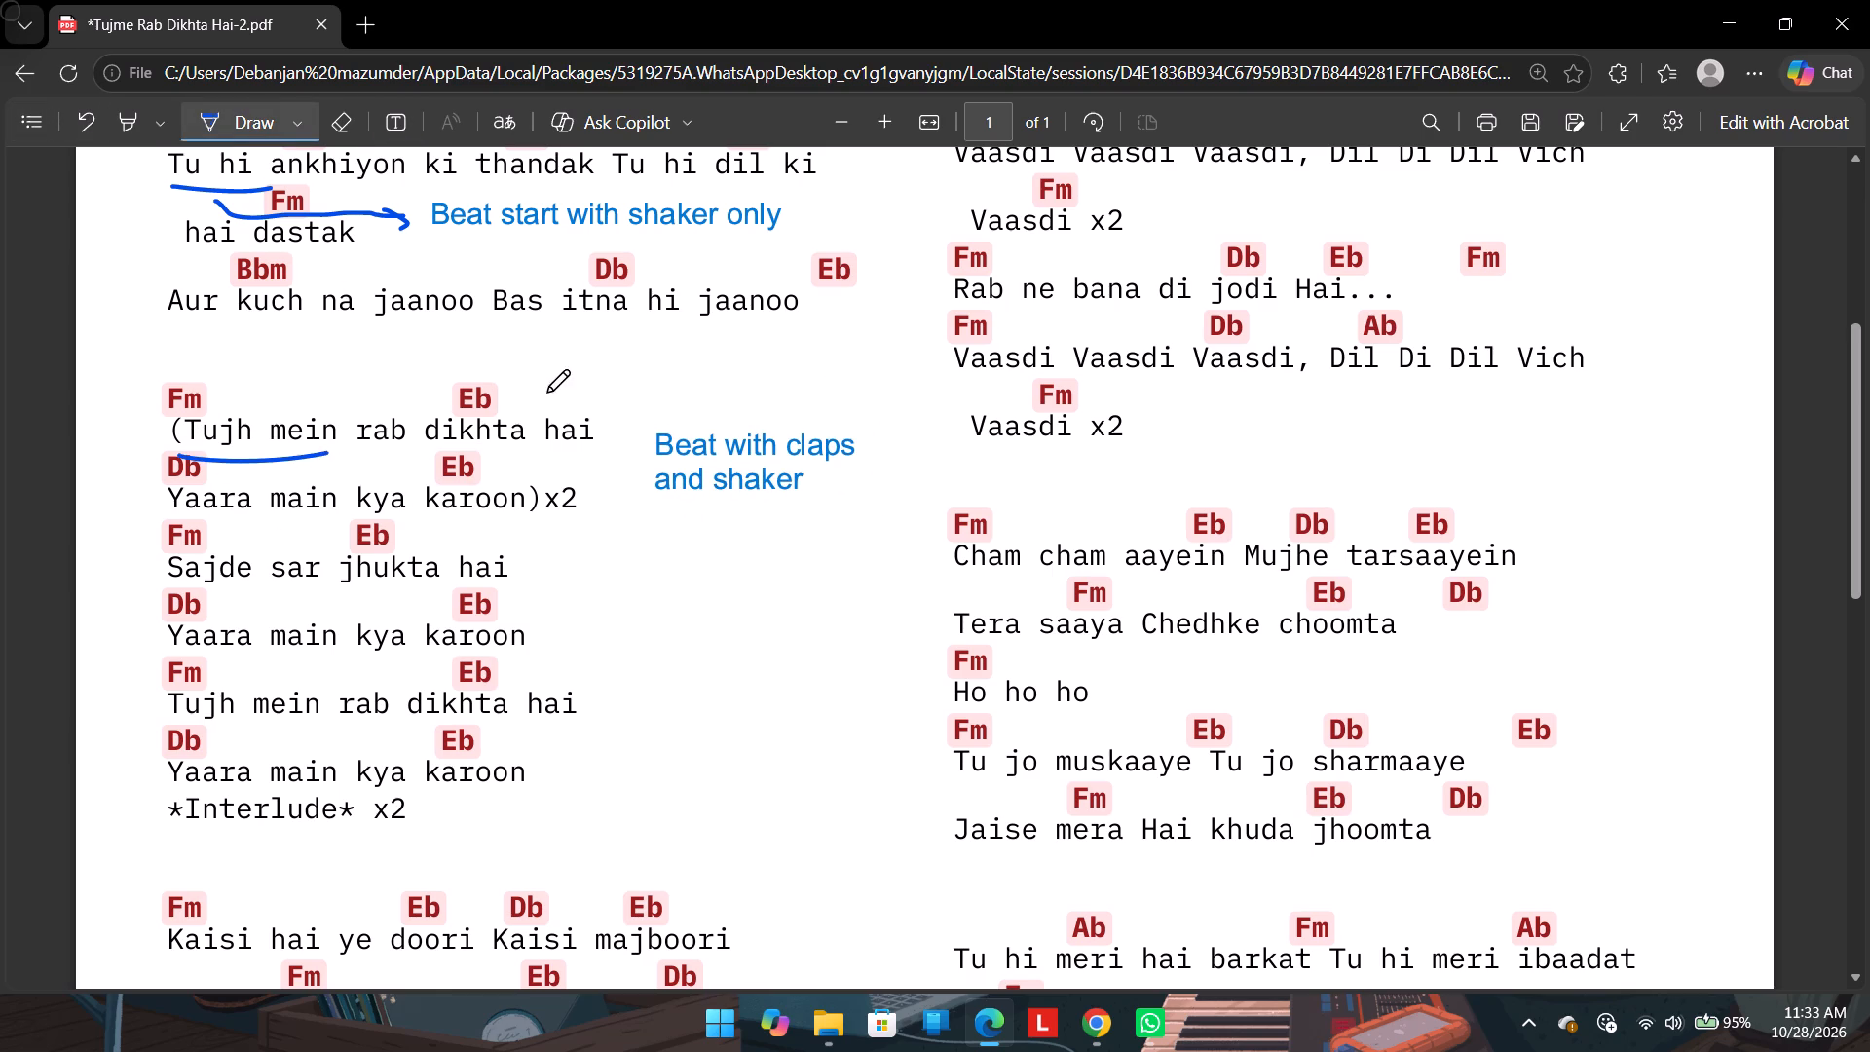
drag(548, 393, 646, 419)
drag(638, 401, 635, 423)
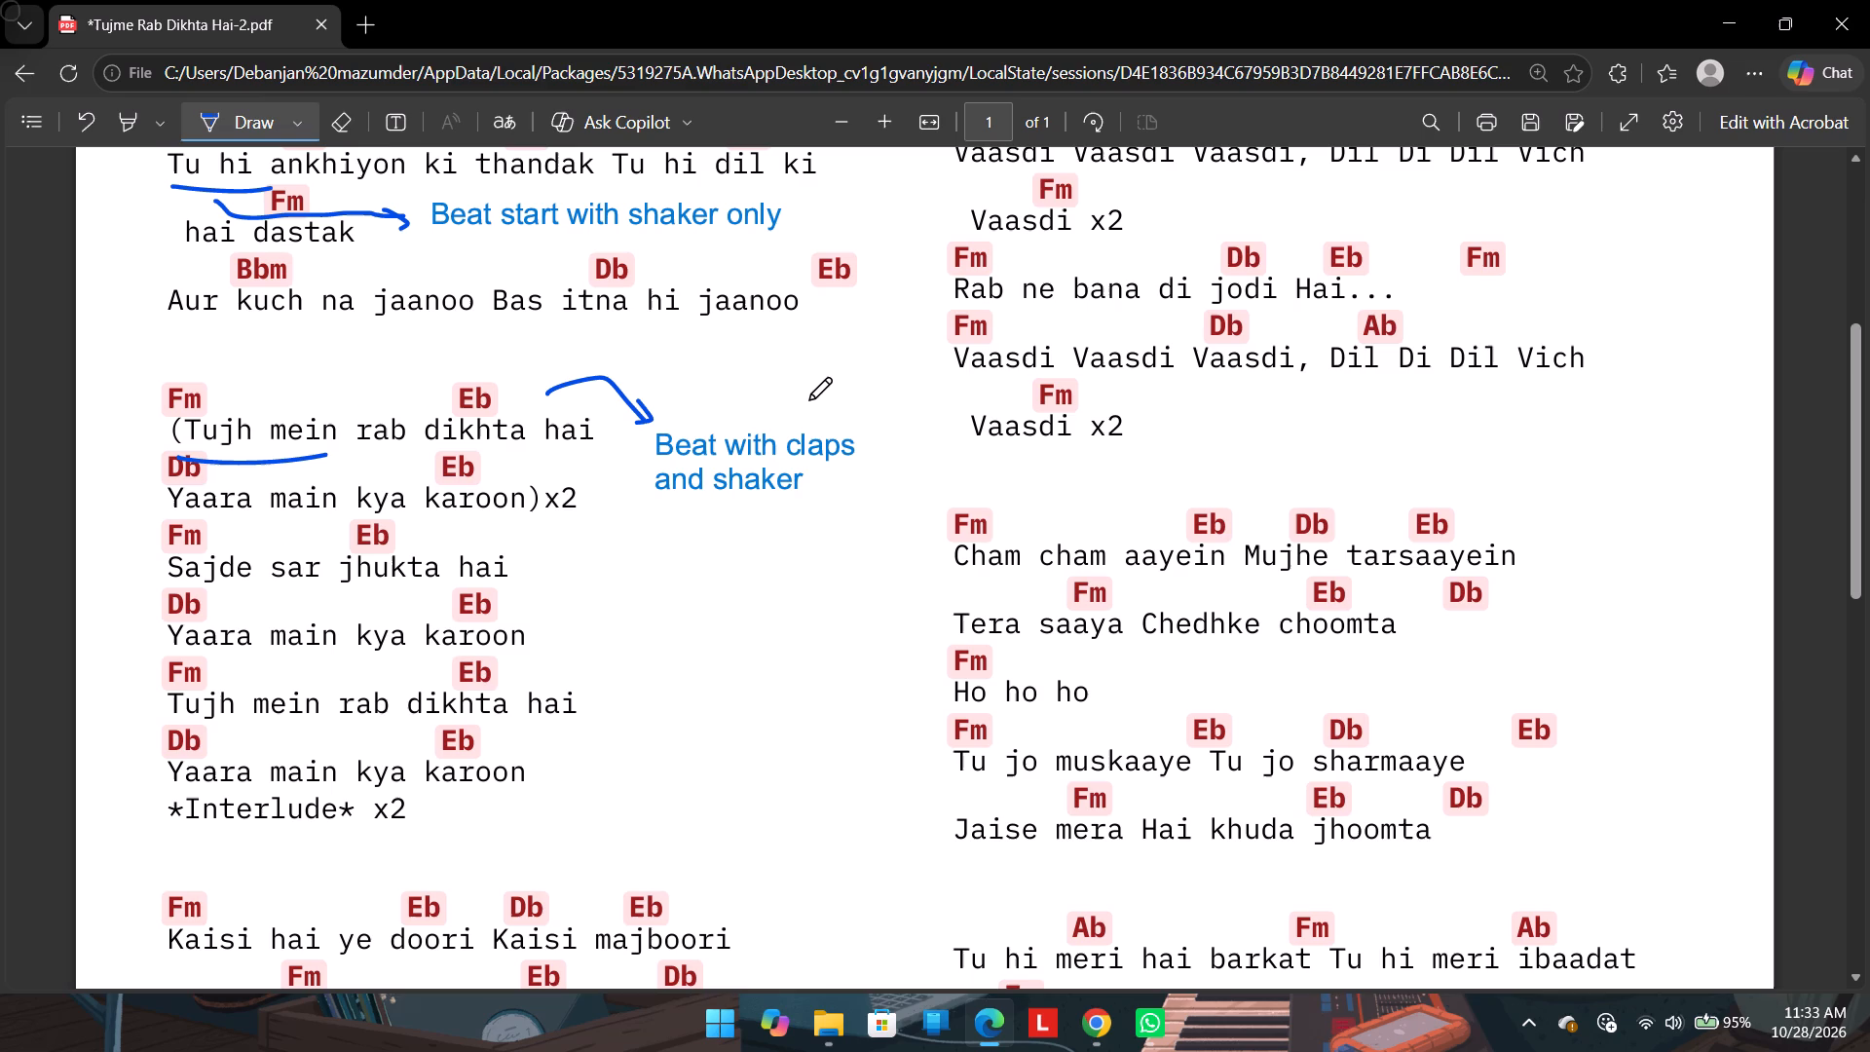
Draw a short arrow after the "*Interlude* x2" line in the first lyric column.
scroll(811, 400, up, 1)
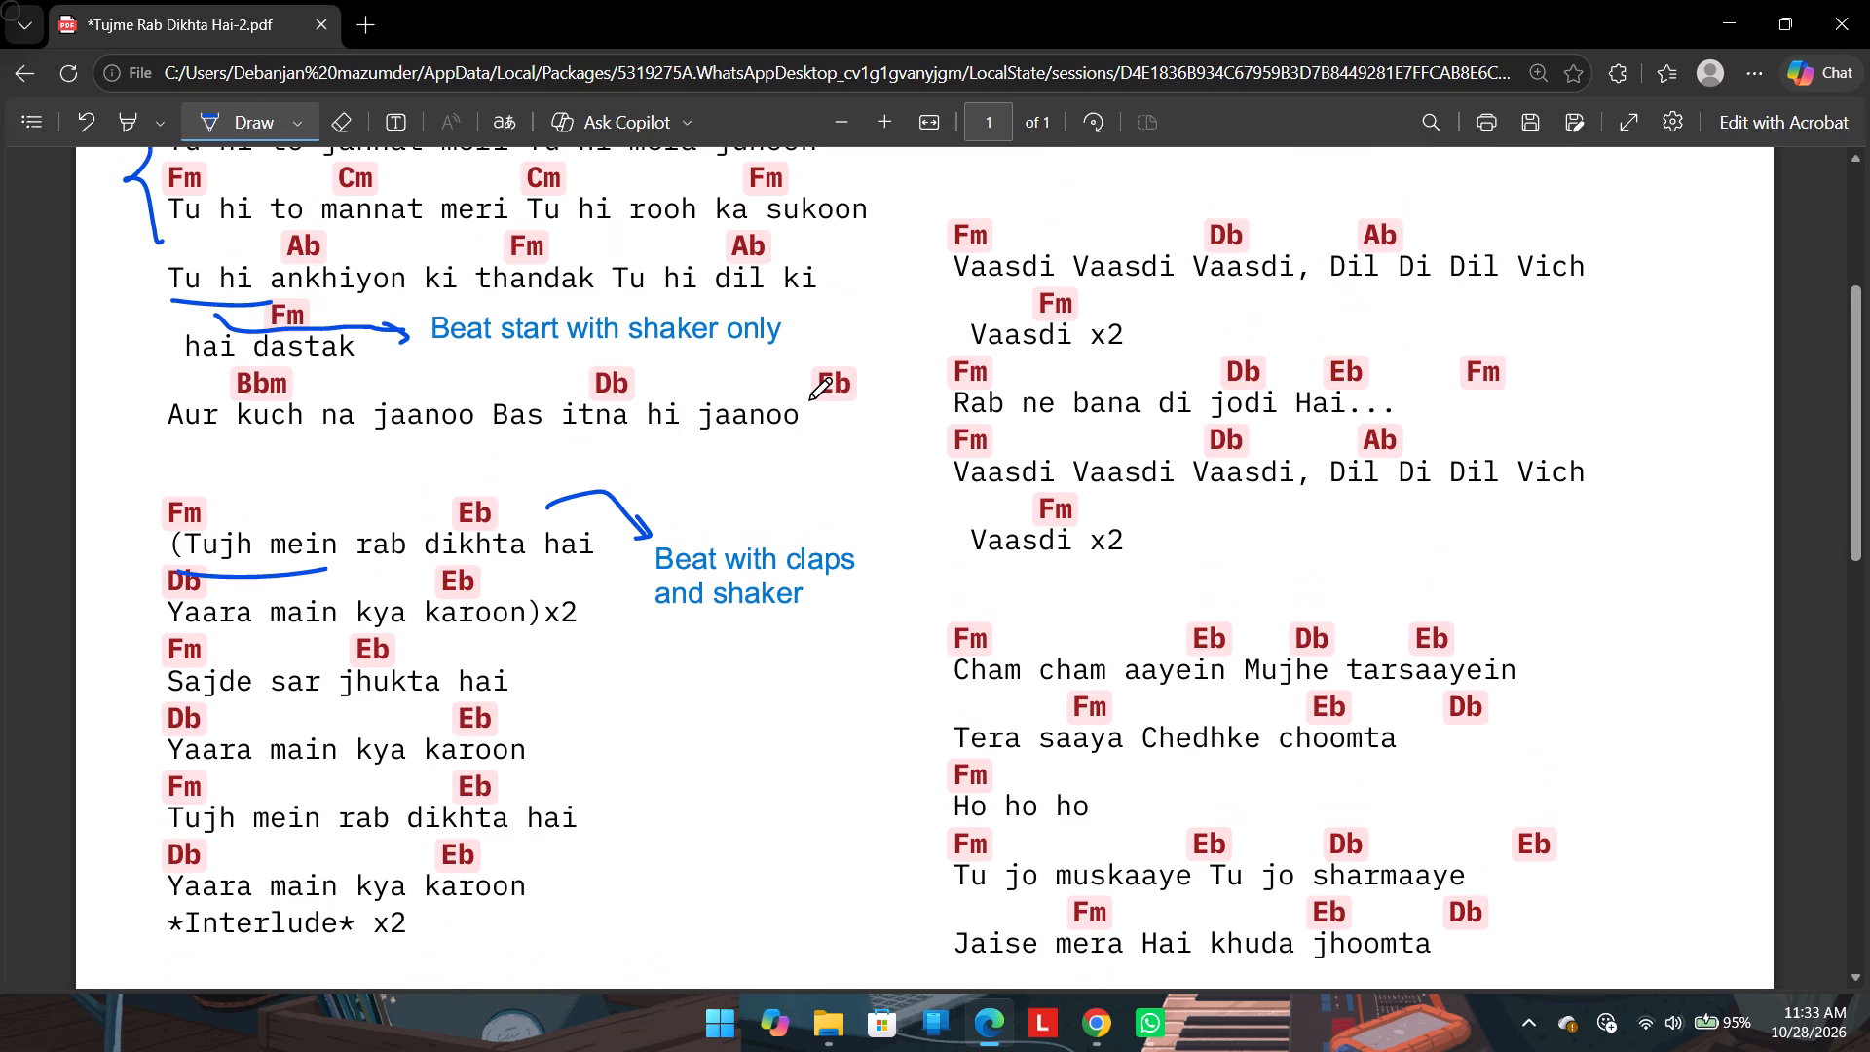
scroll(825, 404, down, 2)
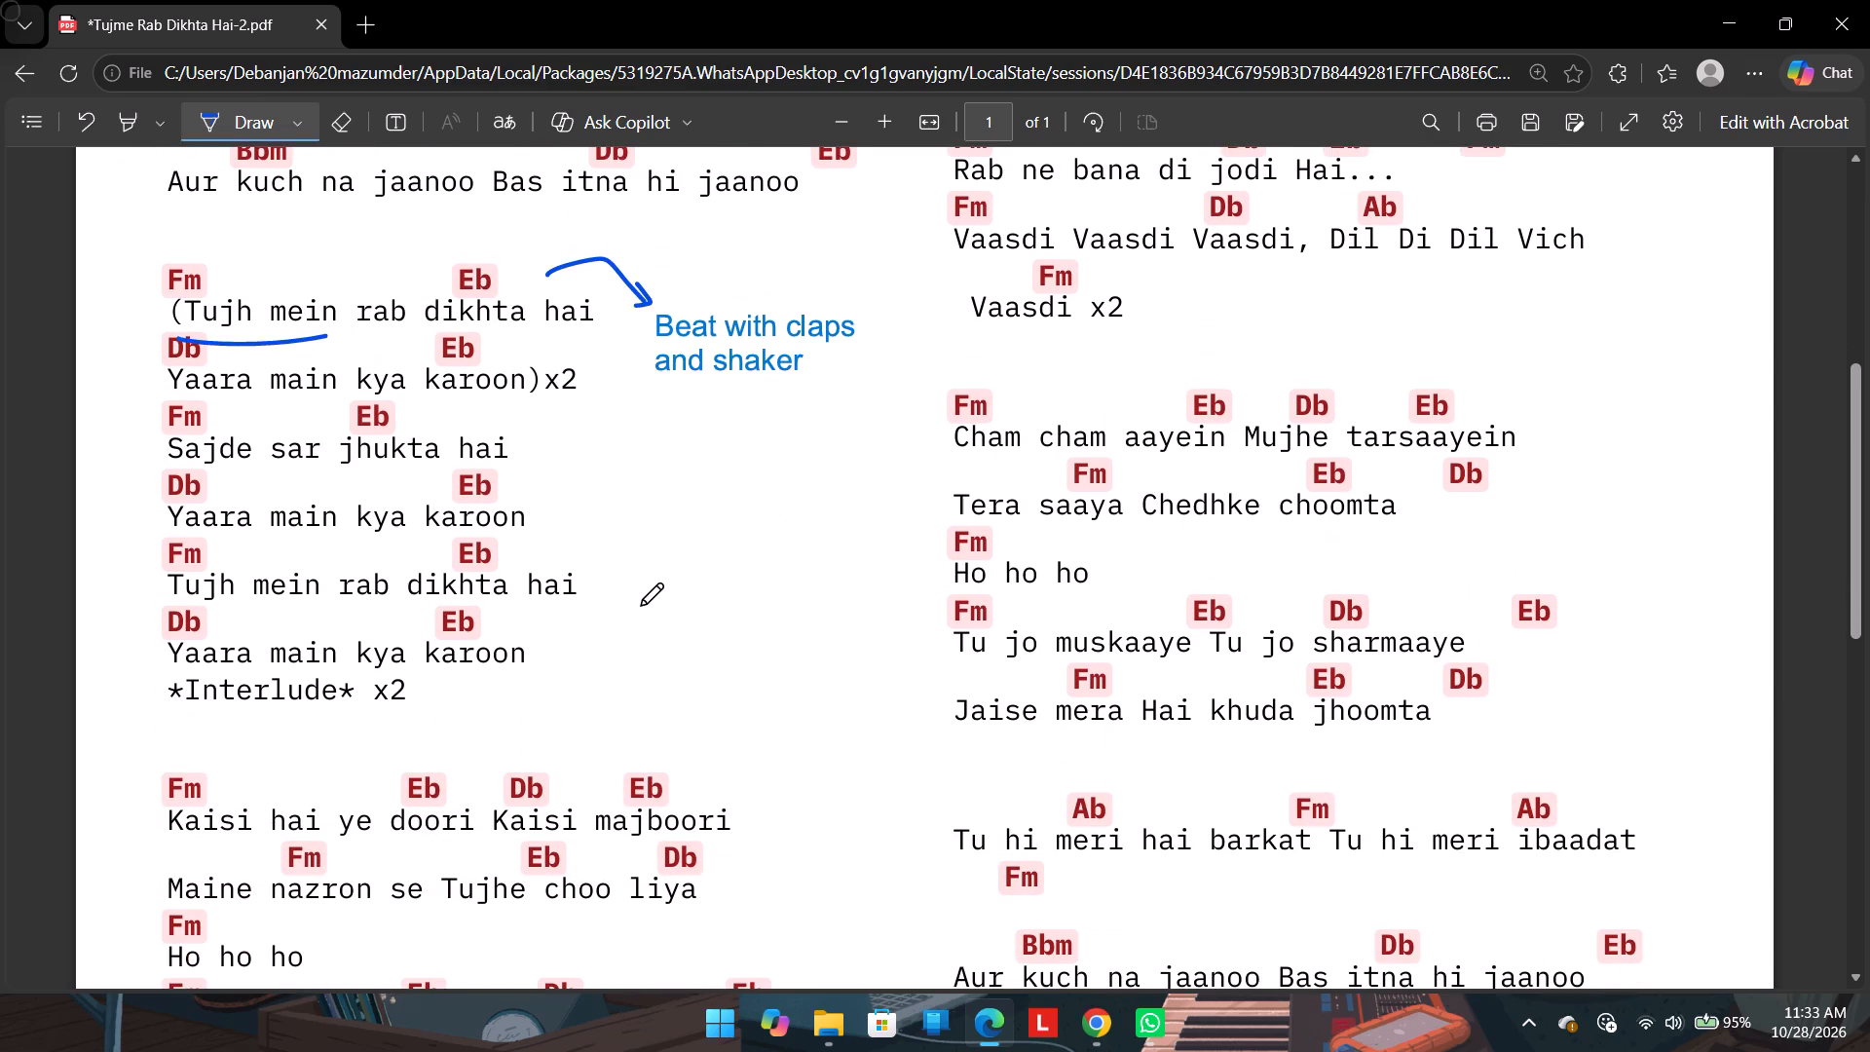
drag(433, 687, 498, 670)
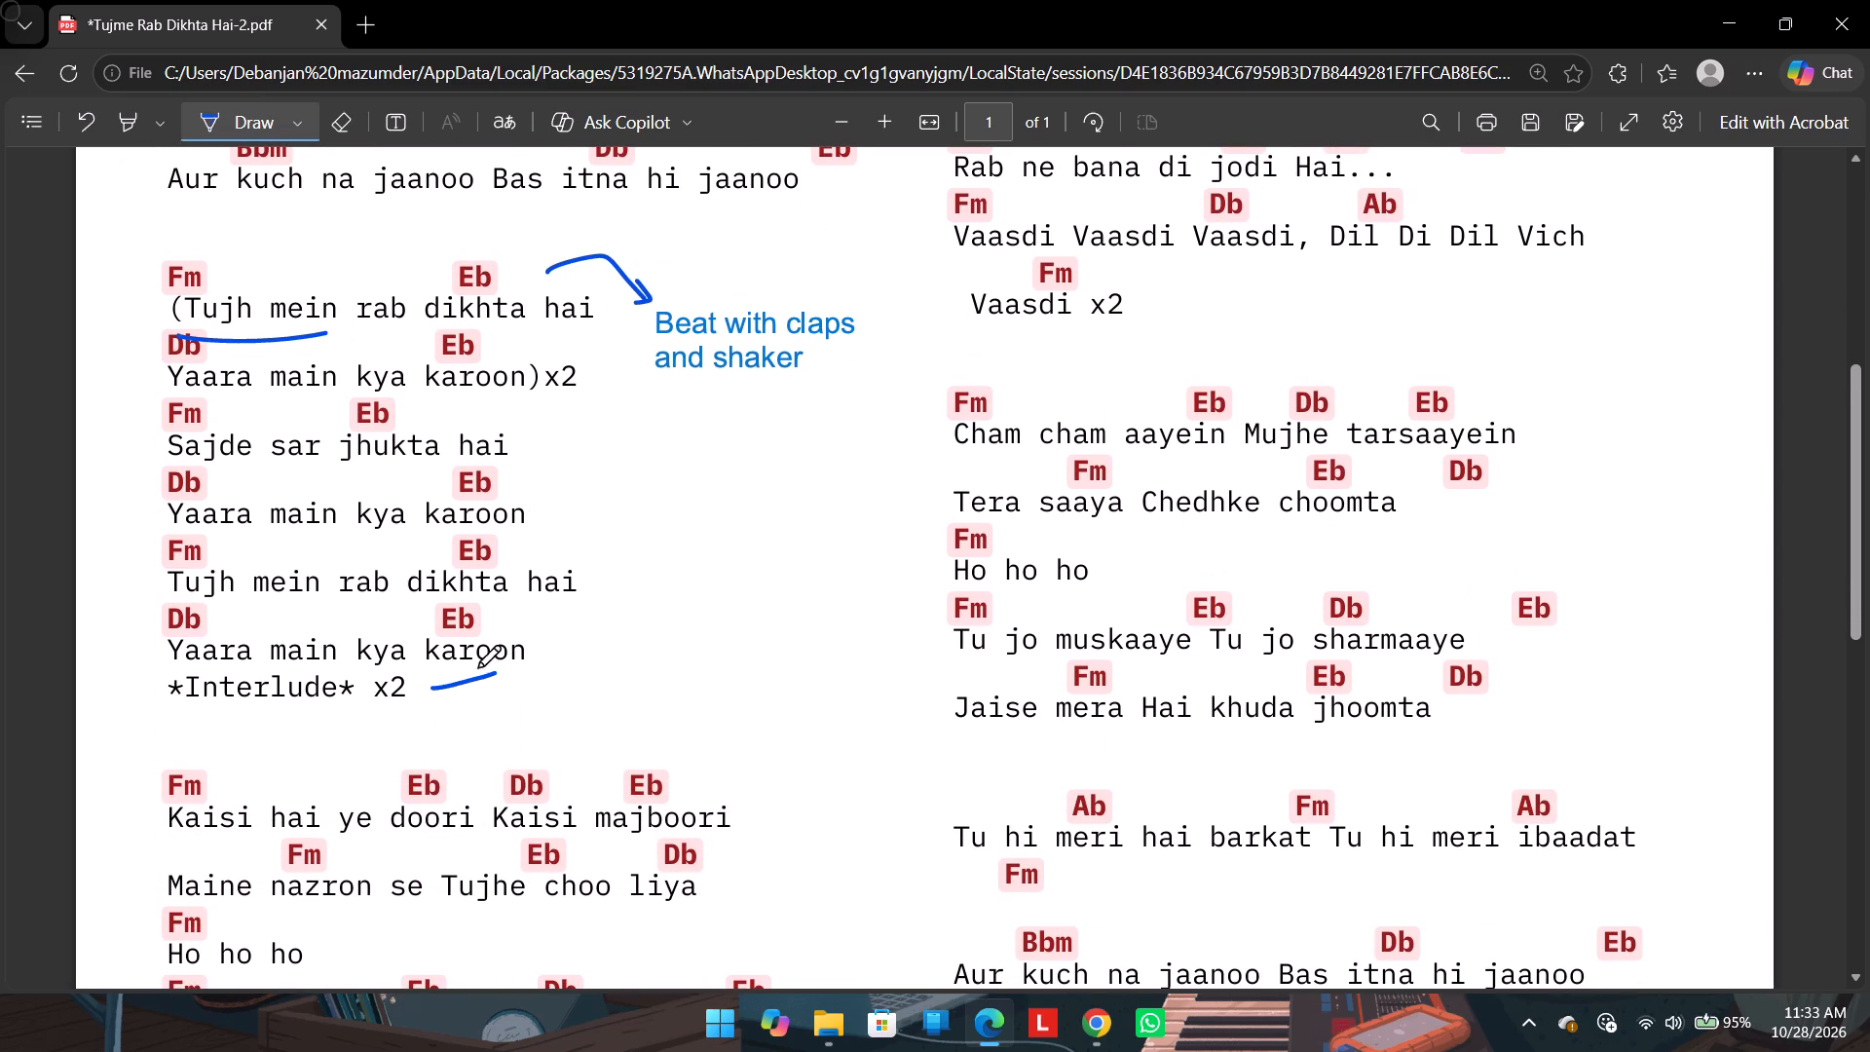
drag(478, 661, 517, 673)
Erase the arrow after "*Interlude* x2" in the first lyric column and redraw it shorter, with a clear arrowhead.
click(355, 129)
drag(462, 552, 462, 561)
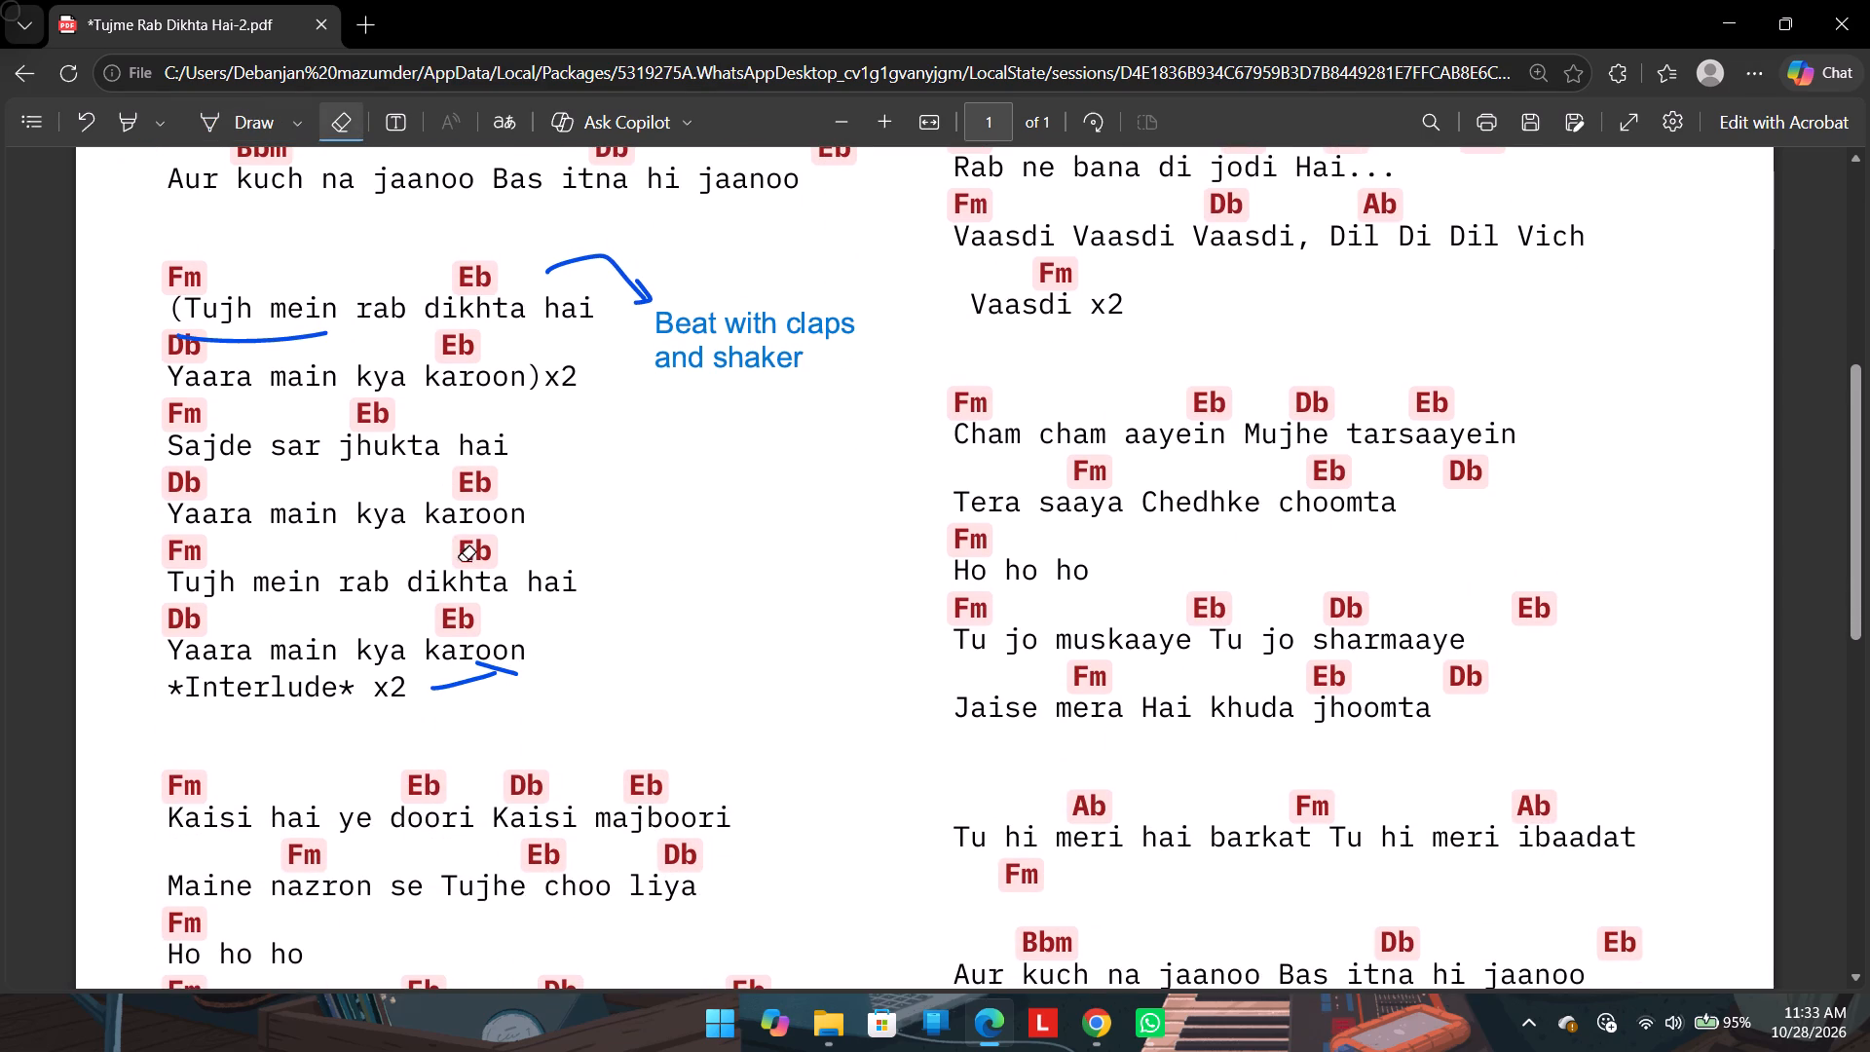
drag(462, 561, 483, 685)
click(254, 121)
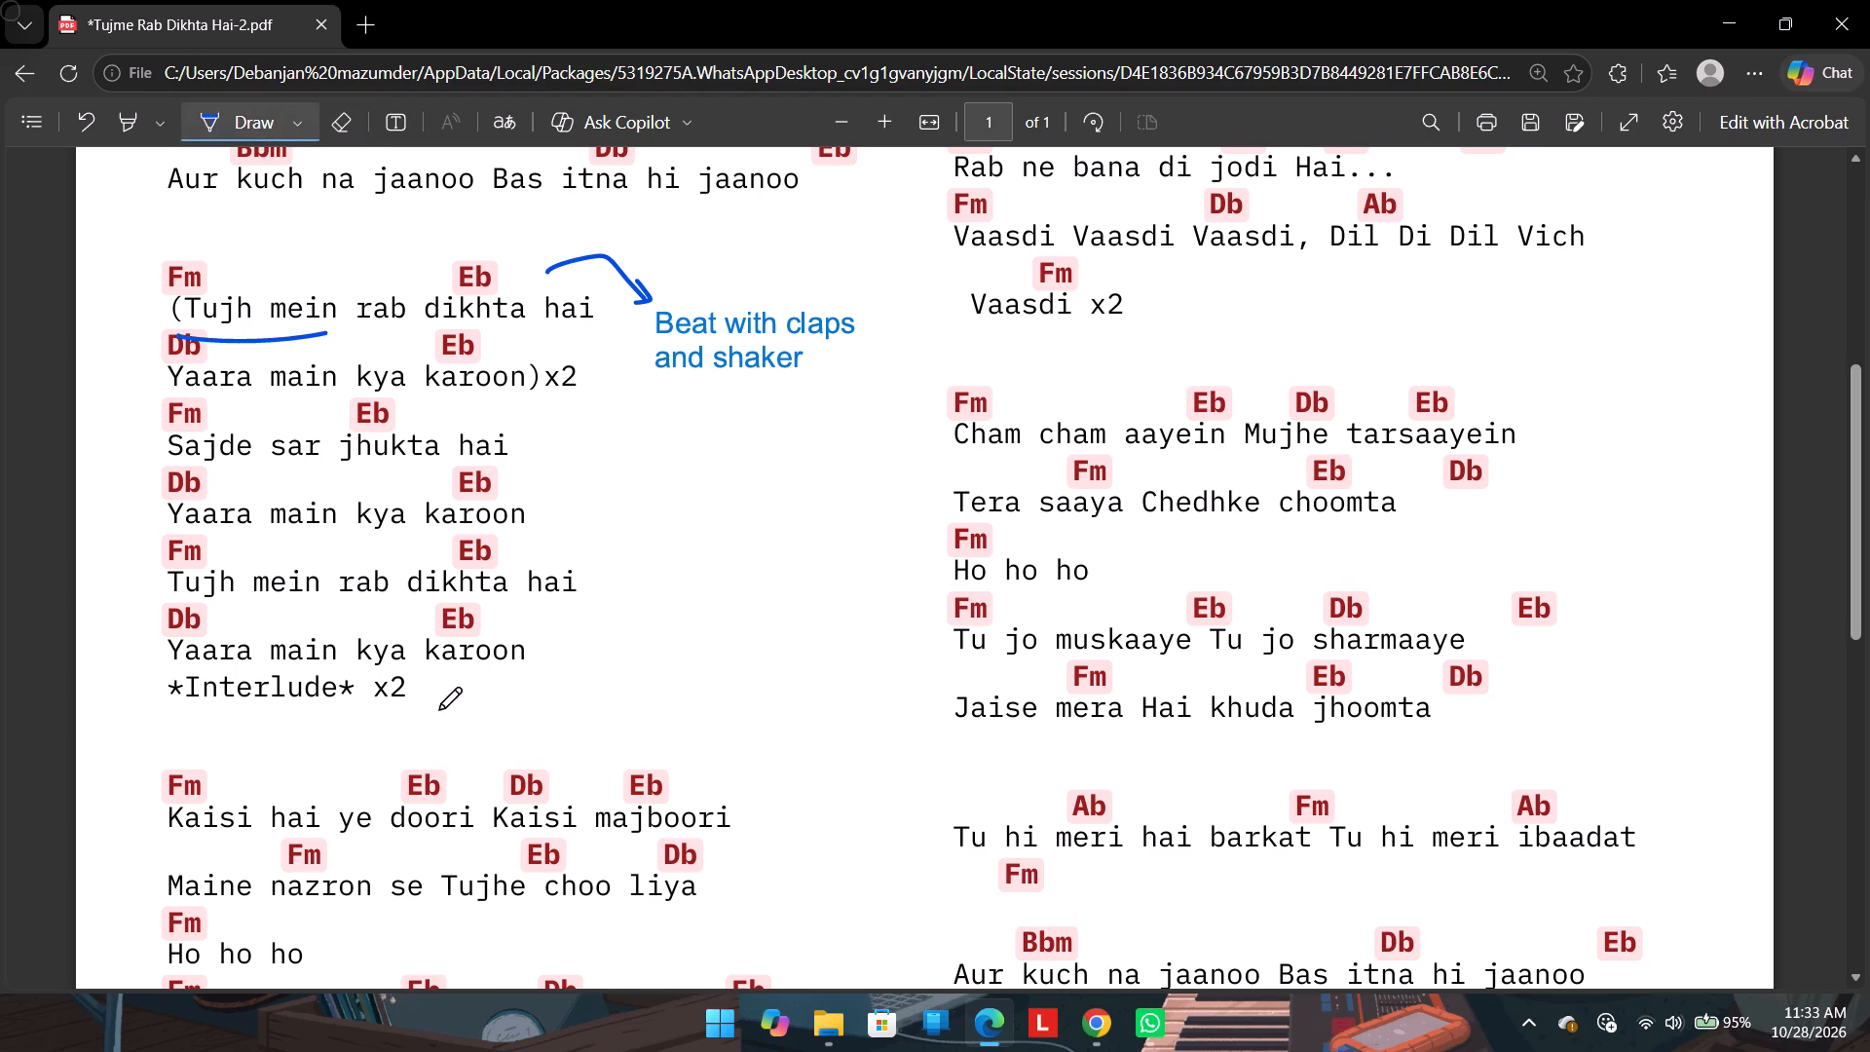
drag(427, 691, 467, 695)
drag(453, 680, 454, 708)
Add the text note "fast shaker beat" beside the arrow after "*Interlude* x2".
click(392, 126)
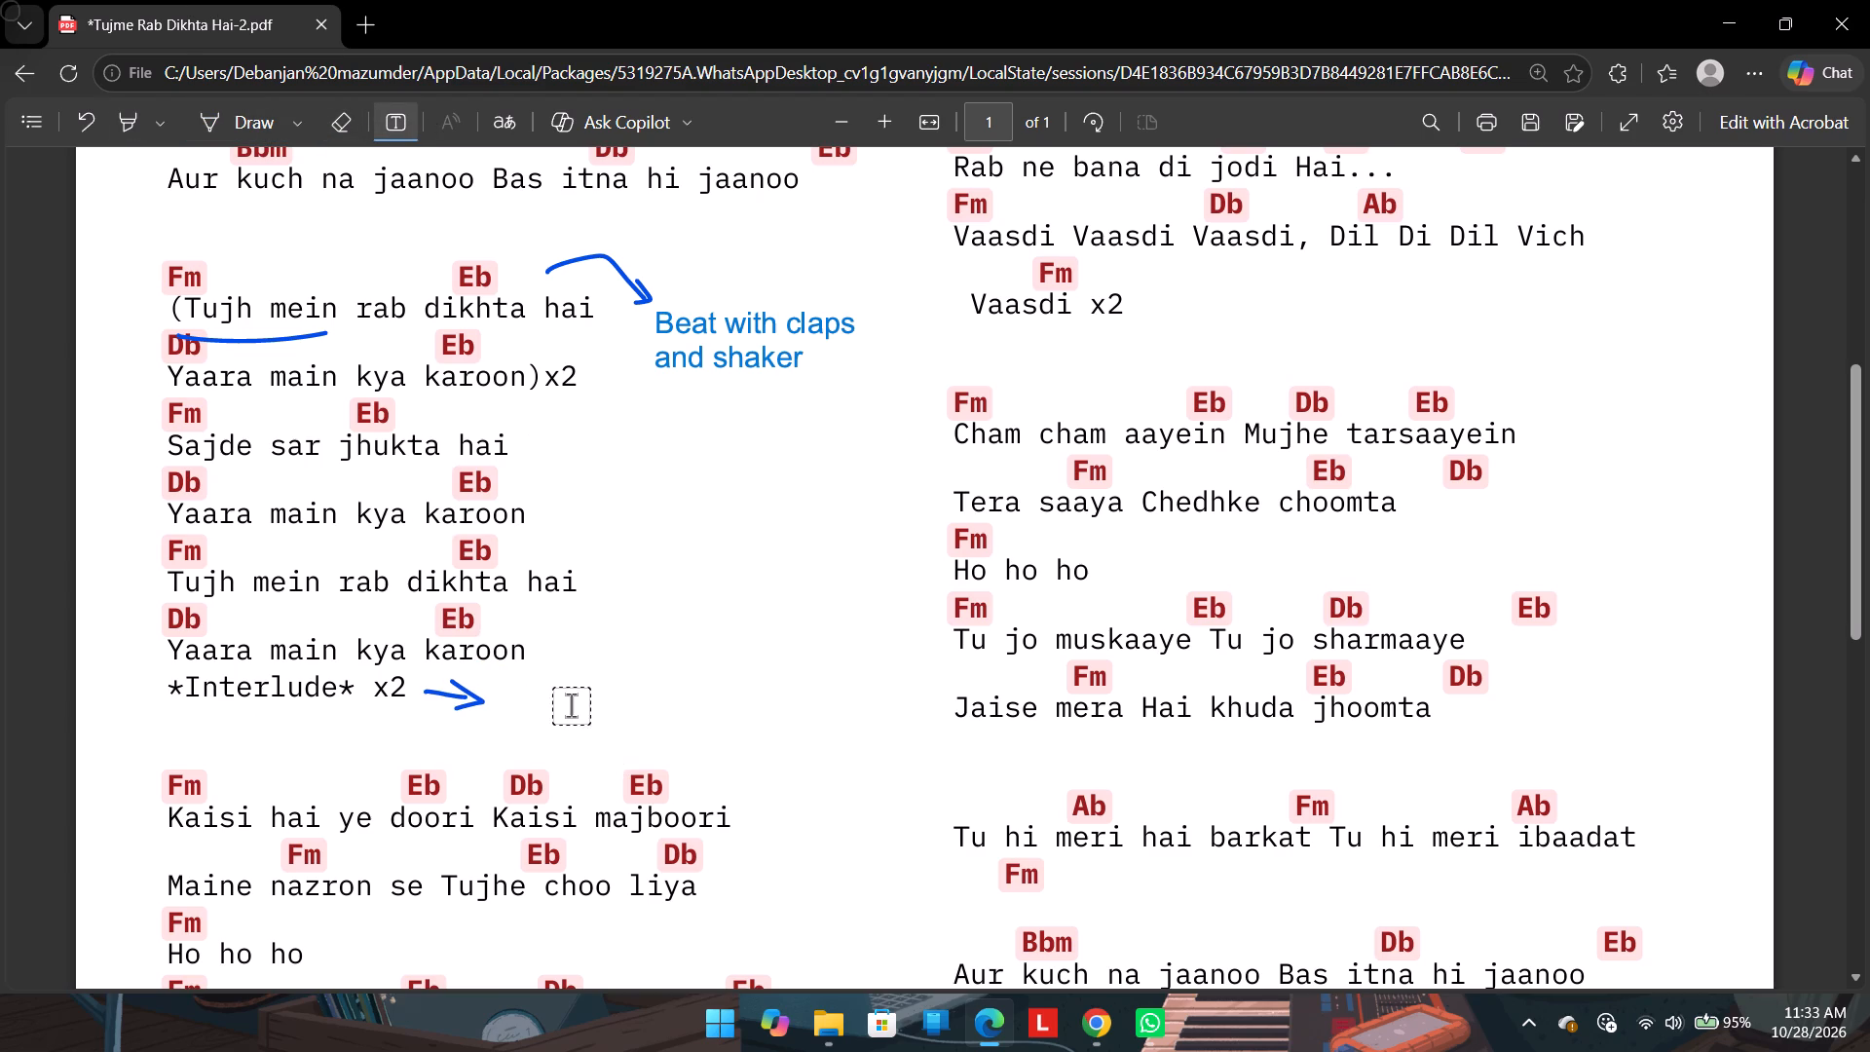
click(568, 683)
text(fash)
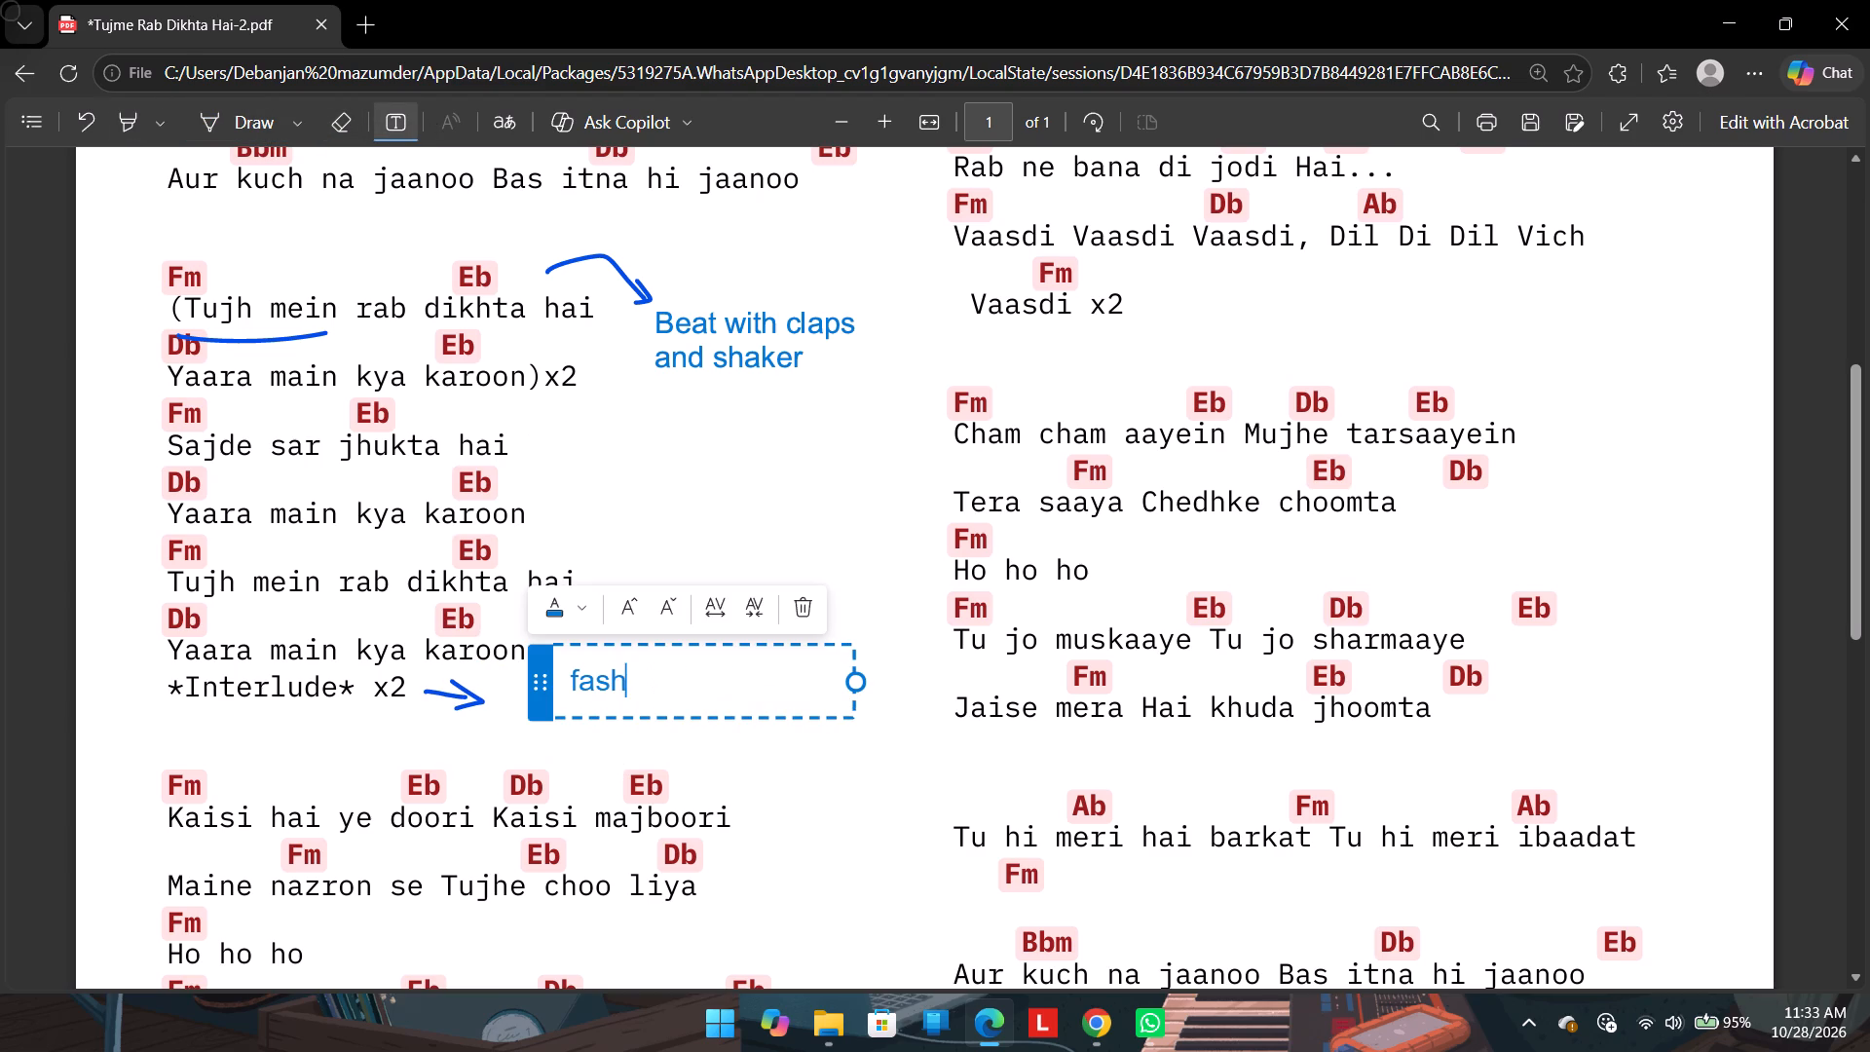
key(BackSpace)
text(t shaker beat)
click(847, 906)
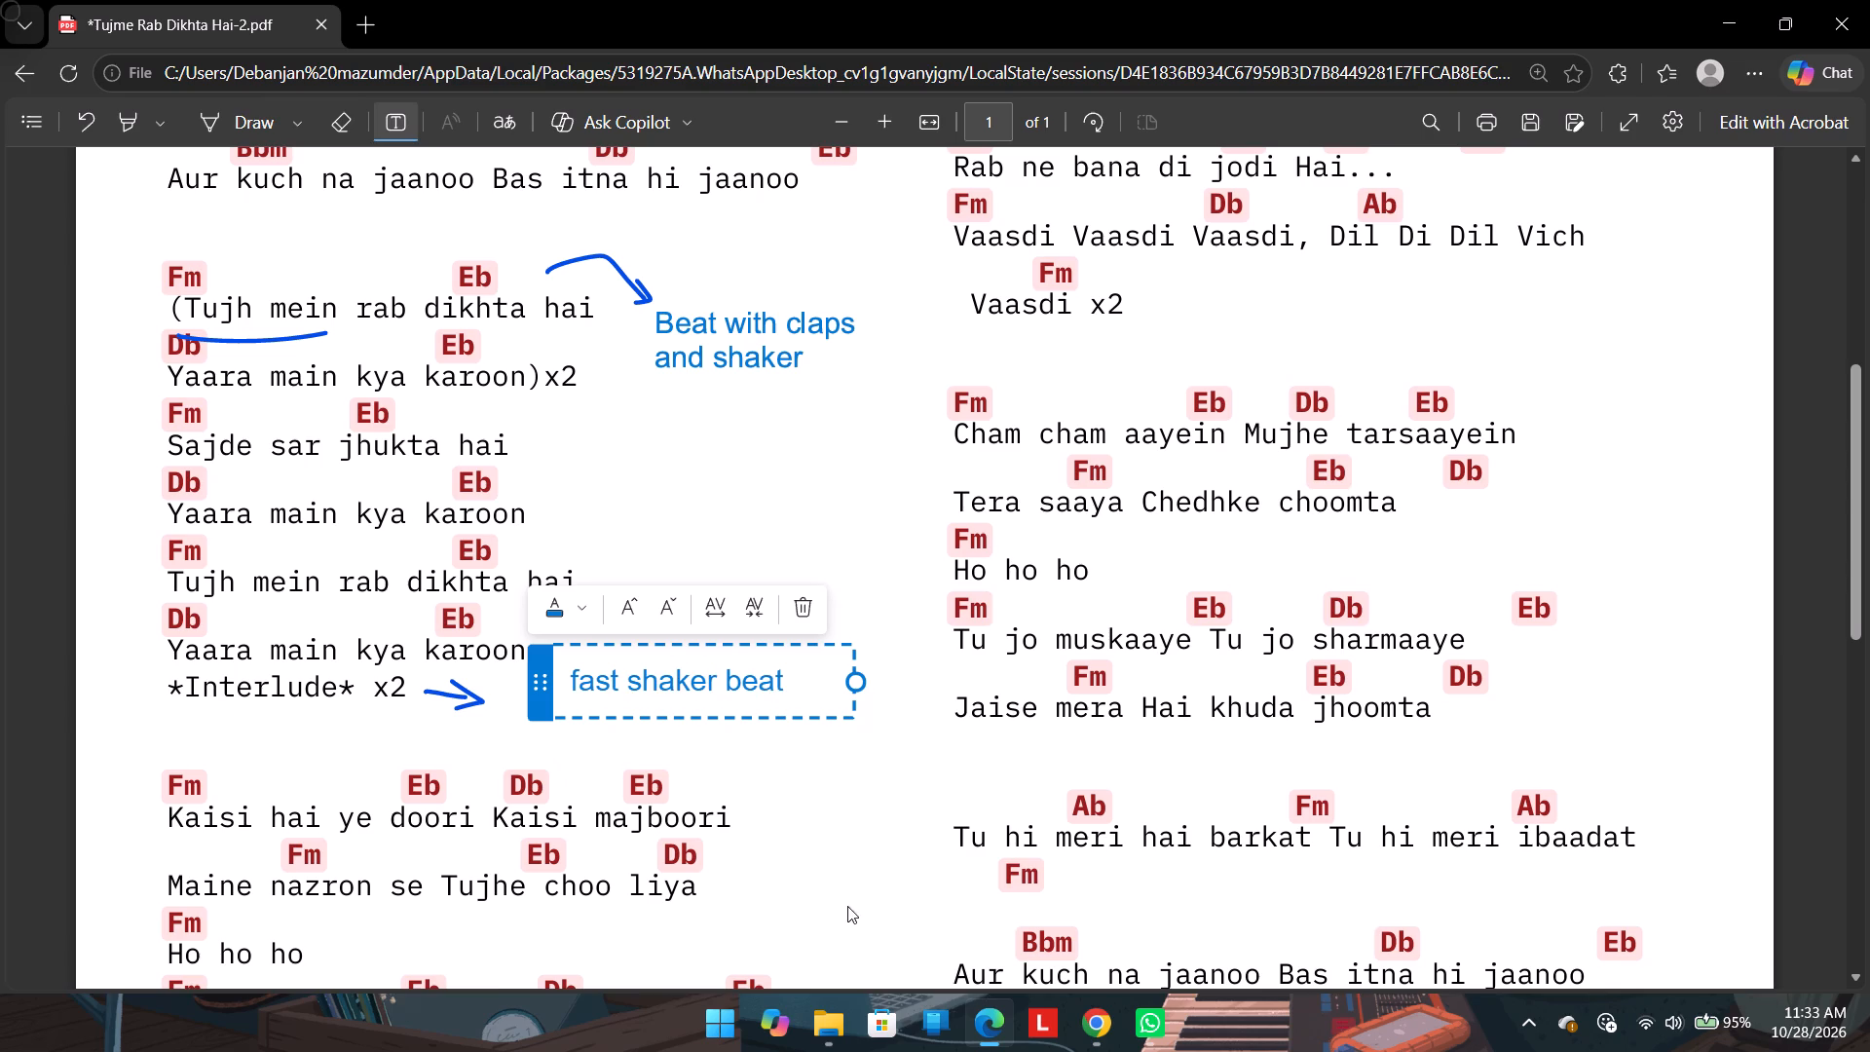
Add the text note "Pause and roll" between the "*Interlude* x2" line and the "Kaisi hai ye doori" verse.
scroll(833, 807, down, 2)
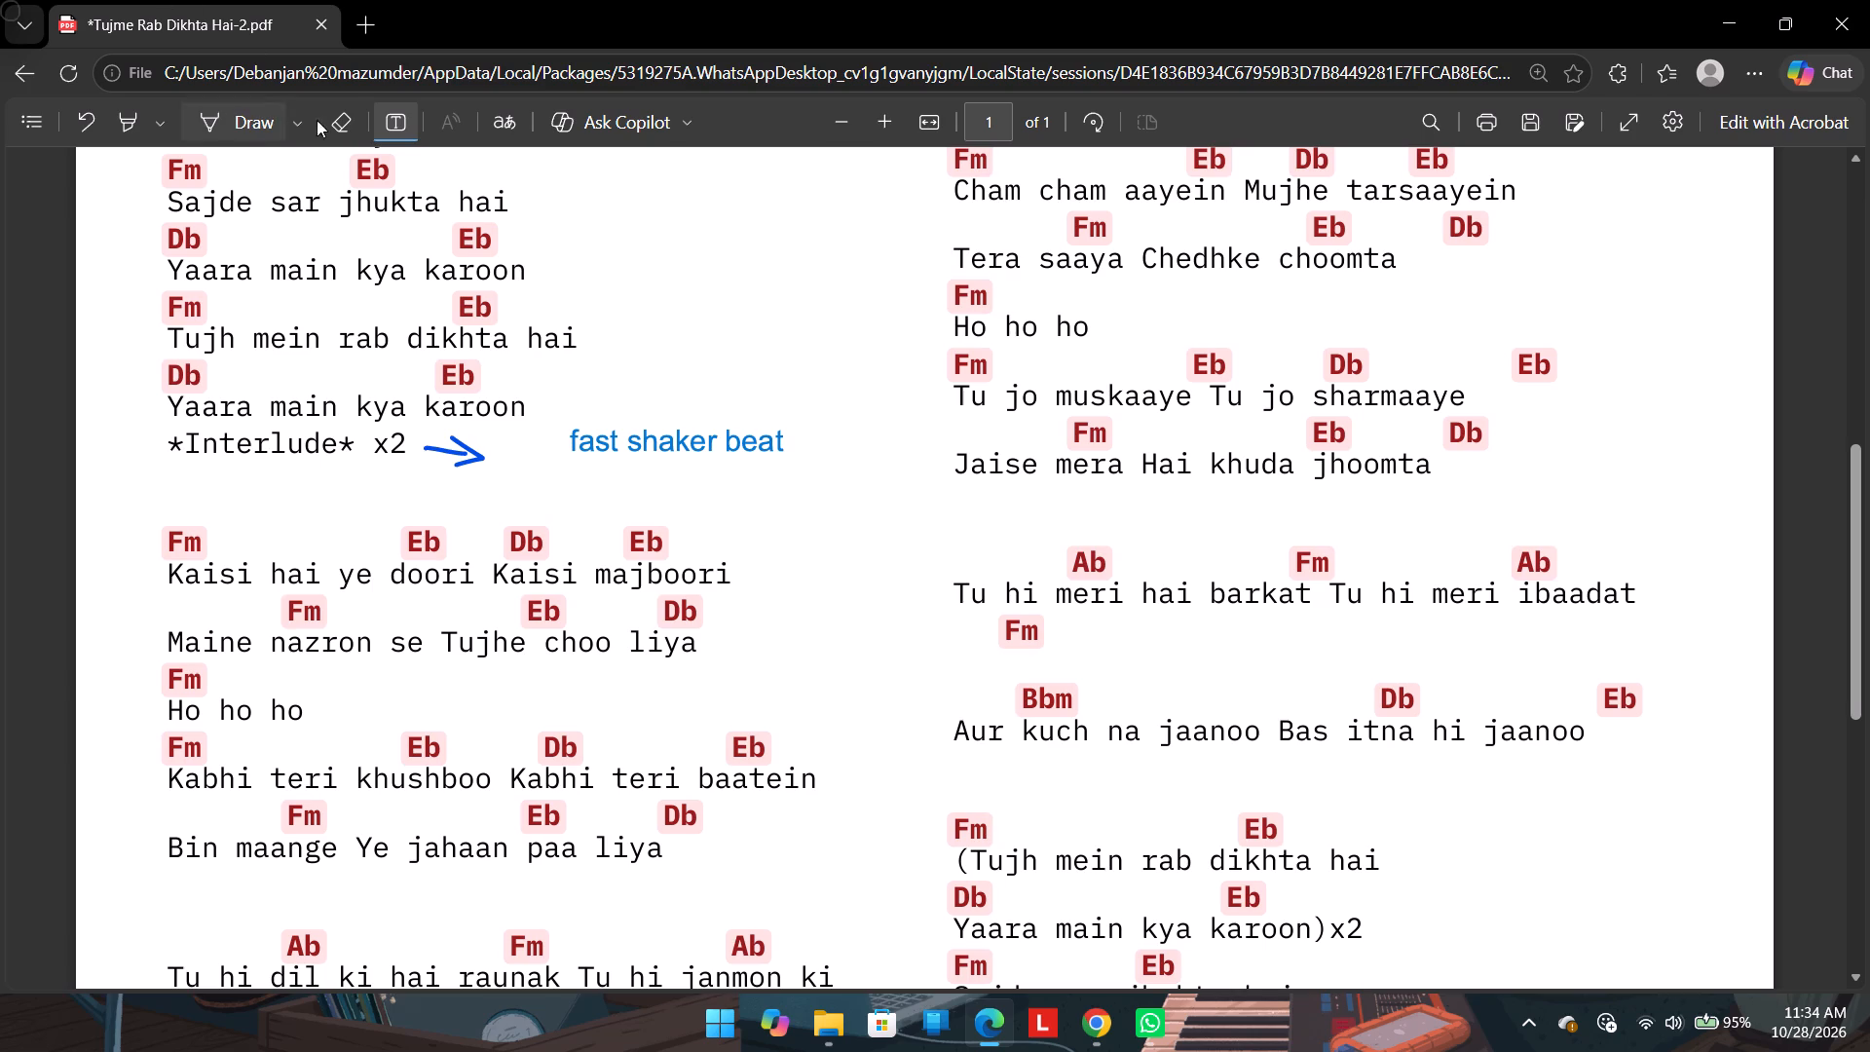
click(253, 505)
text(Pause and ril)
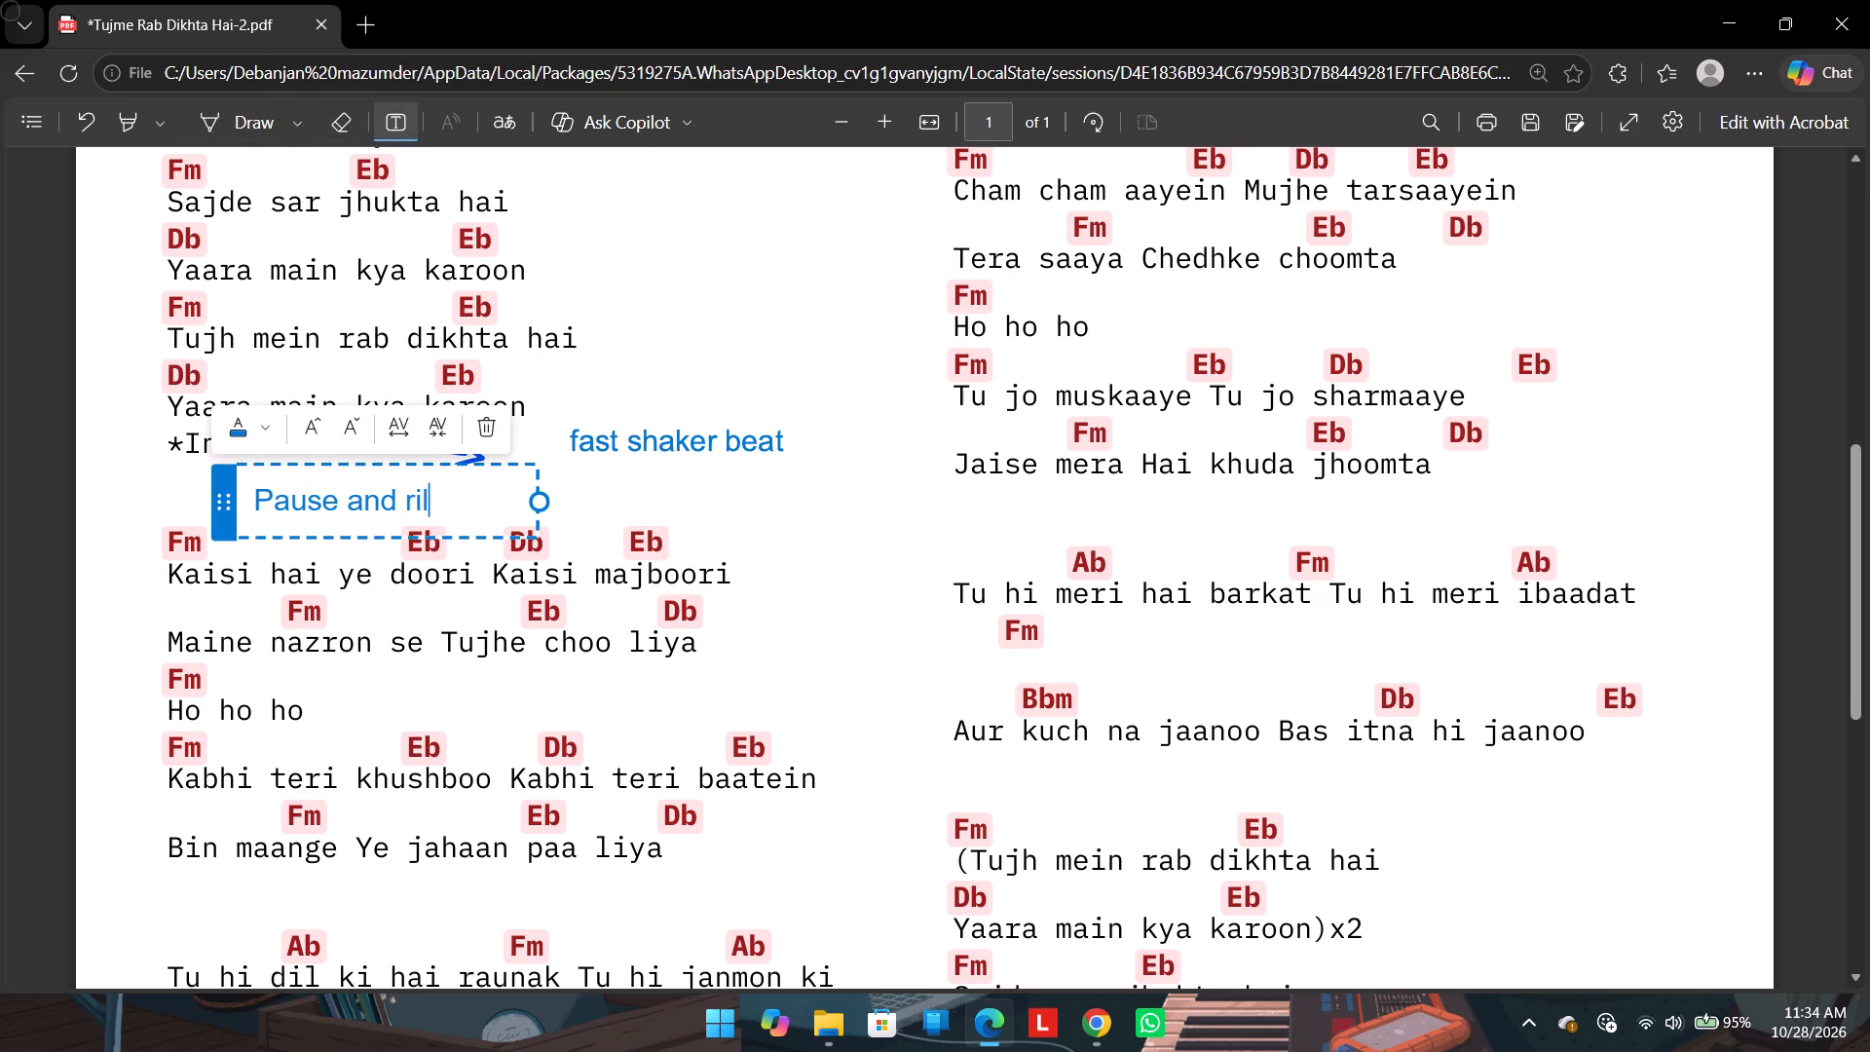
key(BackSpace)
key(BackSpace)
text(ol)
key(l)
click(97, 495)
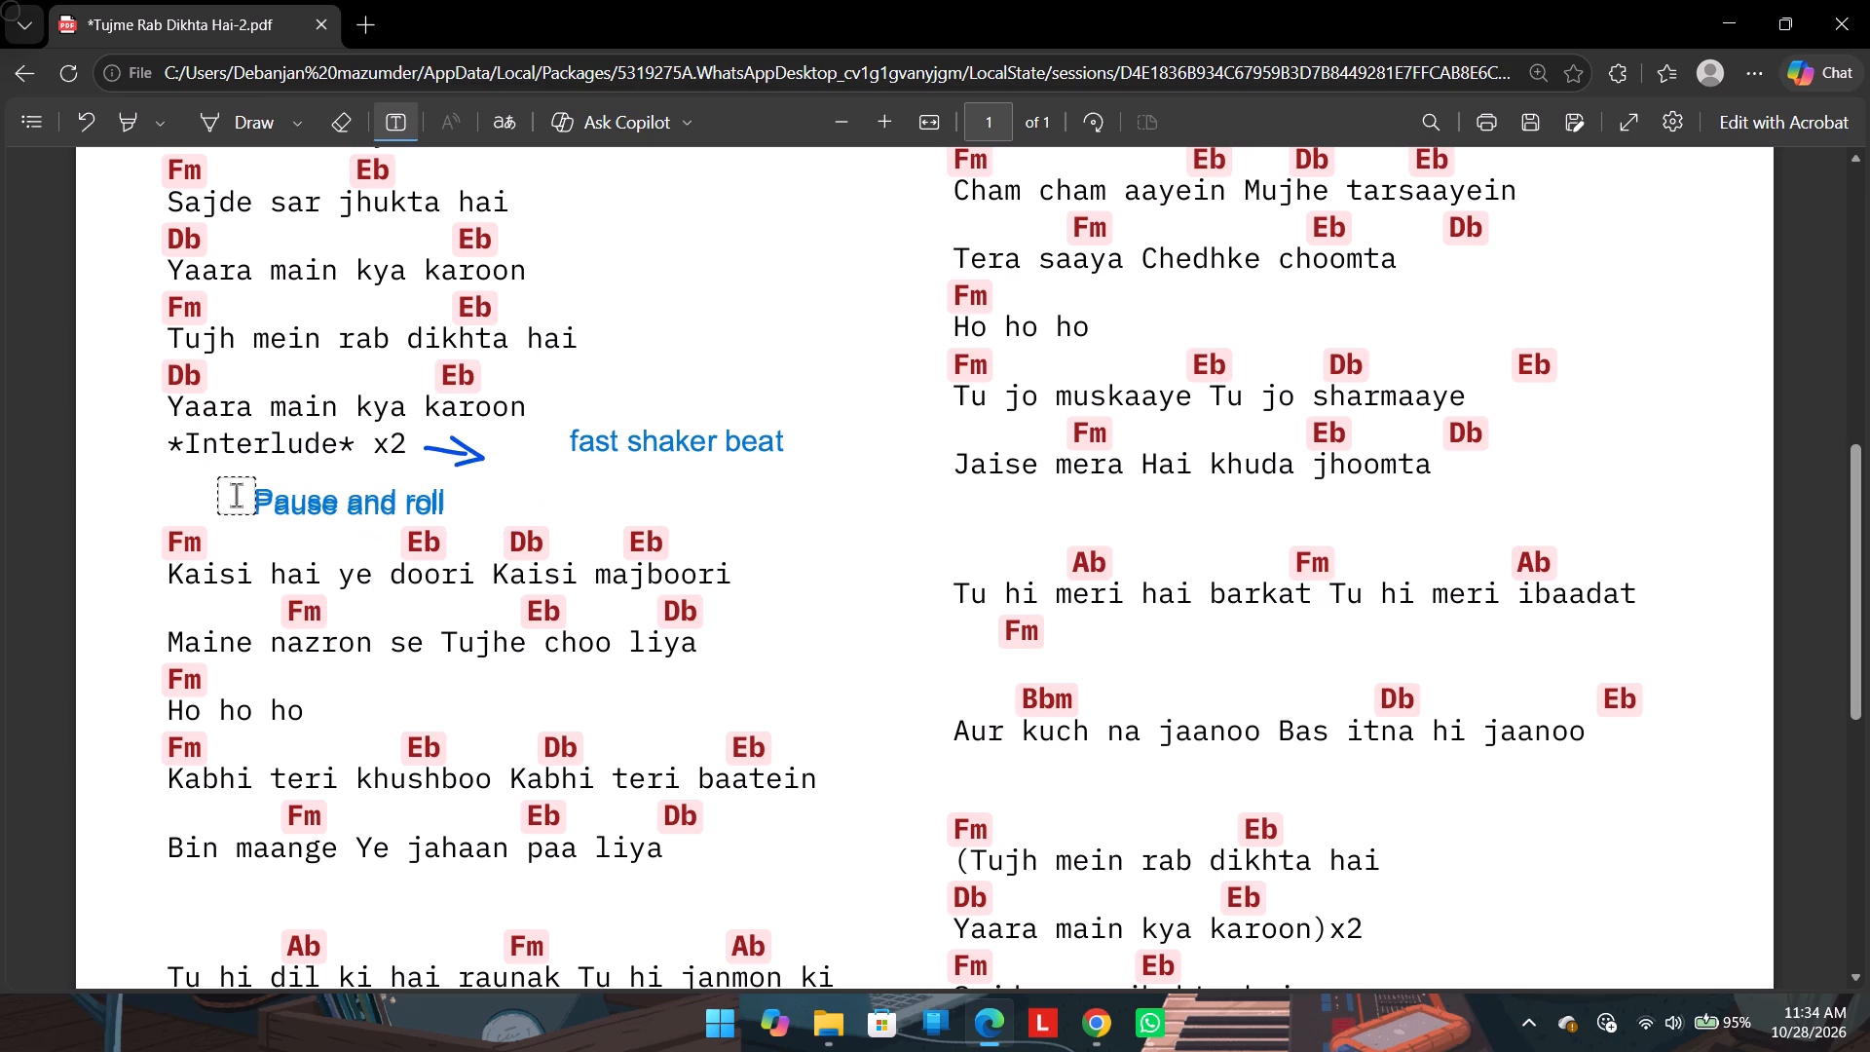
Move the "Pause and roll" note slightly left and up in the gap below the "*Interlude* x2" line.
click(268, 501)
drag(220, 499, 194, 492)
click(62, 511)
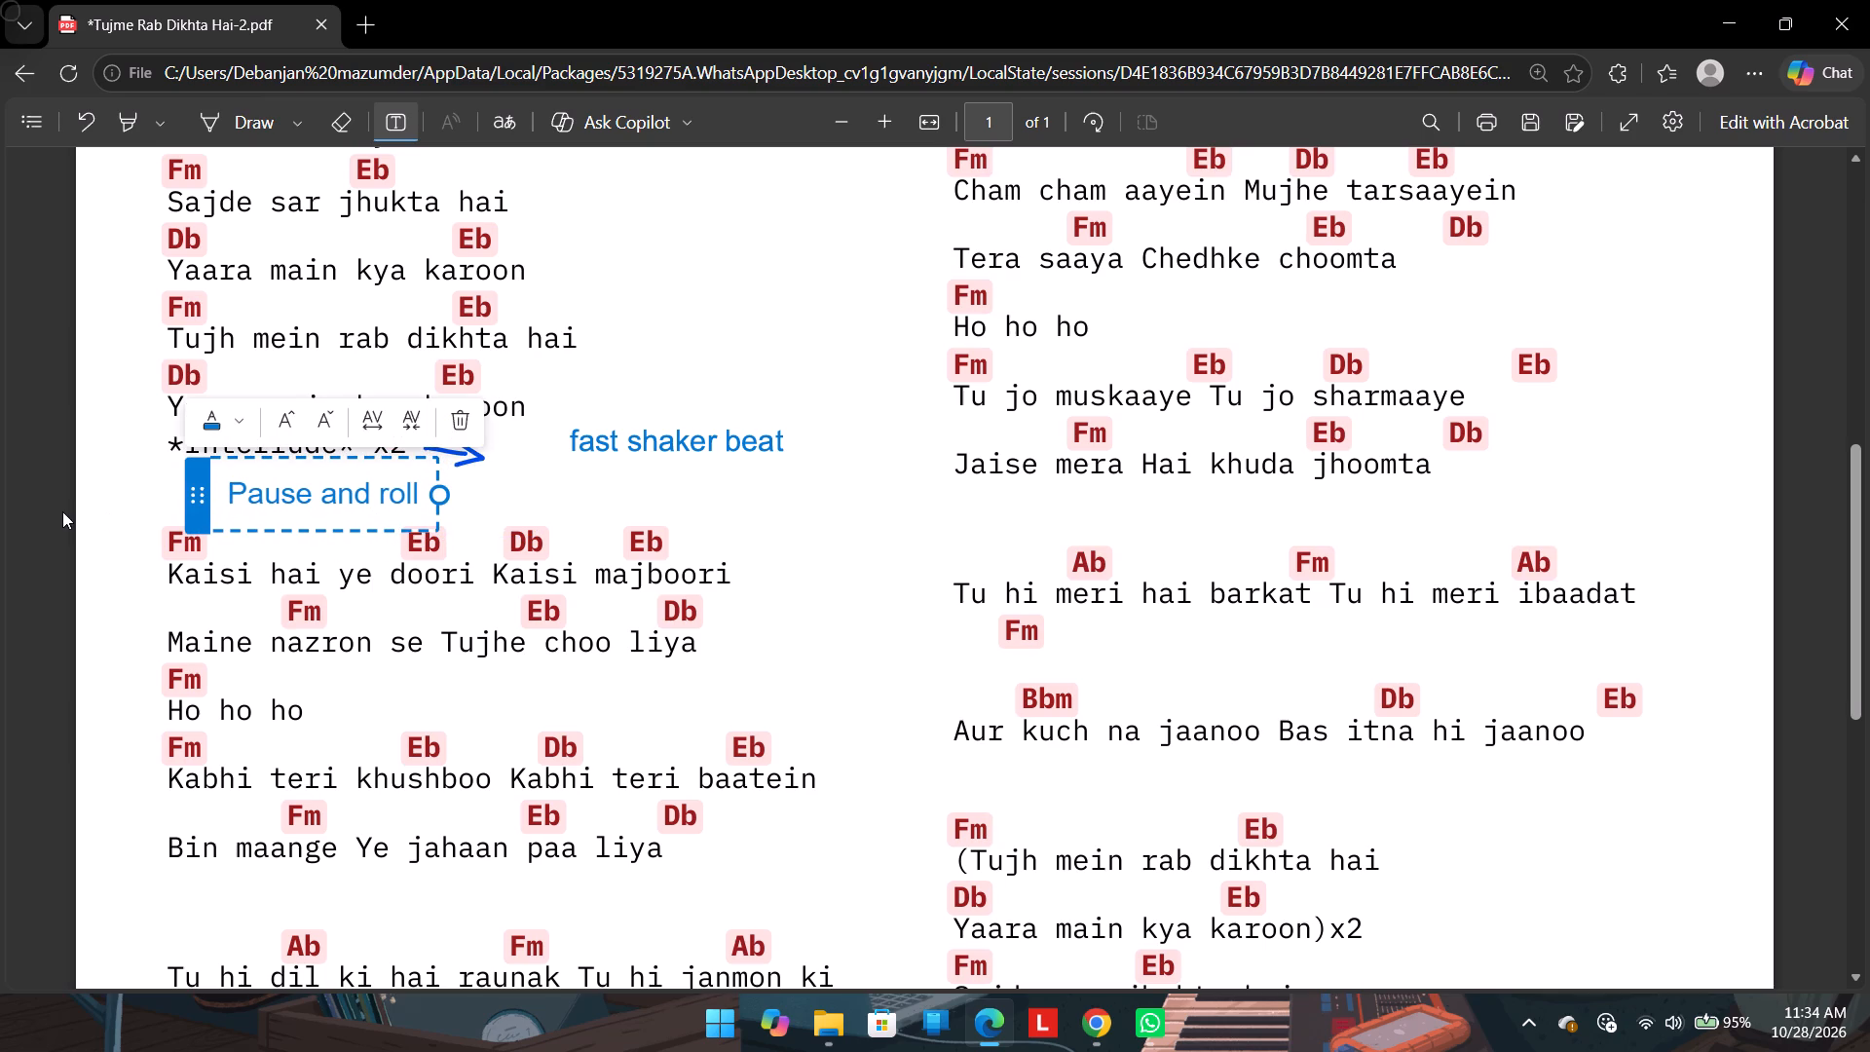
drag(113, 481, 122, 473)
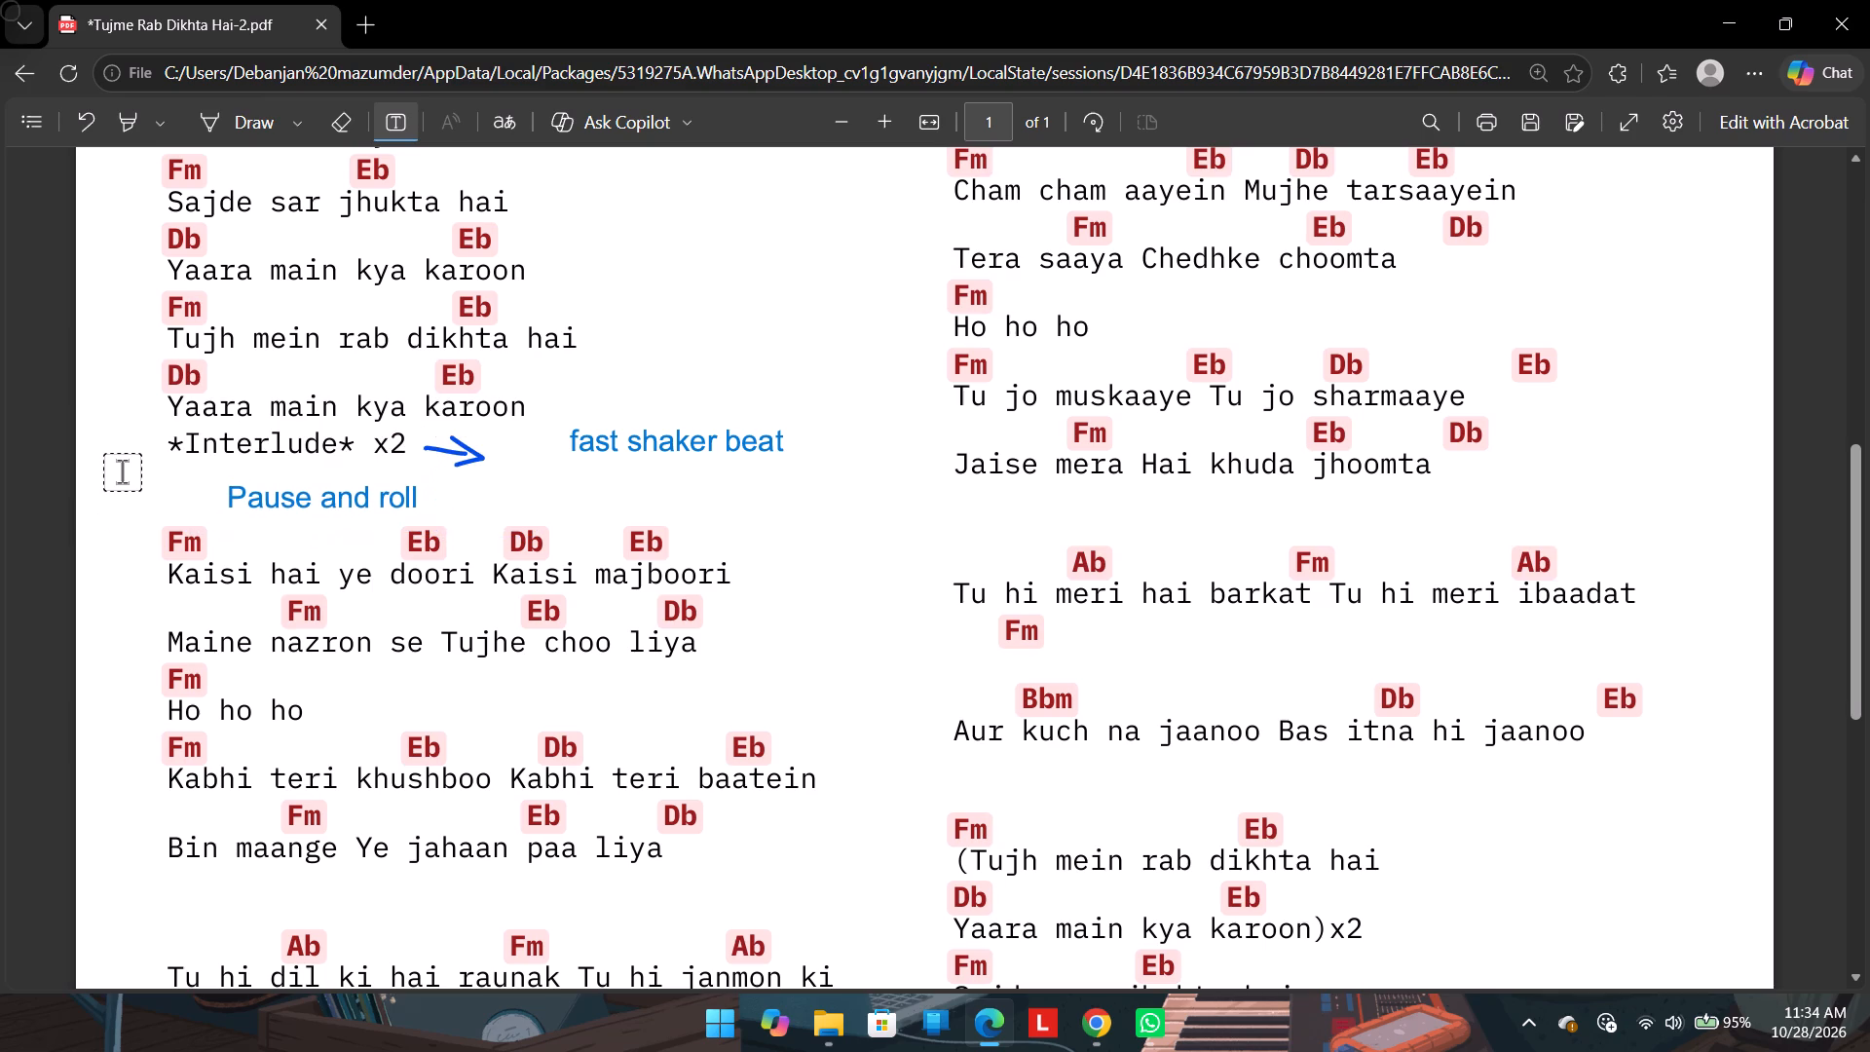
Add the text note "only shaker beat" beside "Maine nazron se Tujhe choo liya", narrowed to wrap onto two lines clear of the second lyric column.
click(772, 617)
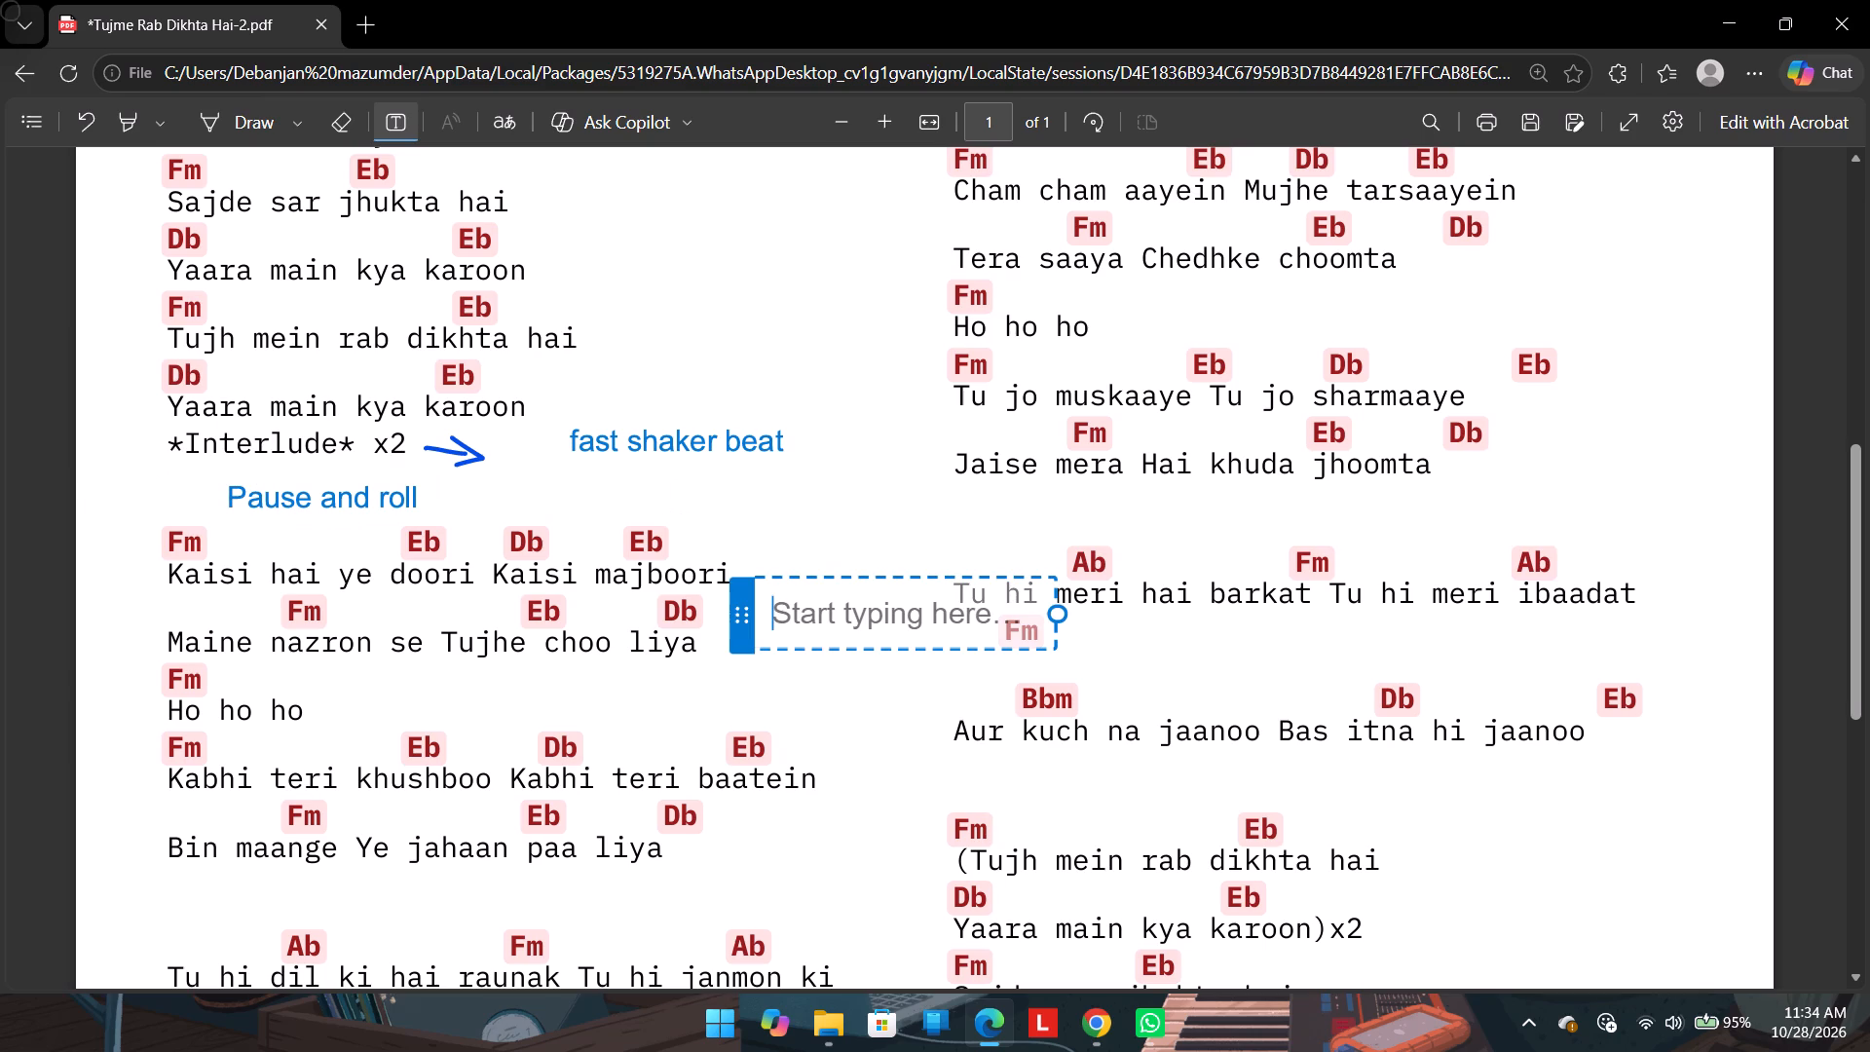
text(sloe sh)
key(BackSpace)
key(BackSpace)
key(BackSpace)
key(BackSpace)
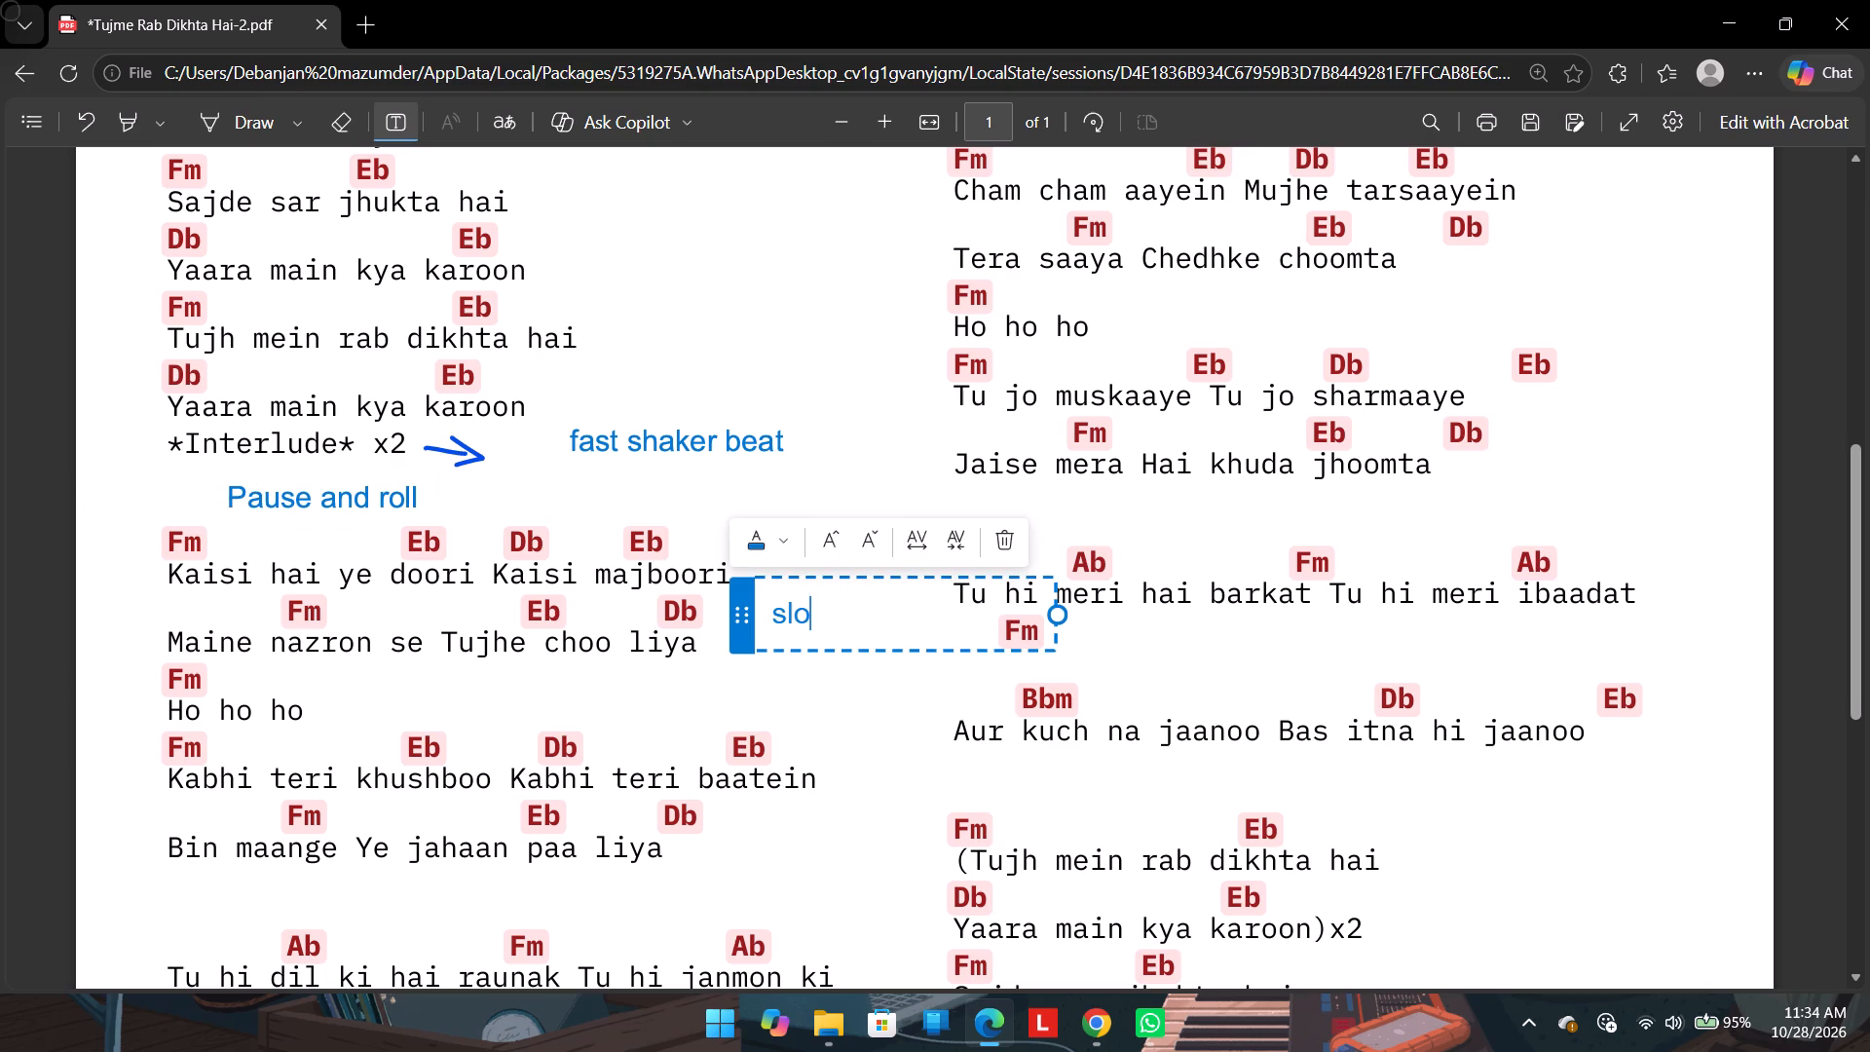
text(w sh)
key(ctrl+BackSpace)
key(ctrl+BackSpace)
text(only shaker beat)
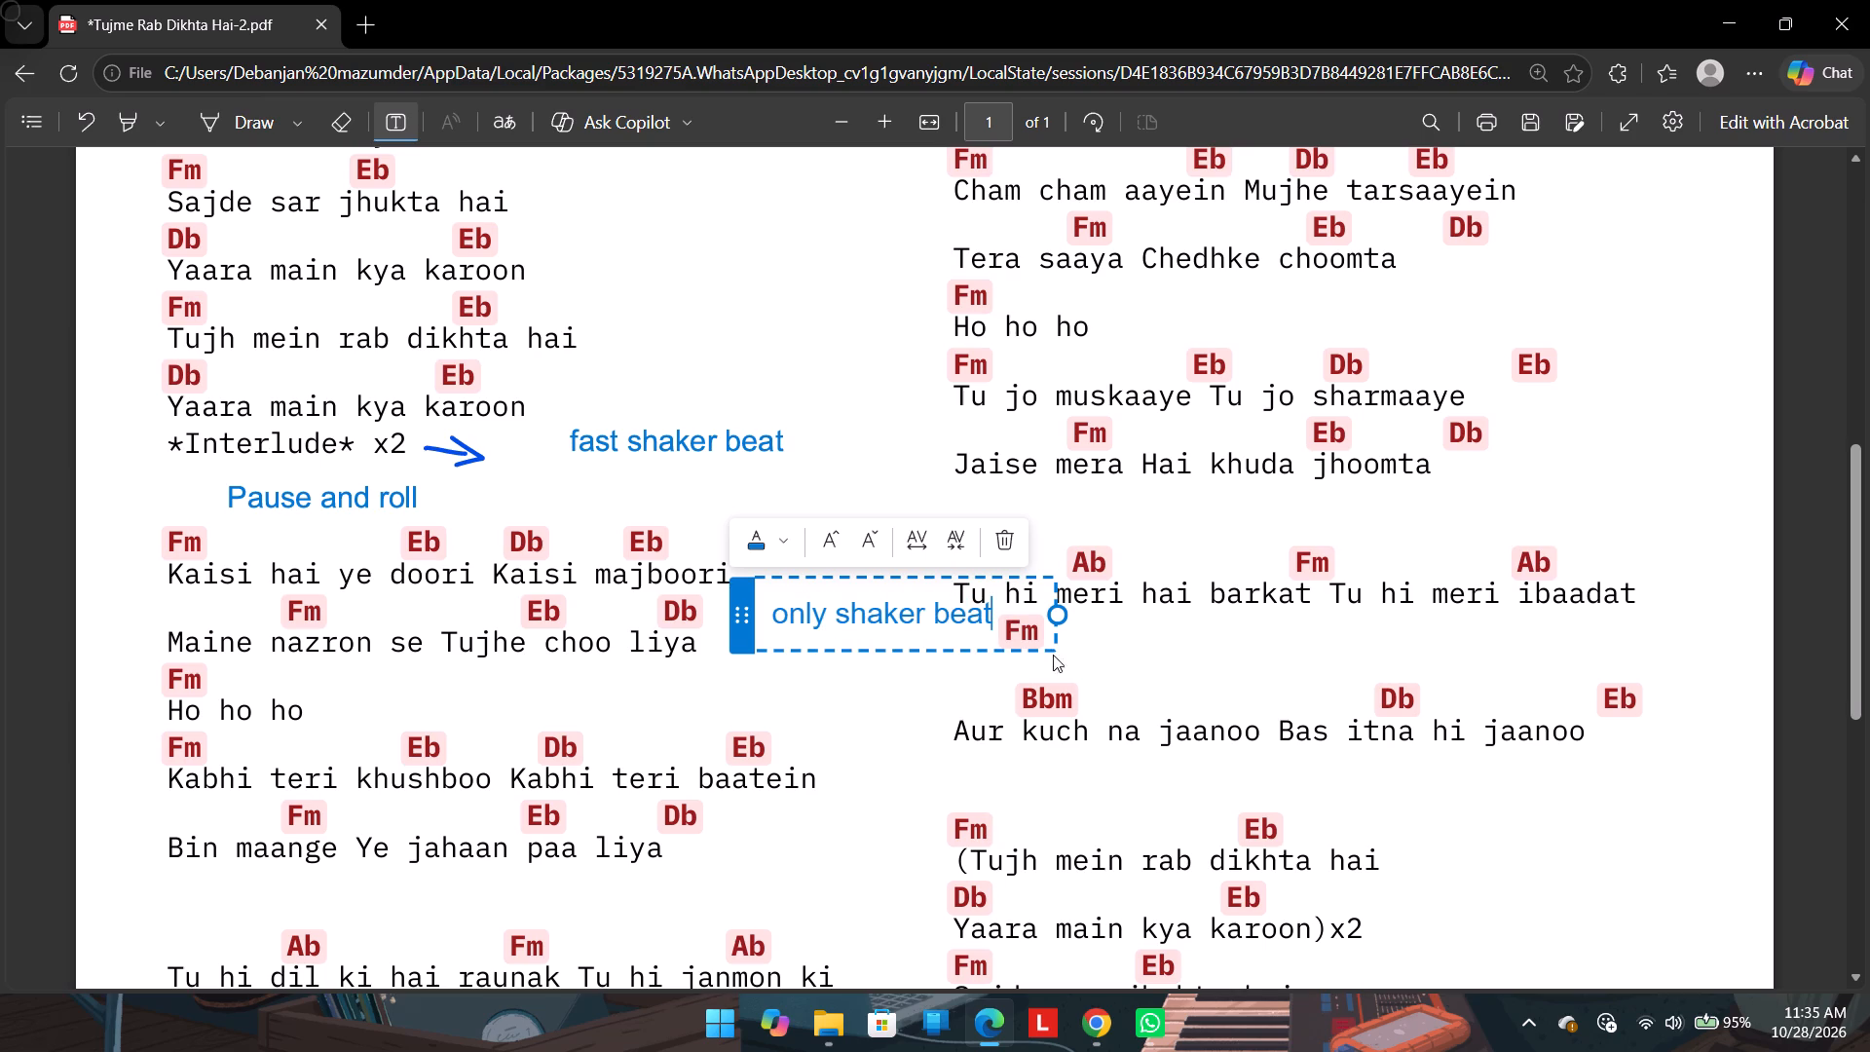
drag(1058, 620, 937, 619)
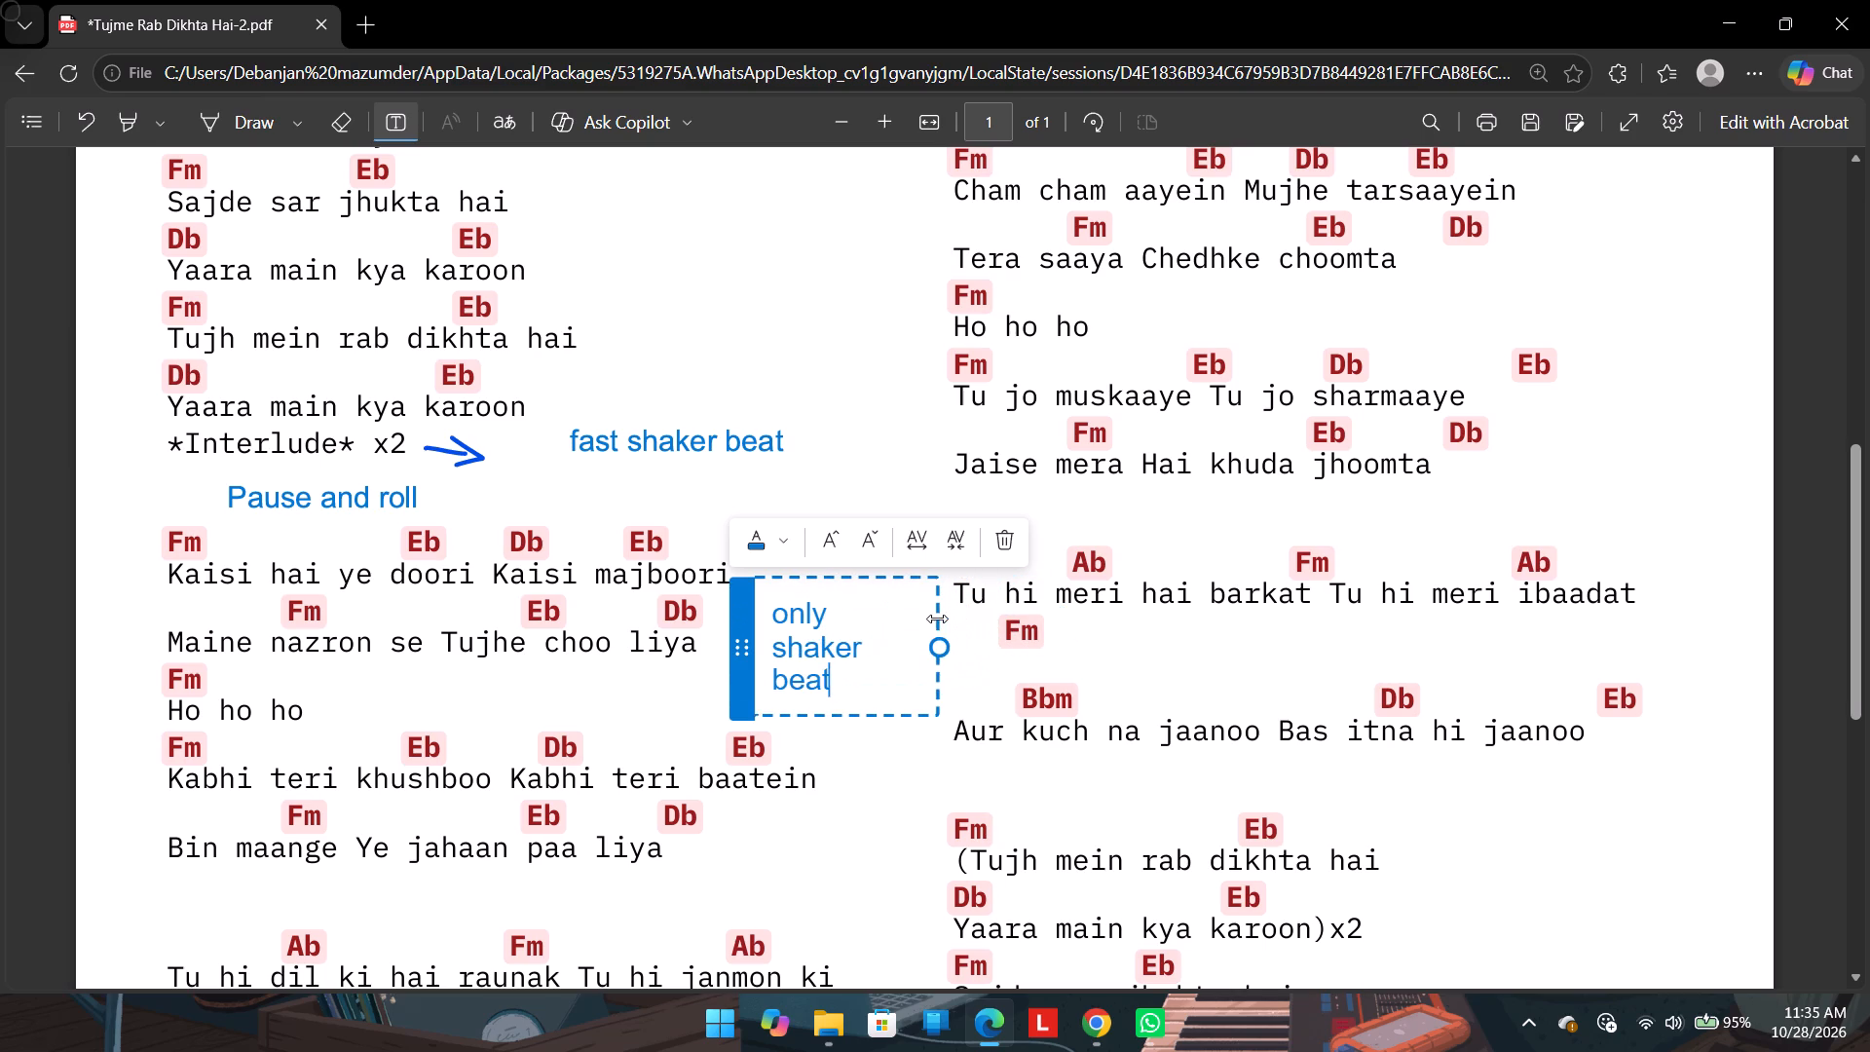
drag(937, 619, 950, 620)
click(920, 731)
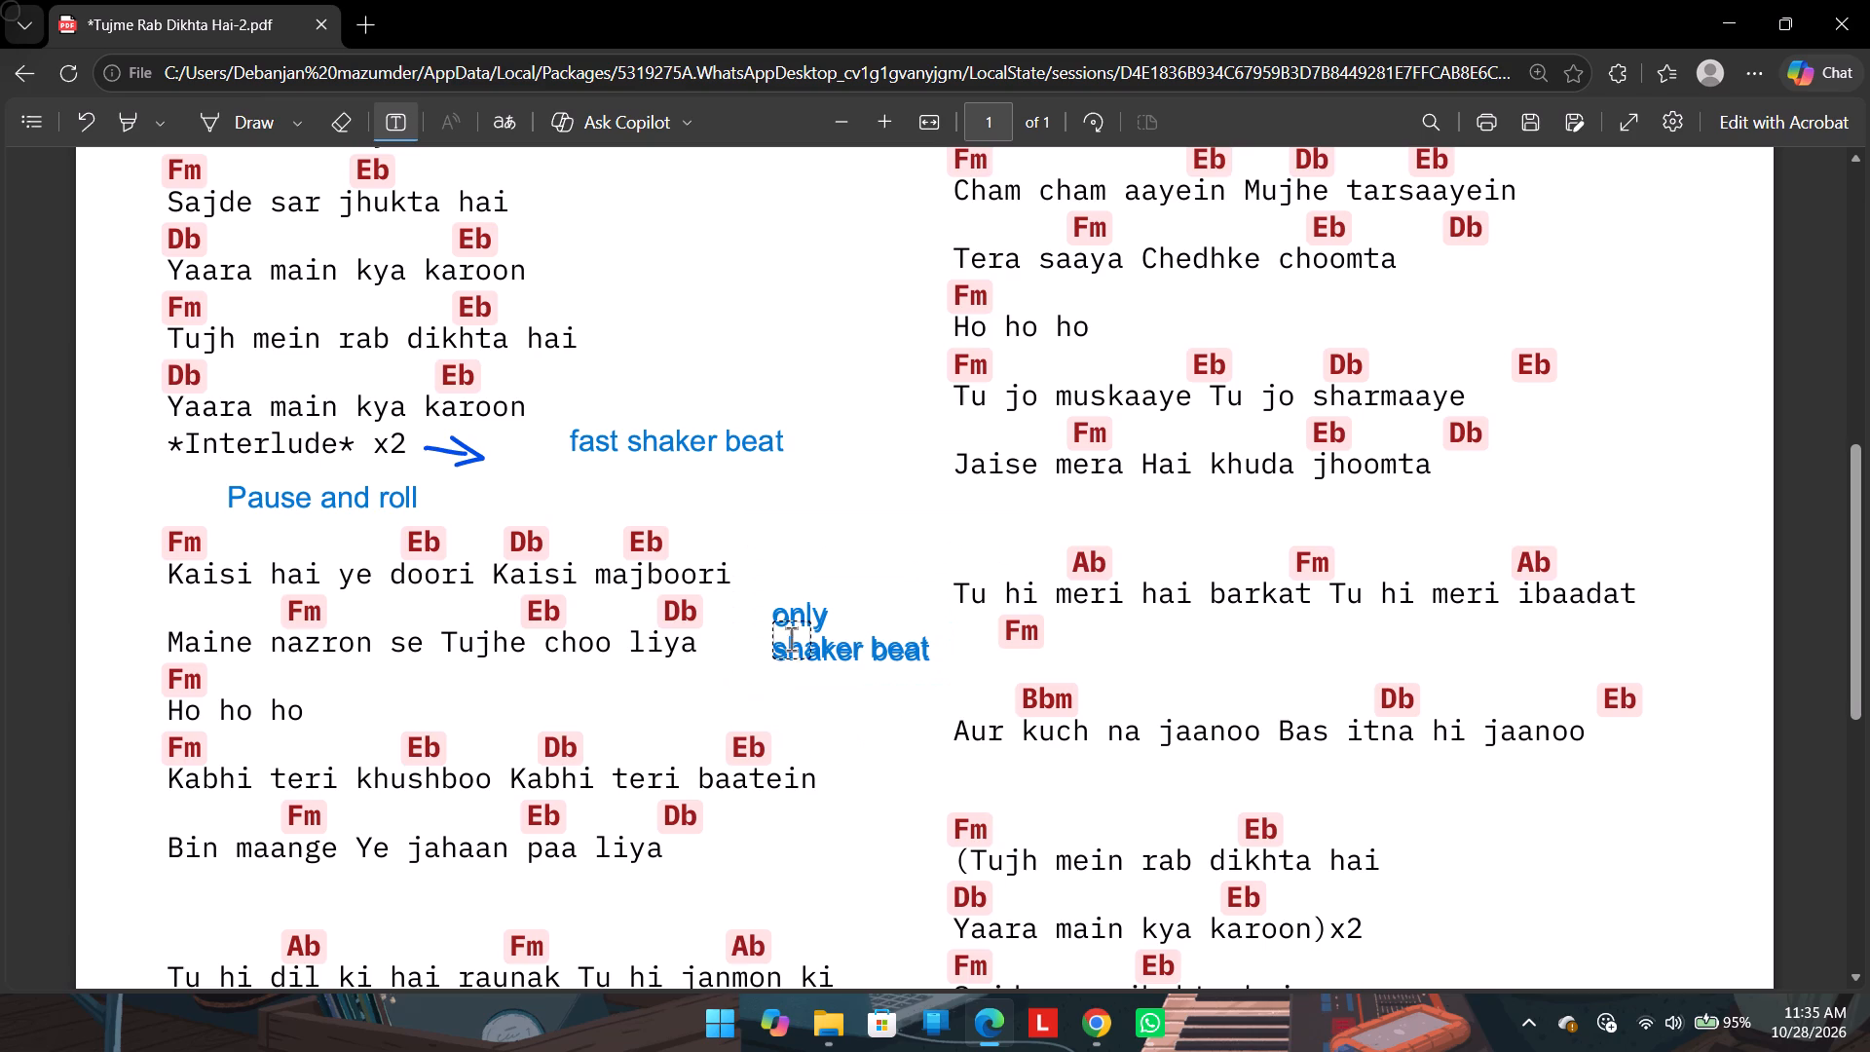
Move the "only shaker beat" note slightly up, between the "Kaisi hai ye doori" and "Maine nazron se" lines.
click(794, 638)
drag(735, 643, 729, 621)
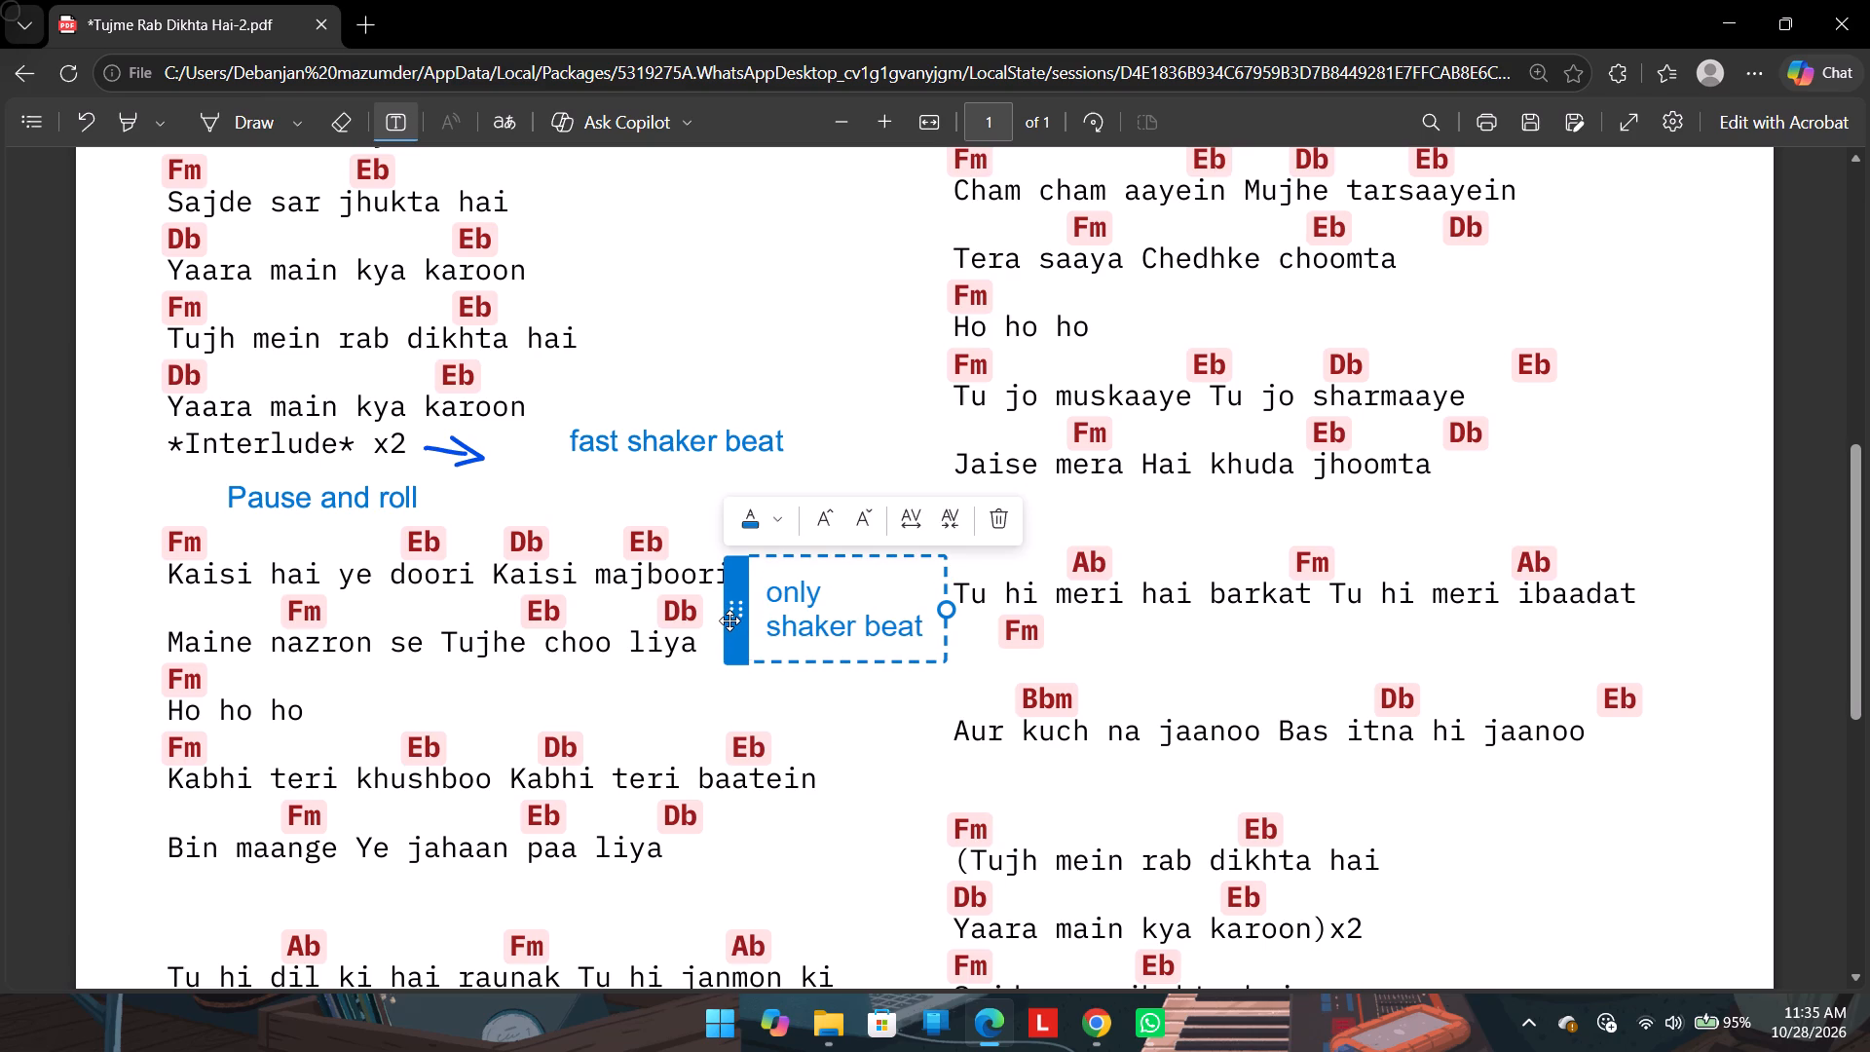
click(54, 621)
click(92, 685)
scroll(99, 685, down, 2)
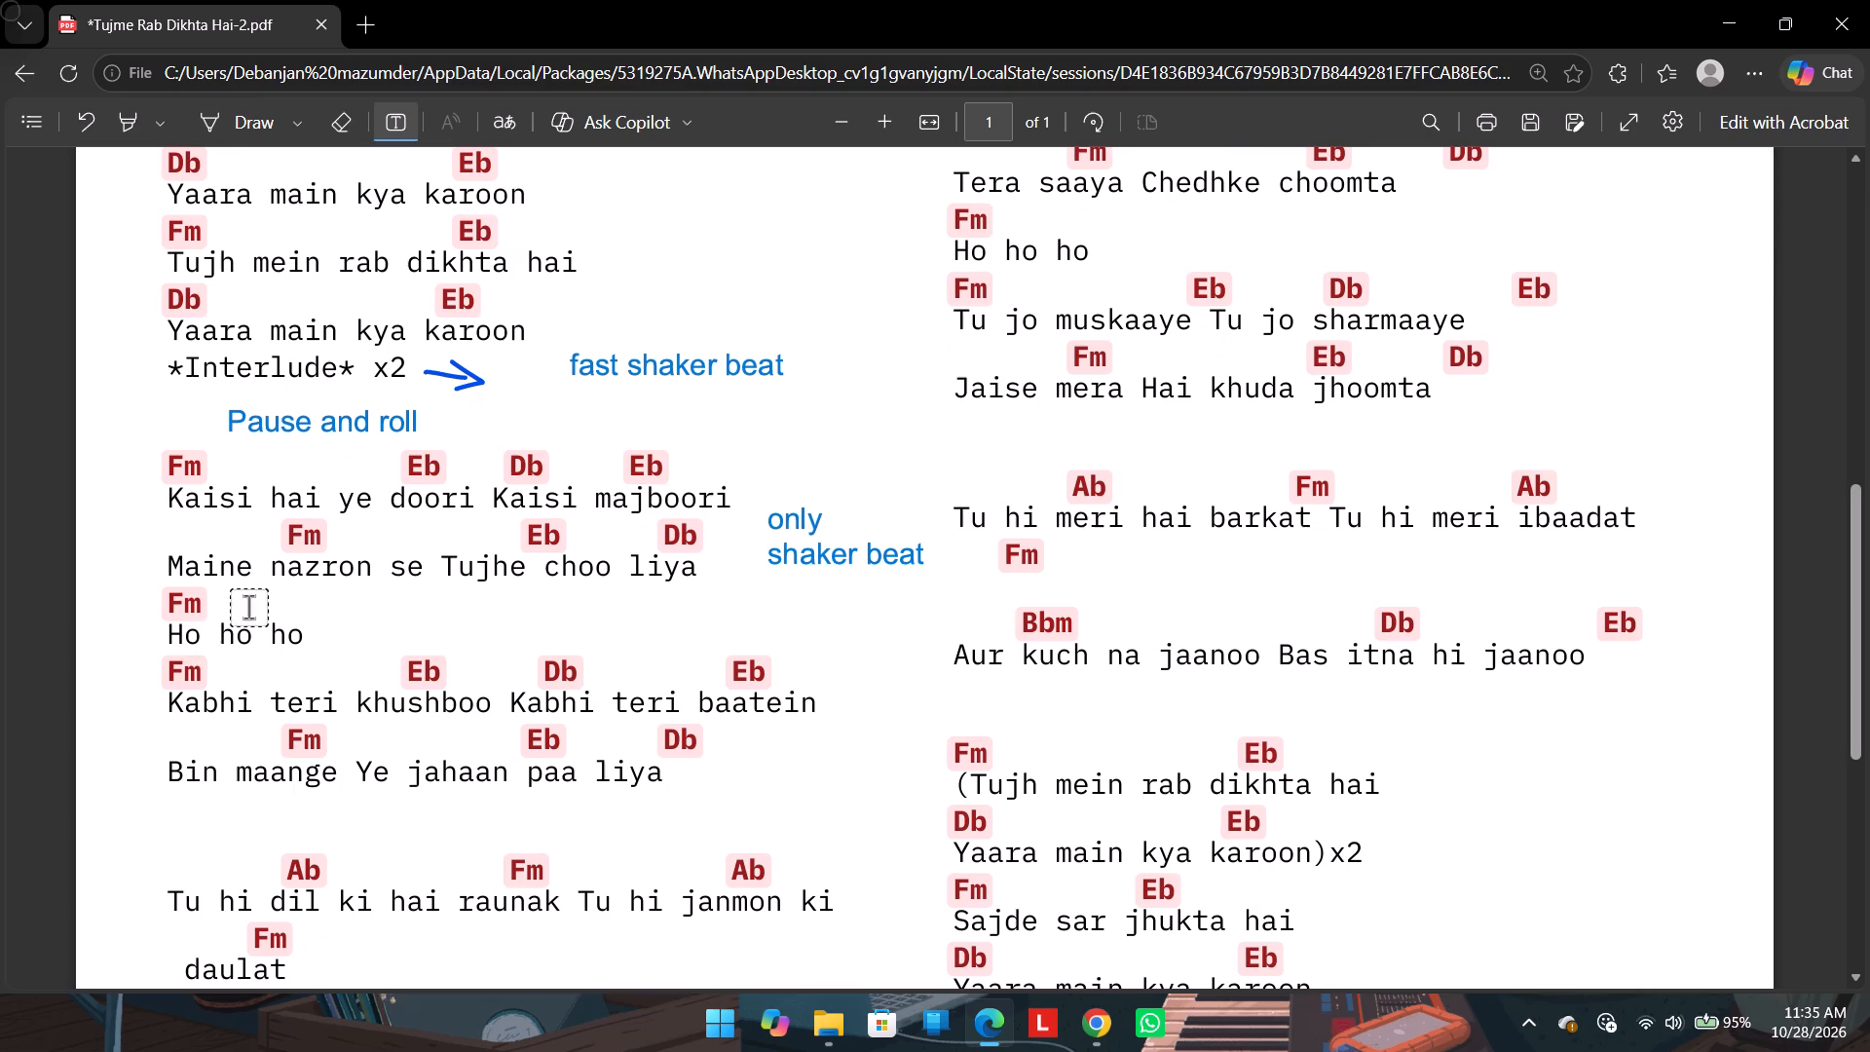
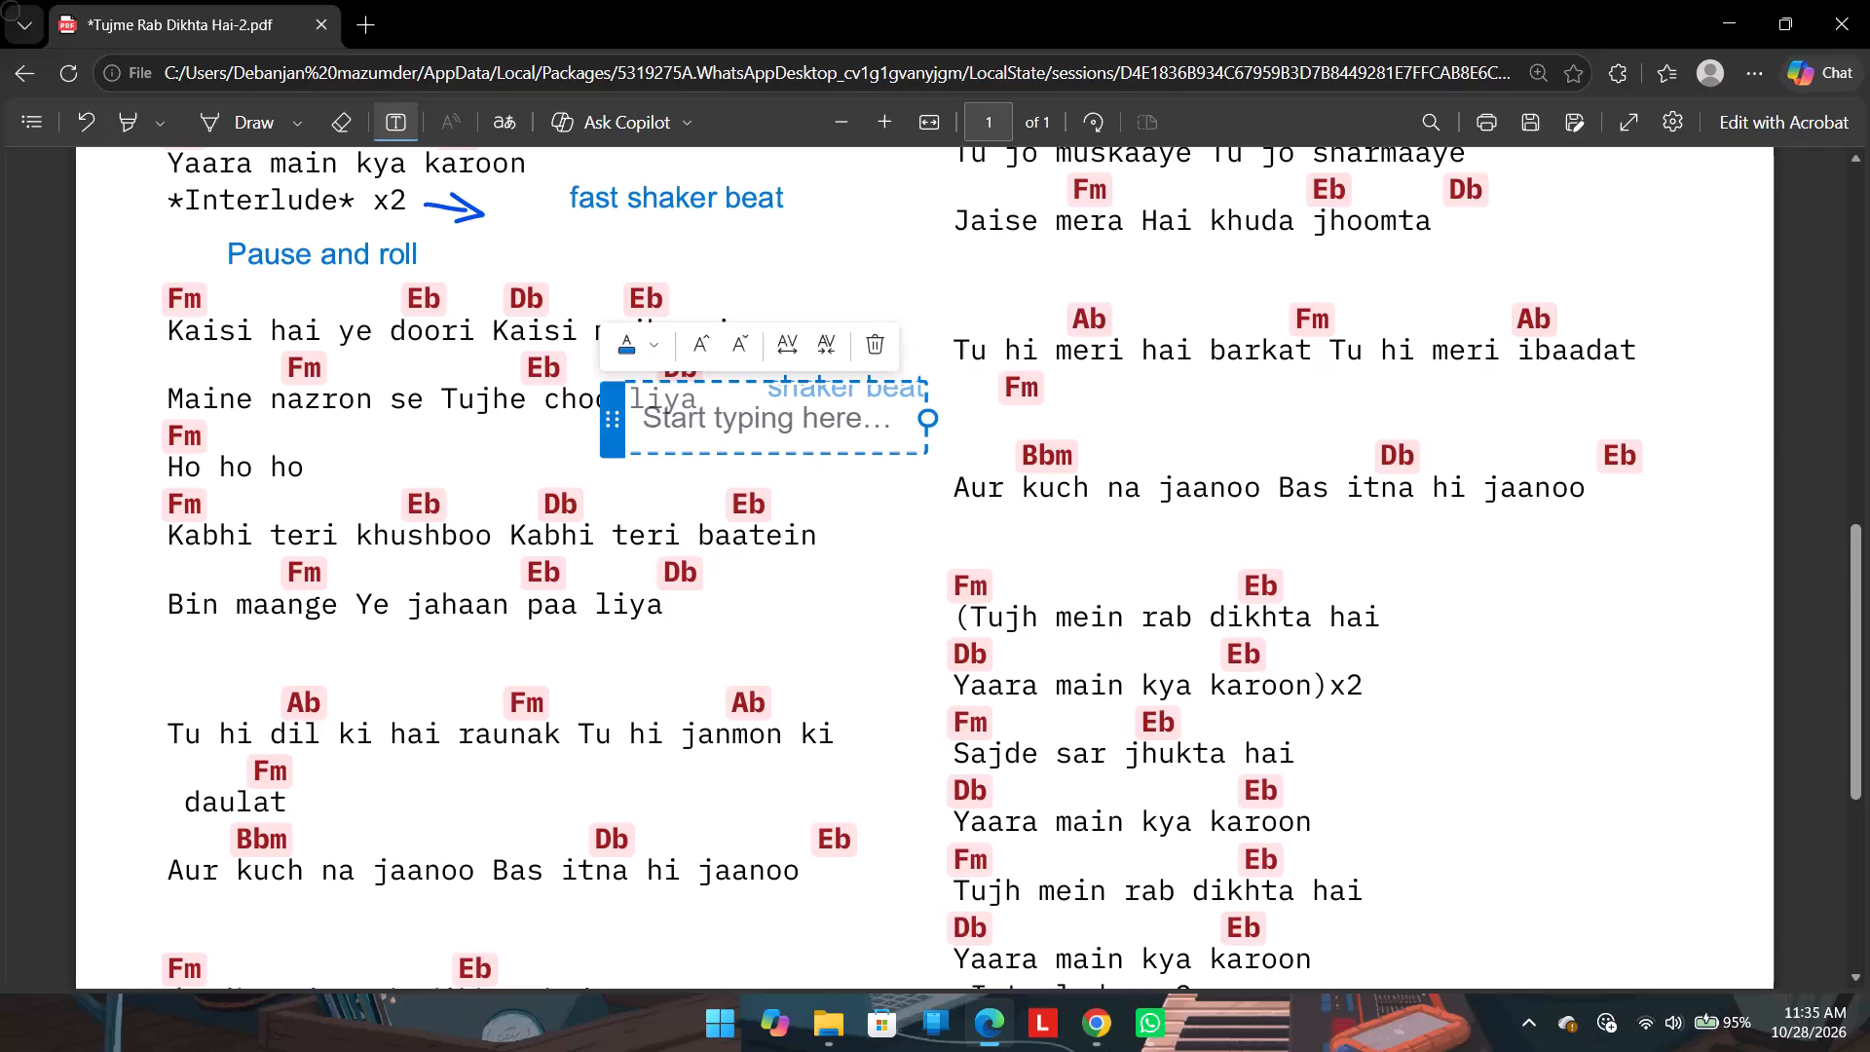
Enter "Pause" in the new text note and nudge it just below the end of the "Maine nazron se Tujhe choo liya" line.
text(Pause)
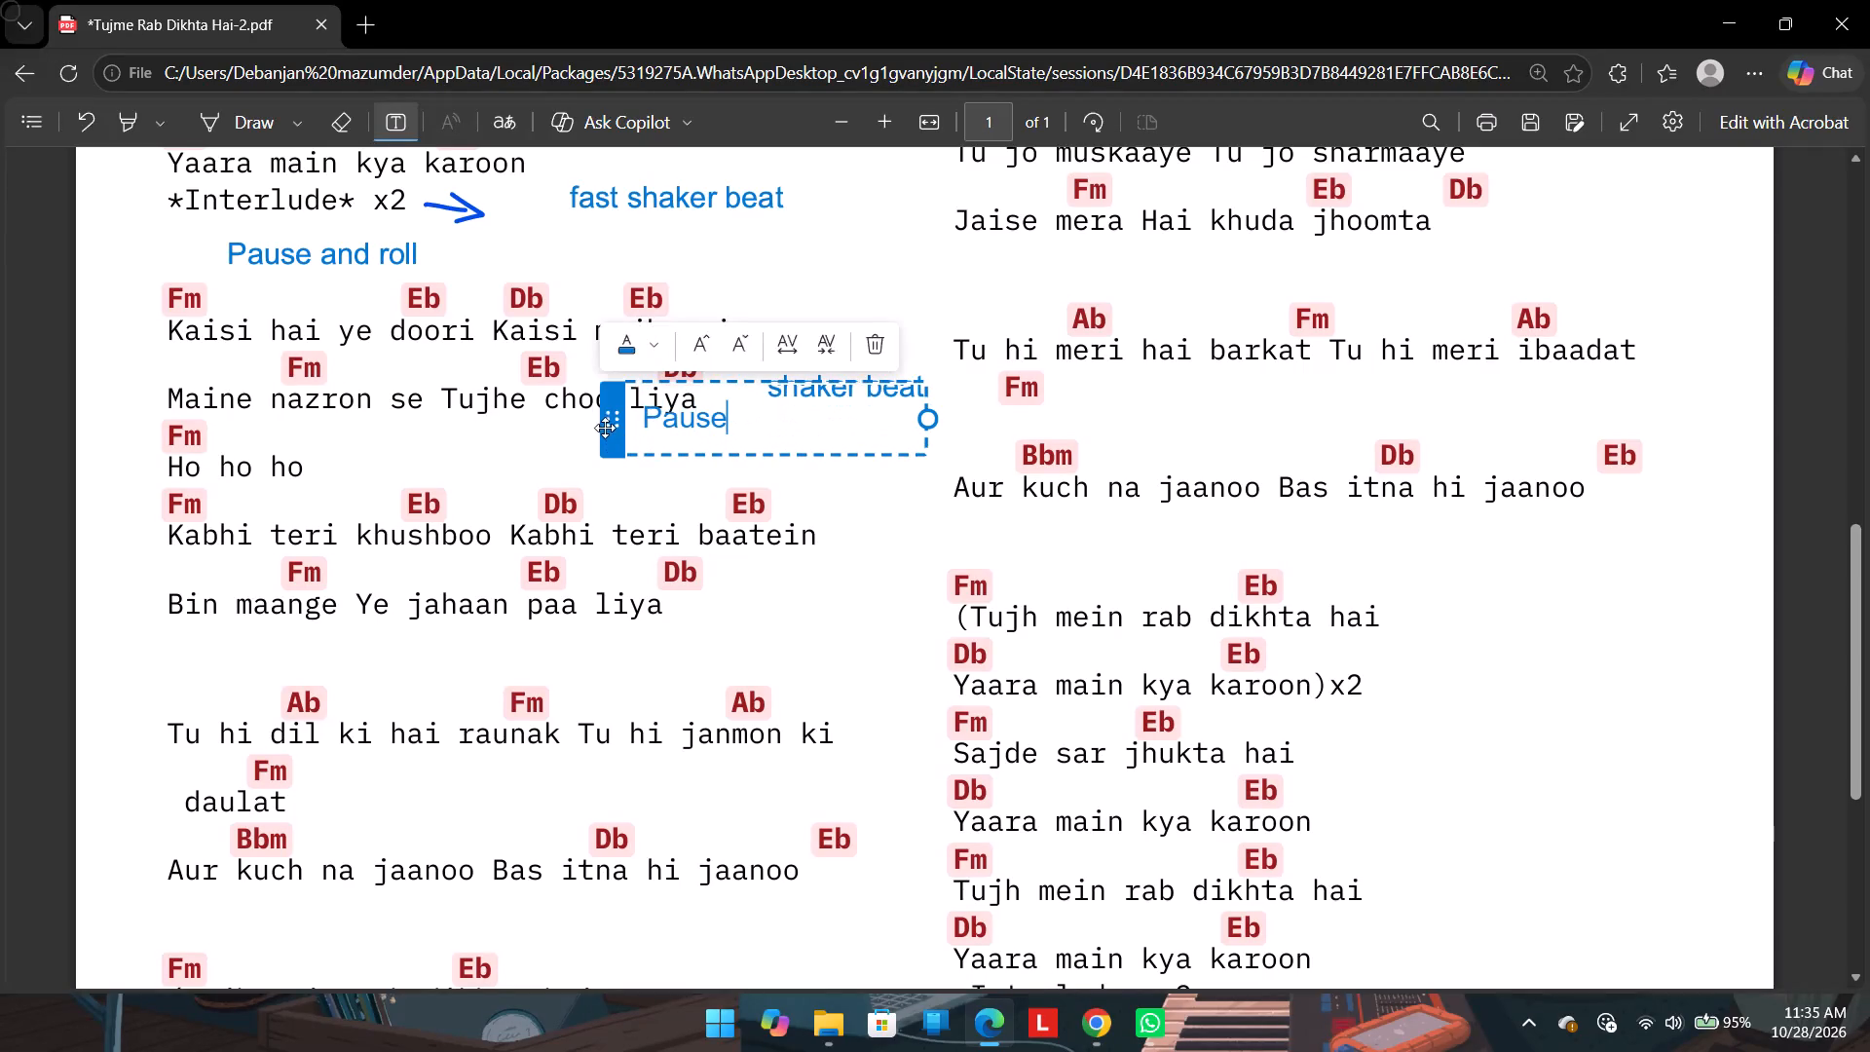
drag(605, 428, 610, 440)
click(485, 443)
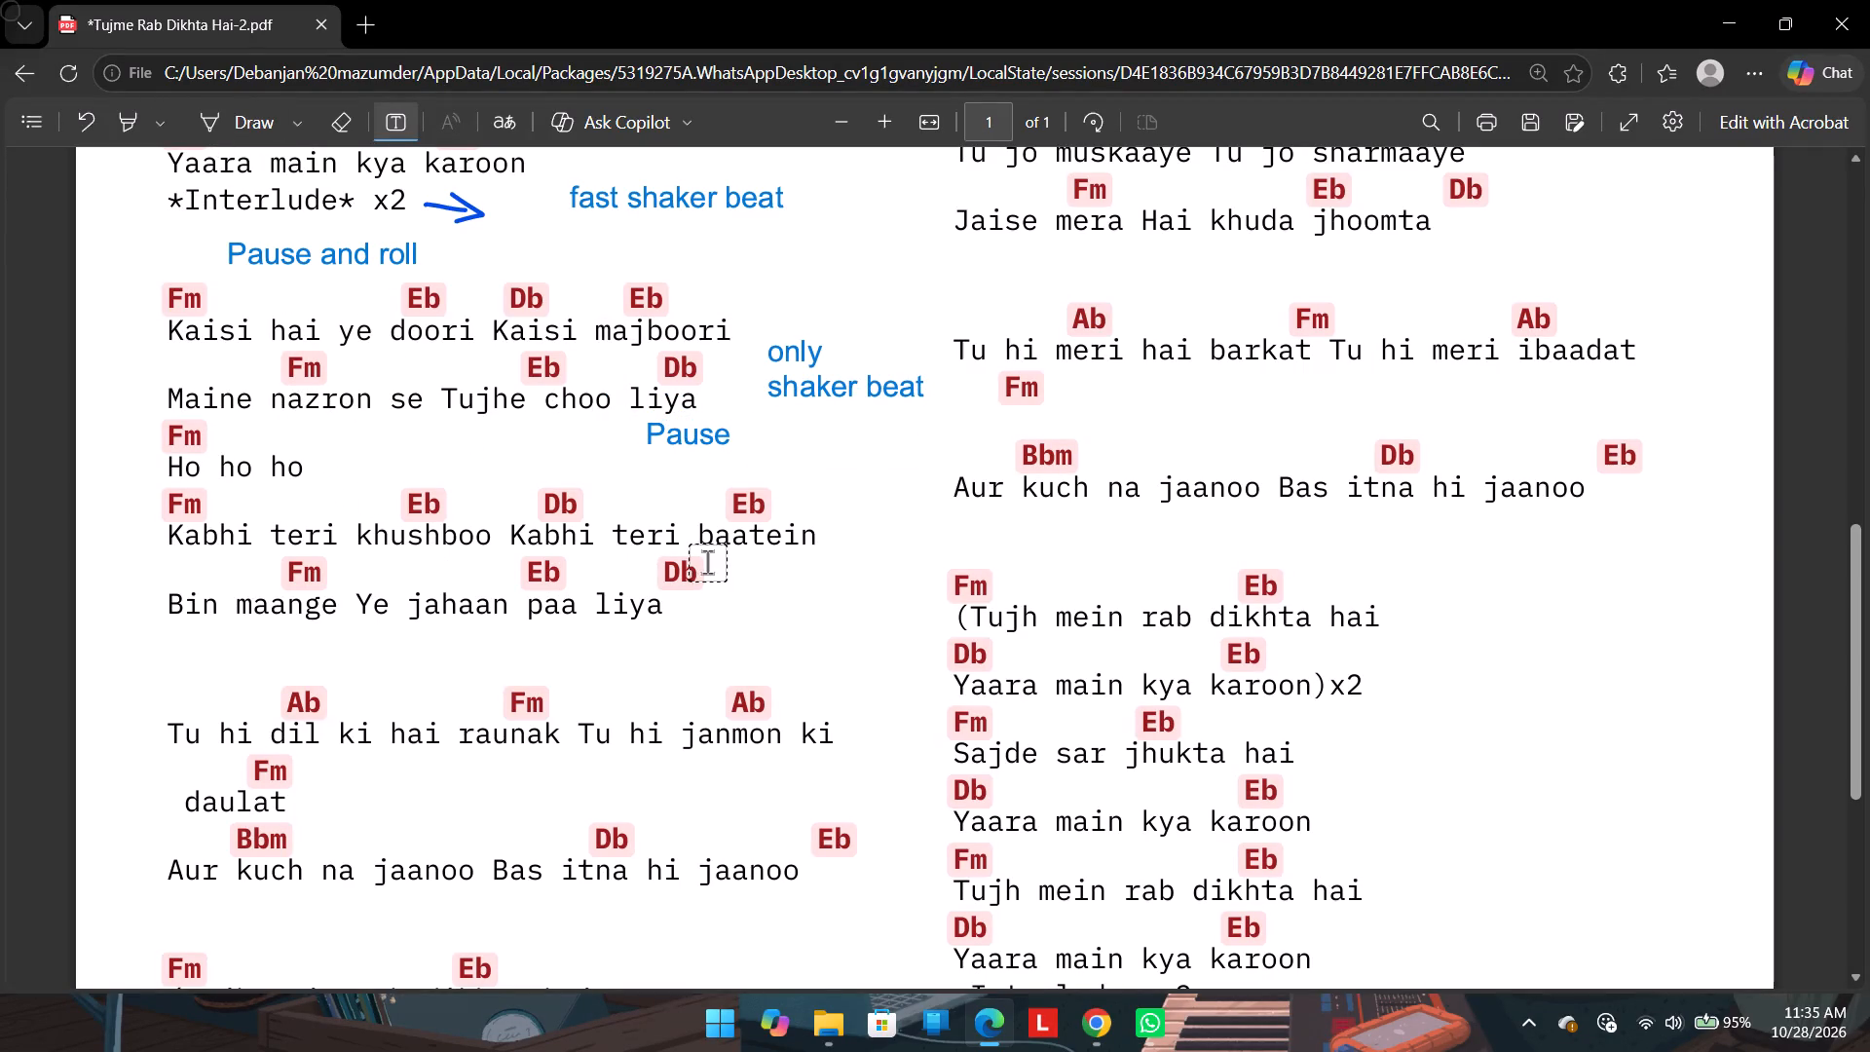
Add the text note "roll" and place it right after the end of the "Bin maange Ye jahaan paa liya" line.
scroll(602, 626, down, 1)
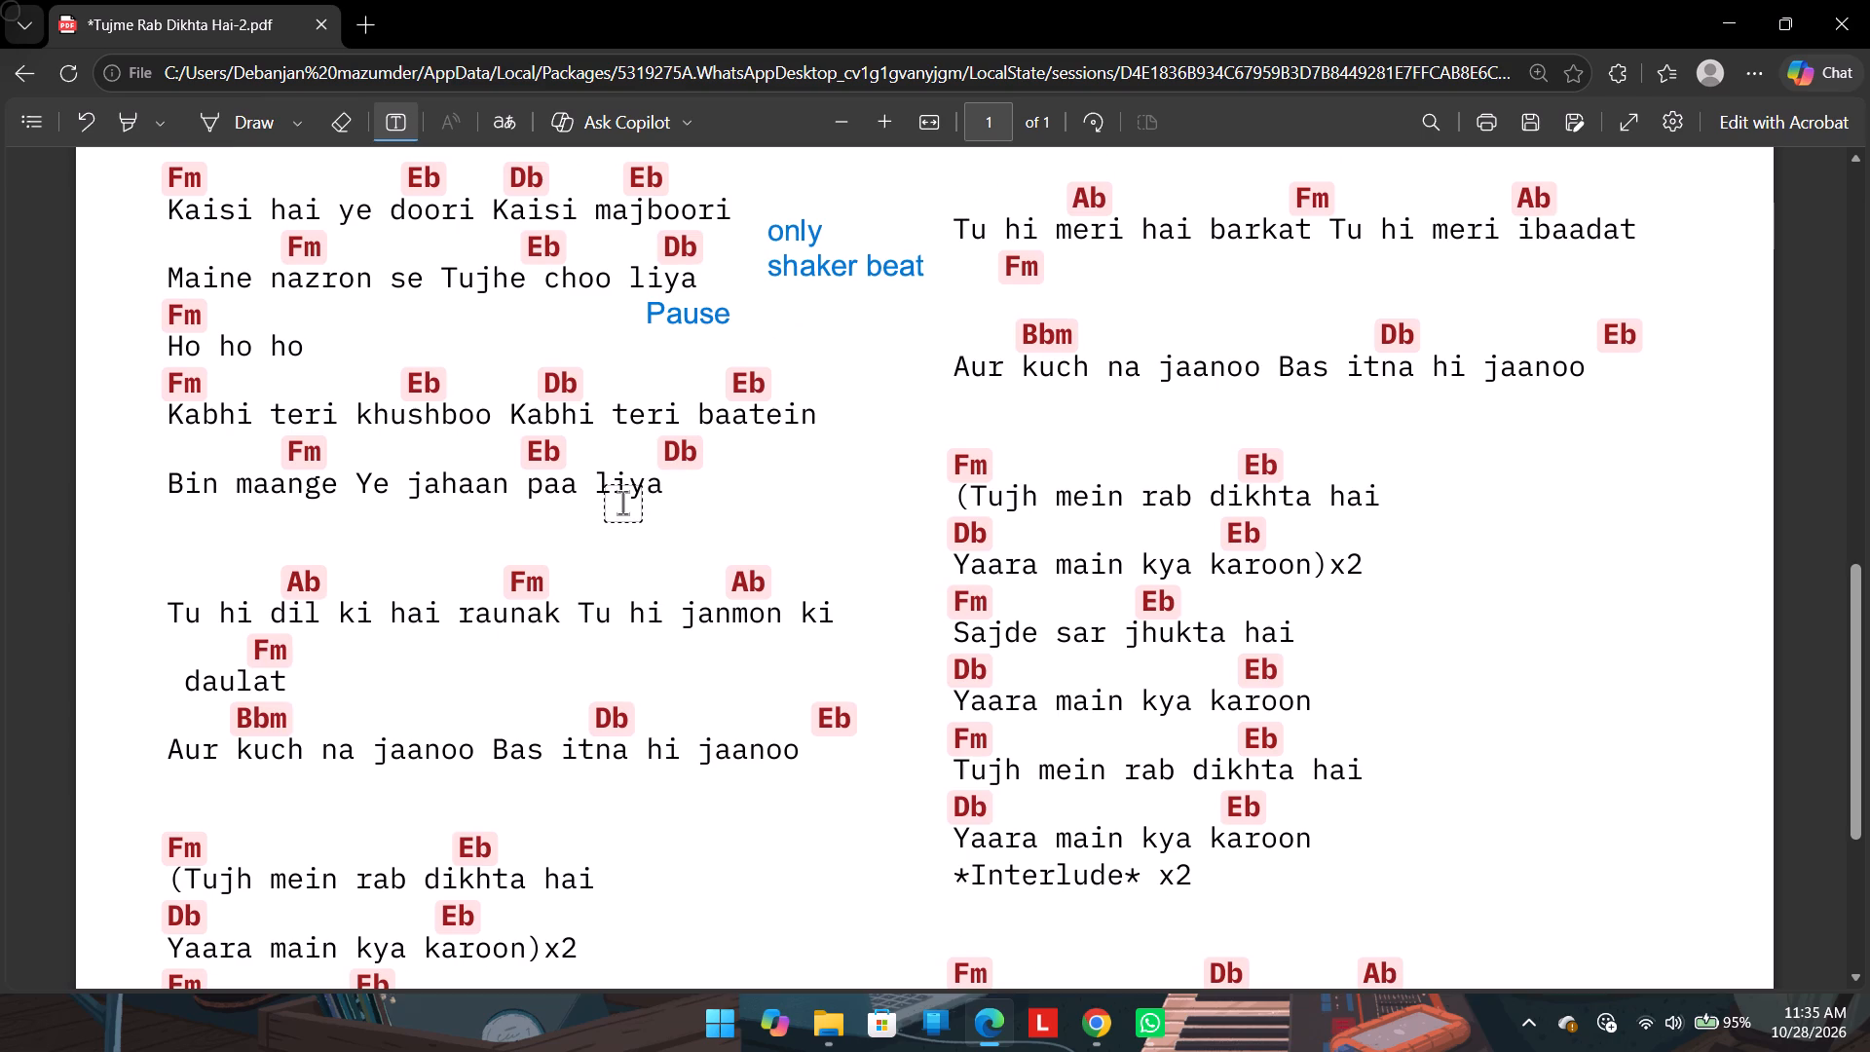
click(623, 504)
text(roll)
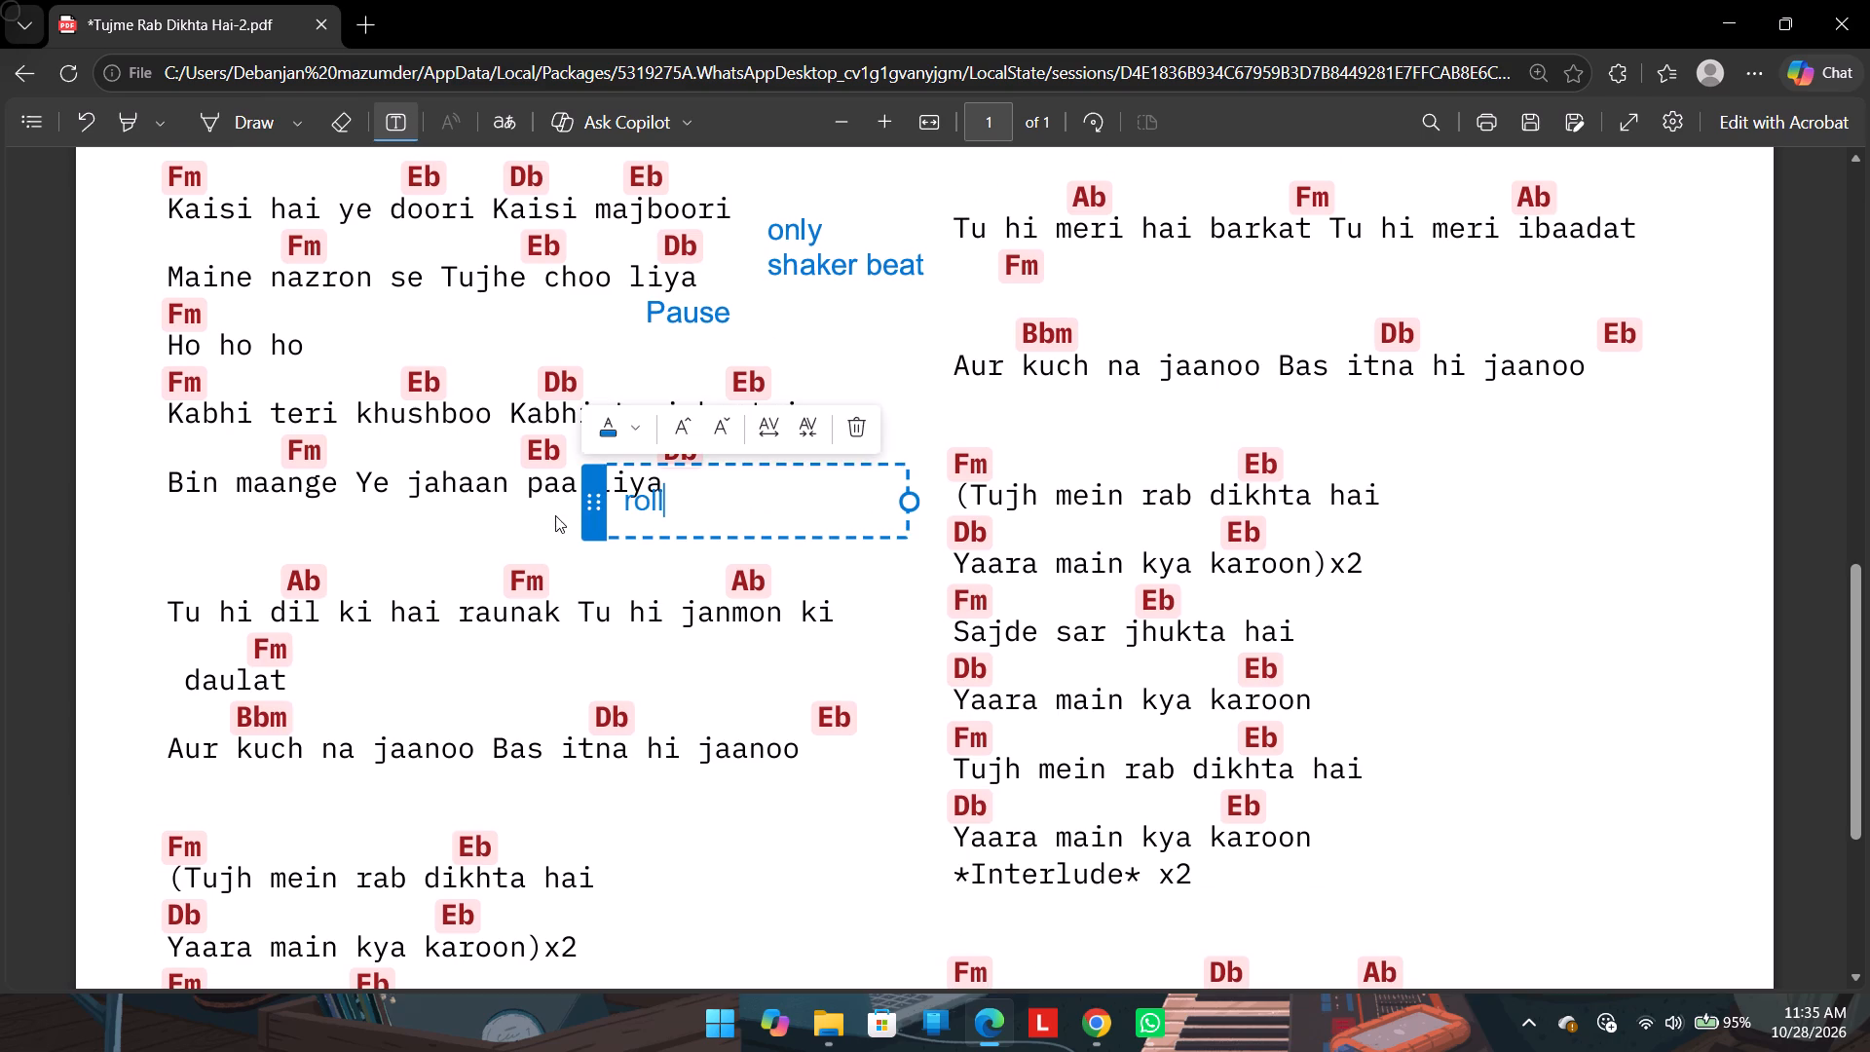
drag(586, 504, 644, 488)
click(550, 537)
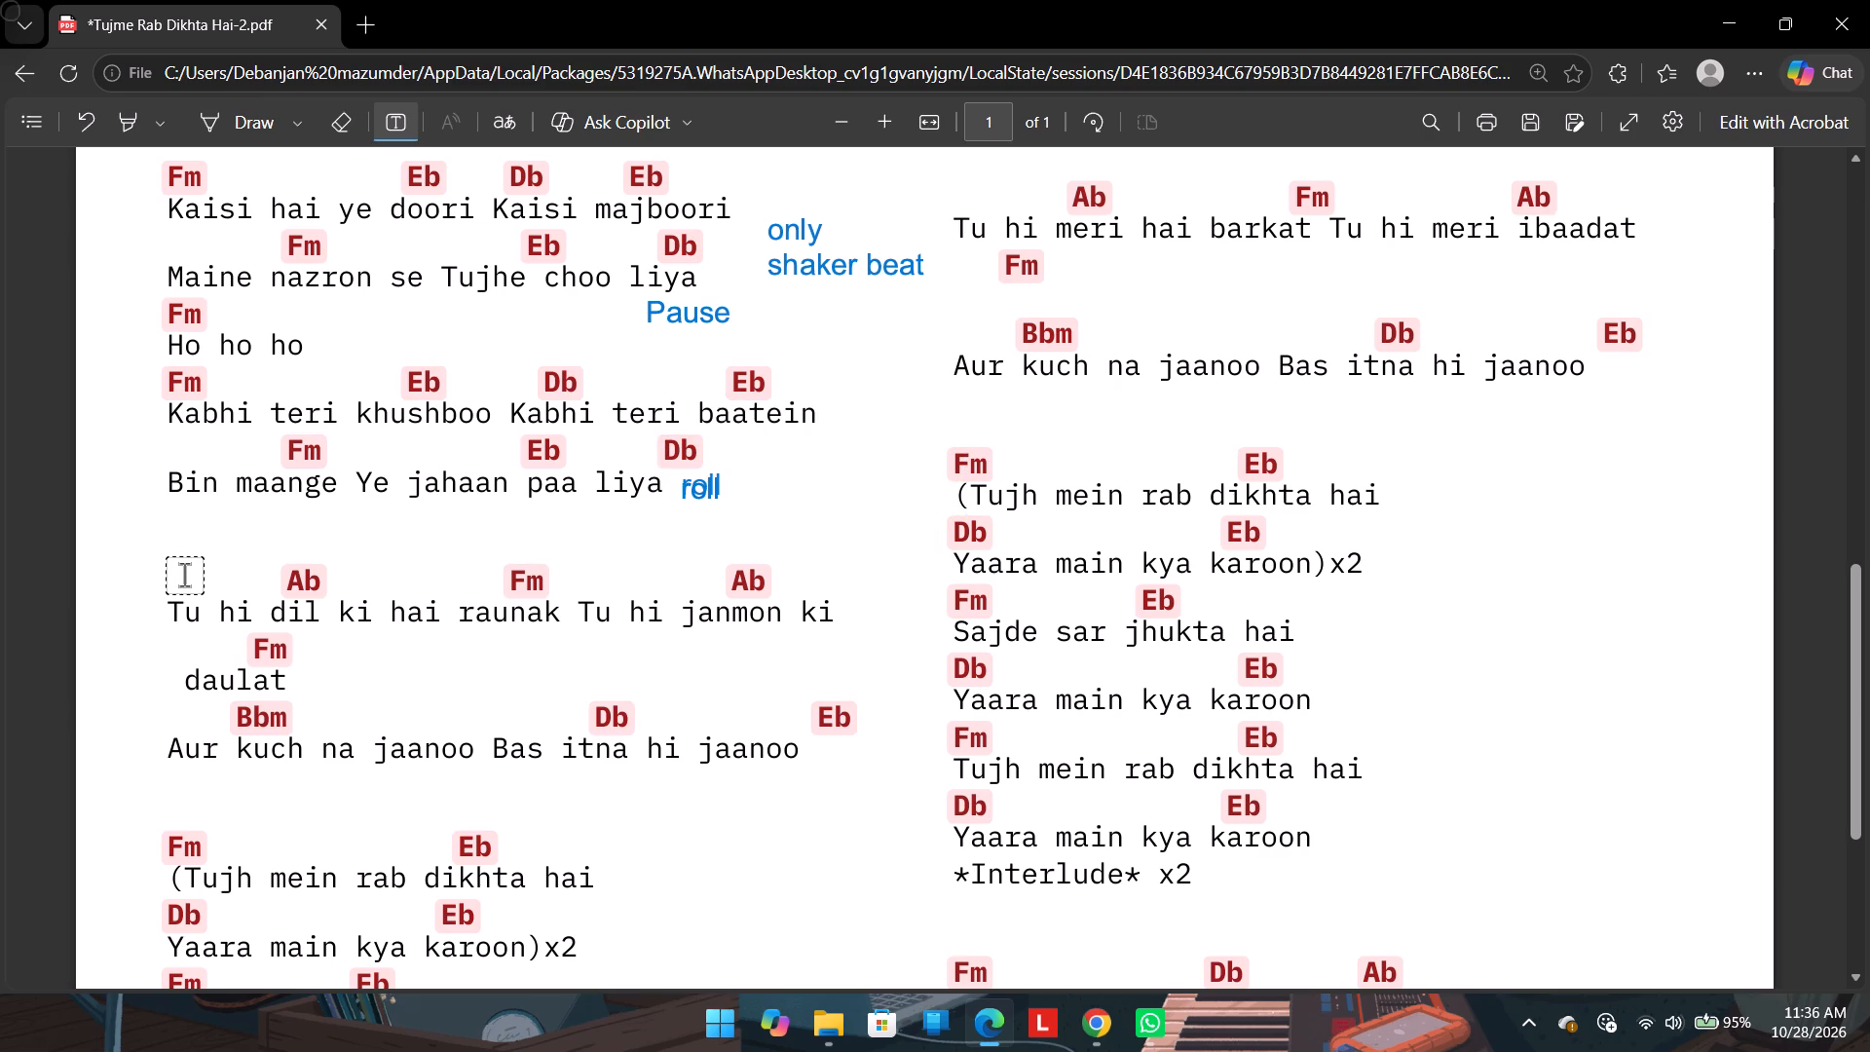
Review the lyrics from the "Kaisi hai ye doori" verse to the end of the page for the next cues.
scroll(185, 577, down, 2)
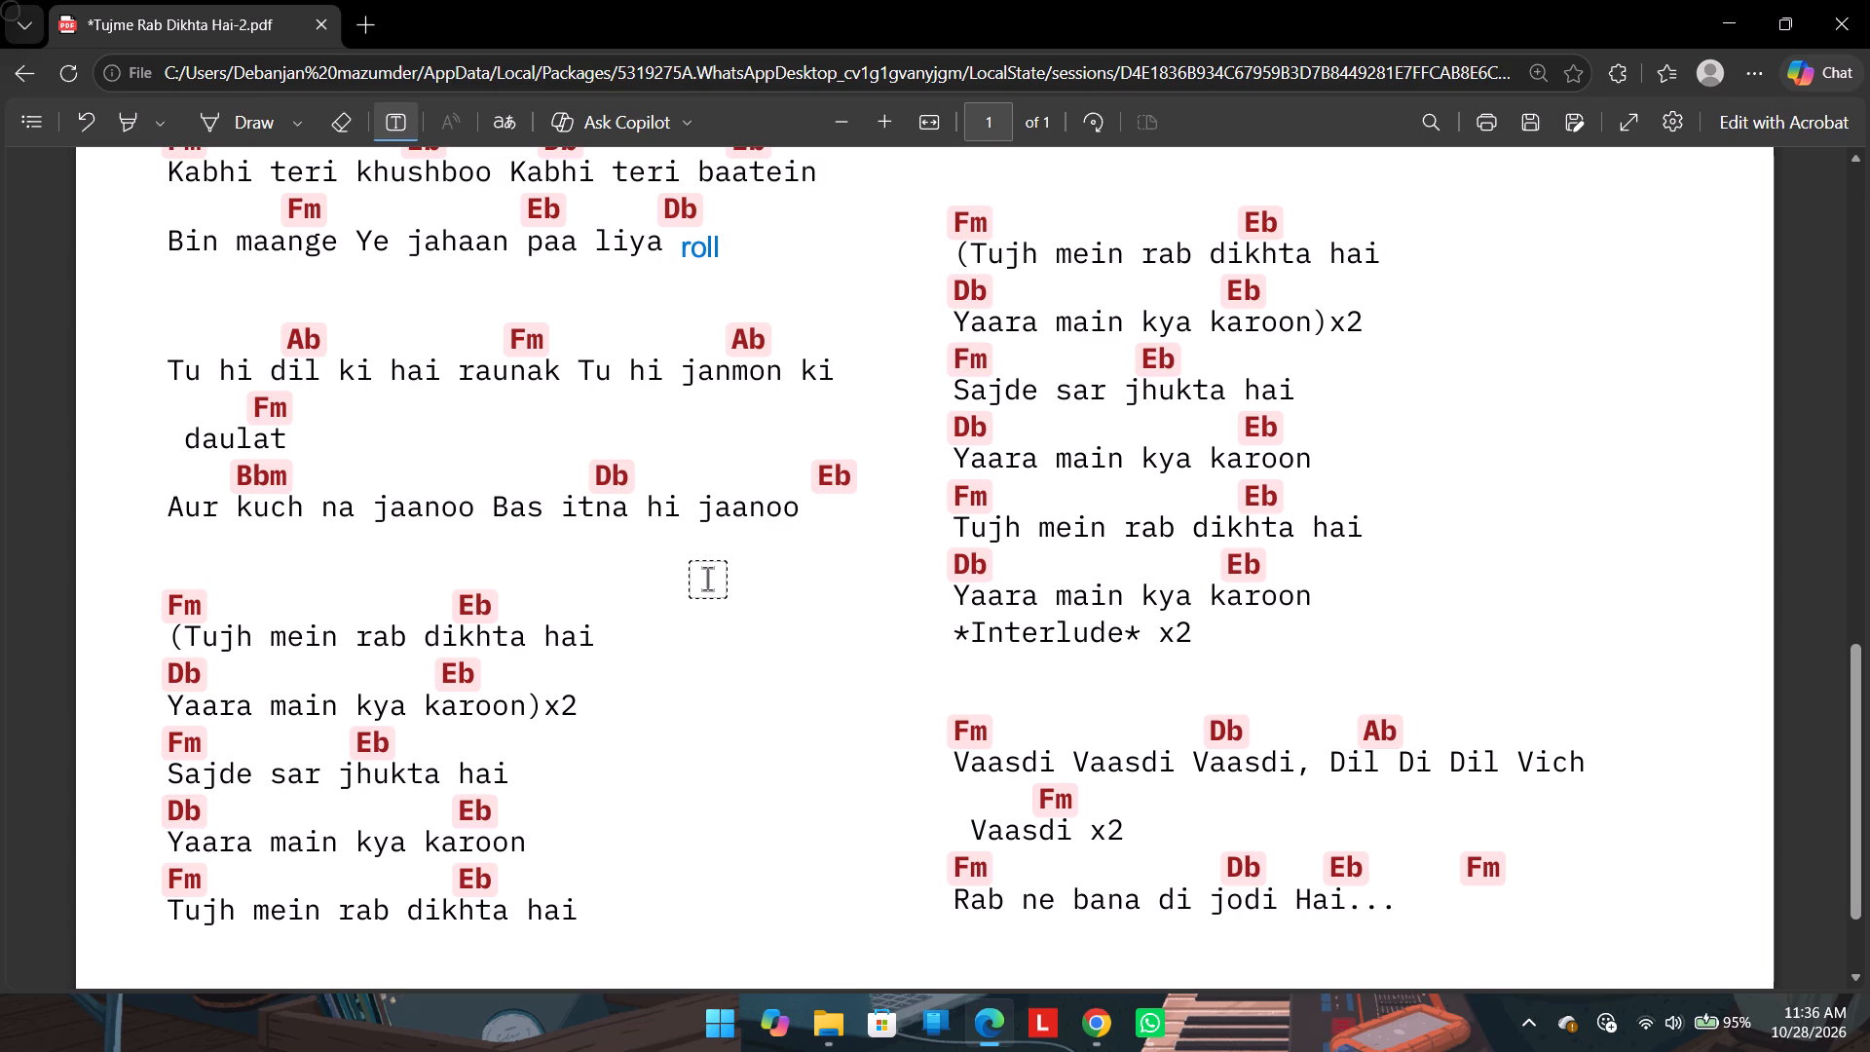
scroll(708, 580, up, 4)
scroll(753, 586, down, 1)
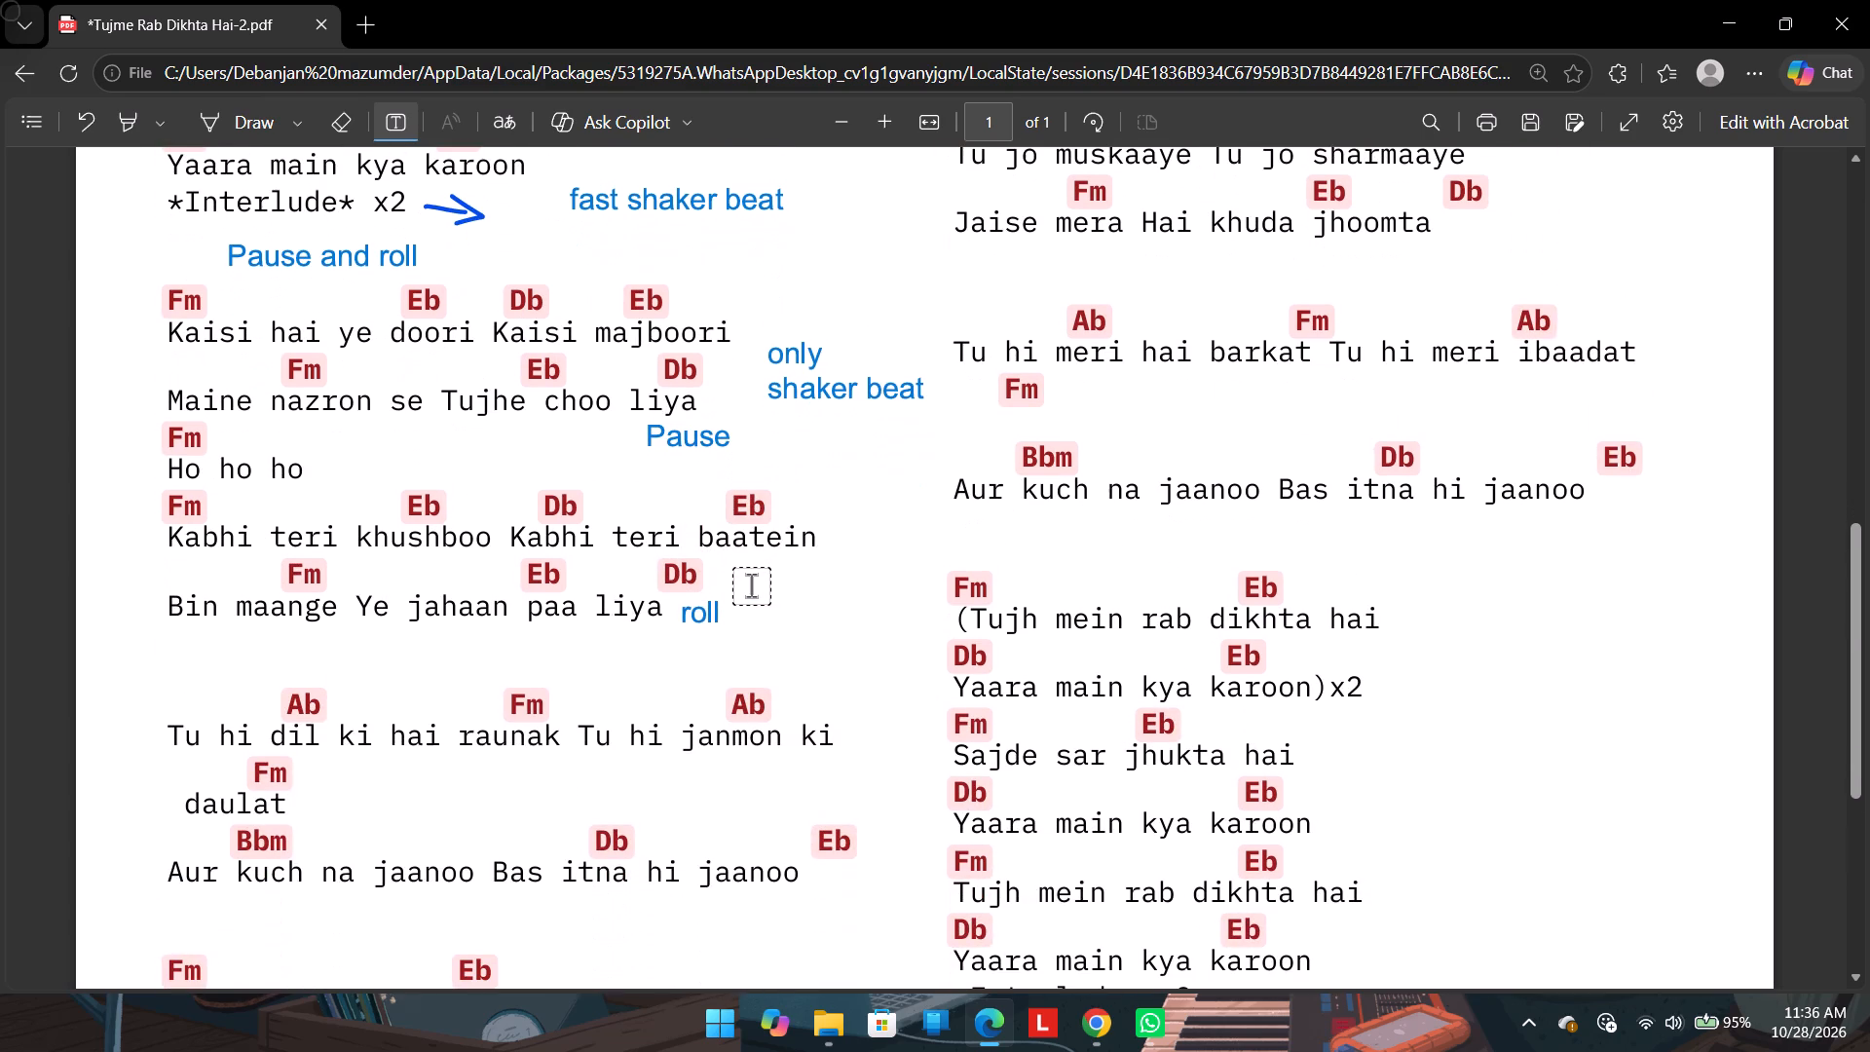
scroll(750, 587, down, 1)
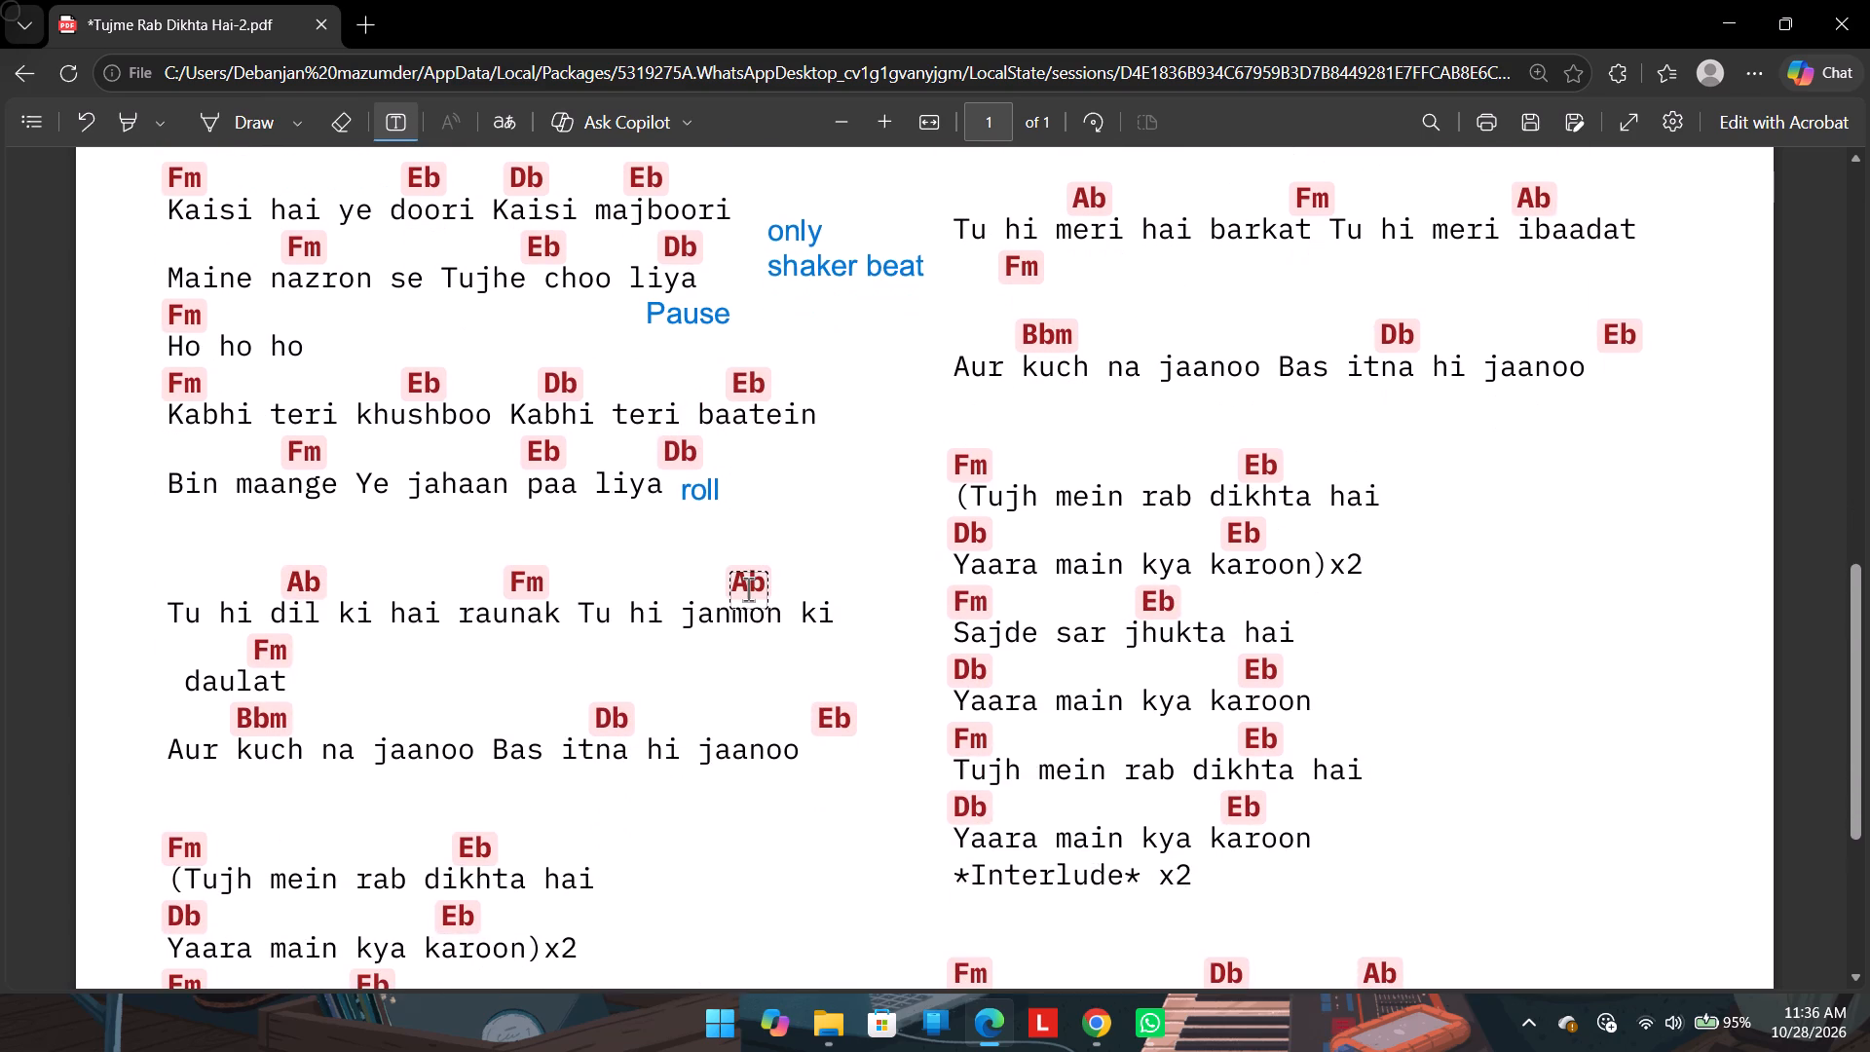
scroll(749, 590, down, 1)
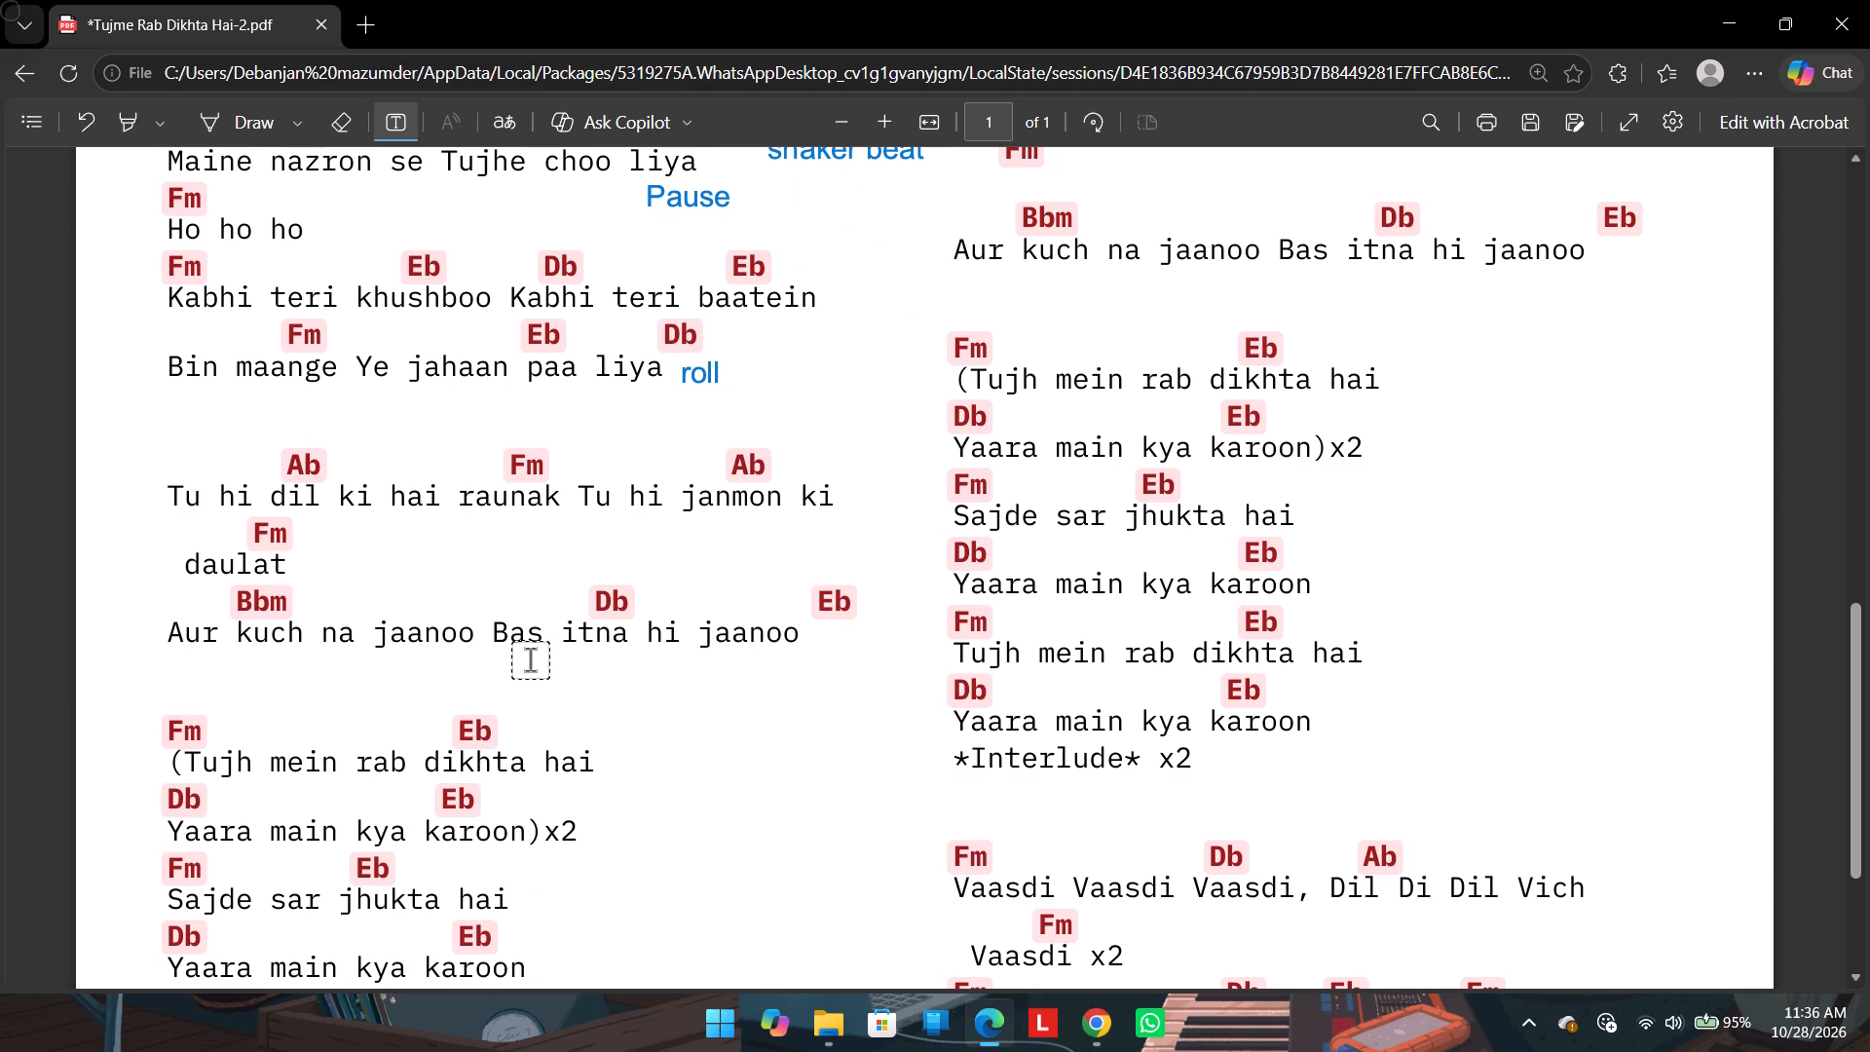
scroll(531, 660, down, 1)
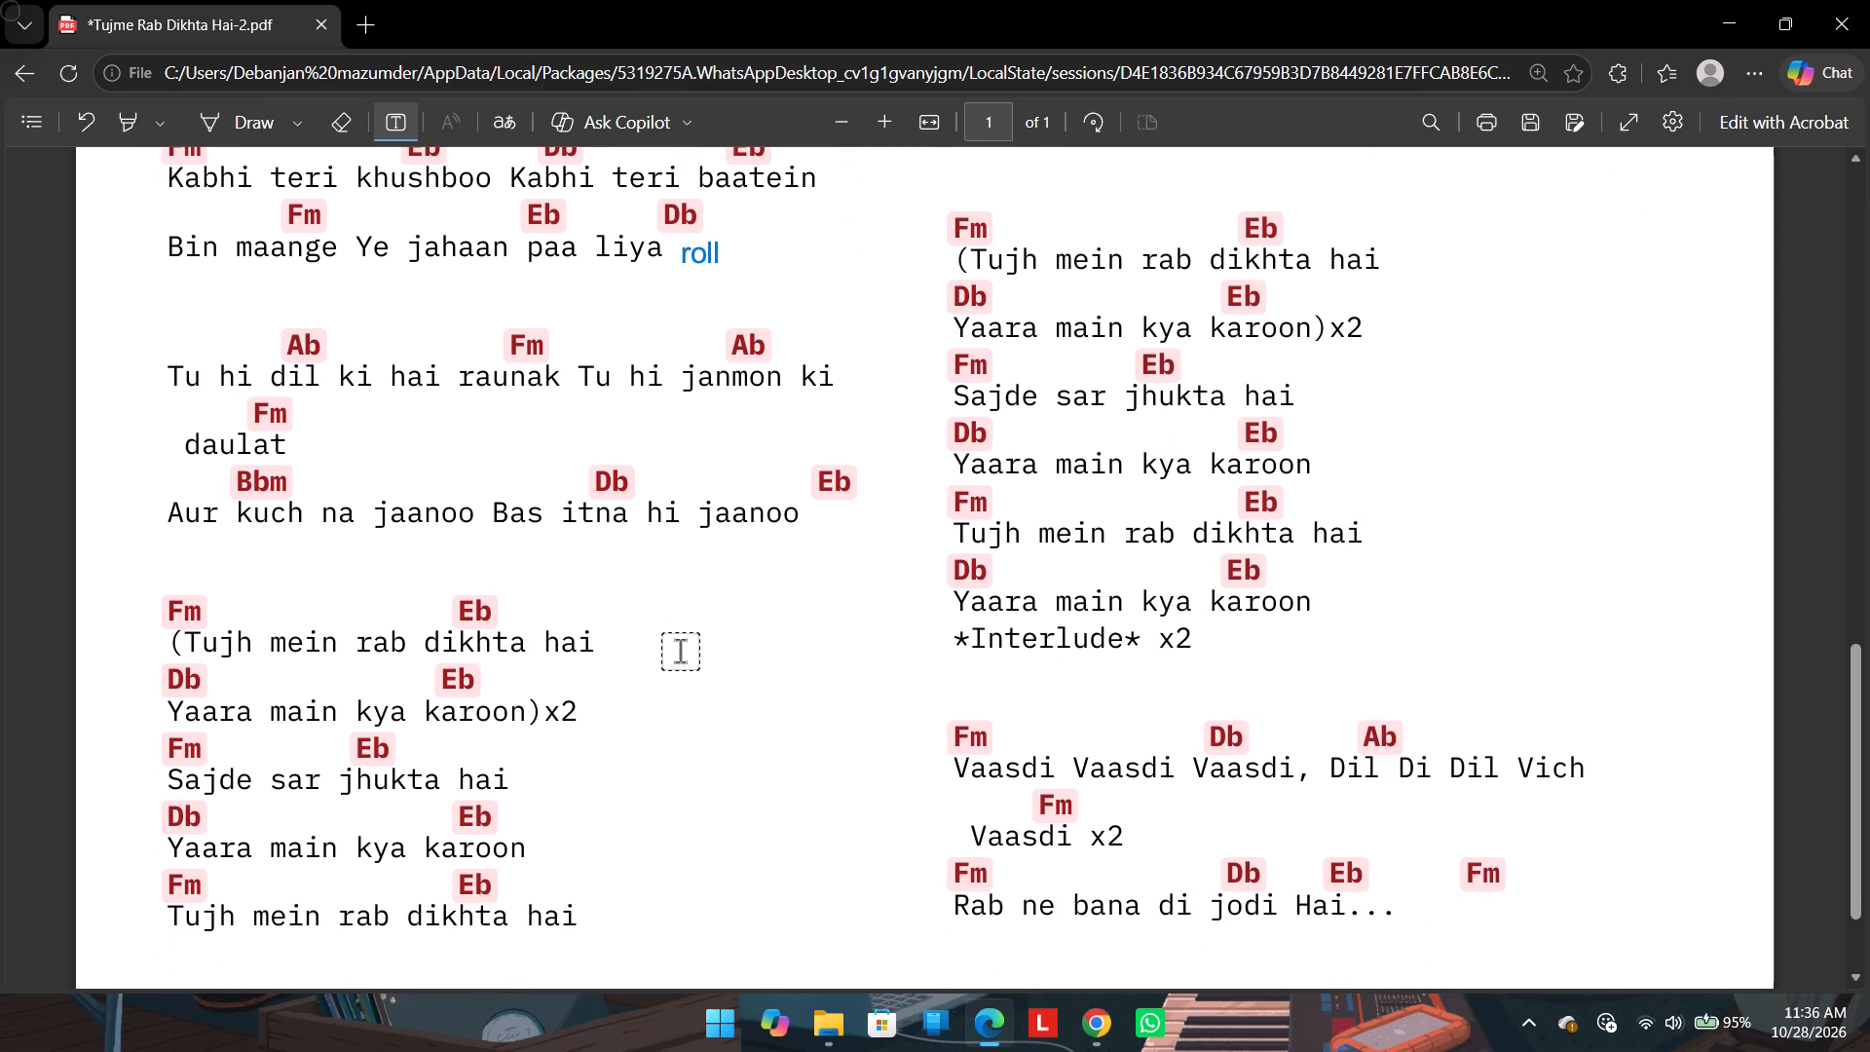
scroll(671, 599, up, 3)
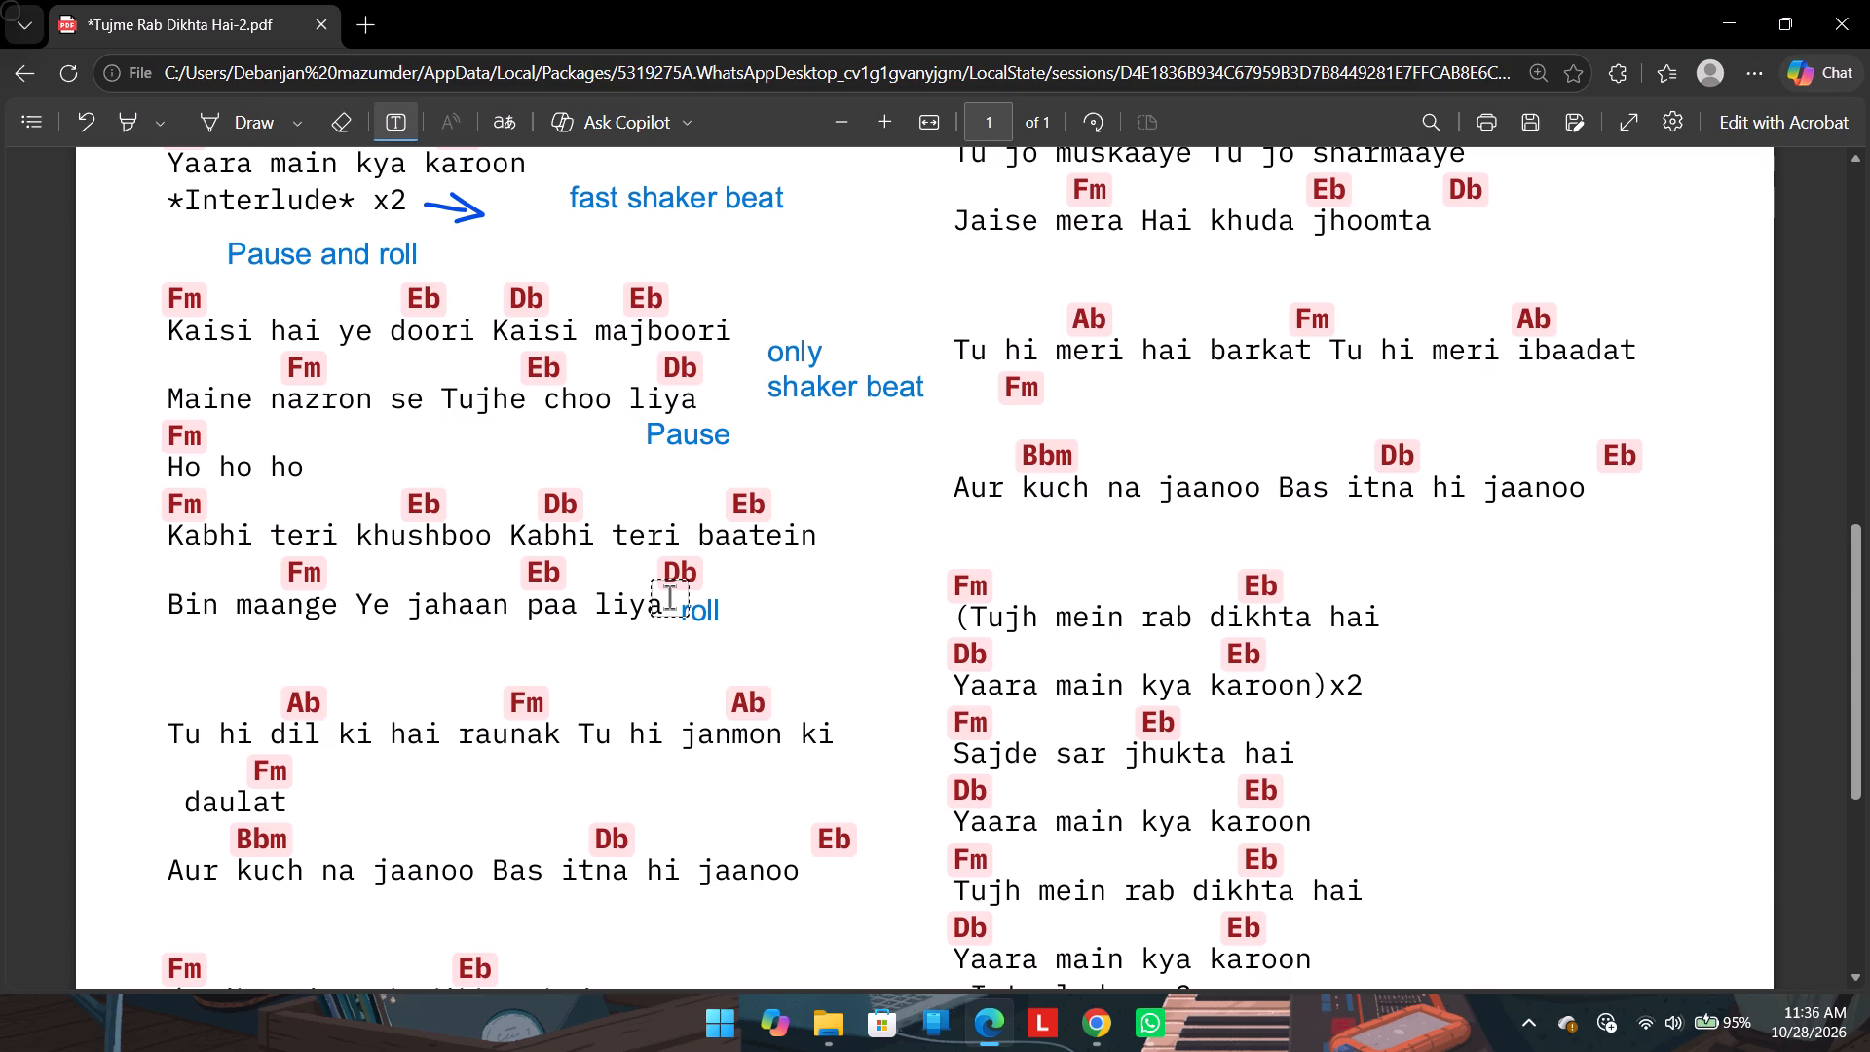
Add the text note "Shaker with claps" in the gap above the "Tu hi dil ki hai raunak" line.
scroll(662, 597, down, 2)
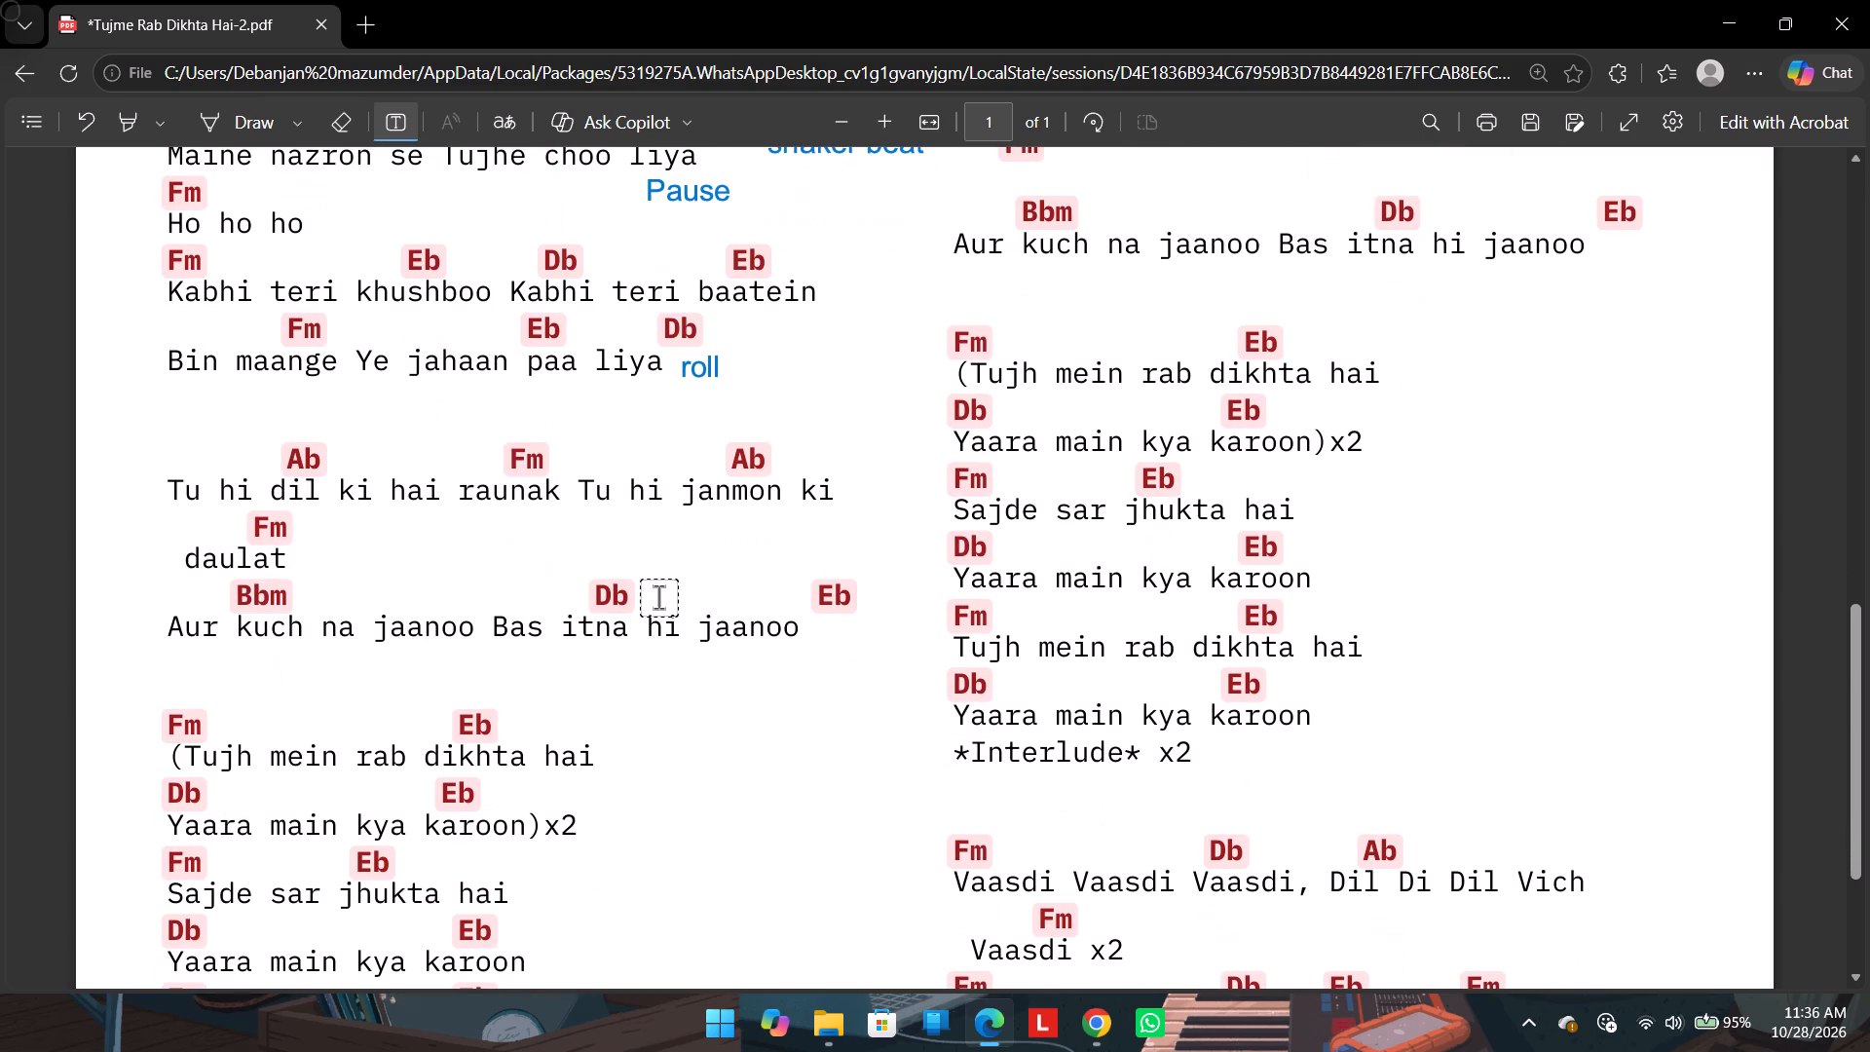
click(131, 423)
text(Shaker with claps)
click(142, 553)
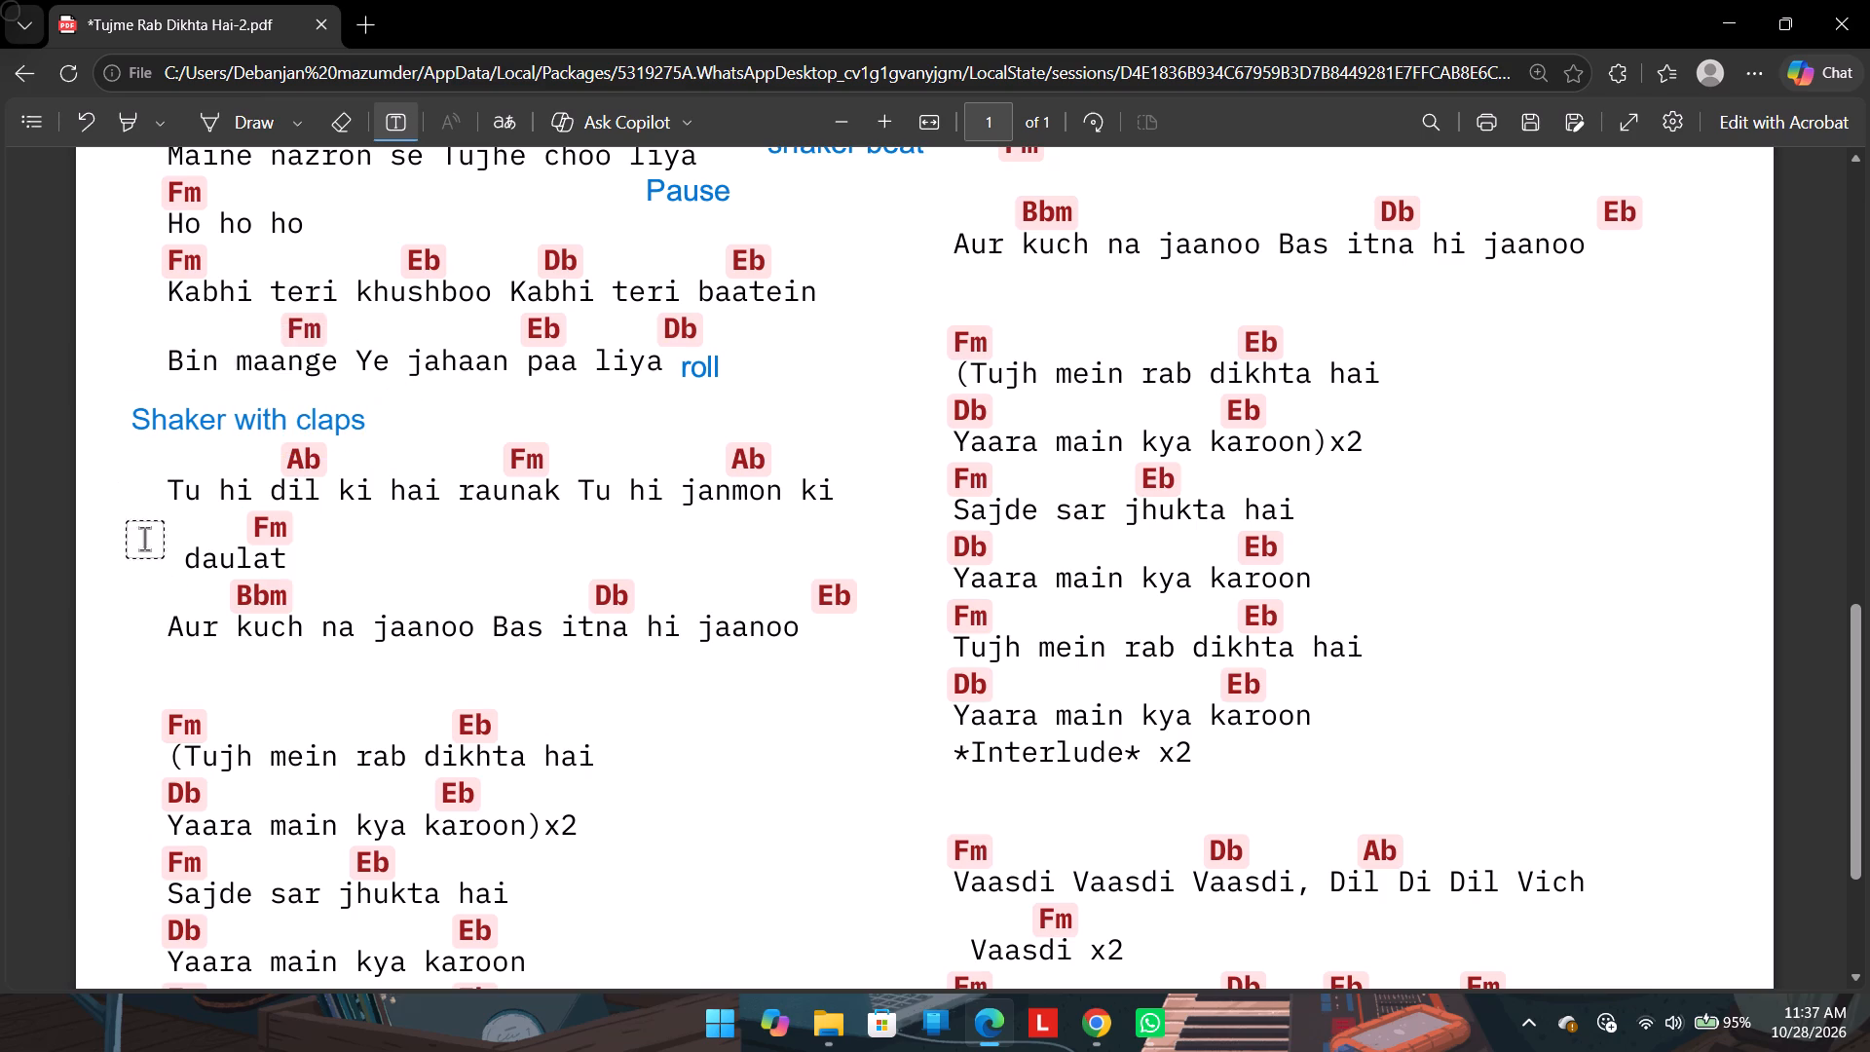
Draw a curved arrow from the "Shaker with claps" note to the start of the "Tu hi dil ki hai raunak" line.
click(236, 126)
drag(134, 442, 156, 485)
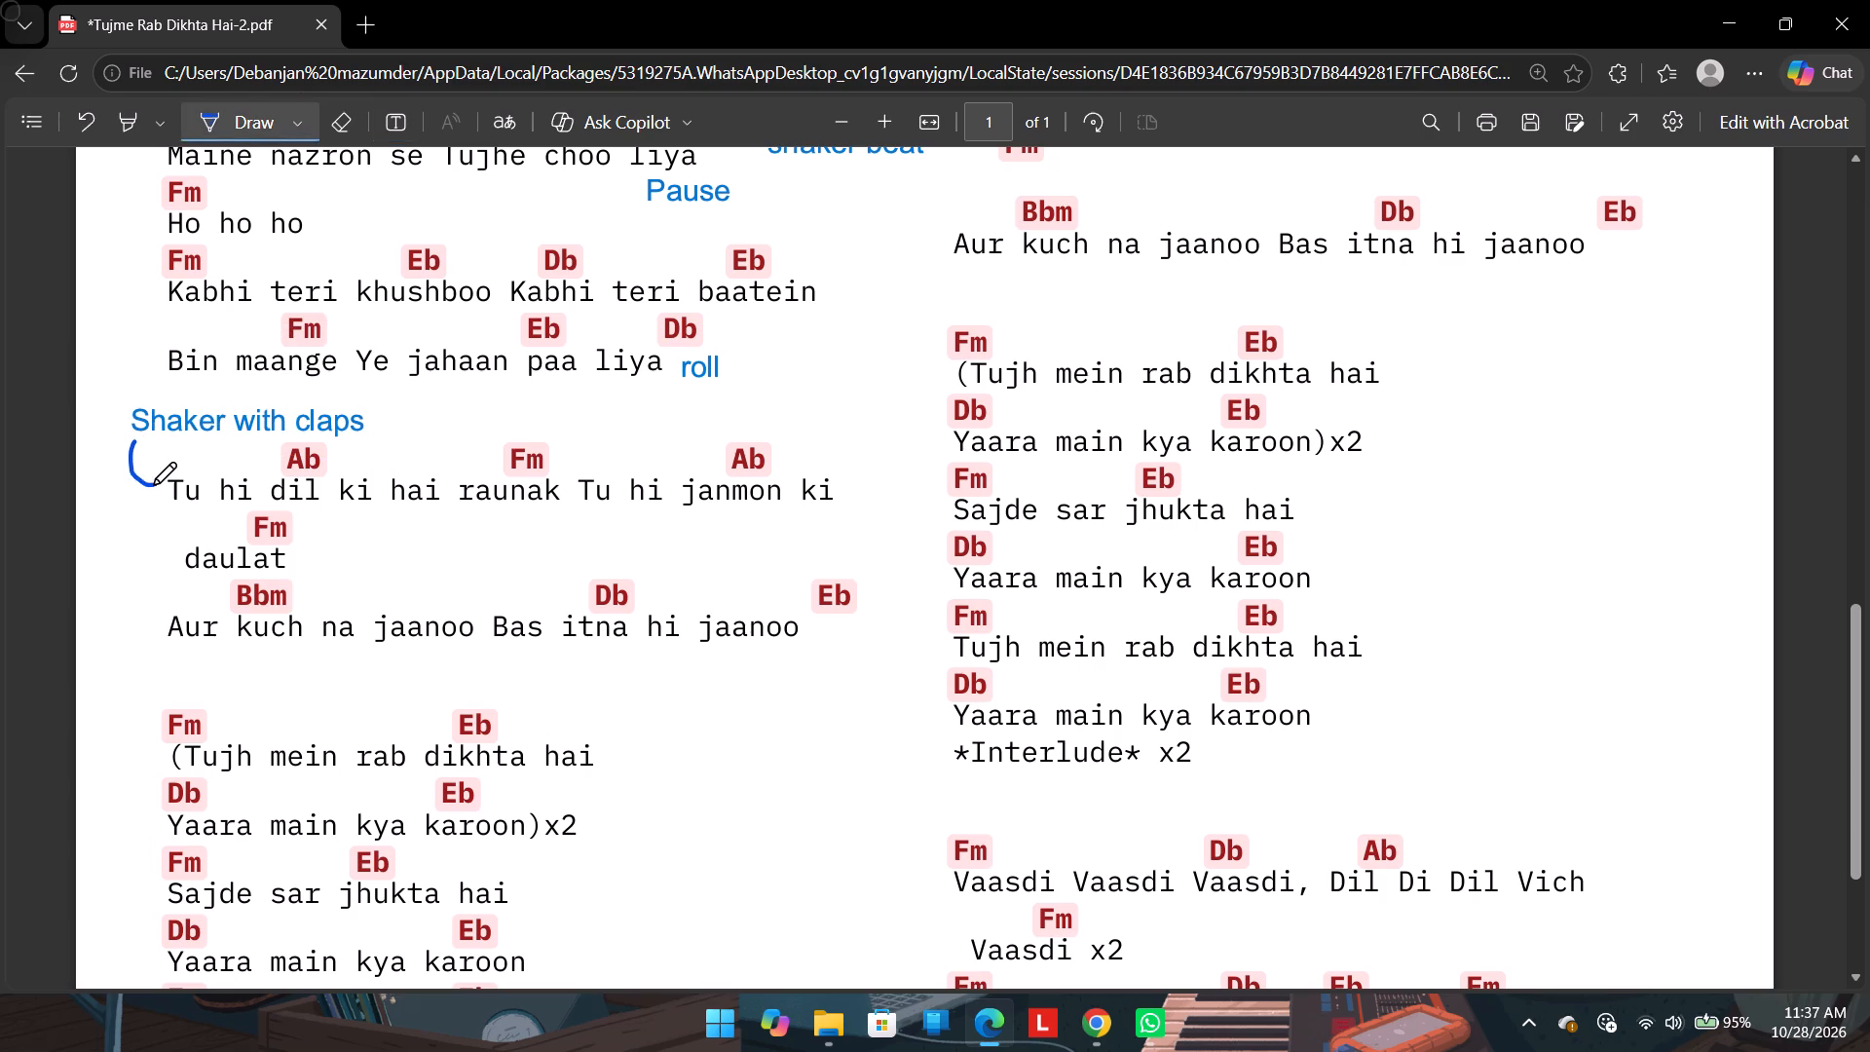
drag(156, 485, 157, 485)
drag(151, 477, 149, 499)
Add the text note "roll" below the end of the first-column line "Aur kuch na jaanoo Bas itna hi jaanoo".
click(401, 123)
click(712, 676)
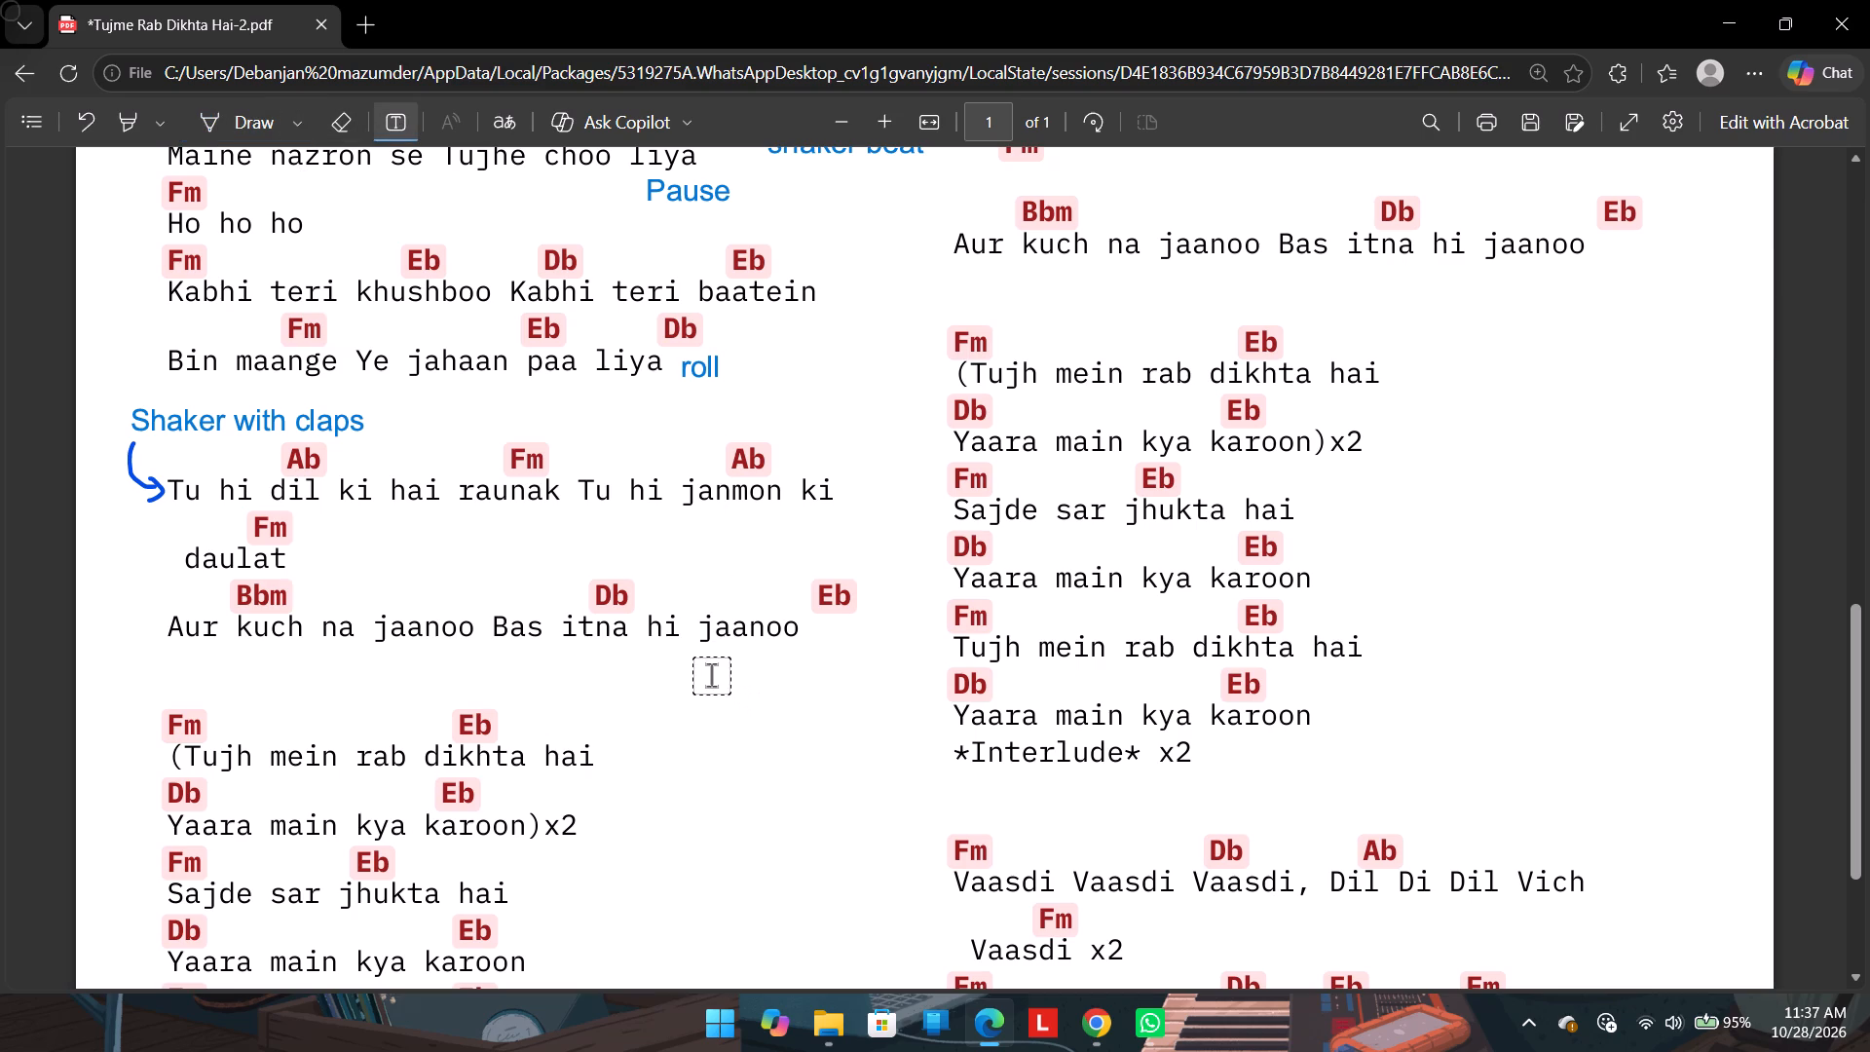
text(roll)
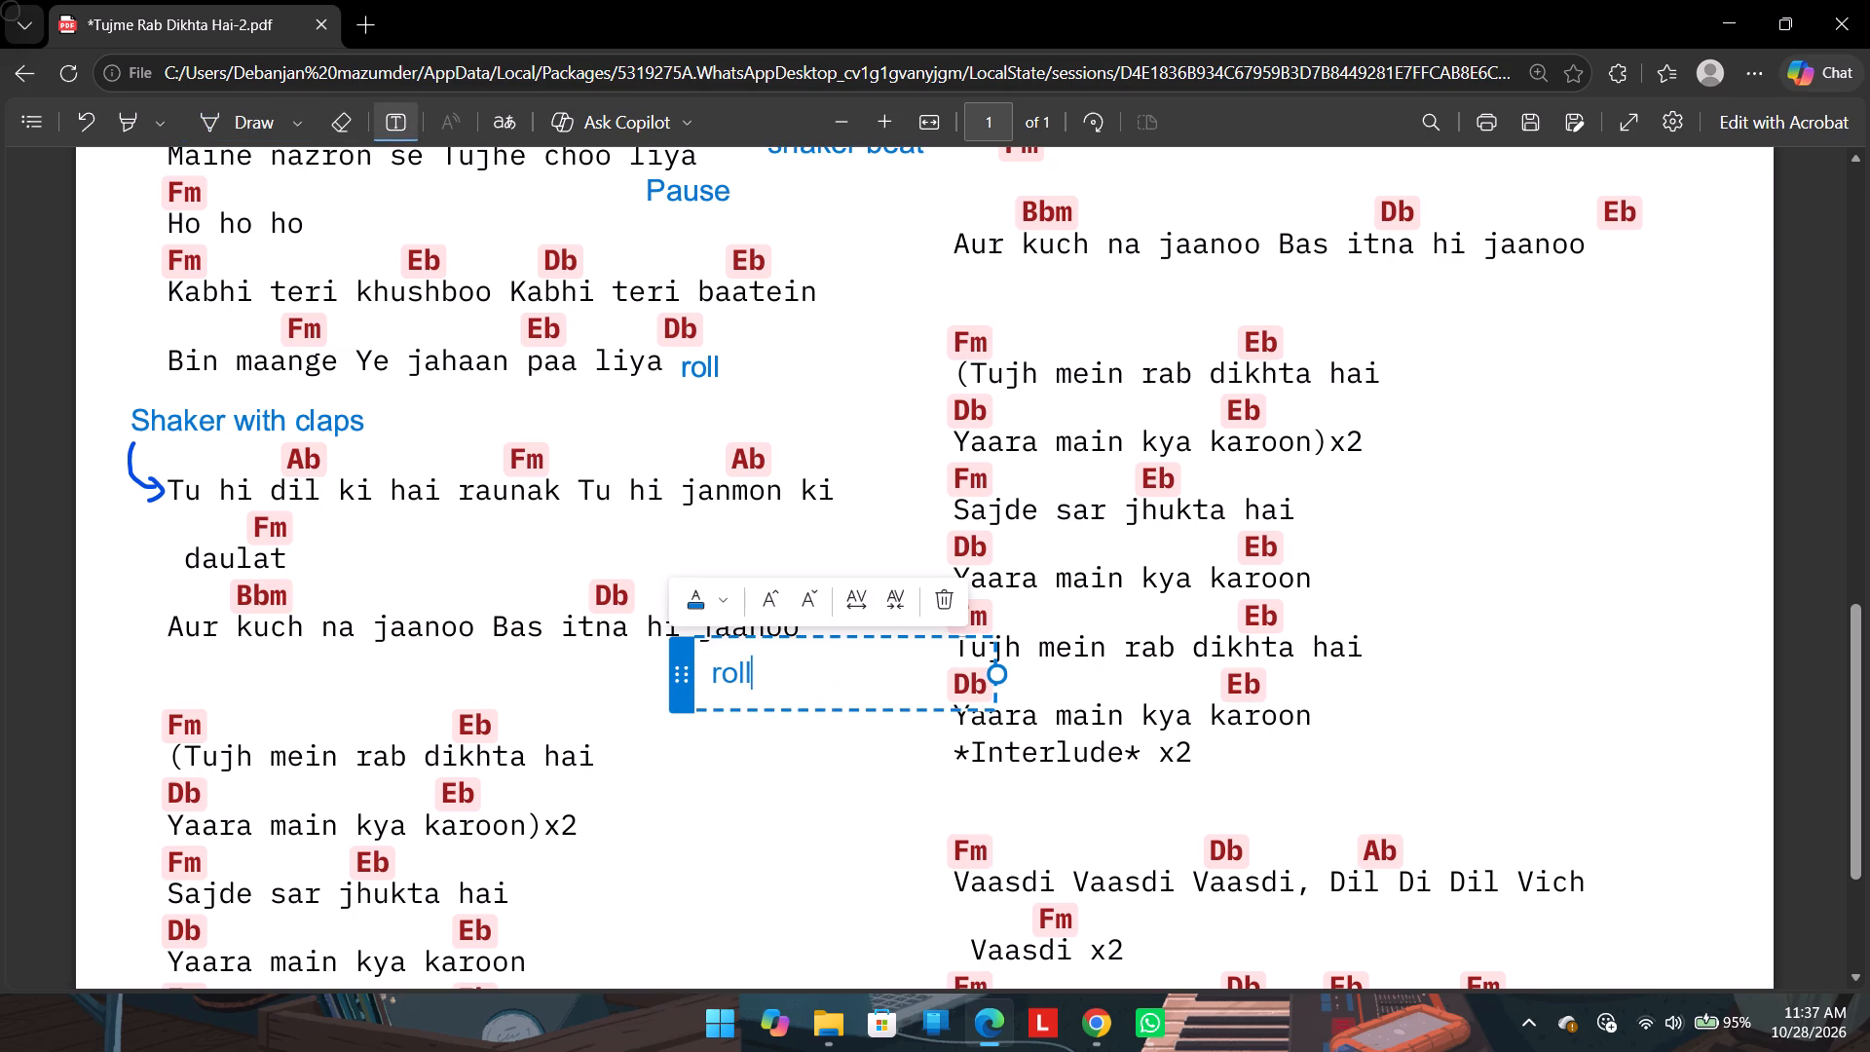
click(707, 765)
Add the text note "Shaker with claps" beside the first-column "Sajde sar jhukta hai" line, shifted slightly clear of the second lyric column.
scroll(702, 761, down, 1)
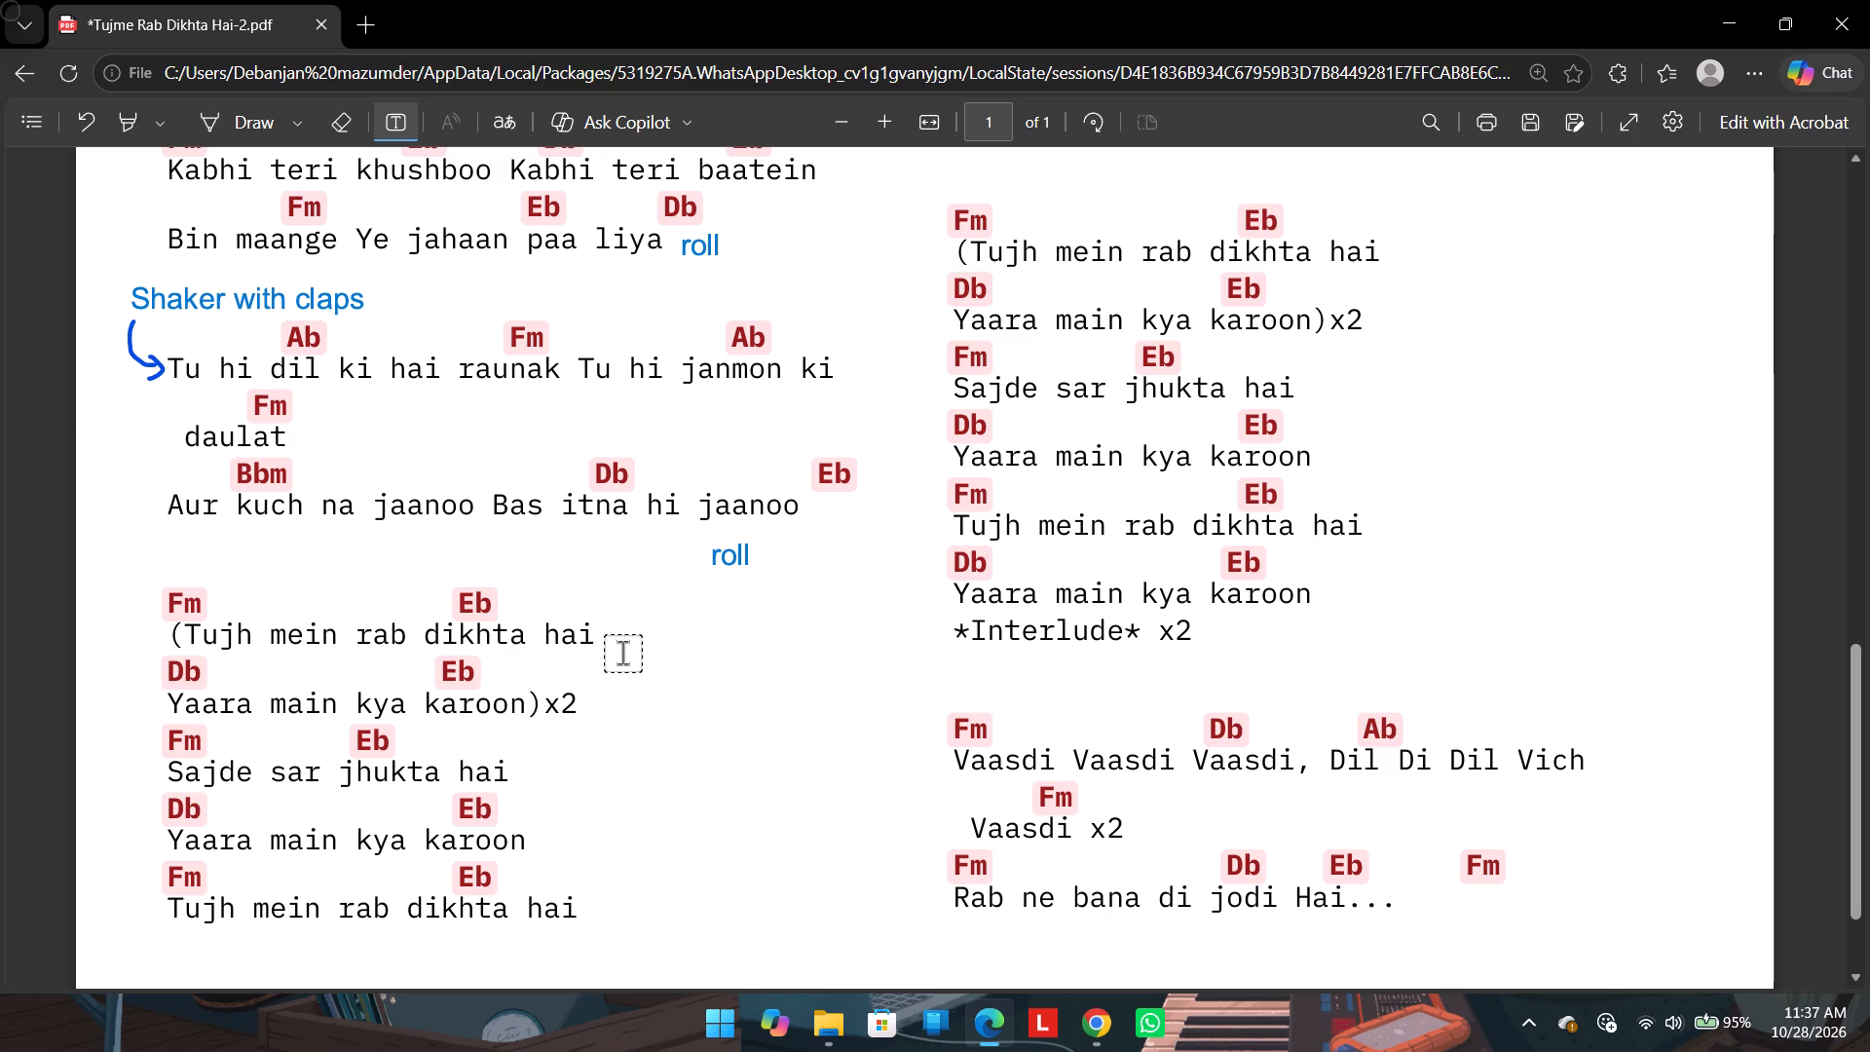
click(660, 760)
text(Shaker e)
key(BackSpace)
text(with claps)
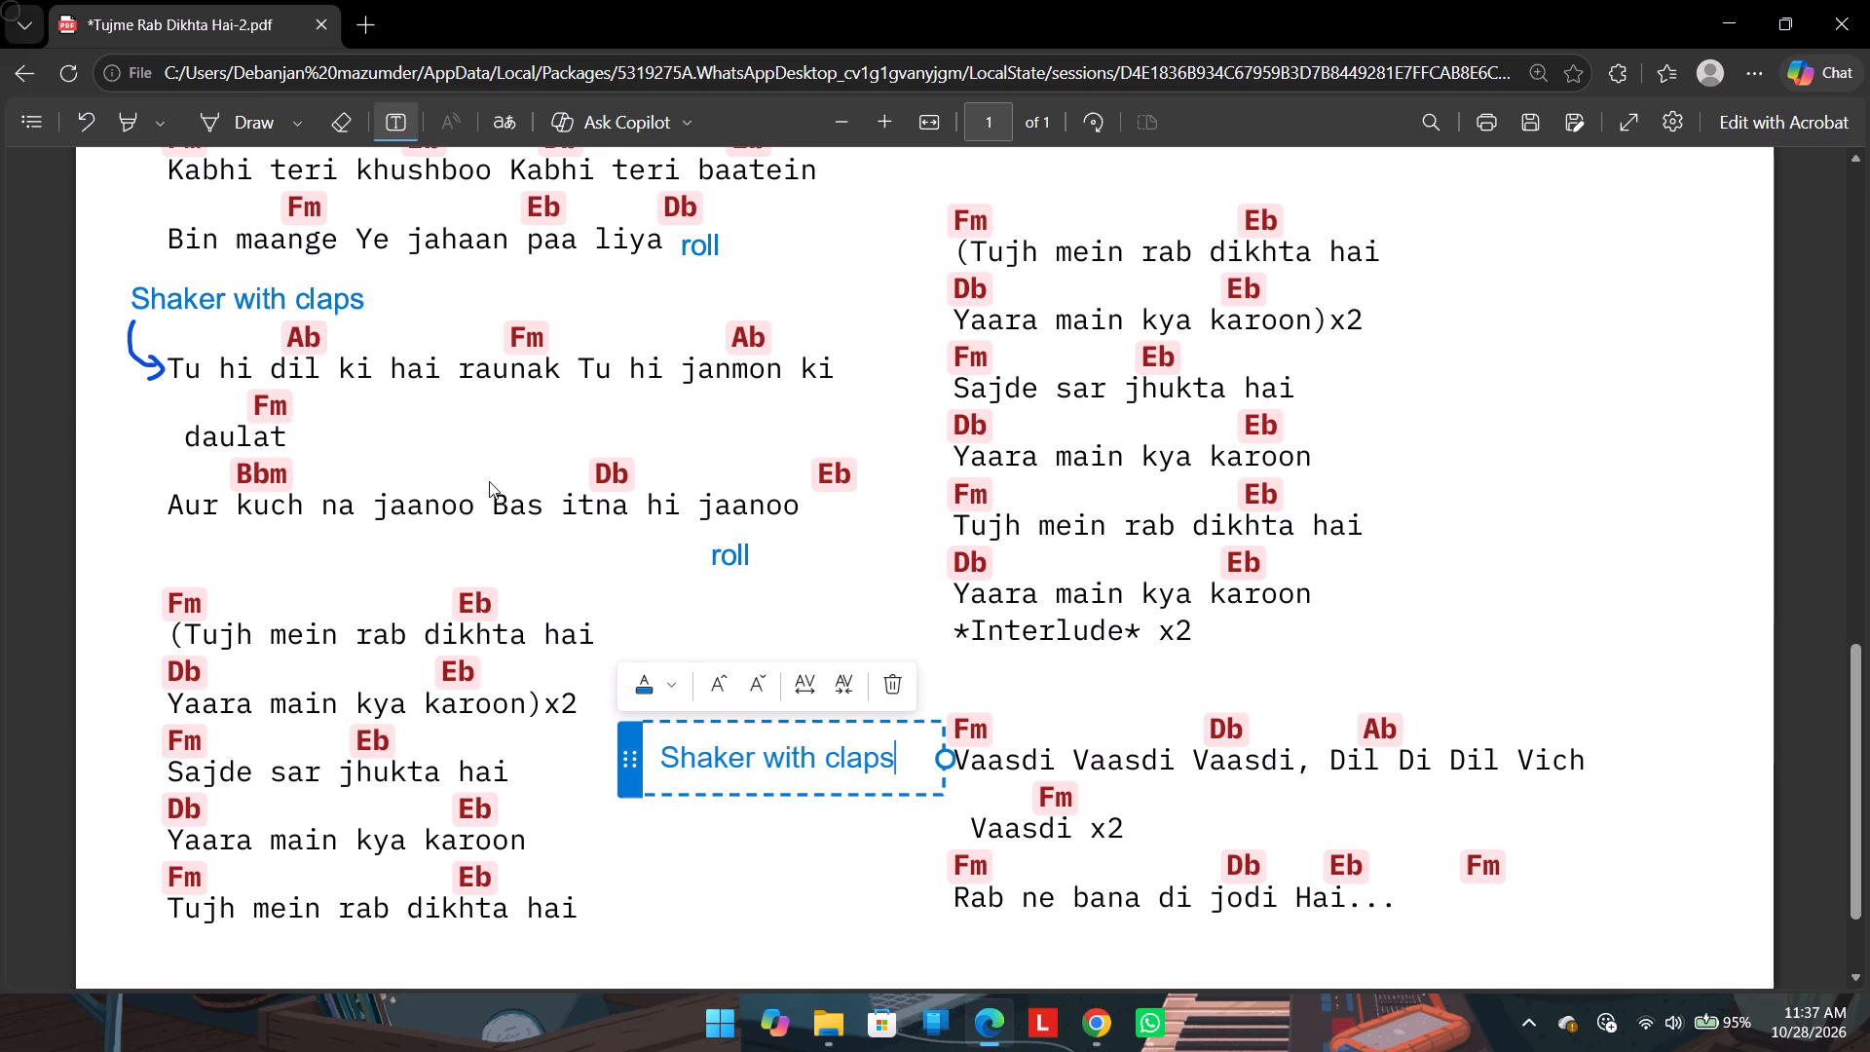
click(650, 838)
click(677, 769)
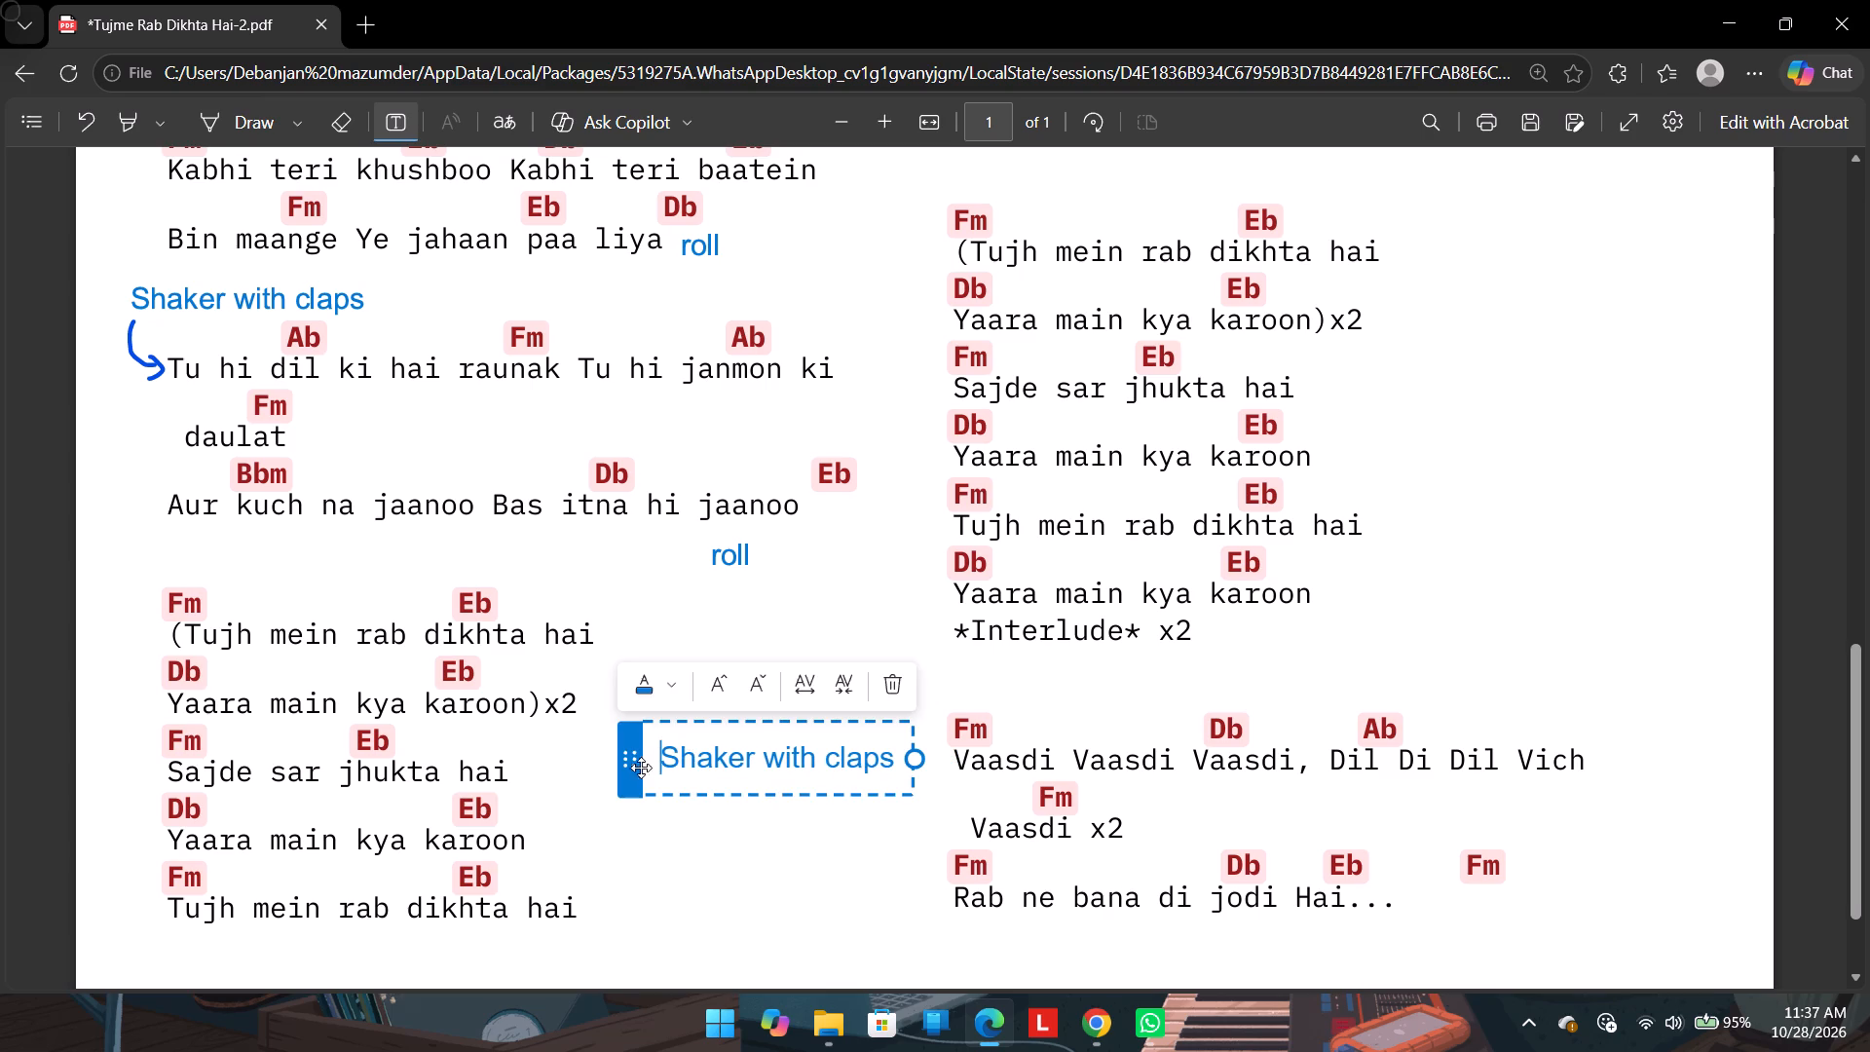
drag(636, 768, 617, 773)
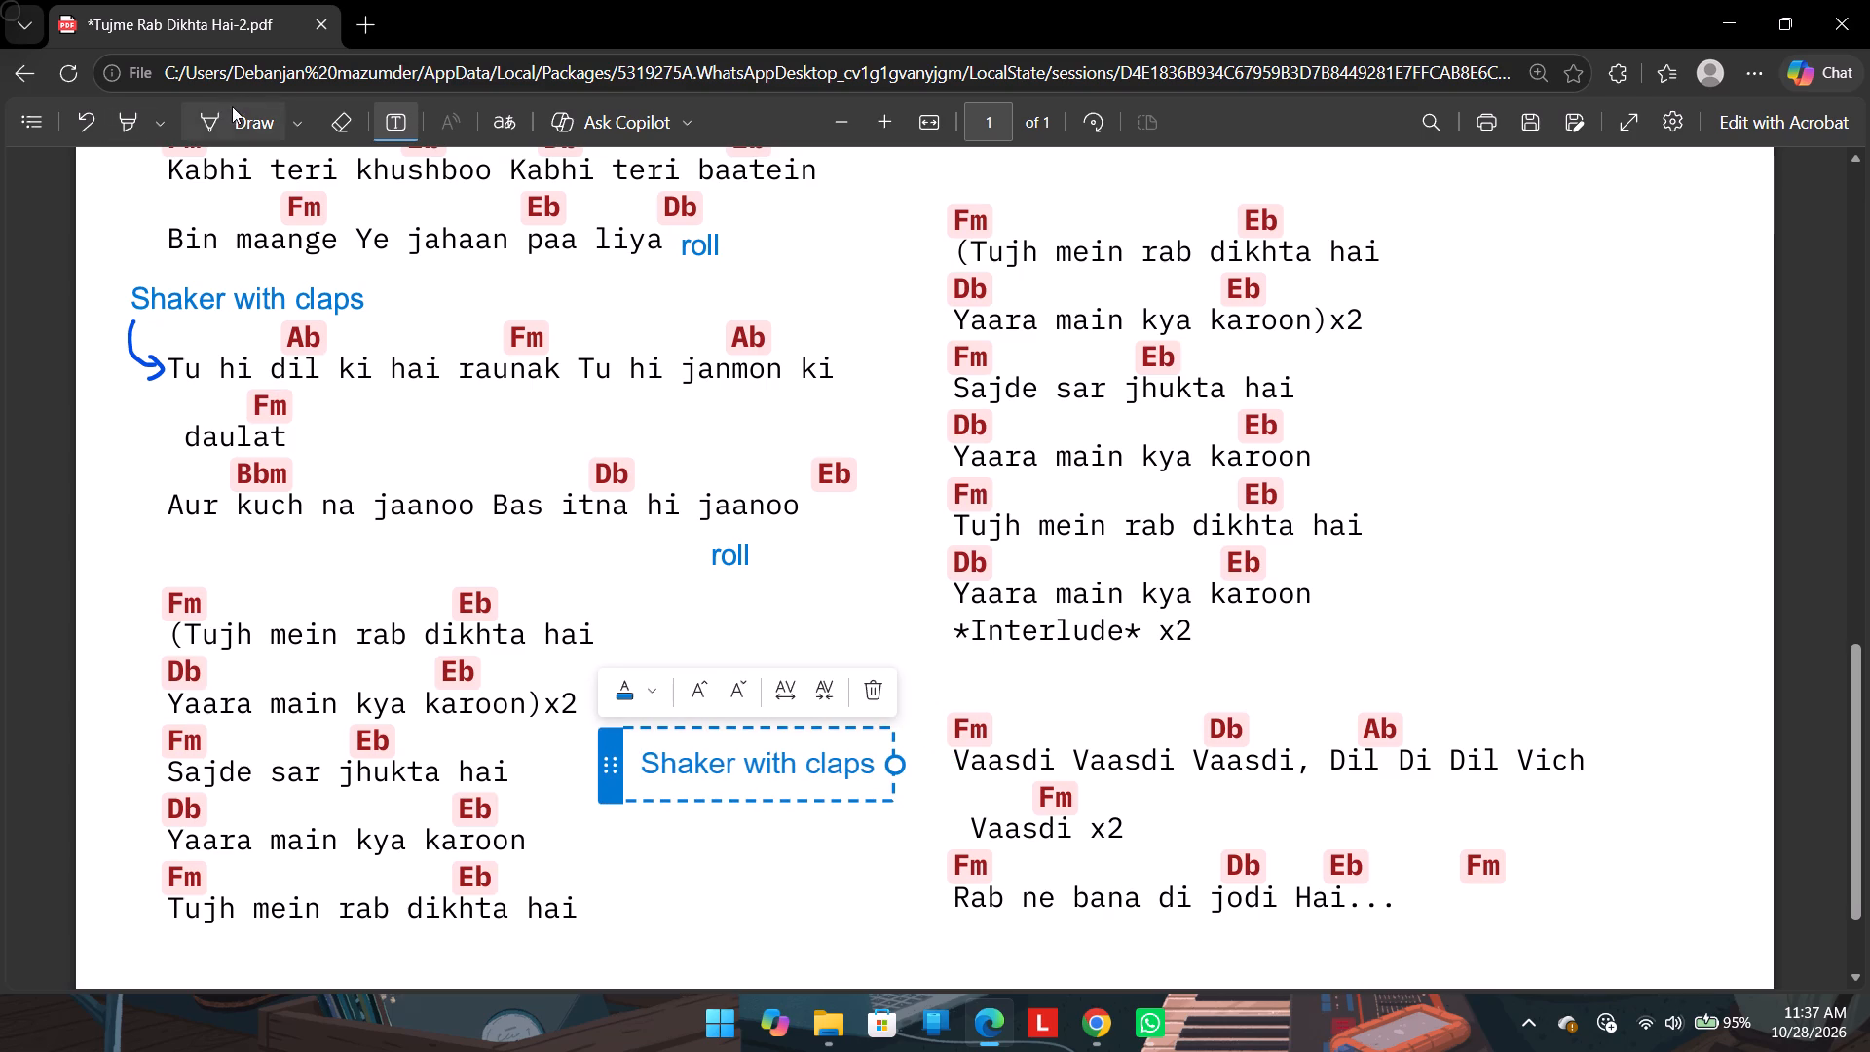
Draw a short arrow pointing right from the "*Interlude* x2" line at the top of the second lyric column.
click(233, 113)
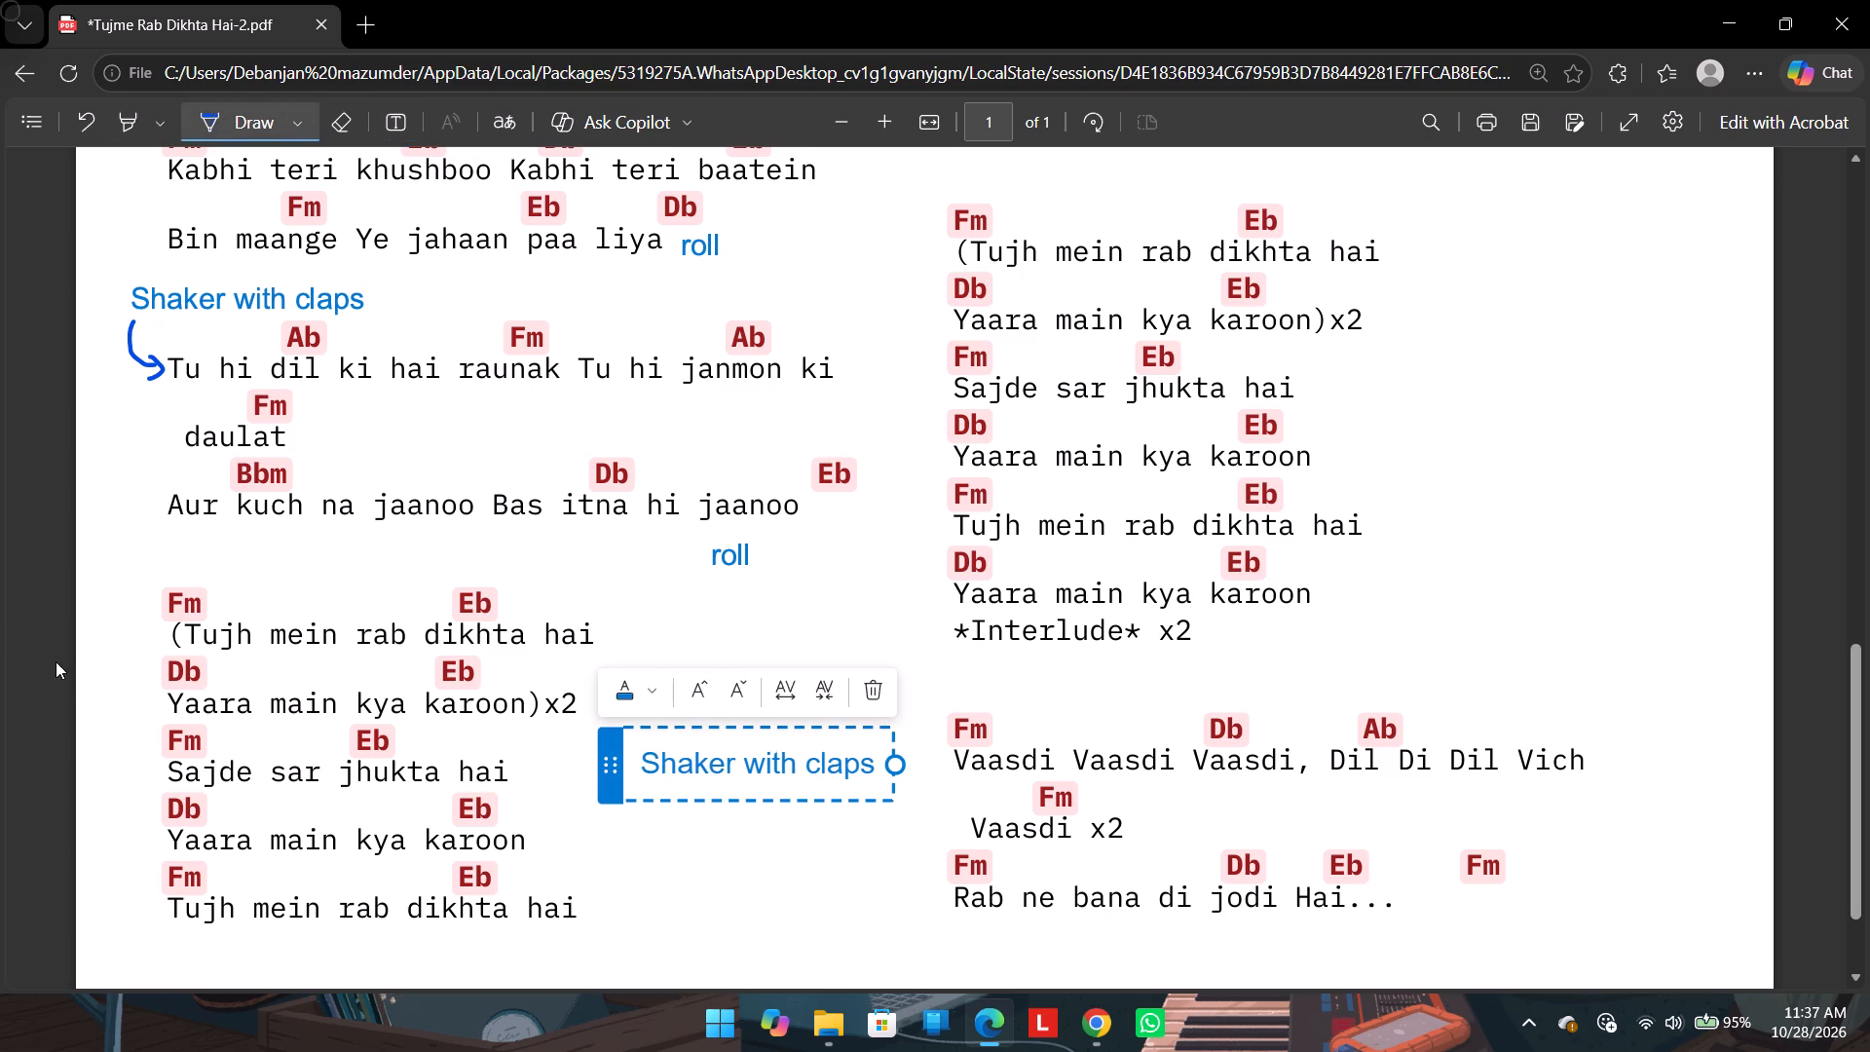
click(69, 657)
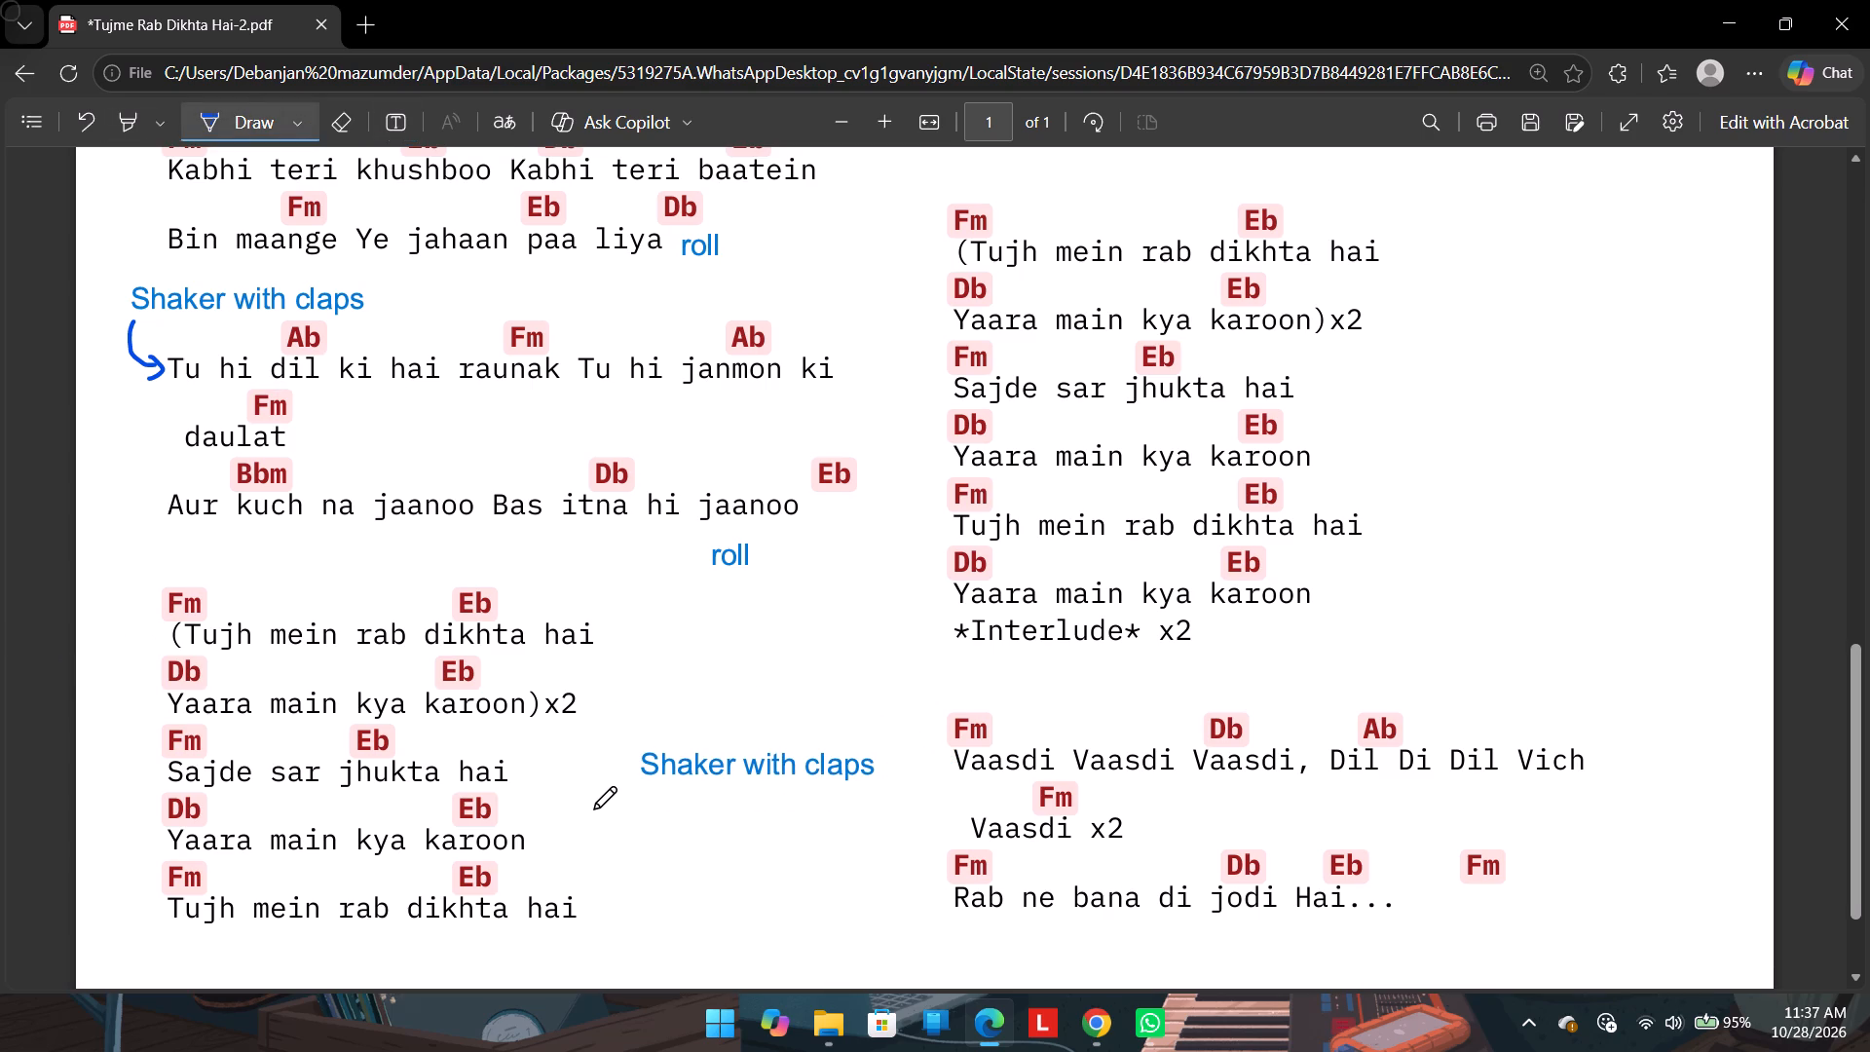
scroll(596, 810, down, 1)
scroll(993, 645, up, 6)
scroll(1340, 512, up, 2)
scroll(1472, 371, up, 3)
scroll(1547, 370, left, 1)
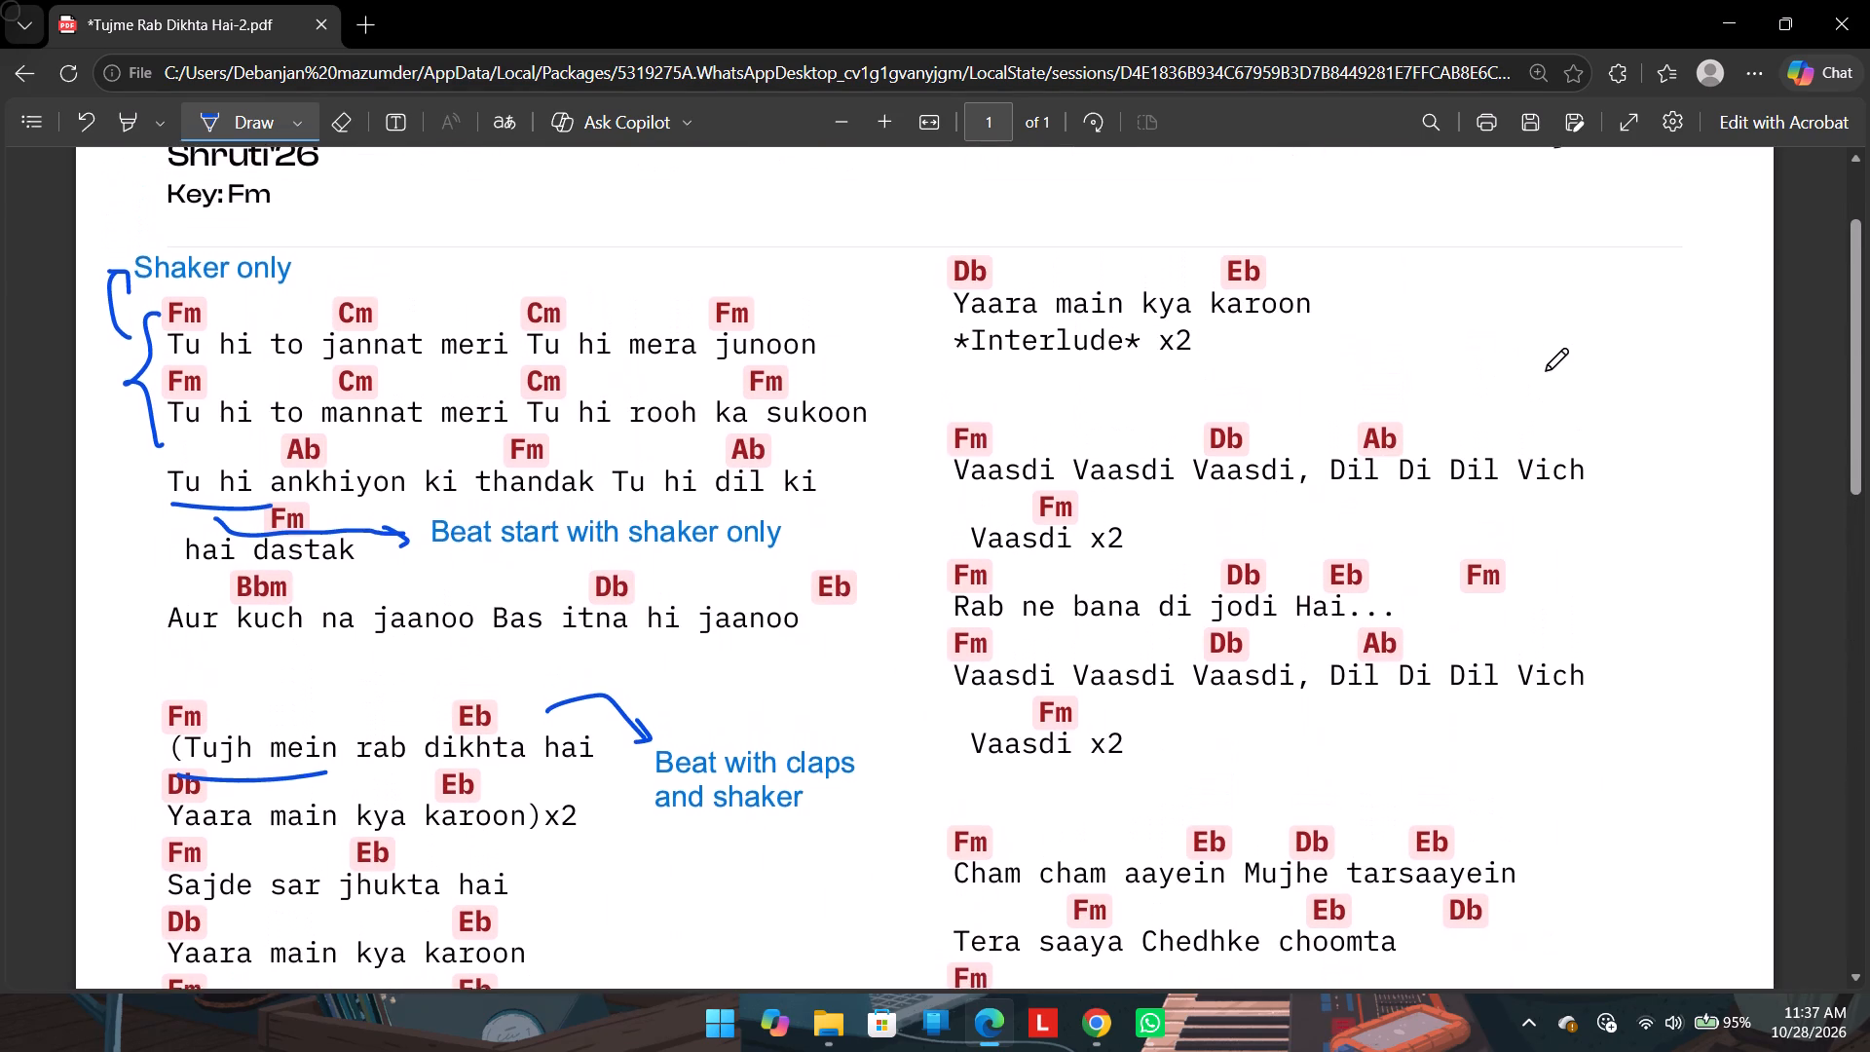
scroll(1548, 371, left, 2)
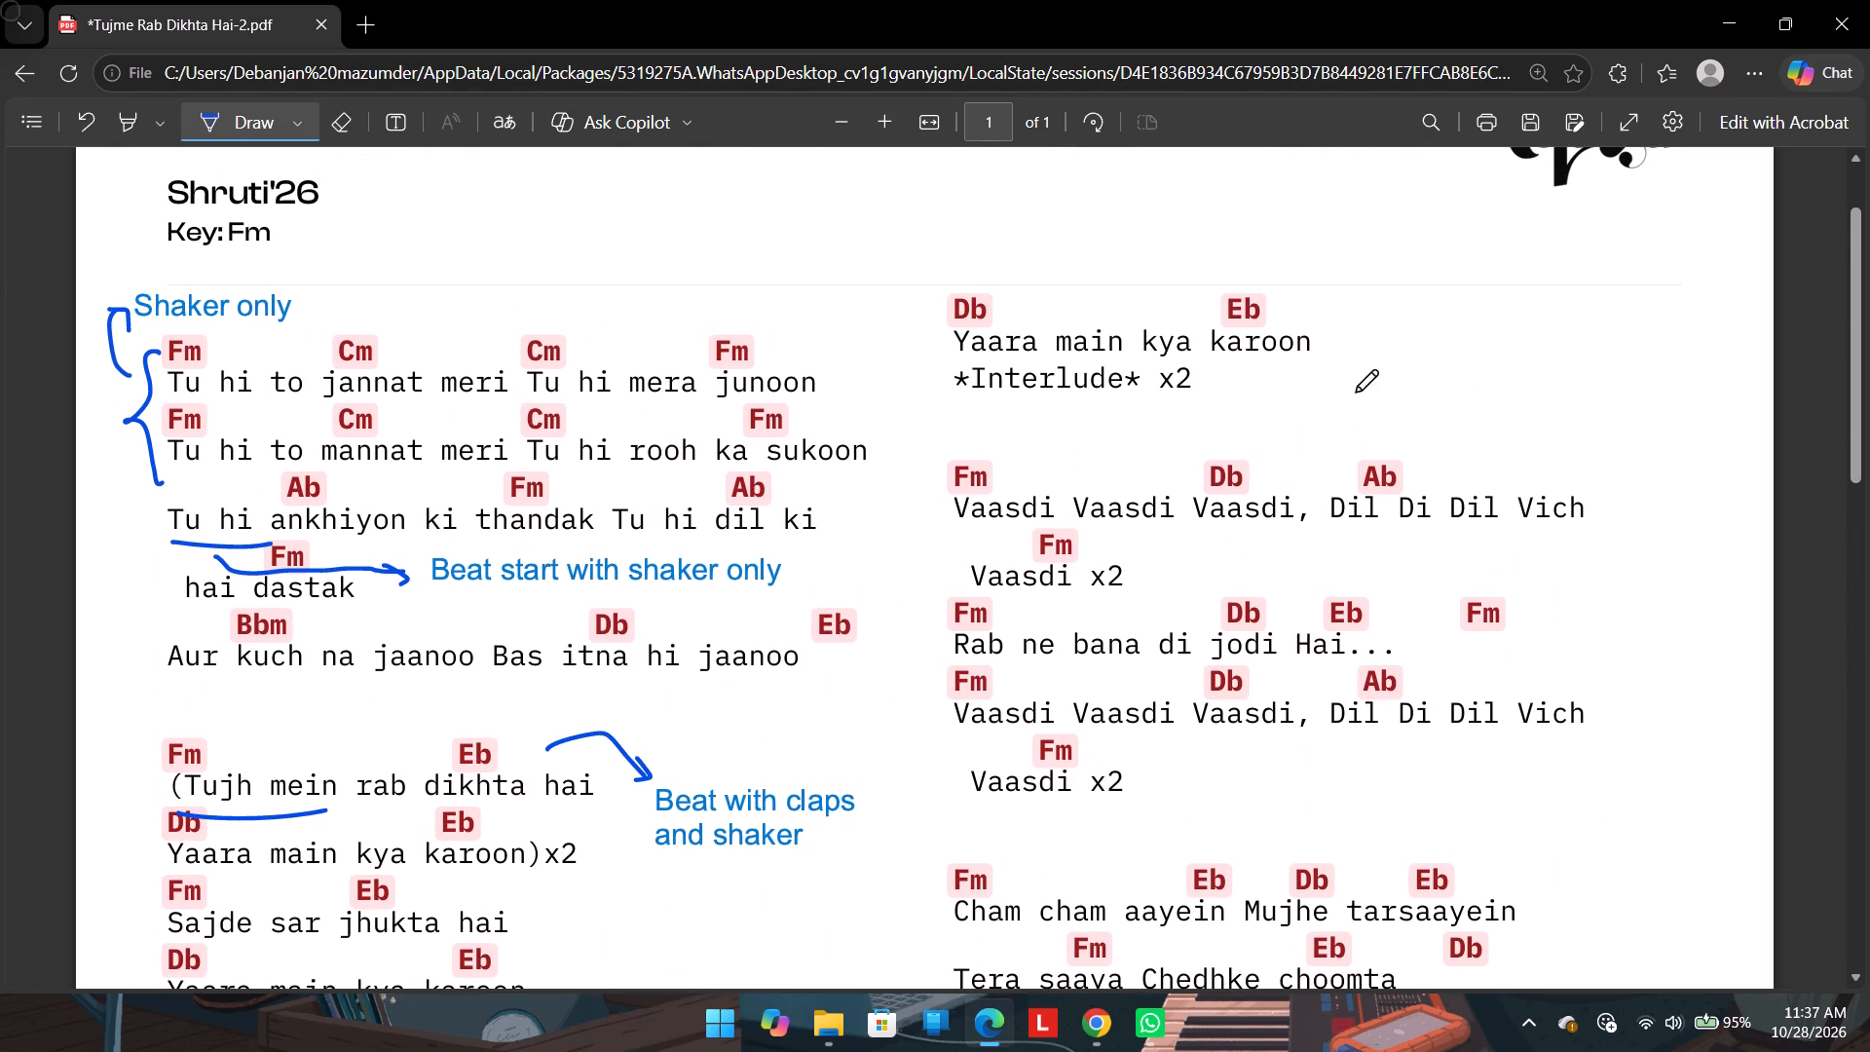
drag(1246, 381, 1324, 367)
drag(1295, 357, 1302, 394)
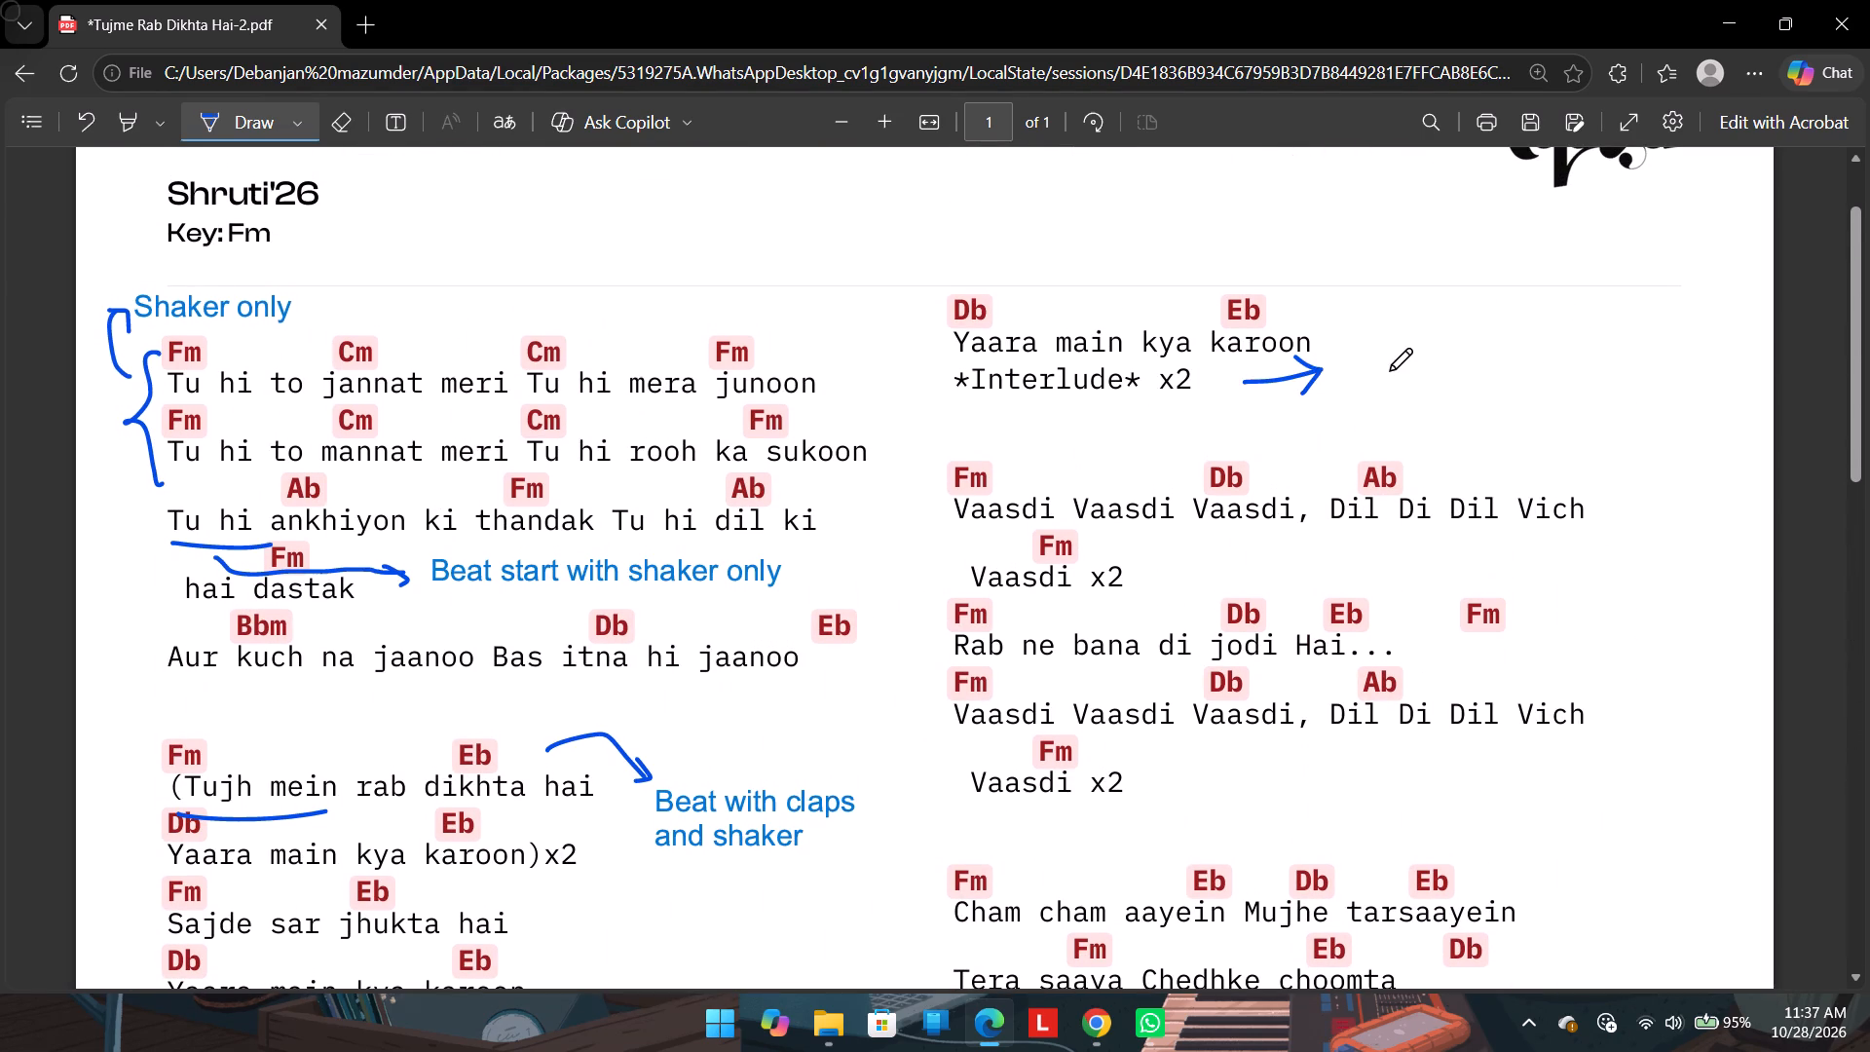
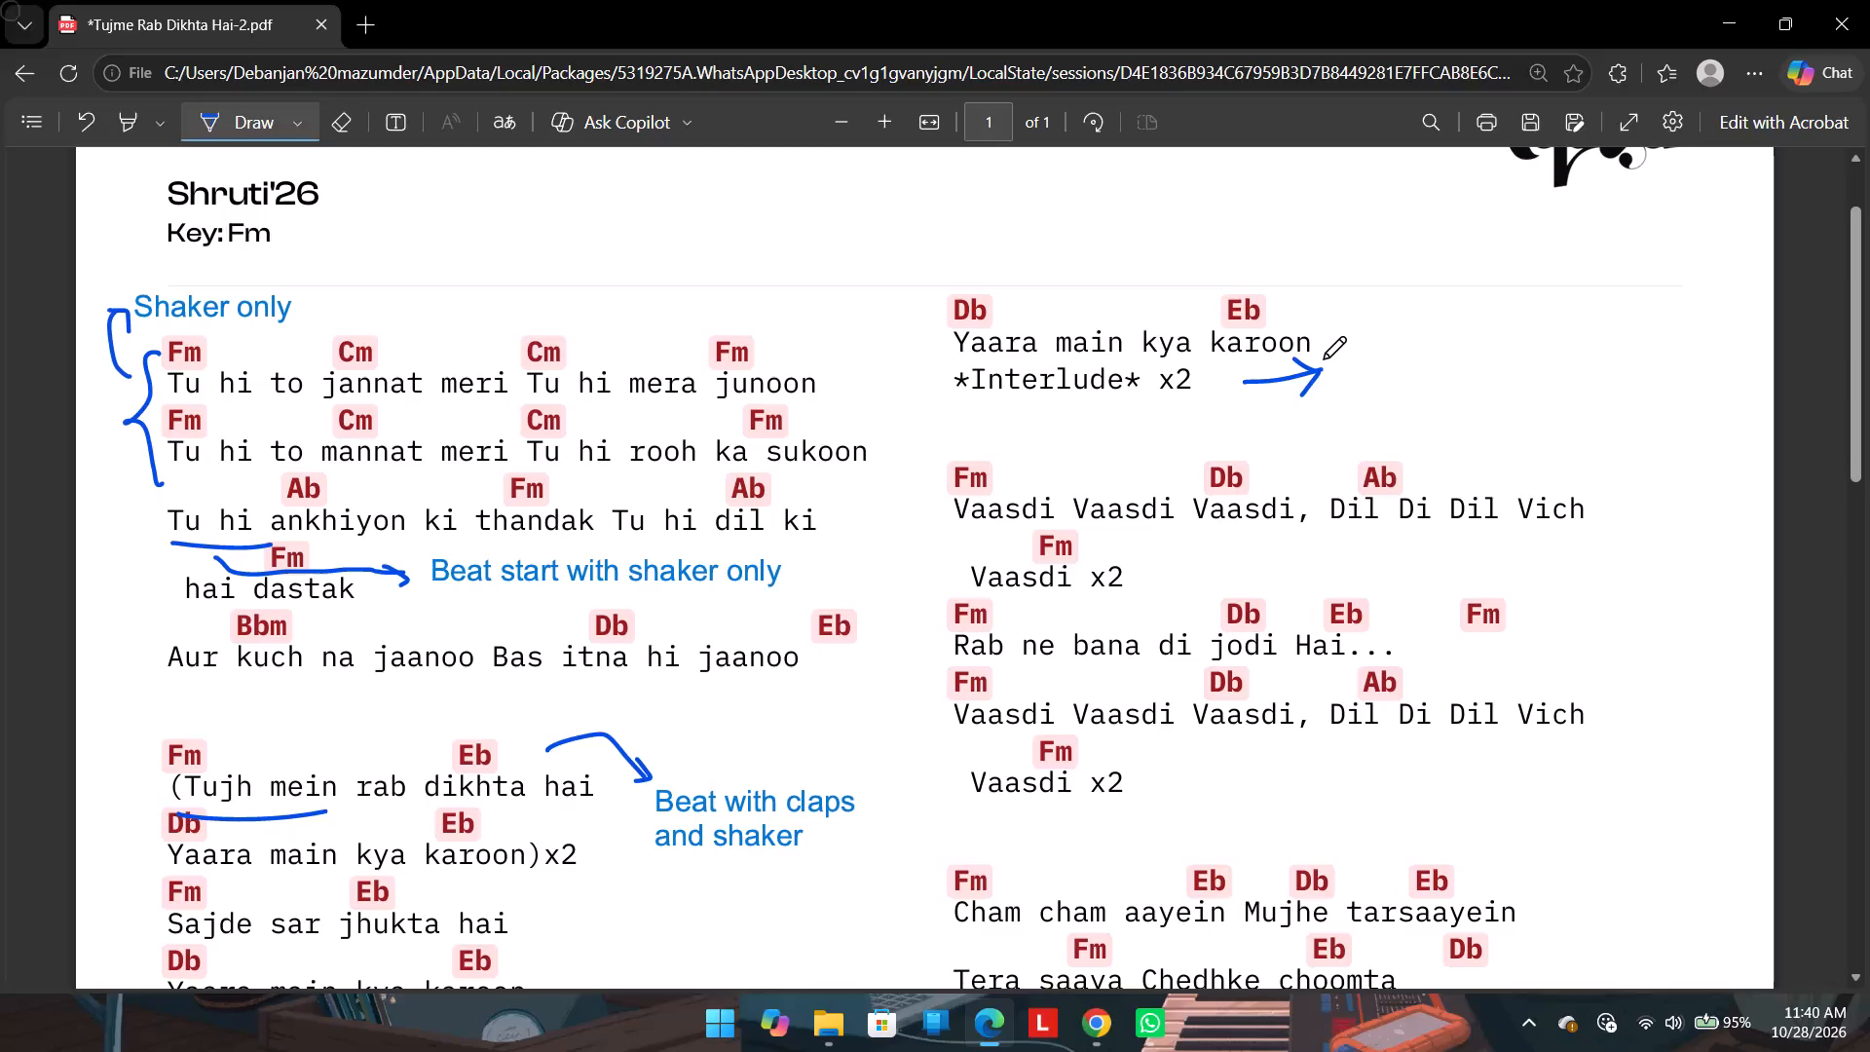
Add the text note "fast shaker beat" beside the arrow from the second-column "*Interlude* x2" line.
click(405, 125)
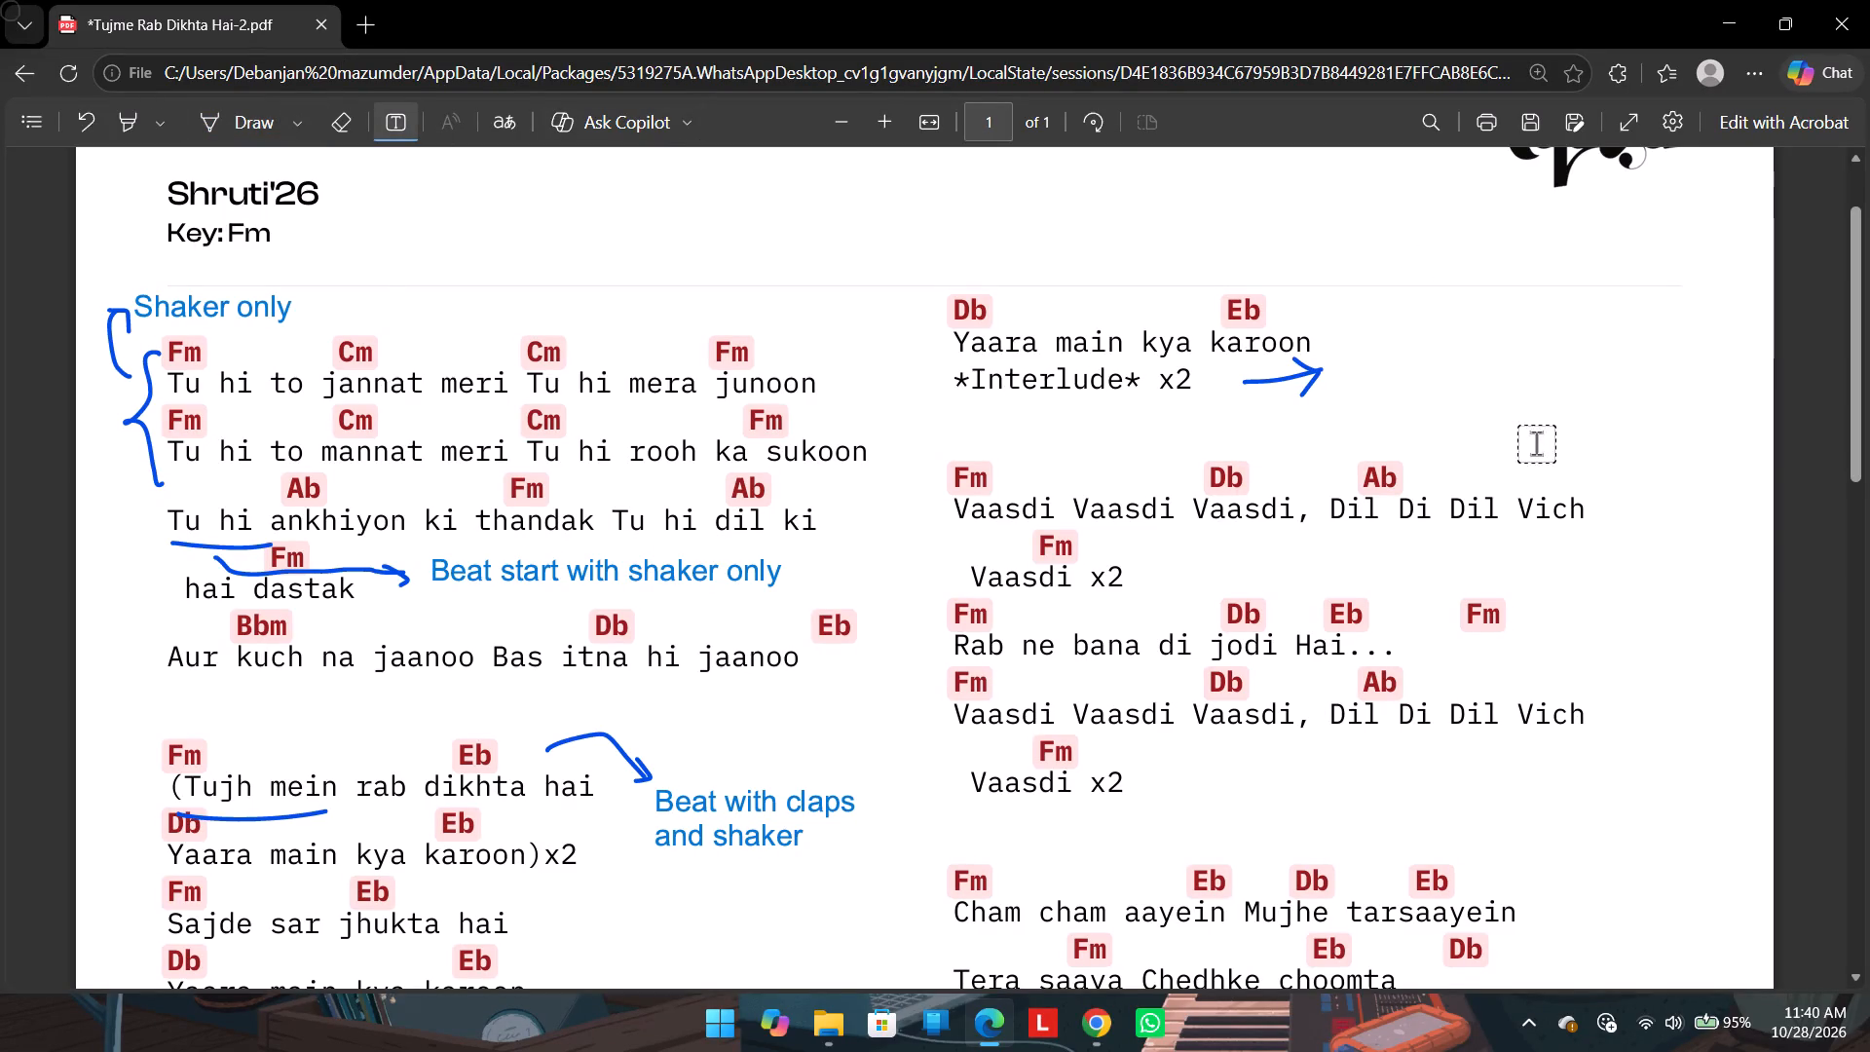
click(1368, 365)
text(fast shaker beat)
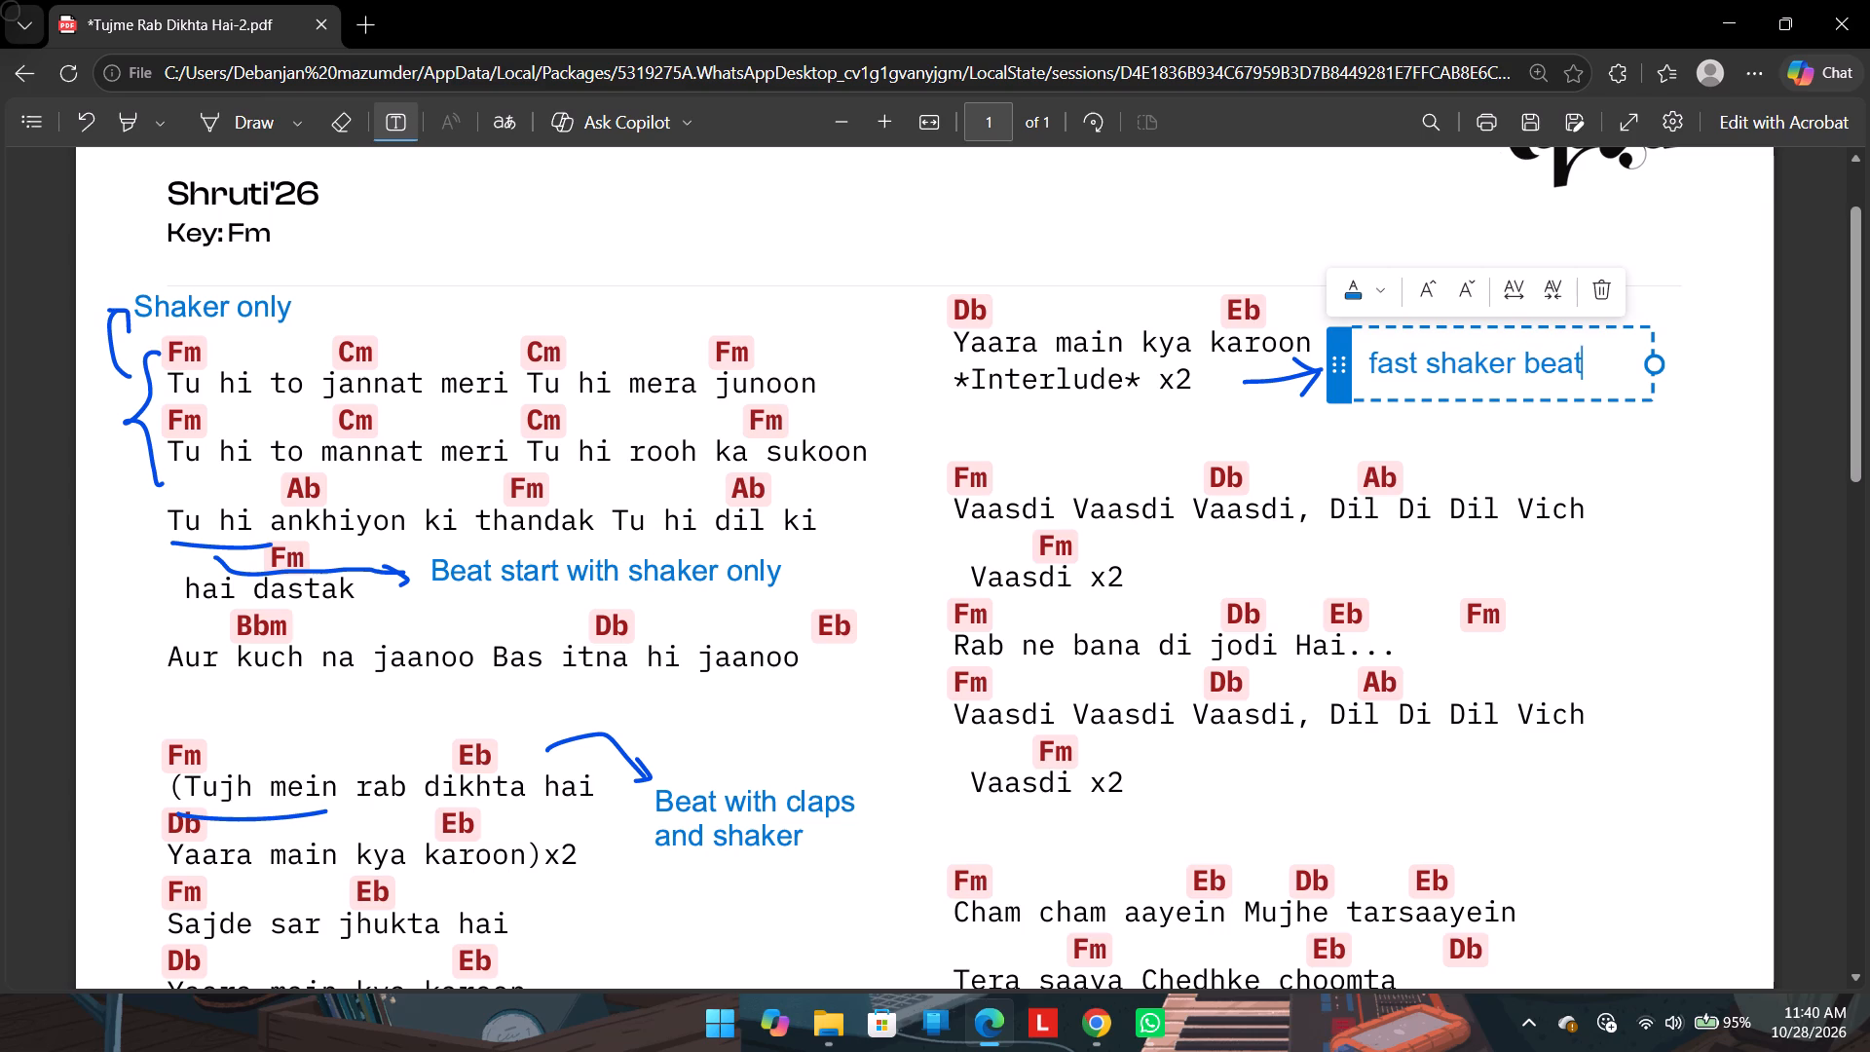
click(1680, 445)
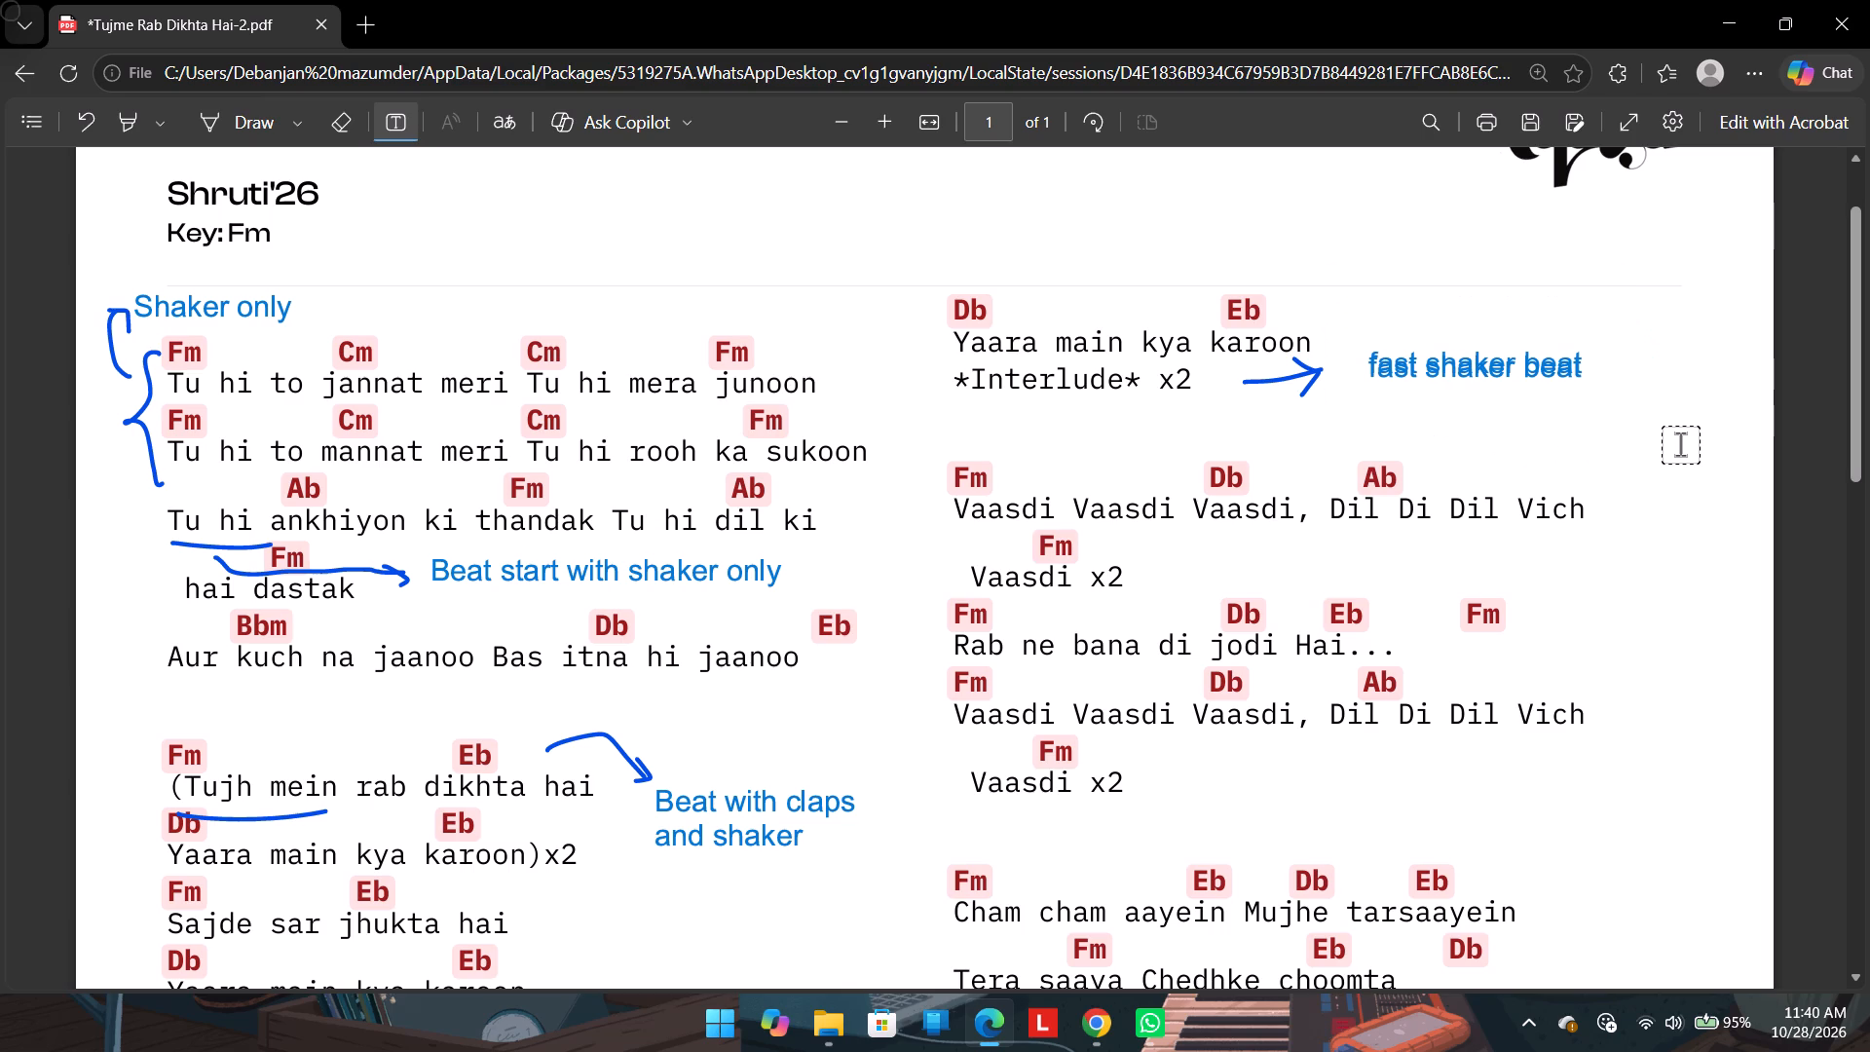
Draw a short downward arrow from the second-column "fast shaker beat" note to the first "Vaasdi Vaasdi Vaasdi, Dil Di Dil Vich" line.
scroll(1681, 445, down, 1)
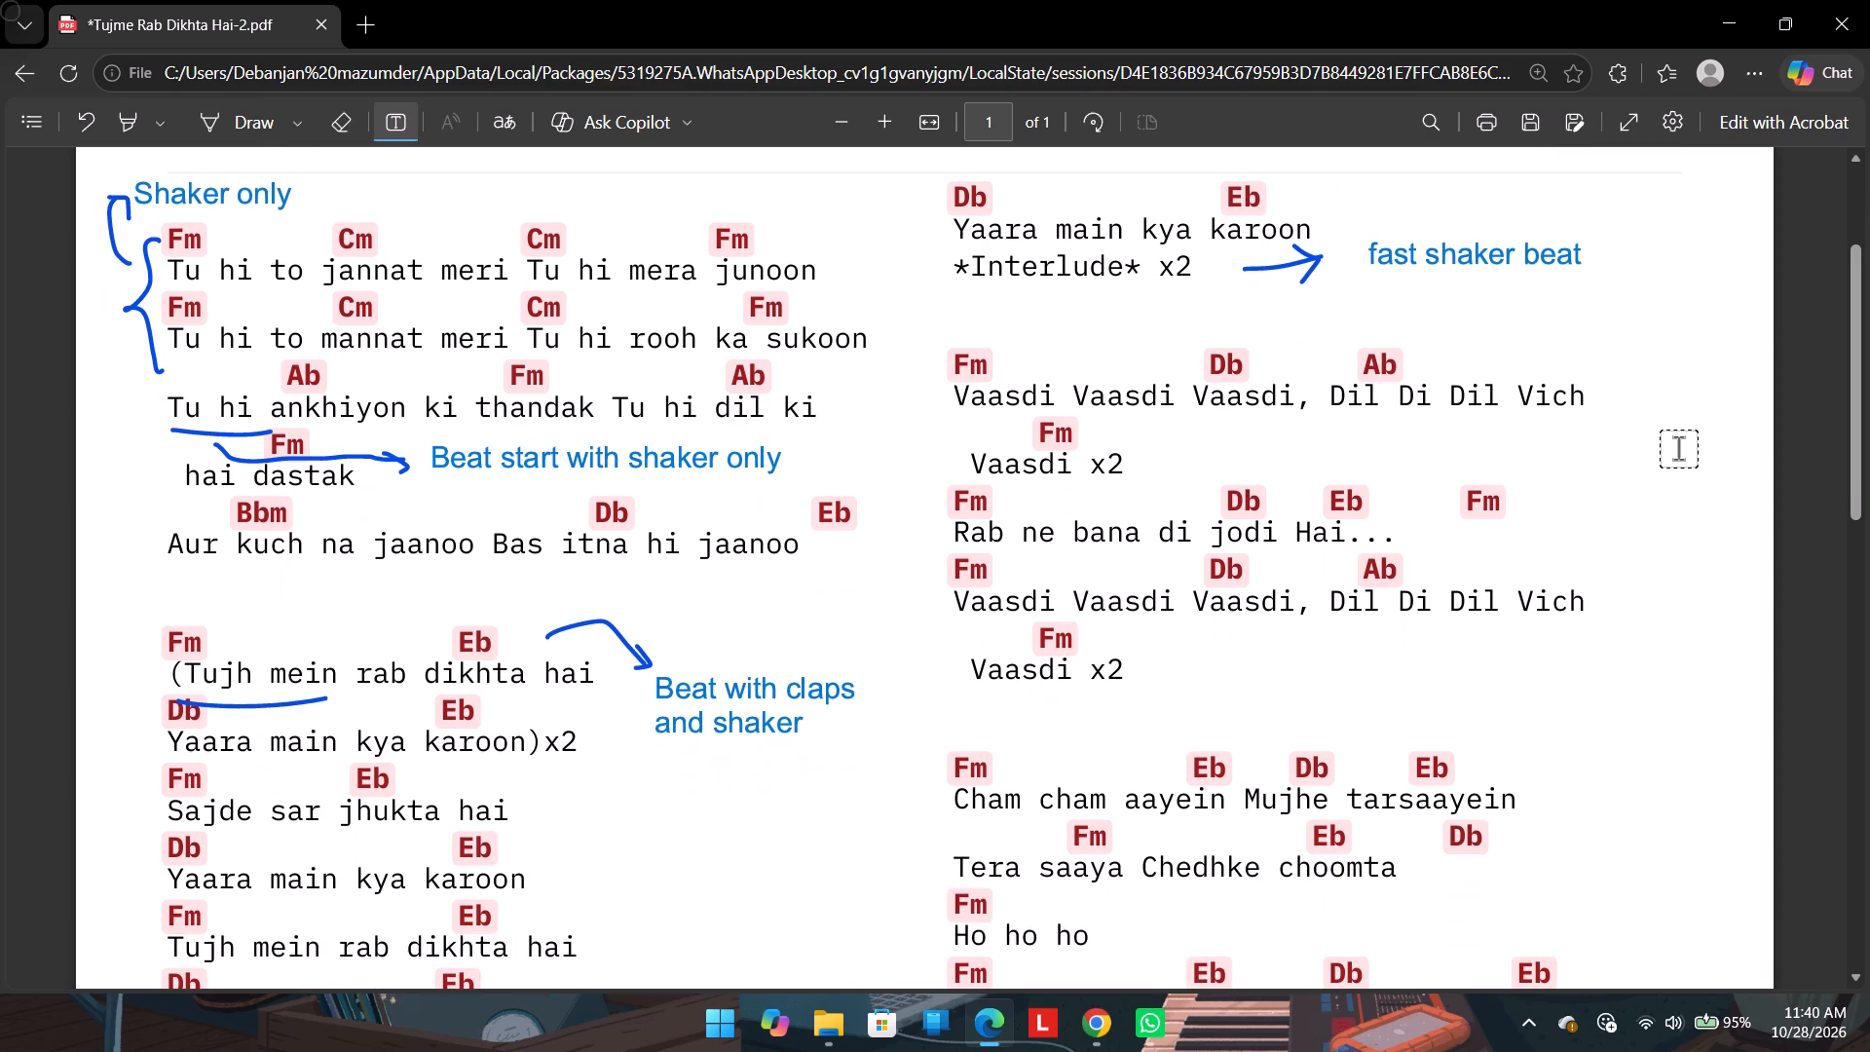
scroll(1678, 450, down, 2)
scroll(1677, 451, up, 3)
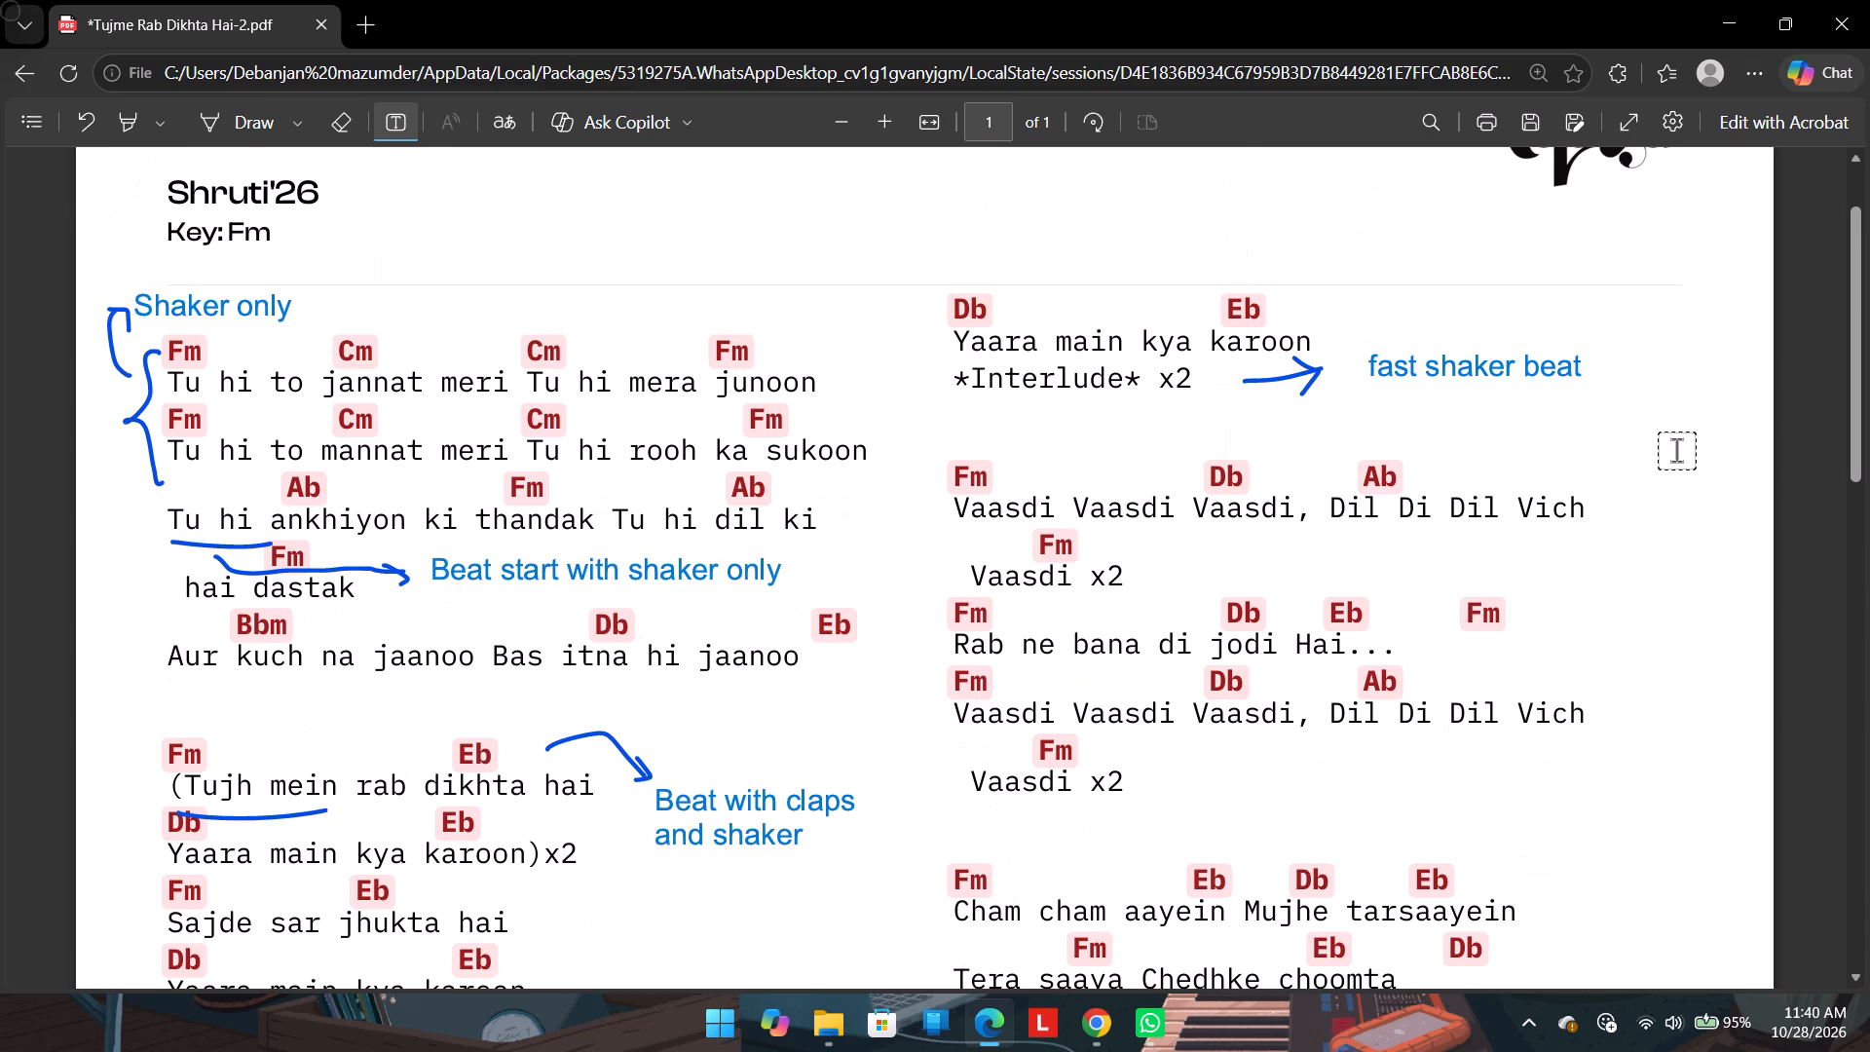
click(251, 126)
drag(1495, 400, 1498, 457)
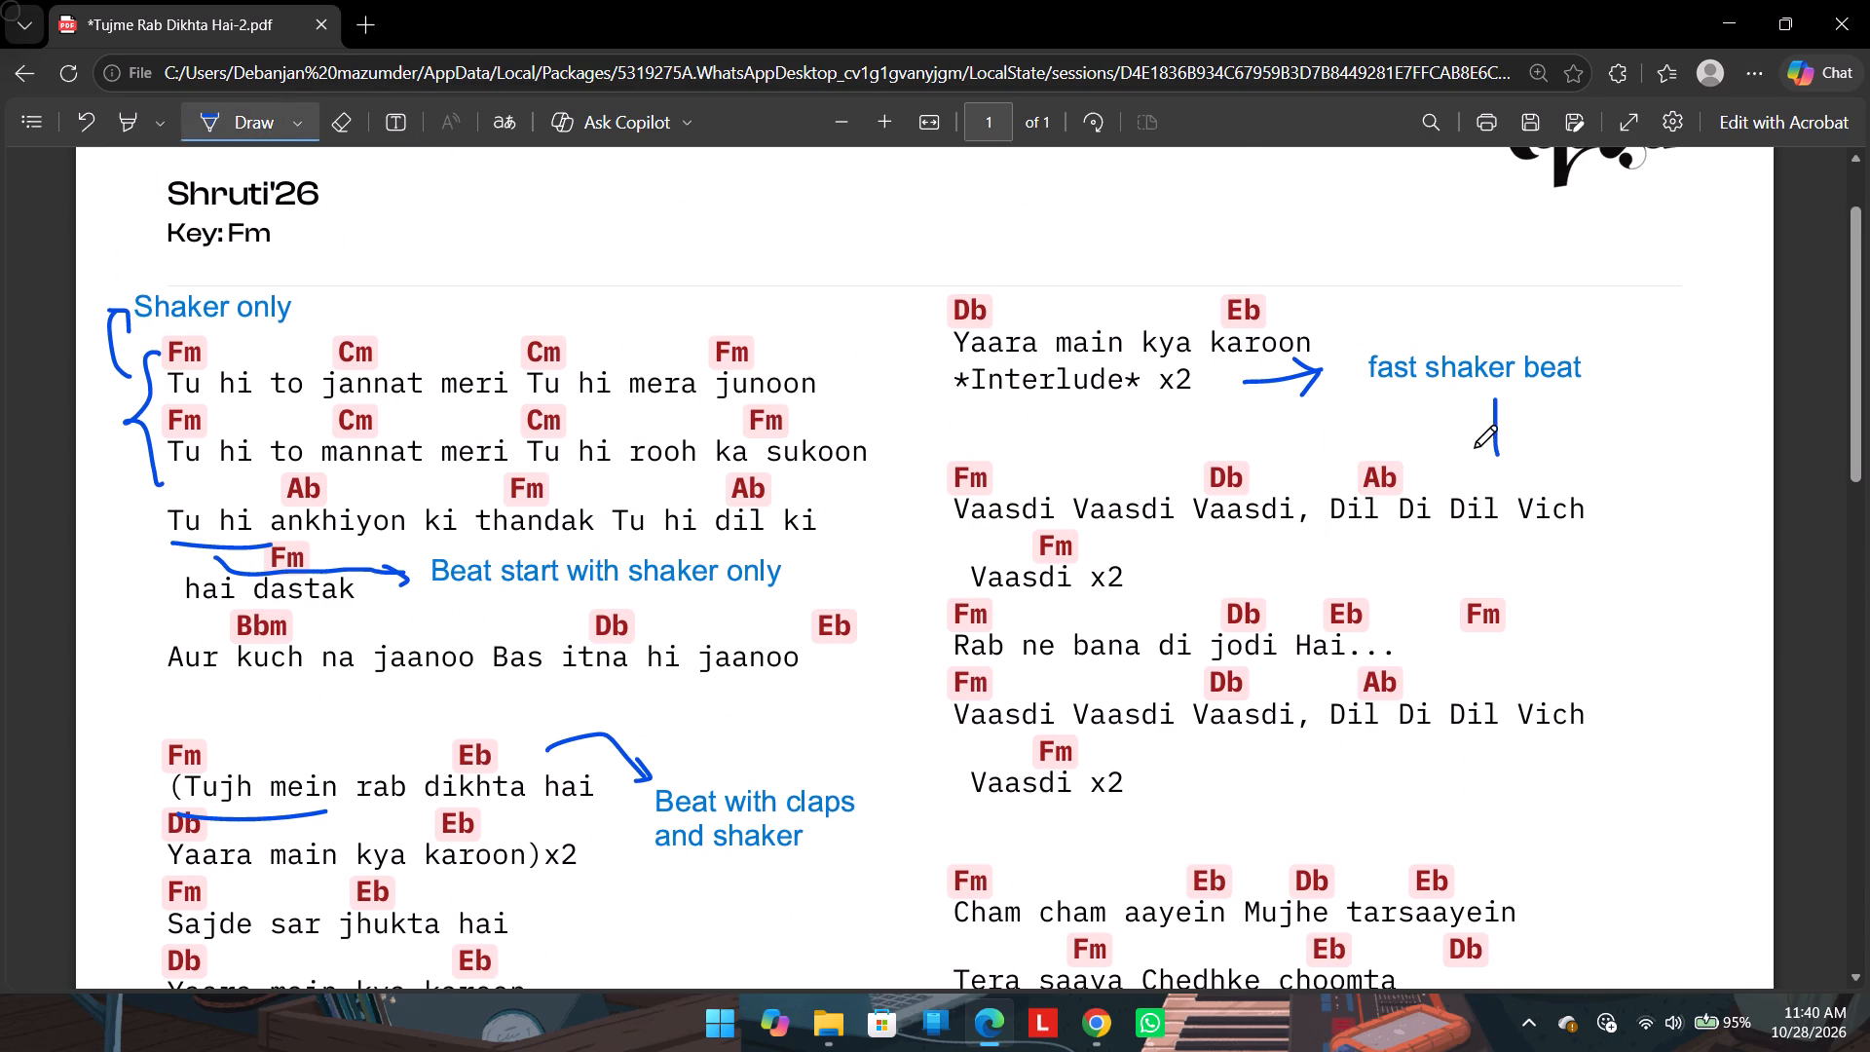
drag(1477, 448, 1507, 445)
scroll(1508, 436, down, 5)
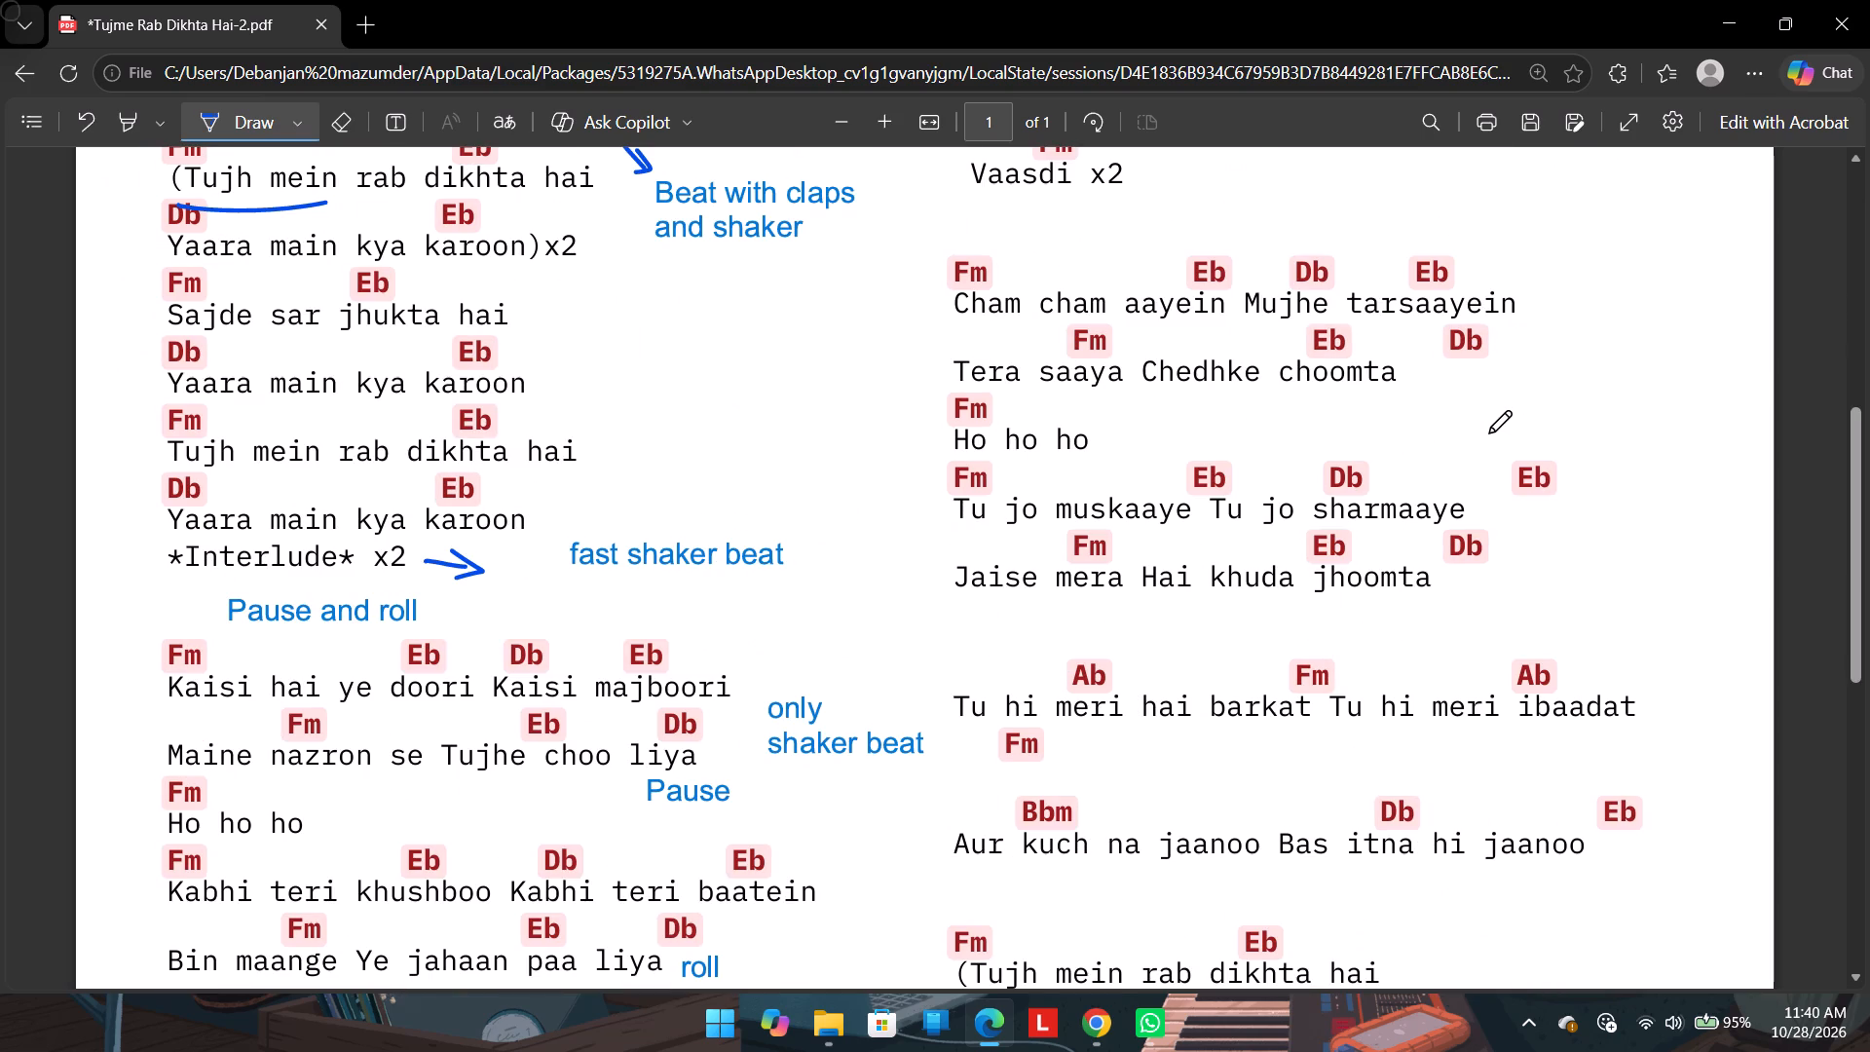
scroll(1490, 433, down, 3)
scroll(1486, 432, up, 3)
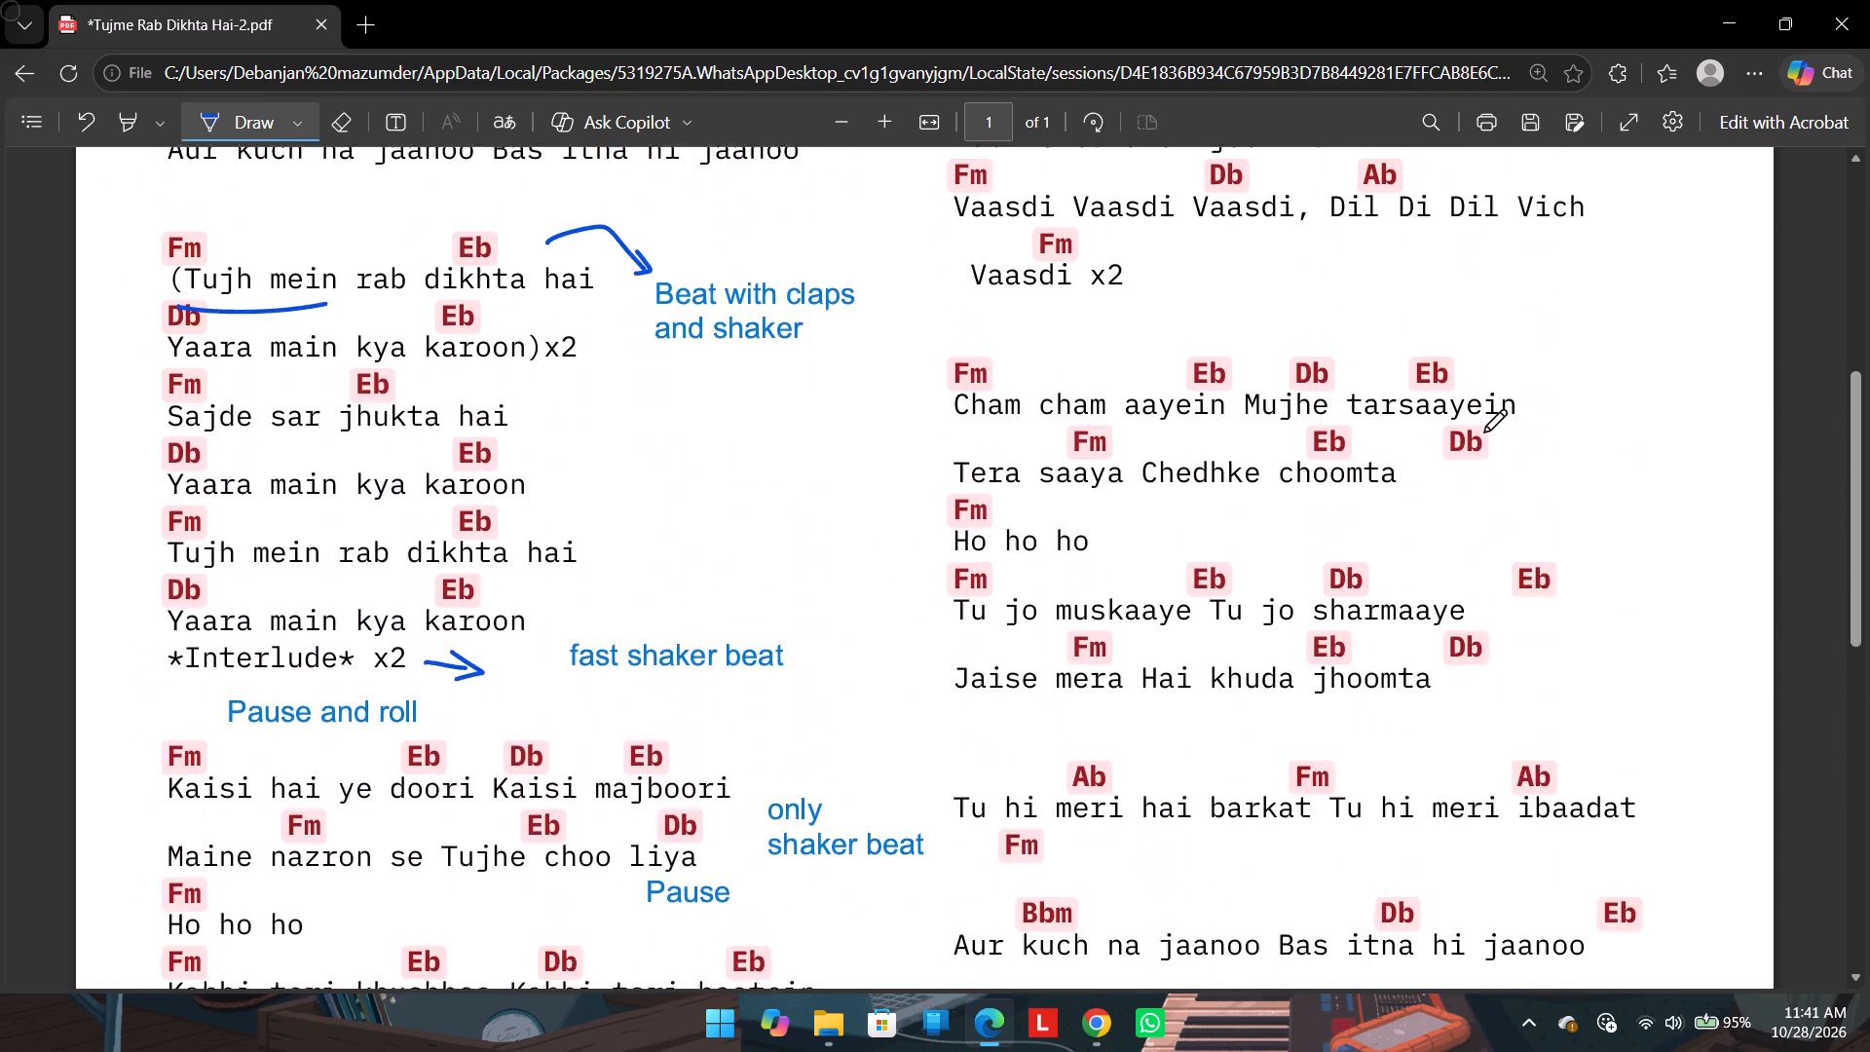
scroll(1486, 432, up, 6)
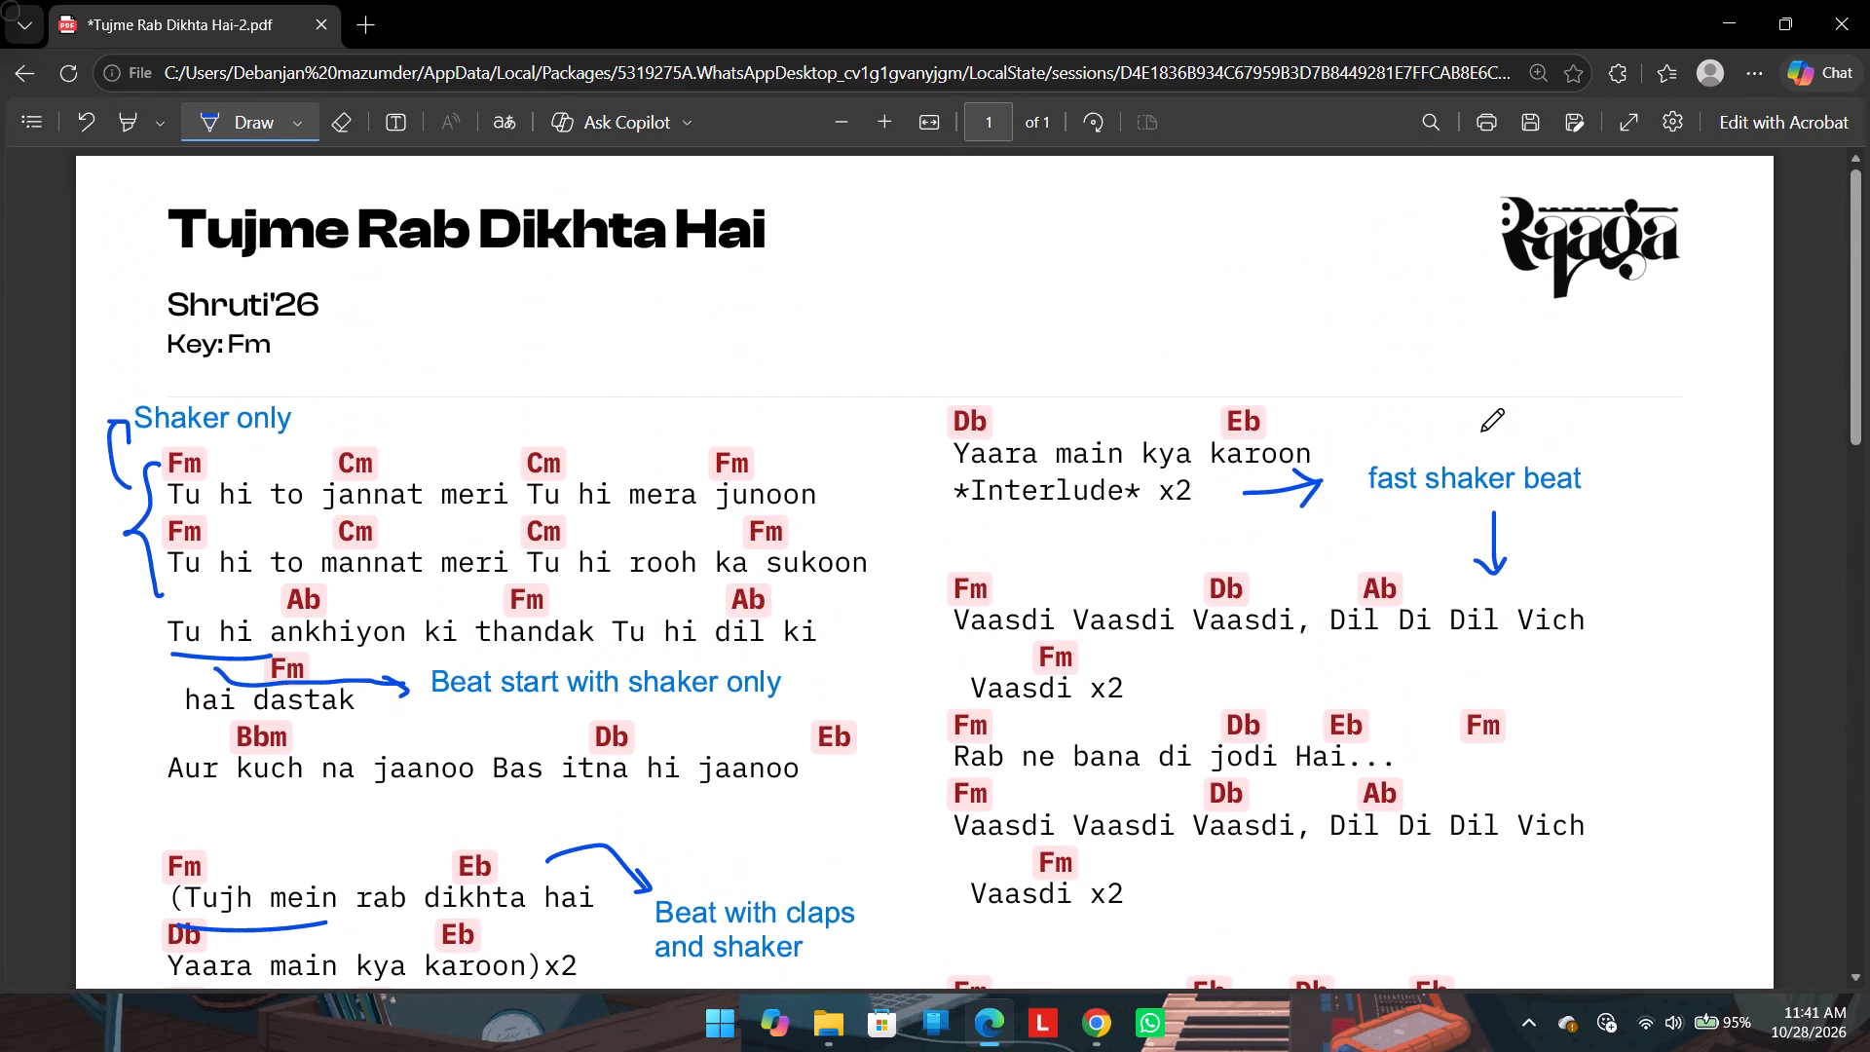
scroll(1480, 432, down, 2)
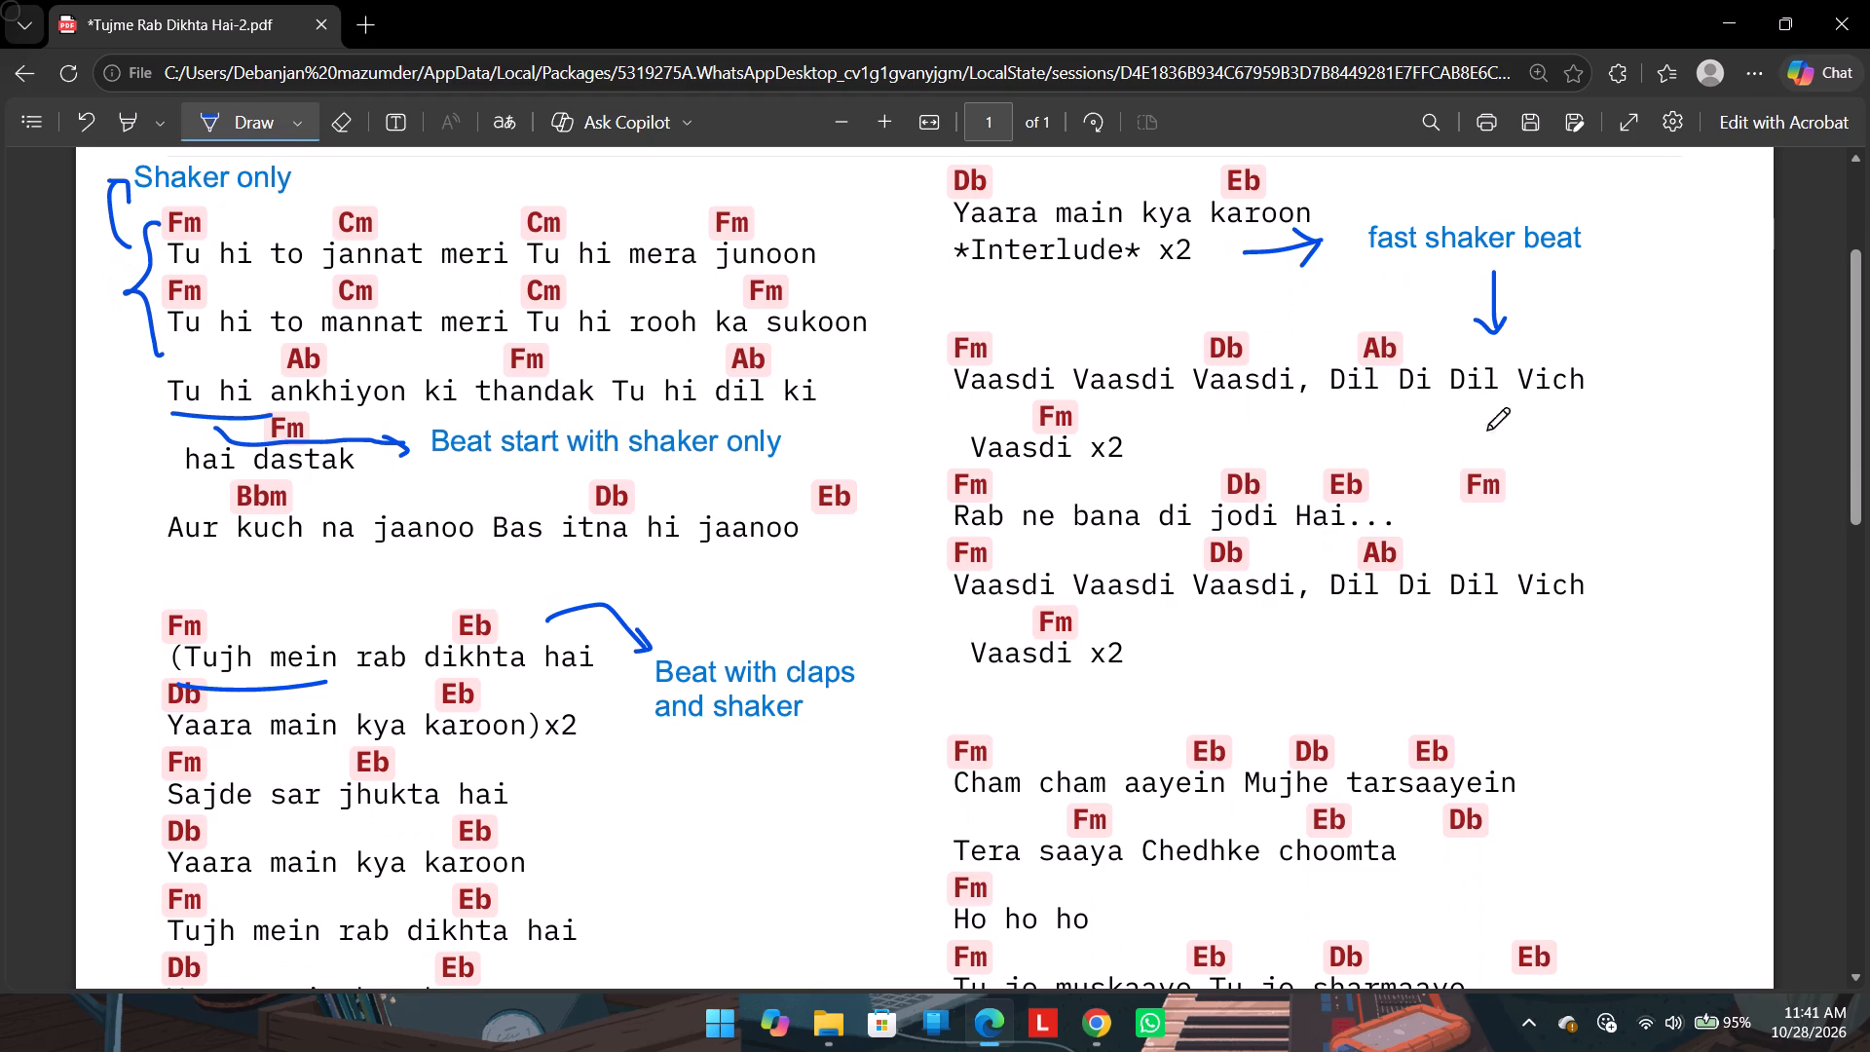
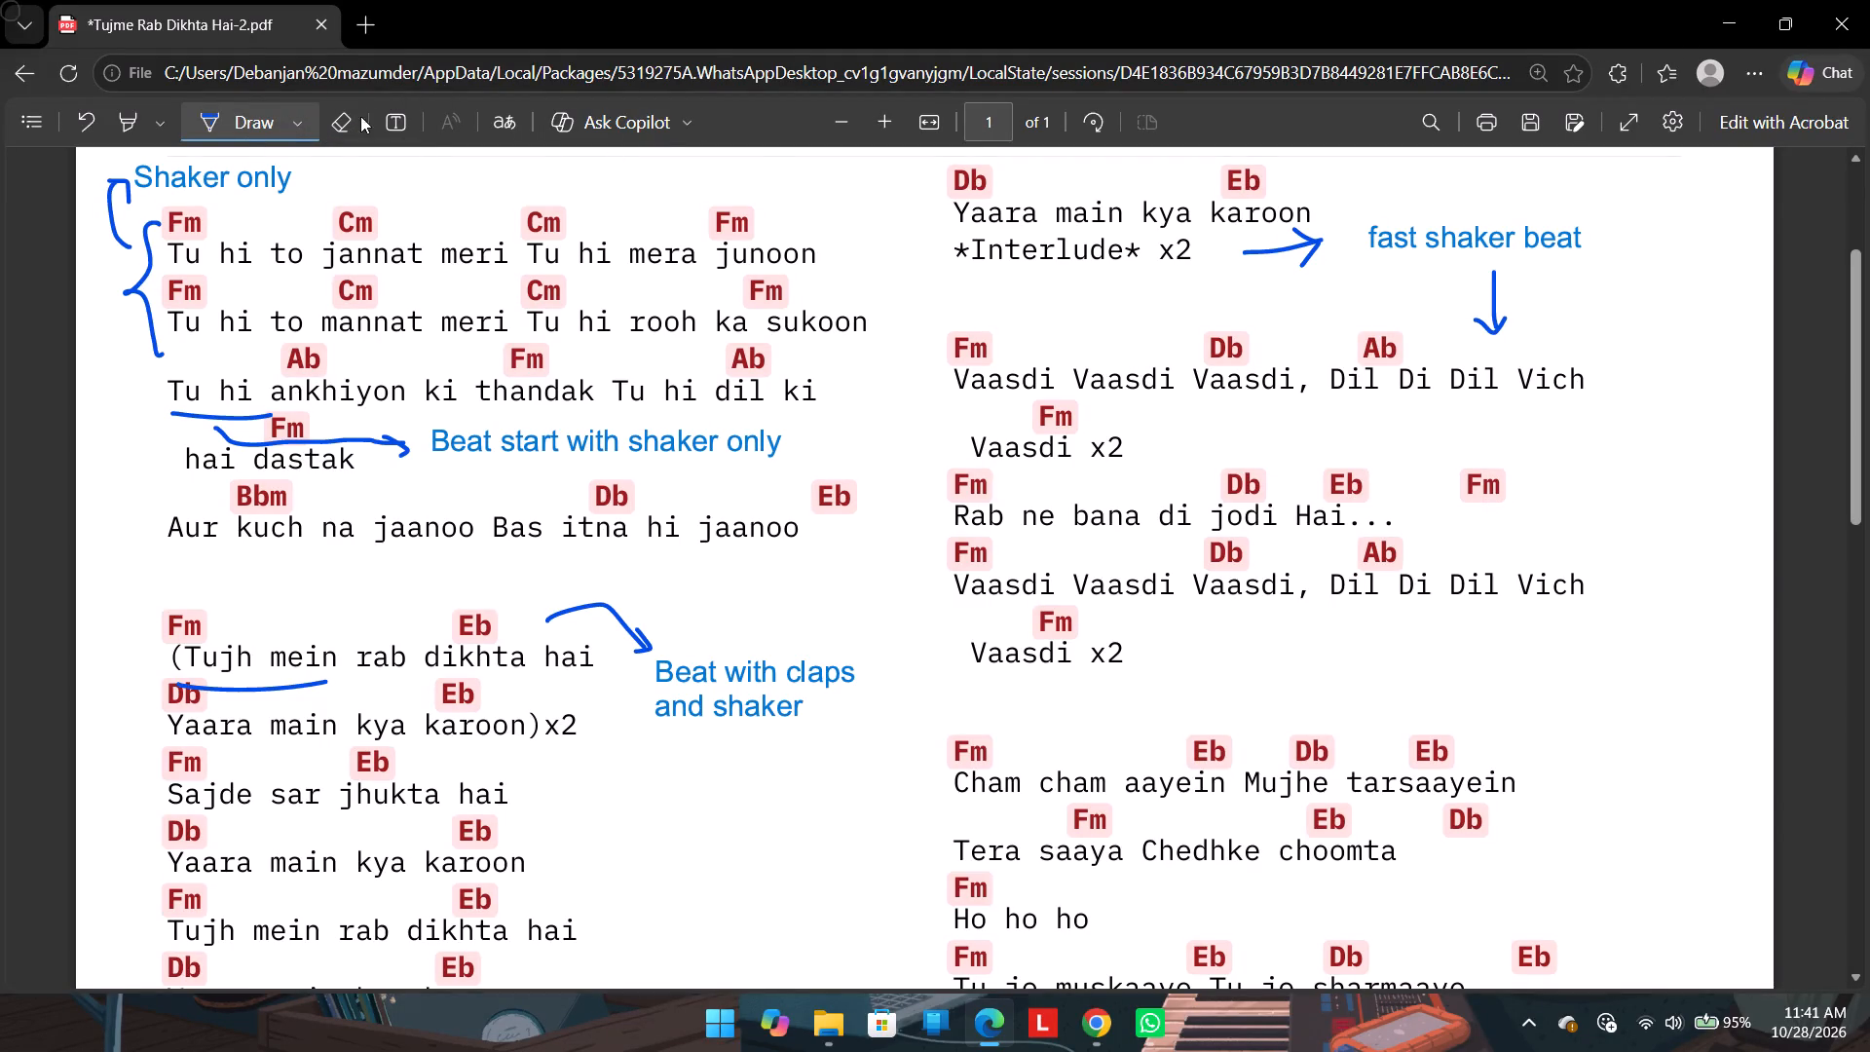
Add the text note "Jodi pe pause haiiii pe roll" at the end of the "Rab ne bana di jodi Hai..." line.
click(394, 123)
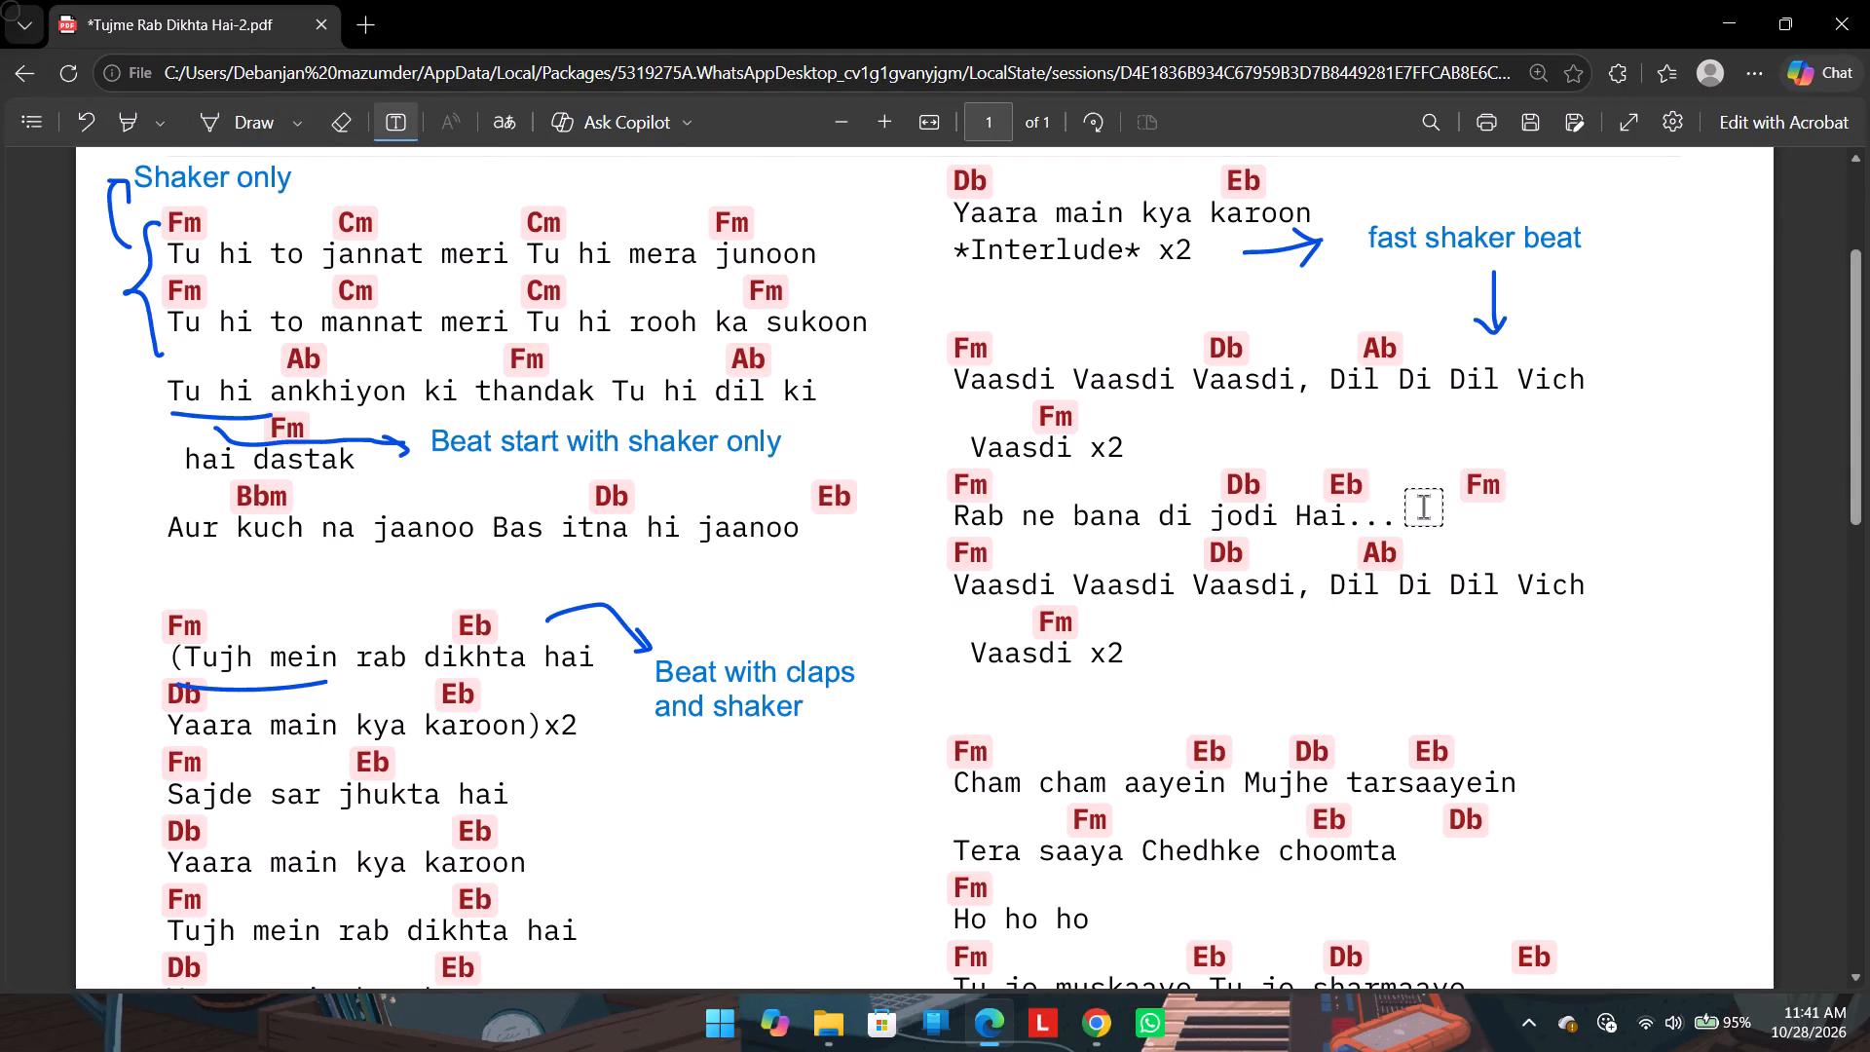
click(1424, 507)
text(Jo)
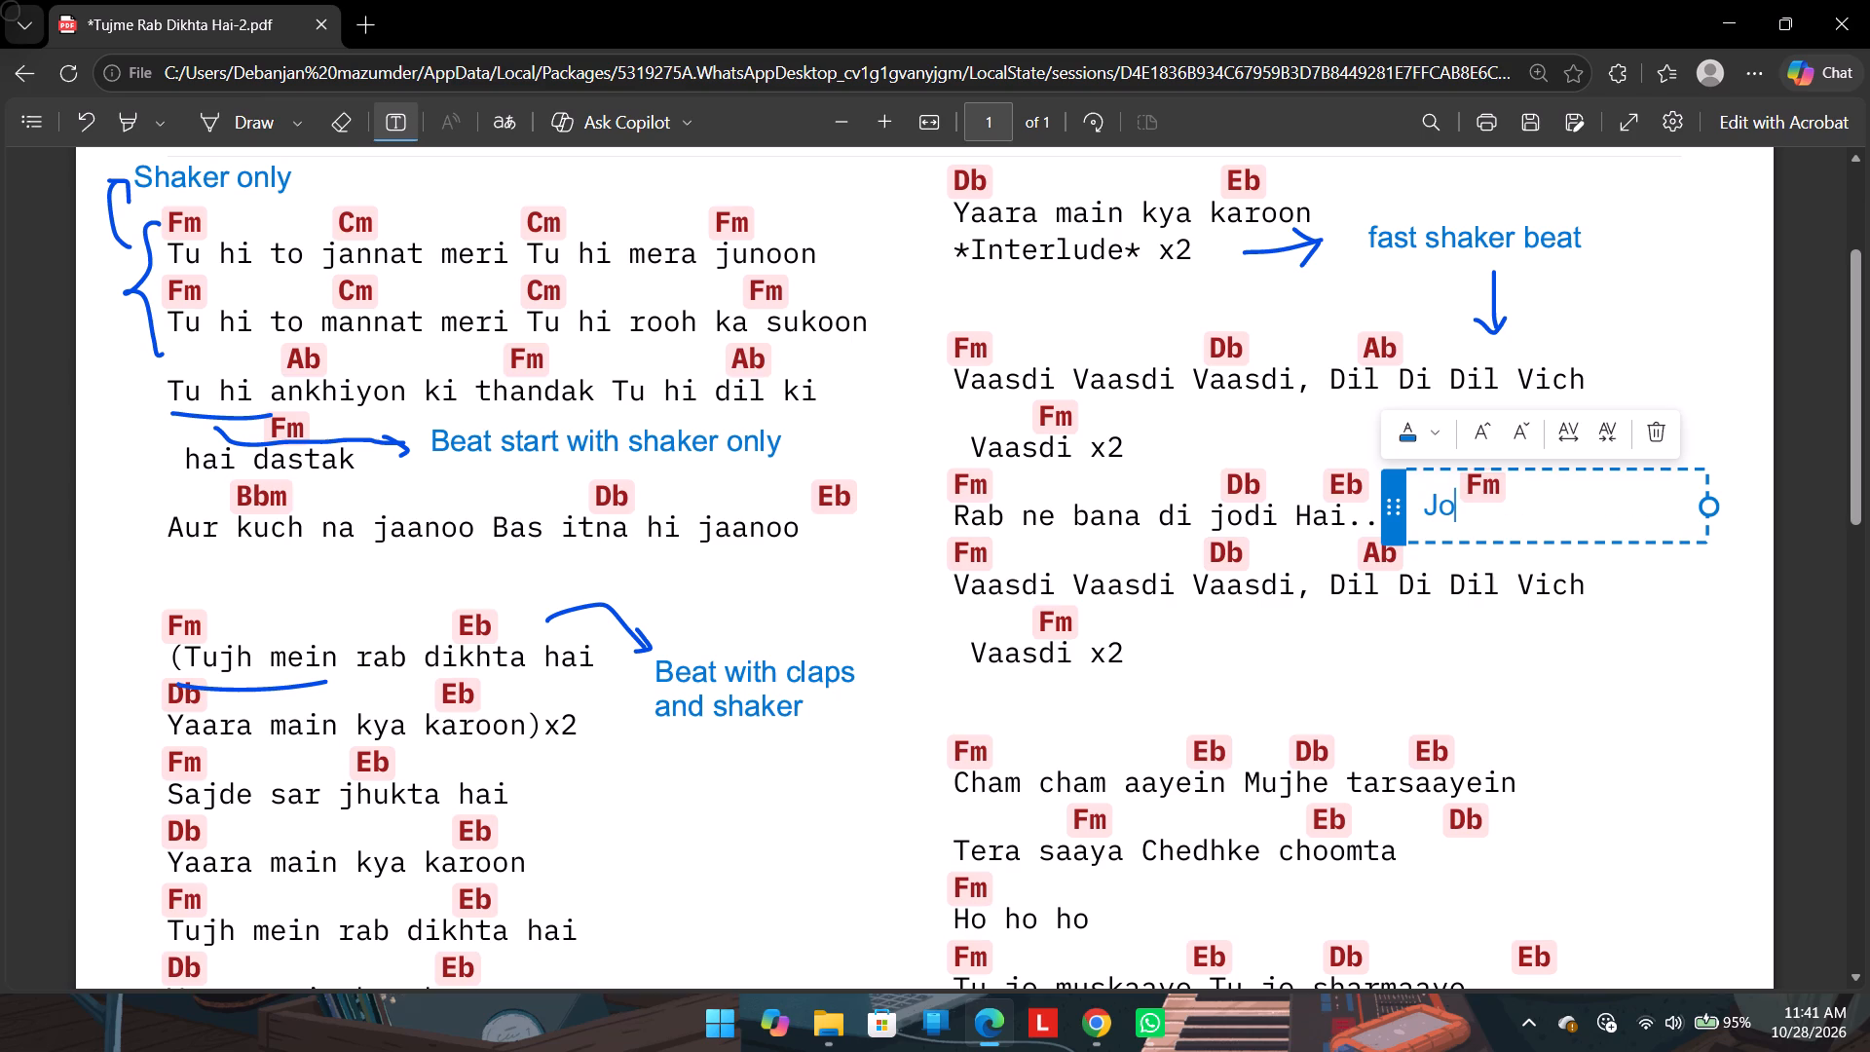
text(di pe pause)
key(space)
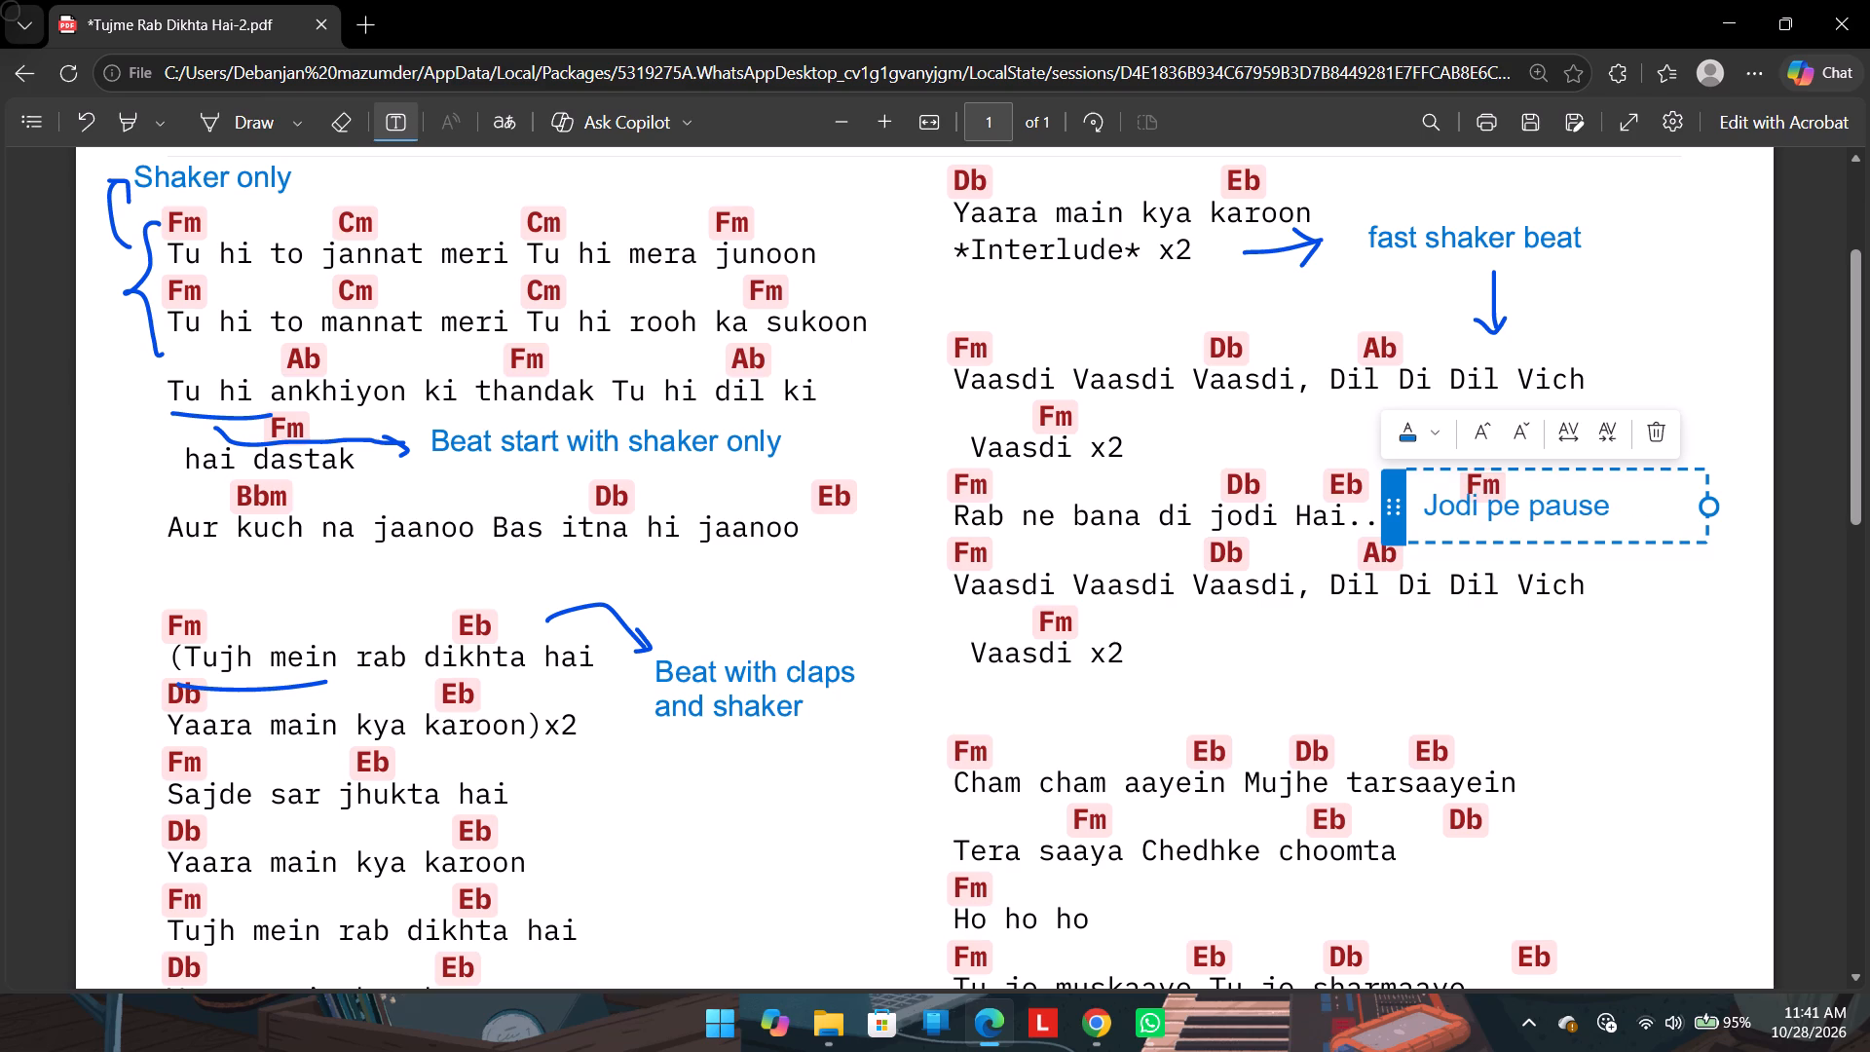
text(hayee)
key(BackSpace)
key(BackSpace)
key(BackSpace)
text(i)
key(space)
key(BackSpace)
text(iii pe rooll)
key(BackSpace)
key(BackSpace)
key(BackSpace)
text(ll)
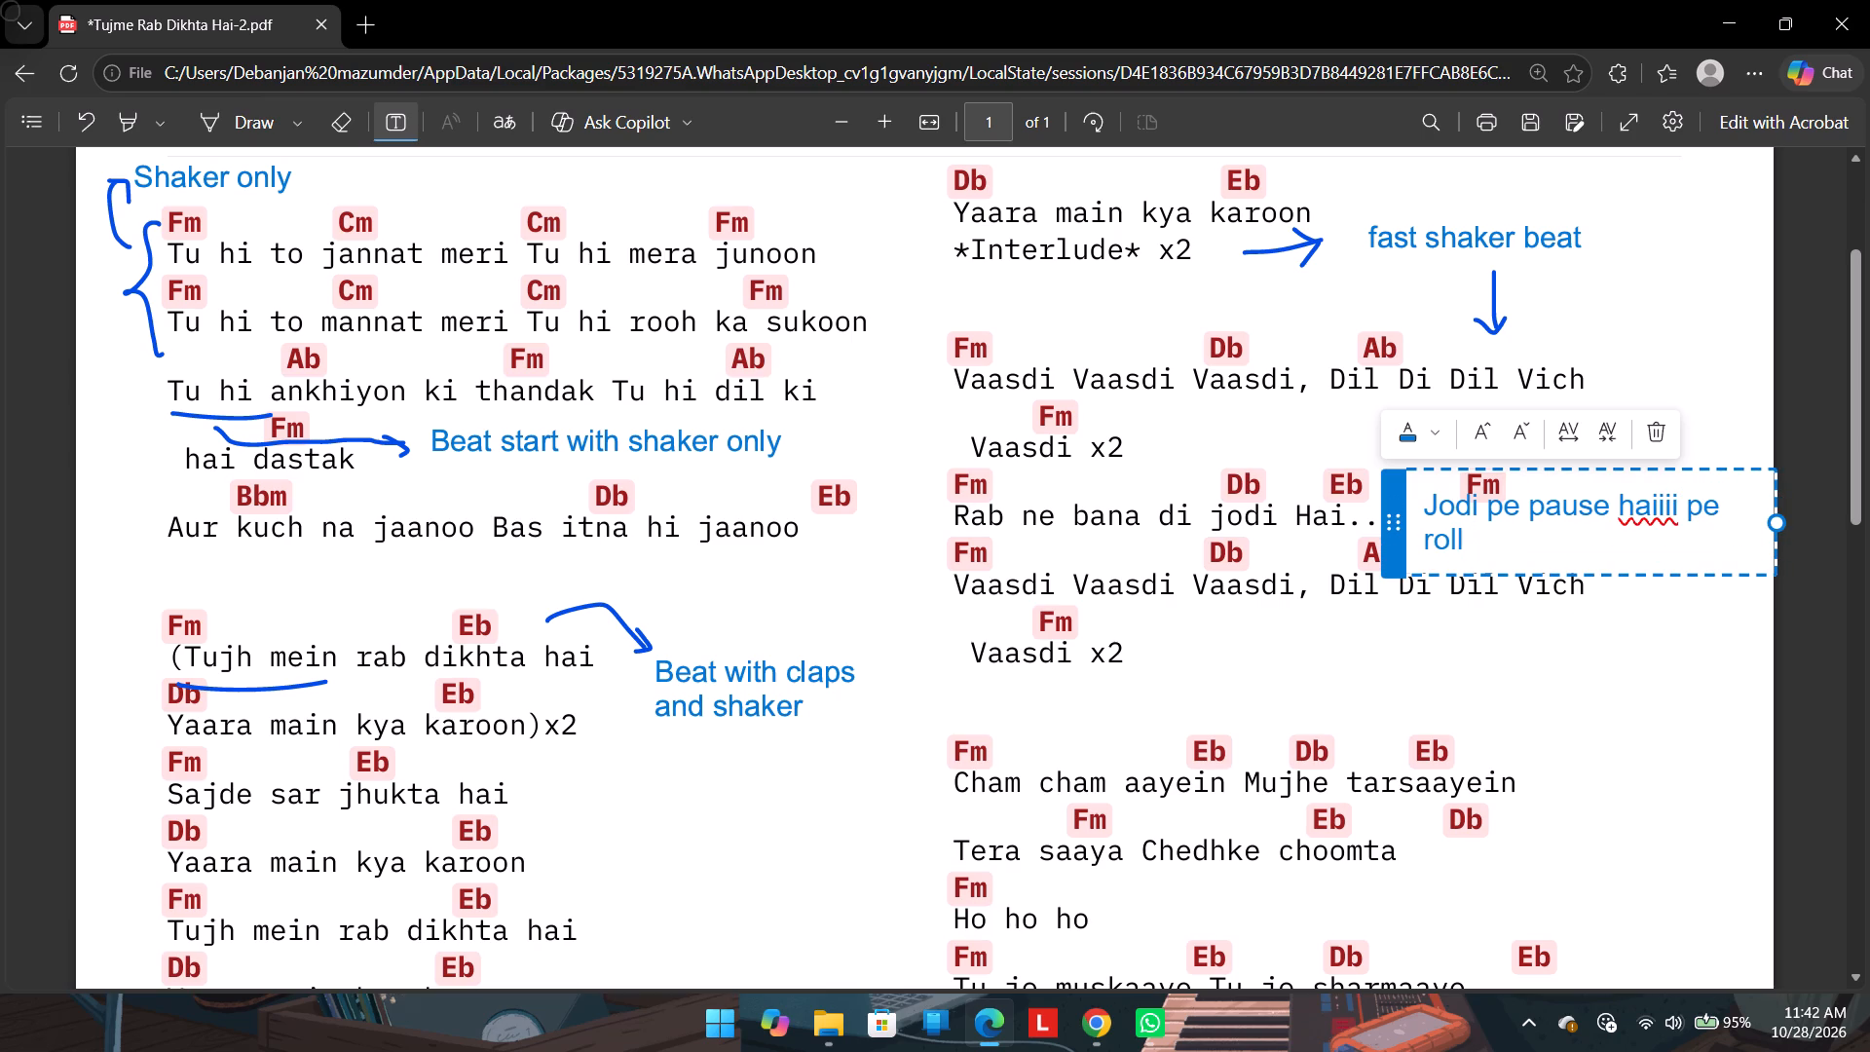
Shift the "Jodi pe pause haiiii pe roll" note against the end of its lyric line and widen its box to fit one line.
drag(1397, 536, 1366, 536)
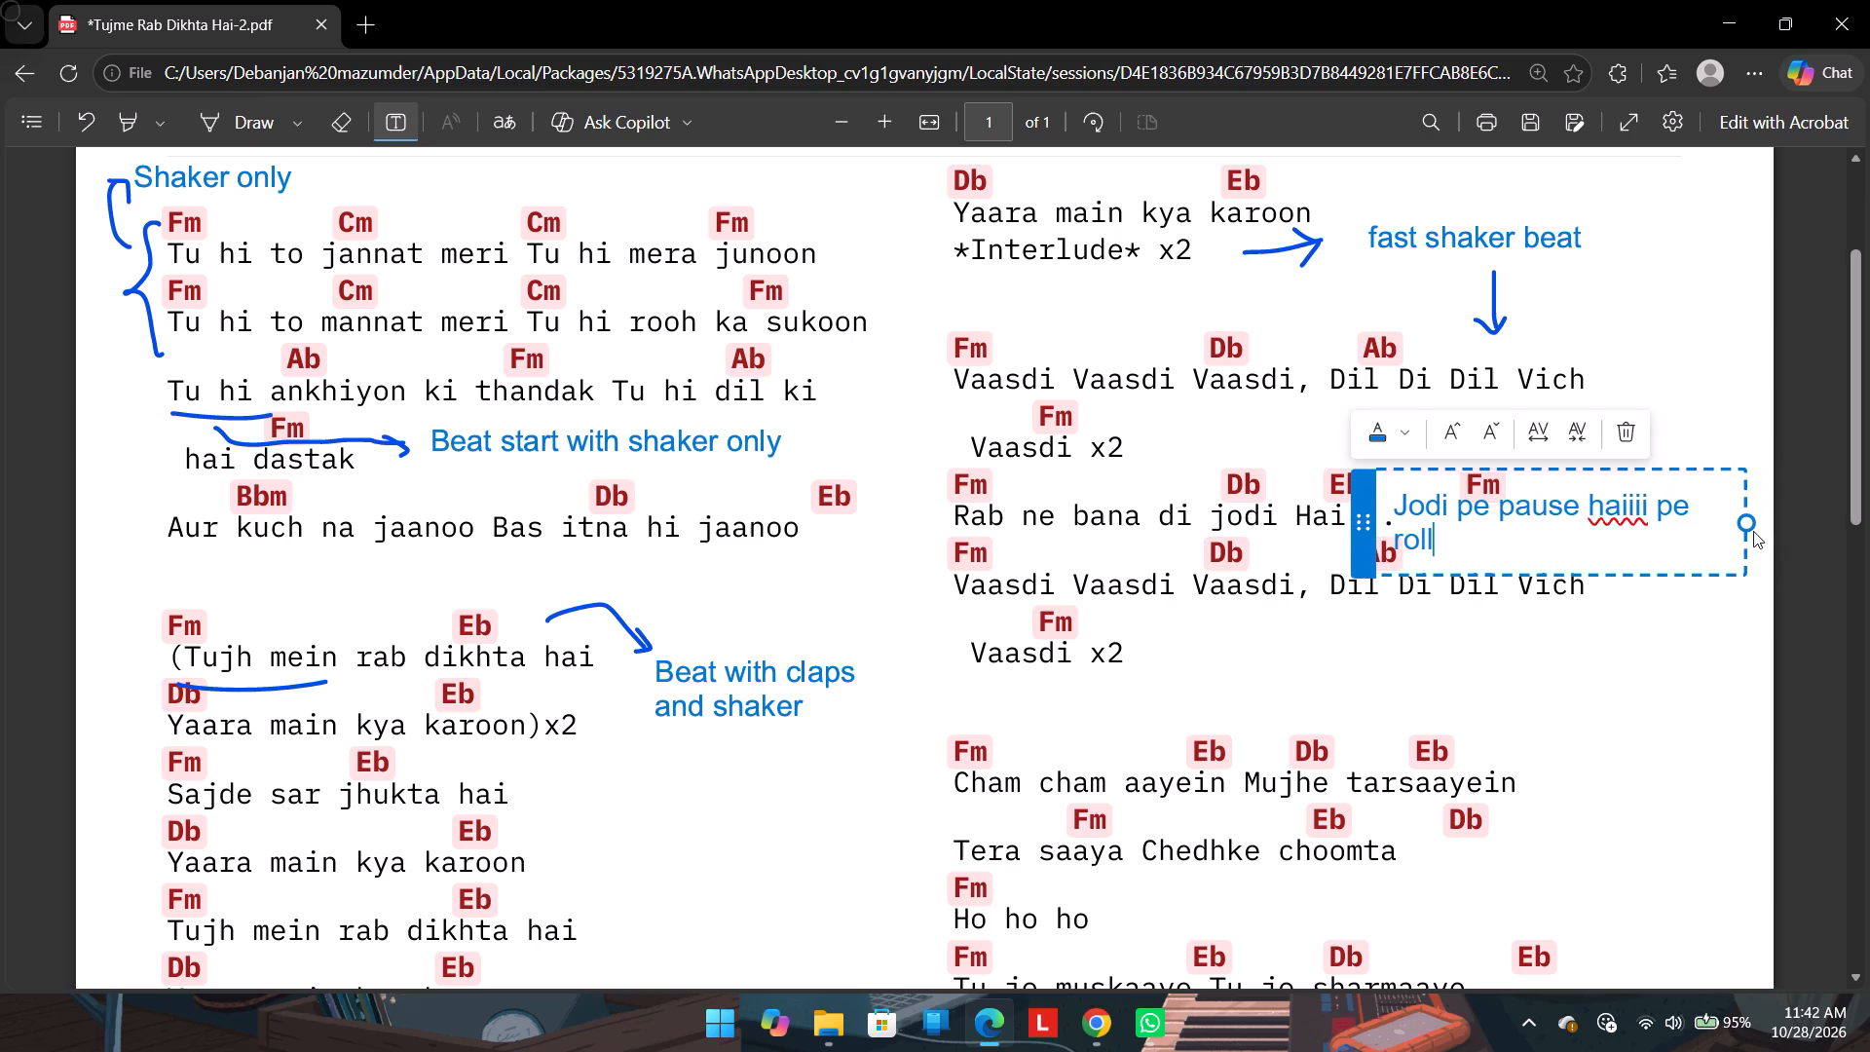
drag(1750, 528, 1766, 521)
click(1701, 632)
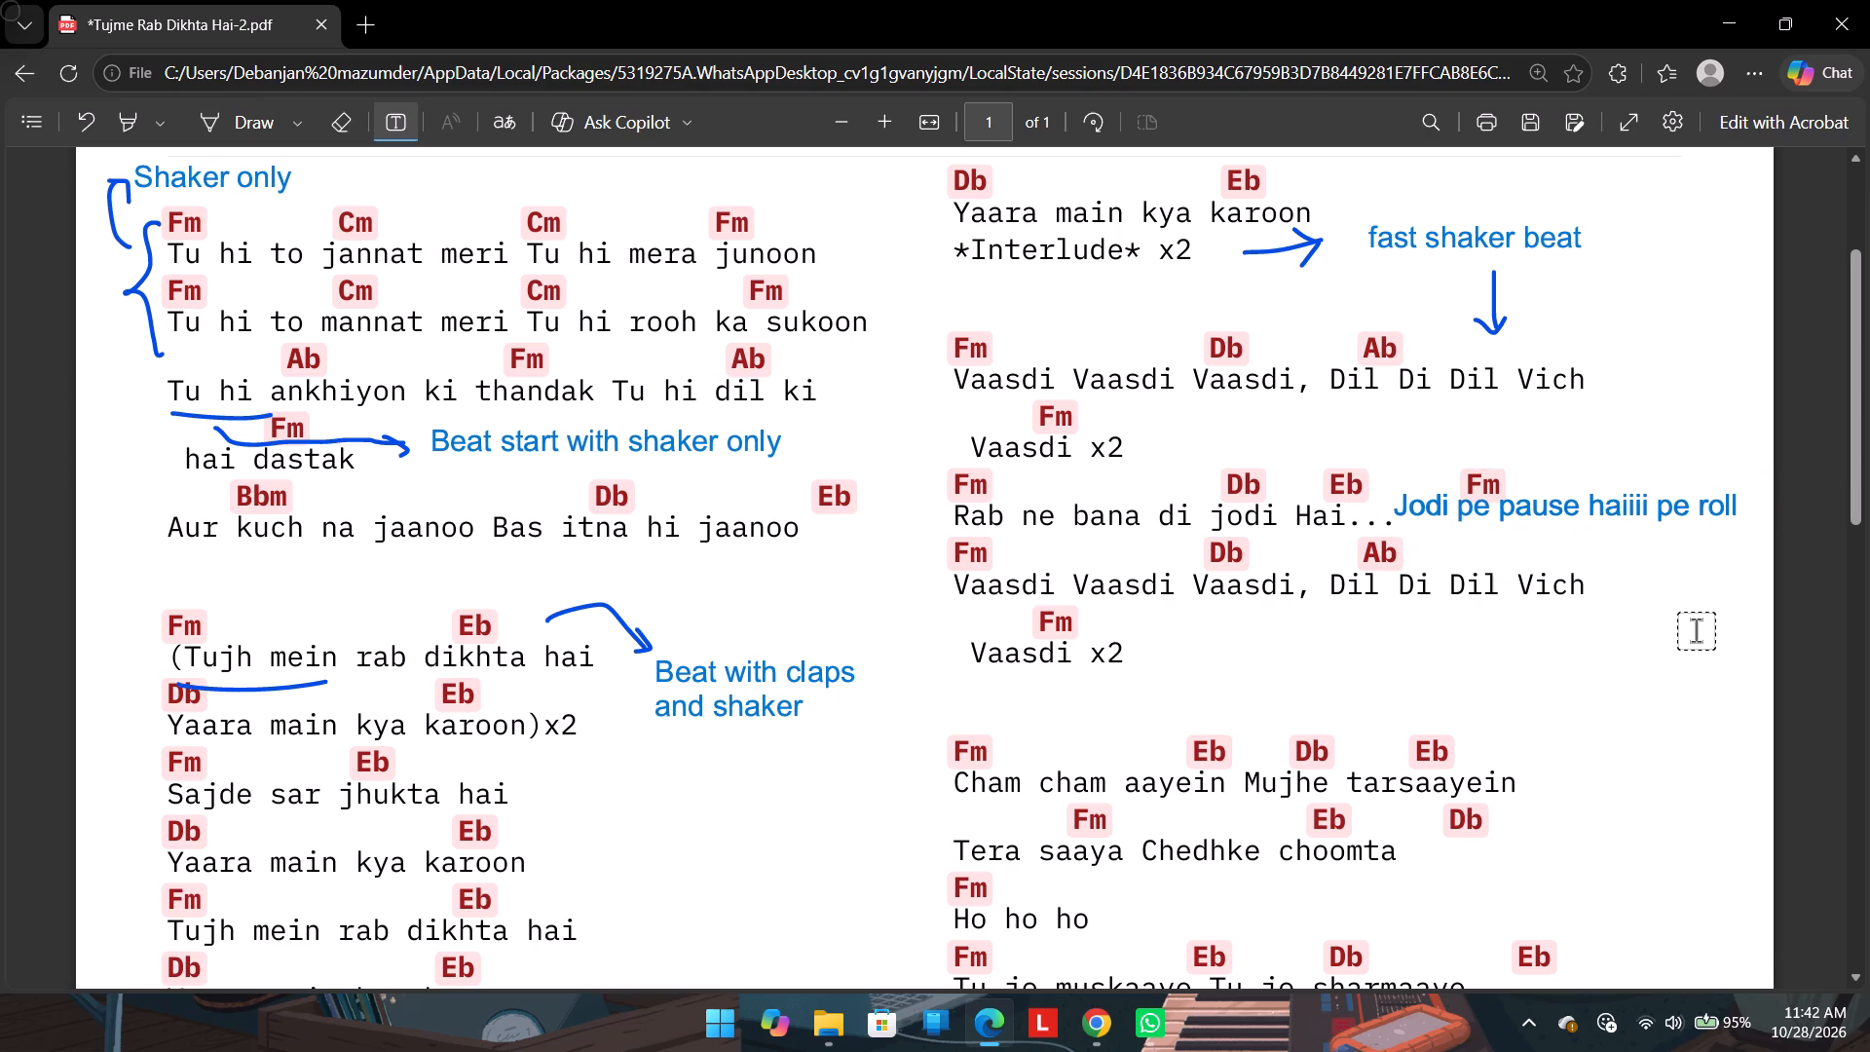
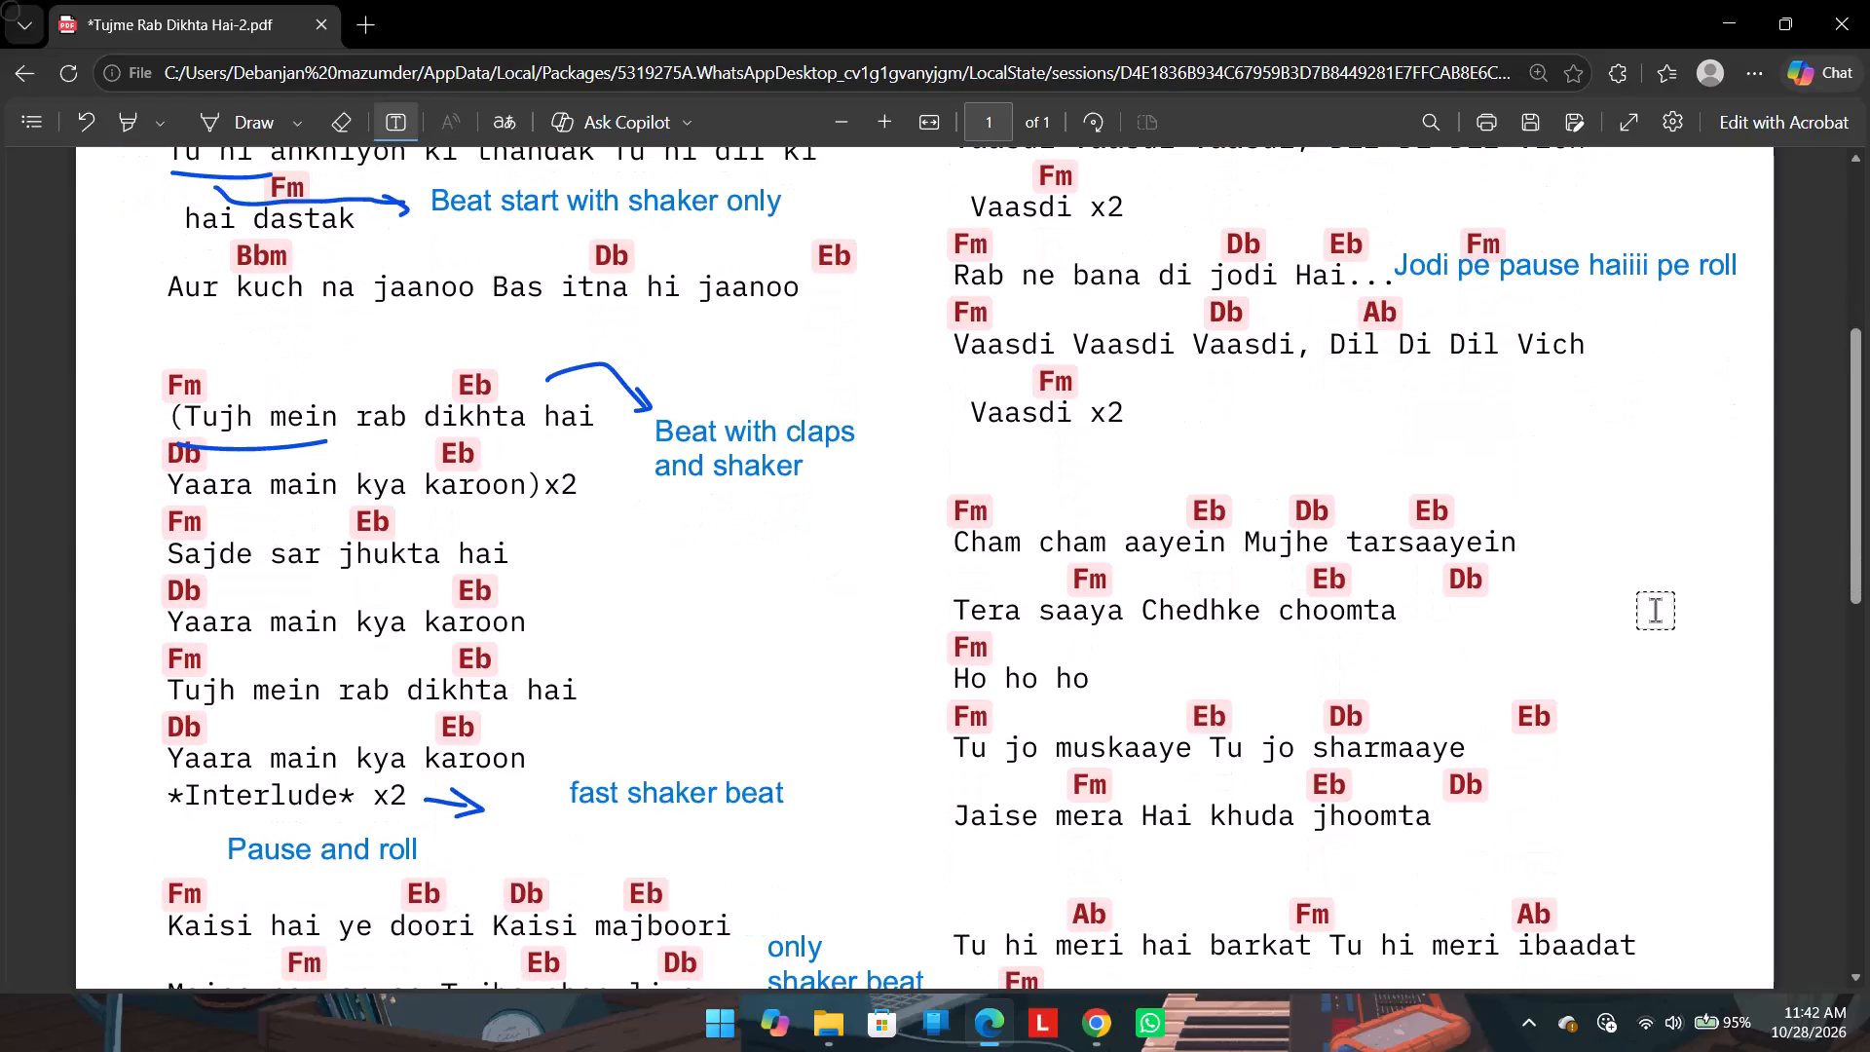
Add the text note "Slow shaker" beside the end of the "Tera saaya Chedhke choomta" line.
click(1602, 572)
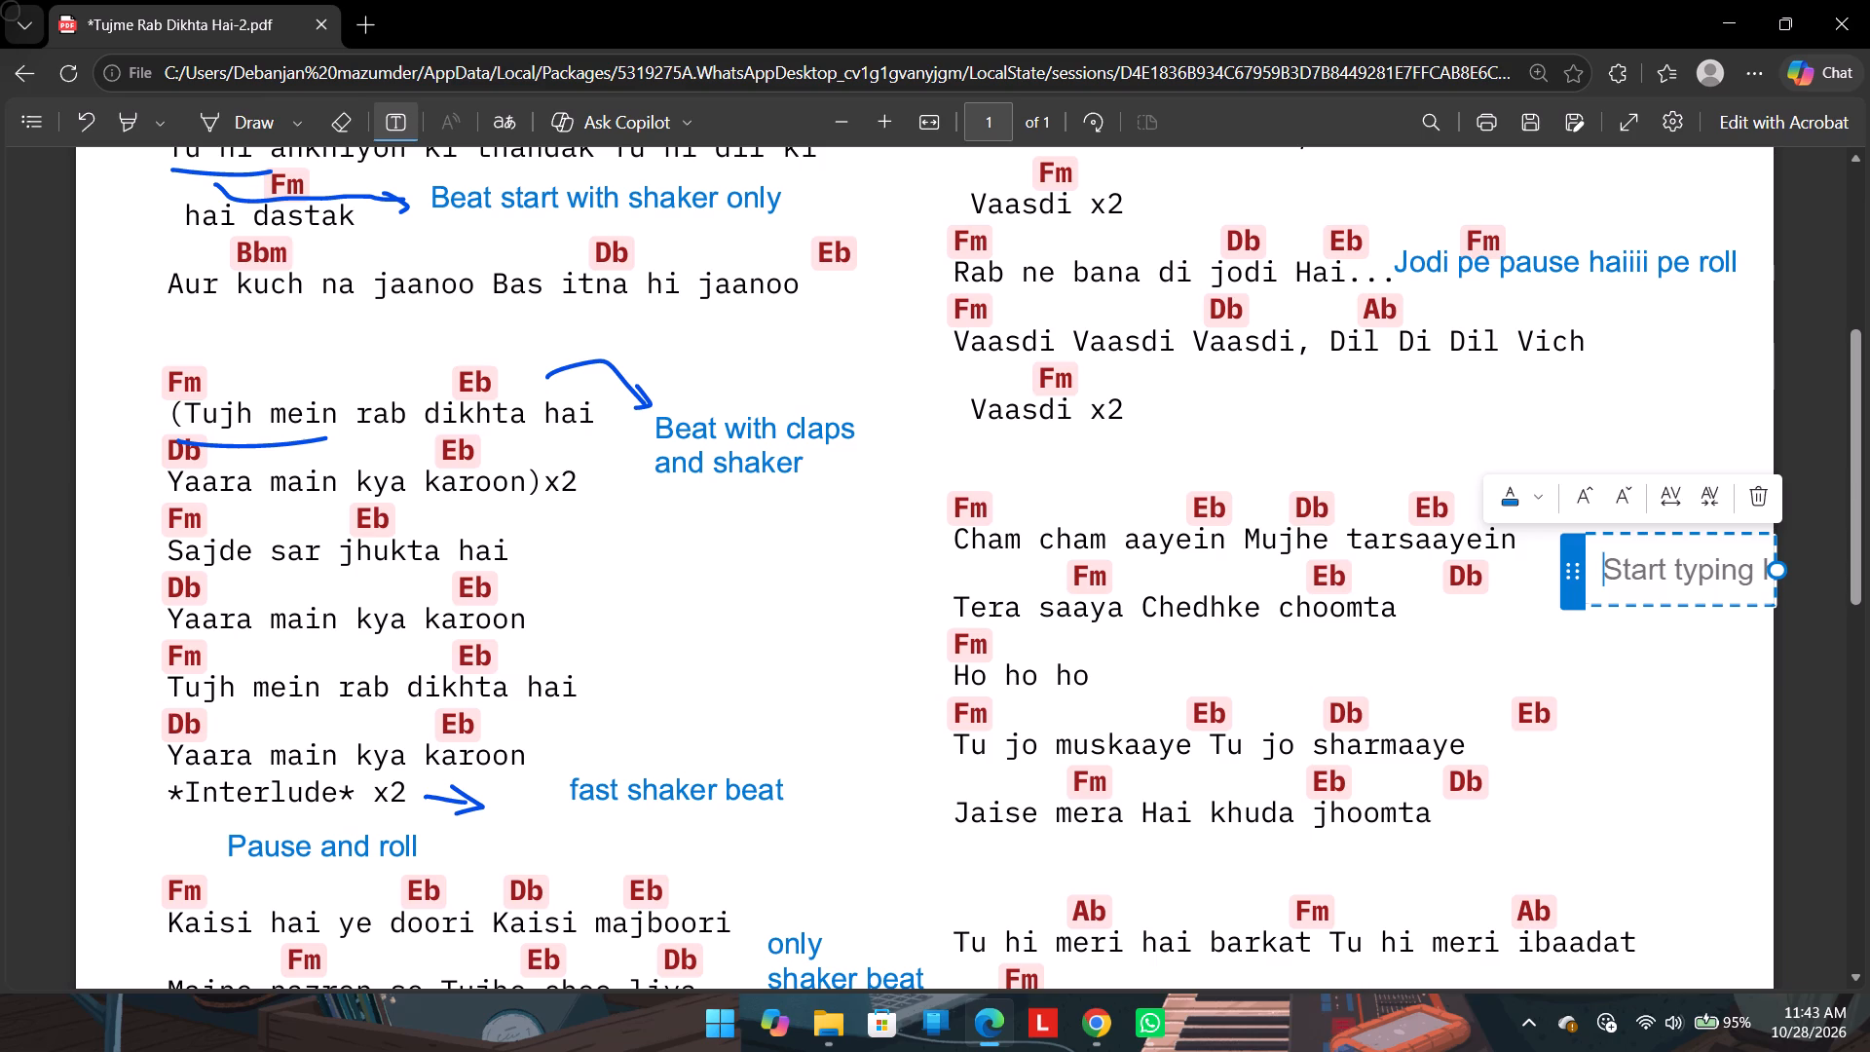
drag(1570, 585, 1509, 600)
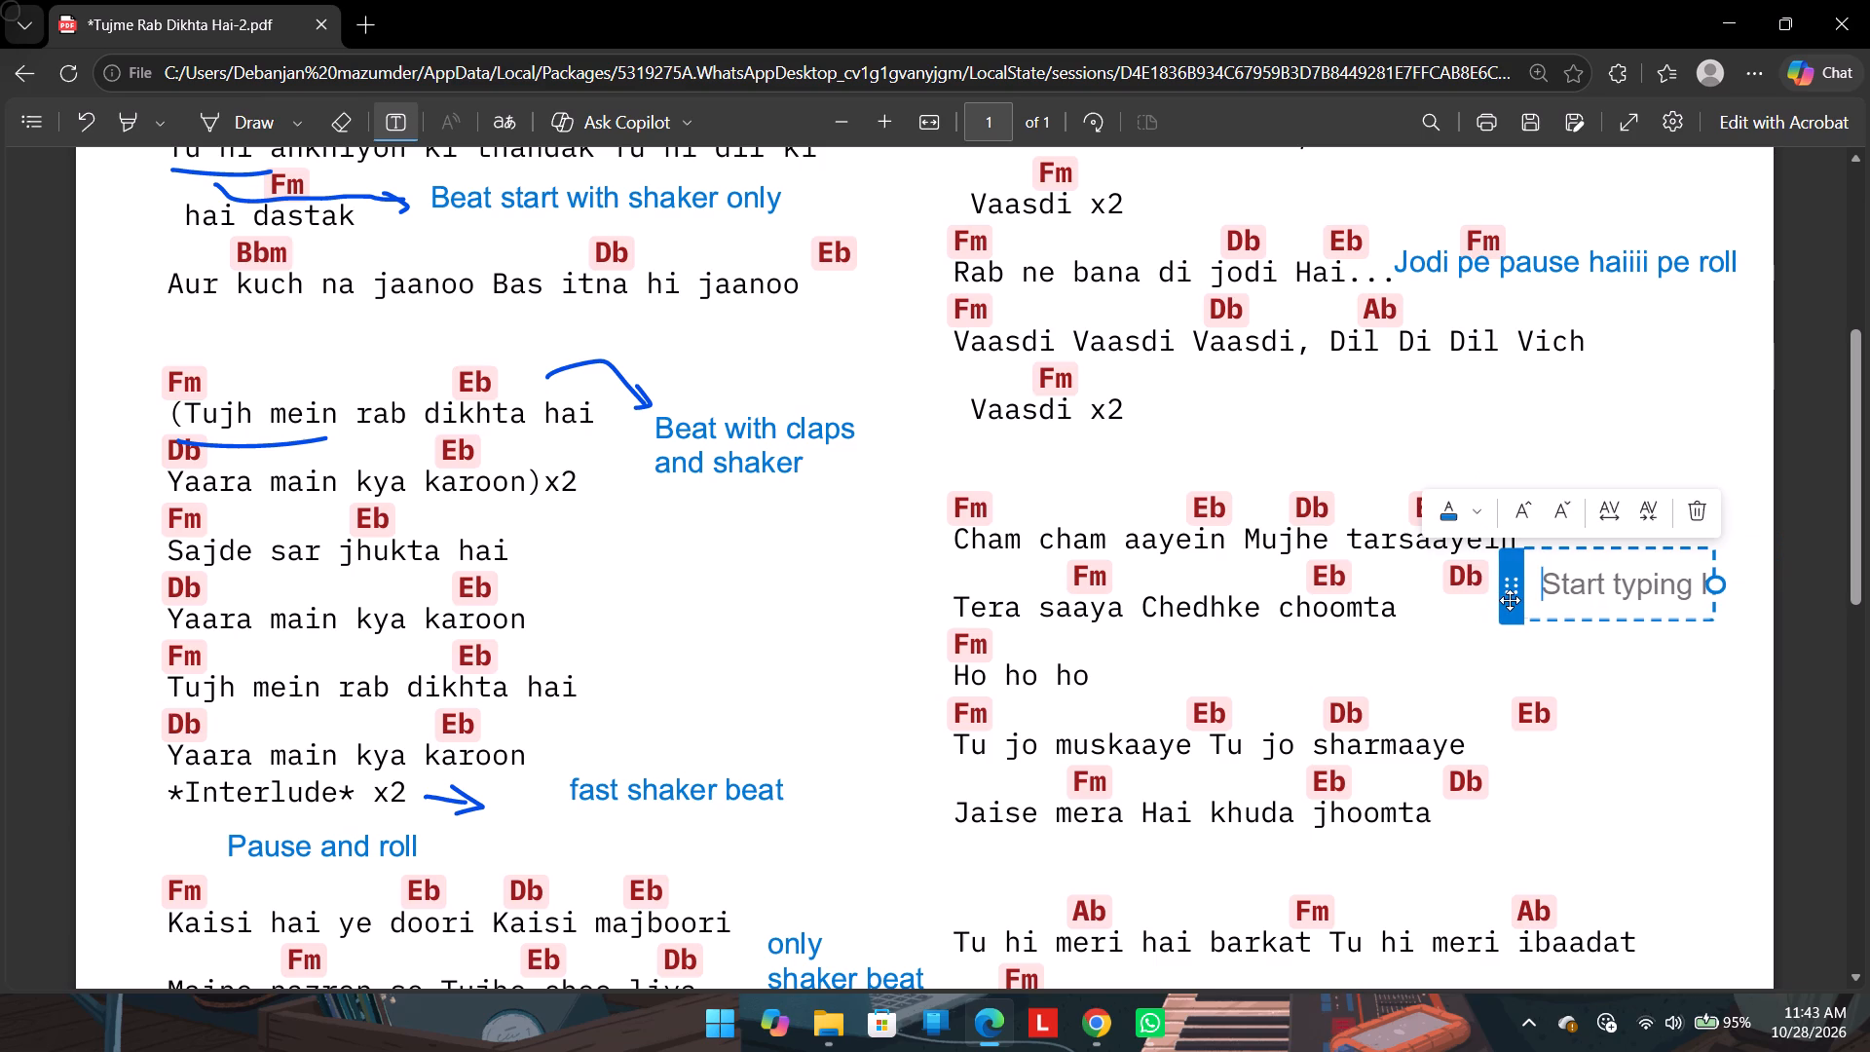
key(shift+o)
key(BackSpace)
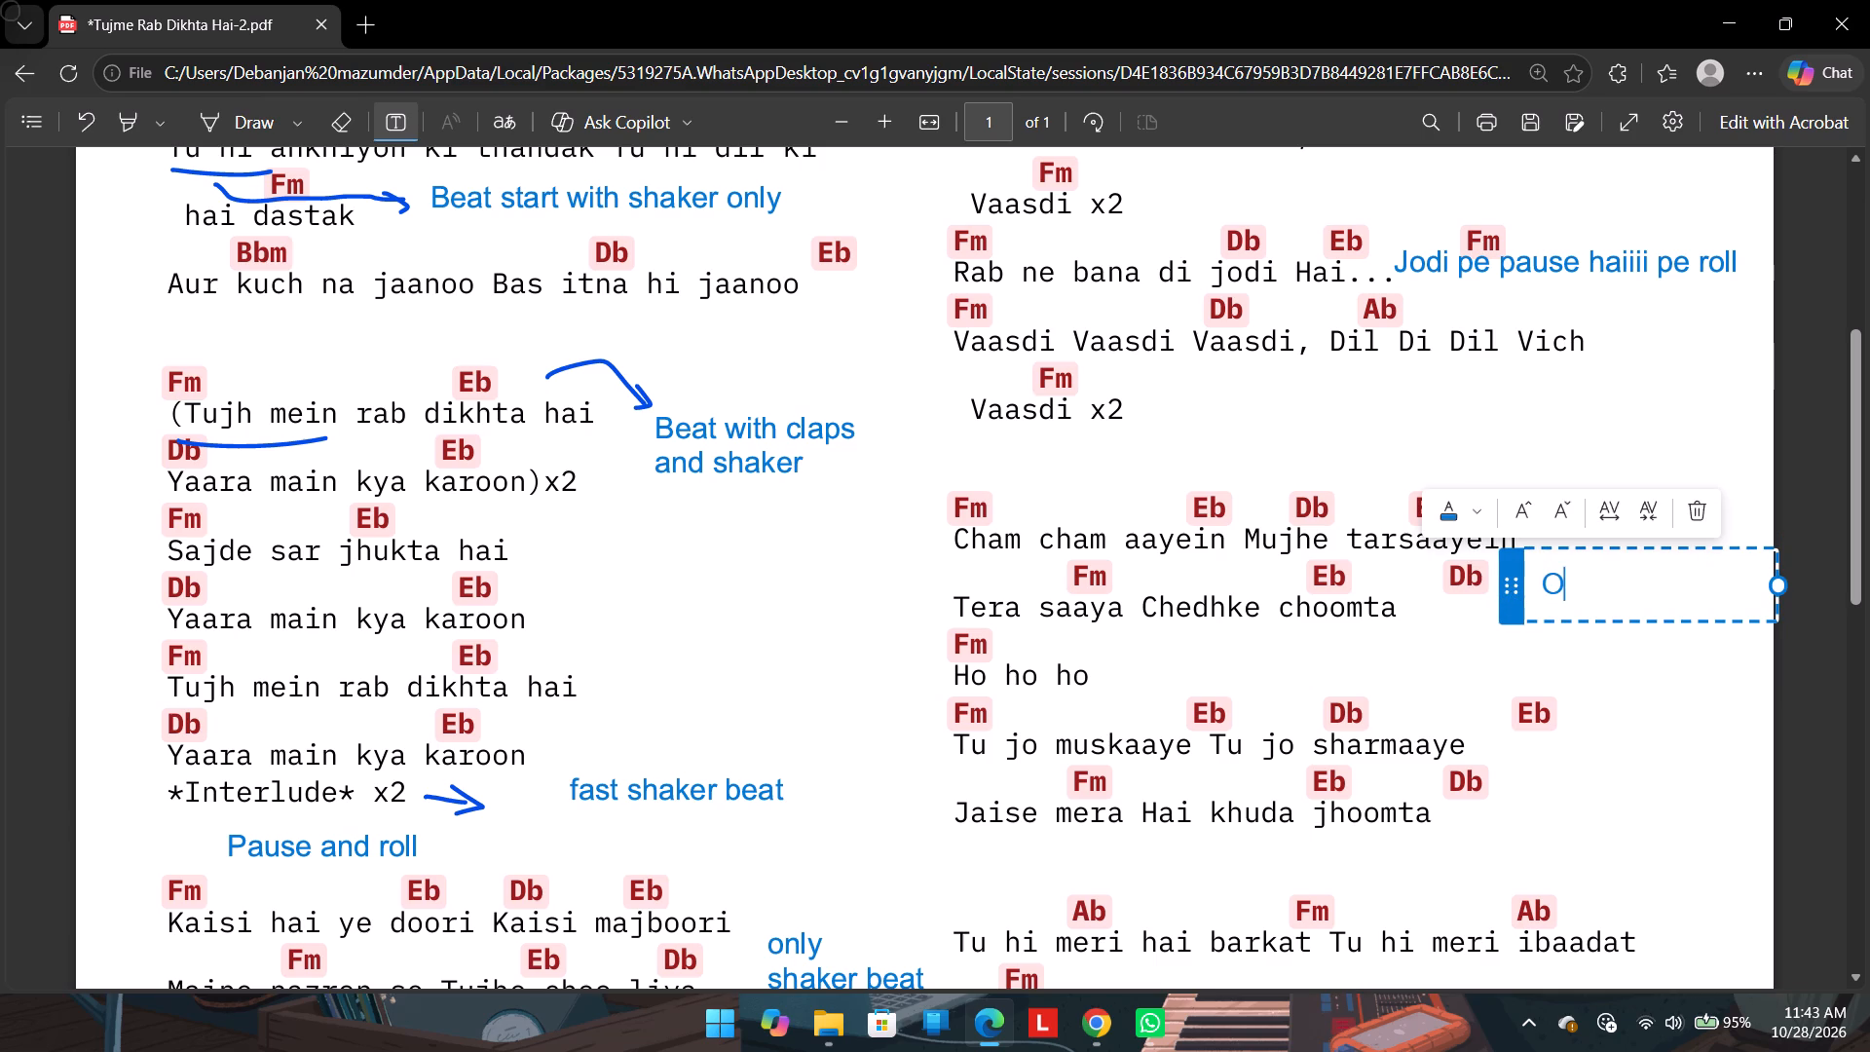
key(shift+s)
text(low shaker)
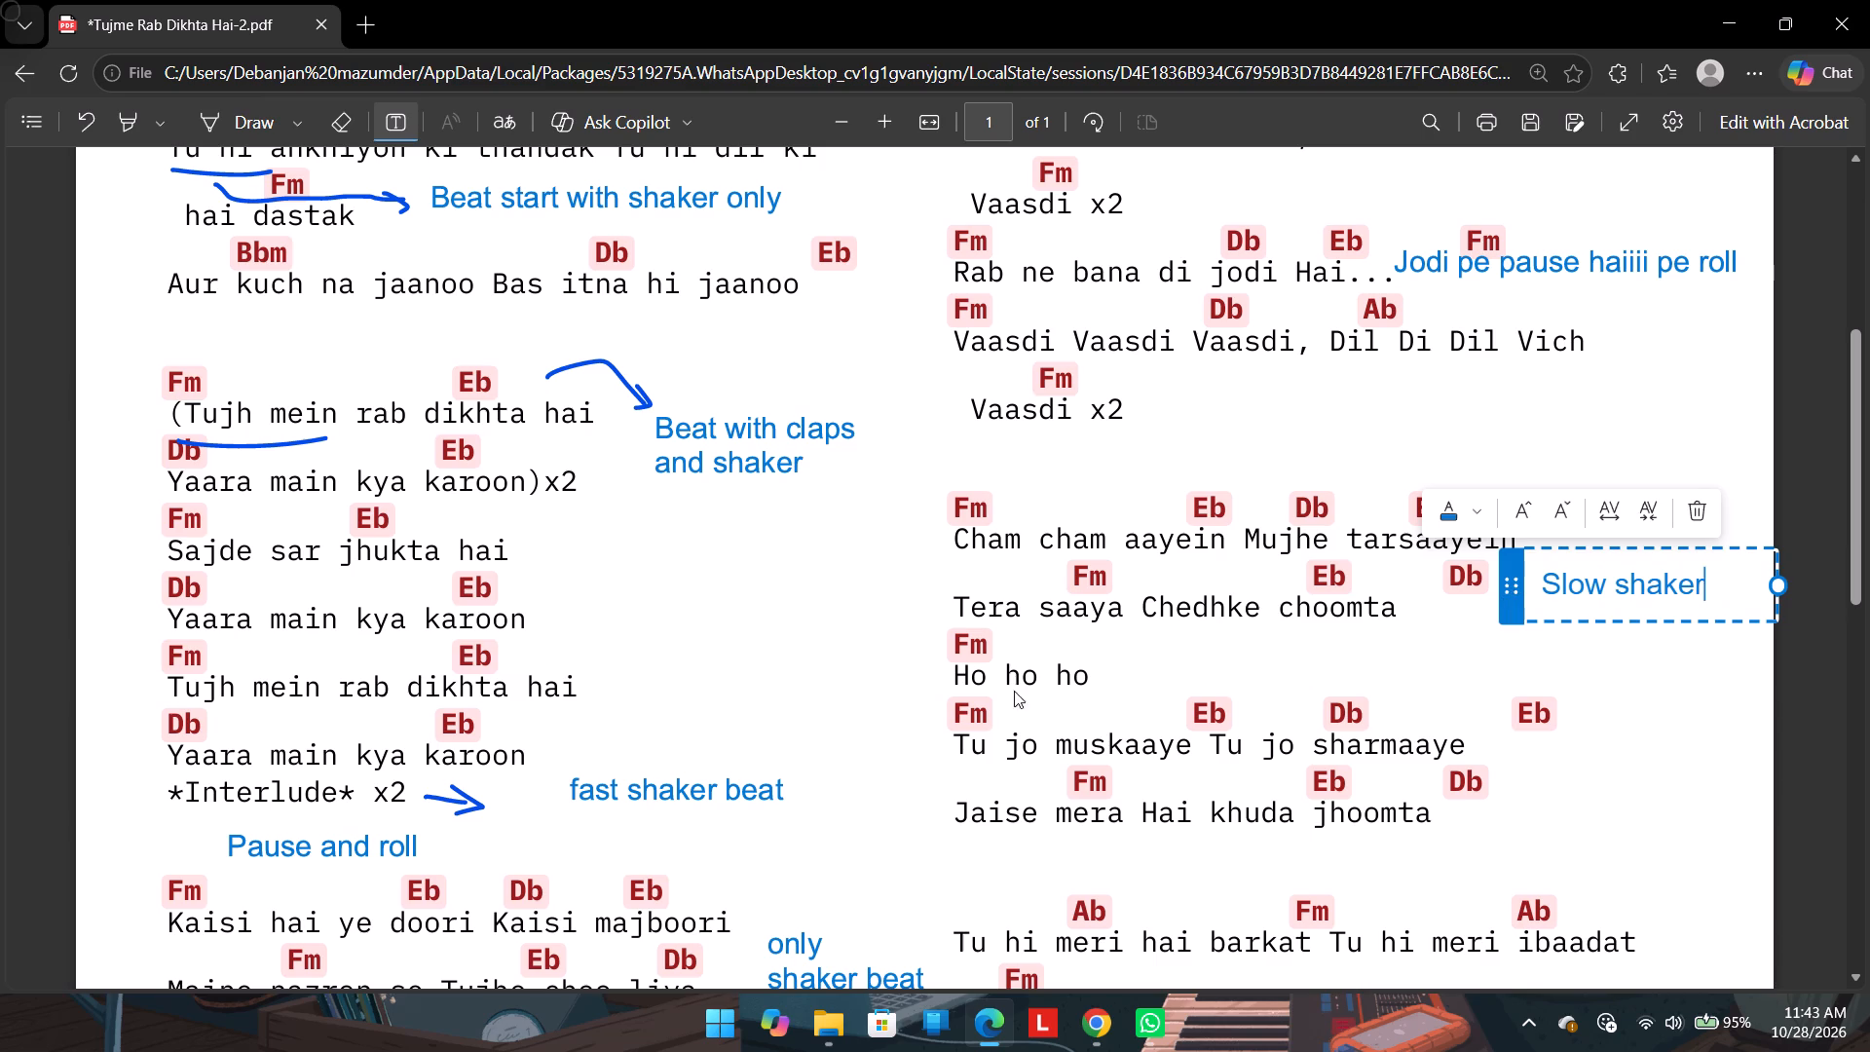
click(764, 639)
Add the text note "Shaker and Claps" between the "Tu hi meri hai barkat" and second-column "Aur kuch na jaanoo" lines.
scroll(930, 665, down, 2)
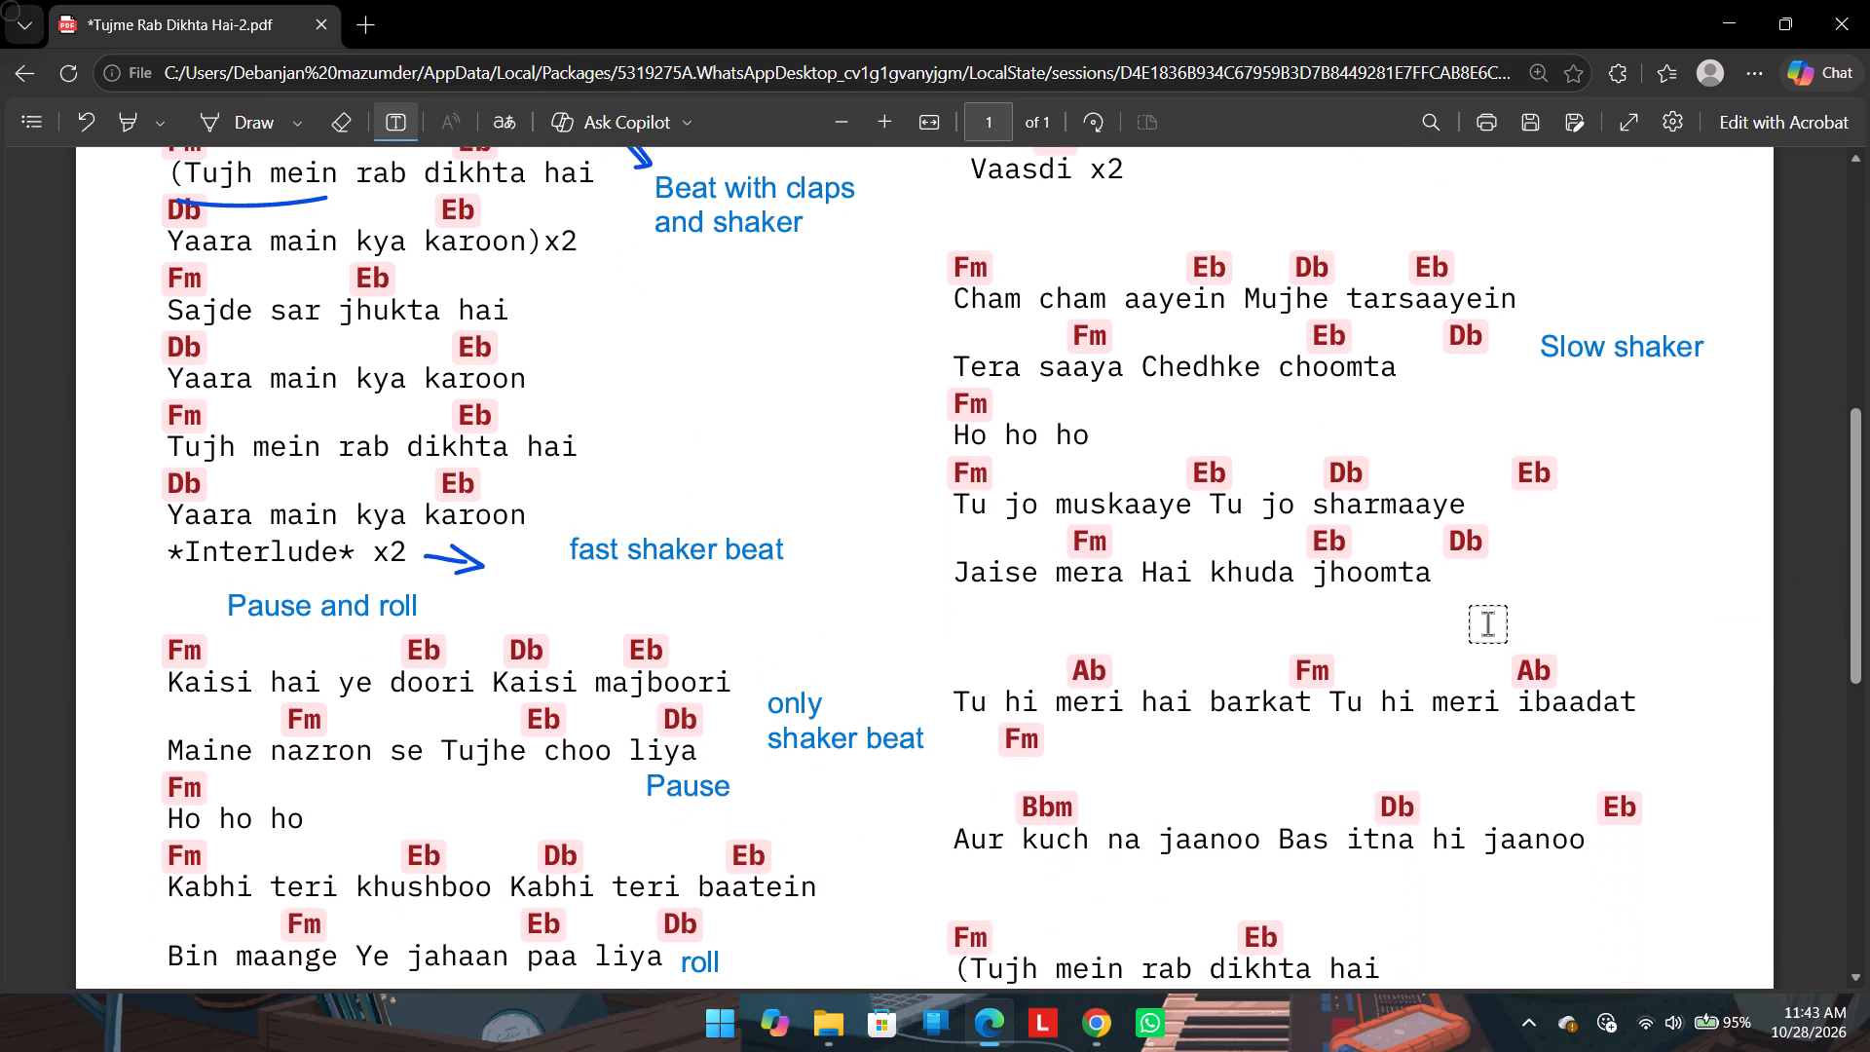
scroll(1530, 587, down, 1)
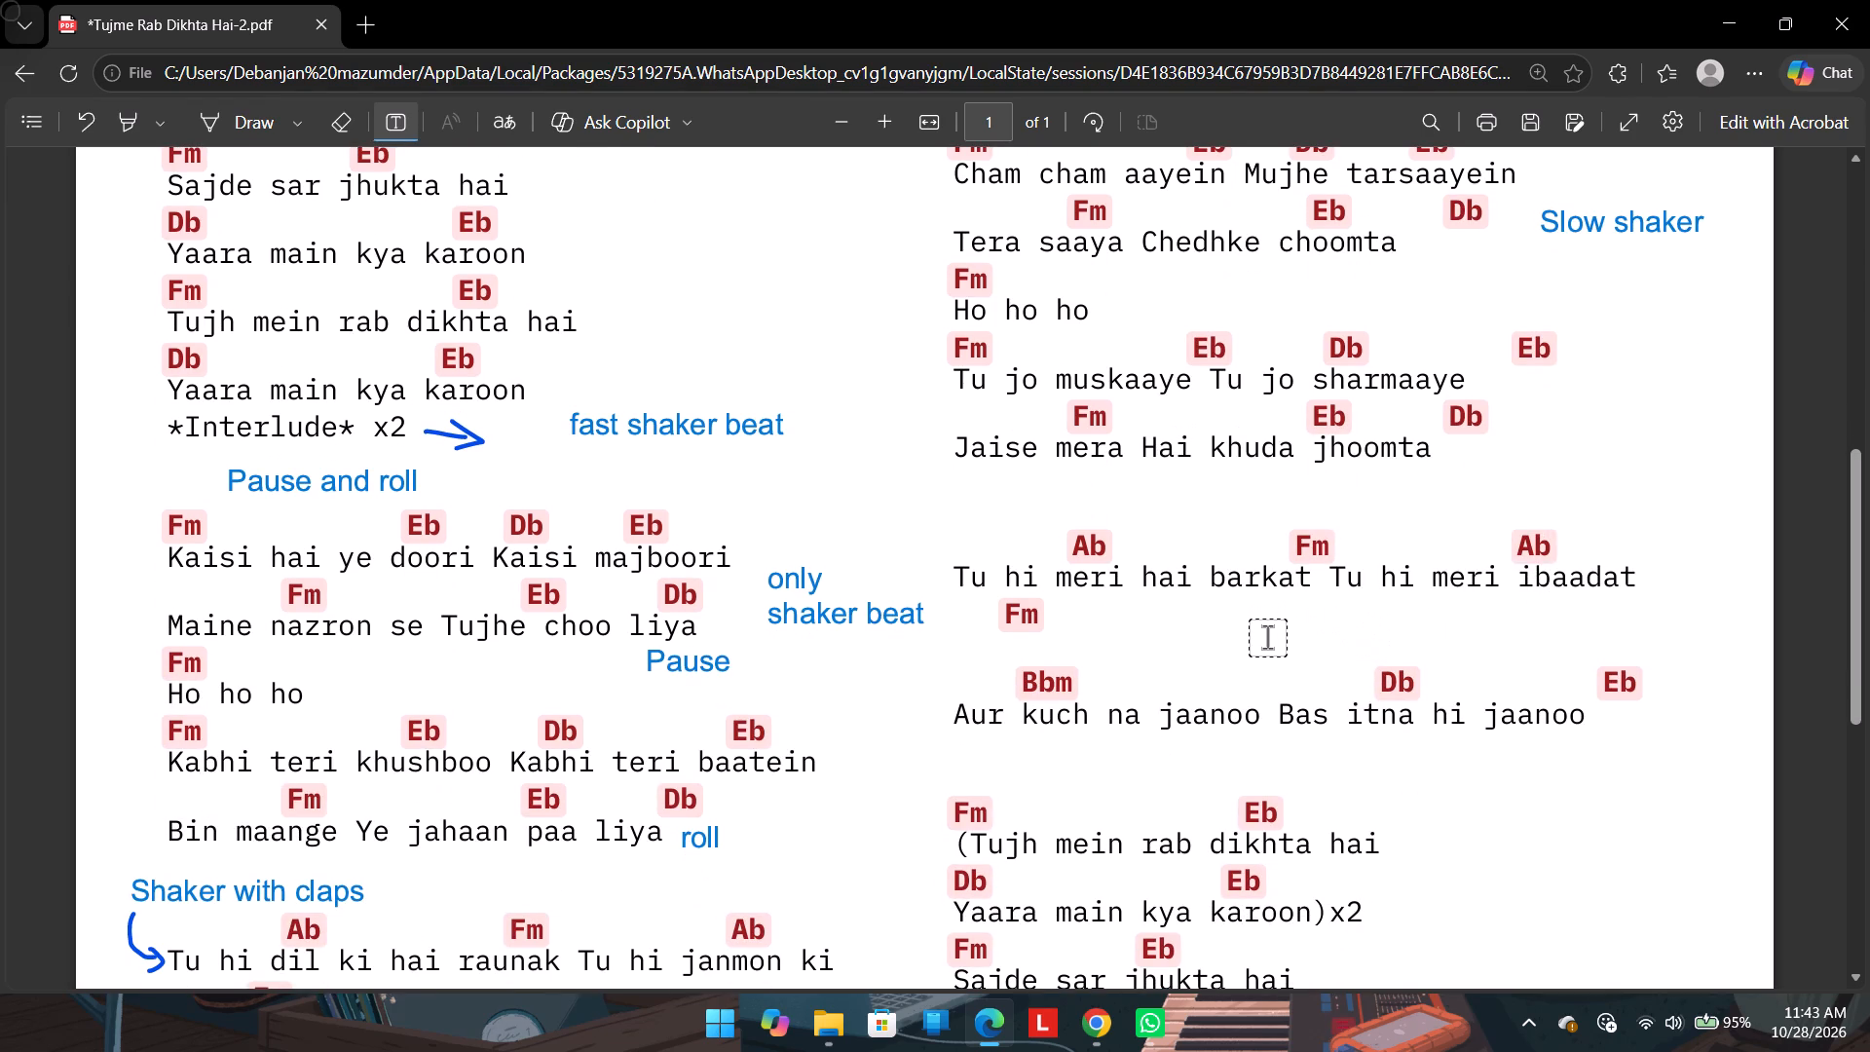
click(1245, 638)
text(Shaker and)
key(space)
text(Clpas)
key(BackSpace)
key(BackSpace)
key(BackSpace)
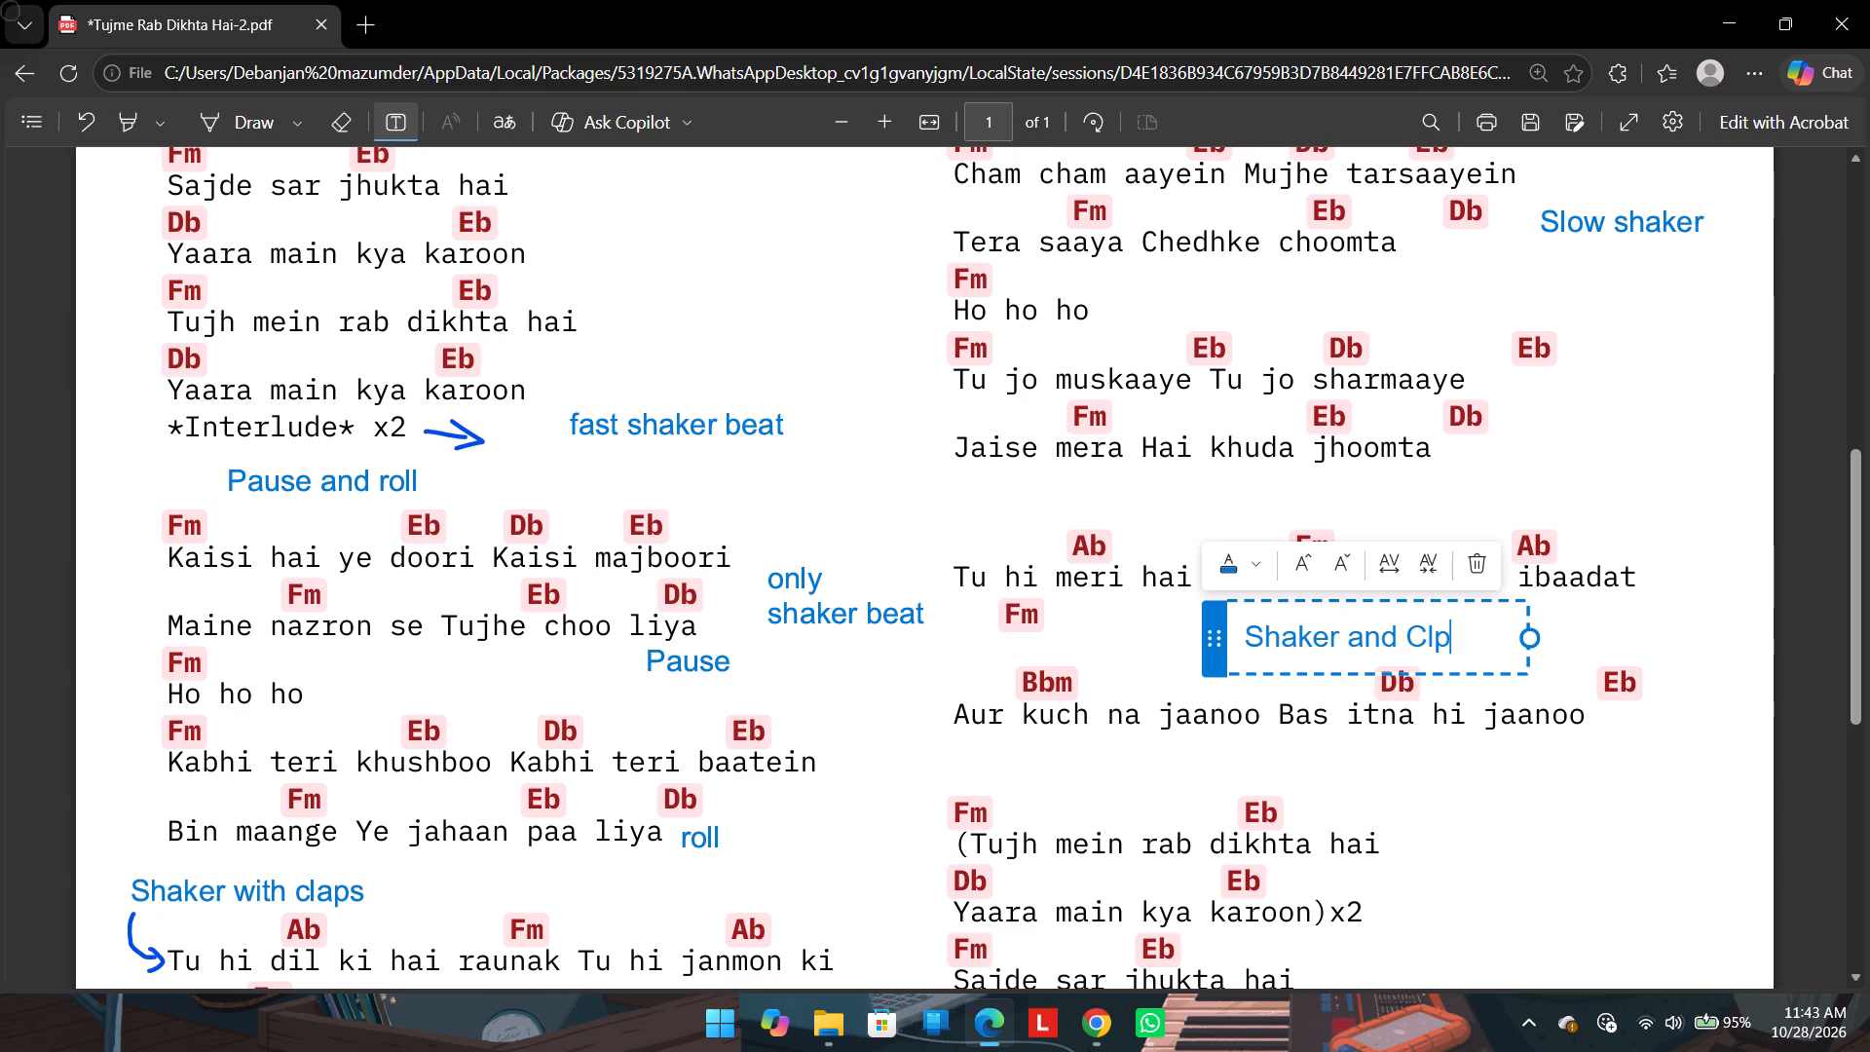
key(BackSpace)
text(laps)
scroll(1446, 726, down, 1)
click(1604, 717)
Add the text note "pause" just below the end of the second-column "Aur kuch na jaanoo Bas itna hi jaanoo" line.
scroll(1591, 717, down, 2)
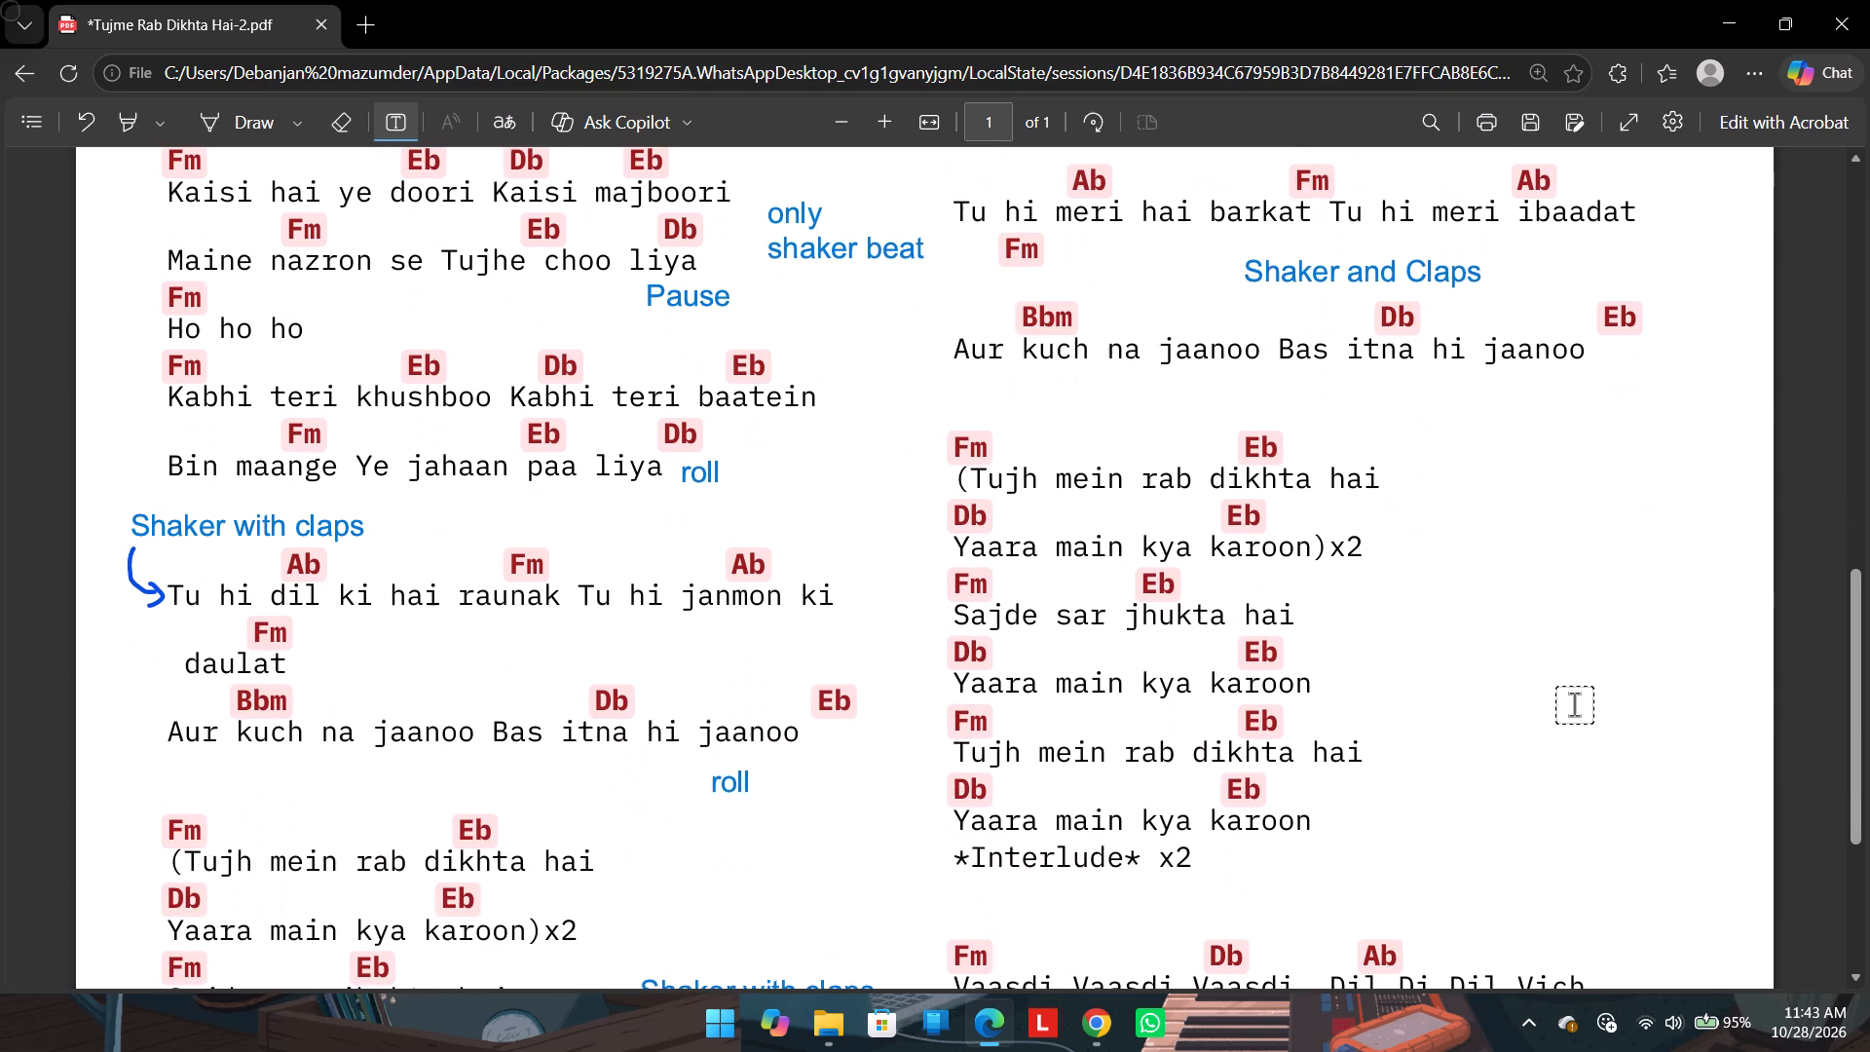
click(1593, 379)
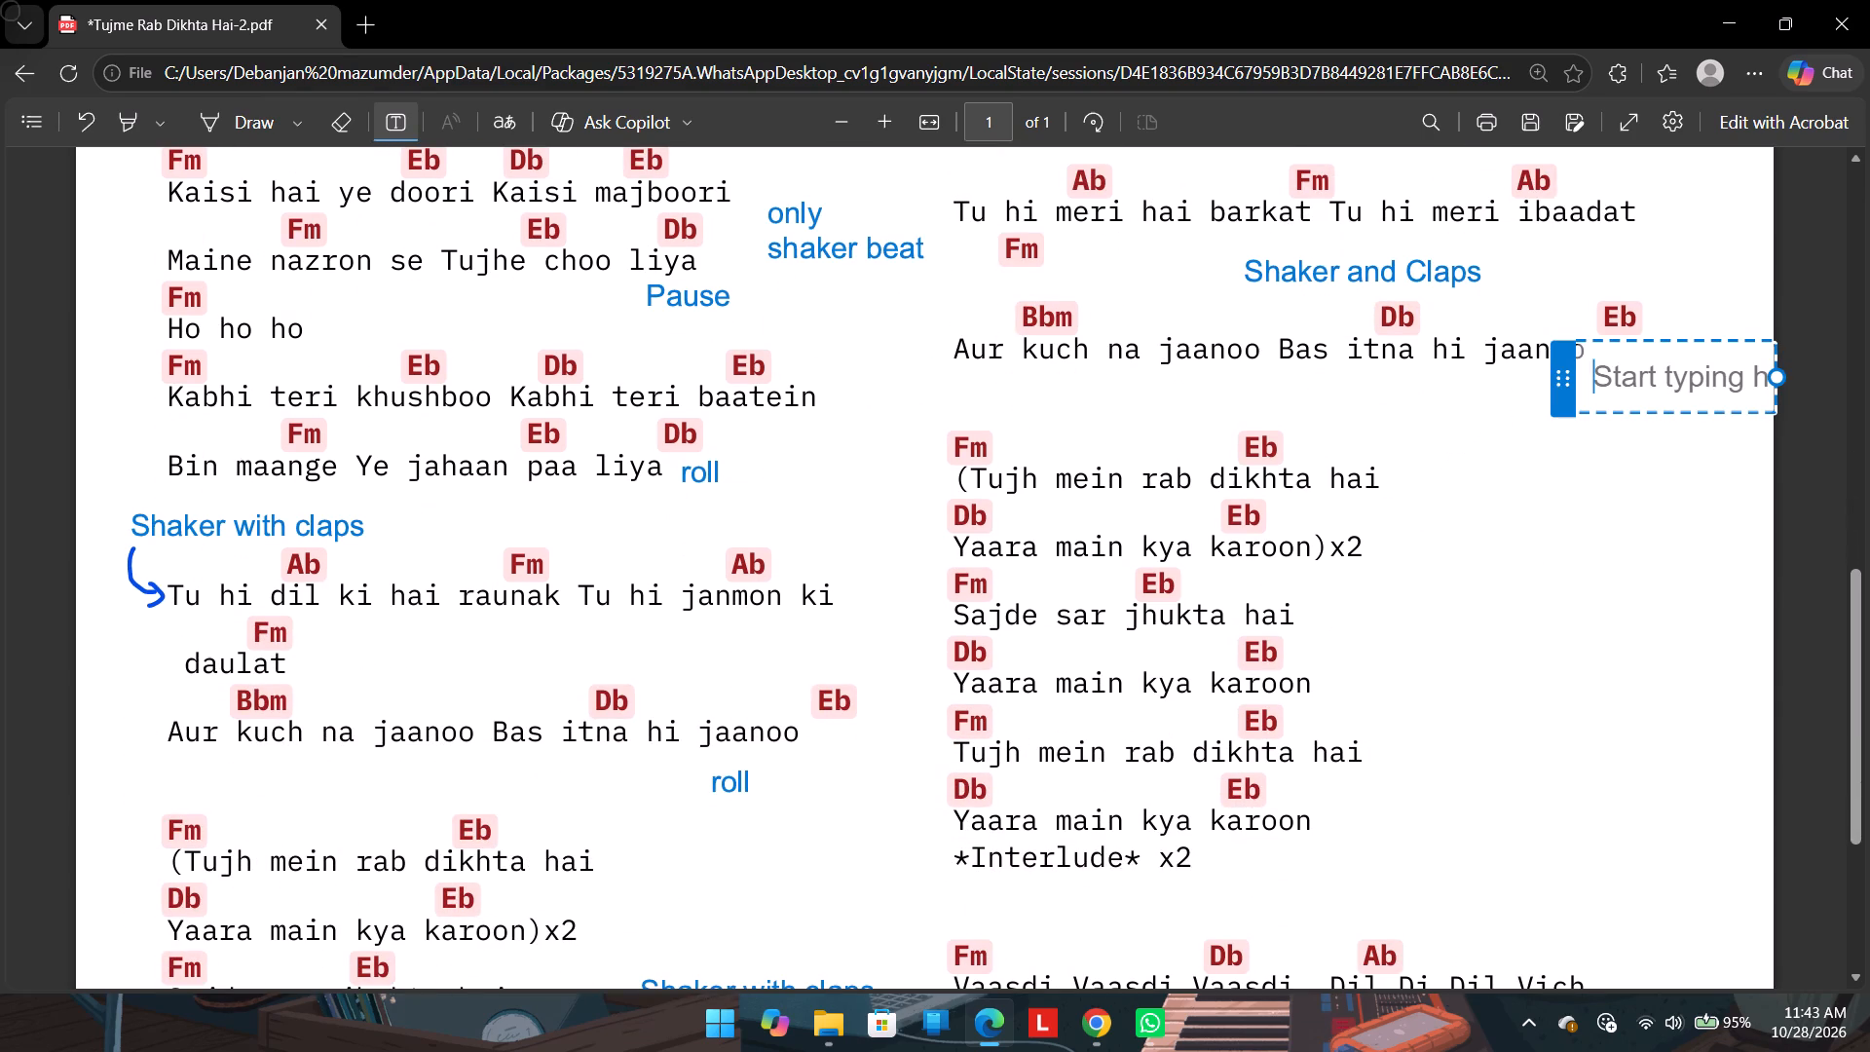
text(pause)
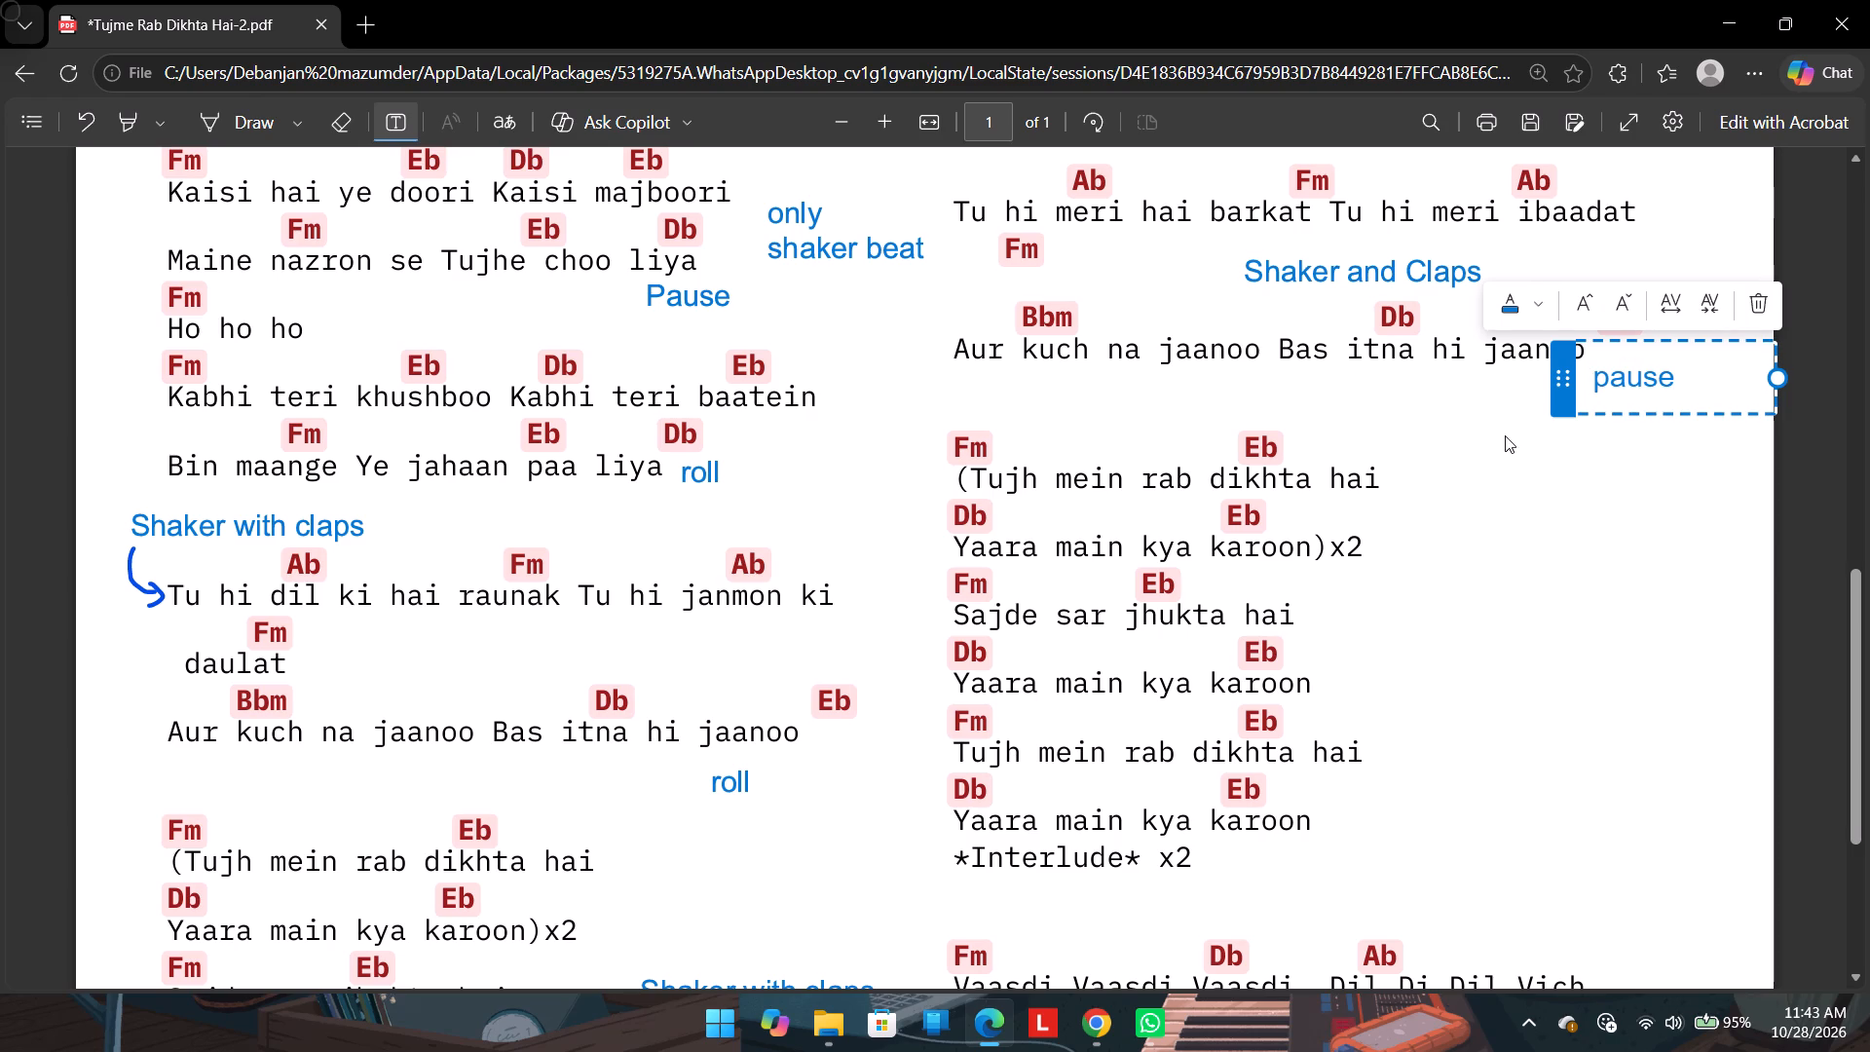
click(1504, 437)
Add the text note "Start with roll" above the end of the second-column "(Tujh mein rab dikhta hai" line.
click(1386, 440)
text(Start with rol)
key(l)
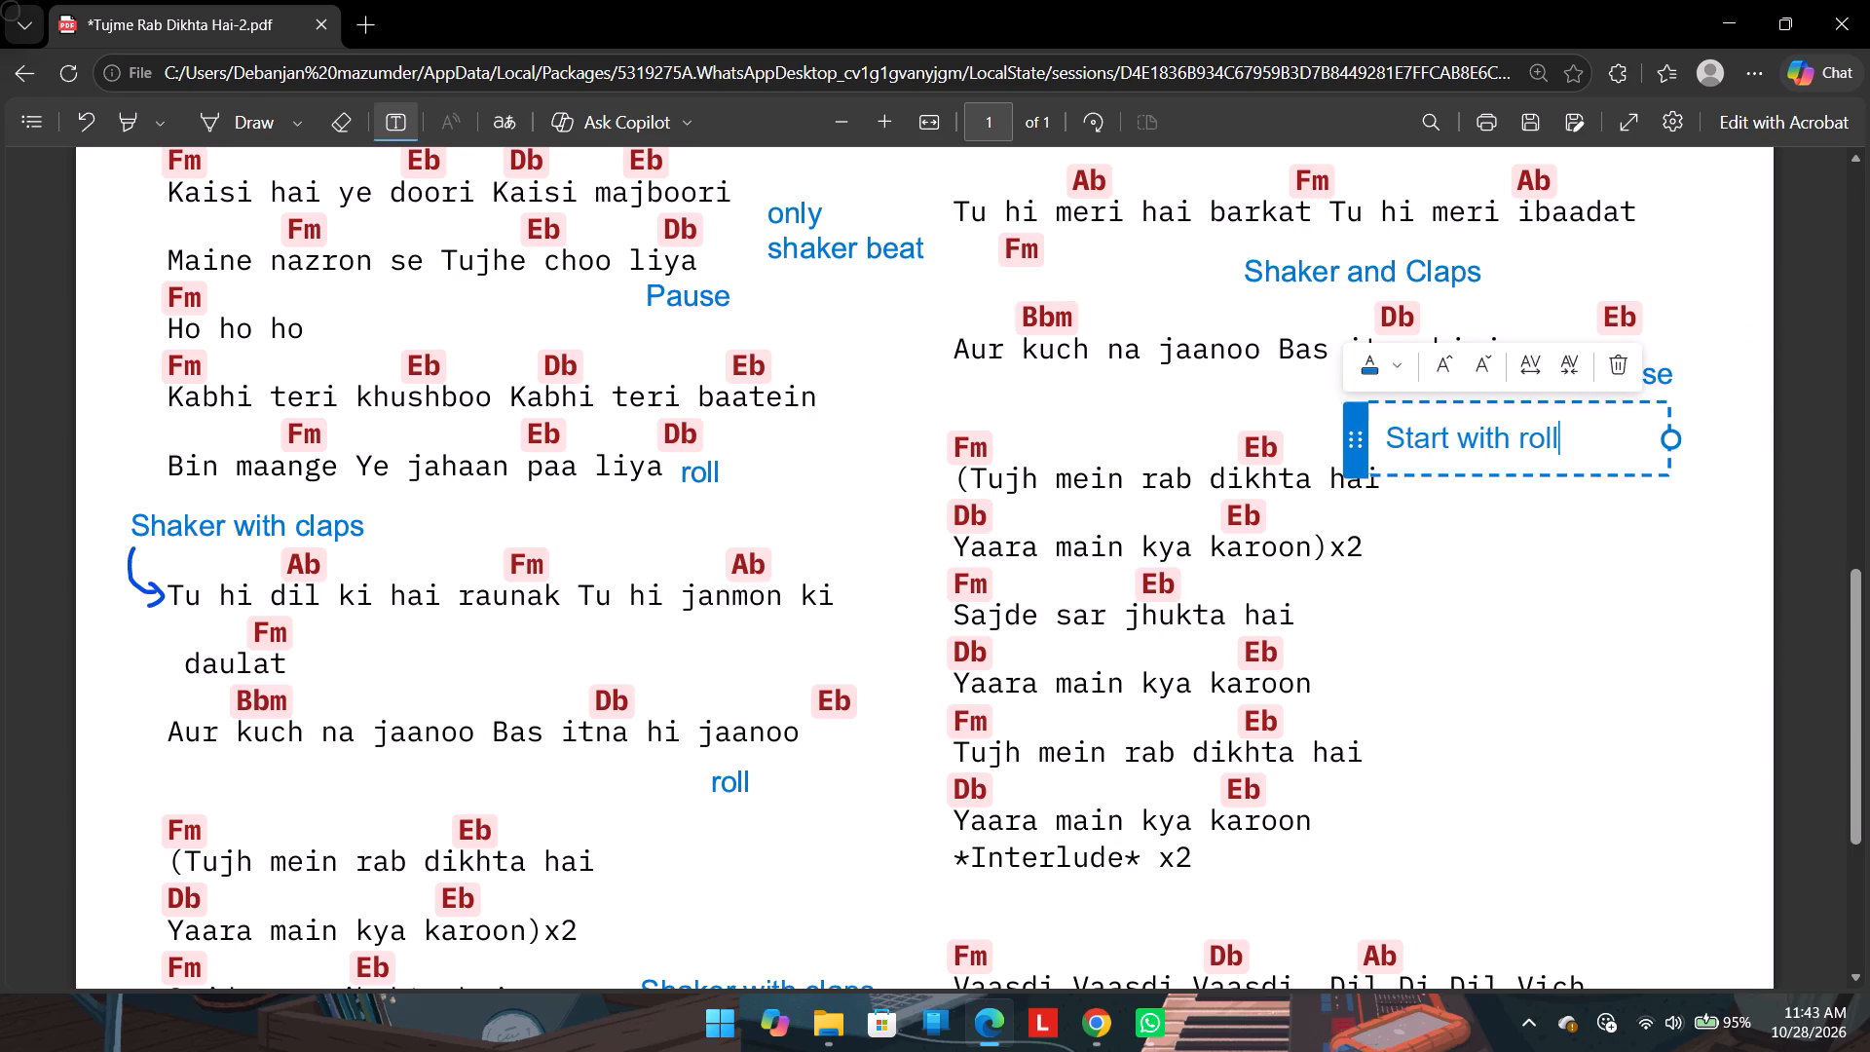
click(1494, 564)
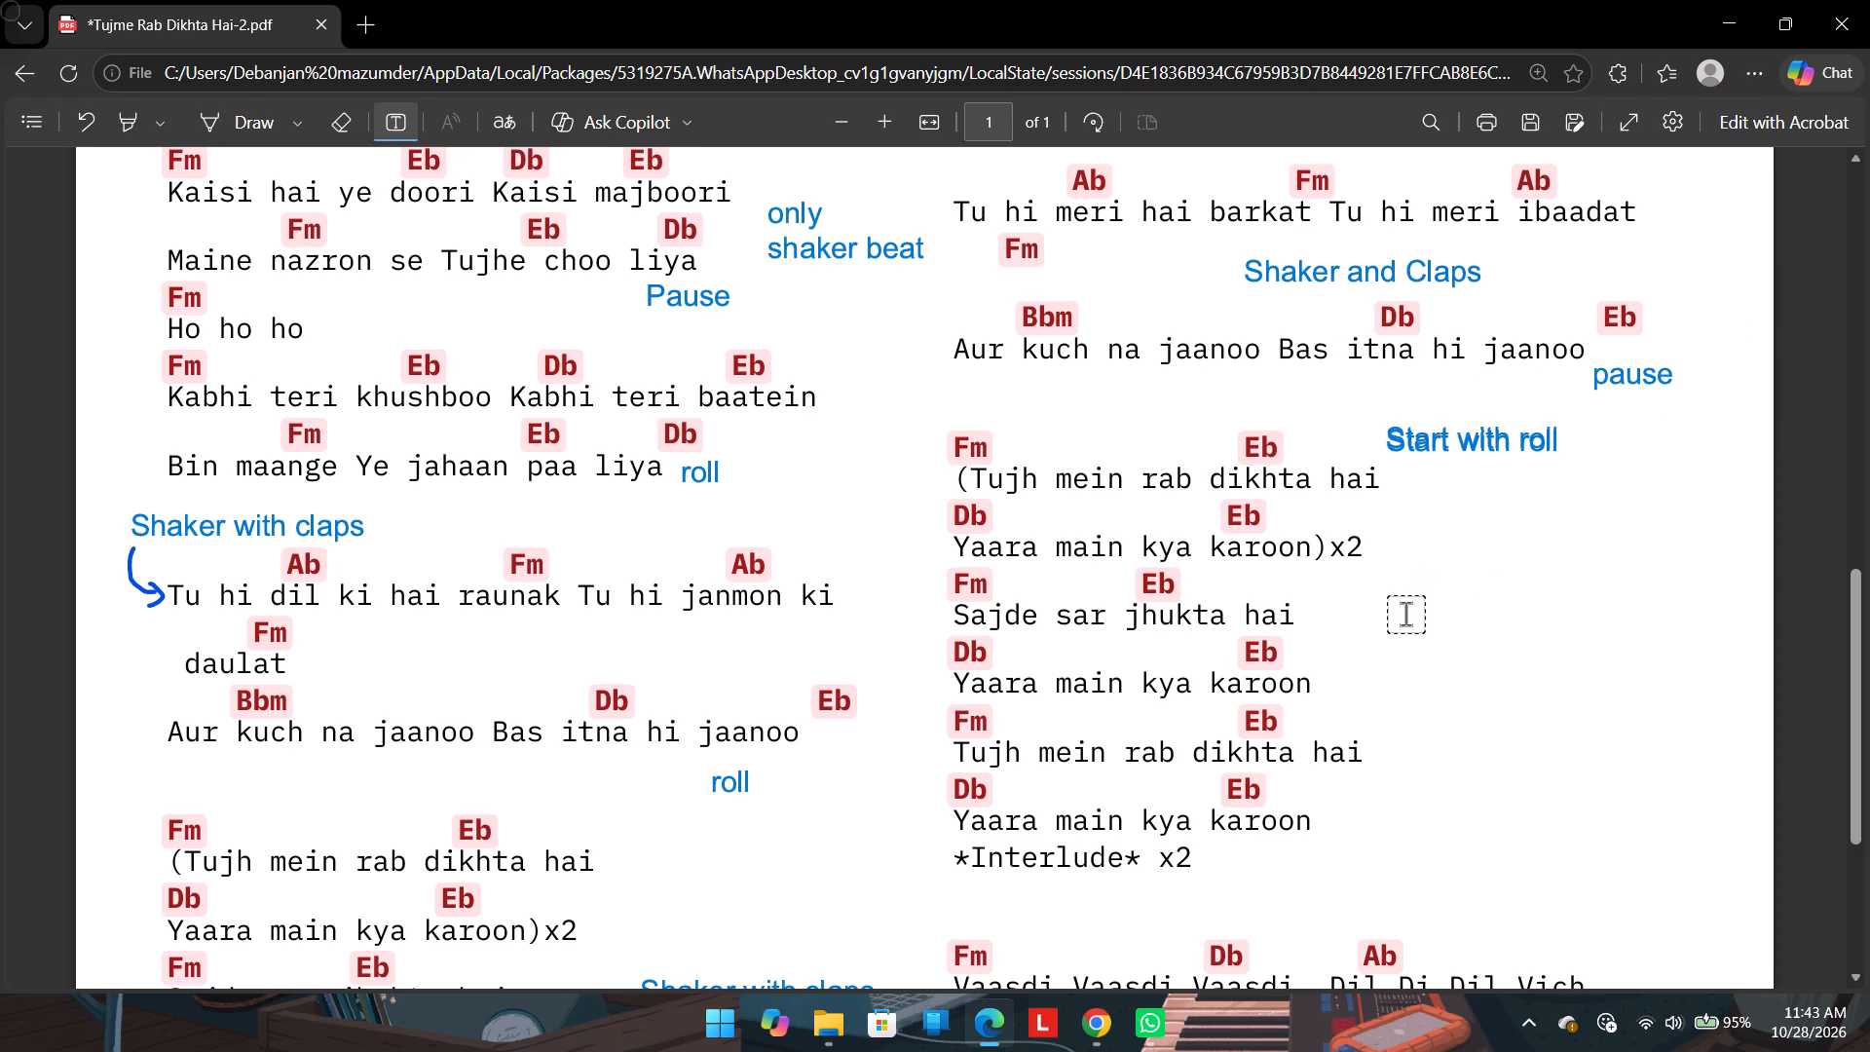
Add the text note "Shaker and claps" beside the second-column chorus, between the "Yaara main kya karoon)x2" and "Sajde sar jhukta hai" lines.
click(1422, 576)
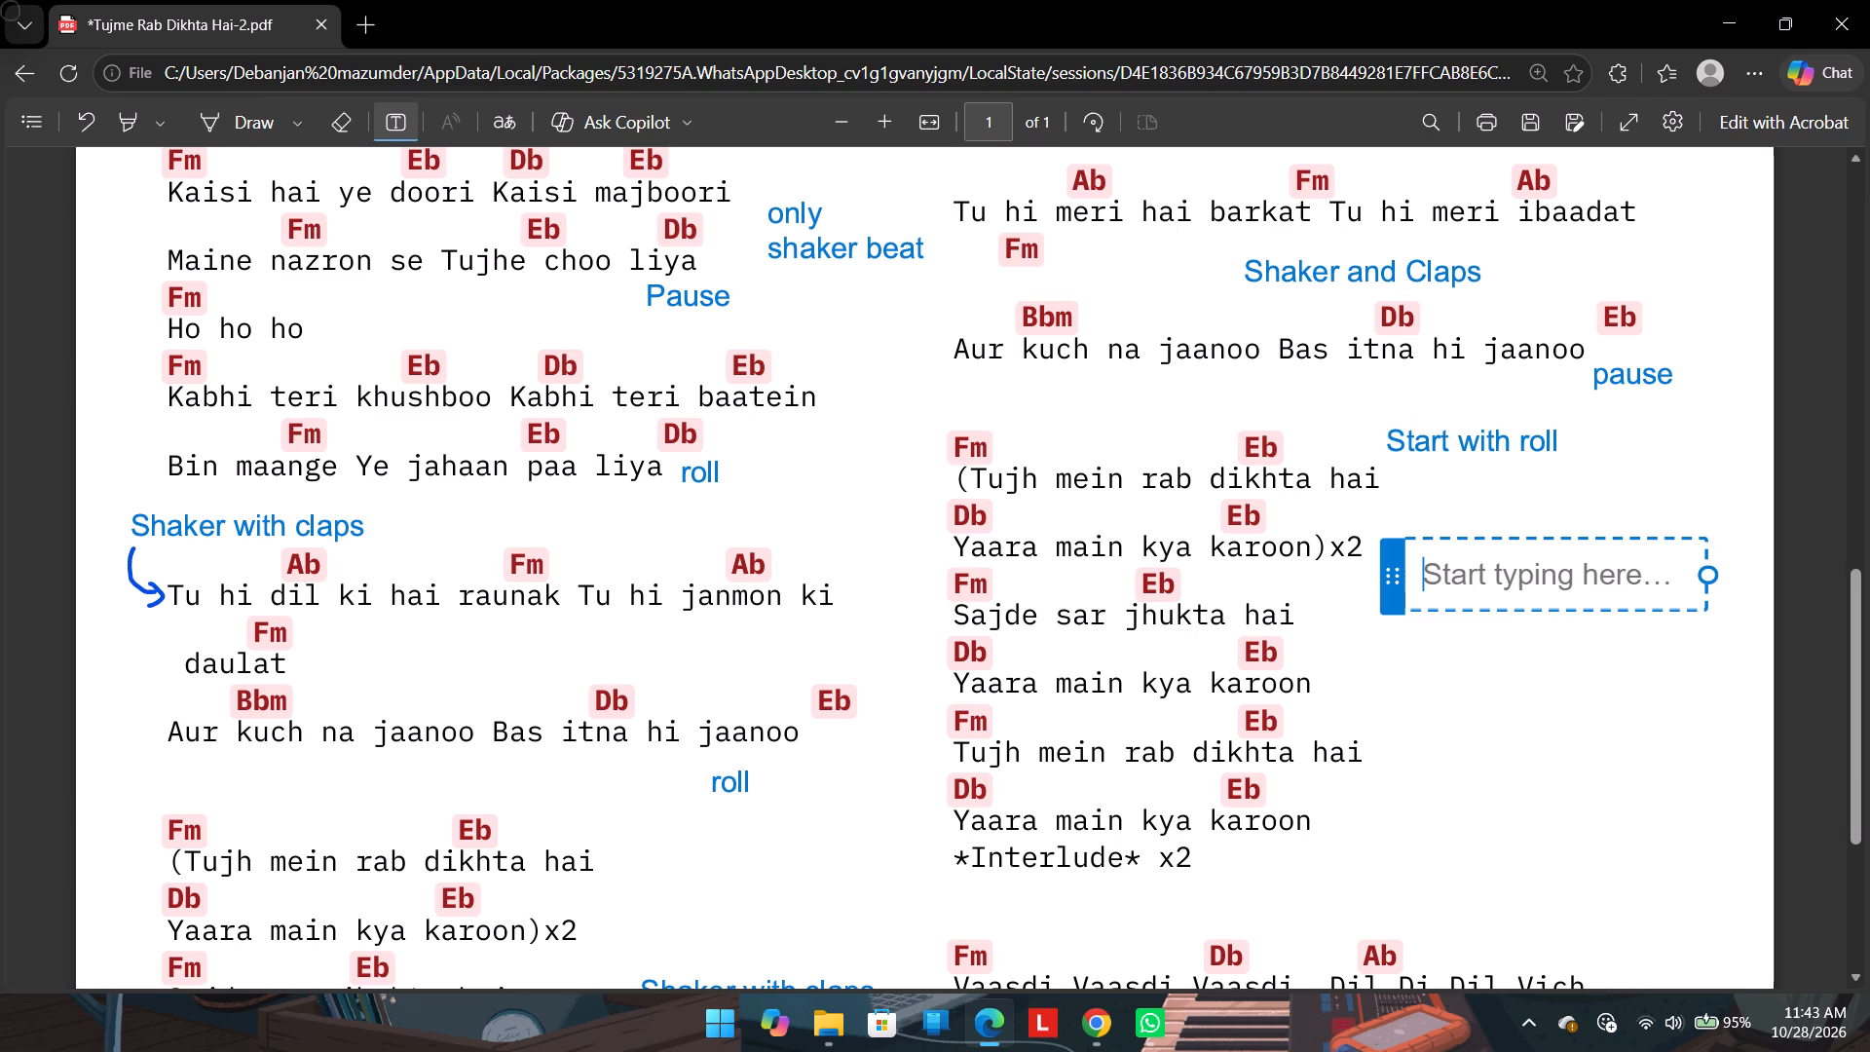
text(Shaker and claps)
click(1500, 720)
Add the text note "fast Shaker" beside the second-column "*Interlude* x2" line.
scroll(1503, 725, down, 1)
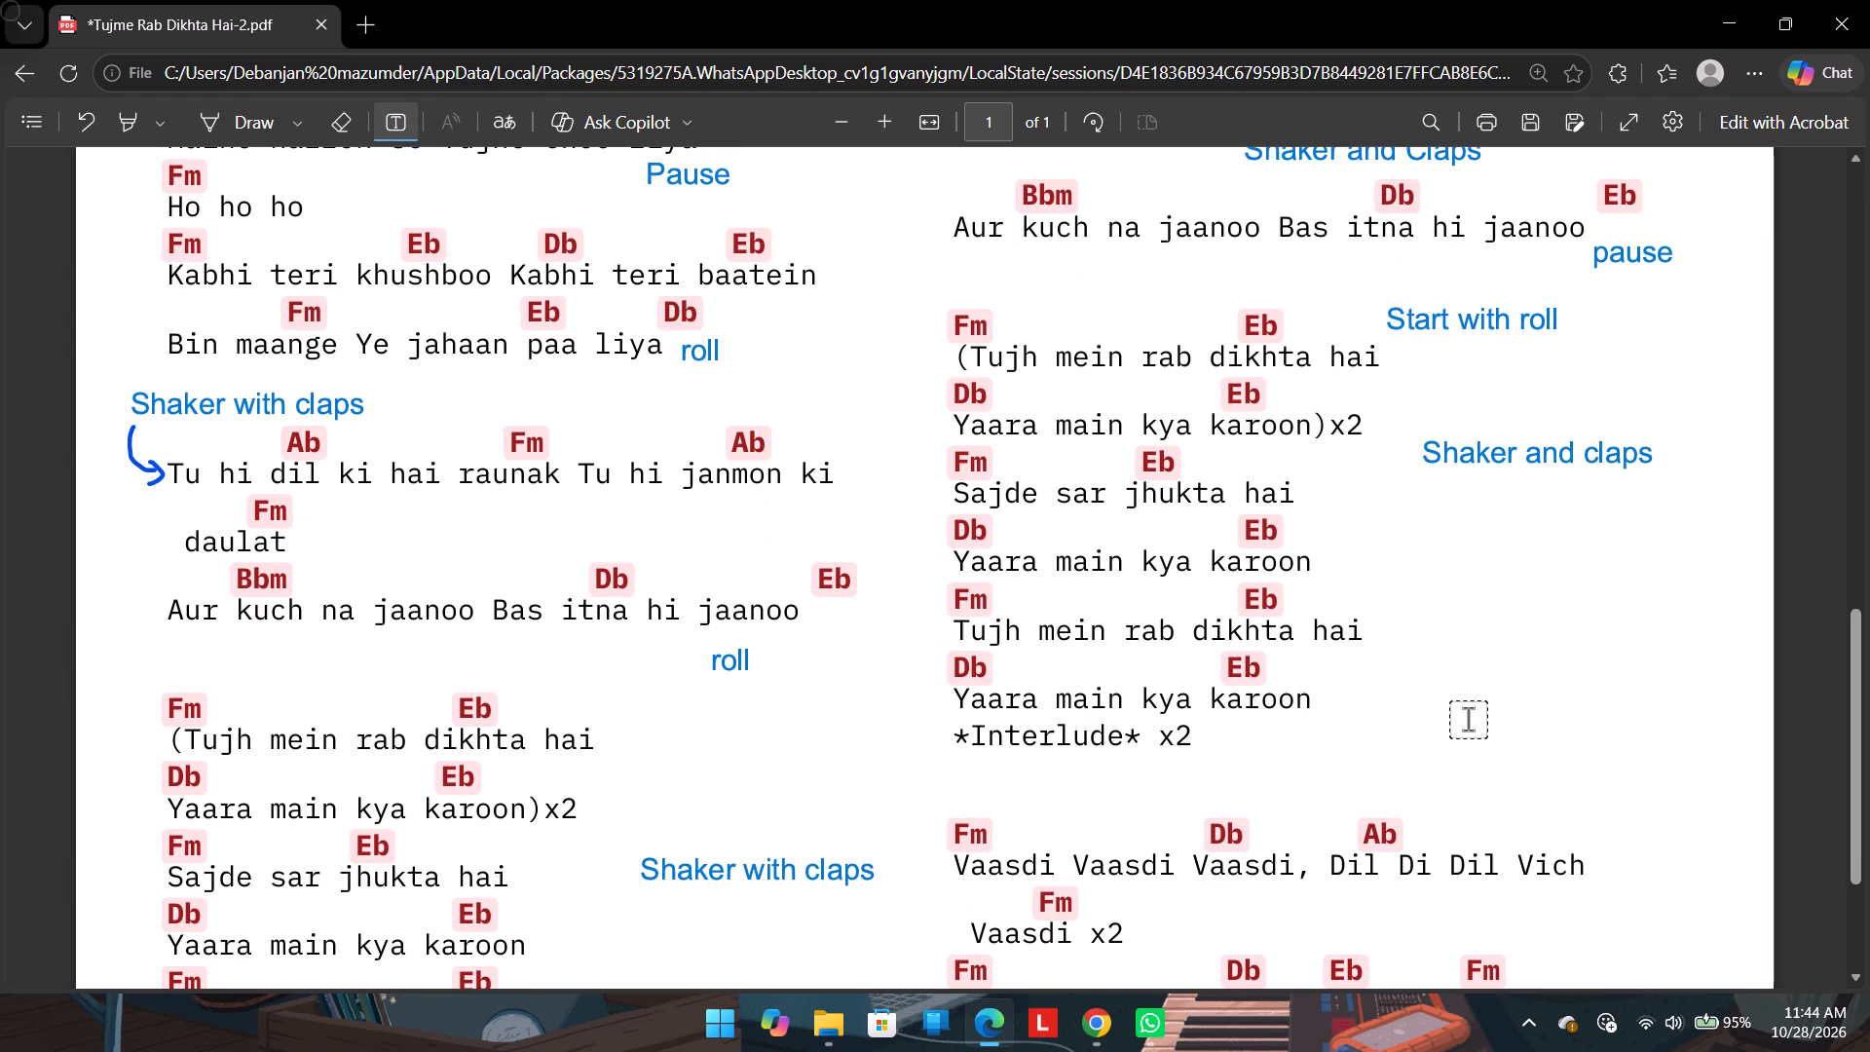
scroll(1468, 723, down, 1)
click(1325, 630)
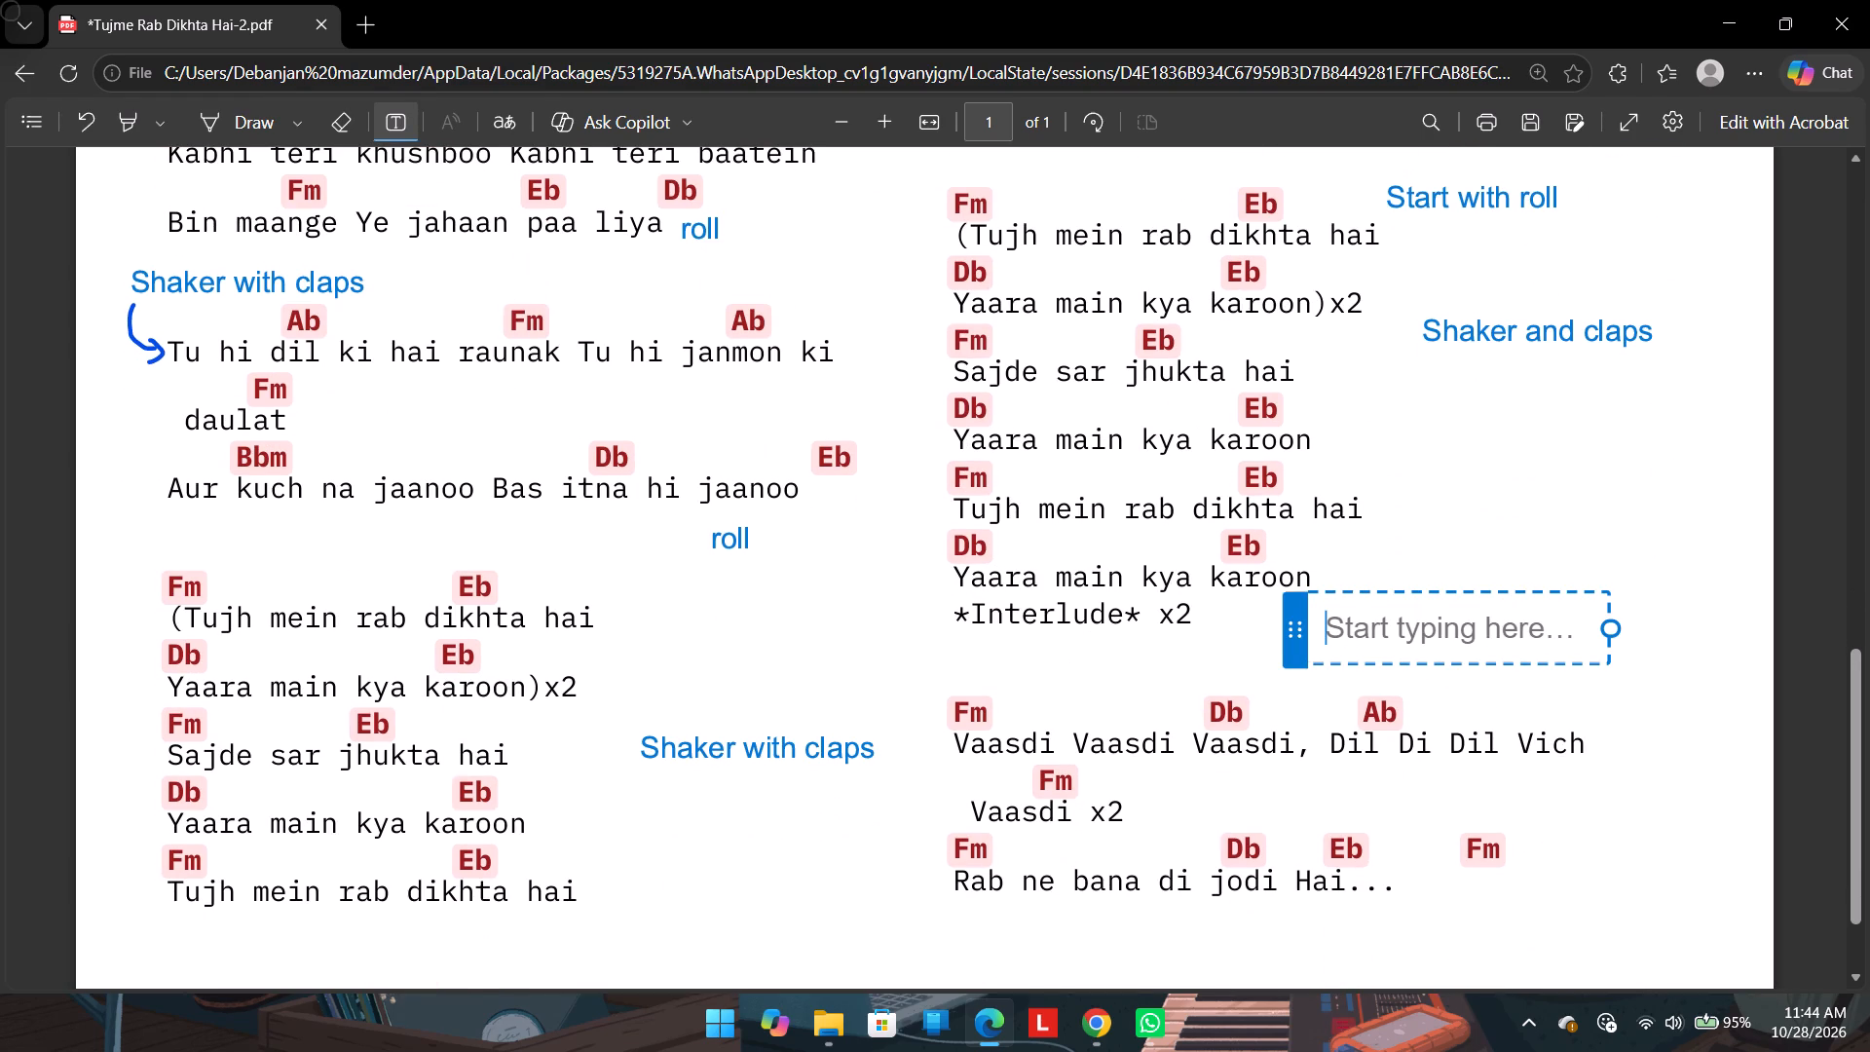
text(fast Shaker)
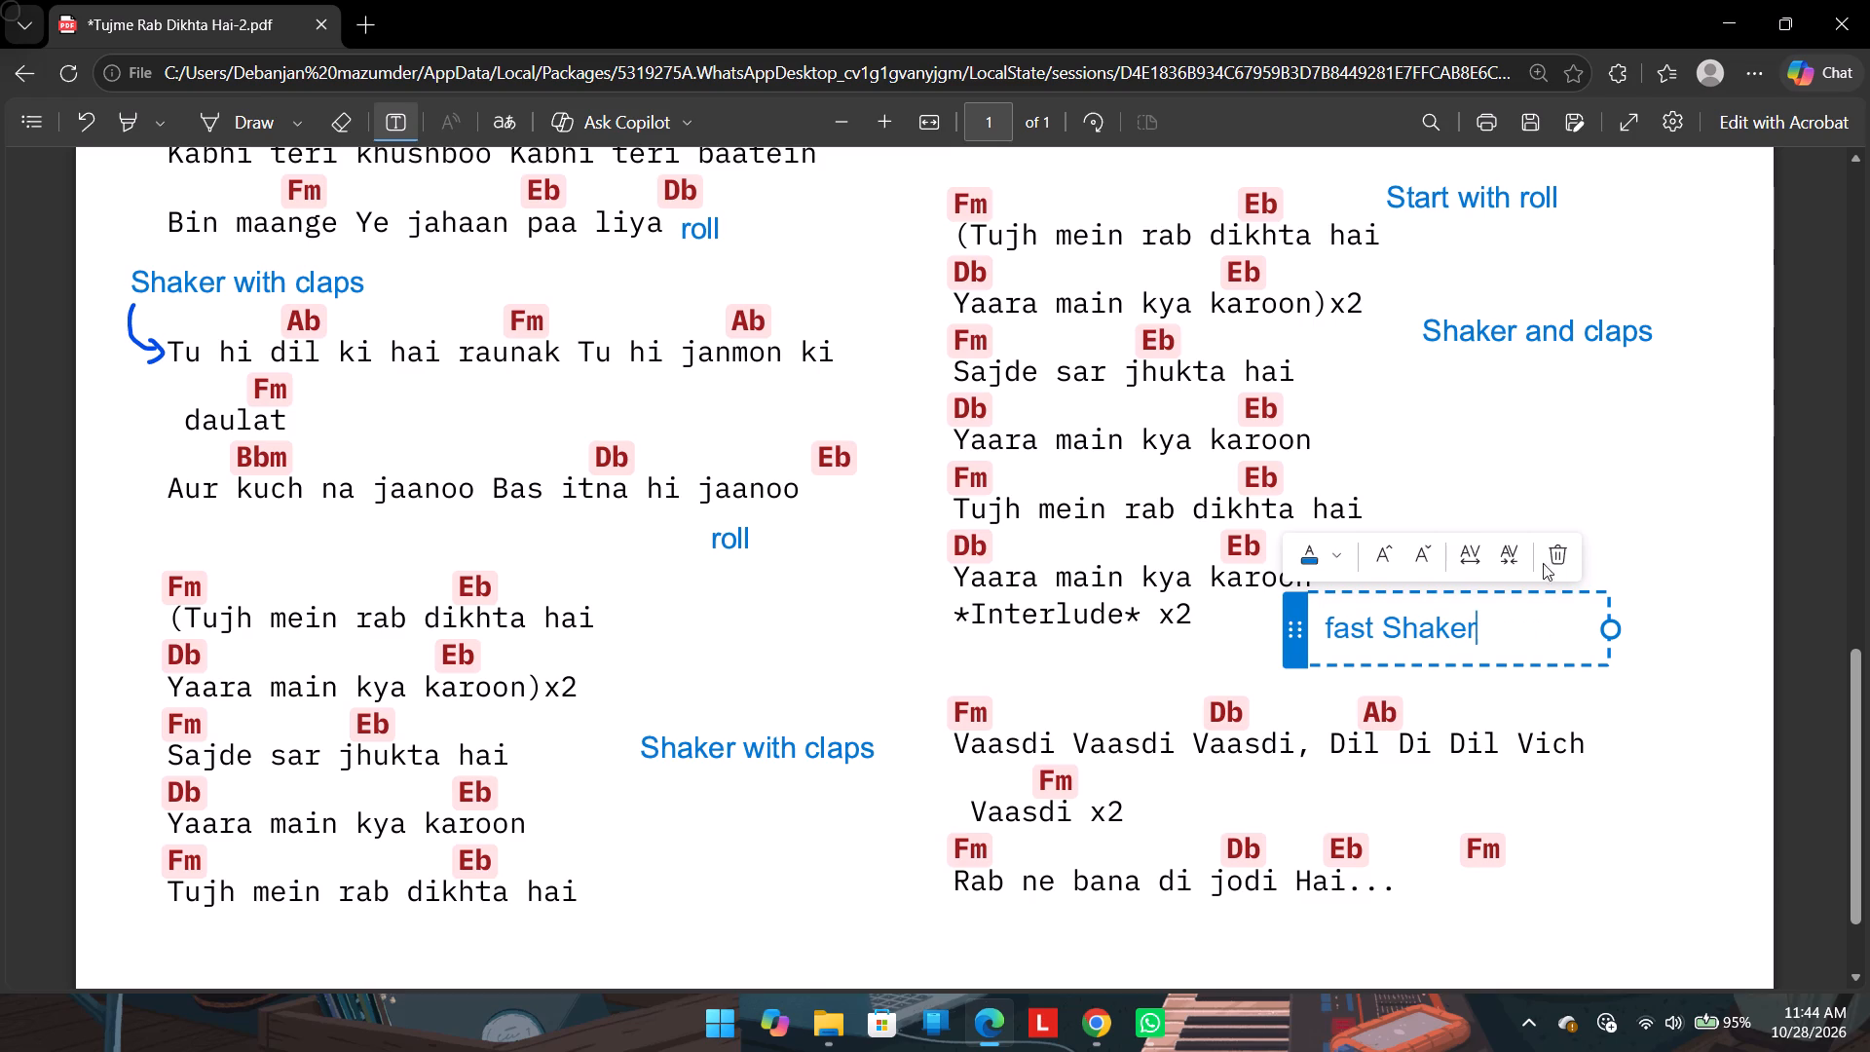
click(1722, 614)
Start a text note after the final "Vaasdi x2" line.
scroll(1725, 627, down, 1)
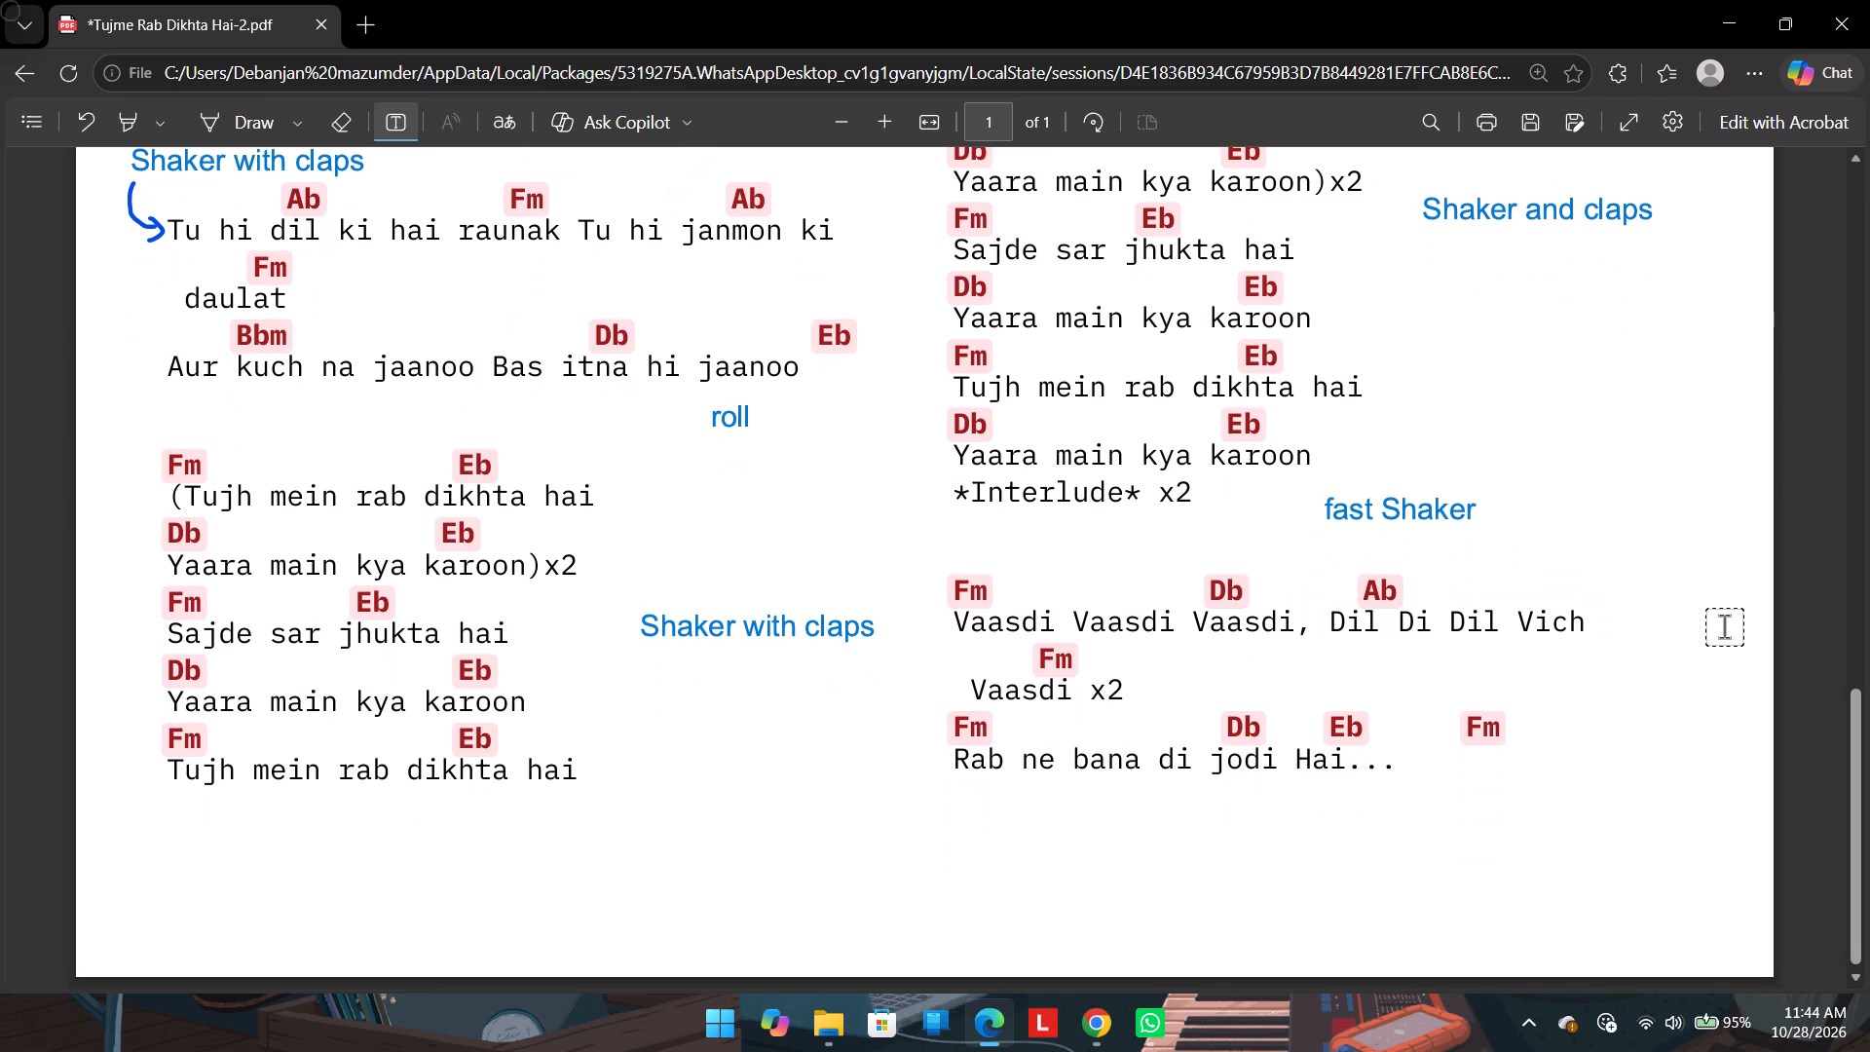
click(1195, 691)
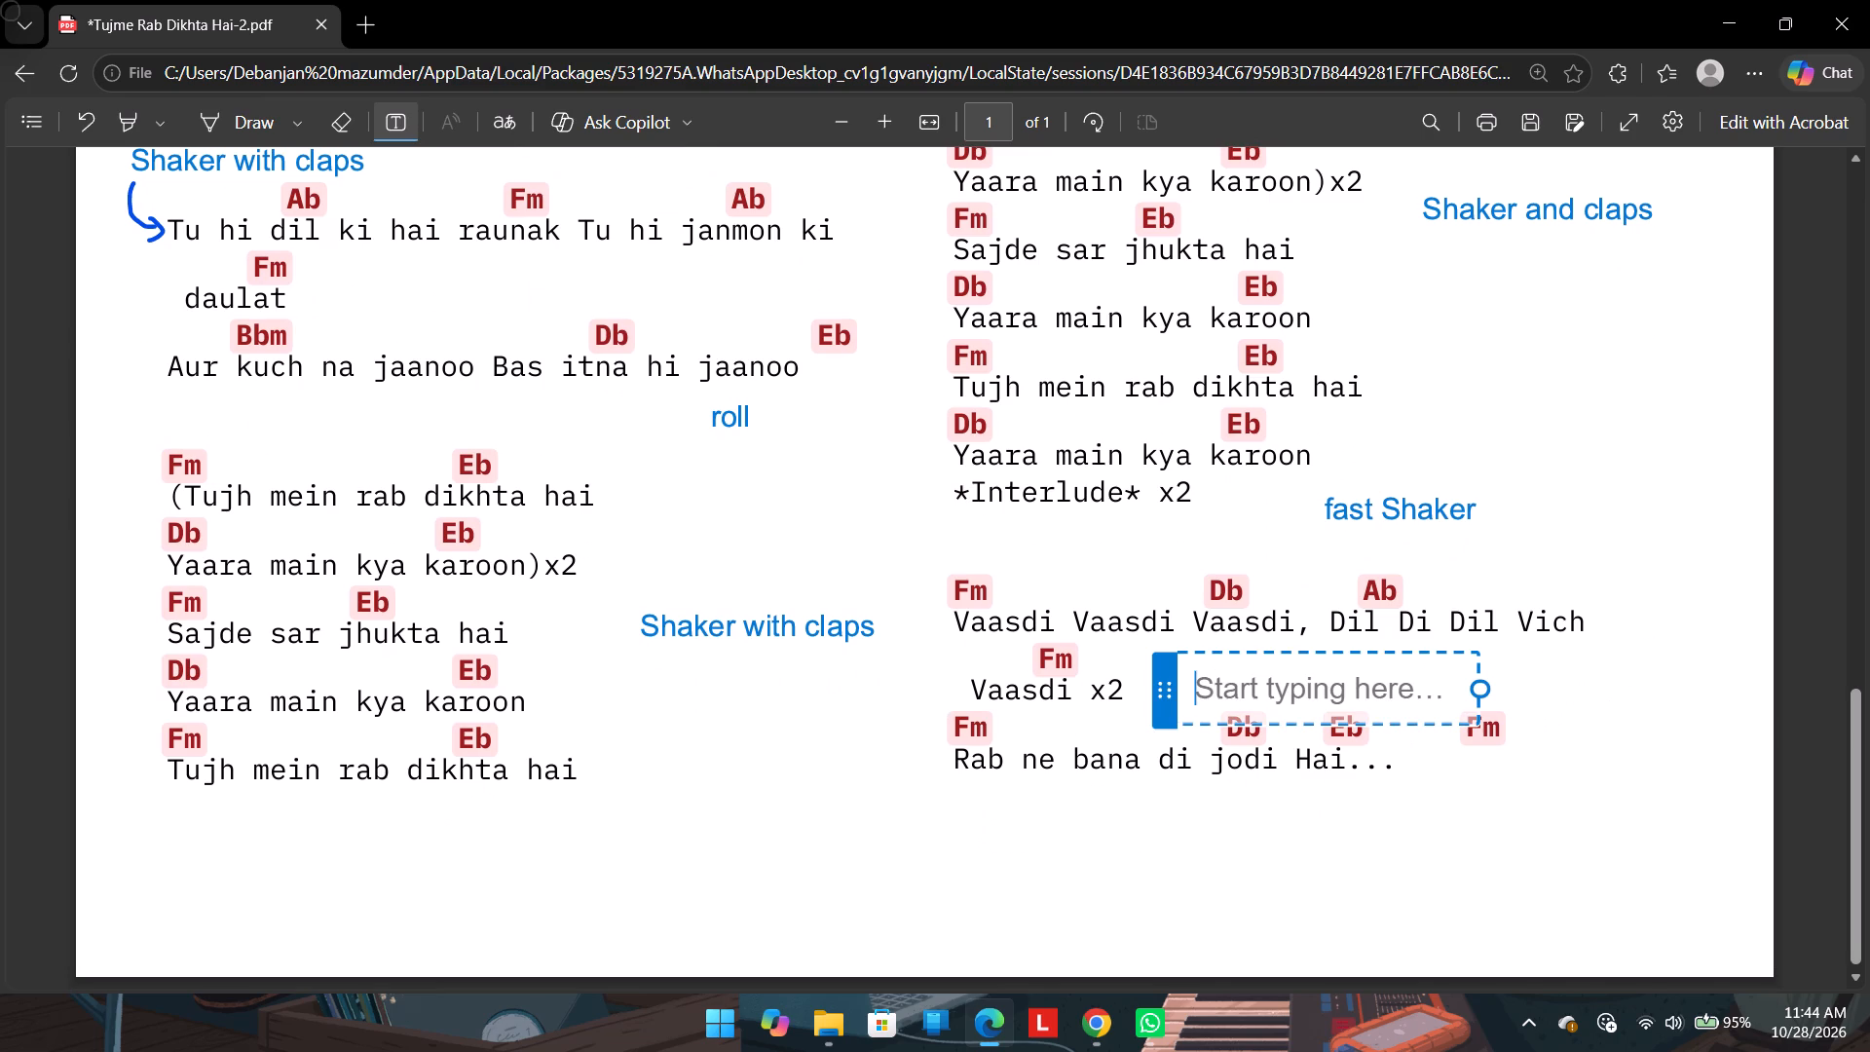
Enter "Stop" as the text of the note beside the final "Vaasdi x2" line.
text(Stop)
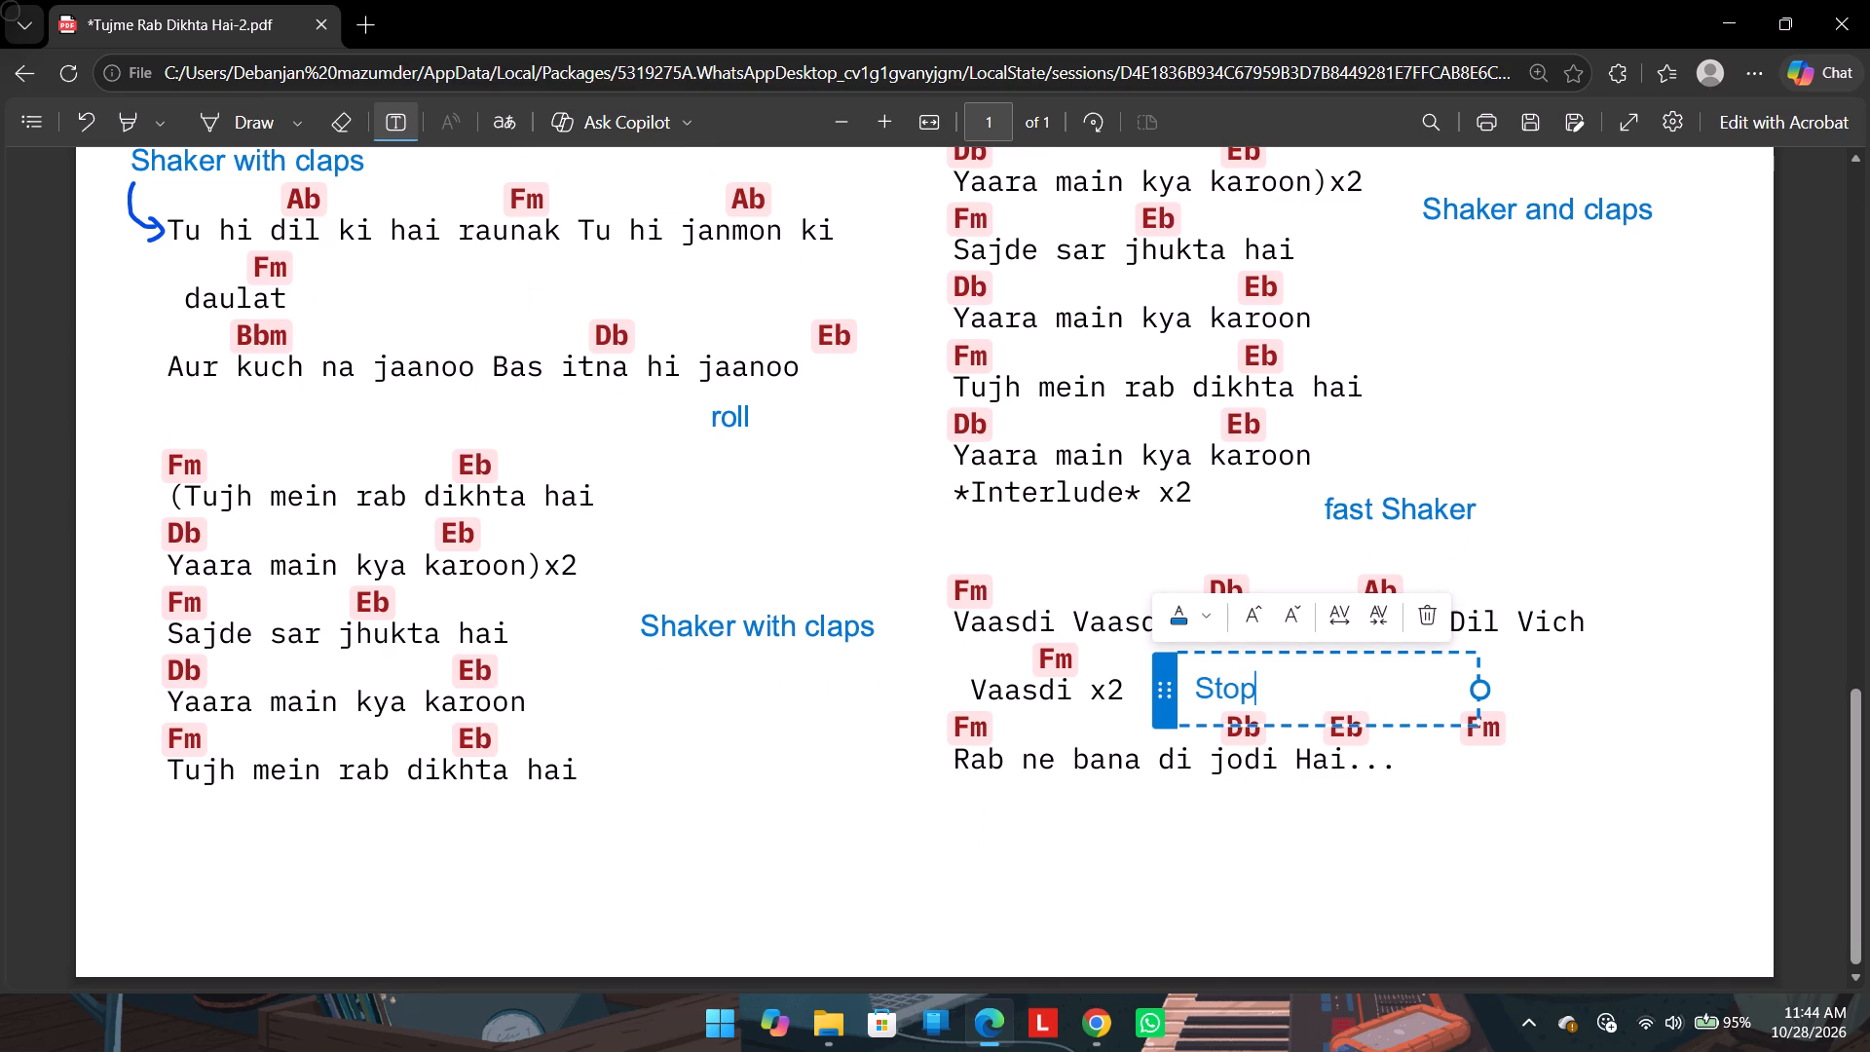
click(1621, 831)
Save the annotated Tujme Rab Dikhta Hai chord sheet PDF.
scroll(1605, 831, down, 2)
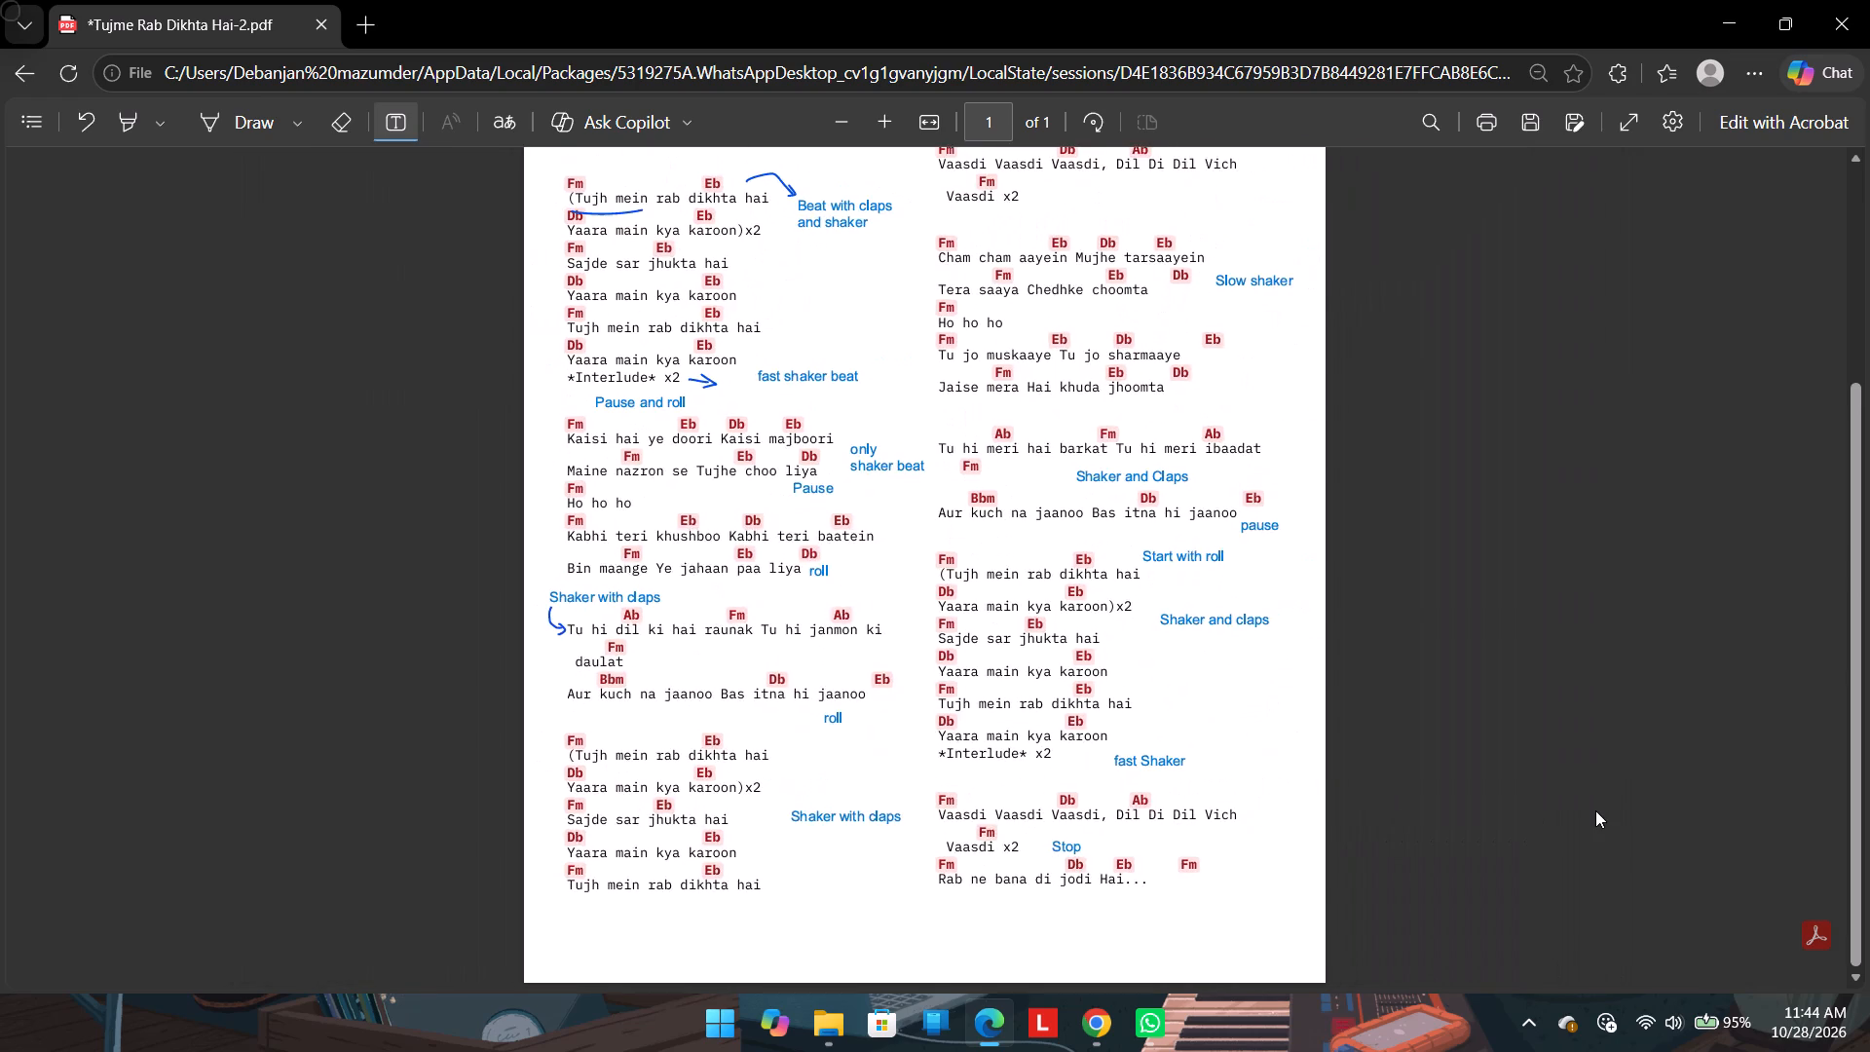
scroll(1595, 810, up, 4)
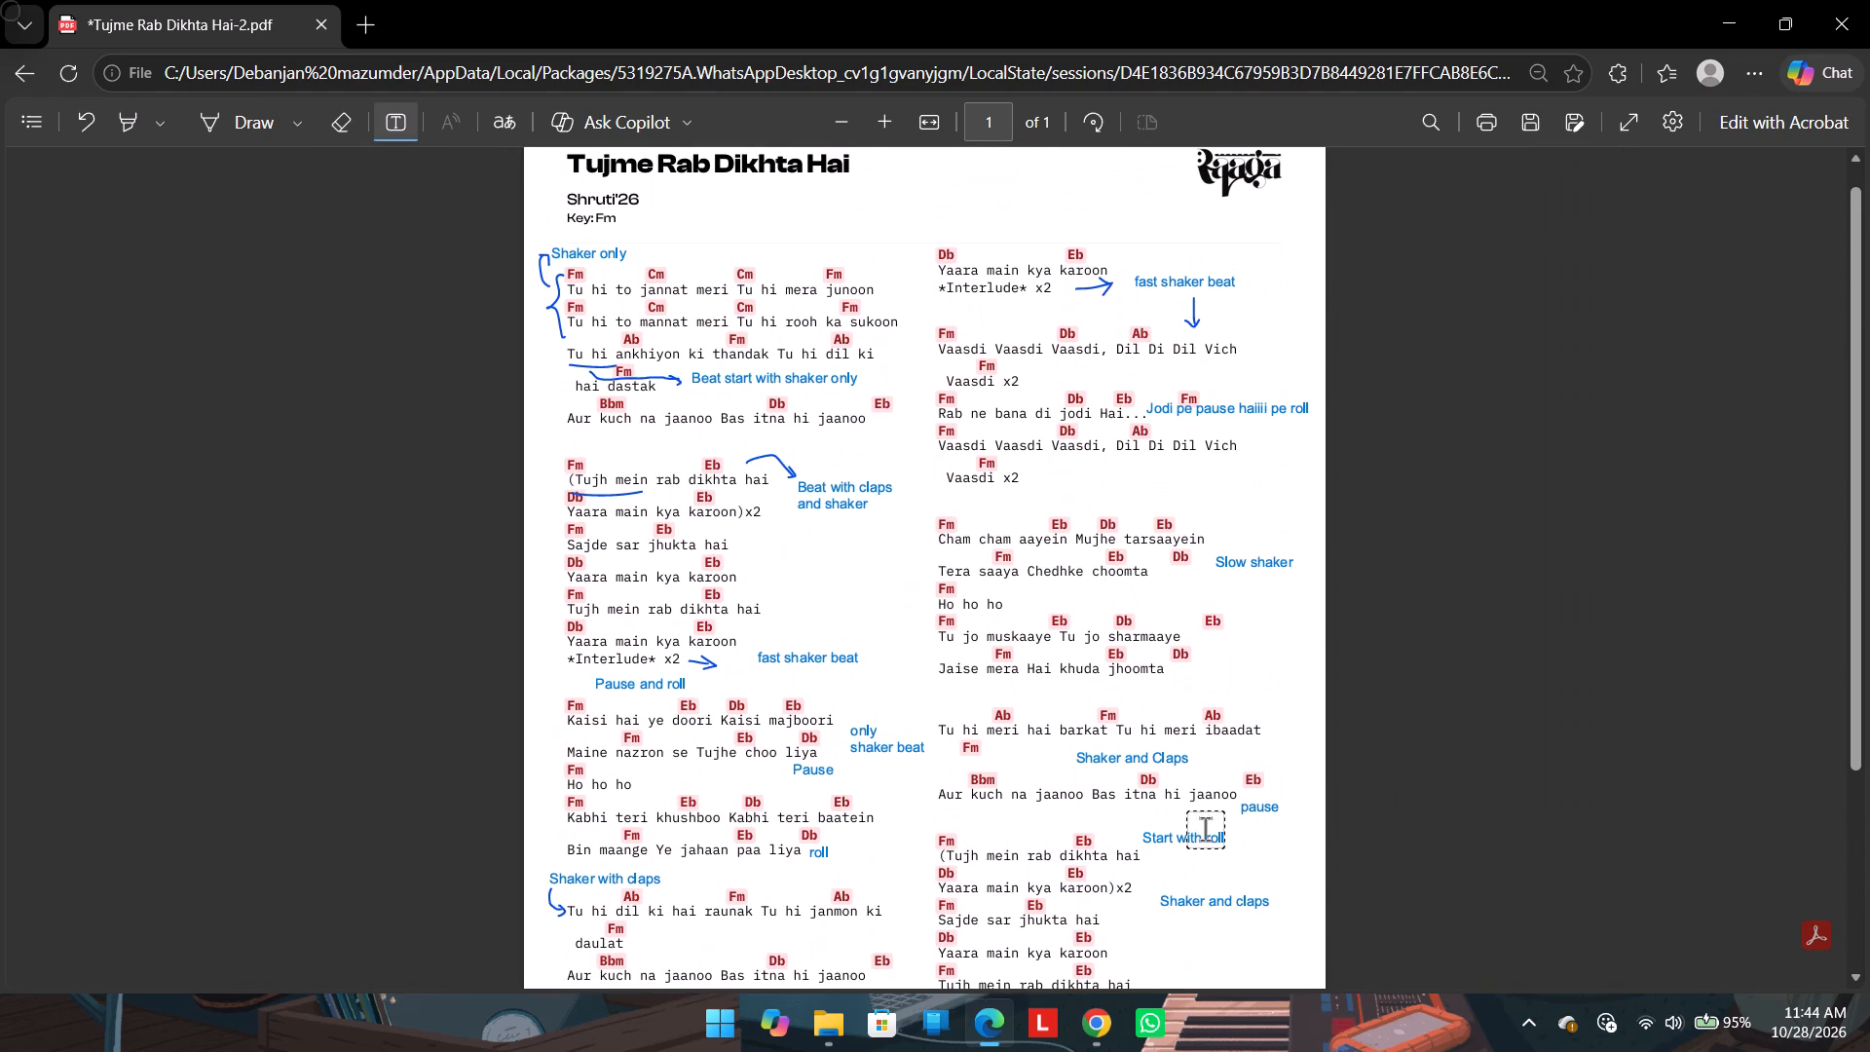
key(ctrl+s)
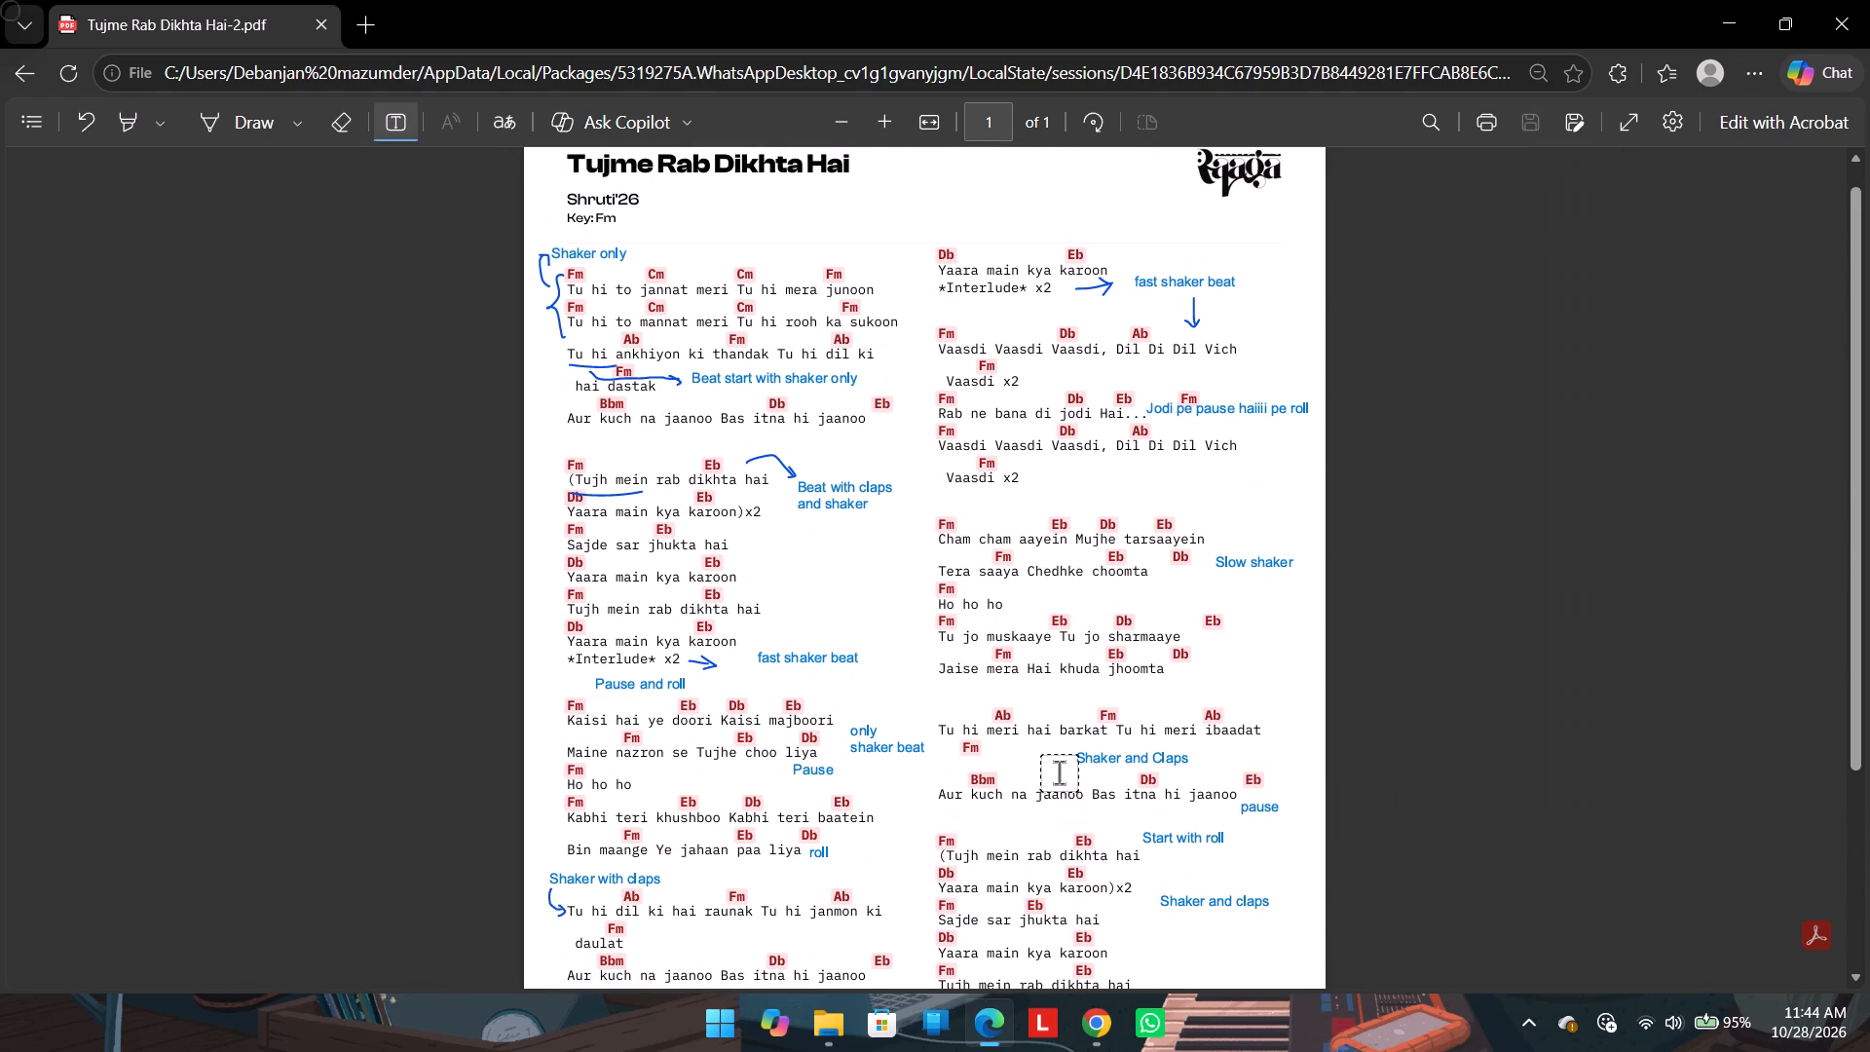
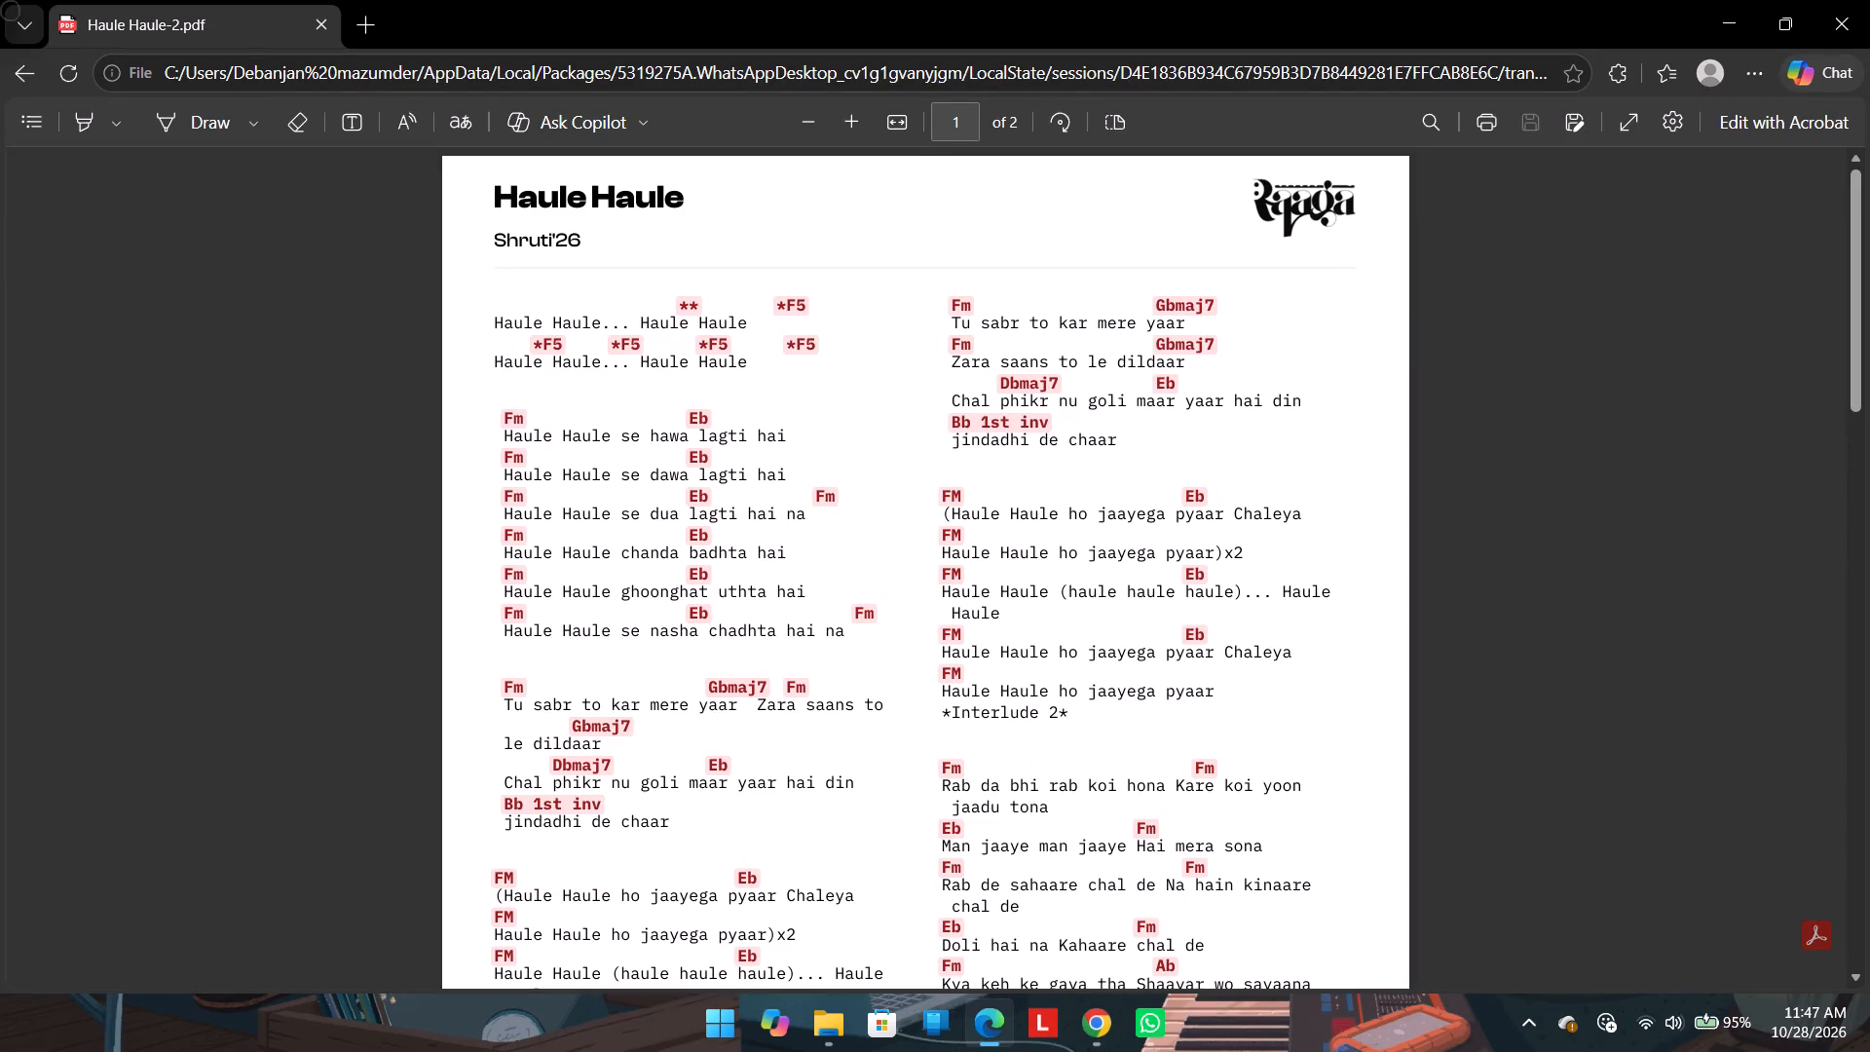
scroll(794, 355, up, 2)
Draw a small arrow in front of the second "Haule Haule... Haule Haule" line in Haule Haule's first column.
scroll(793, 355, up, 1)
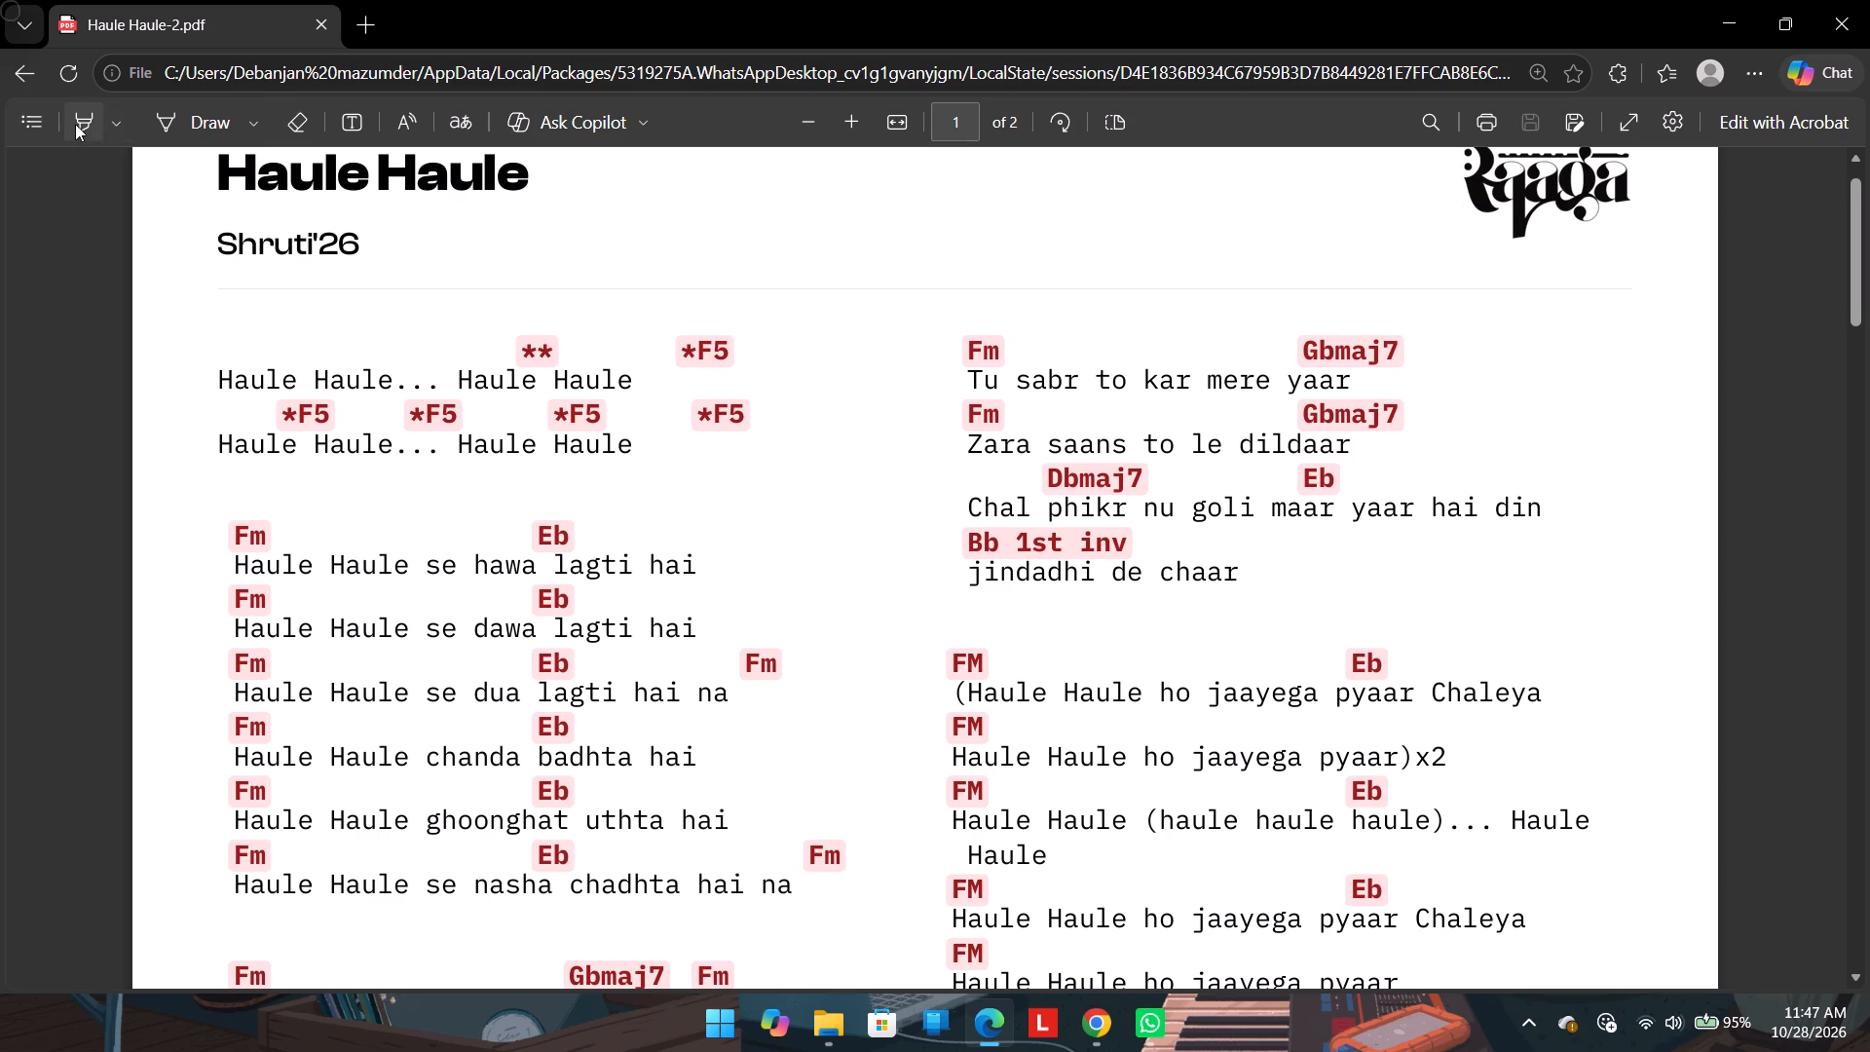
click(174, 125)
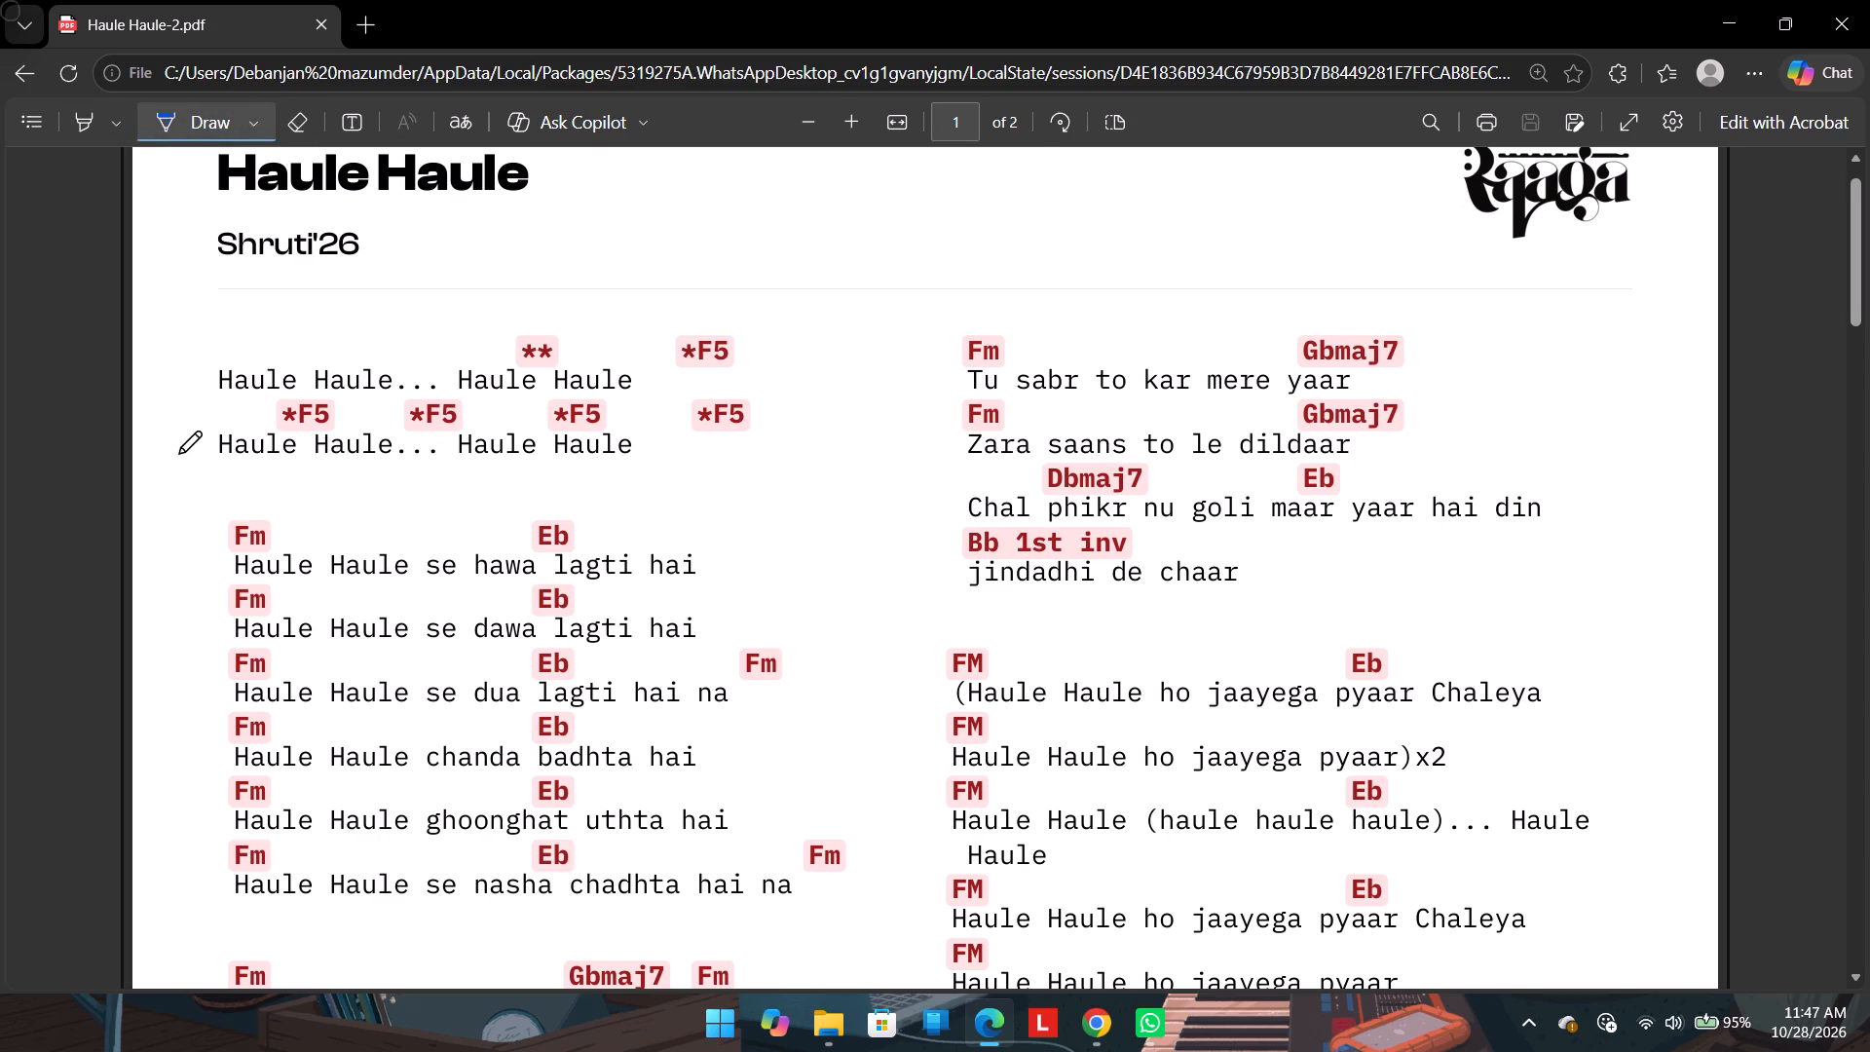
drag(183, 449, 208, 449)
drag(200, 442, 201, 456)
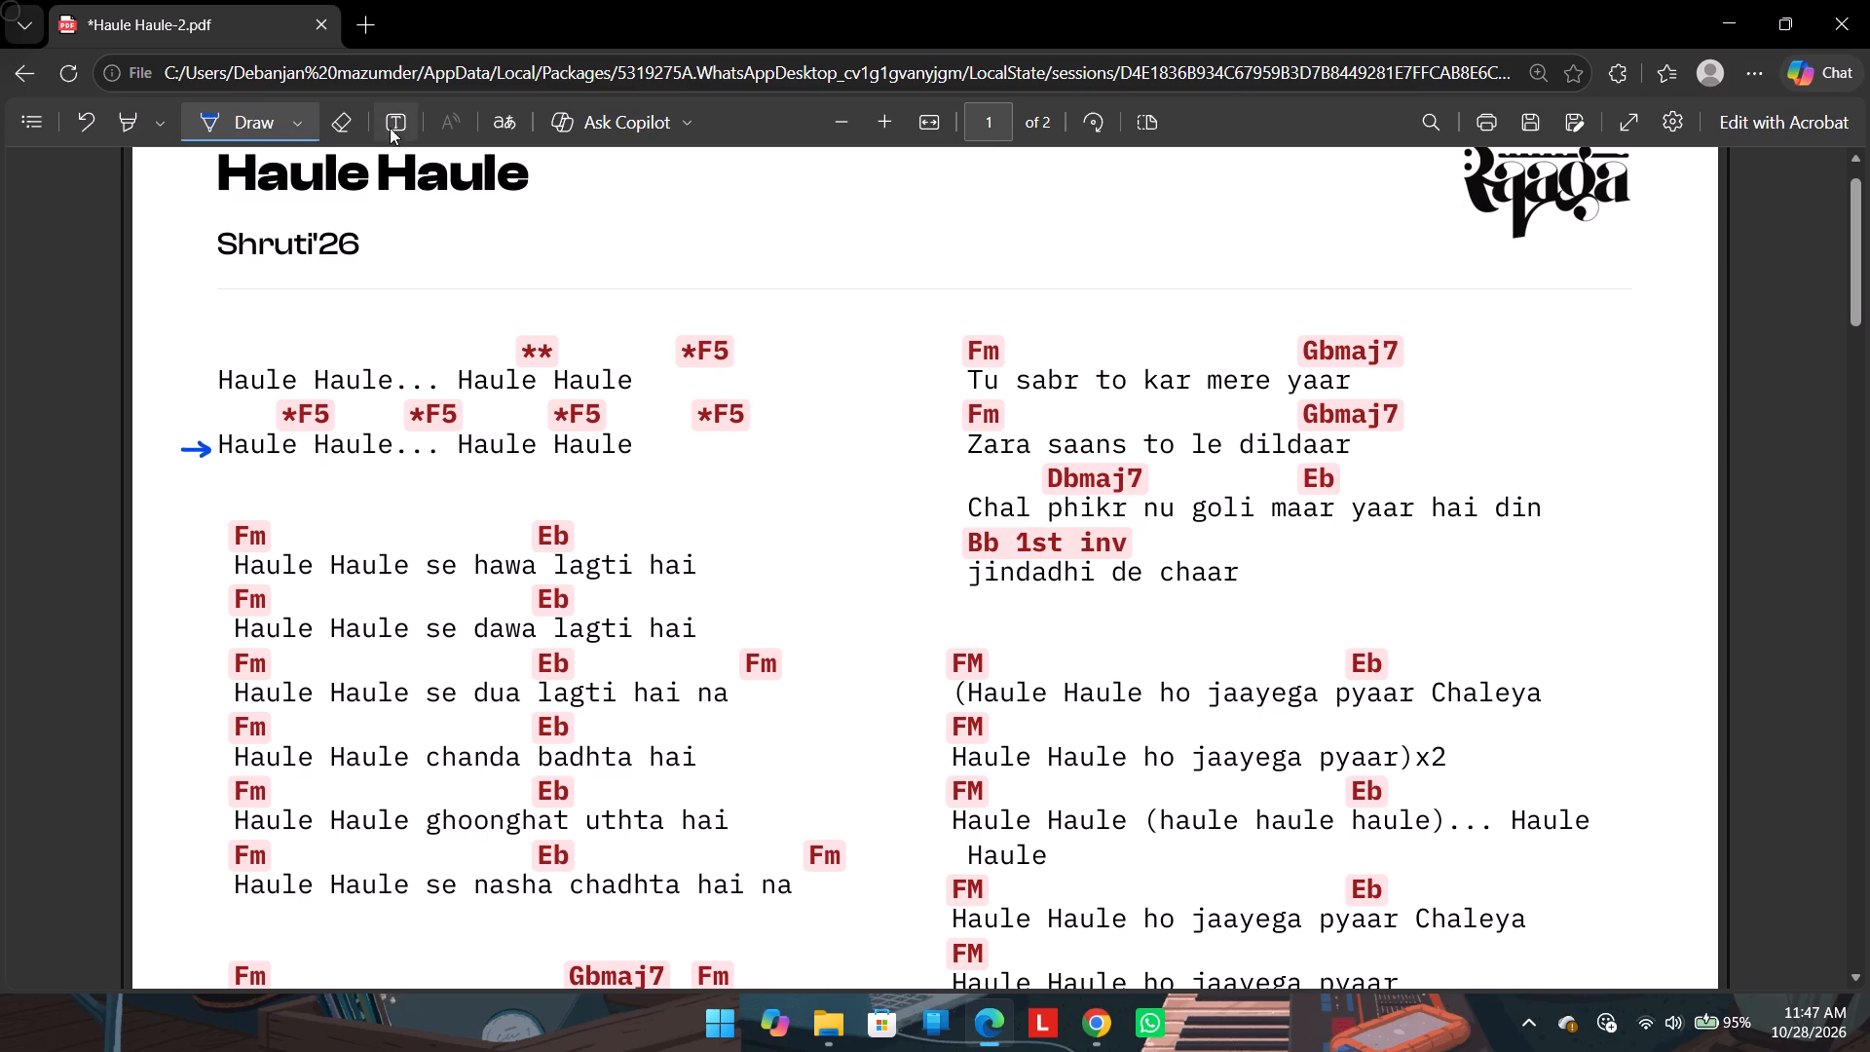
Add the text note "Beat start" in reduced text size just below the arrow at the second "Haule Haule... Haule Haule" line.
click(391, 128)
click(166, 482)
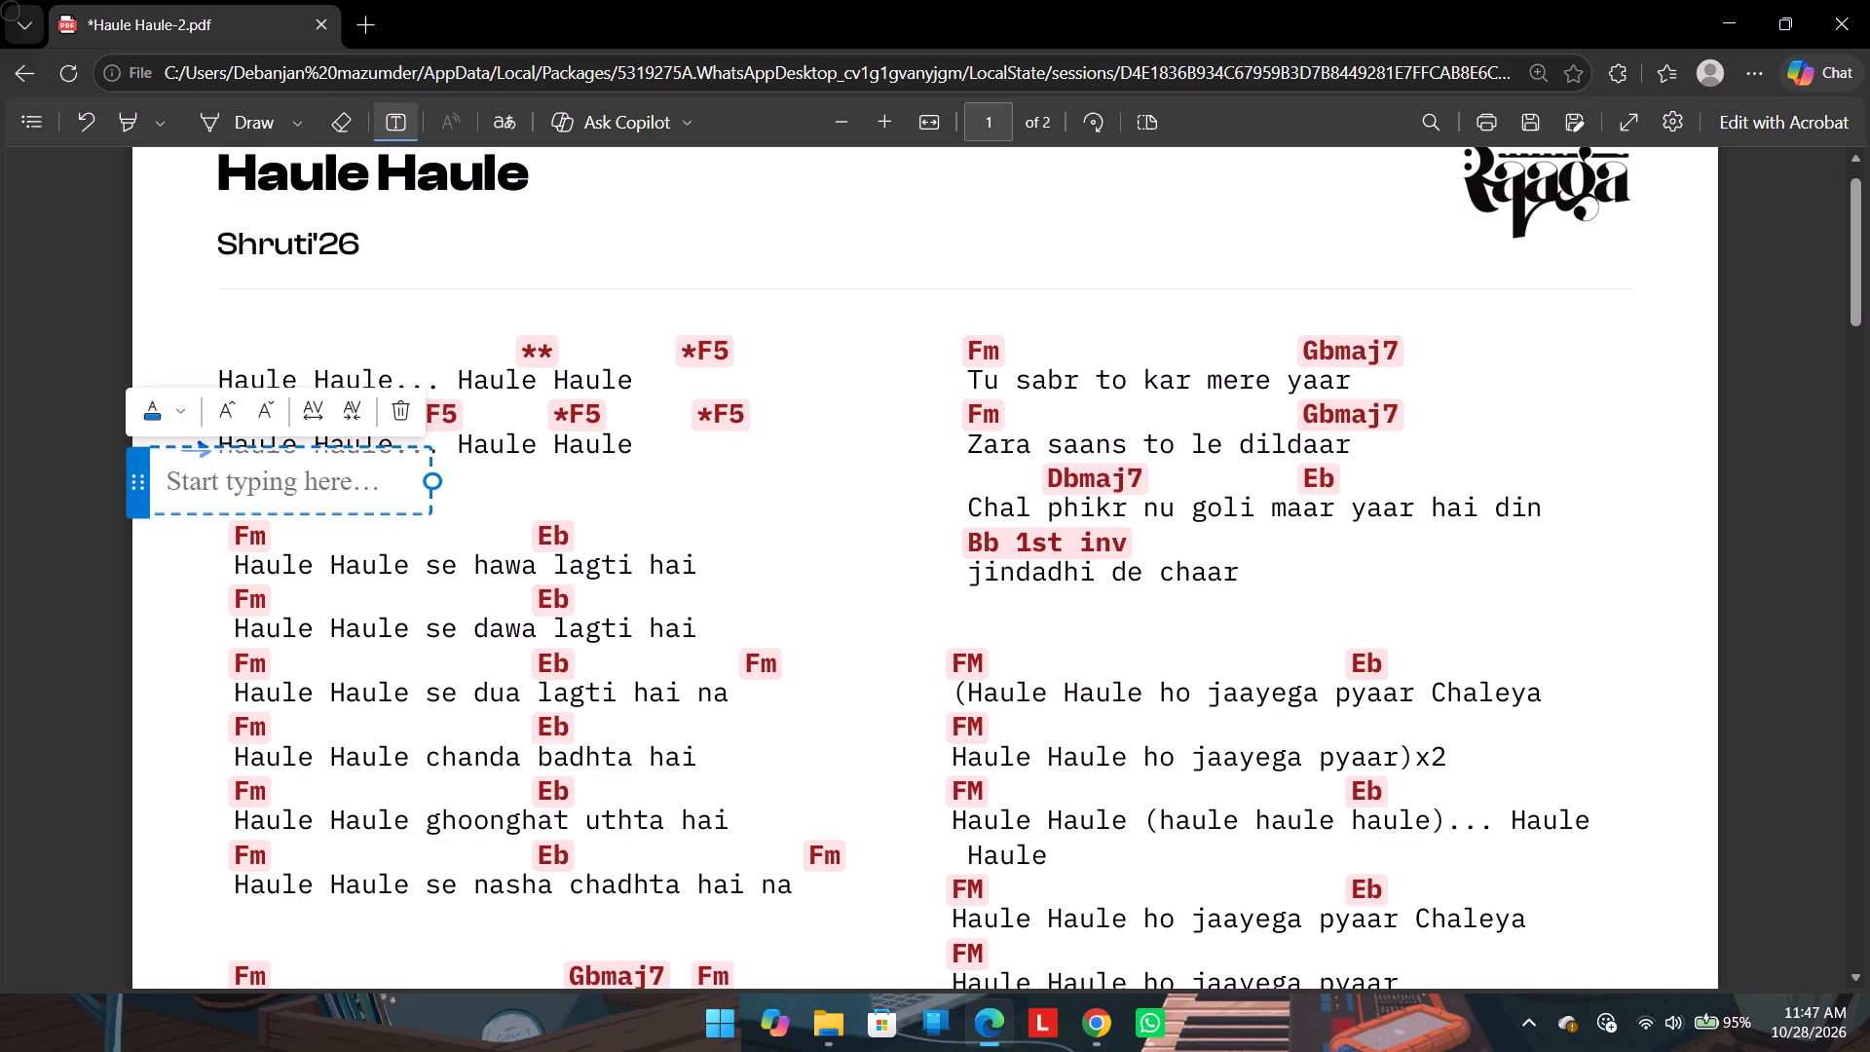
text(Beat start)
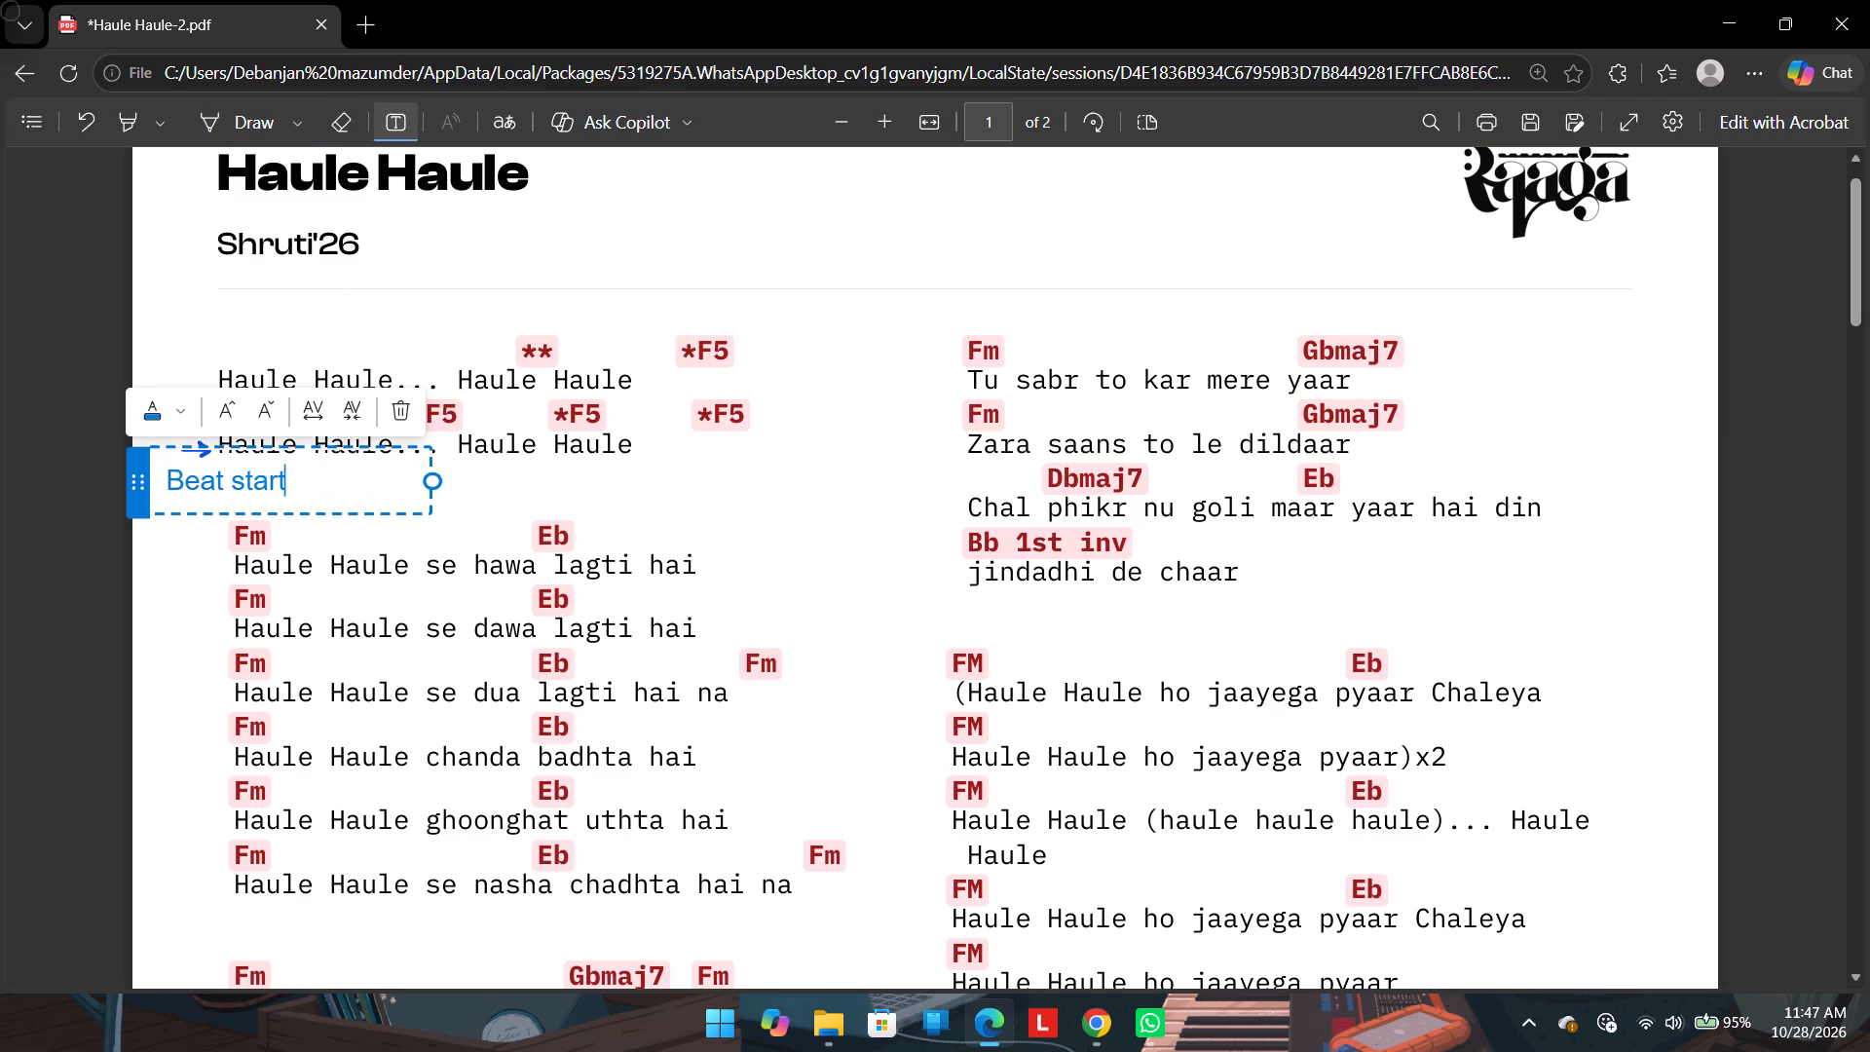
double_click(269, 421)
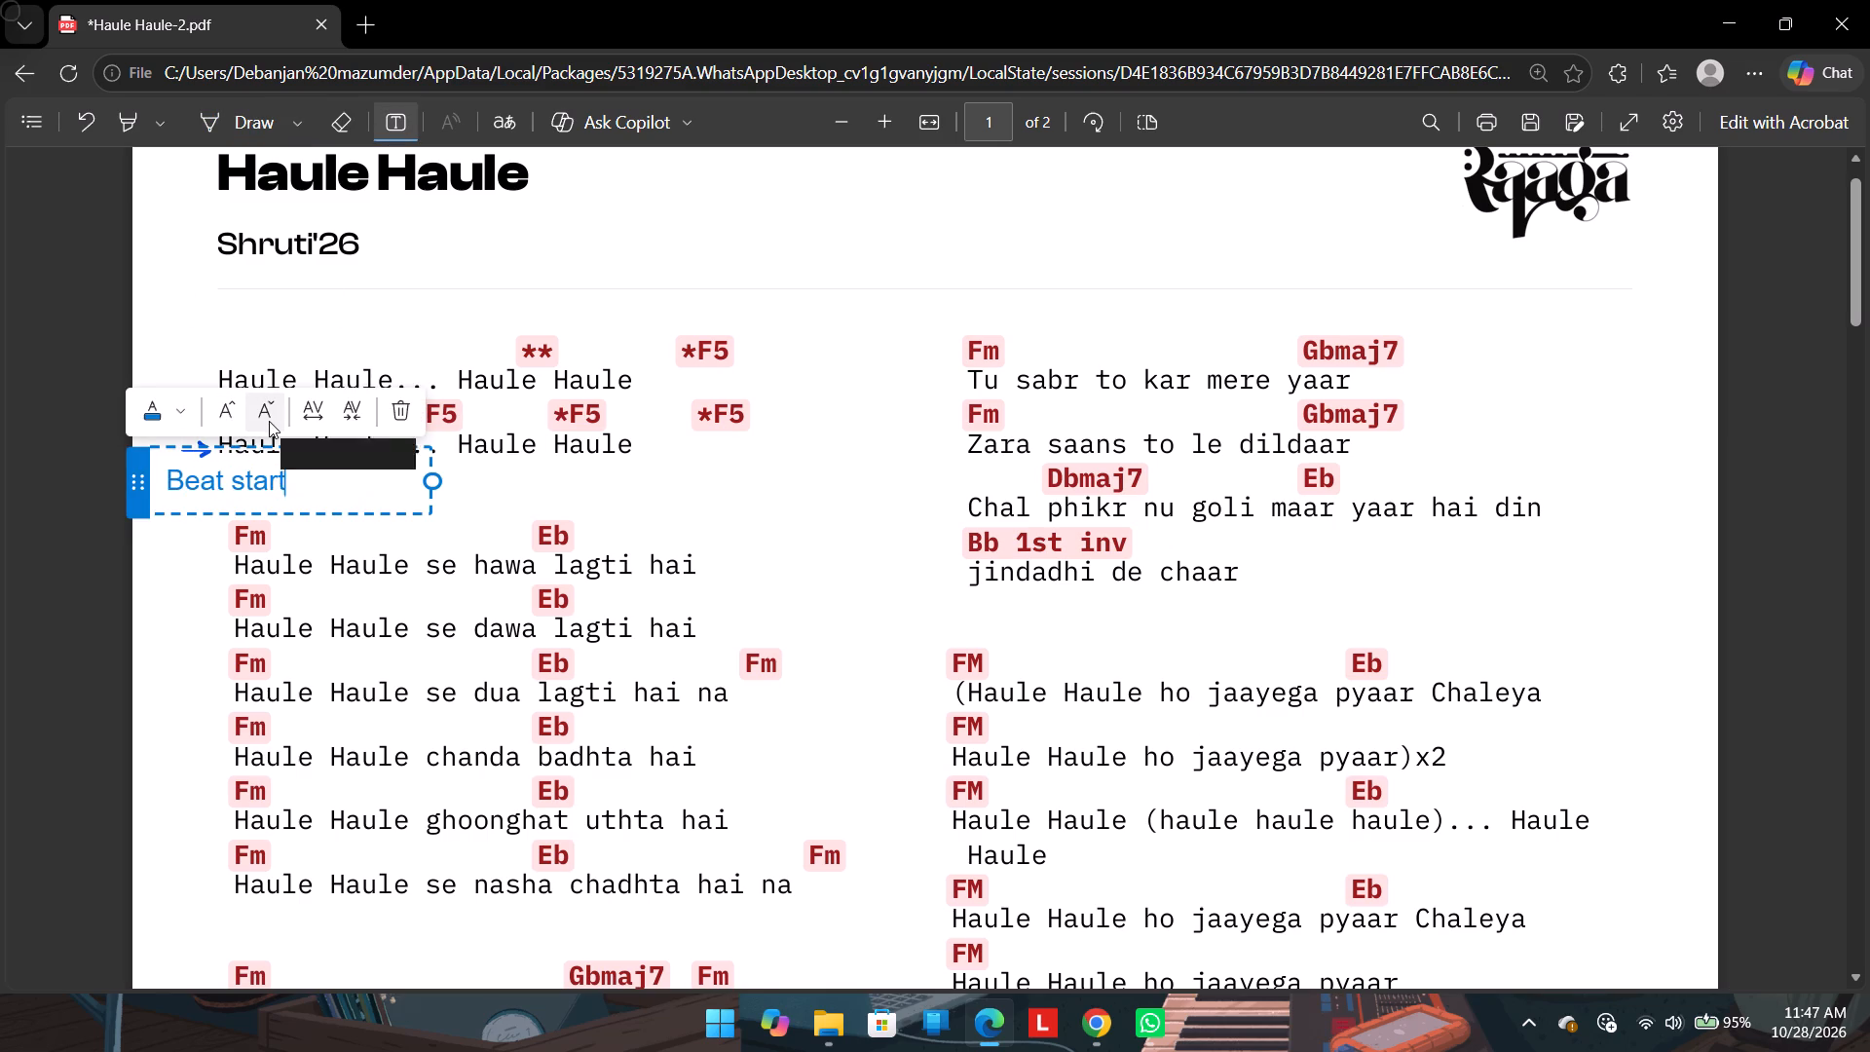
click(501, 546)
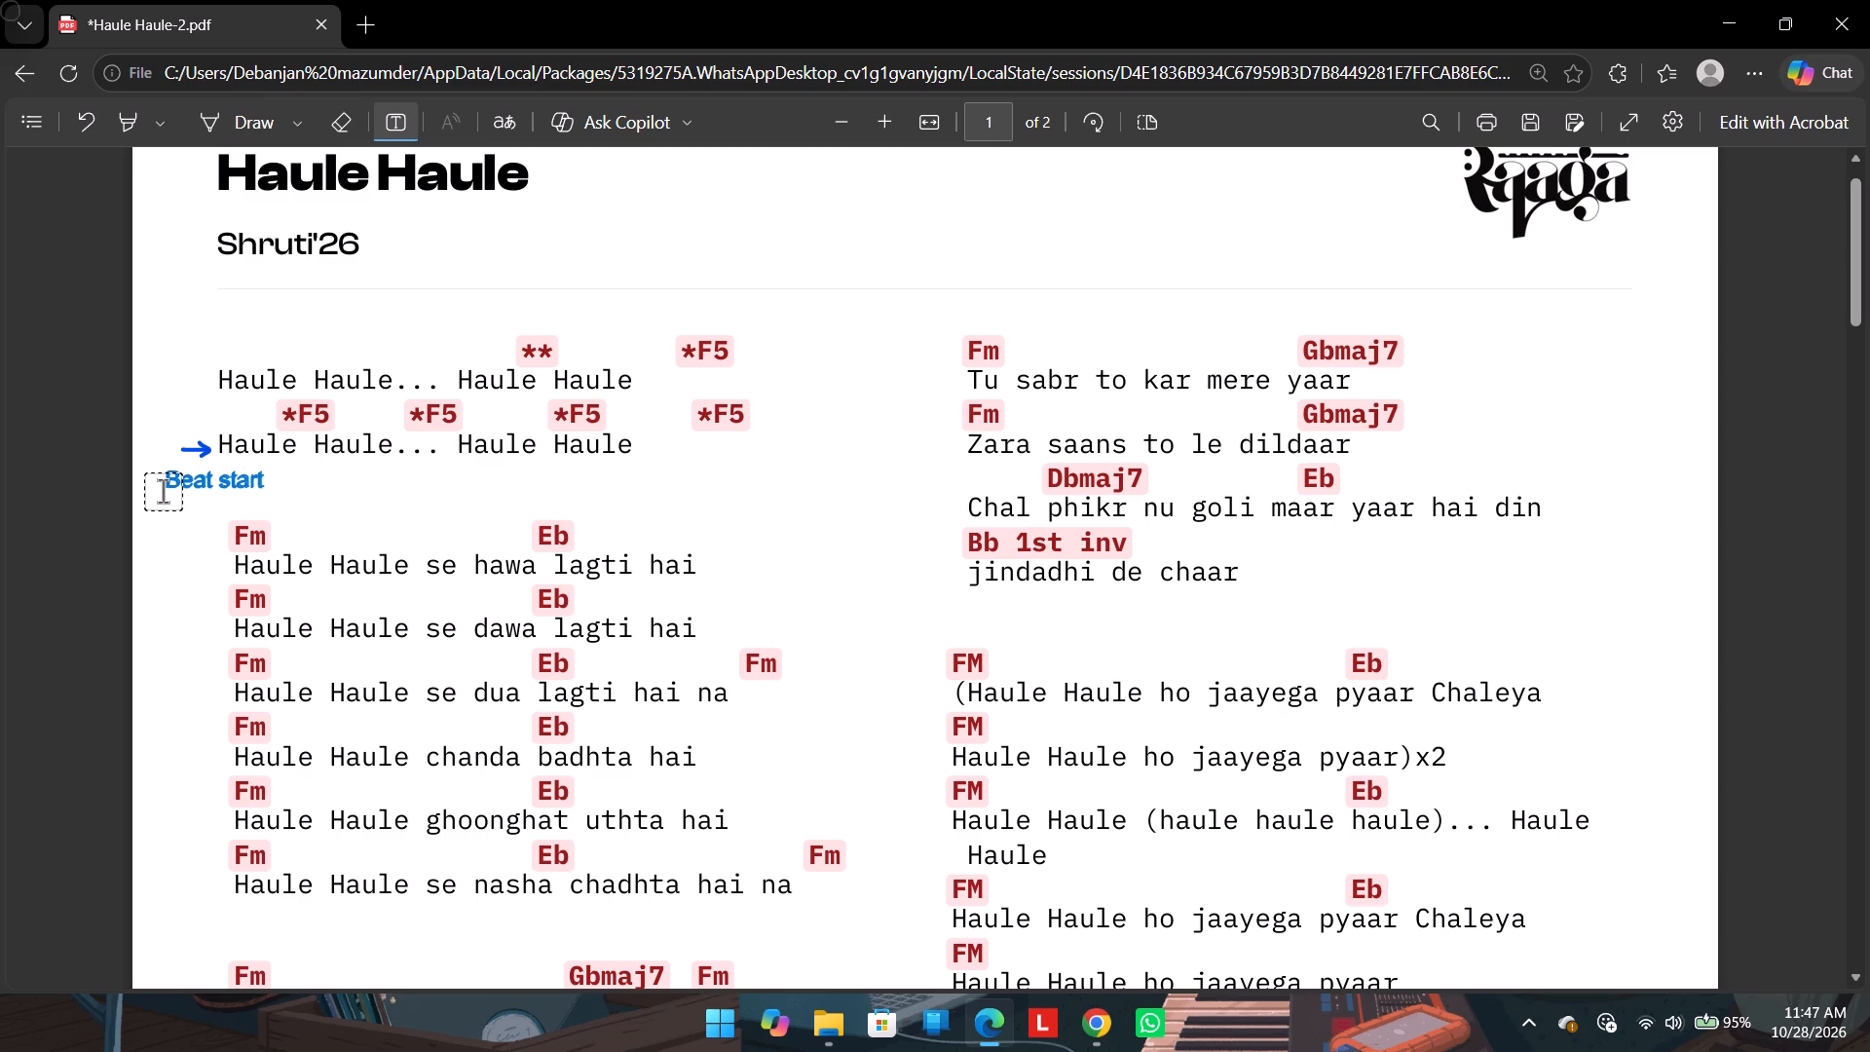
Highlight the "Beat start" note in yellow.
click(124, 121)
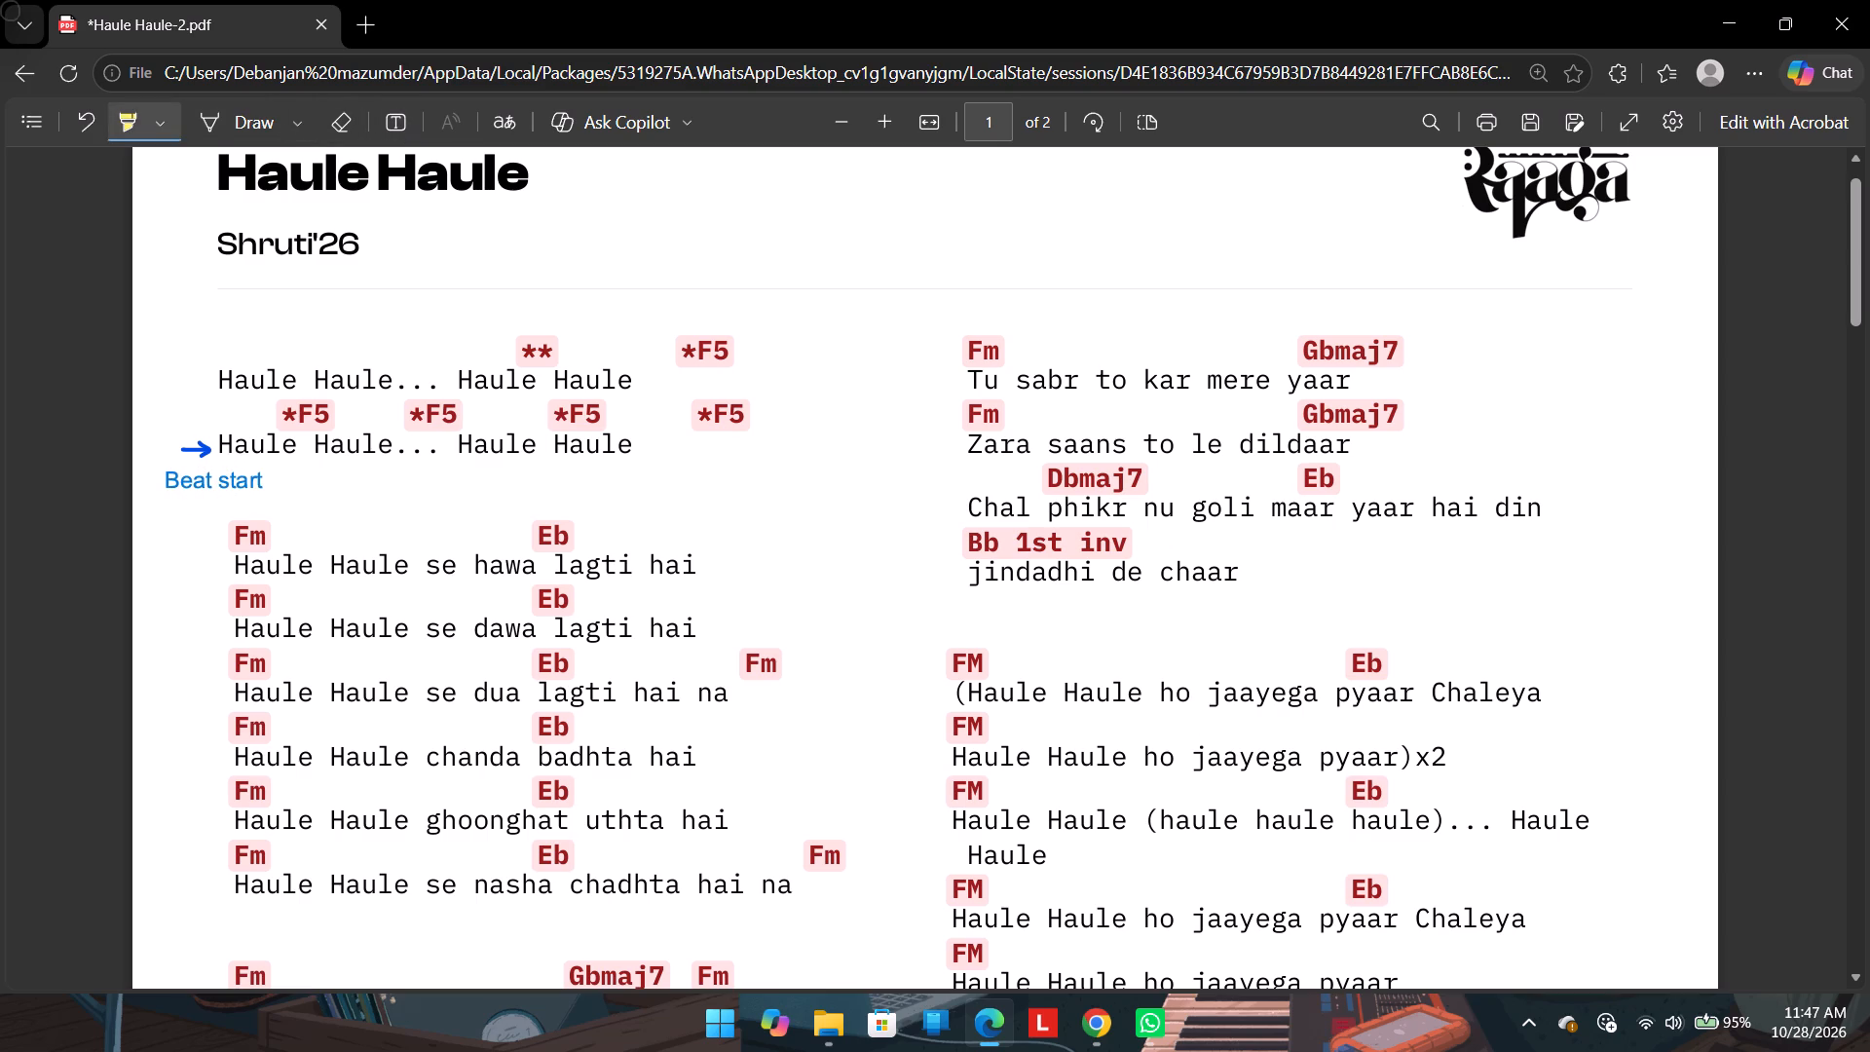
drag(279, 484, 244, 483)
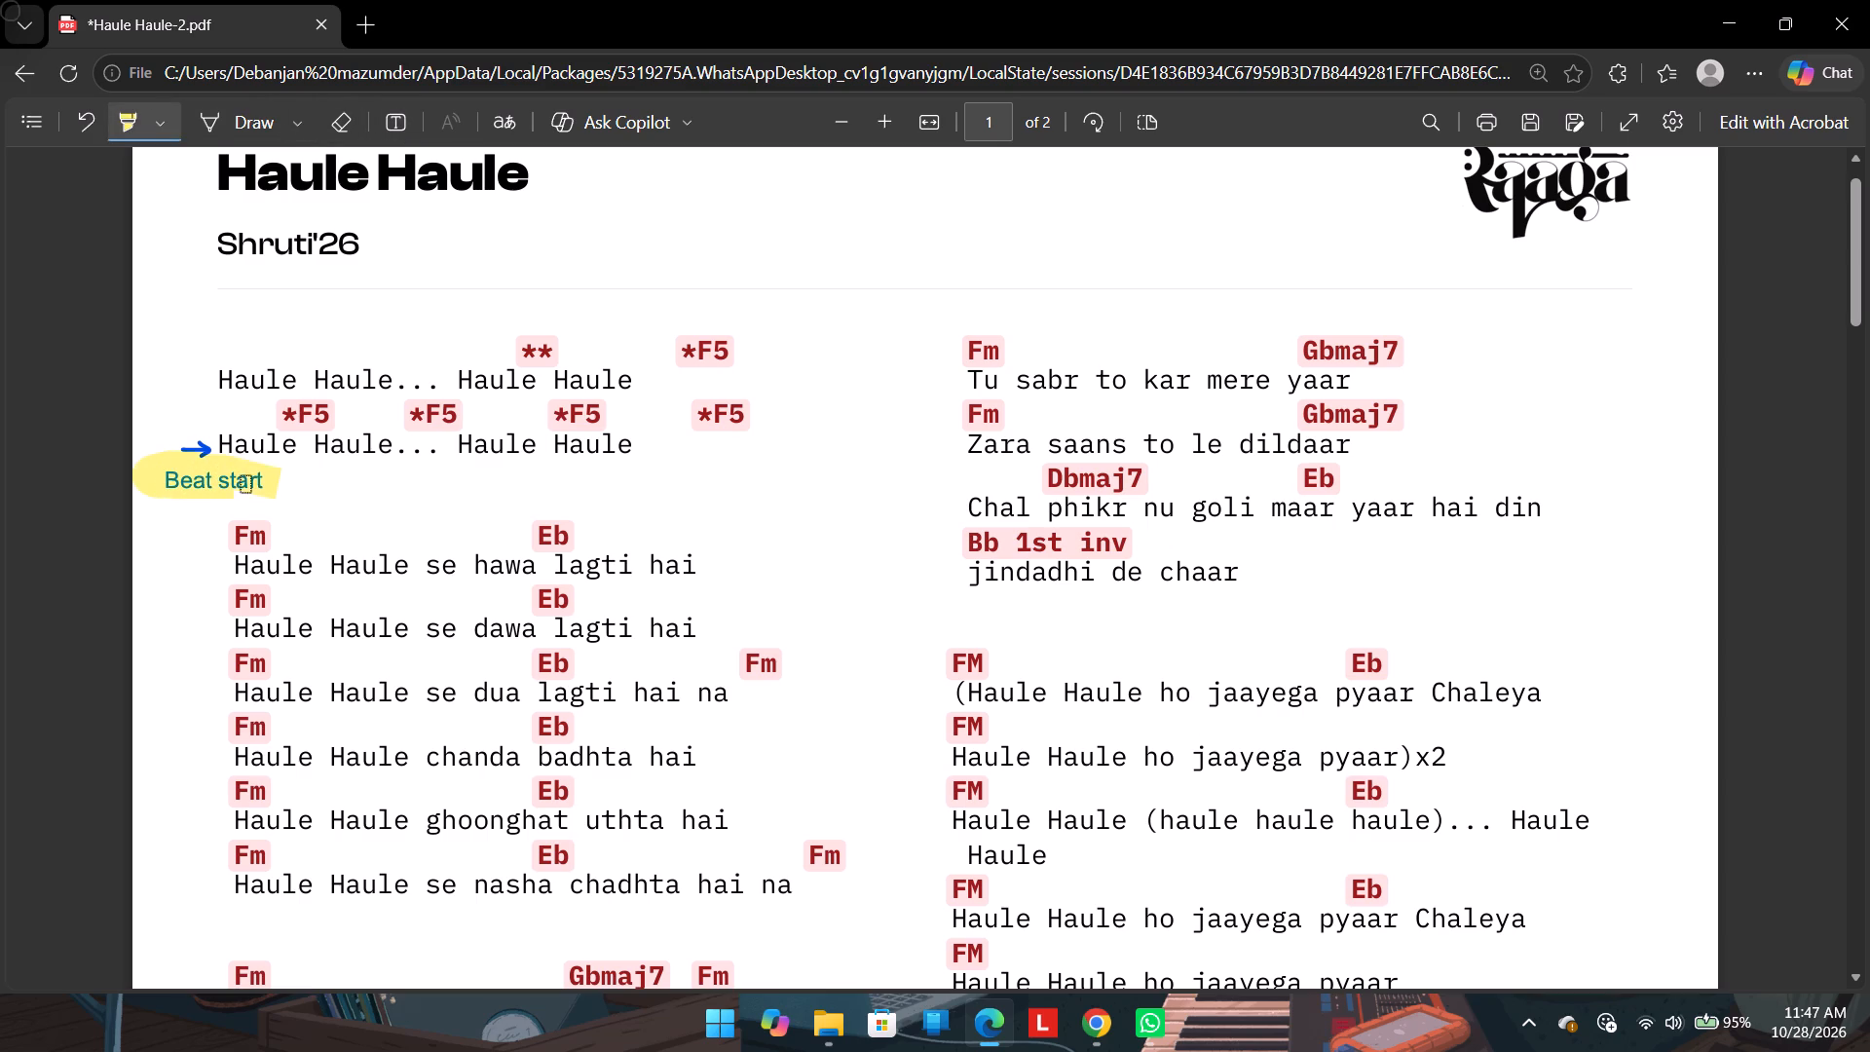
drag(244, 483, 264, 481)
click(54, 458)
Add the text note "Double single beat" beside the first-column verse, between the "se hawa lagti hai" and "se dawa lagti hai" line ends.
scroll(80, 410, down, 2)
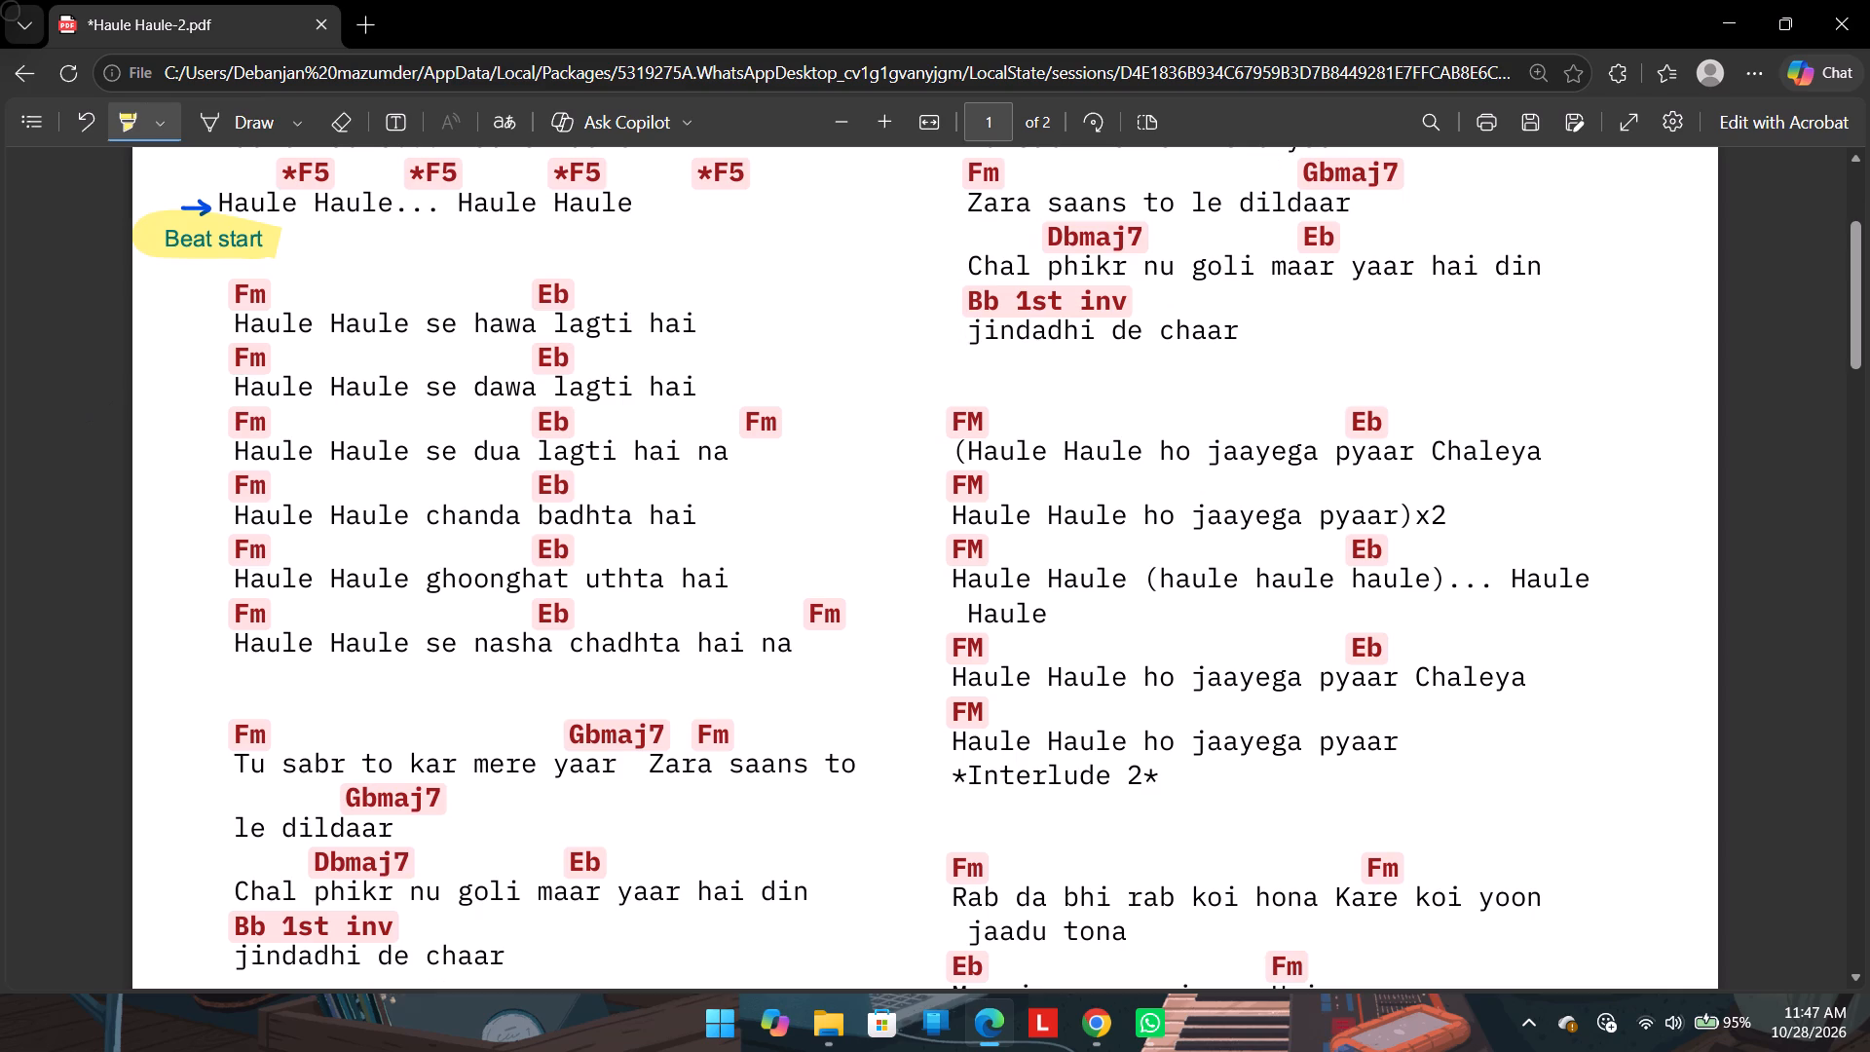
scroll(546, 410, down, 1)
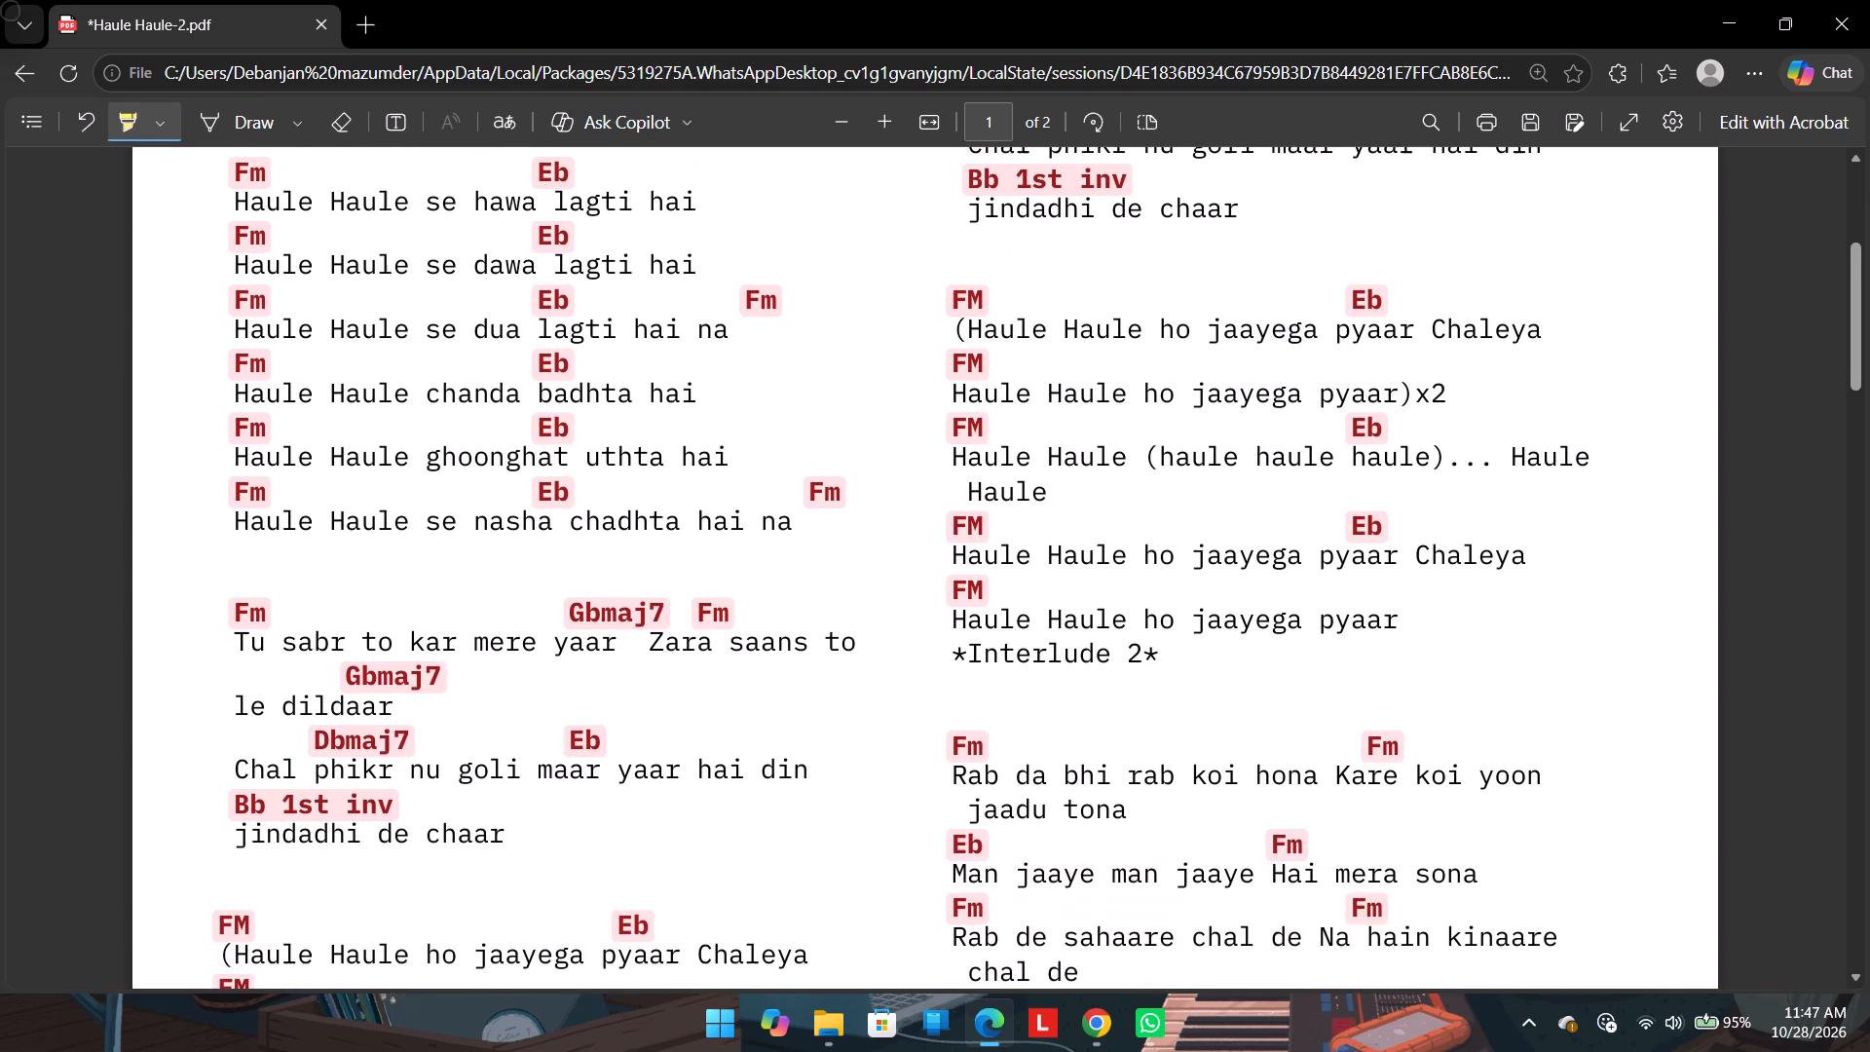
scroll(546, 410, up, 3)
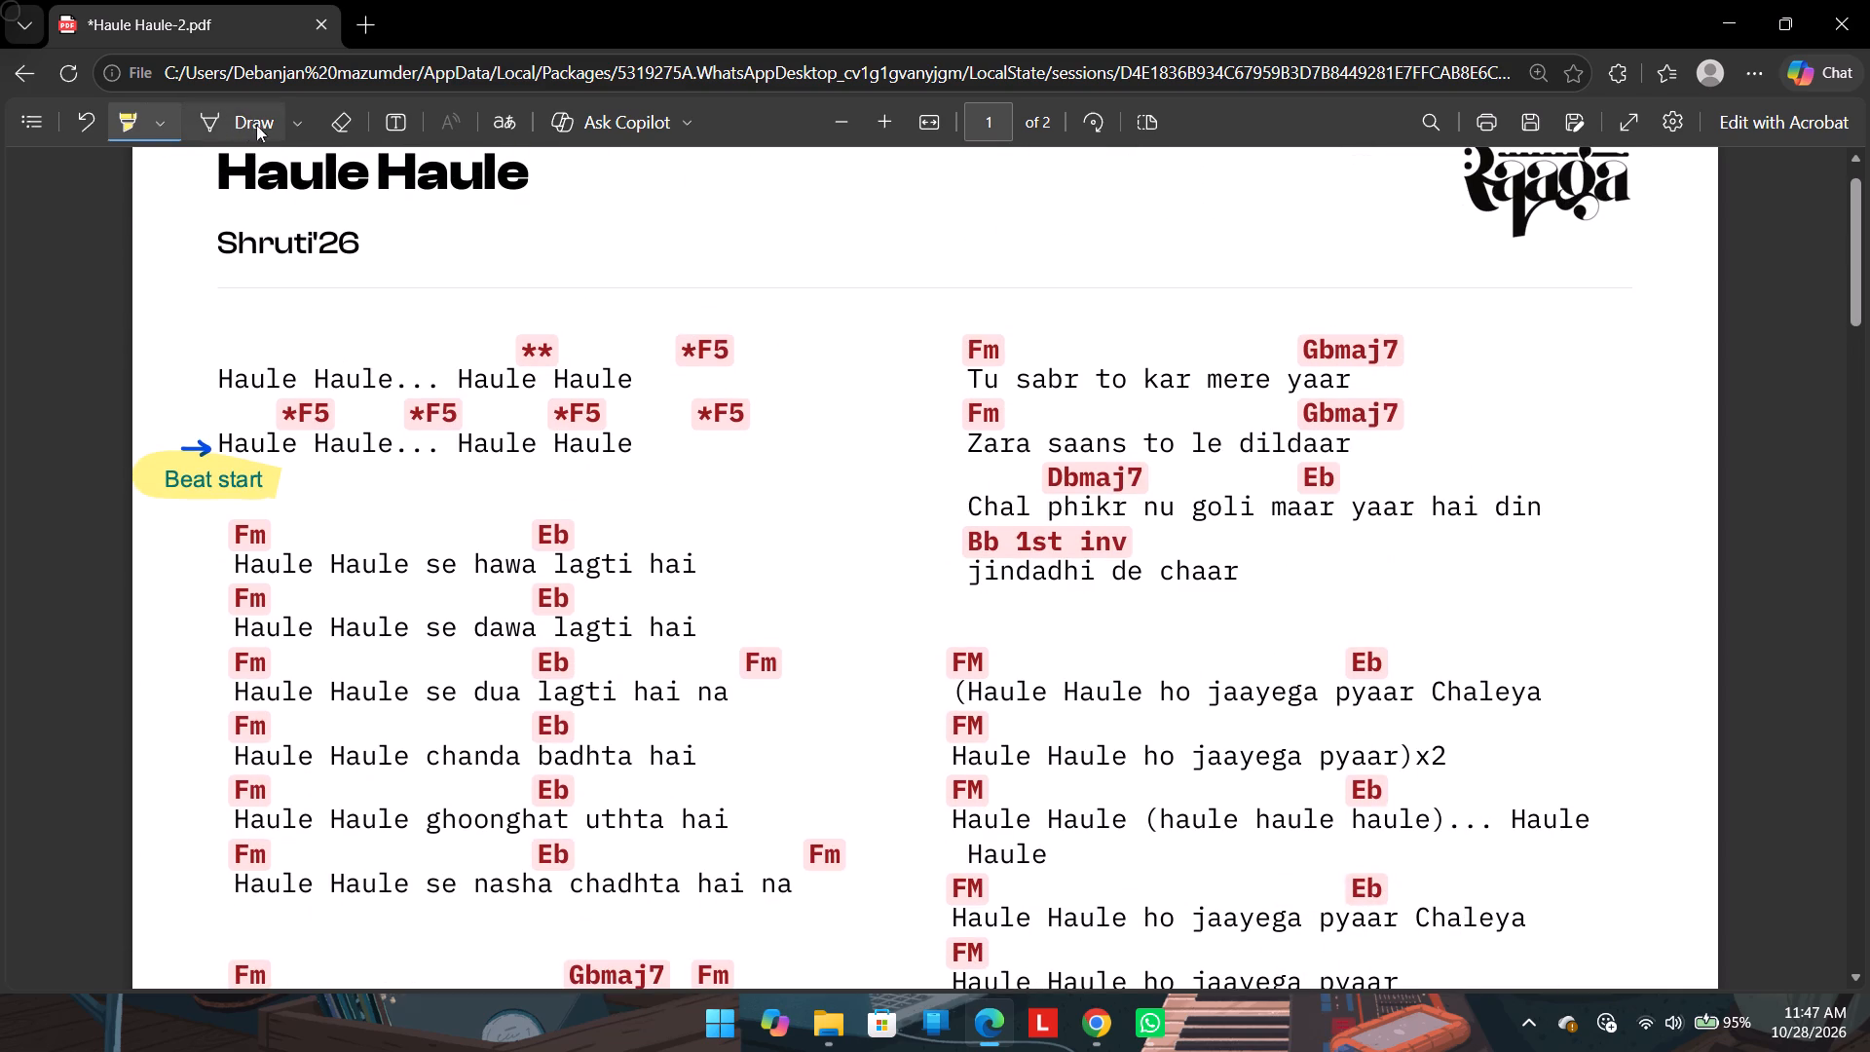
click(394, 126)
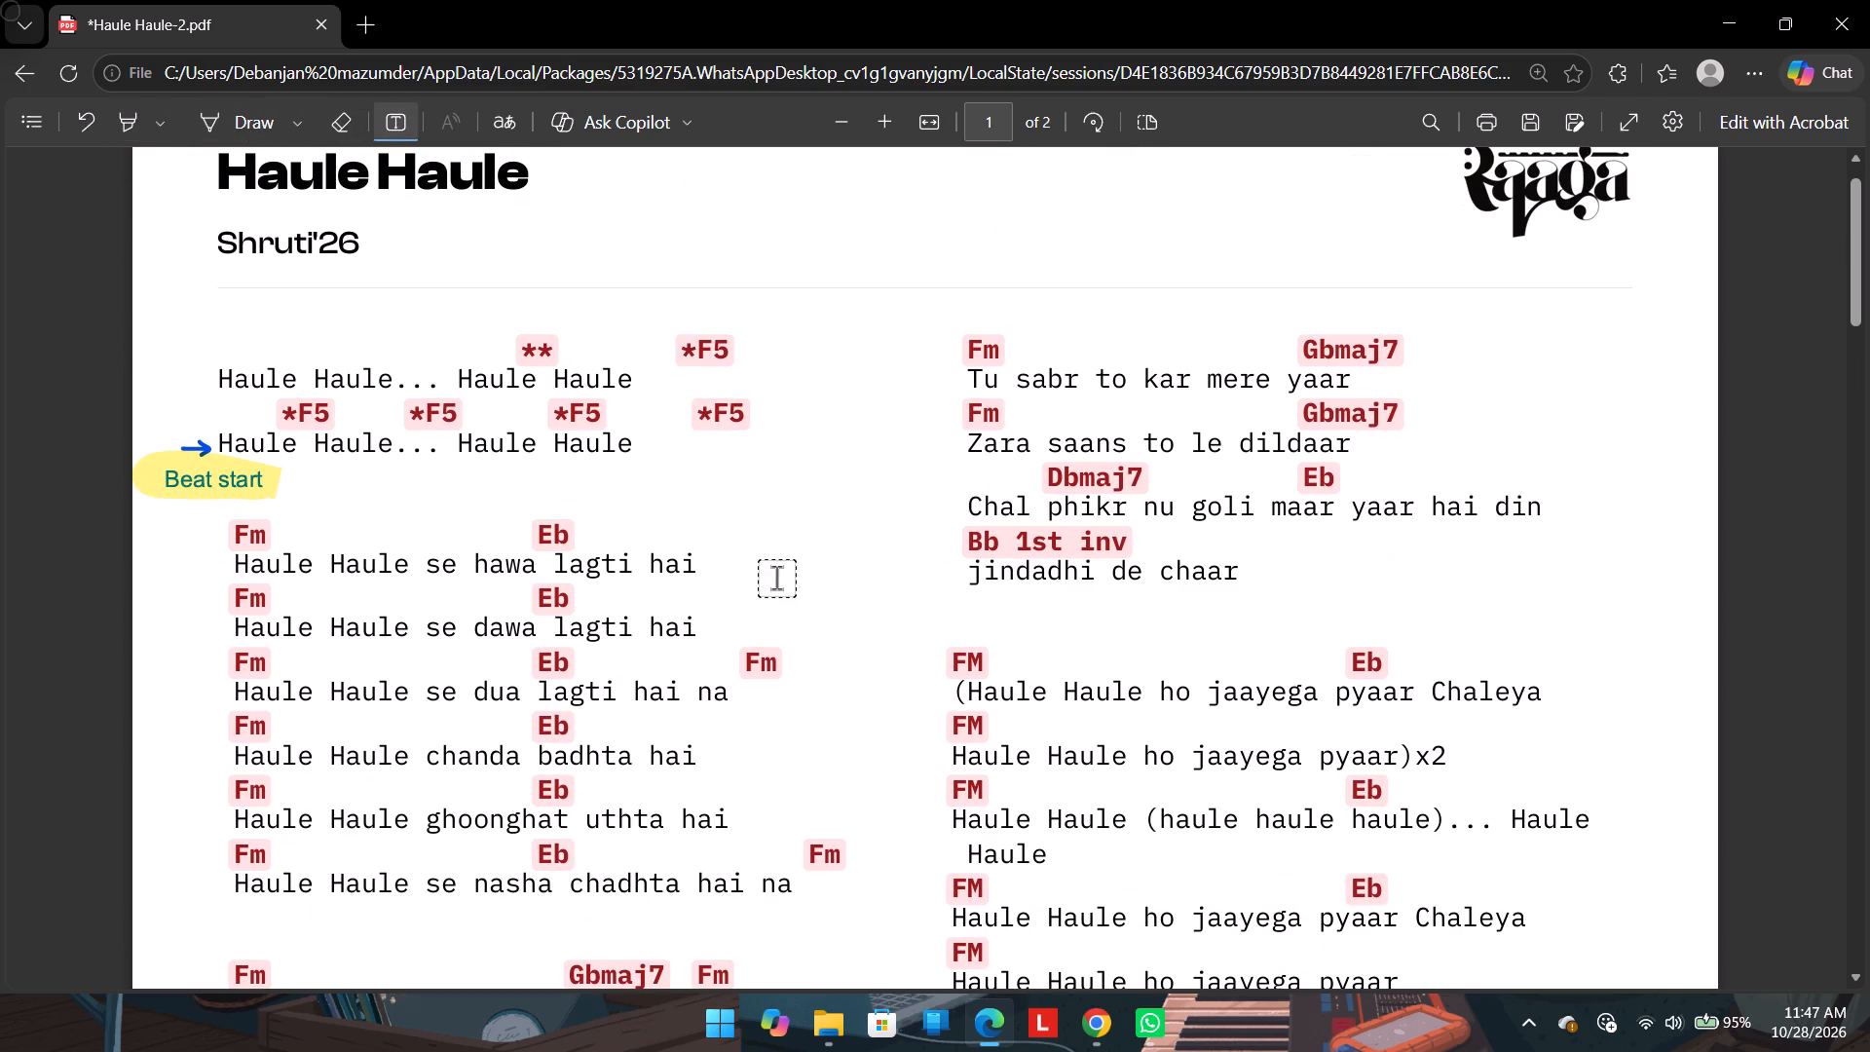
click(775, 578)
text(Doubl)
text(e sinf)
key(BackSpace)
text(gle beat)
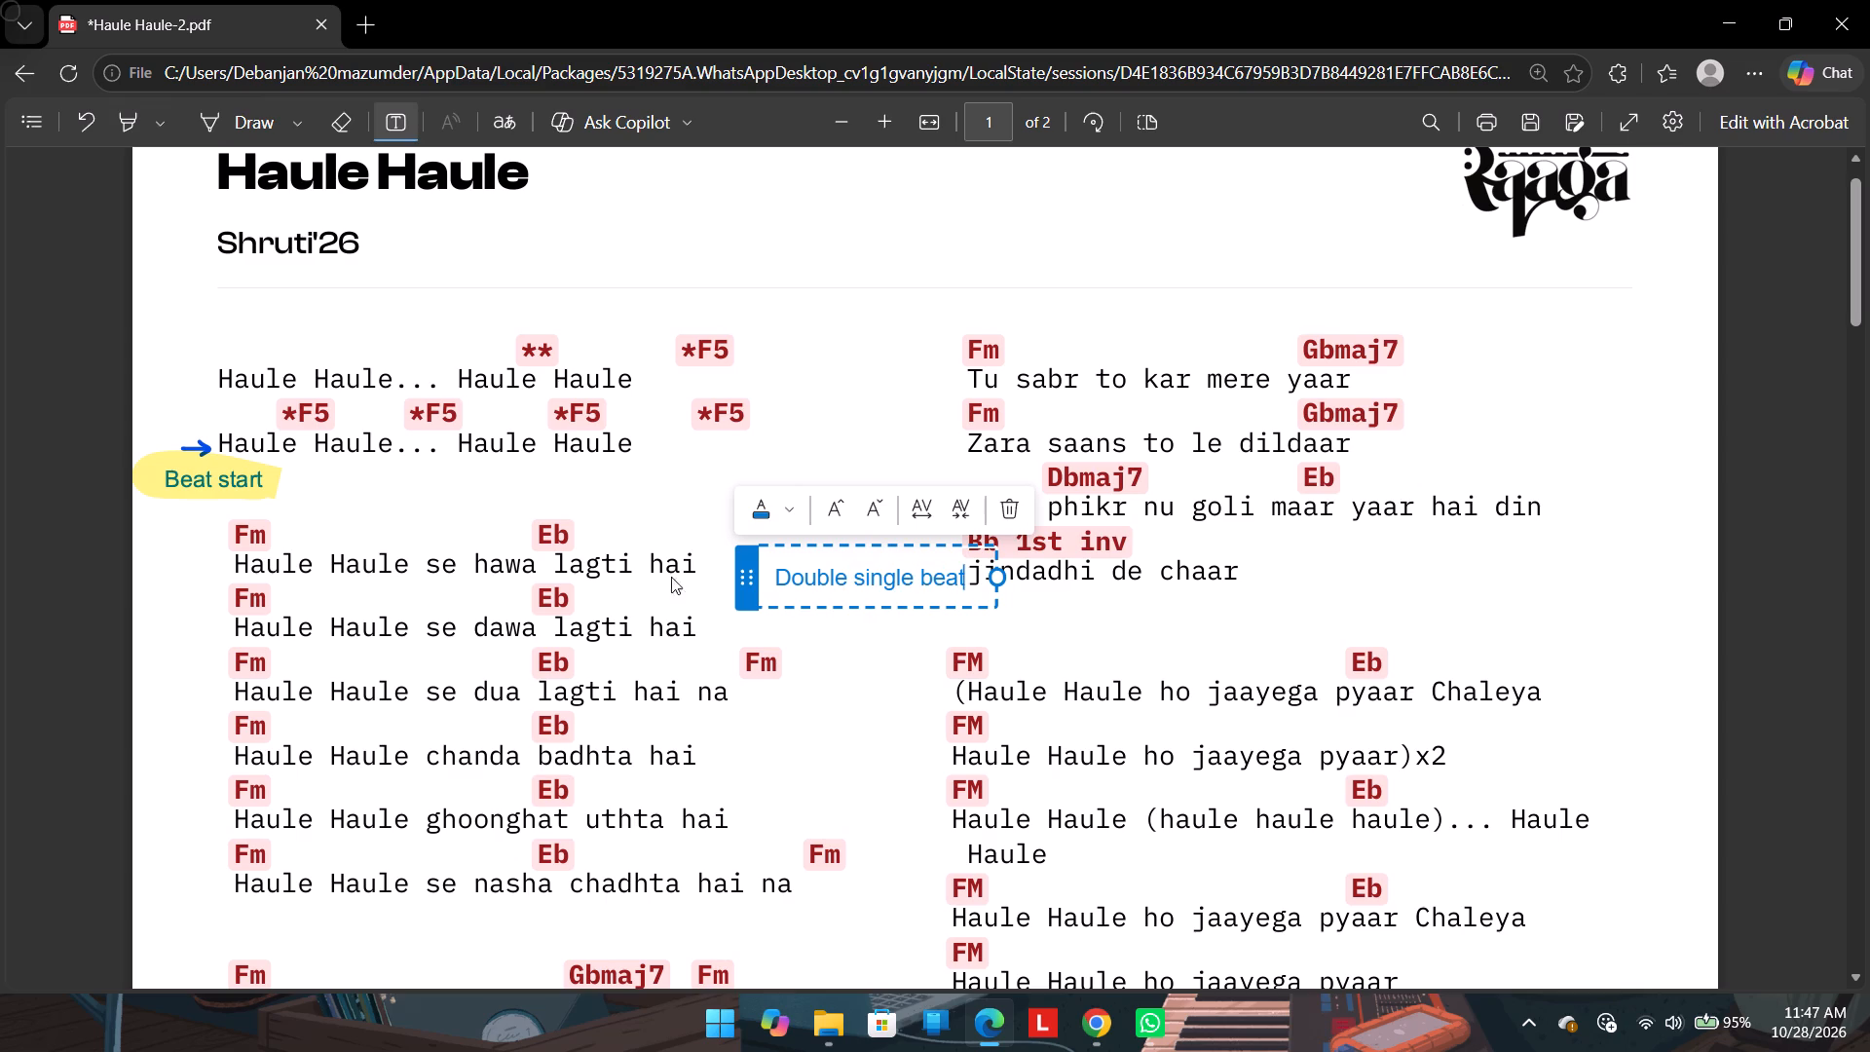
drag(747, 582, 708, 594)
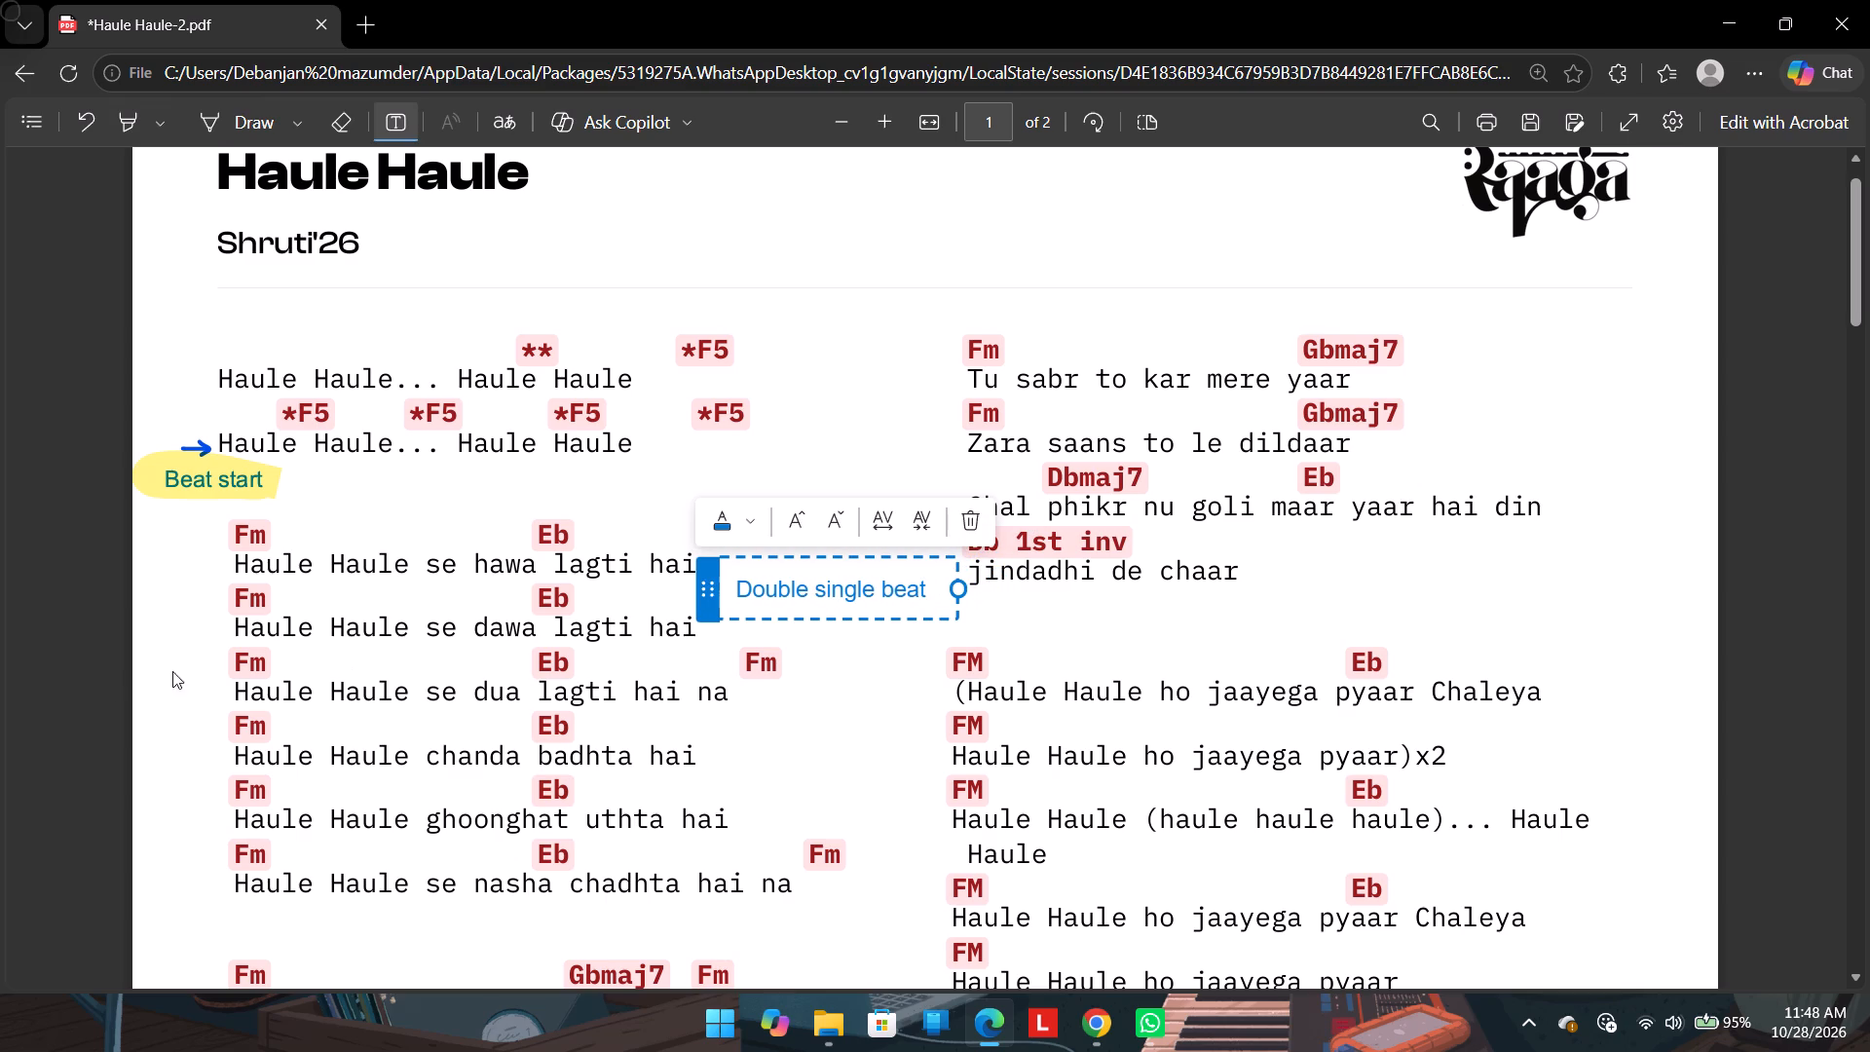
click(103, 680)
scroll(116, 678, down, 2)
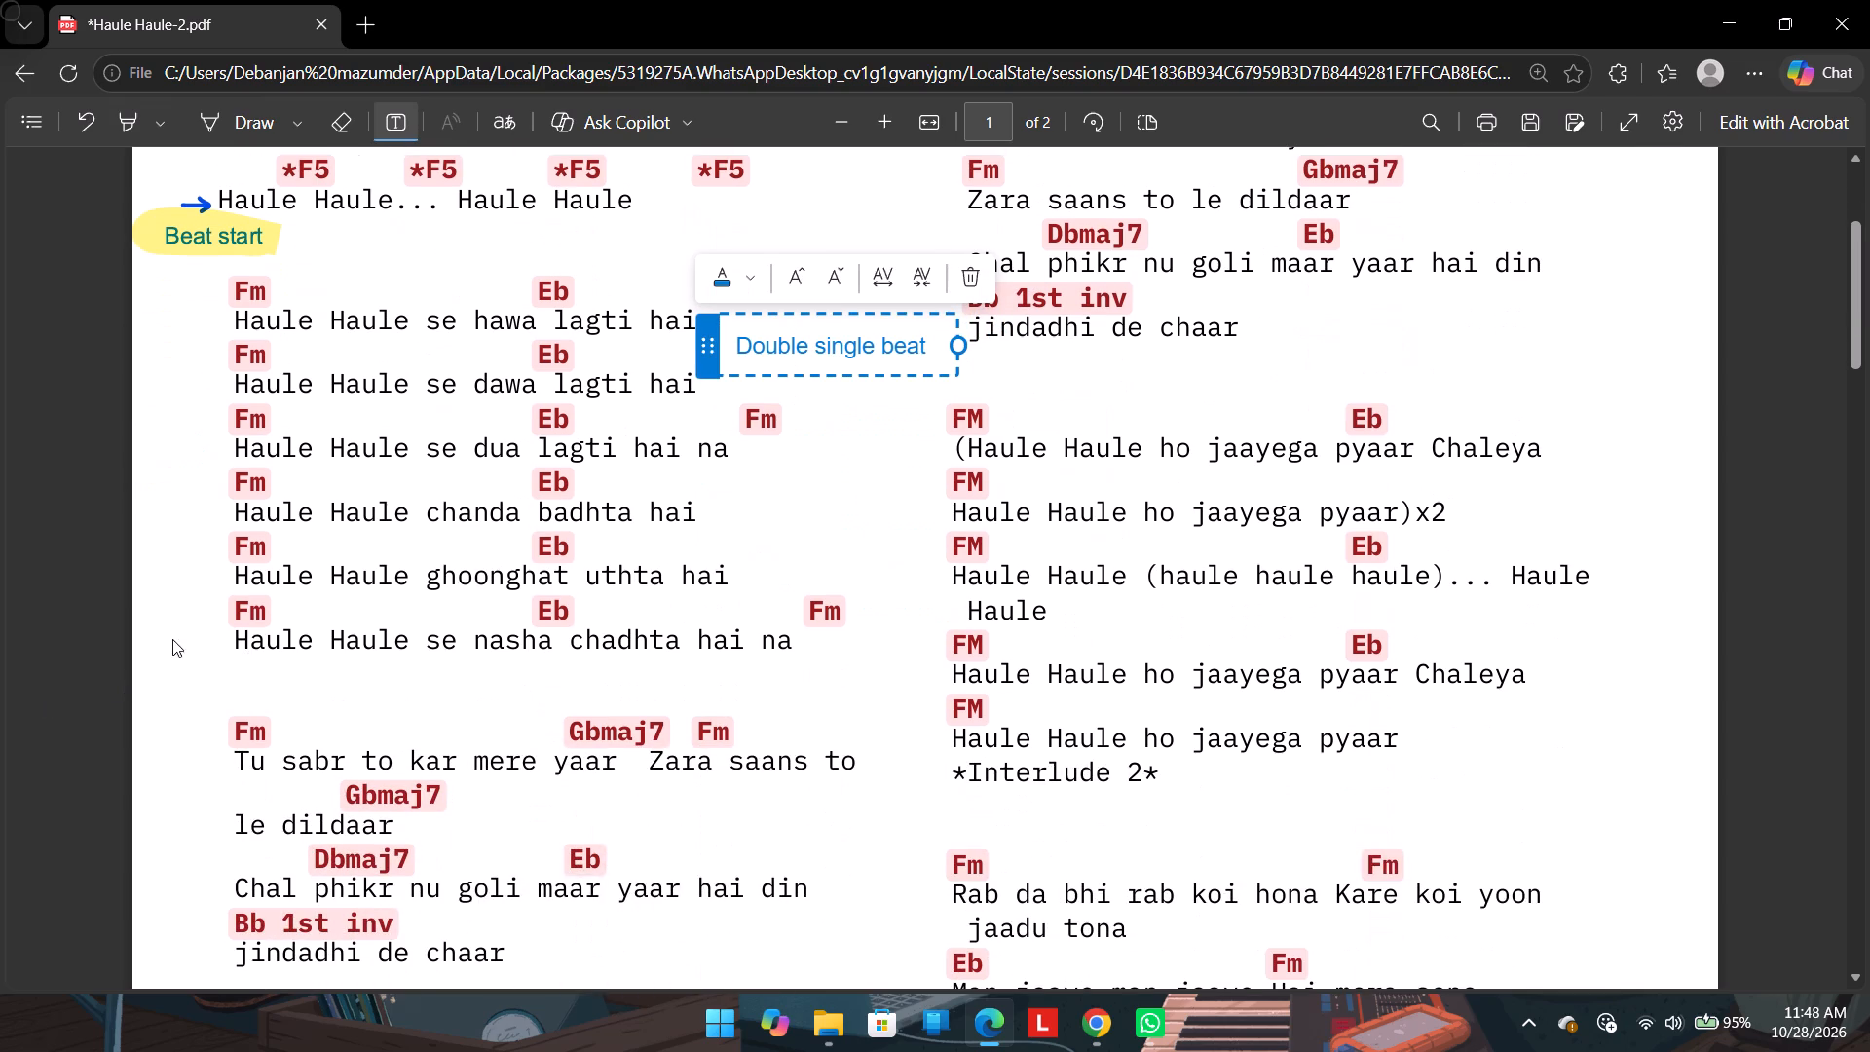
click(170, 639)
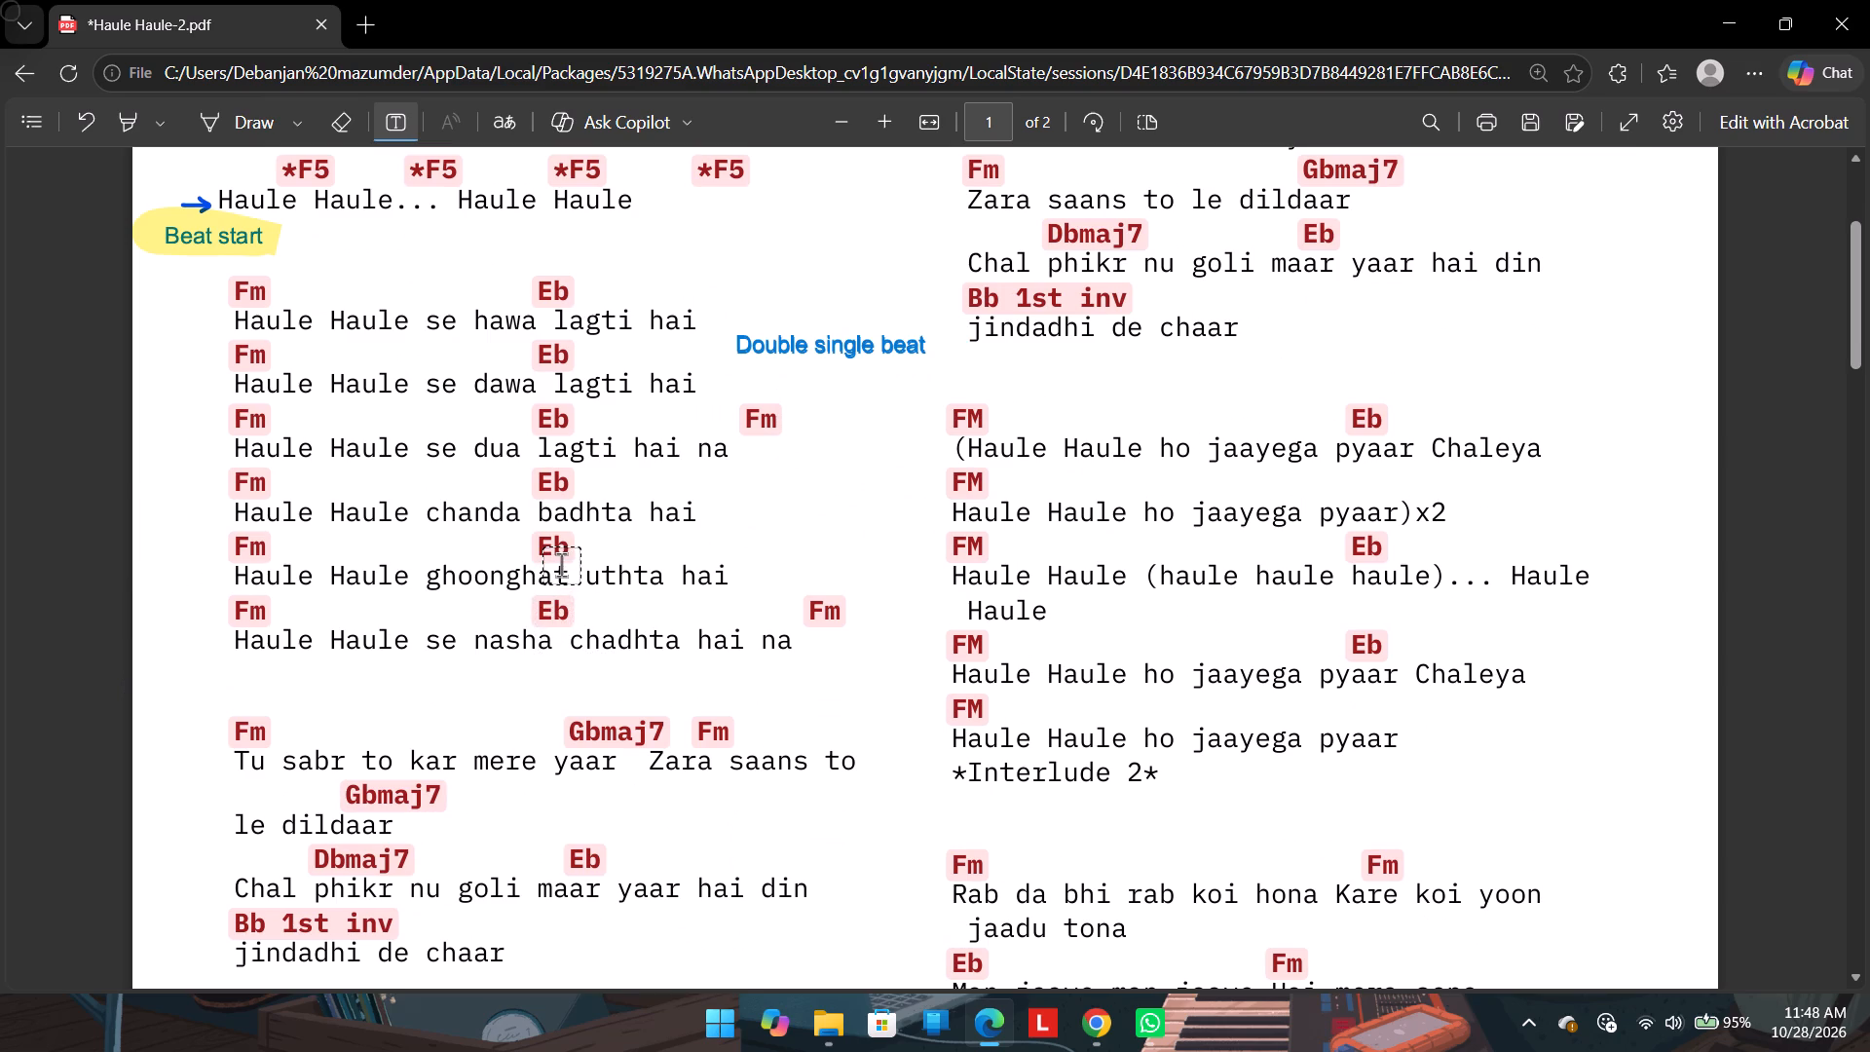
Add the text note "Roll" after the first-column "jindadhi de chaar" line.
scroll(589, 664, down, 1)
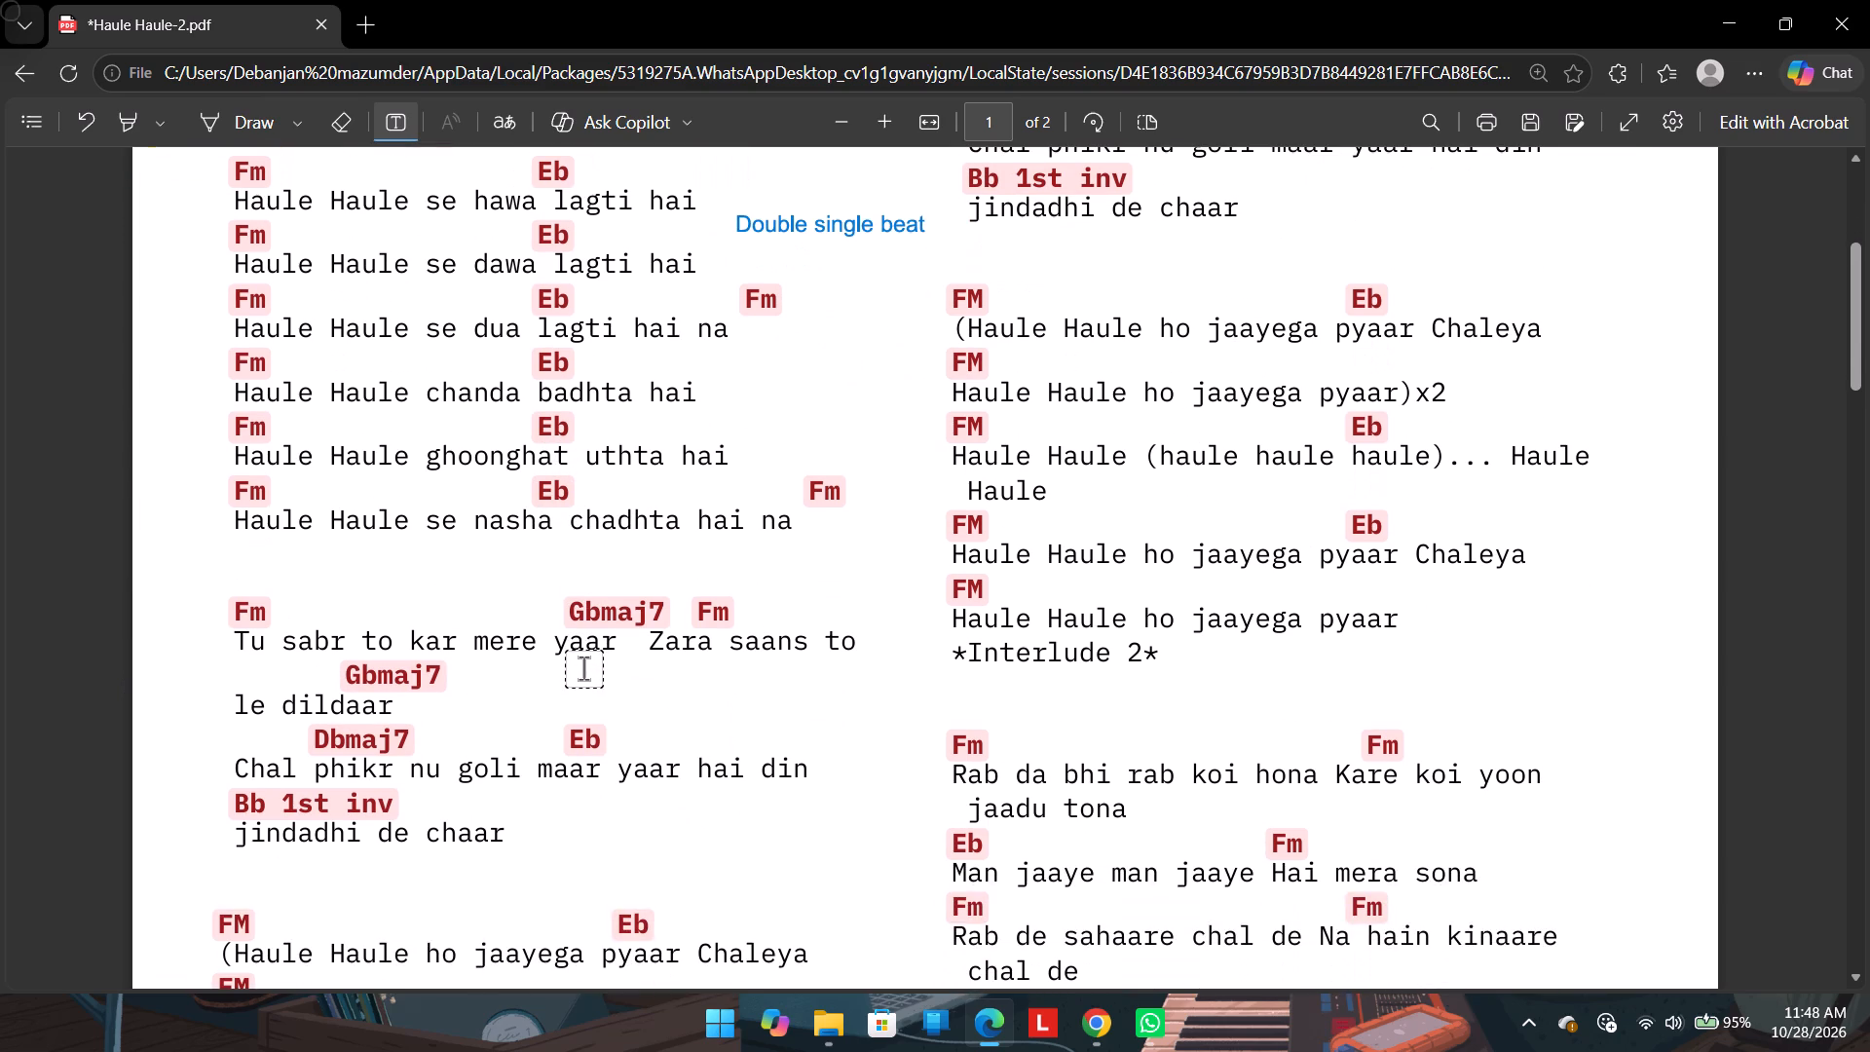
scroll(580, 696, down, 1)
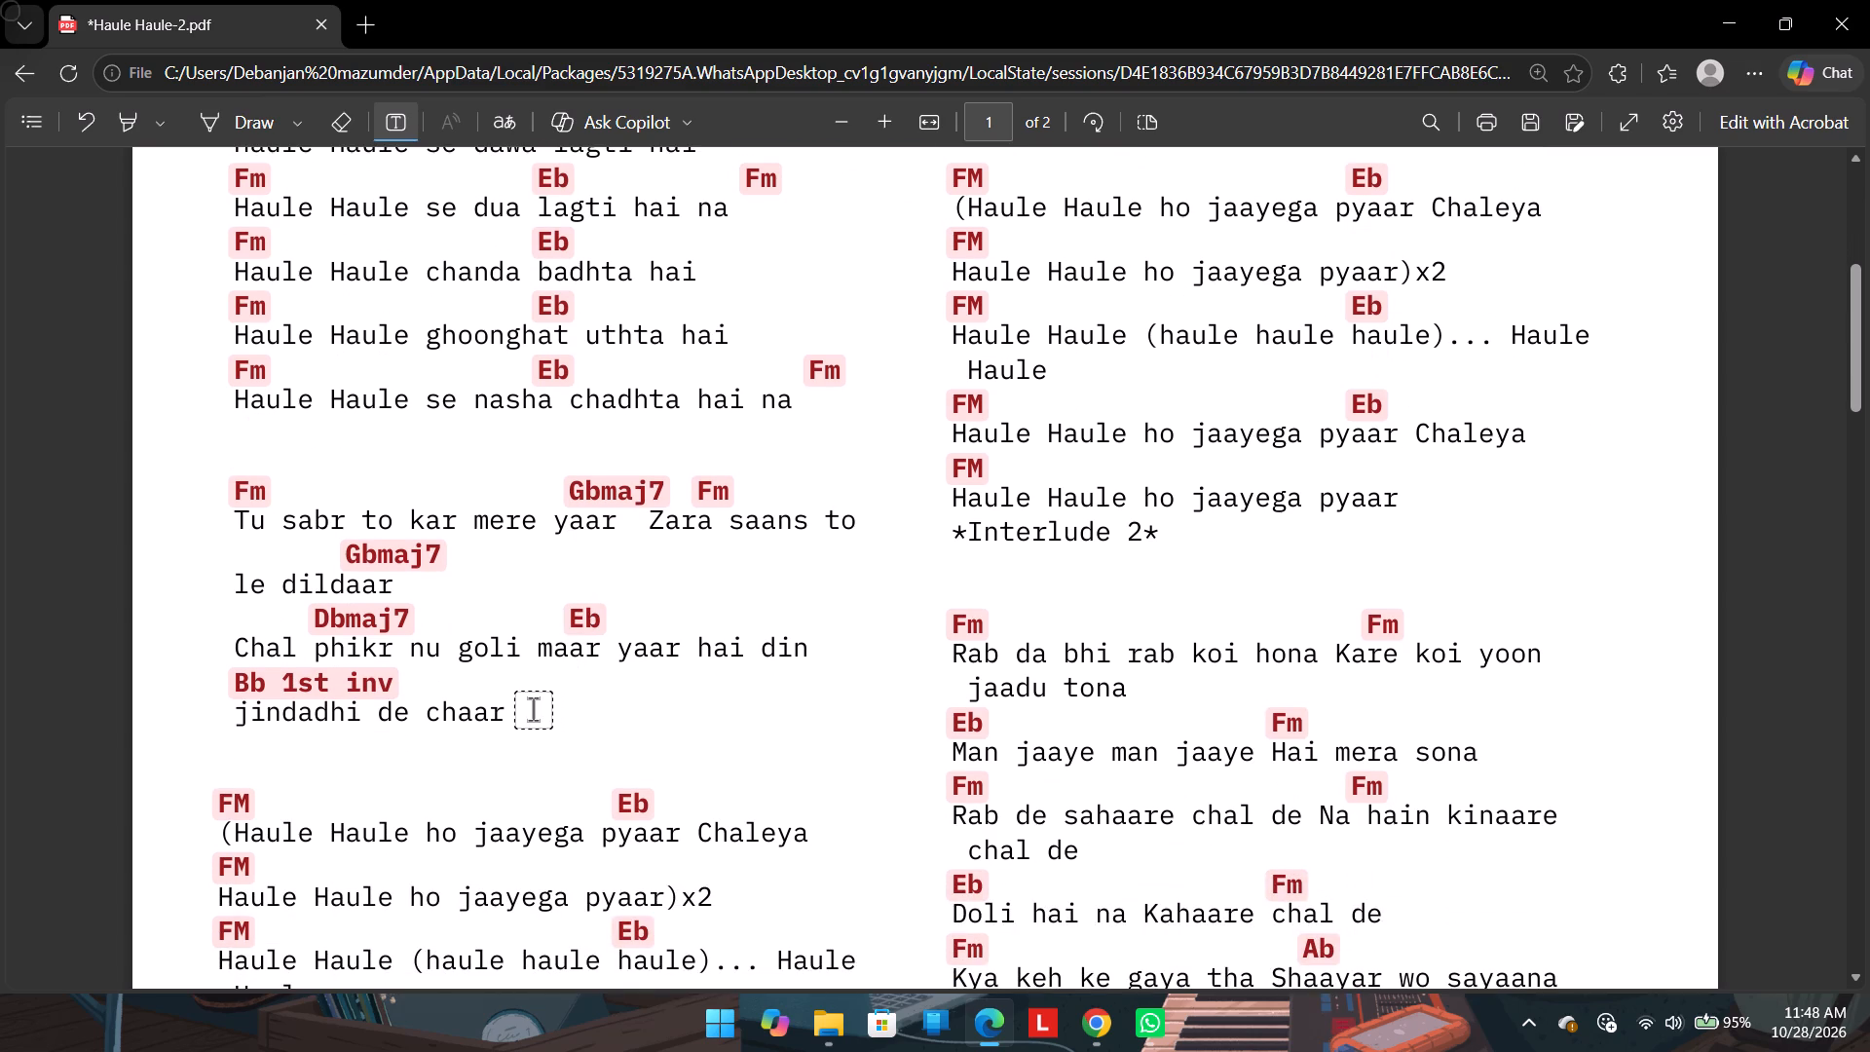
click(533, 710)
text(Roll)
click(79, 205)
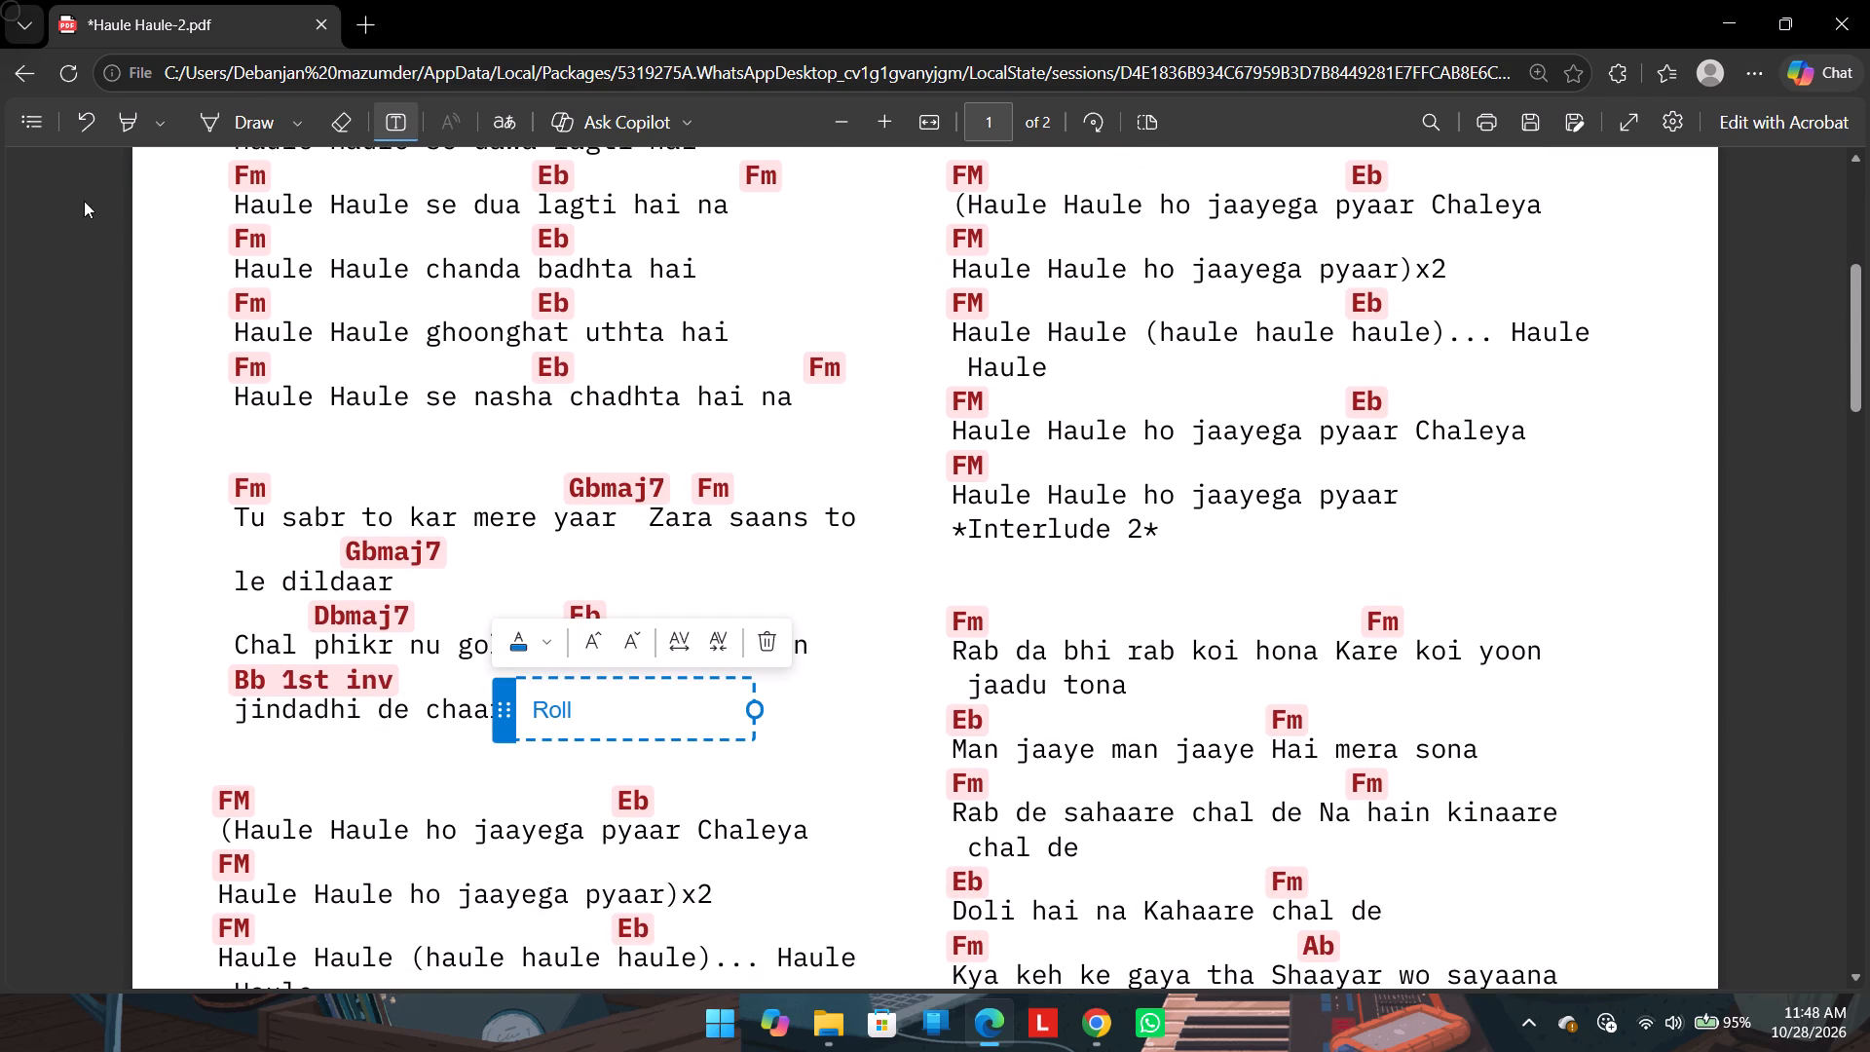
Highlight the "Roll" note in yellow.
click(129, 119)
click(130, 696)
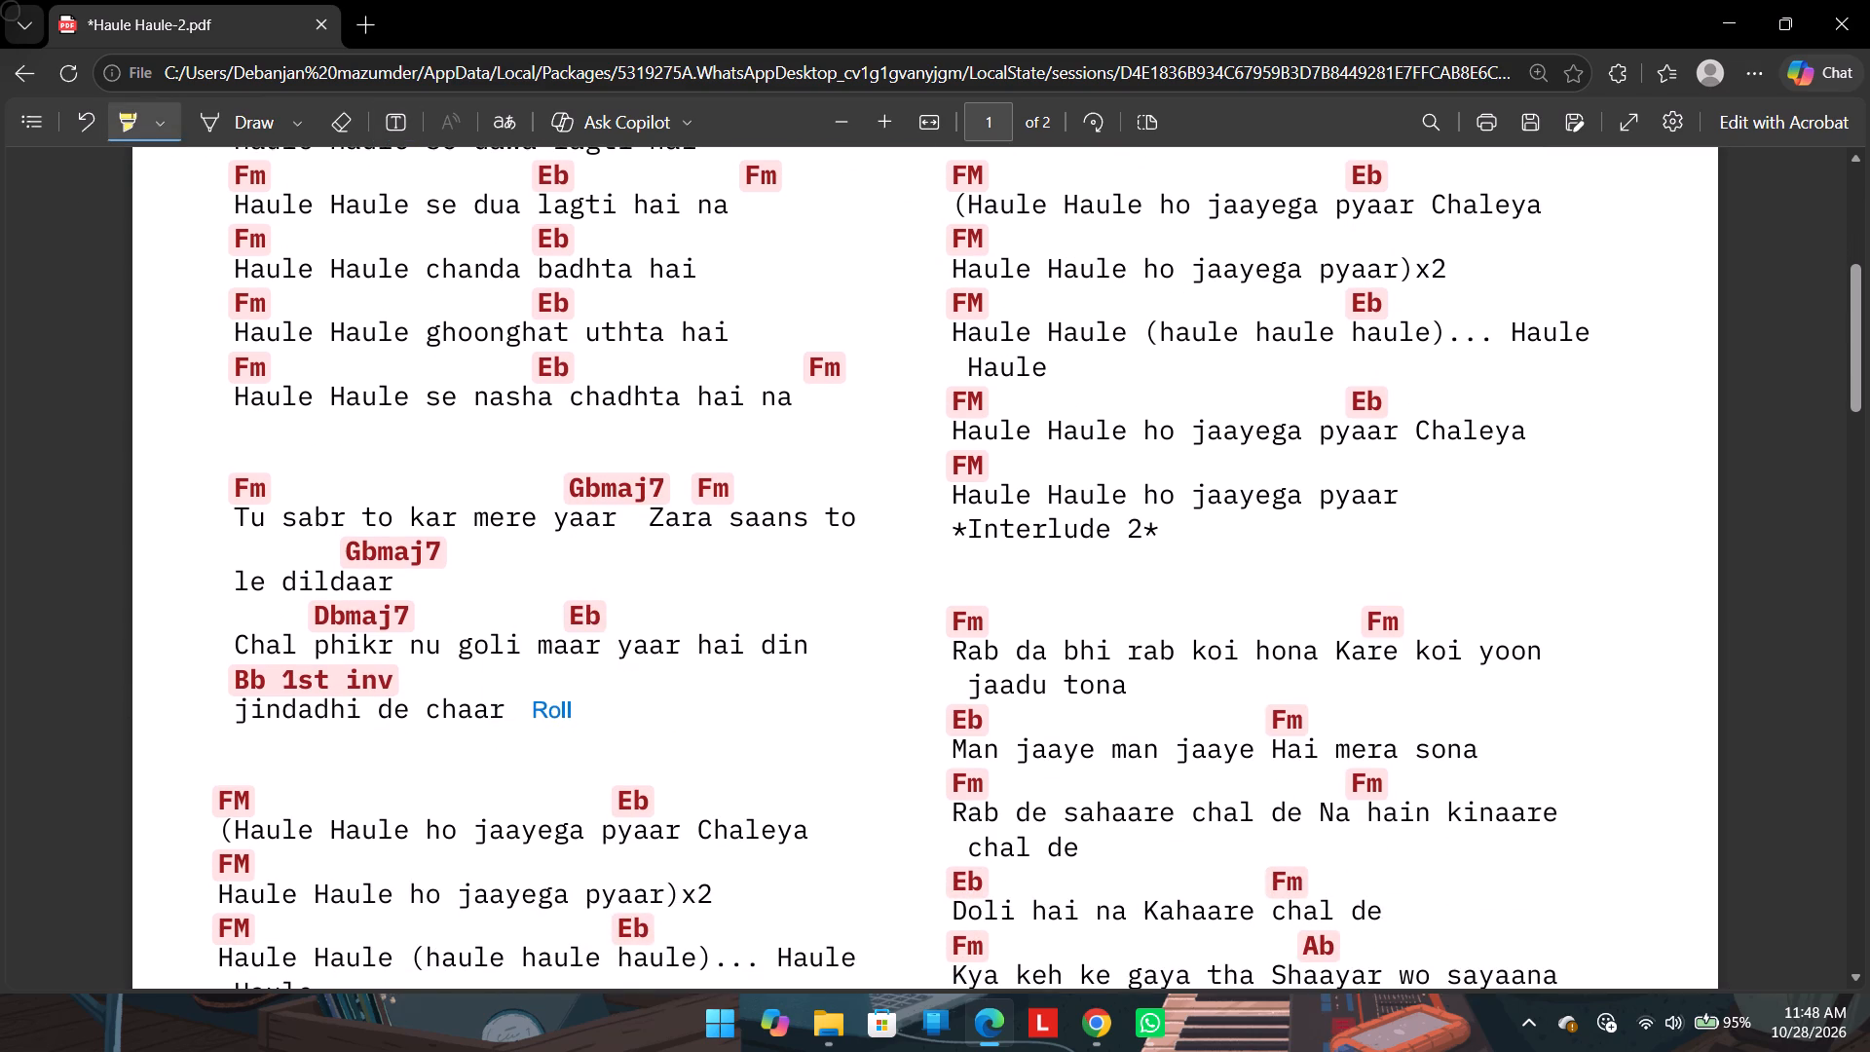
drag(579, 708, 522, 705)
Add the text note "Normal beat" above the end of the first-column "(Haule Haule ho jaayega pyaar Chaleya" line.
scroll(520, 704, down, 2)
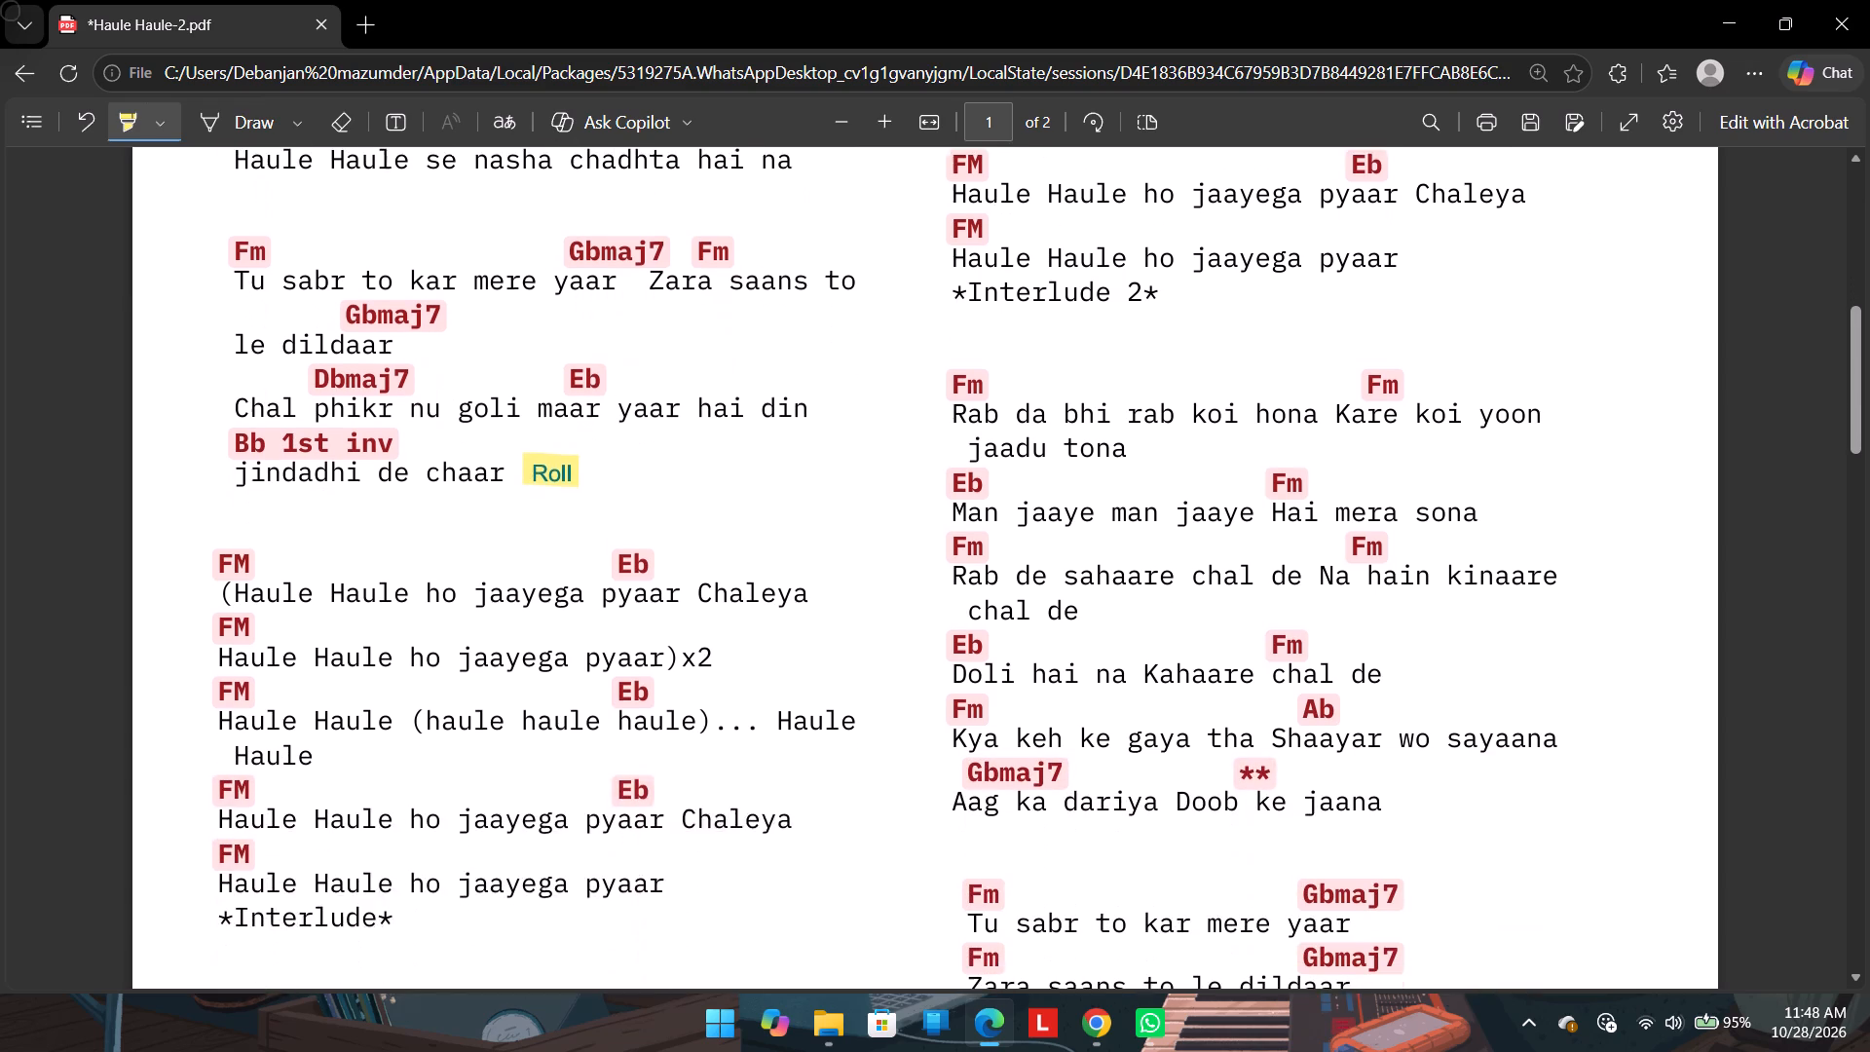
scroll(548, 673, down, 1)
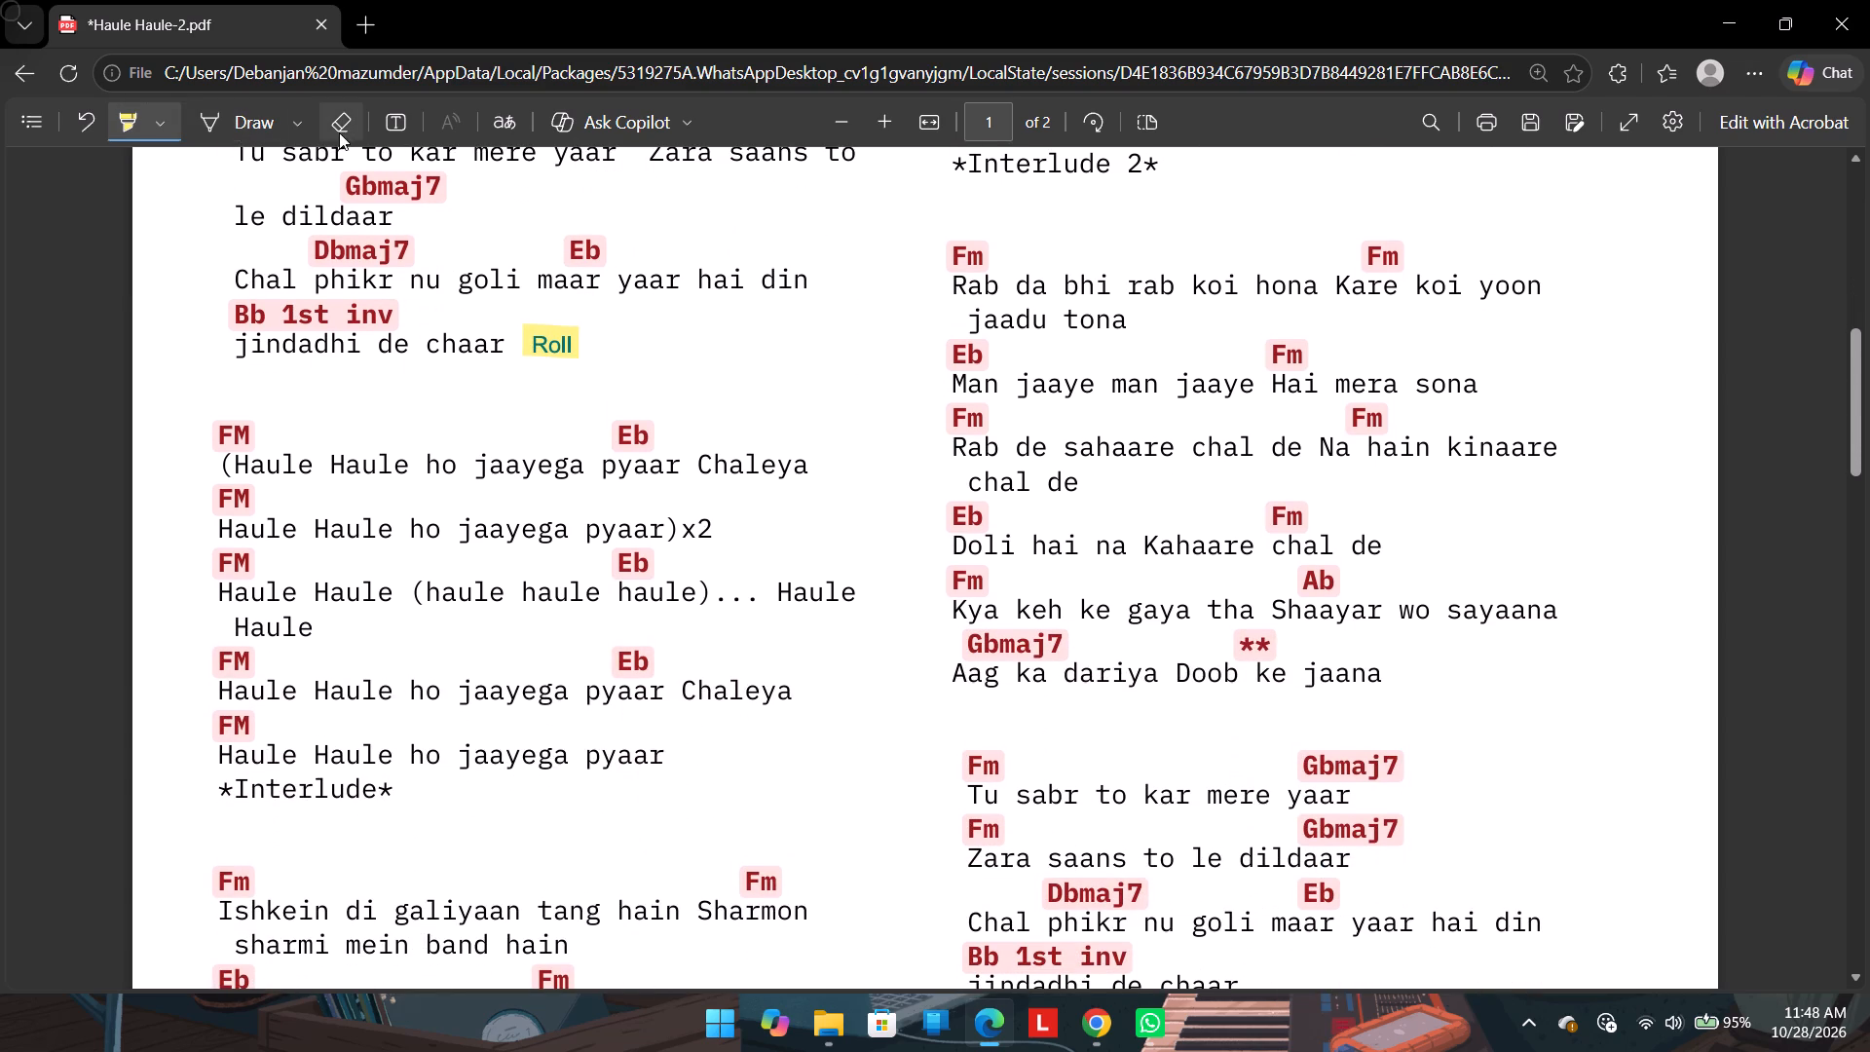
click(396, 124)
click(752, 754)
text(Normal beat)
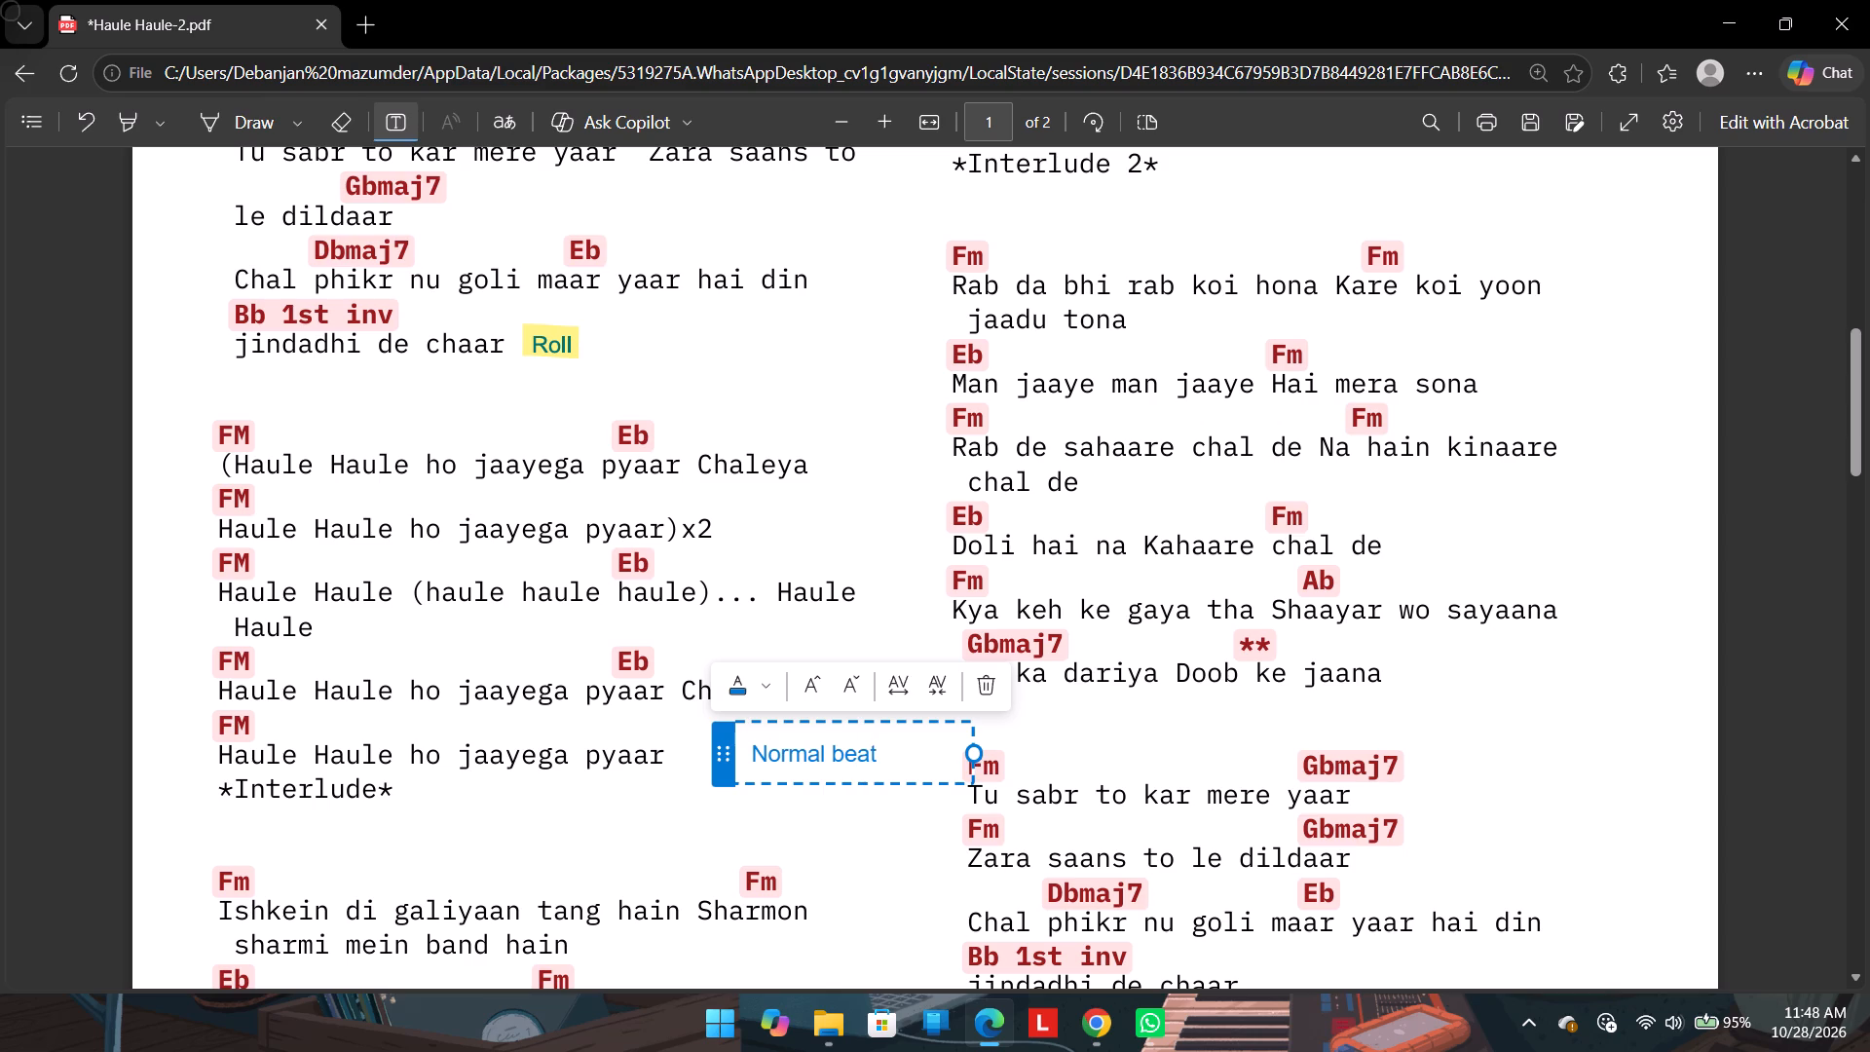
drag(726, 754, 708, 641)
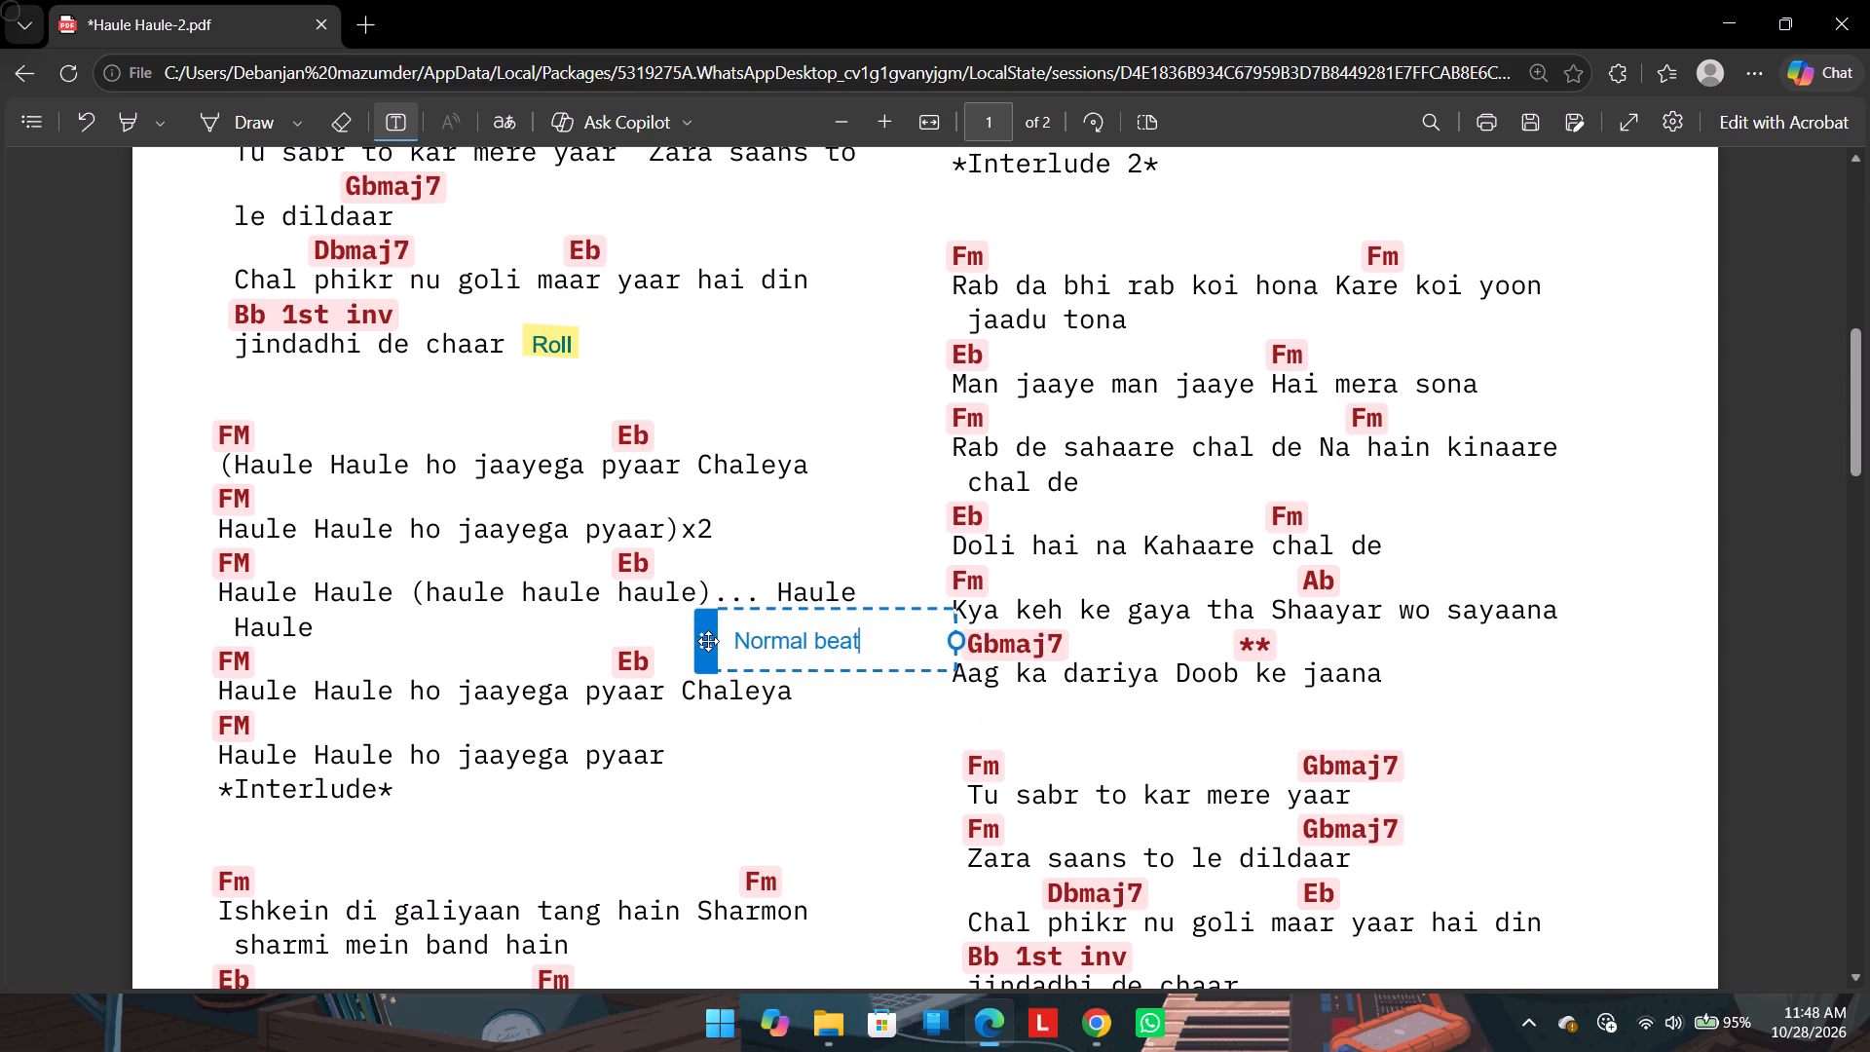
drag(708, 641, 672, 418)
click(69, 662)
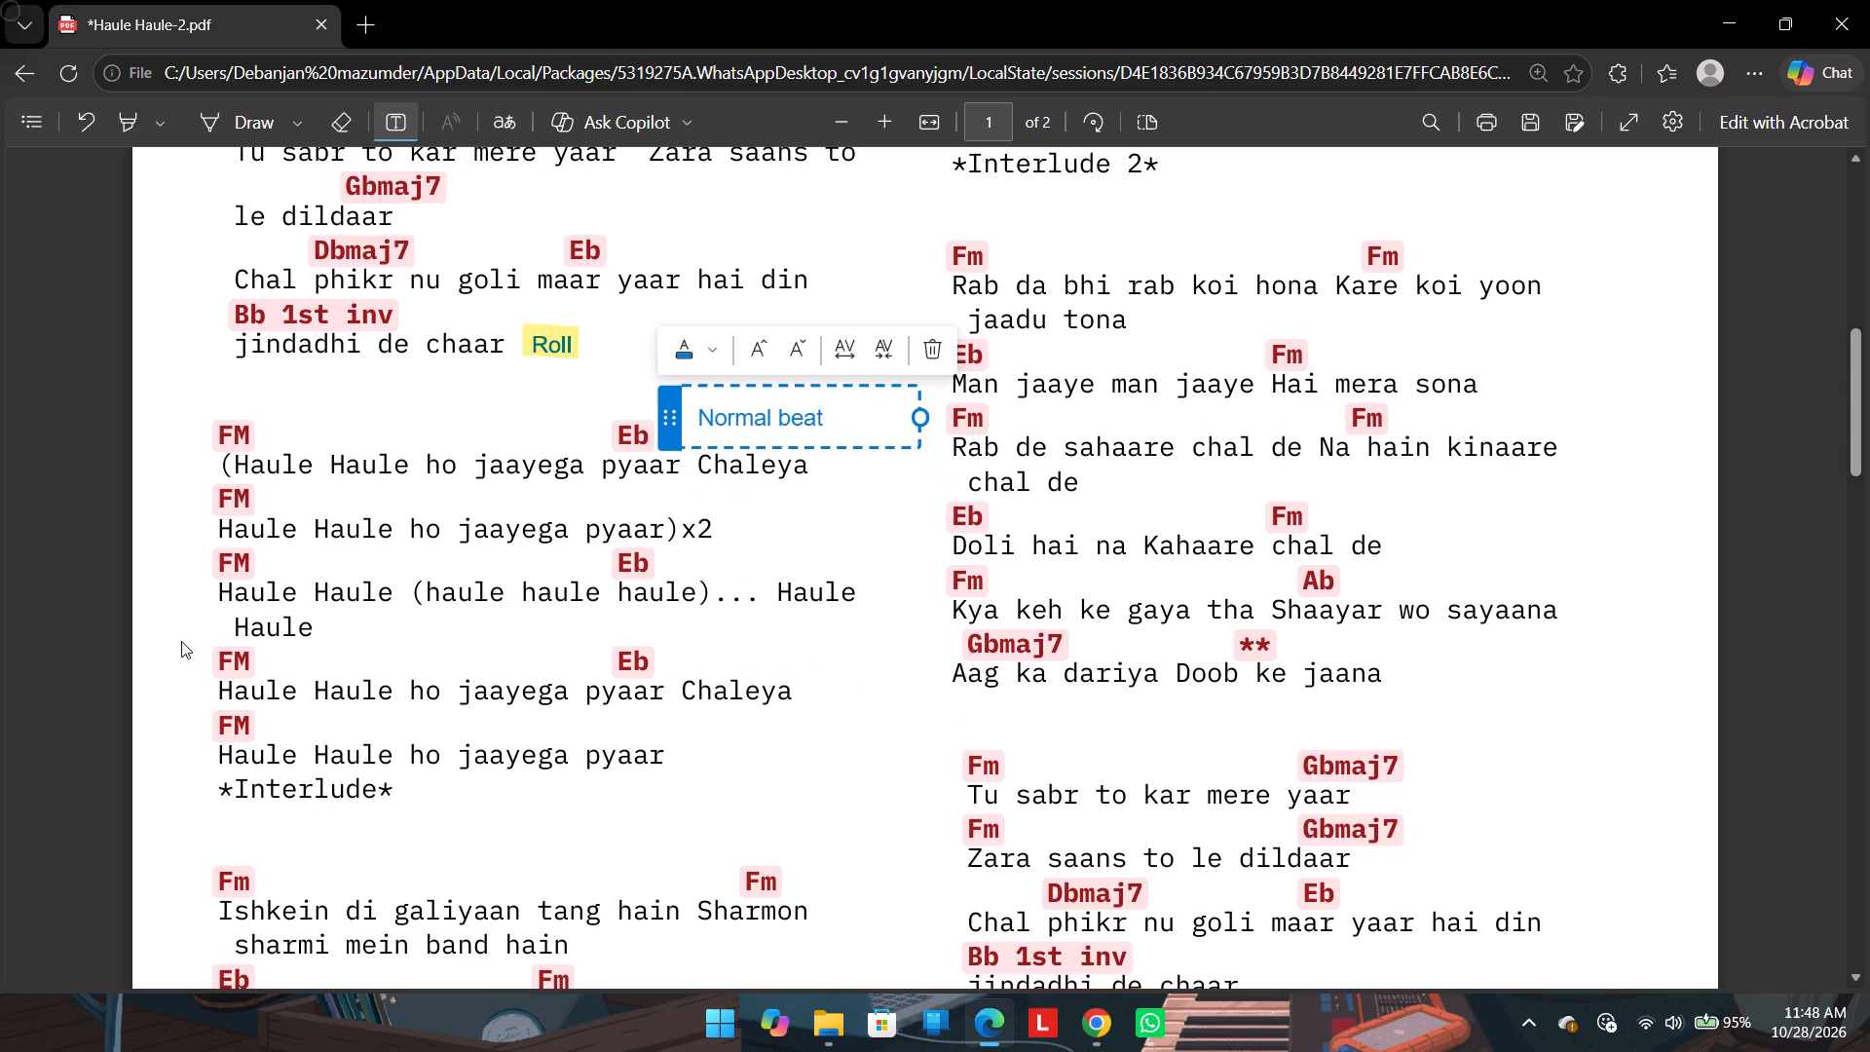
click(192, 622)
Add the text note "Double single beat" above the "Ishkein di galiyaan tang hain Sharmon" line, below the first-column "*Interlude*".
scroll(179, 624, down, 2)
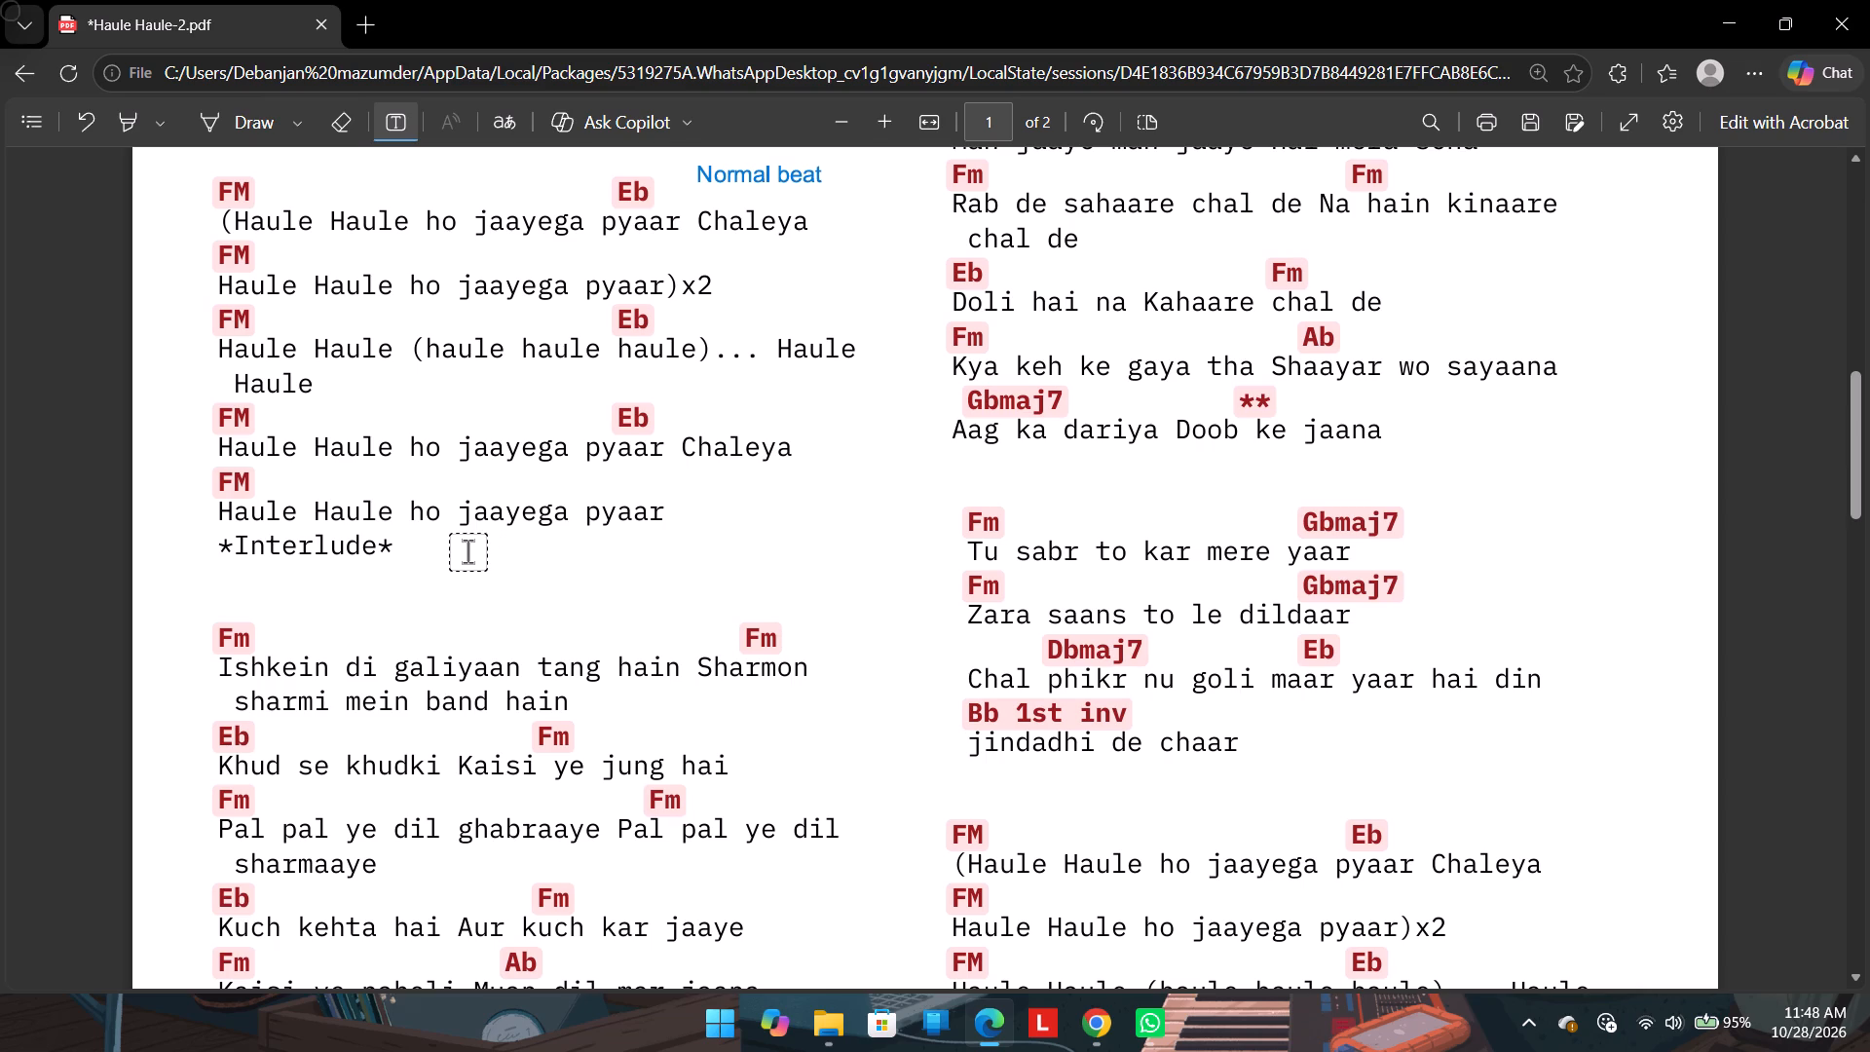
scroll(468, 552, down, 1)
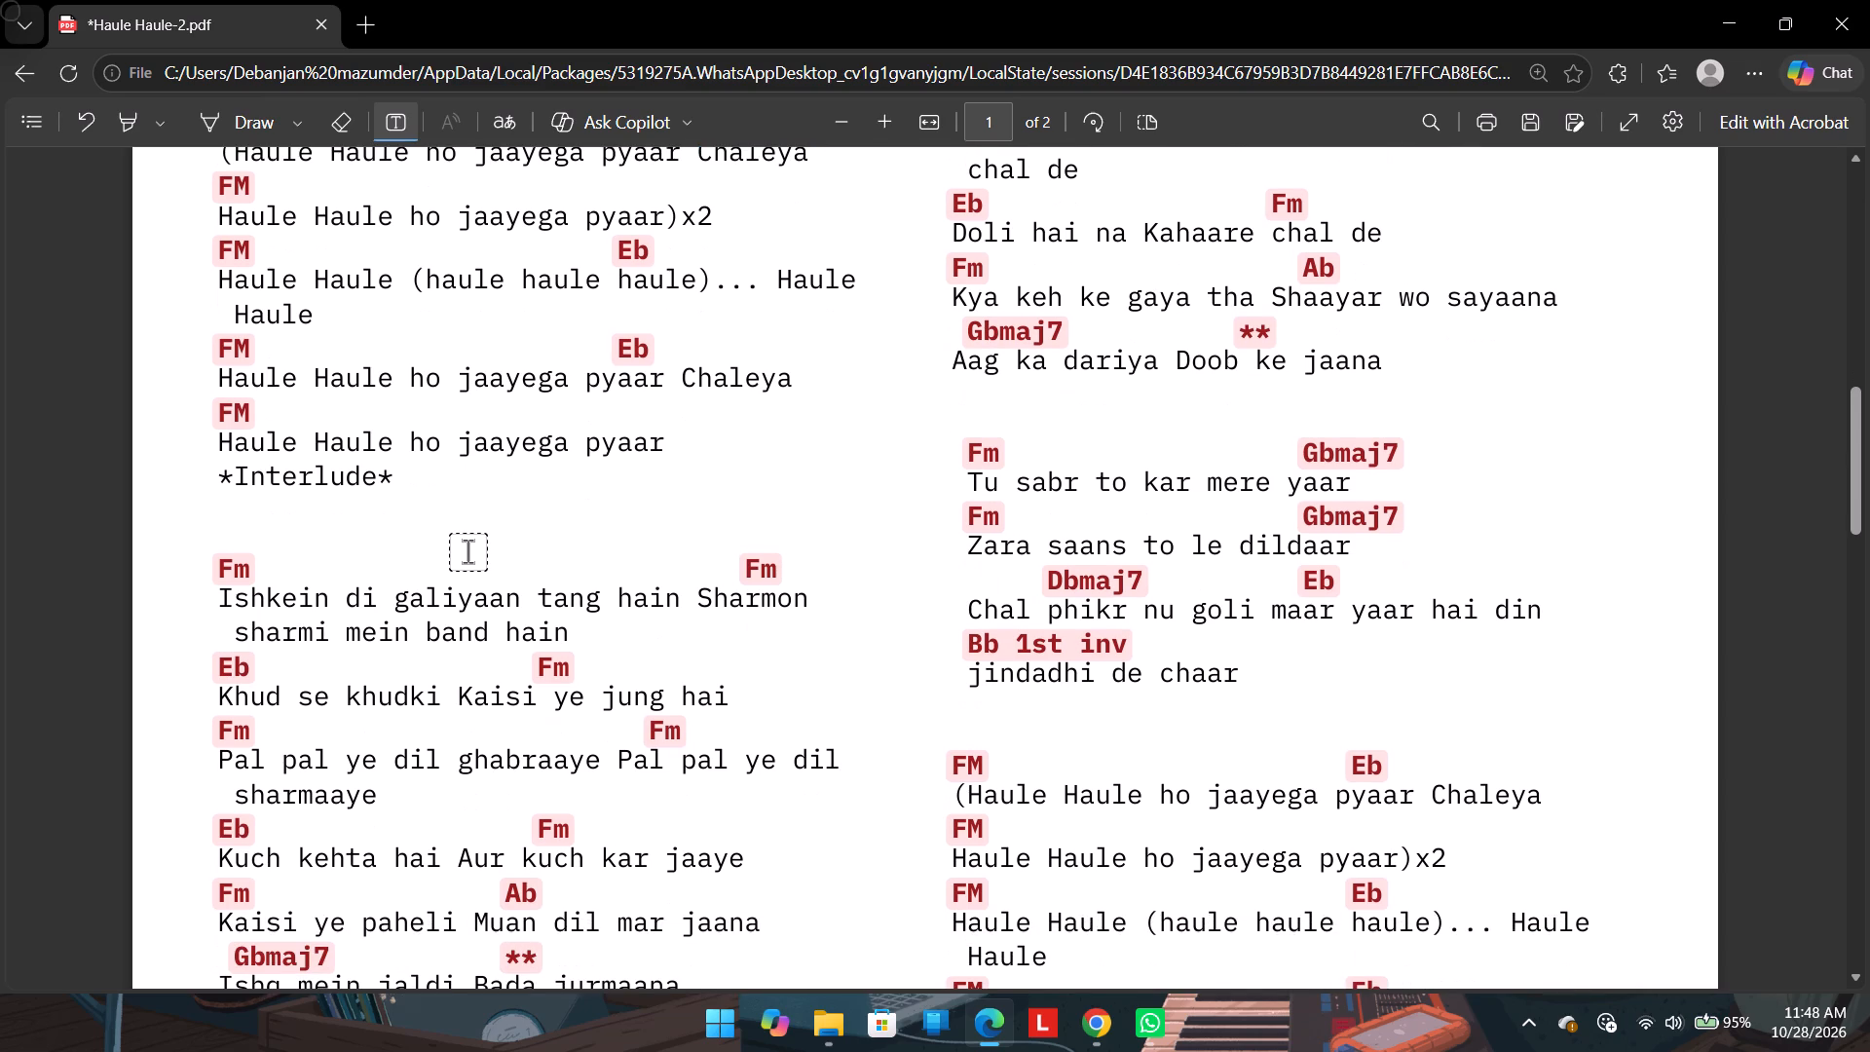
scroll(468, 552, down, 1)
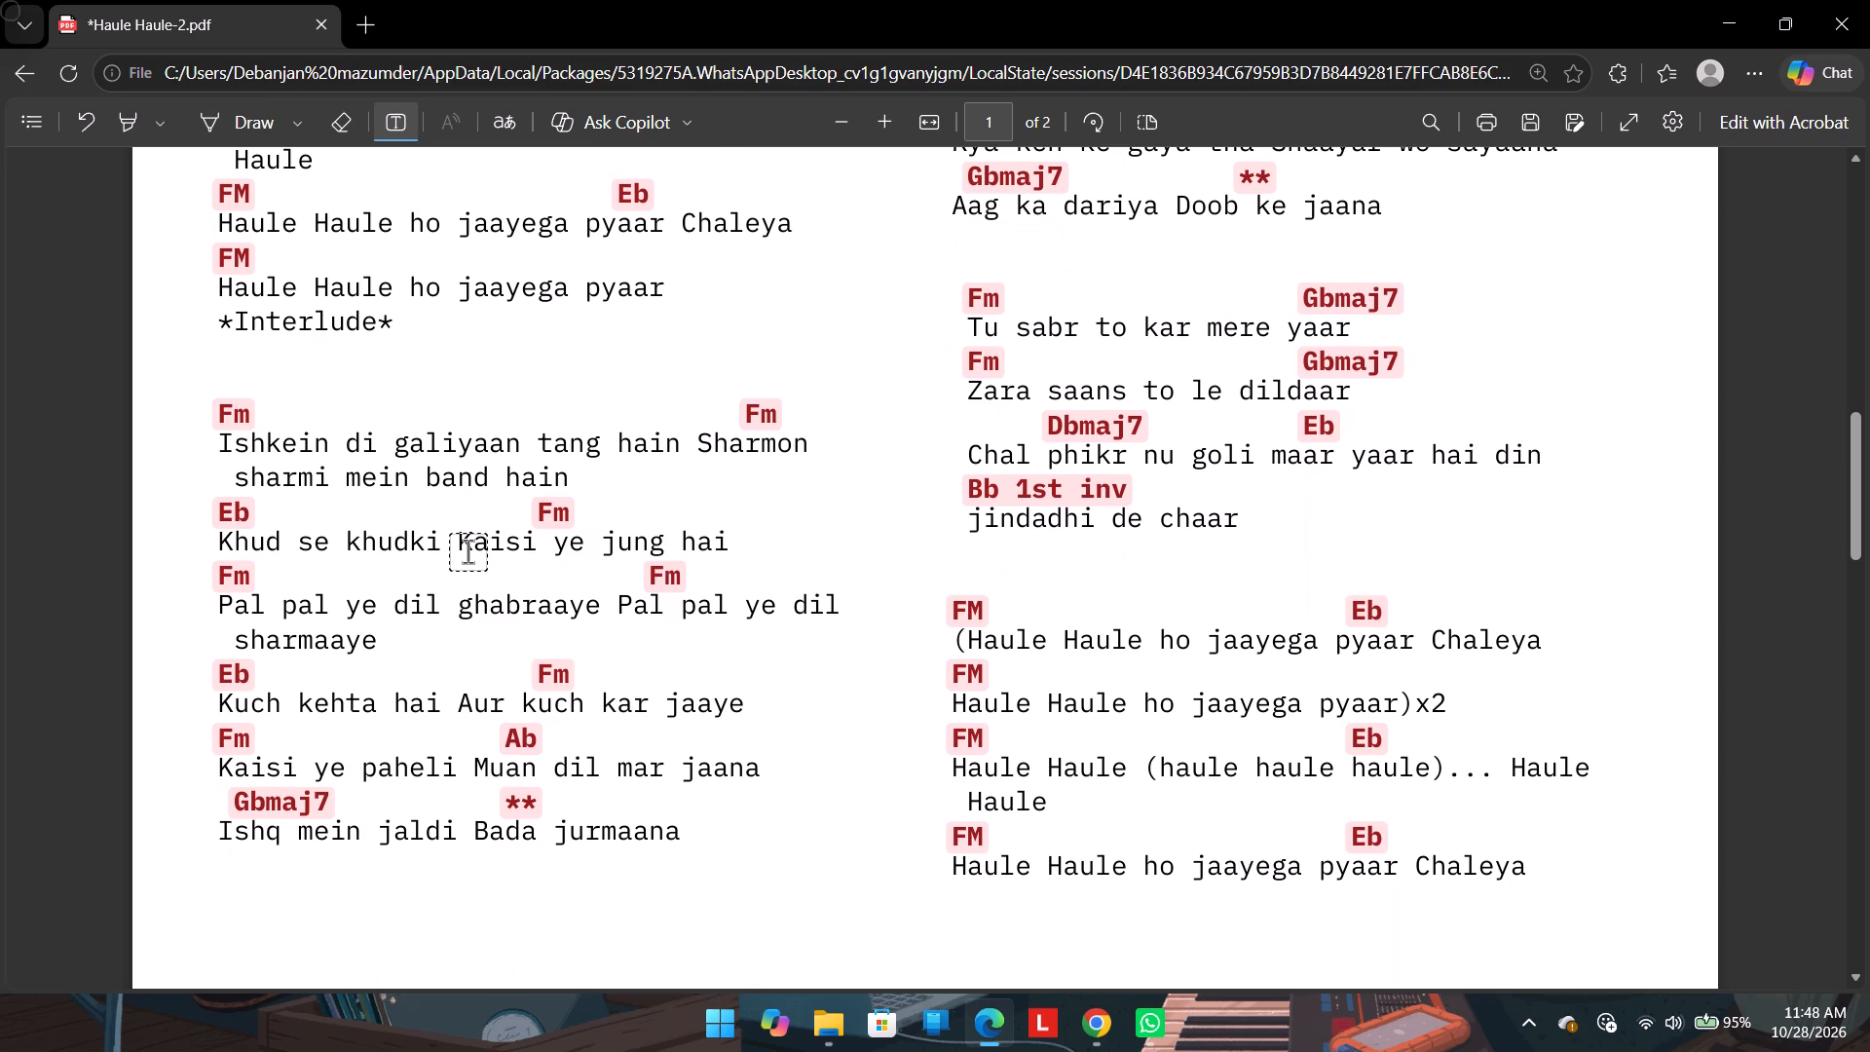
scroll(468, 552, up, 2)
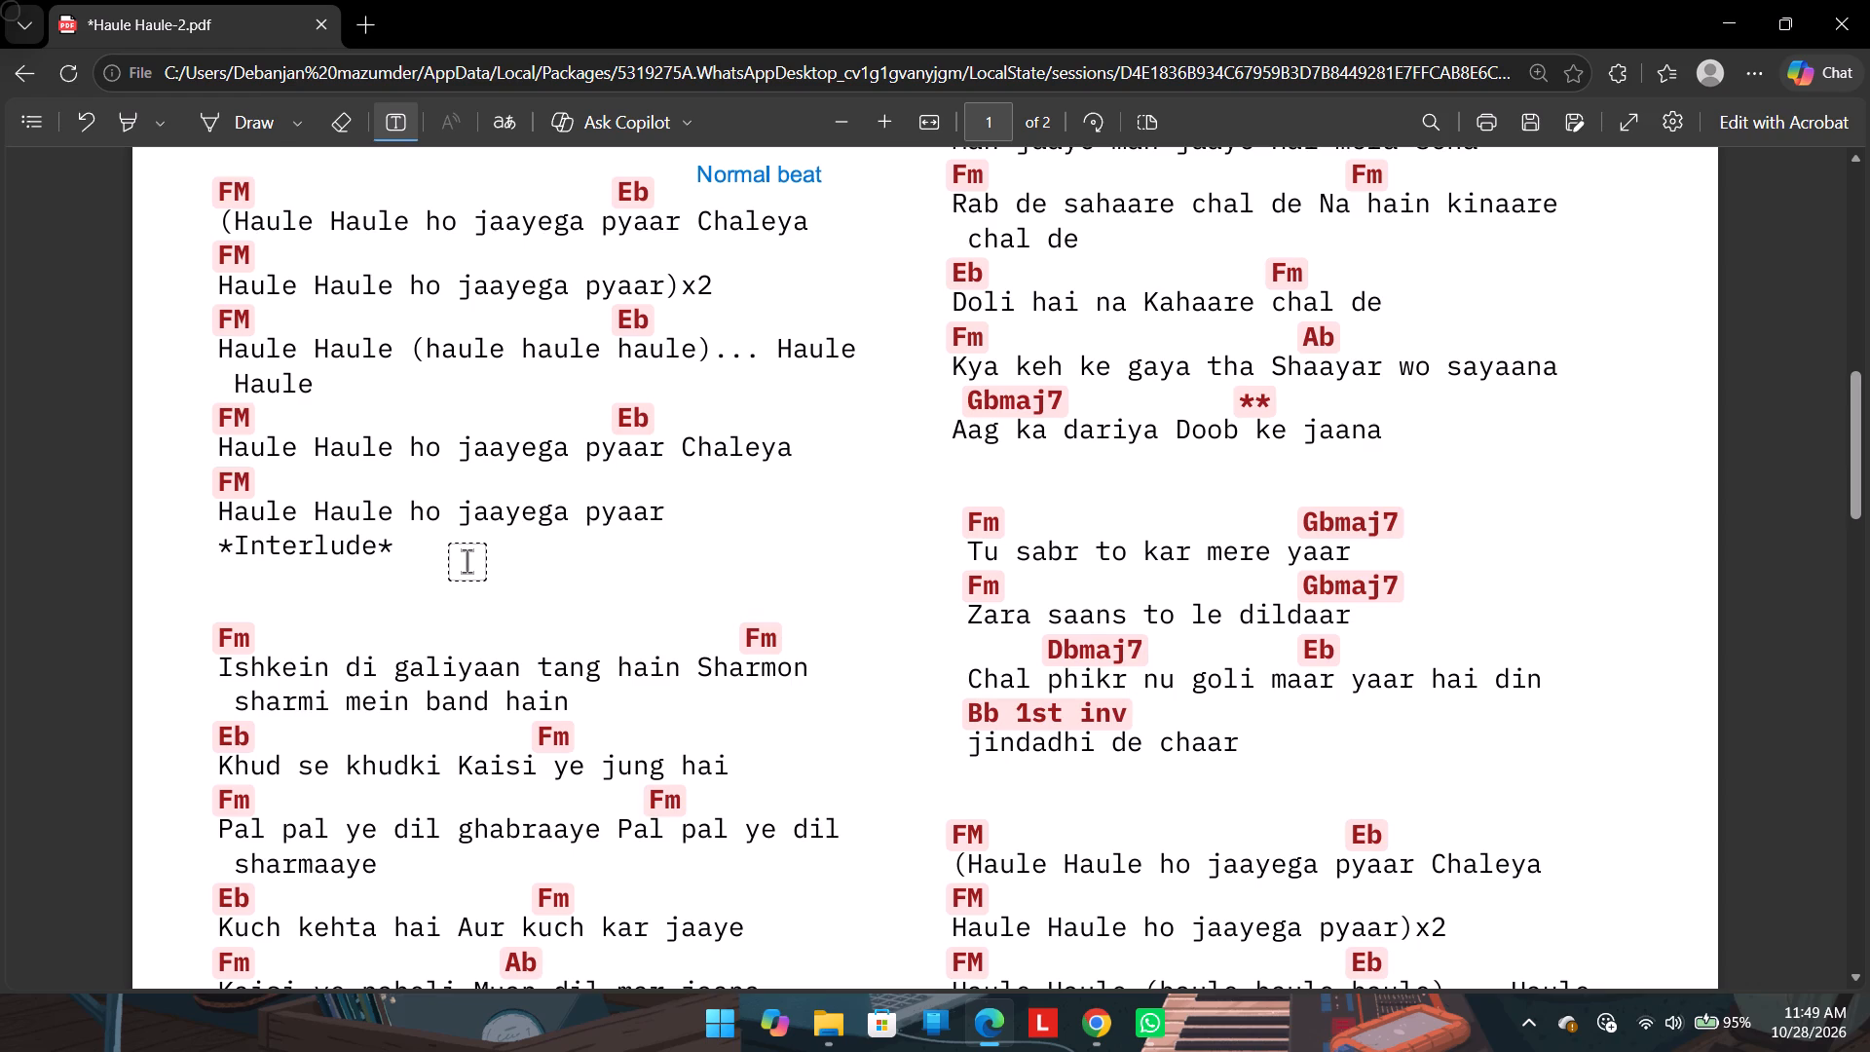
click(318, 629)
text(Double sun)
key(BackSpace)
key(BackSpace)
text(ingke)
key(space)
key(BackSpace)
key(BackSpace)
key(BackSpace)
text(le beat)
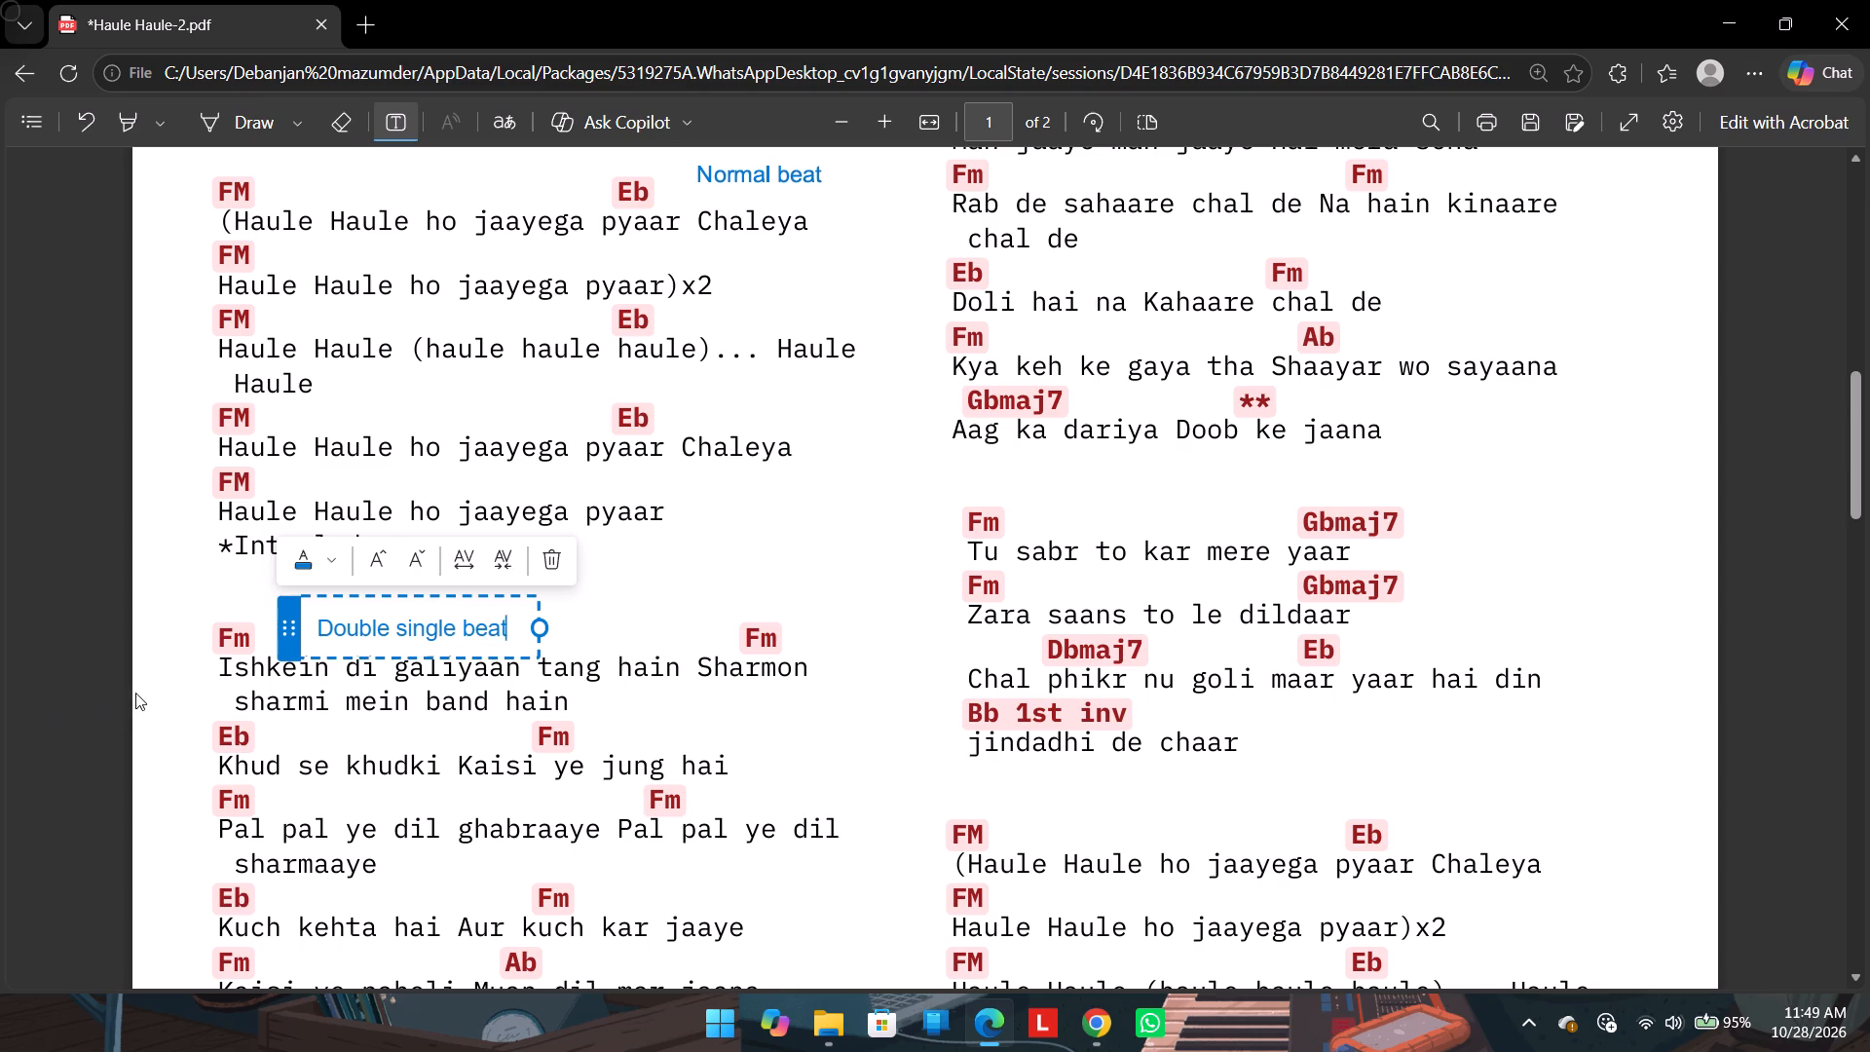
click(136, 693)
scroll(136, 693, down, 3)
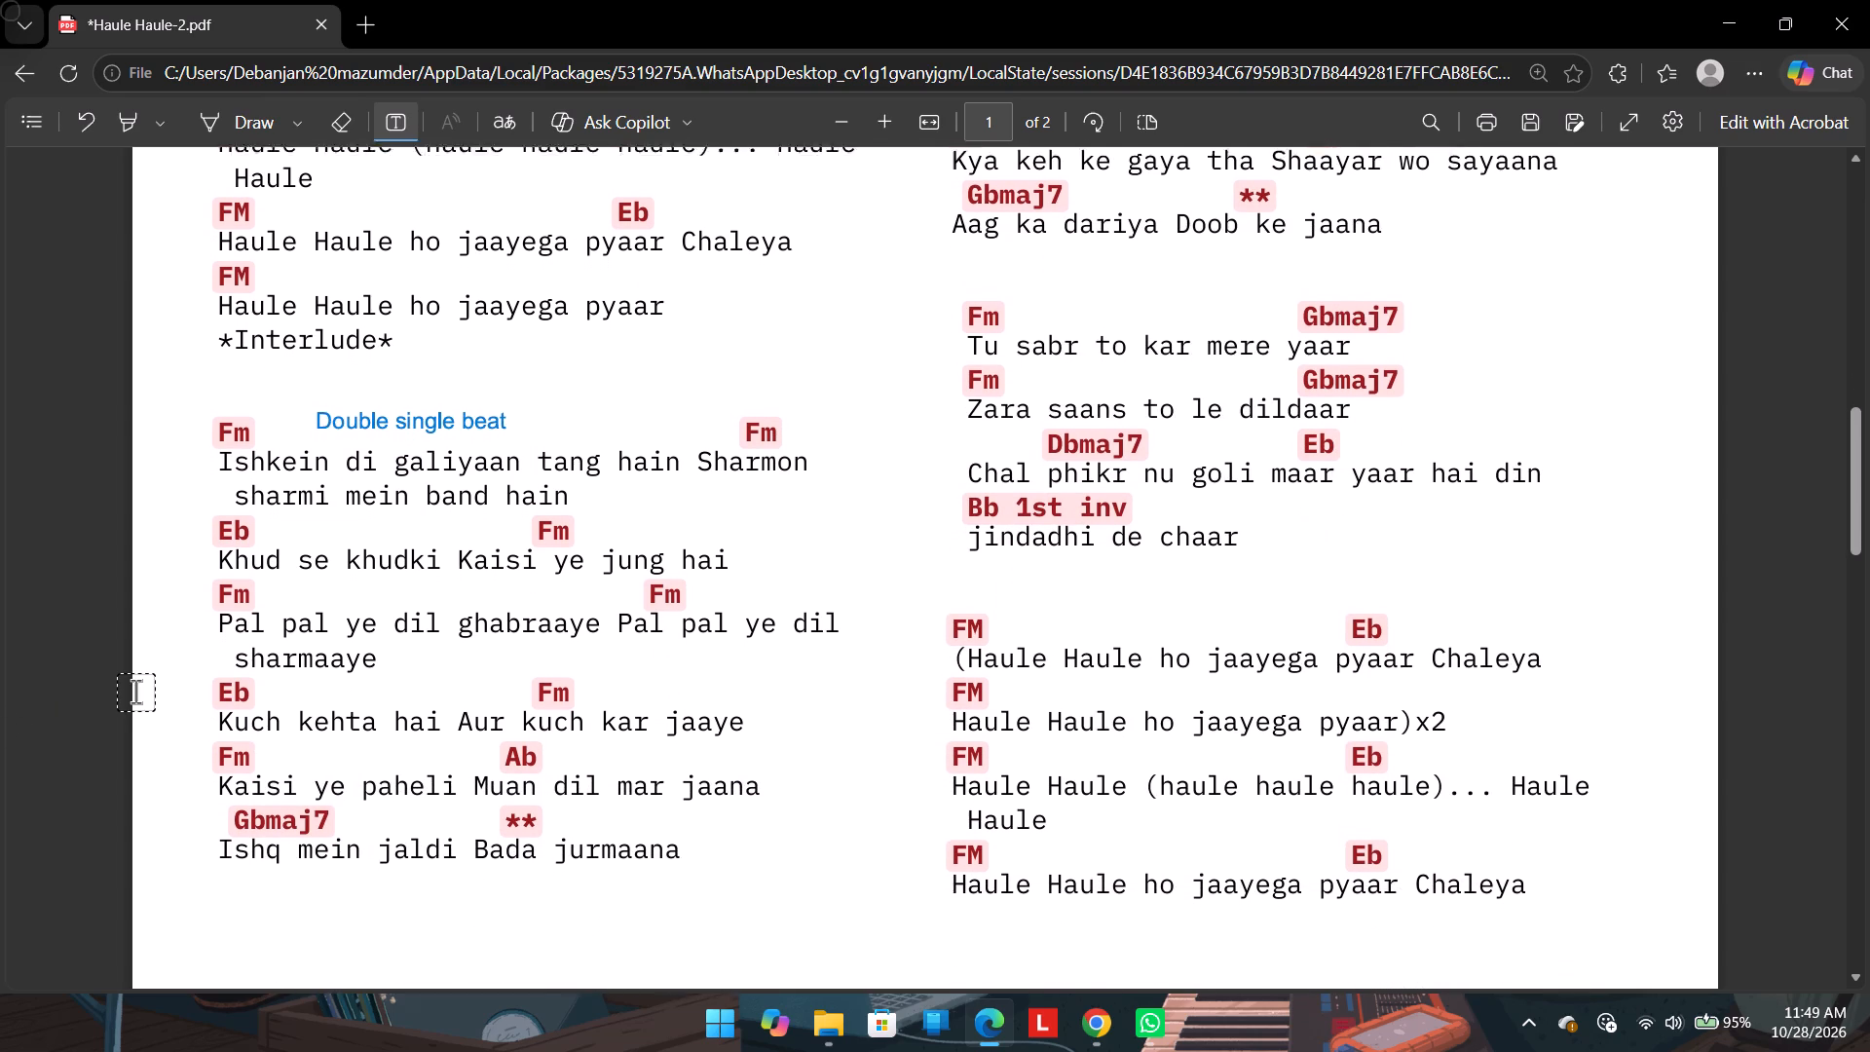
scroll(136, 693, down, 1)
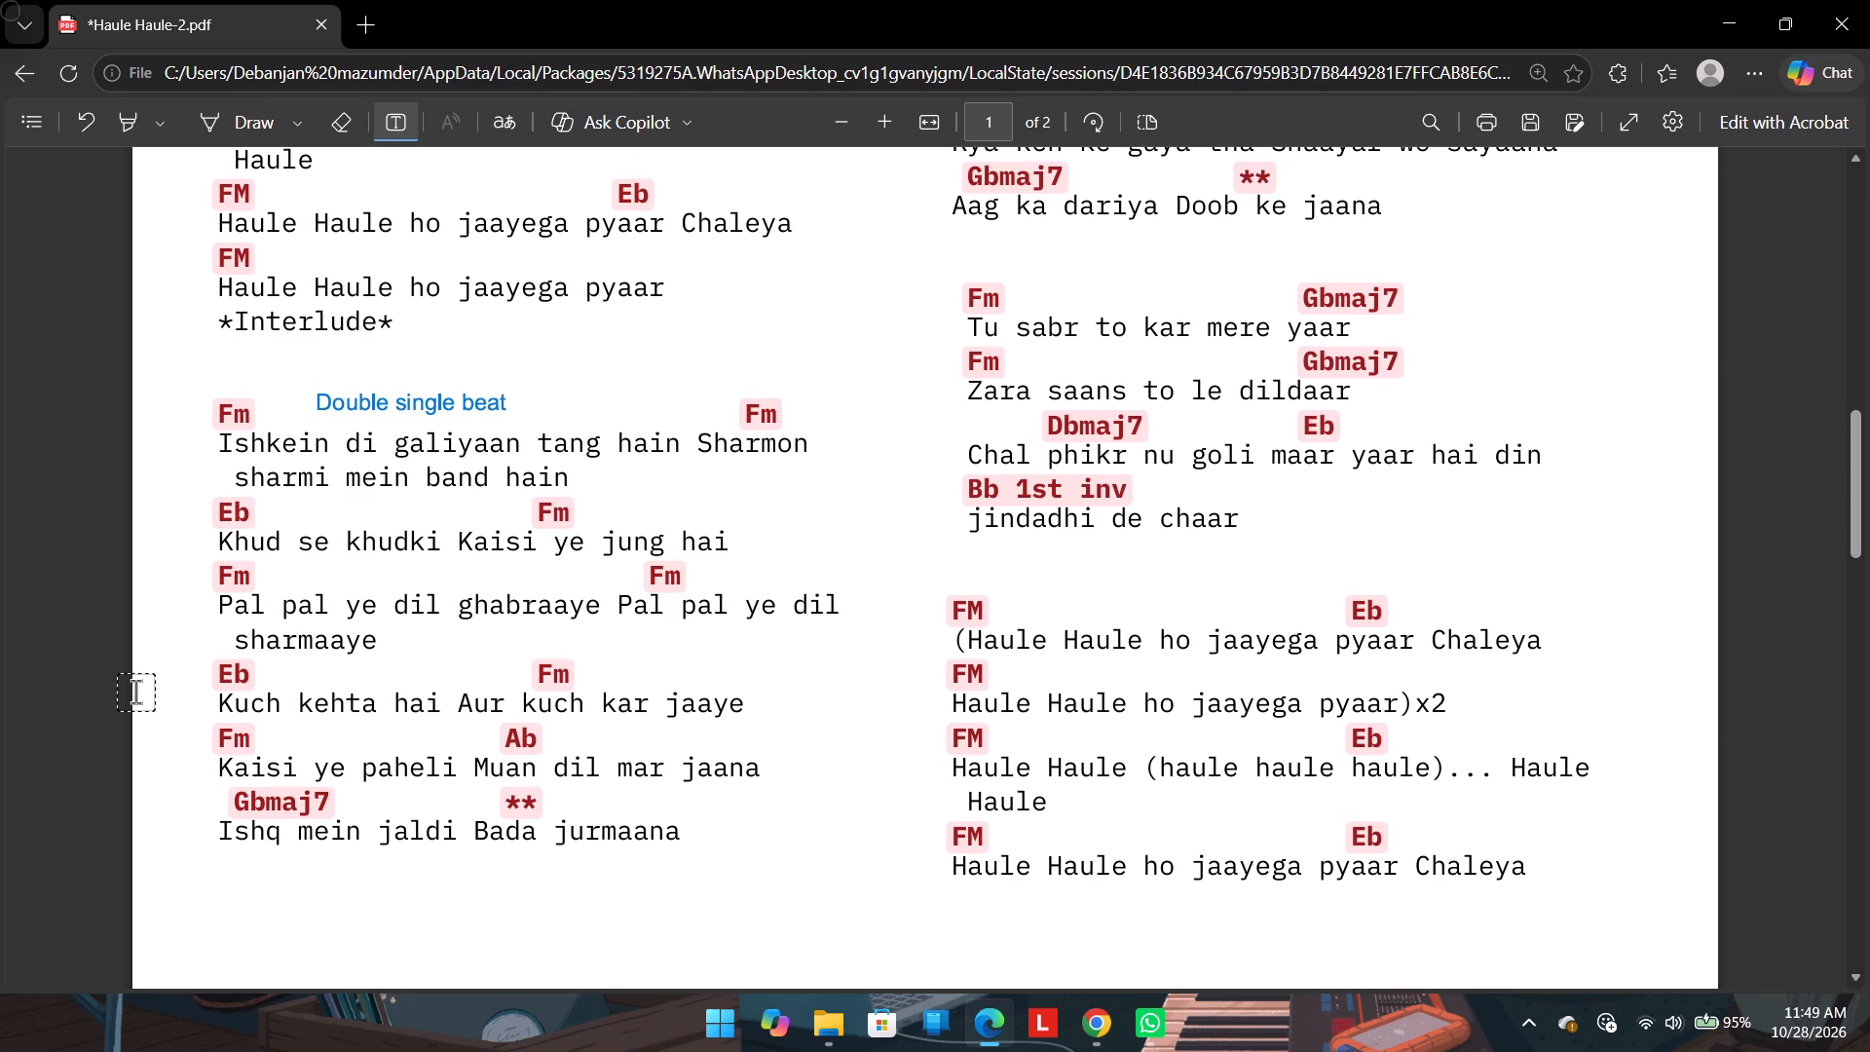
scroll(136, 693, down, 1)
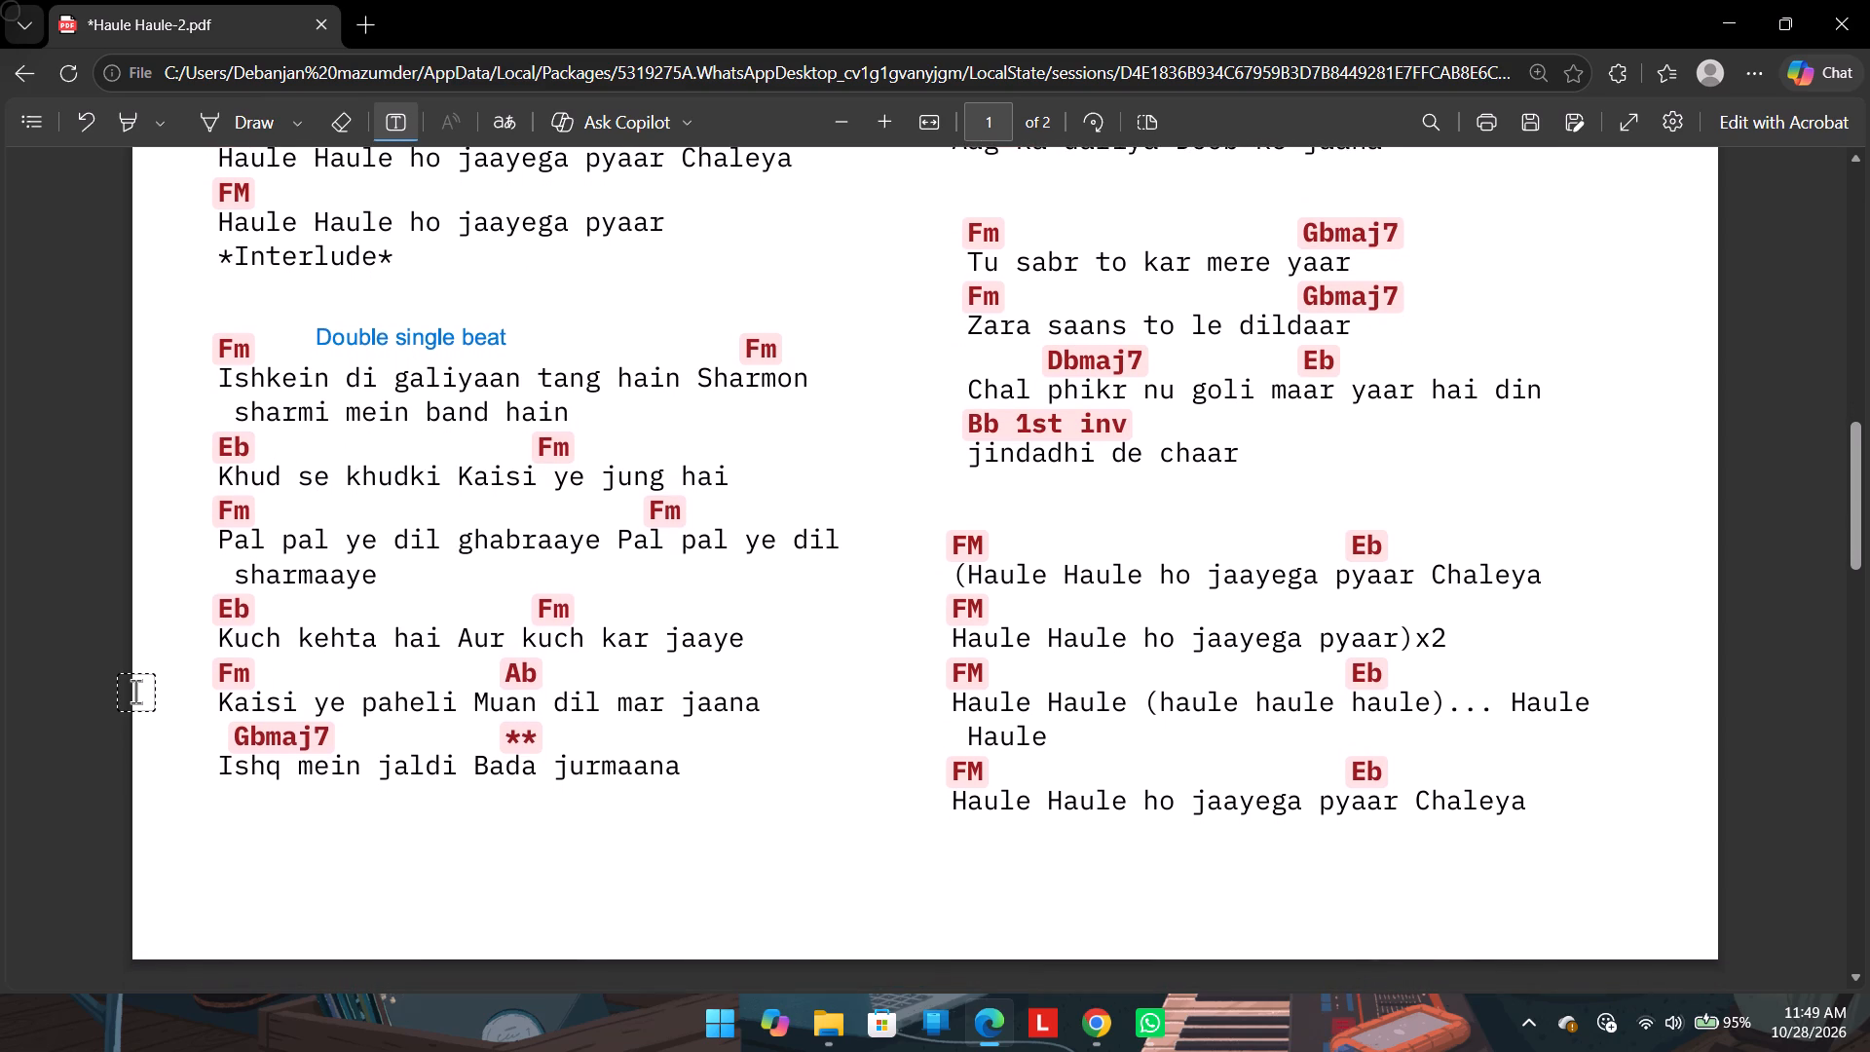
Add the text note "Roll" just below the end of the first-column "Ishq mein jaldi Bada jurmaana" line.
scroll(136, 693, down, 2)
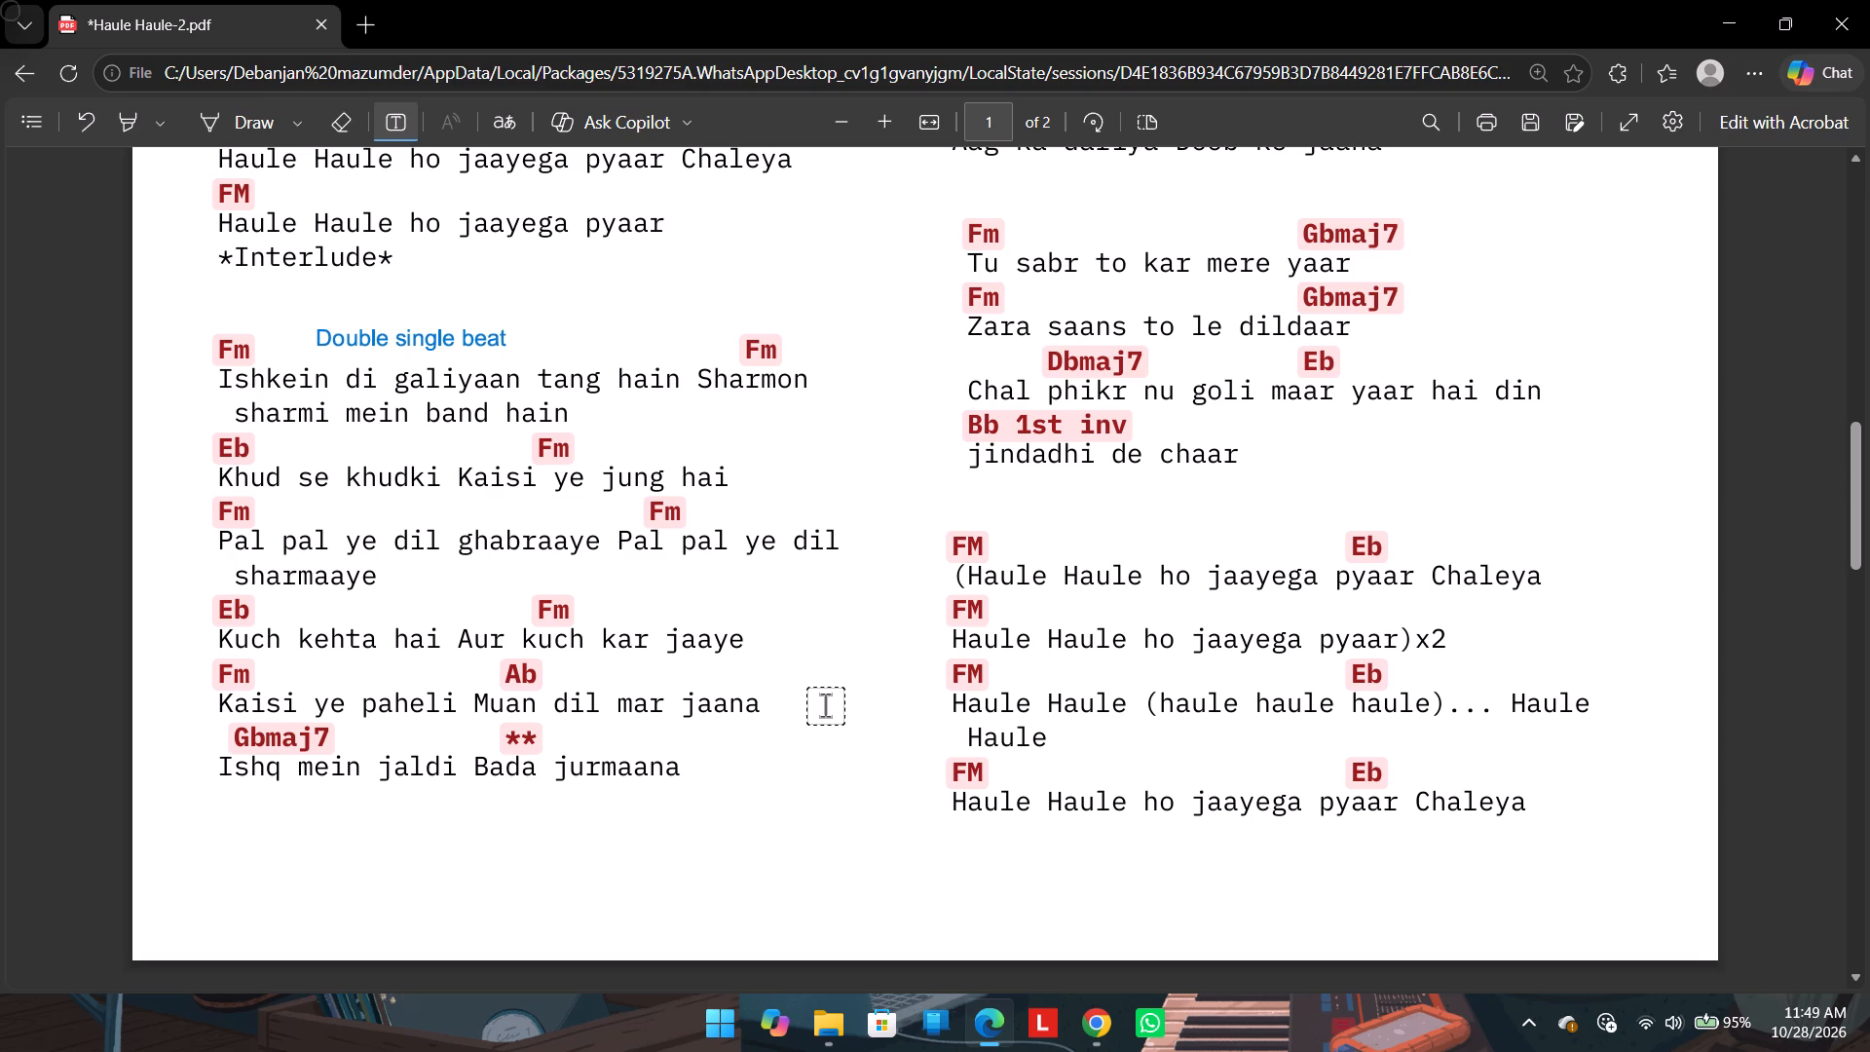
scroll(826, 706, up, 2)
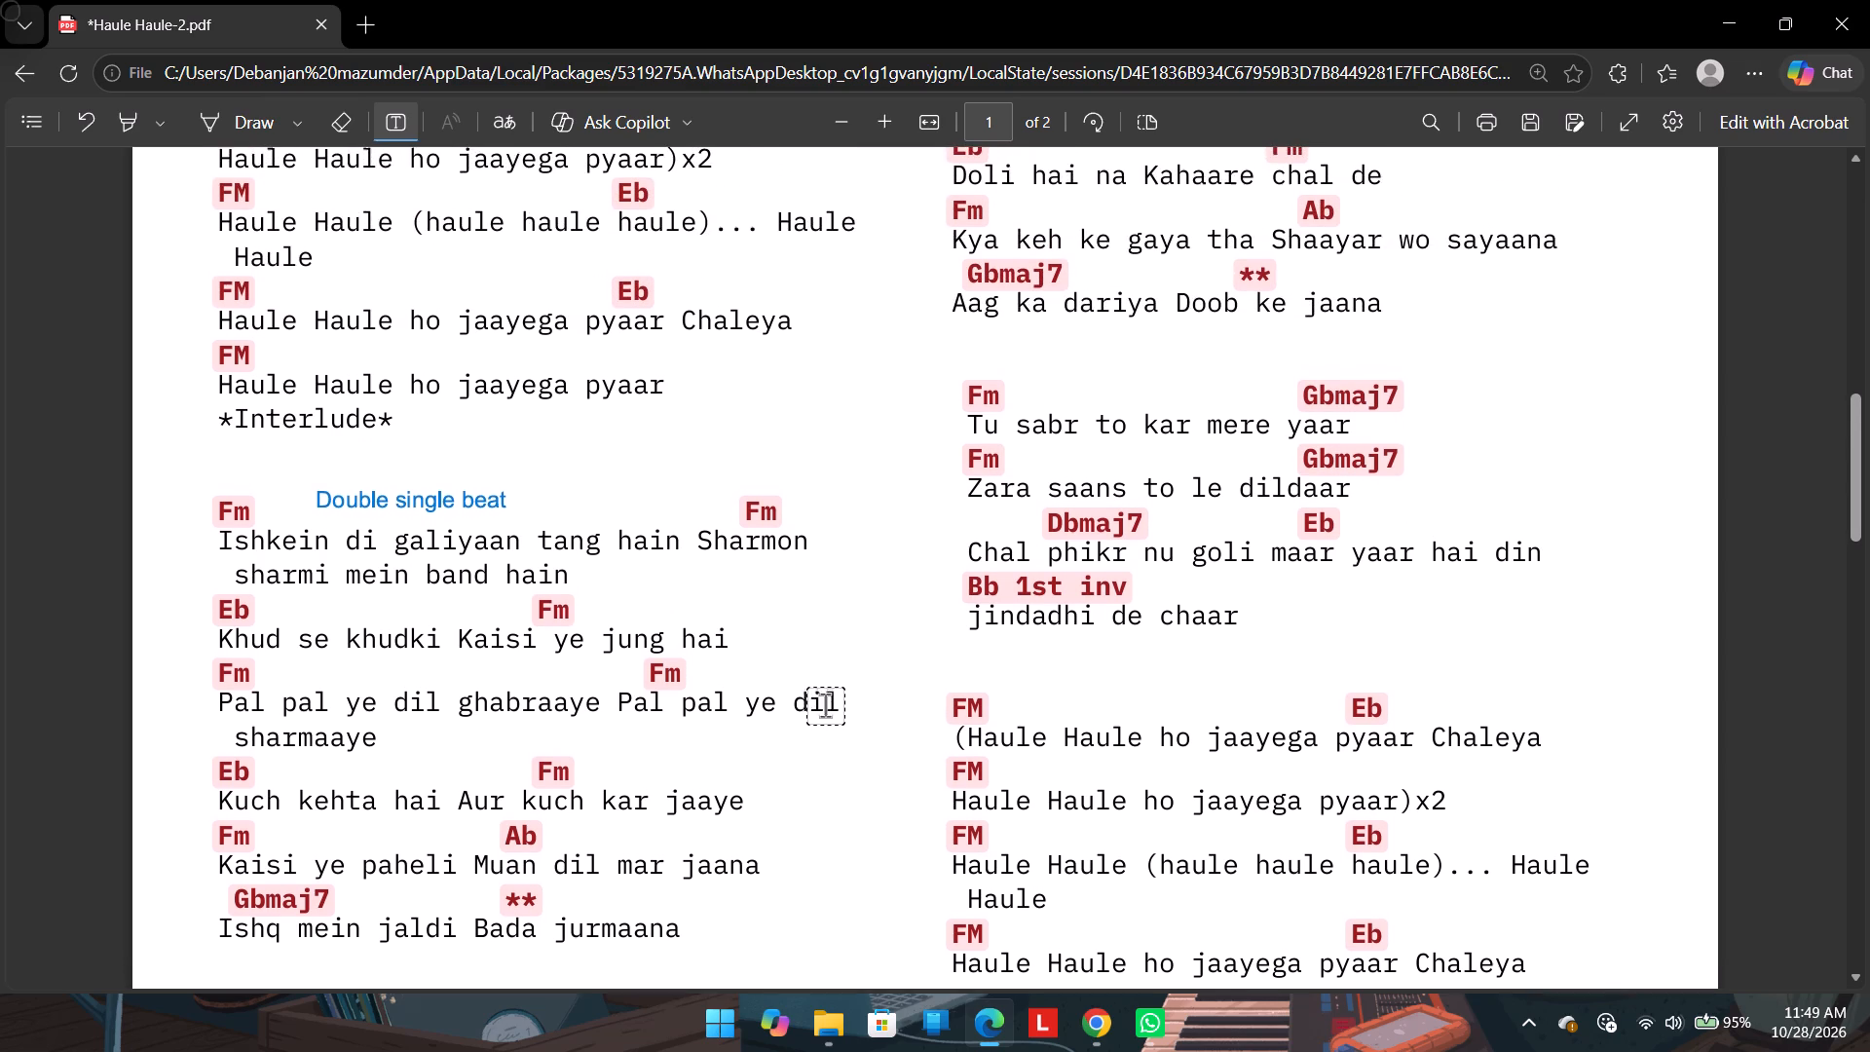
scroll(826, 706, up, 1)
scroll(955, 705, up, 1)
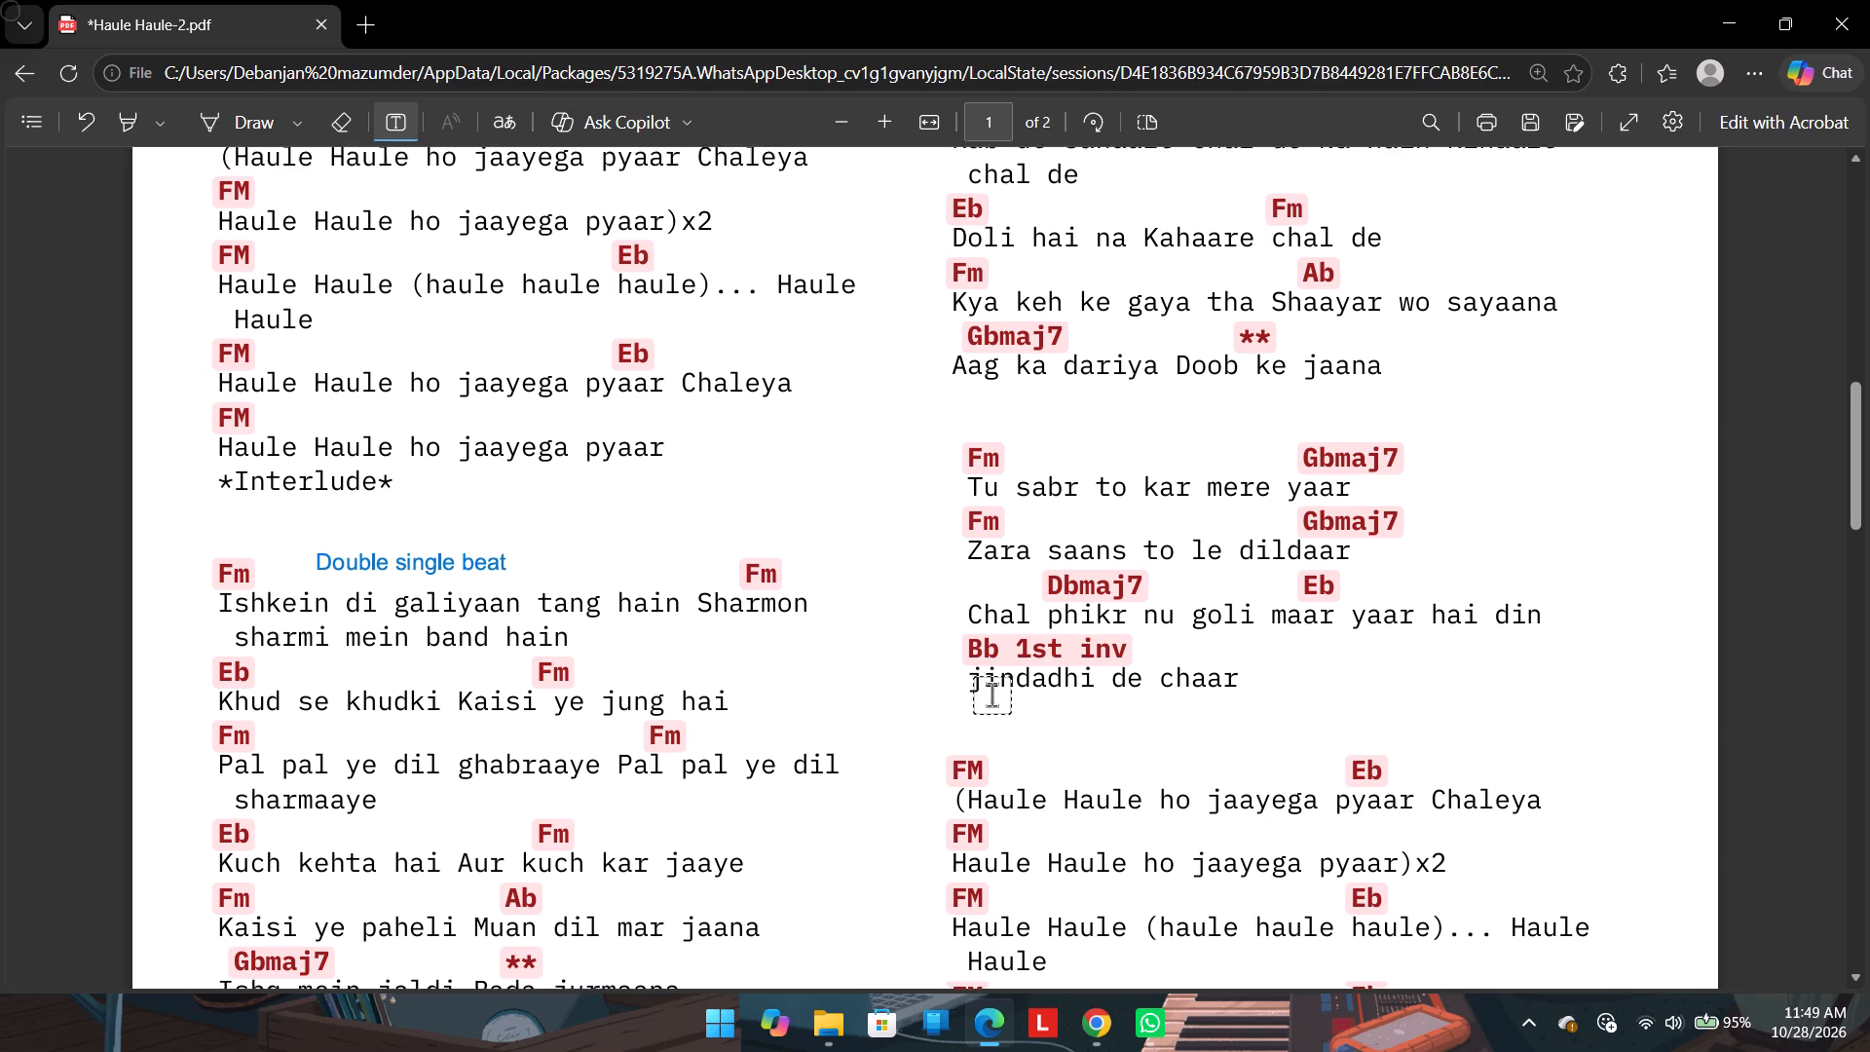
scroll(992, 695, up, 5)
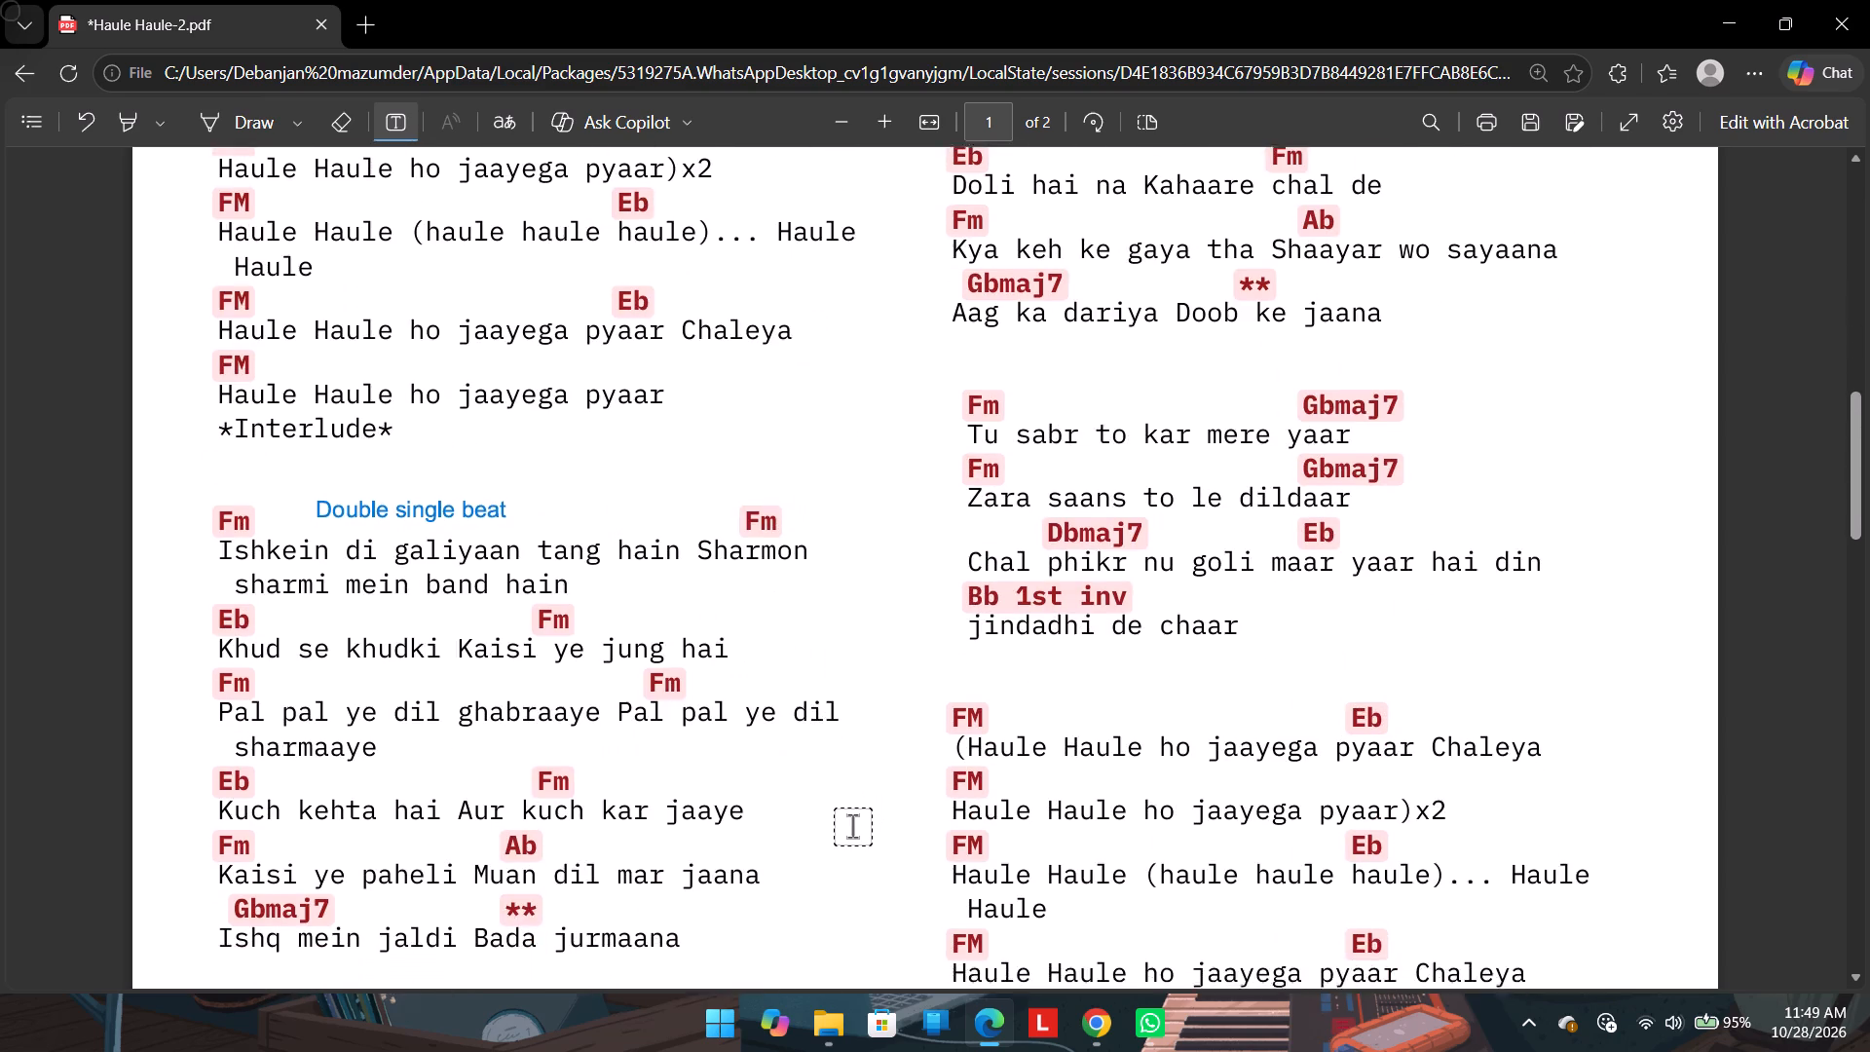
scroll(854, 827, up, 3)
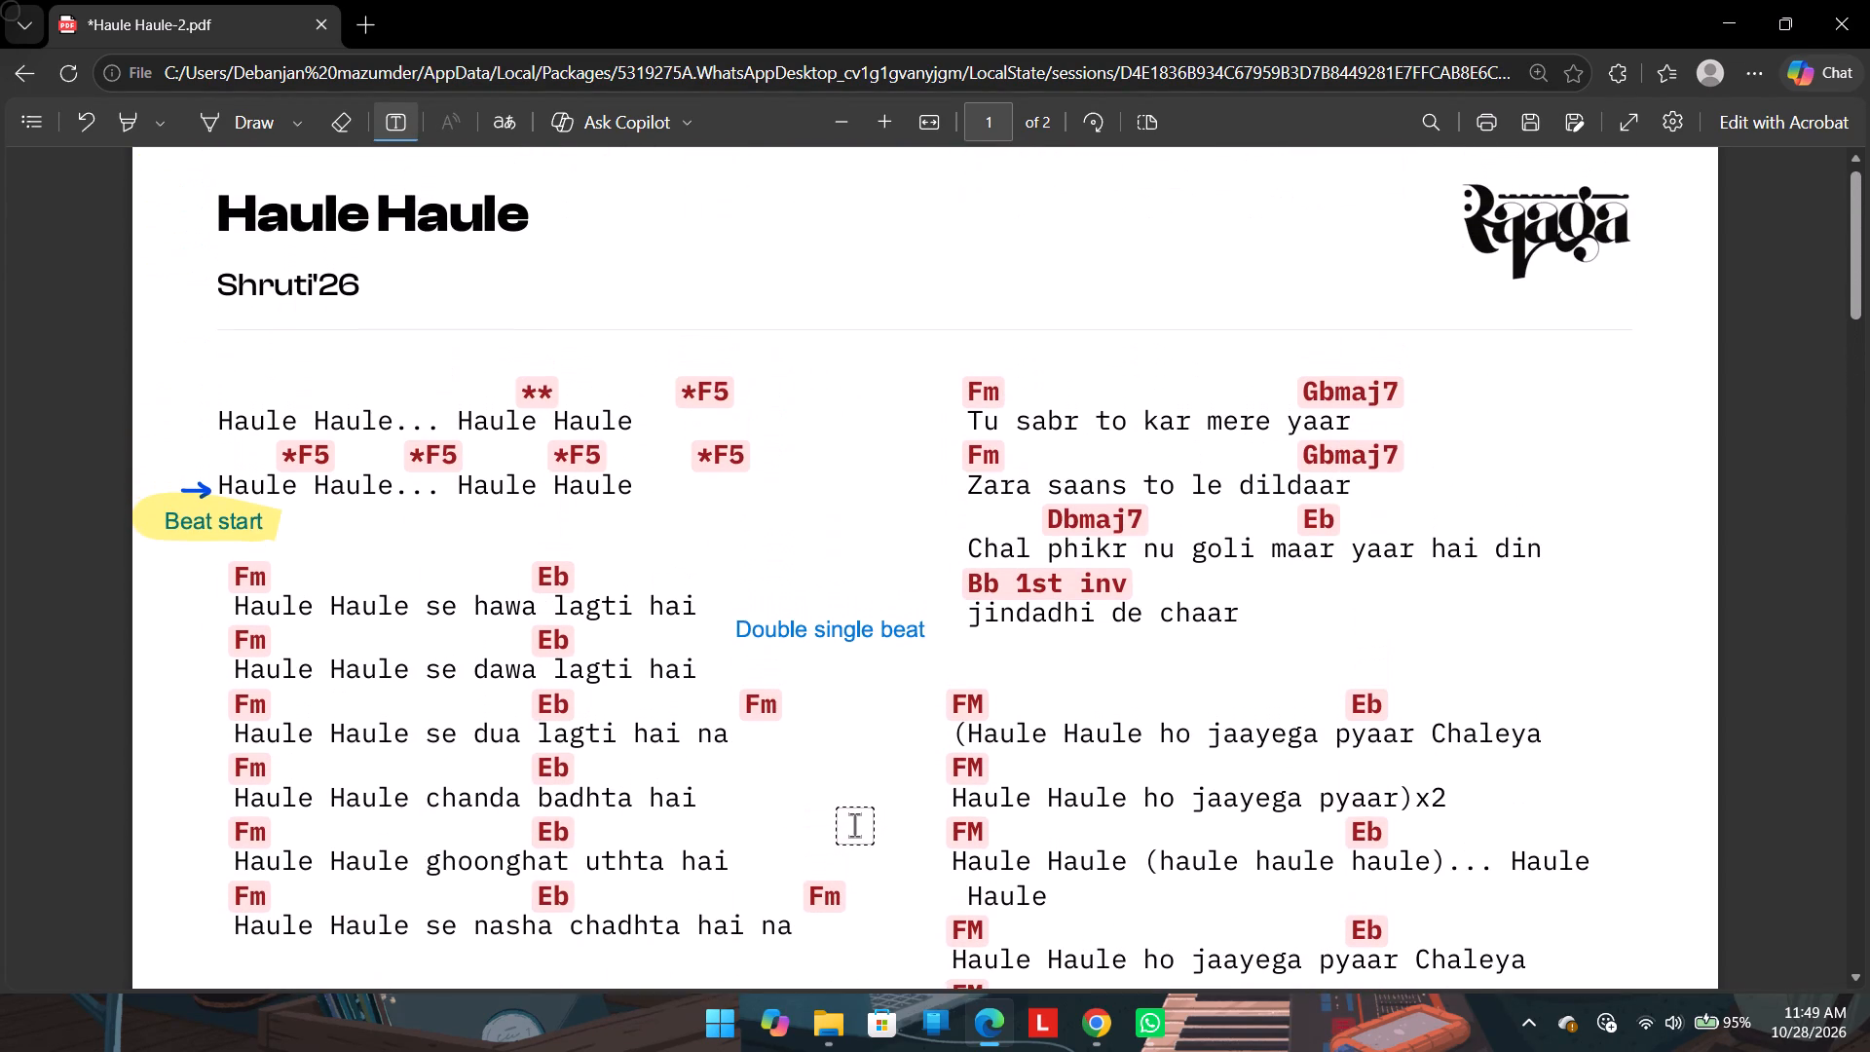
scroll(855, 825, up, 2)
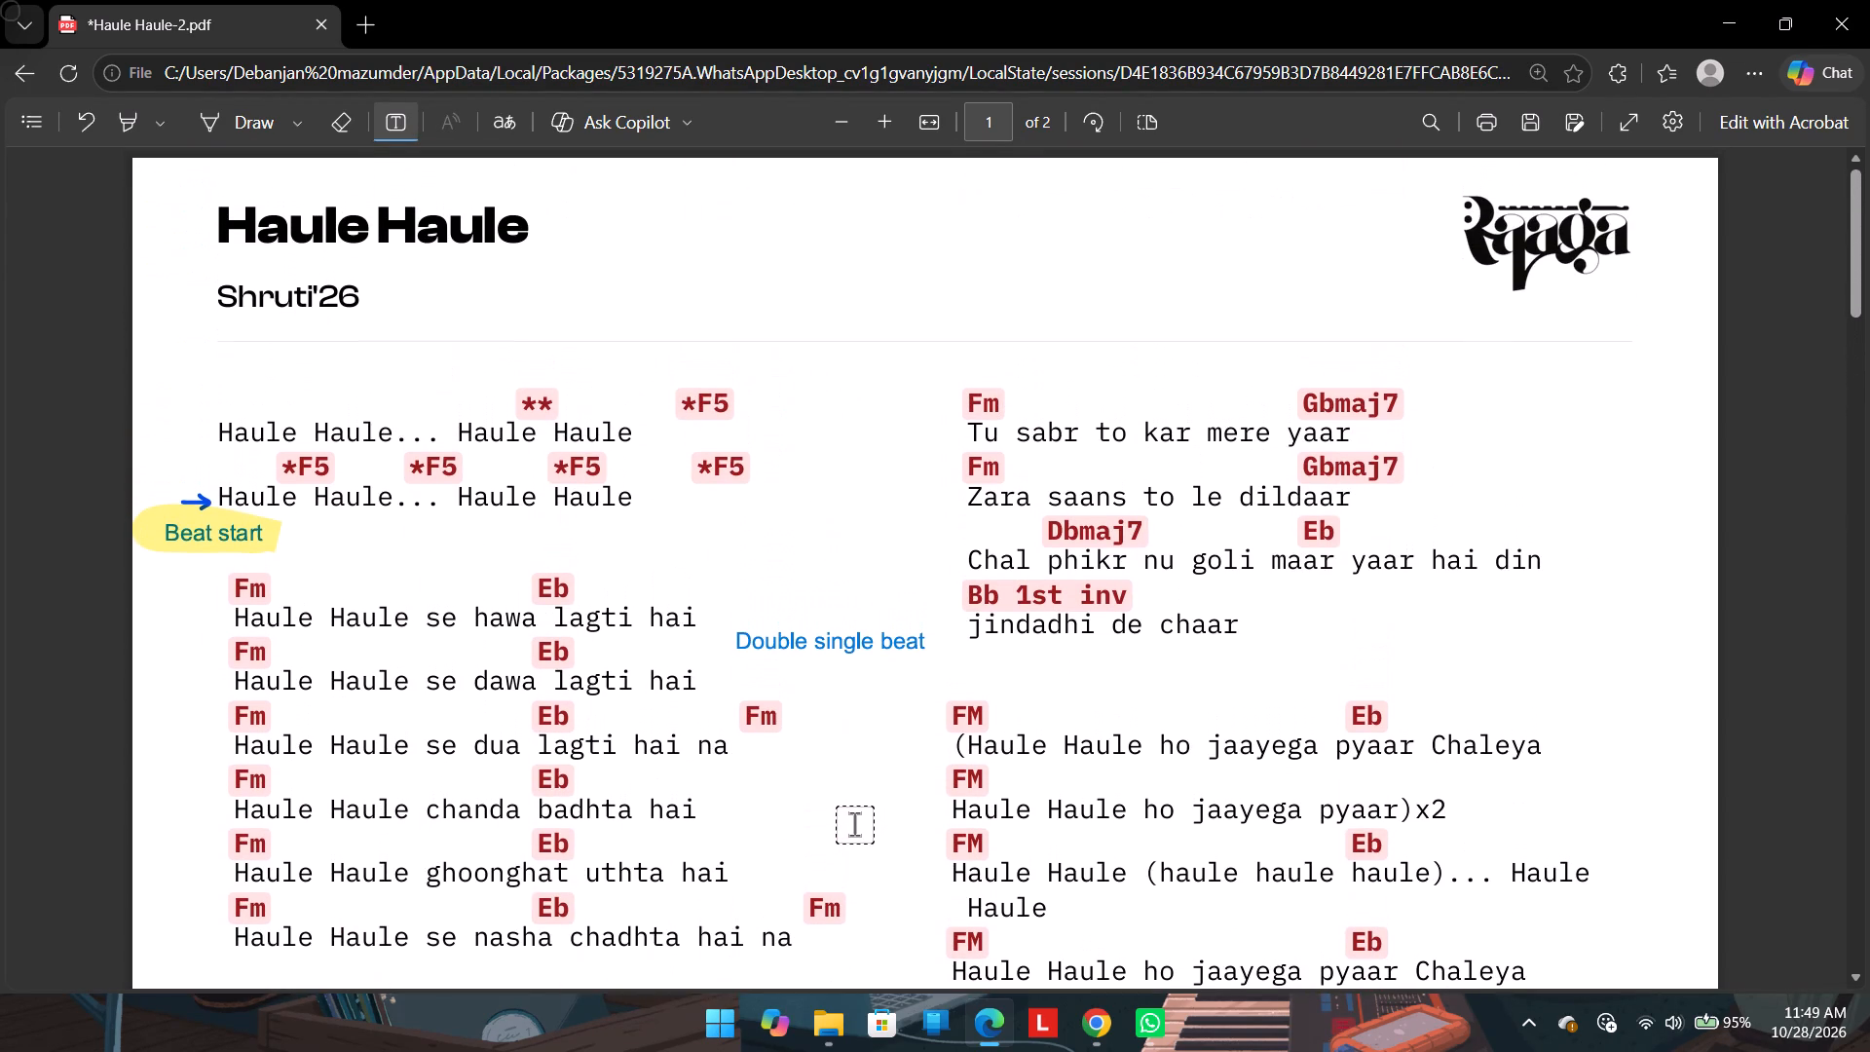
scroll(855, 825, down, 11)
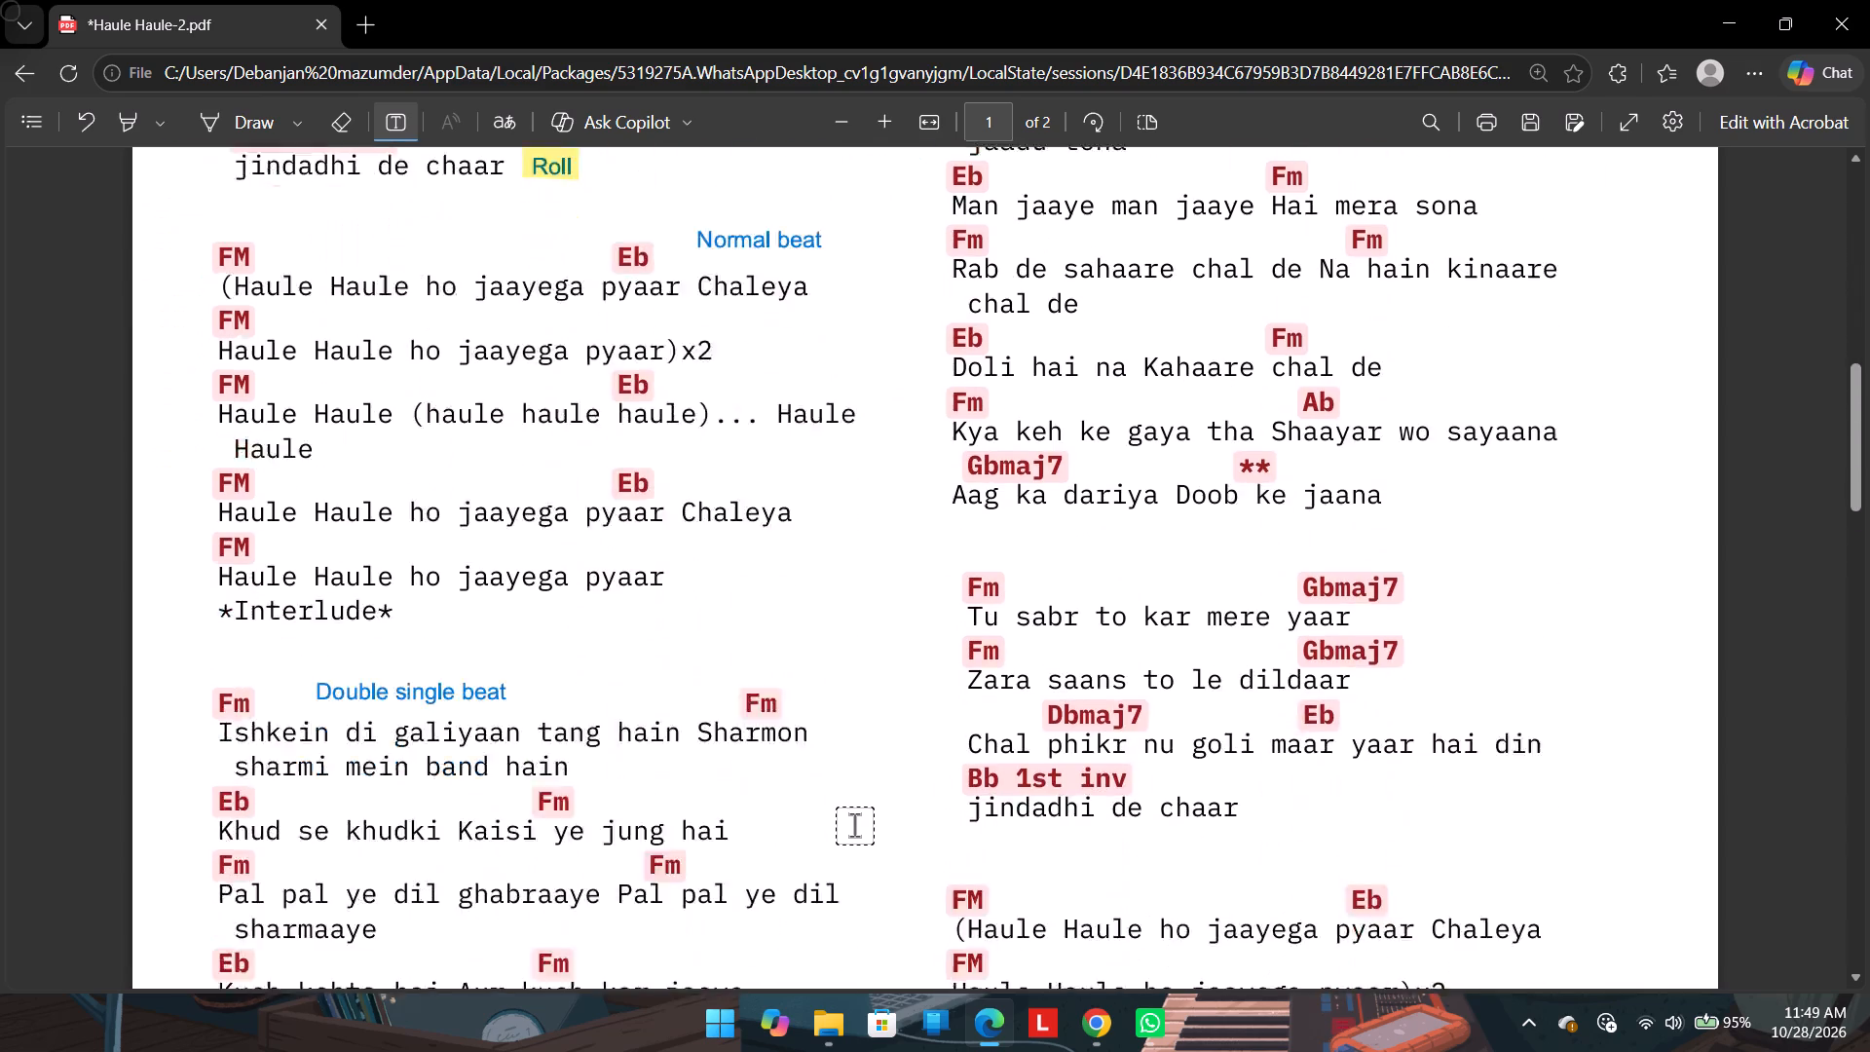
scroll(855, 826, down, 1)
scroll(855, 826, up, 1)
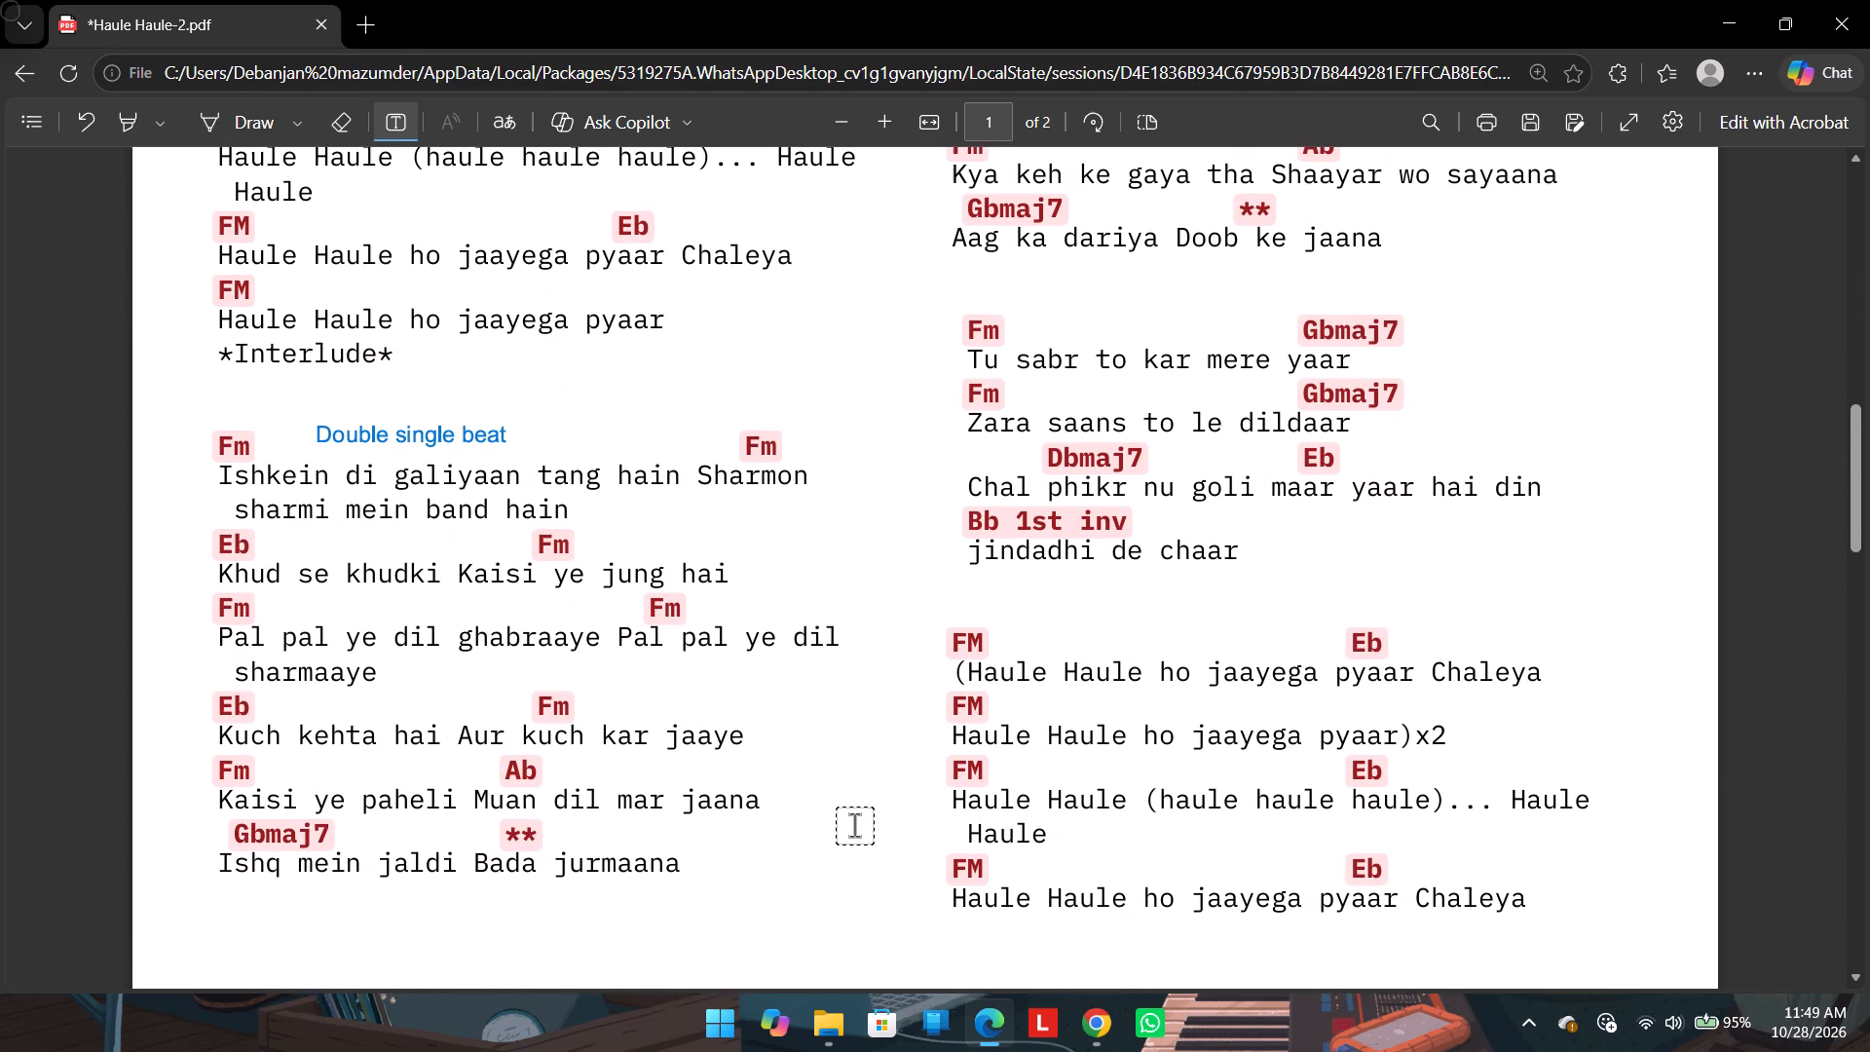
scroll(855, 826, up, 6)
scroll(855, 826, down, 5)
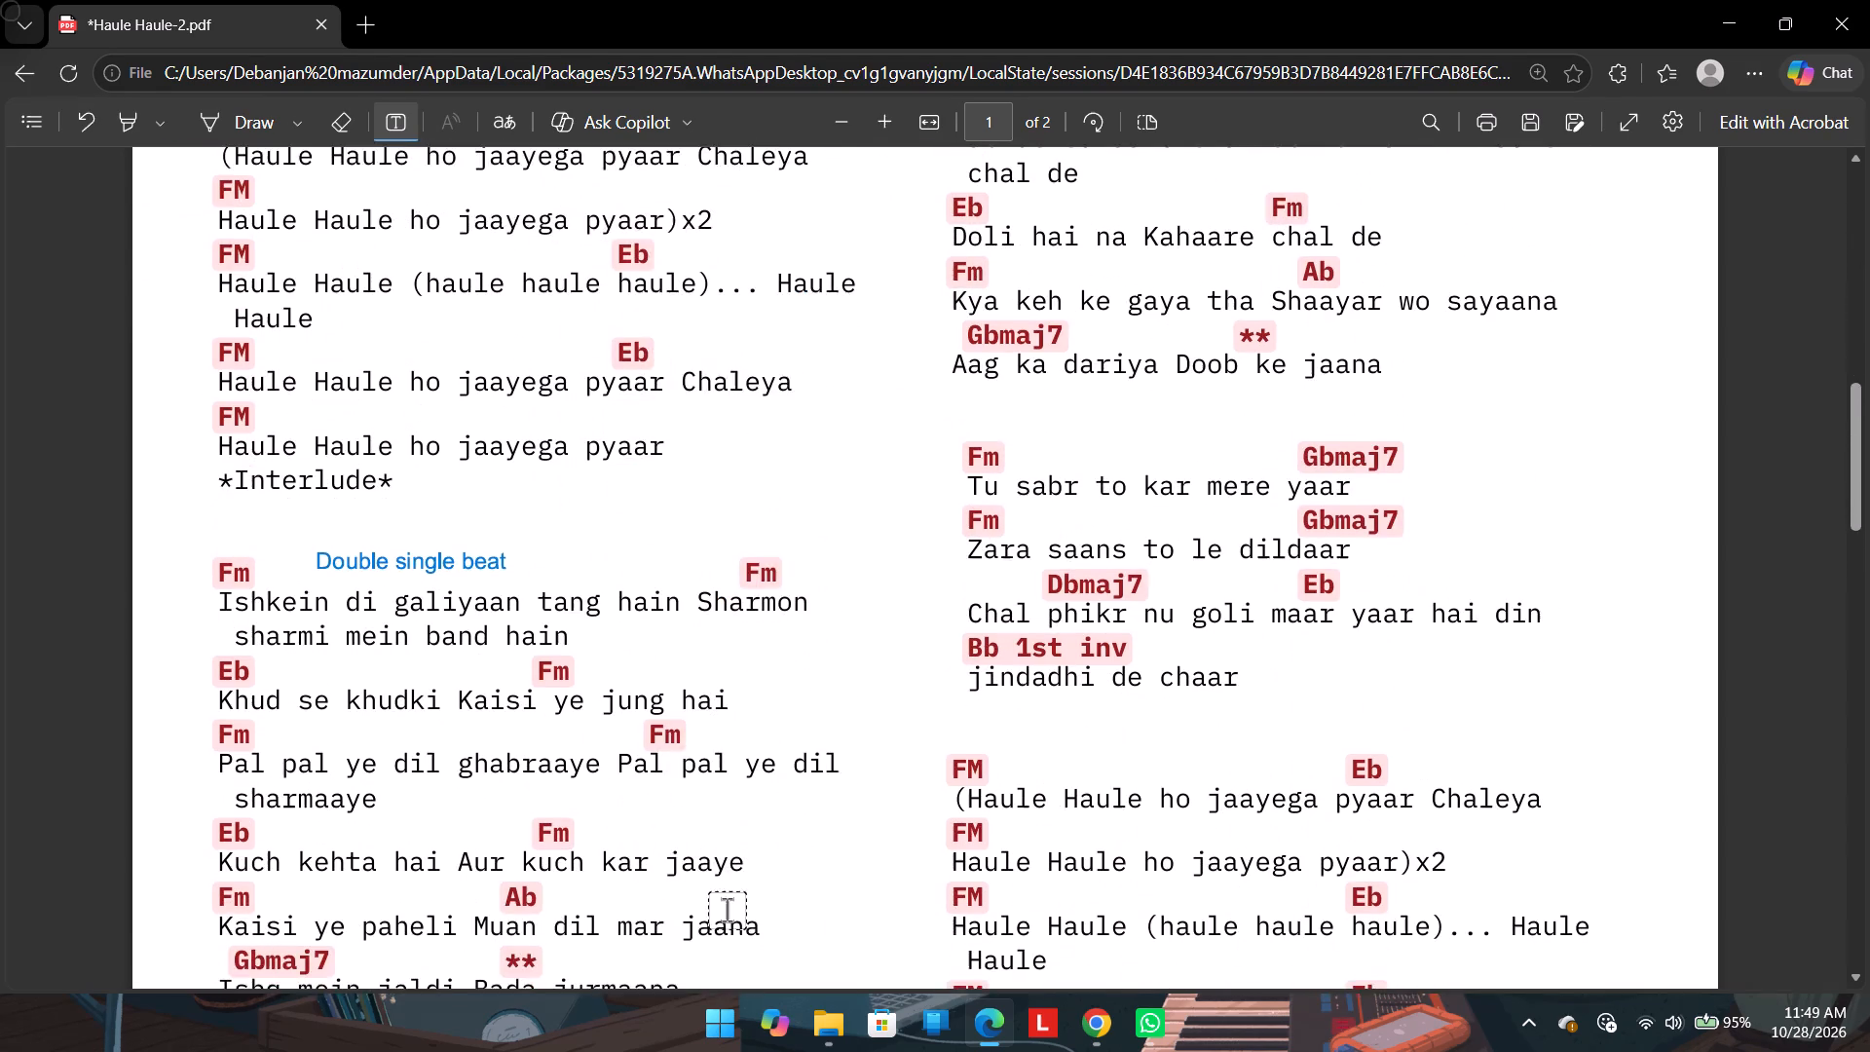
scroll(728, 911, down, 2)
click(643, 785)
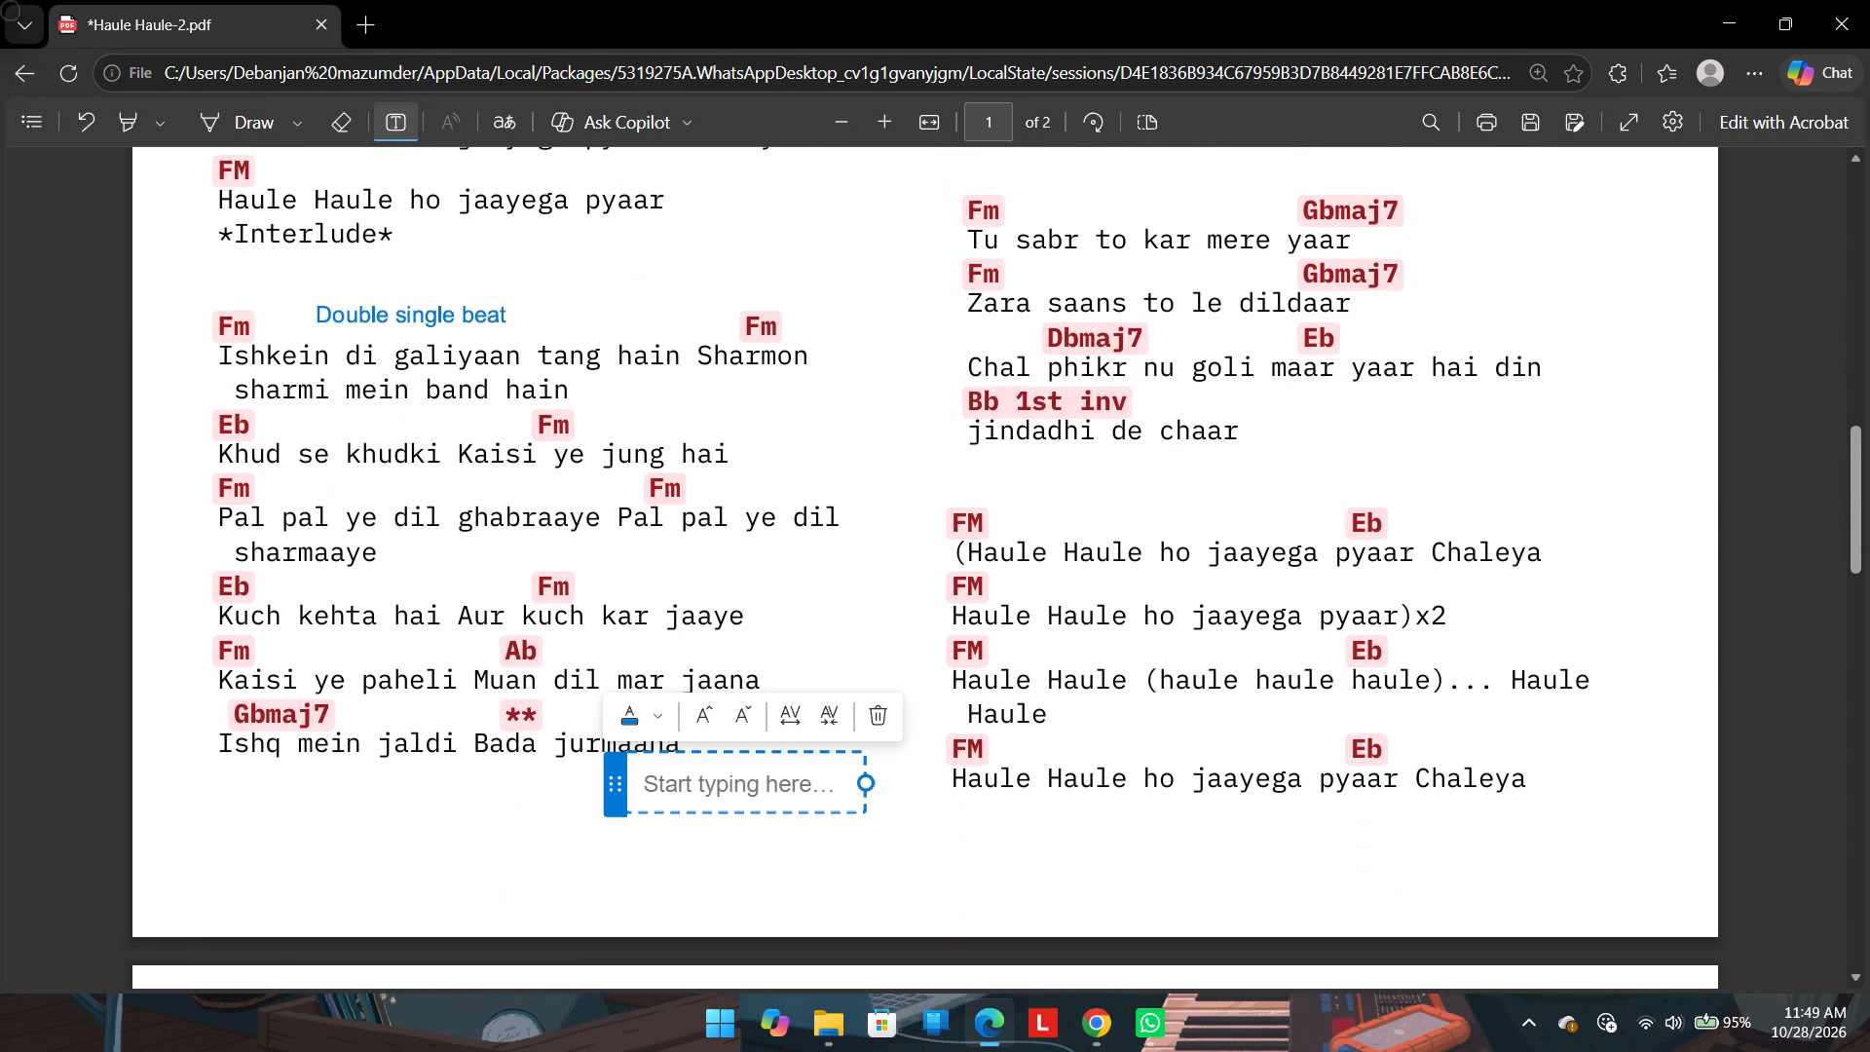
text(Roll)
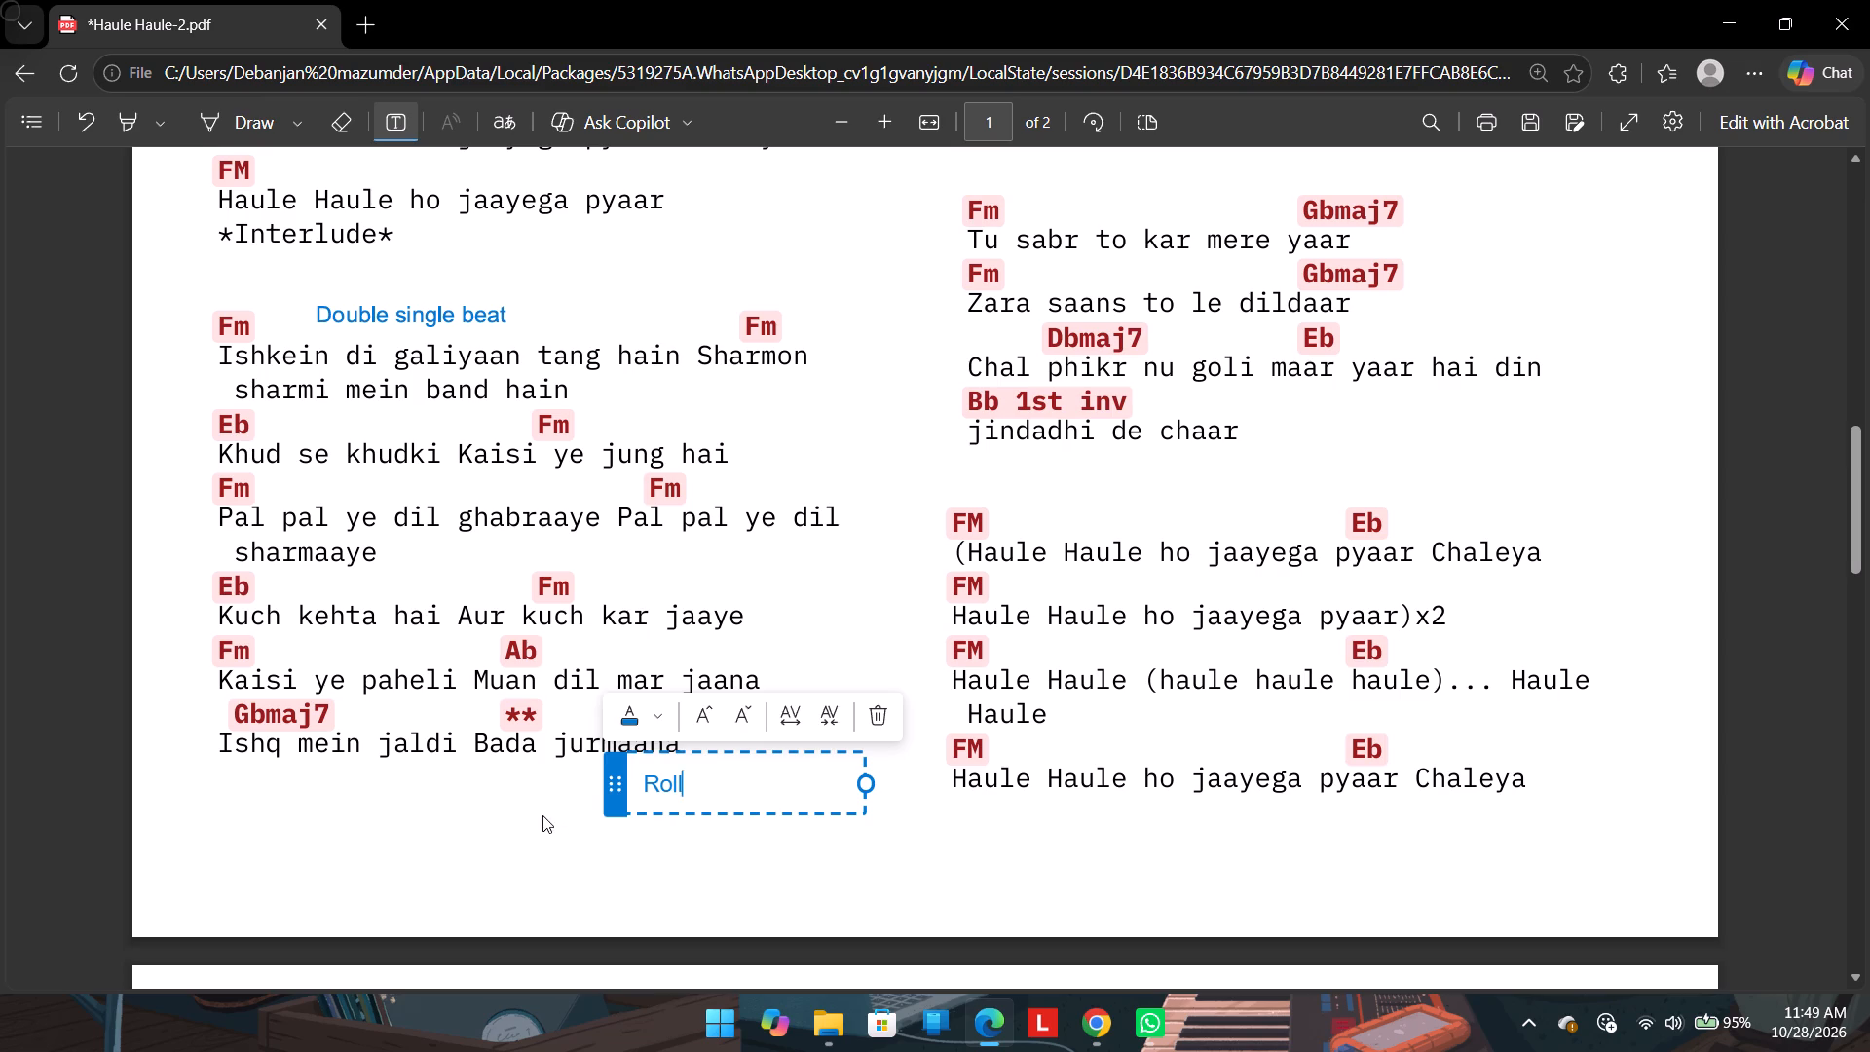
click(539, 812)
Add the text note "Roll" after the first "jindadhi de chaar" line in the second column.
scroll(1611, 575, up, 10)
scroll(1623, 572, down, 1)
scroll(1623, 571, up, 3)
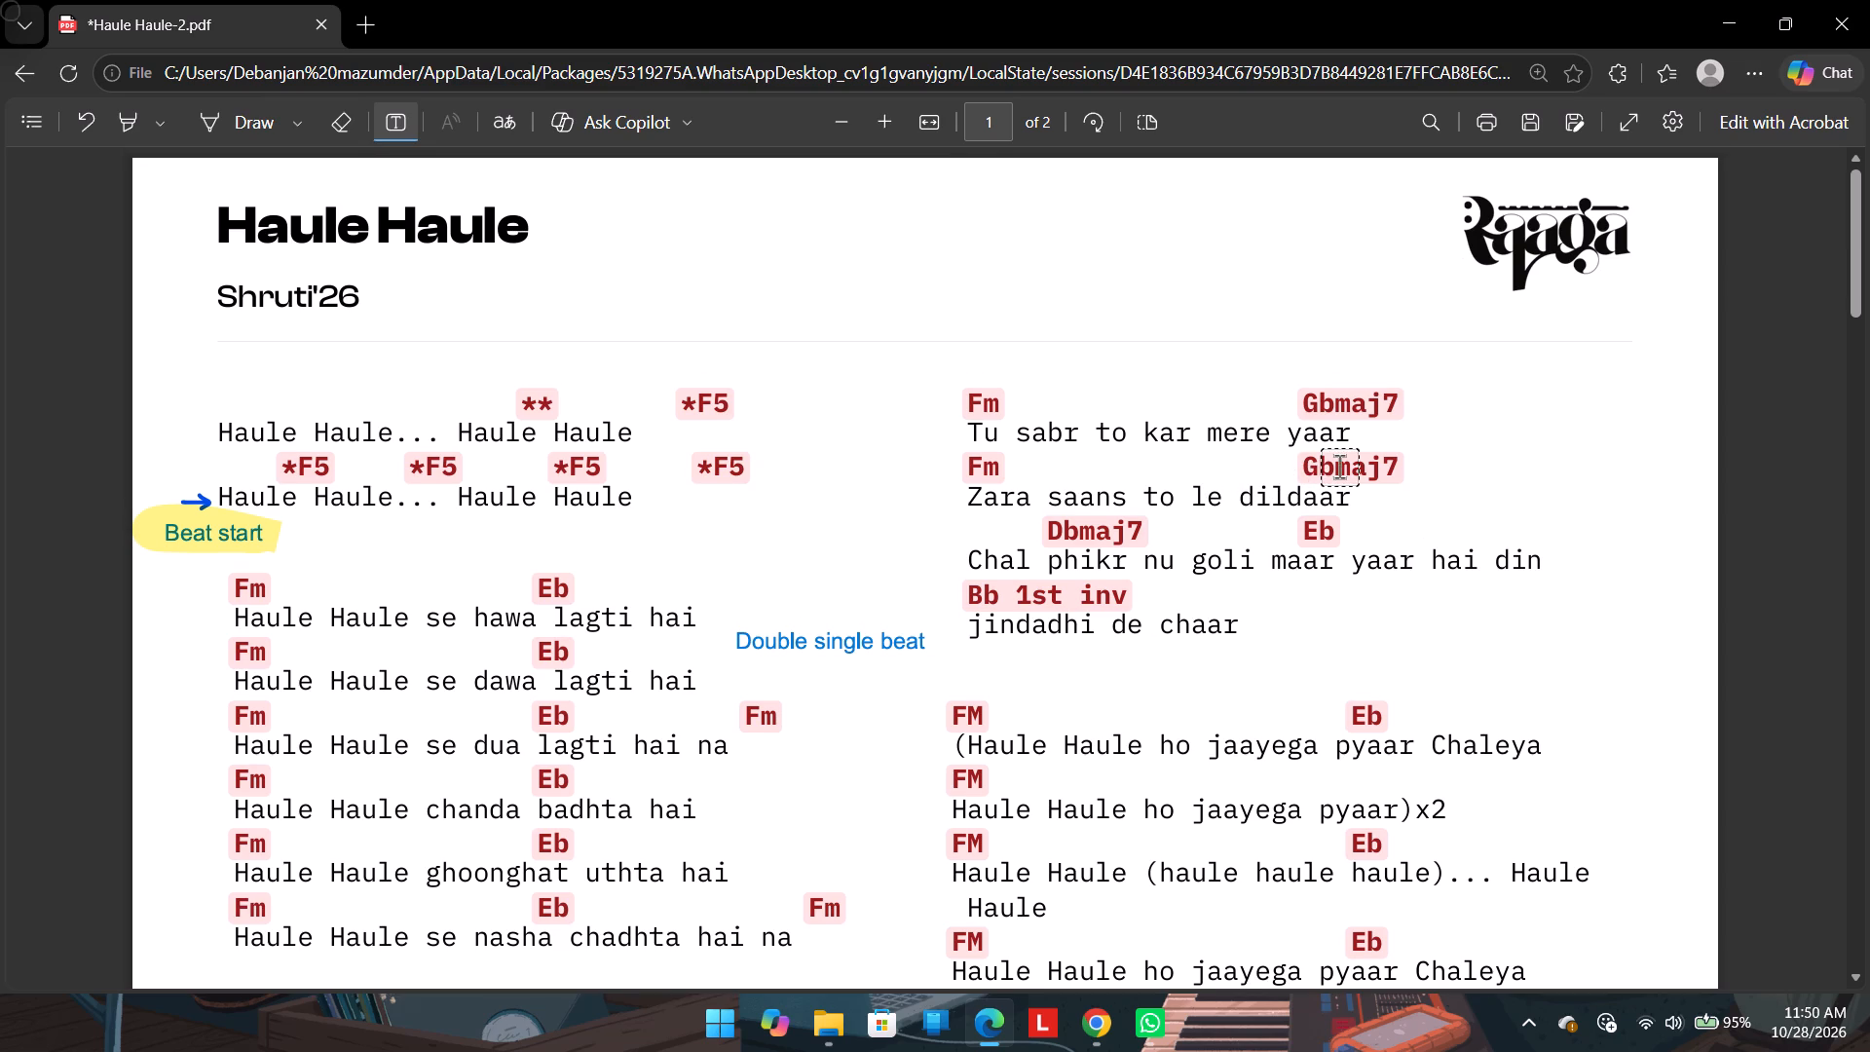
click(1281, 628)
text(Roll)
click(1603, 633)
Add the text note "Normal beat" above the end of the second column's first "(Haule Haule ho jaayega pyaar Chaleya" line.
scroll(1604, 633, down, 2)
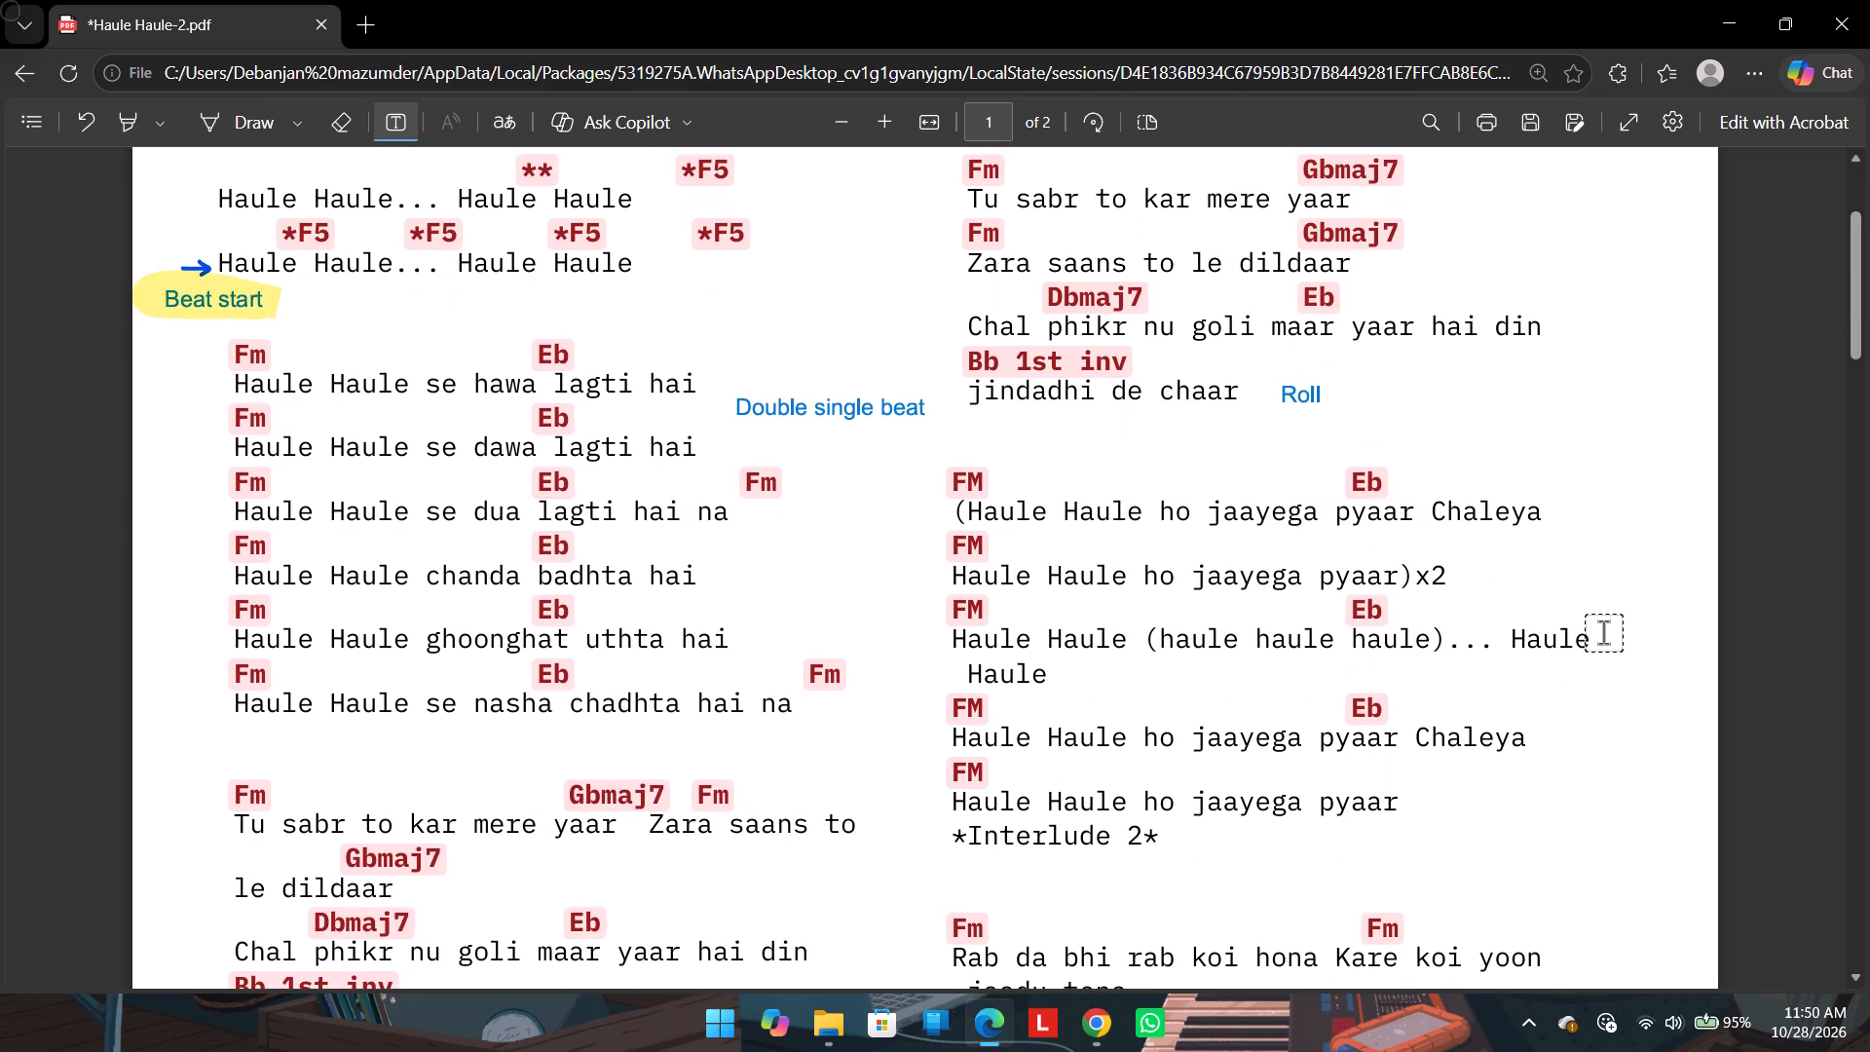
scroll(1604, 633, down, 4)
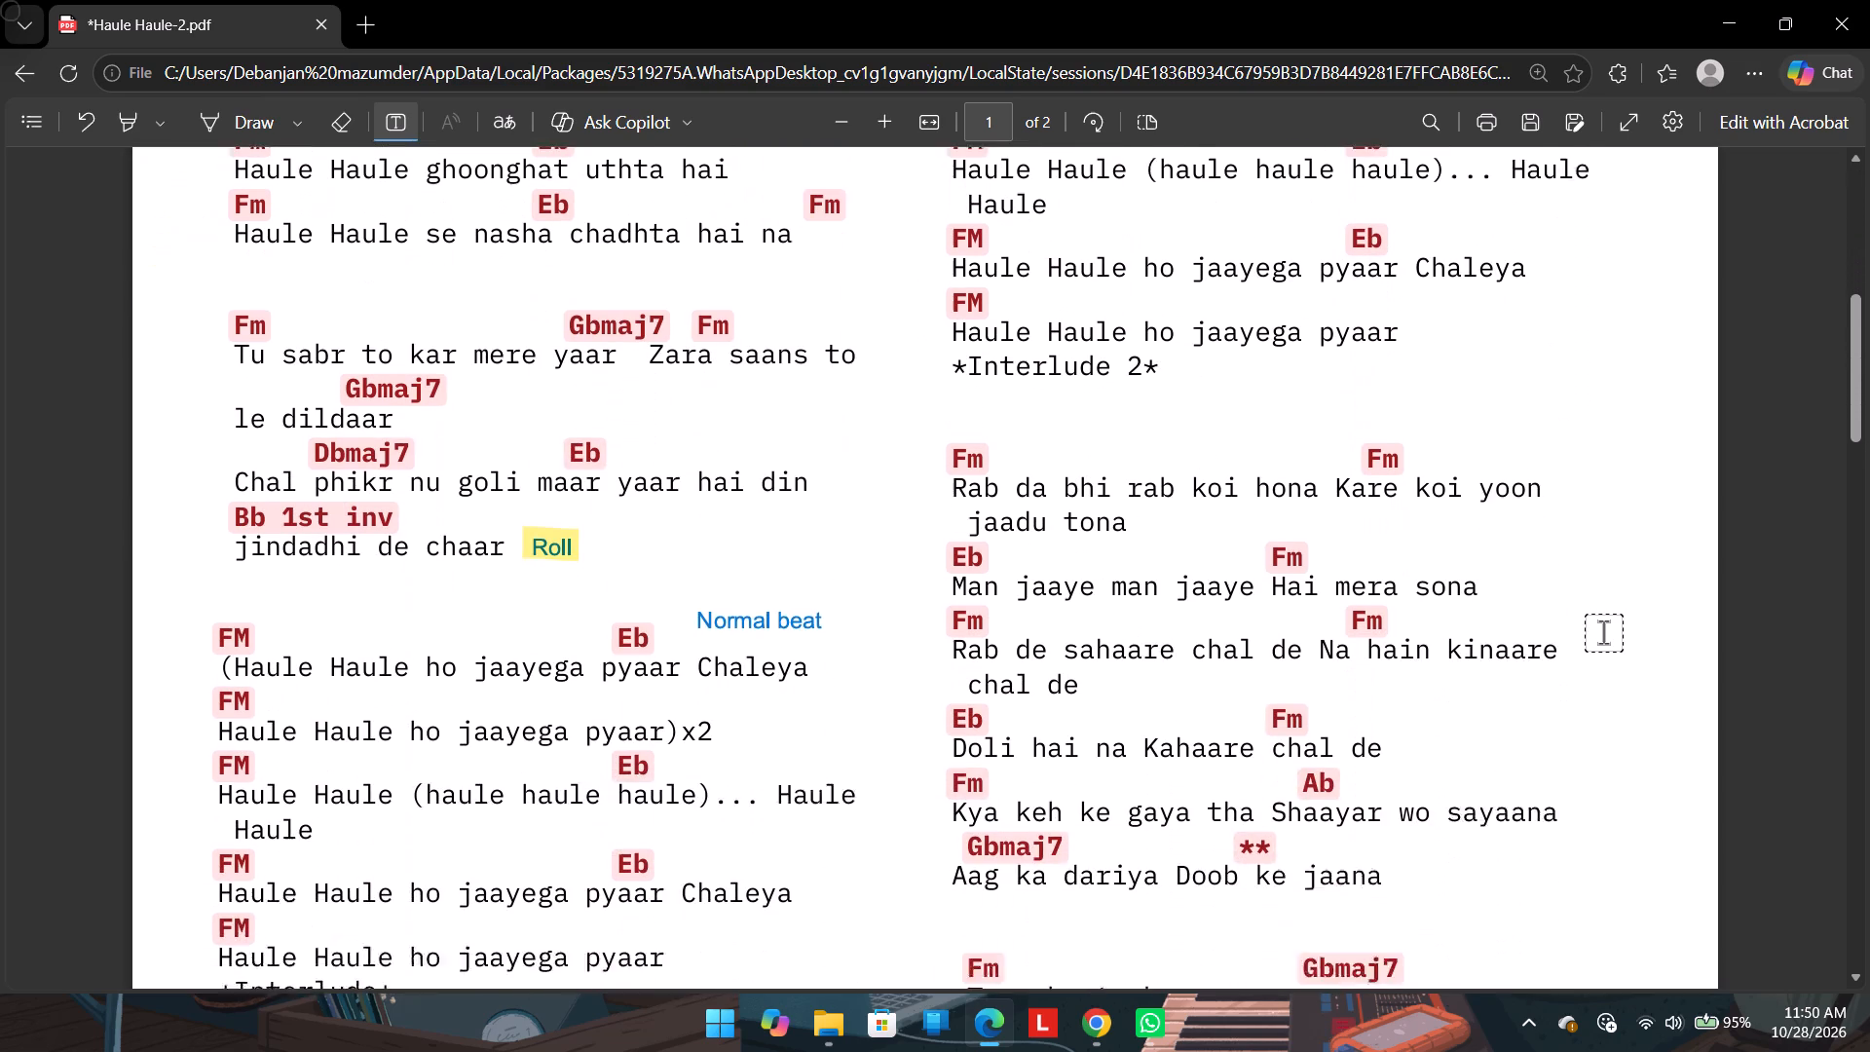
scroll(1604, 633, up, 6)
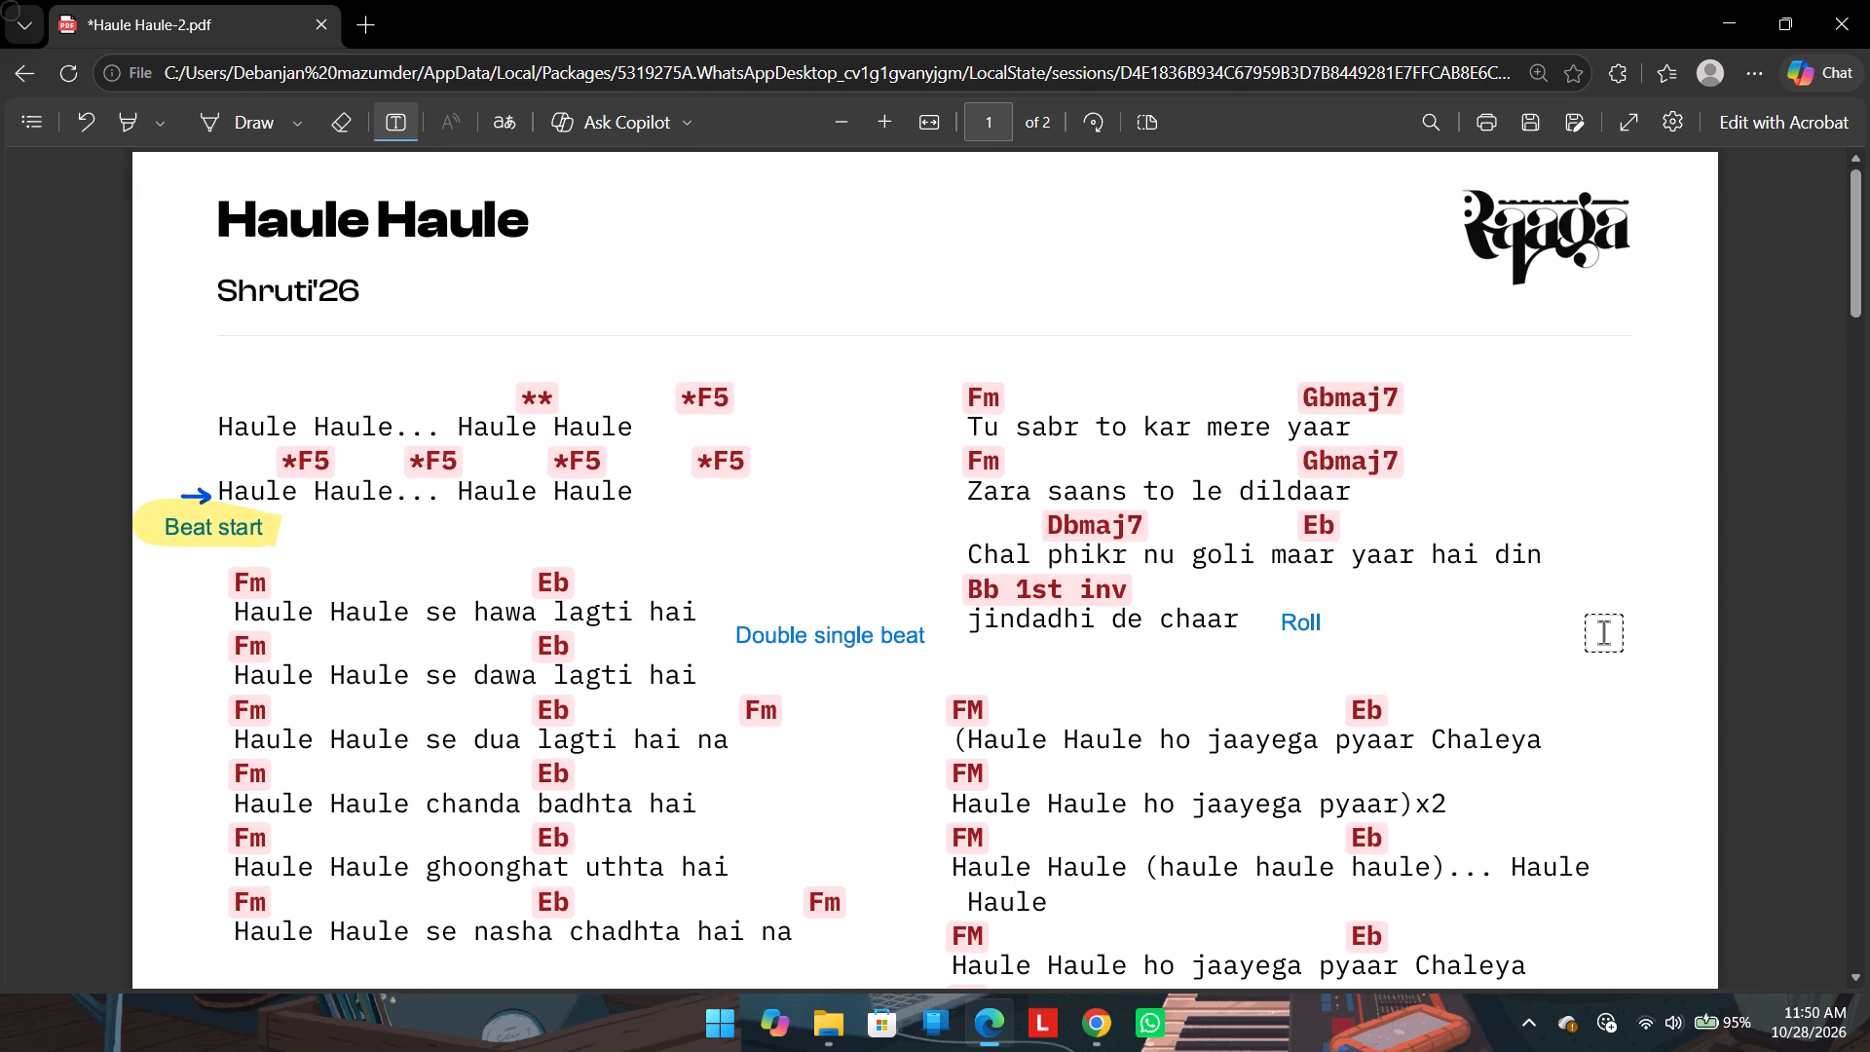
scroll(1604, 633, down, 13)
scroll(1602, 630, up, 11)
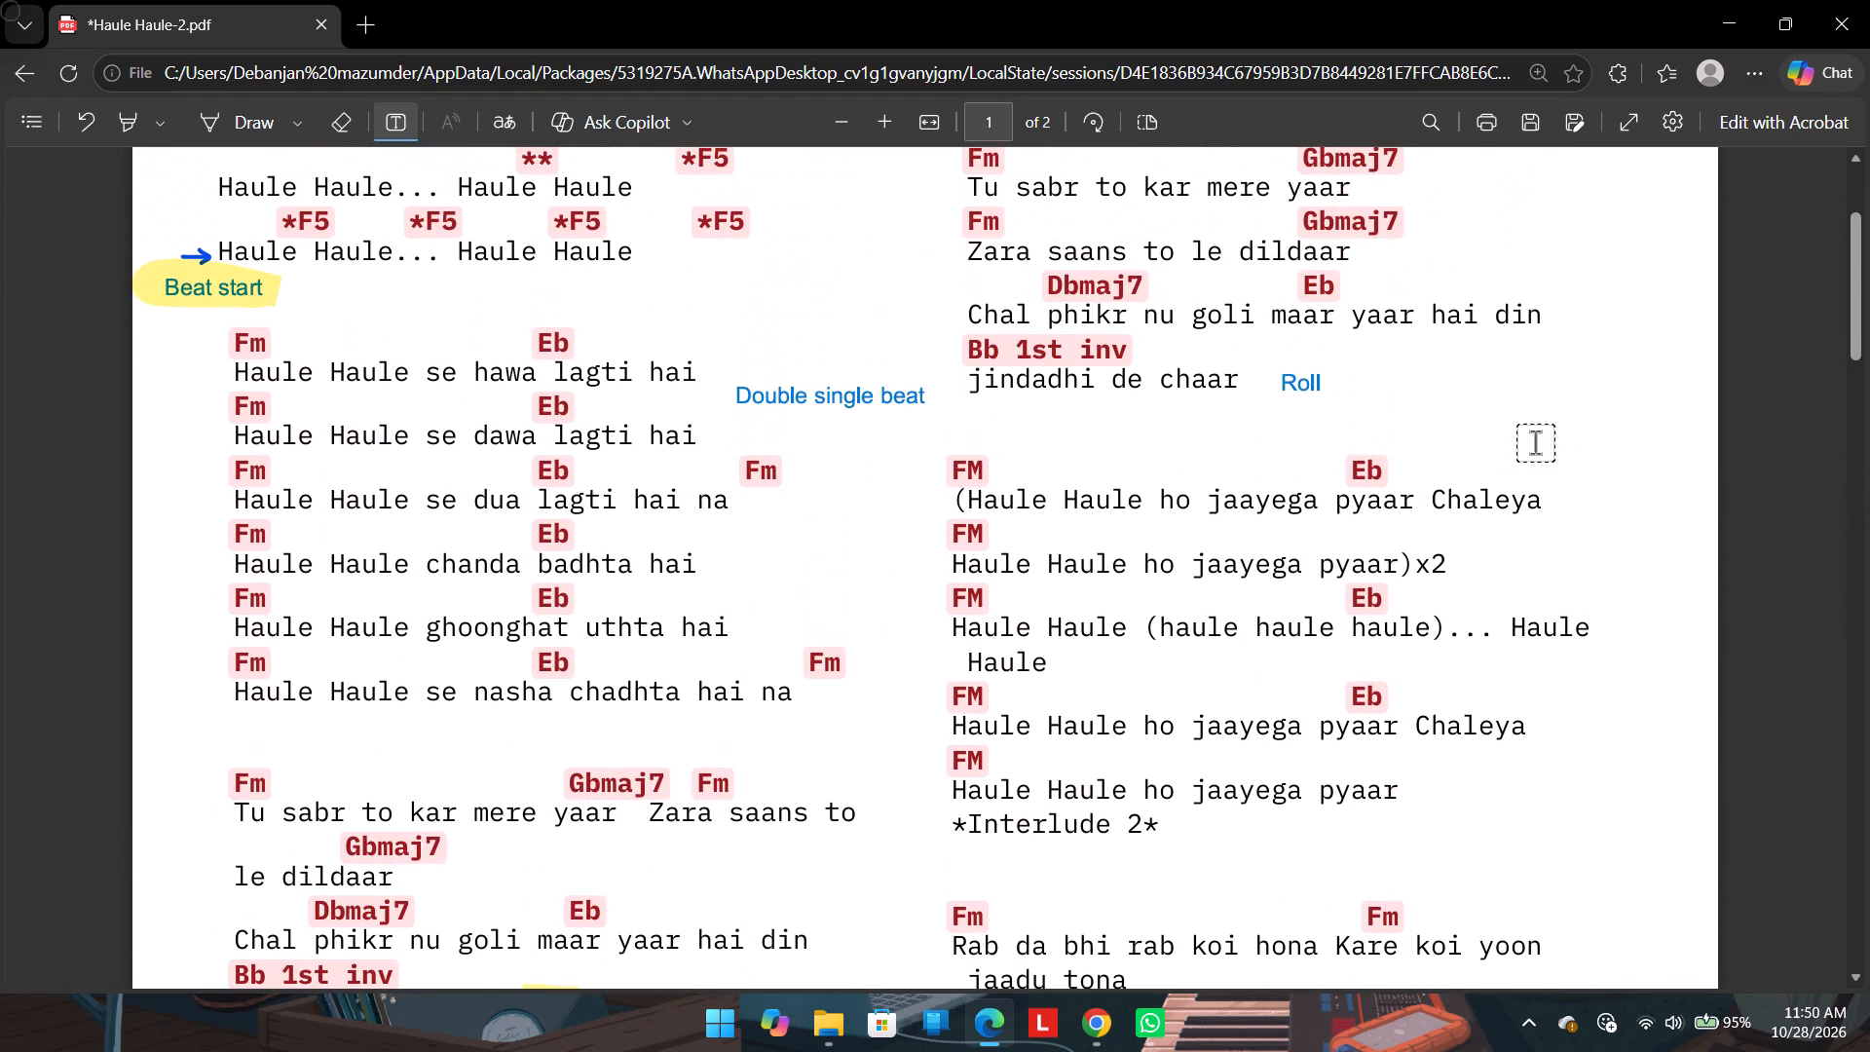
click(1518, 460)
text(Normal beat)
click(1660, 558)
Add the text note "pause" after the "Haule Haule ho jaayega pyaar" line directly above "*Interlude 2*".
scroll(1664, 556, down, 1)
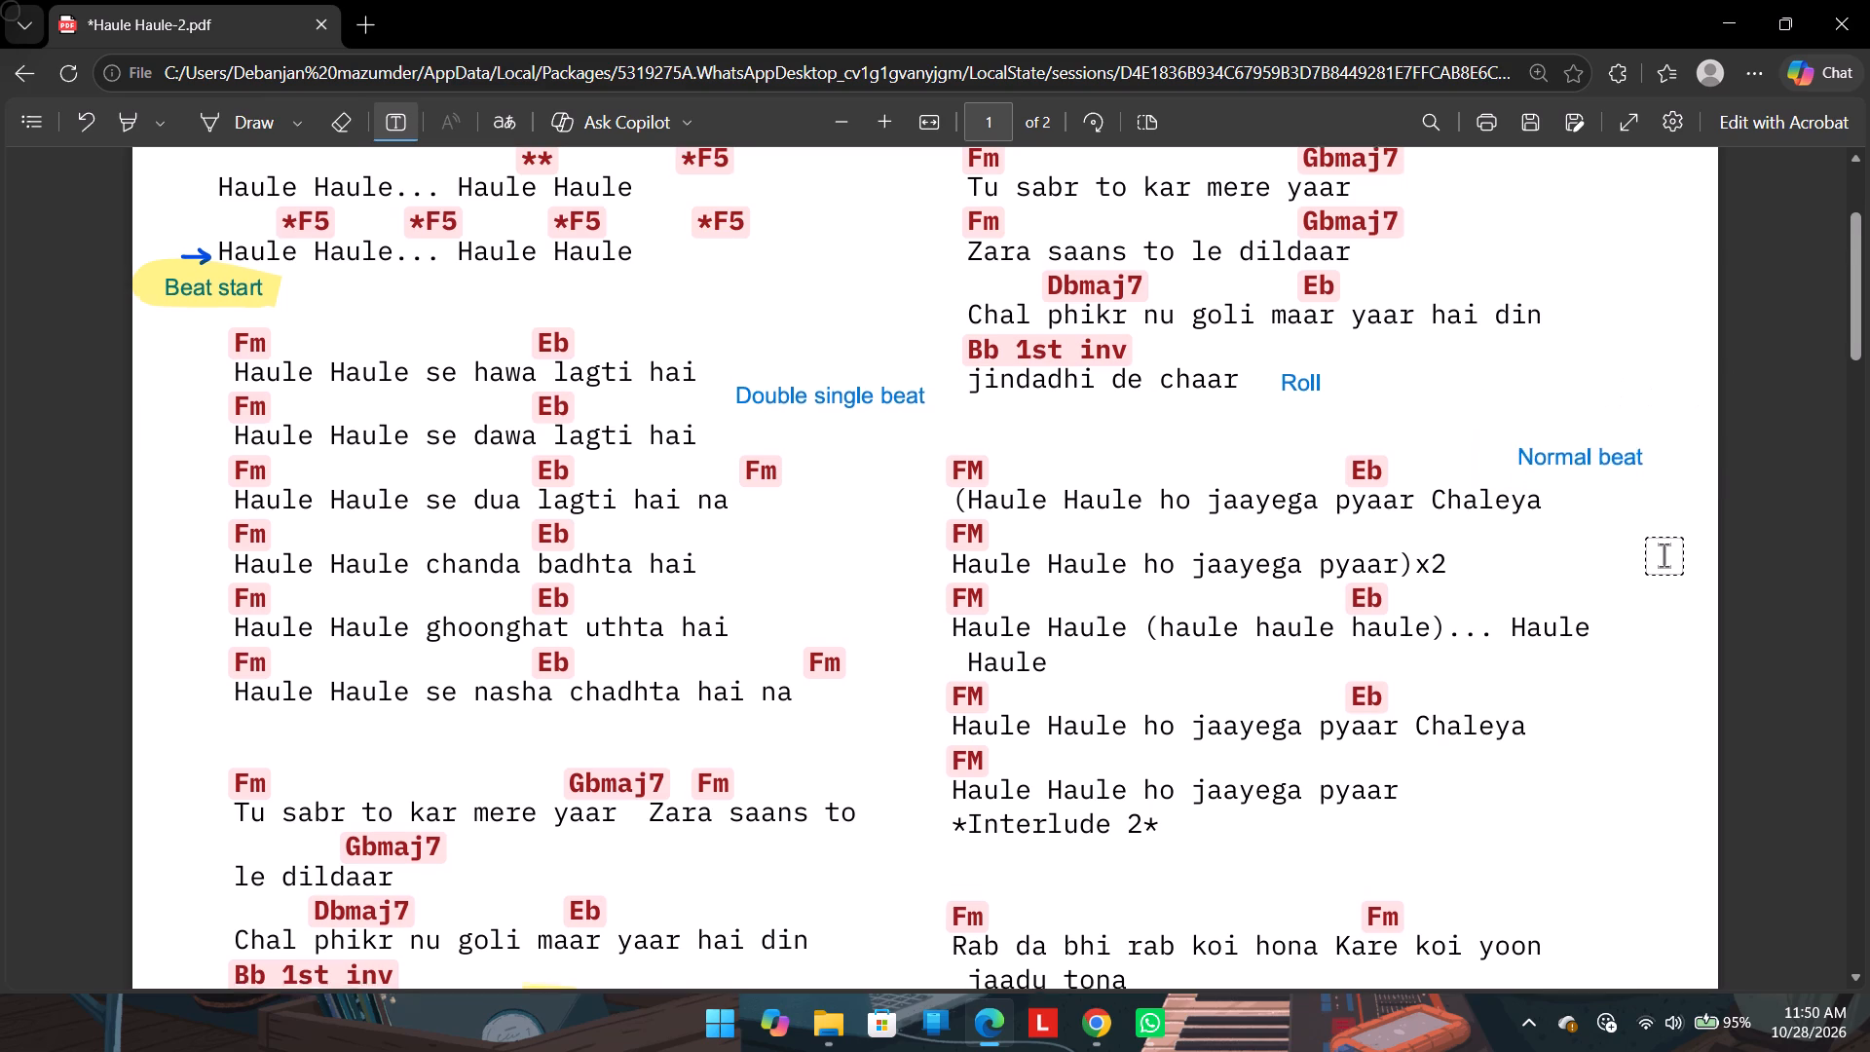
scroll(1664, 556, down, 1)
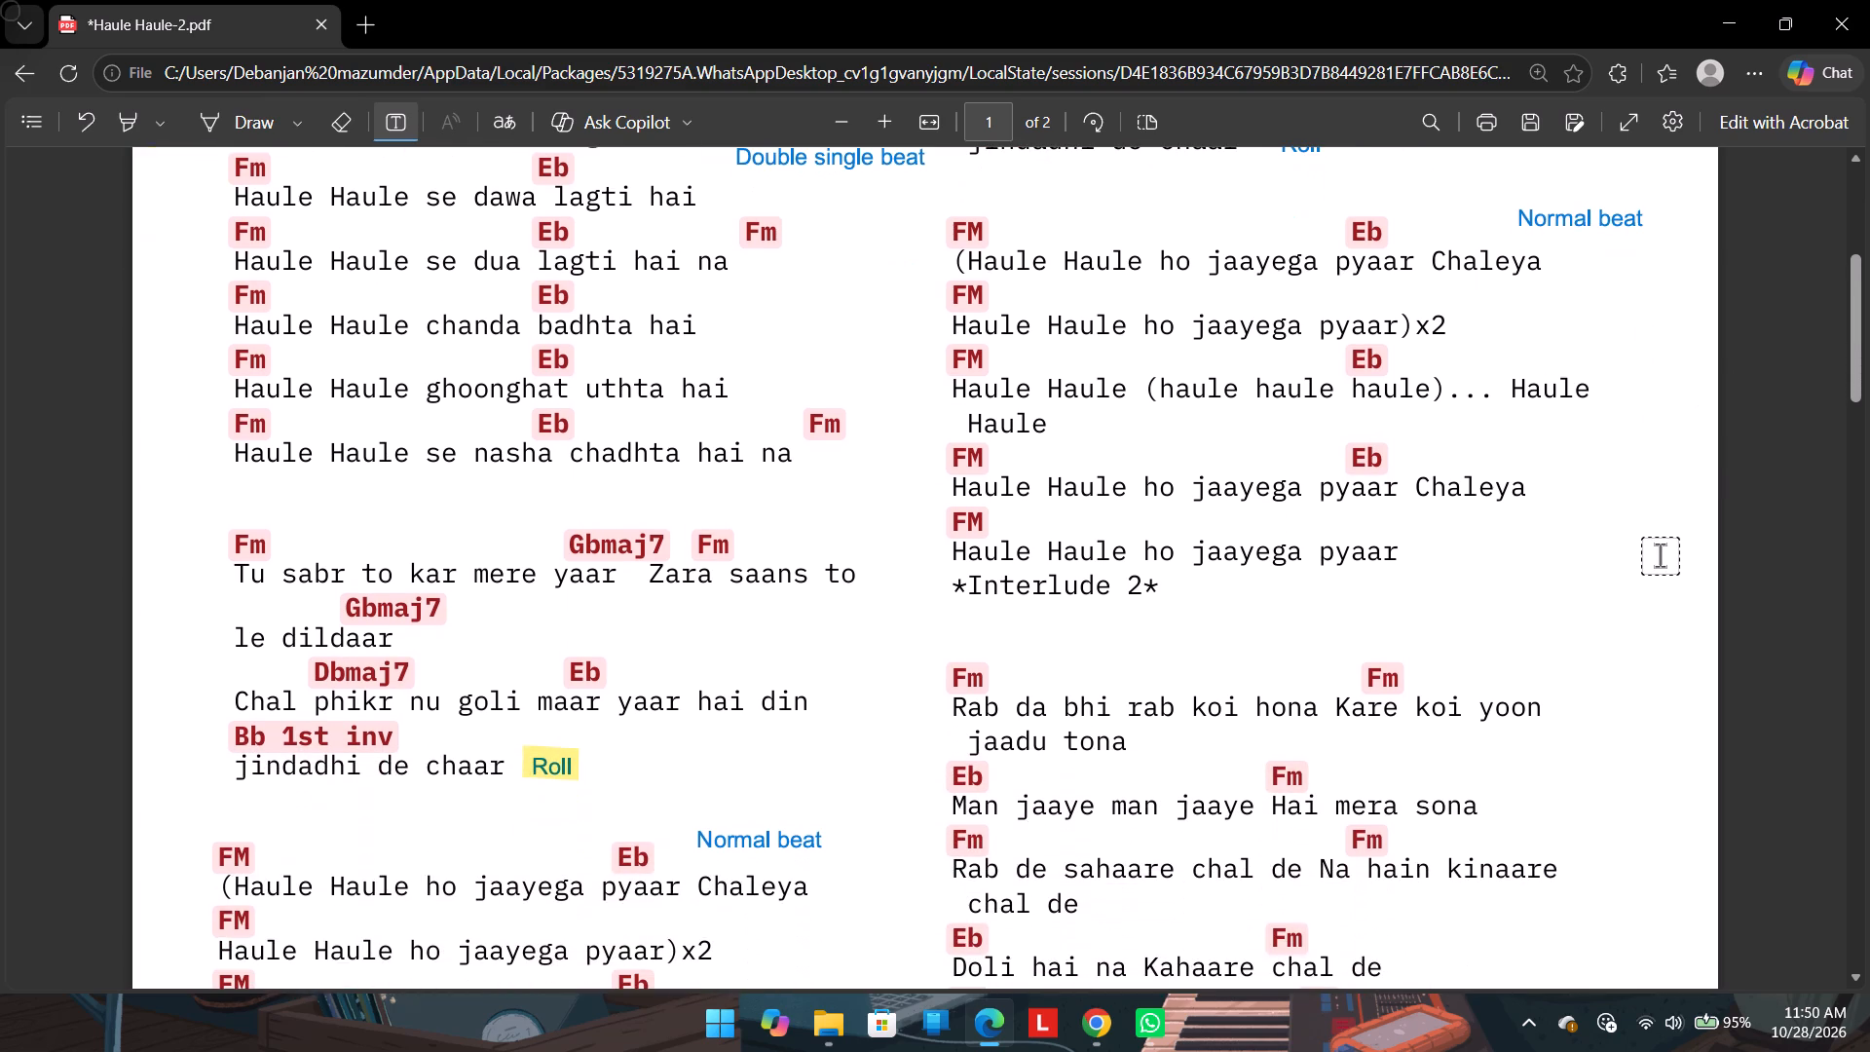
scroll(1661, 556, down, 1)
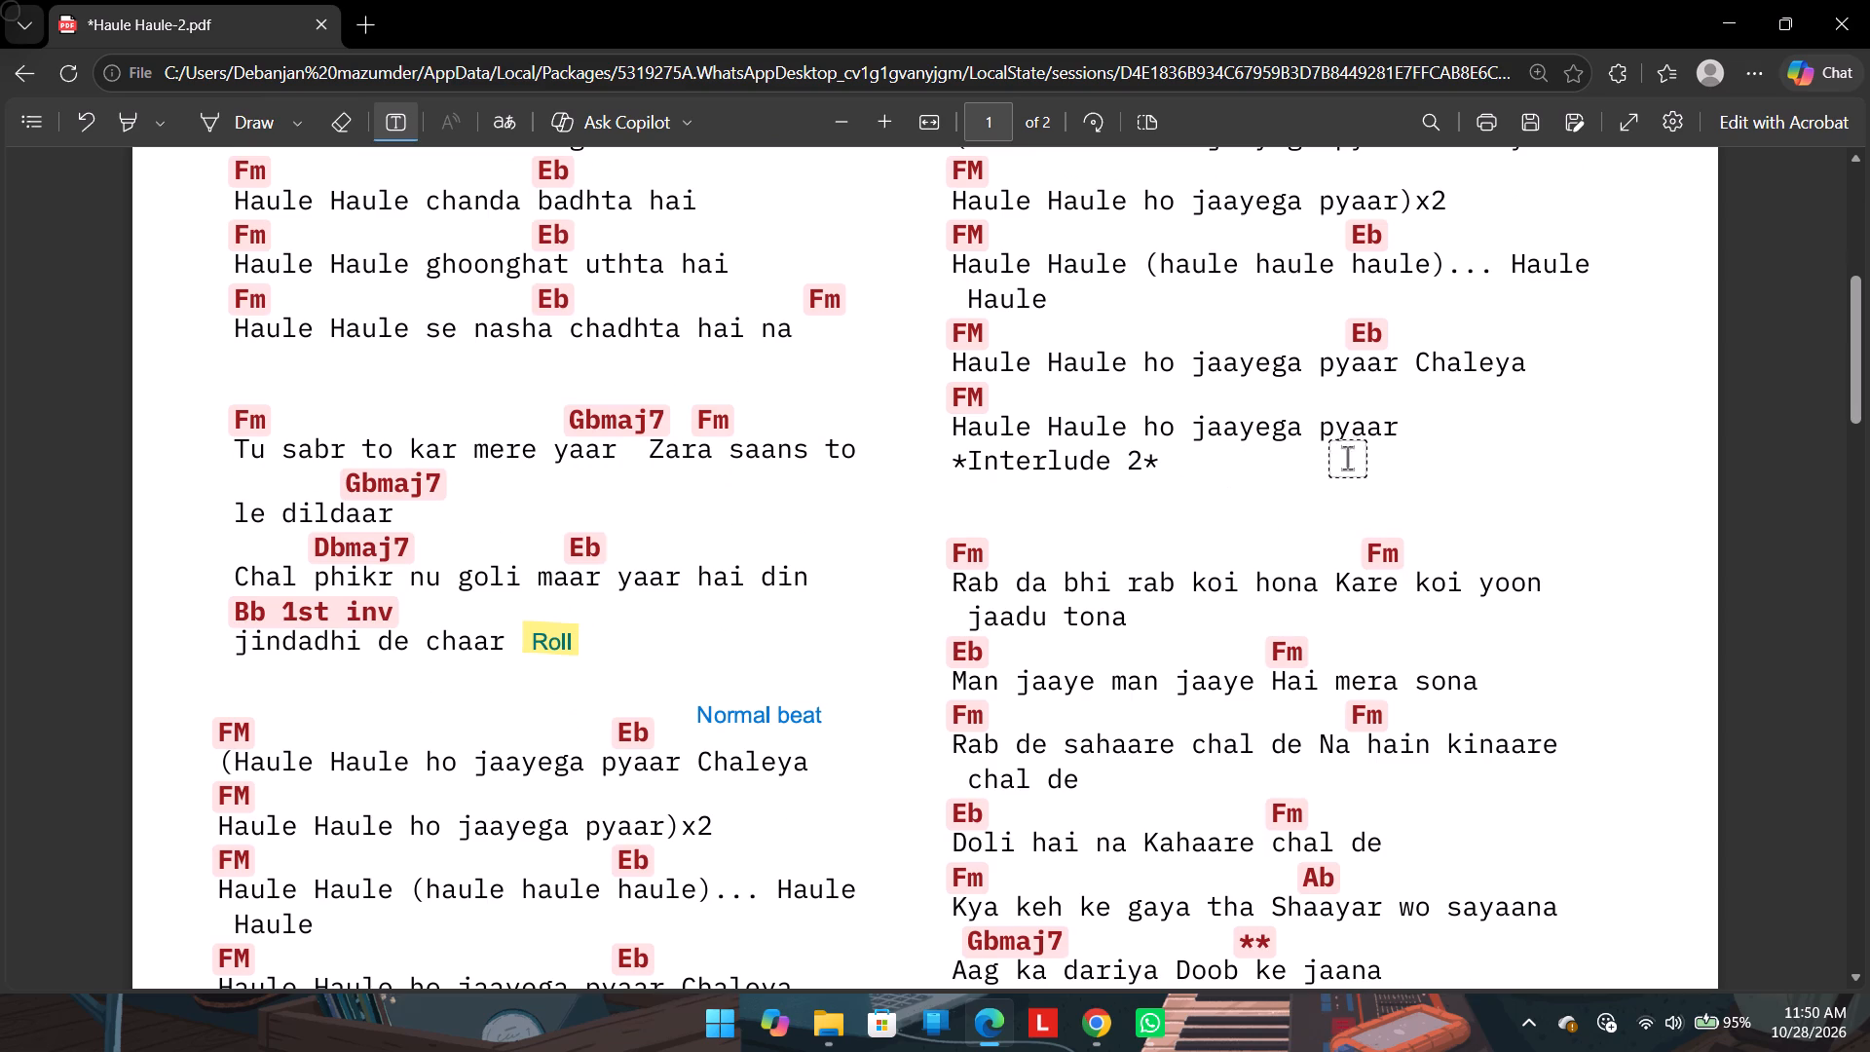
click(1435, 431)
text(pause)
click(1228, 459)
Add the text note "Duff beat" just below and after "*Interlude 2*".
click(1186, 485)
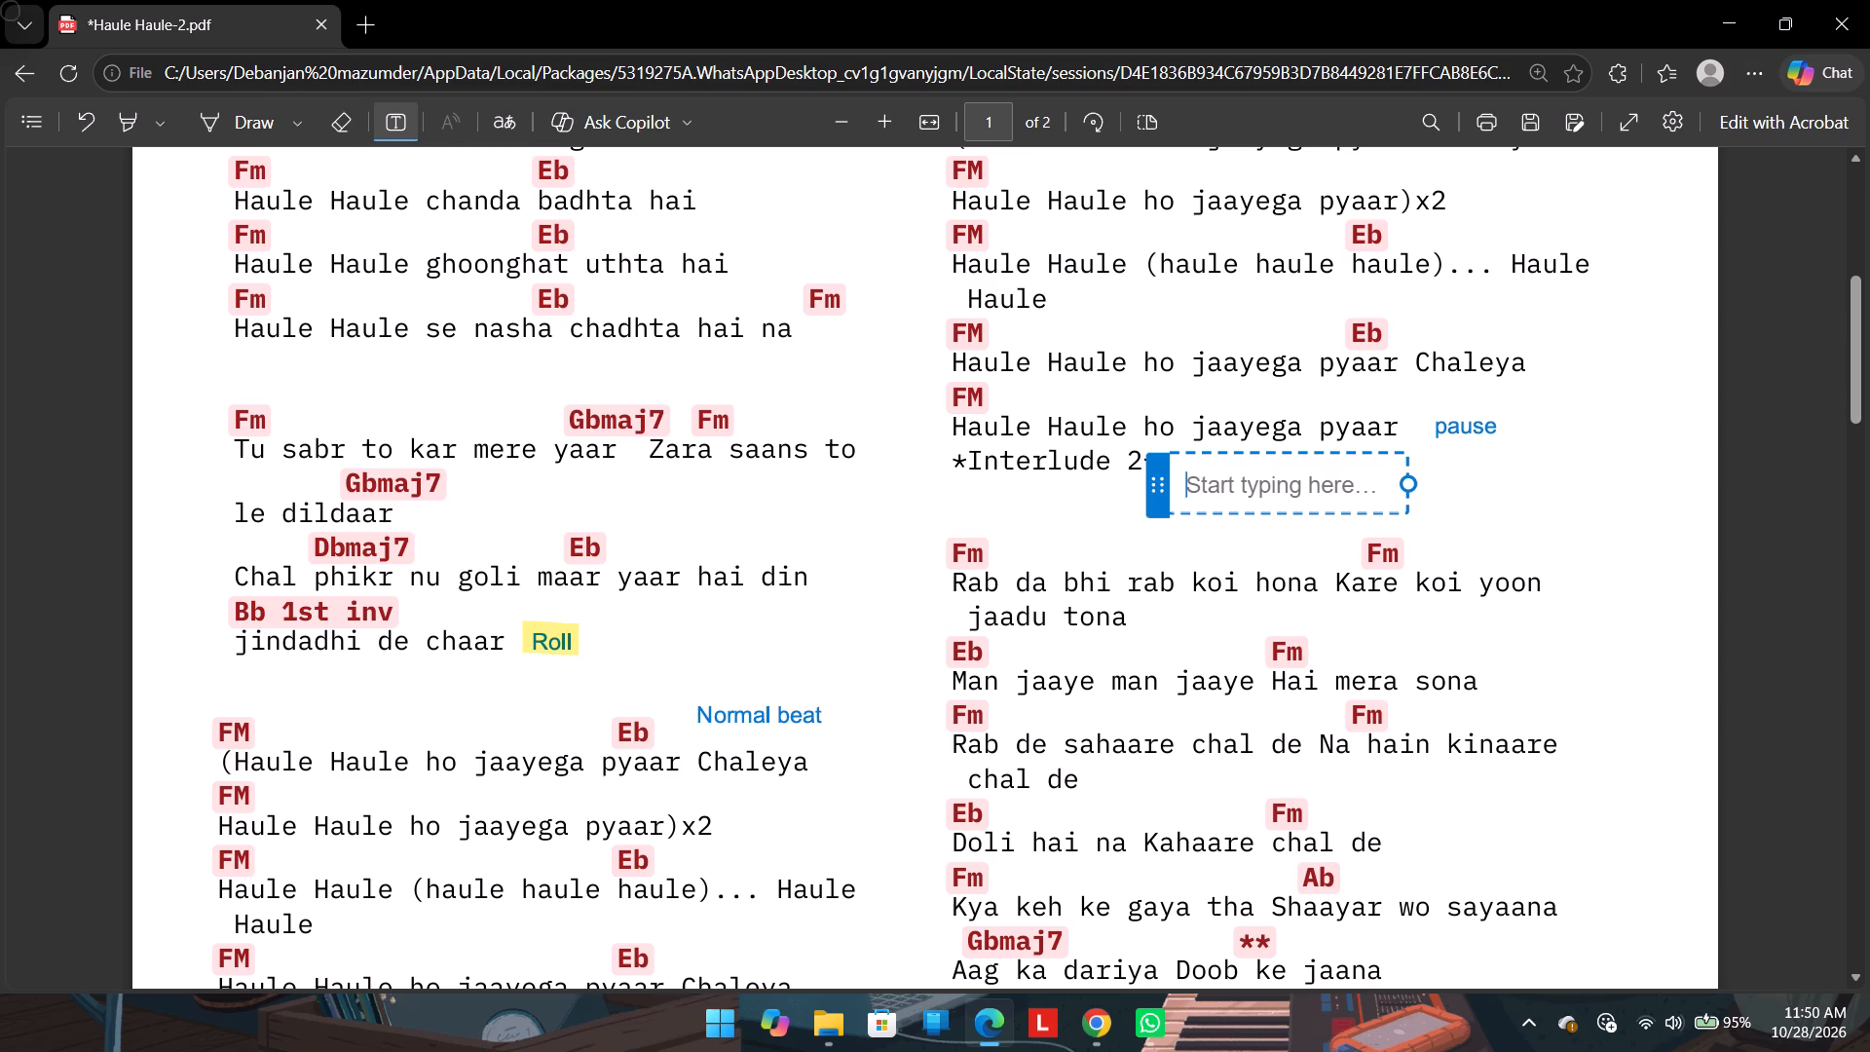
text(Duff beat)
click(806, 381)
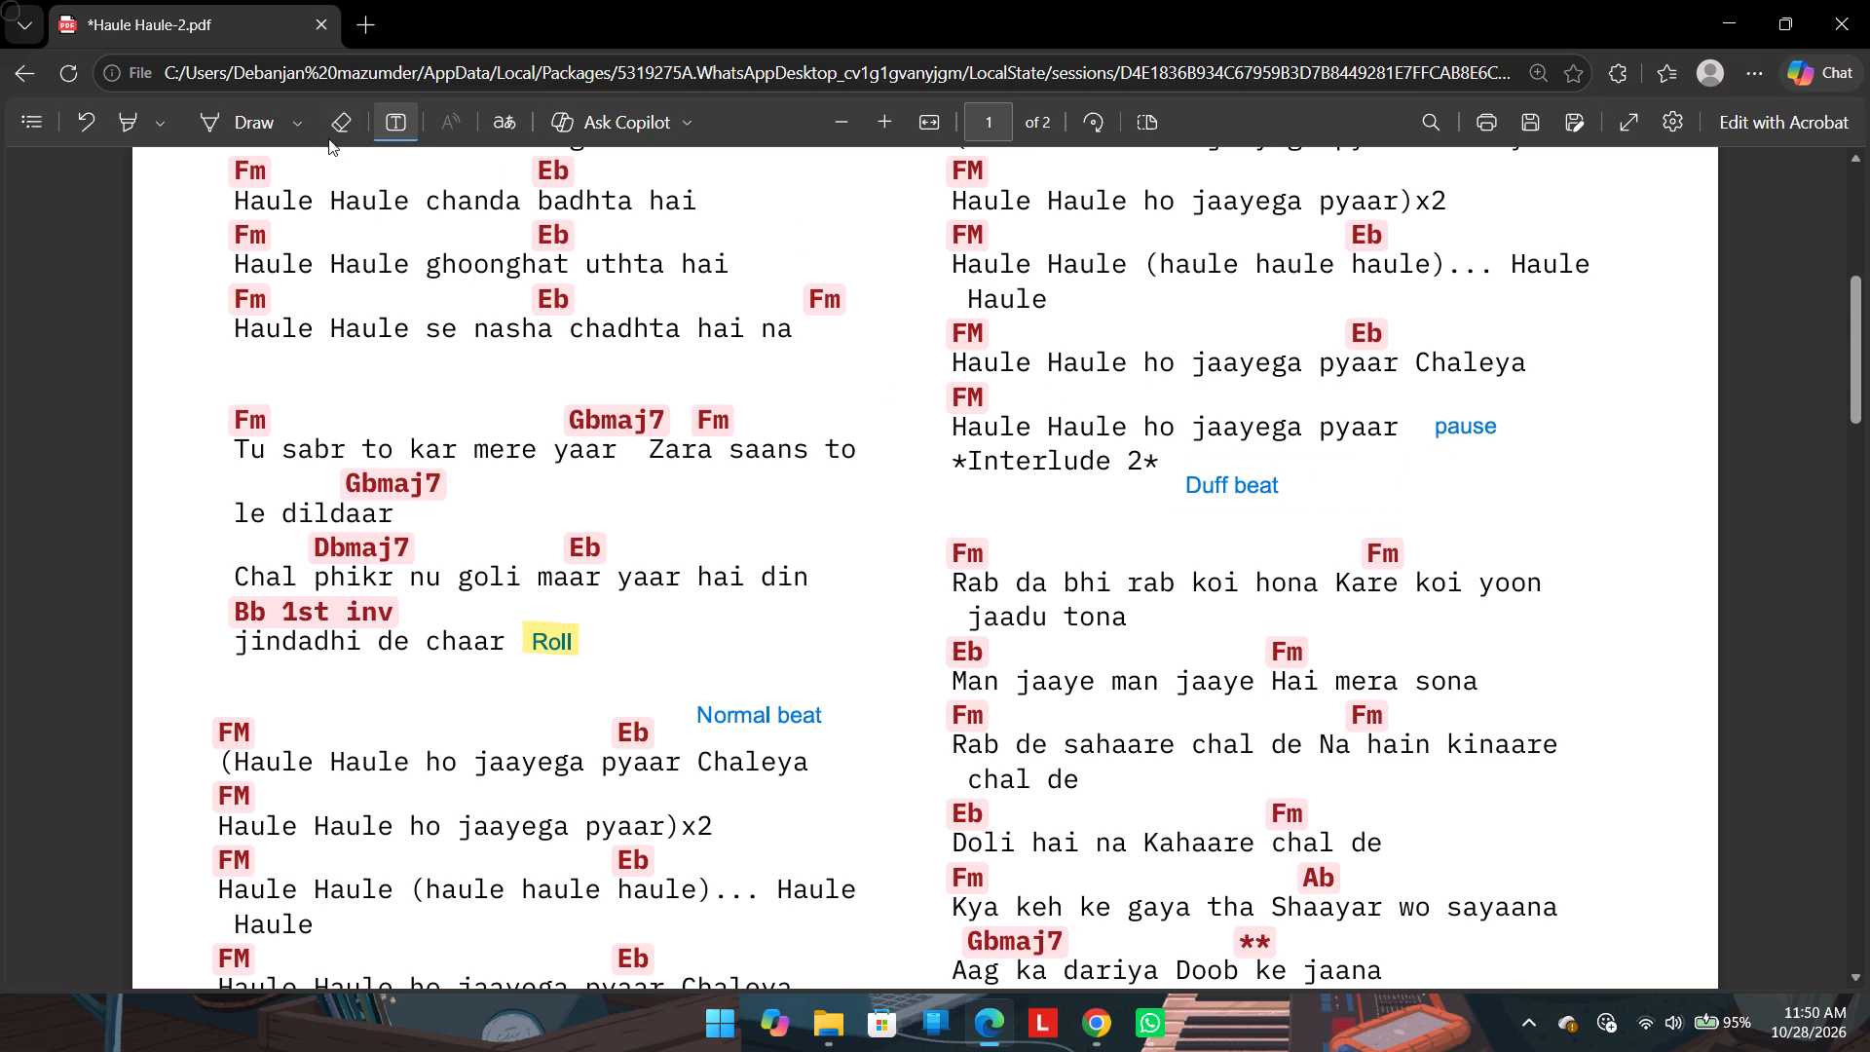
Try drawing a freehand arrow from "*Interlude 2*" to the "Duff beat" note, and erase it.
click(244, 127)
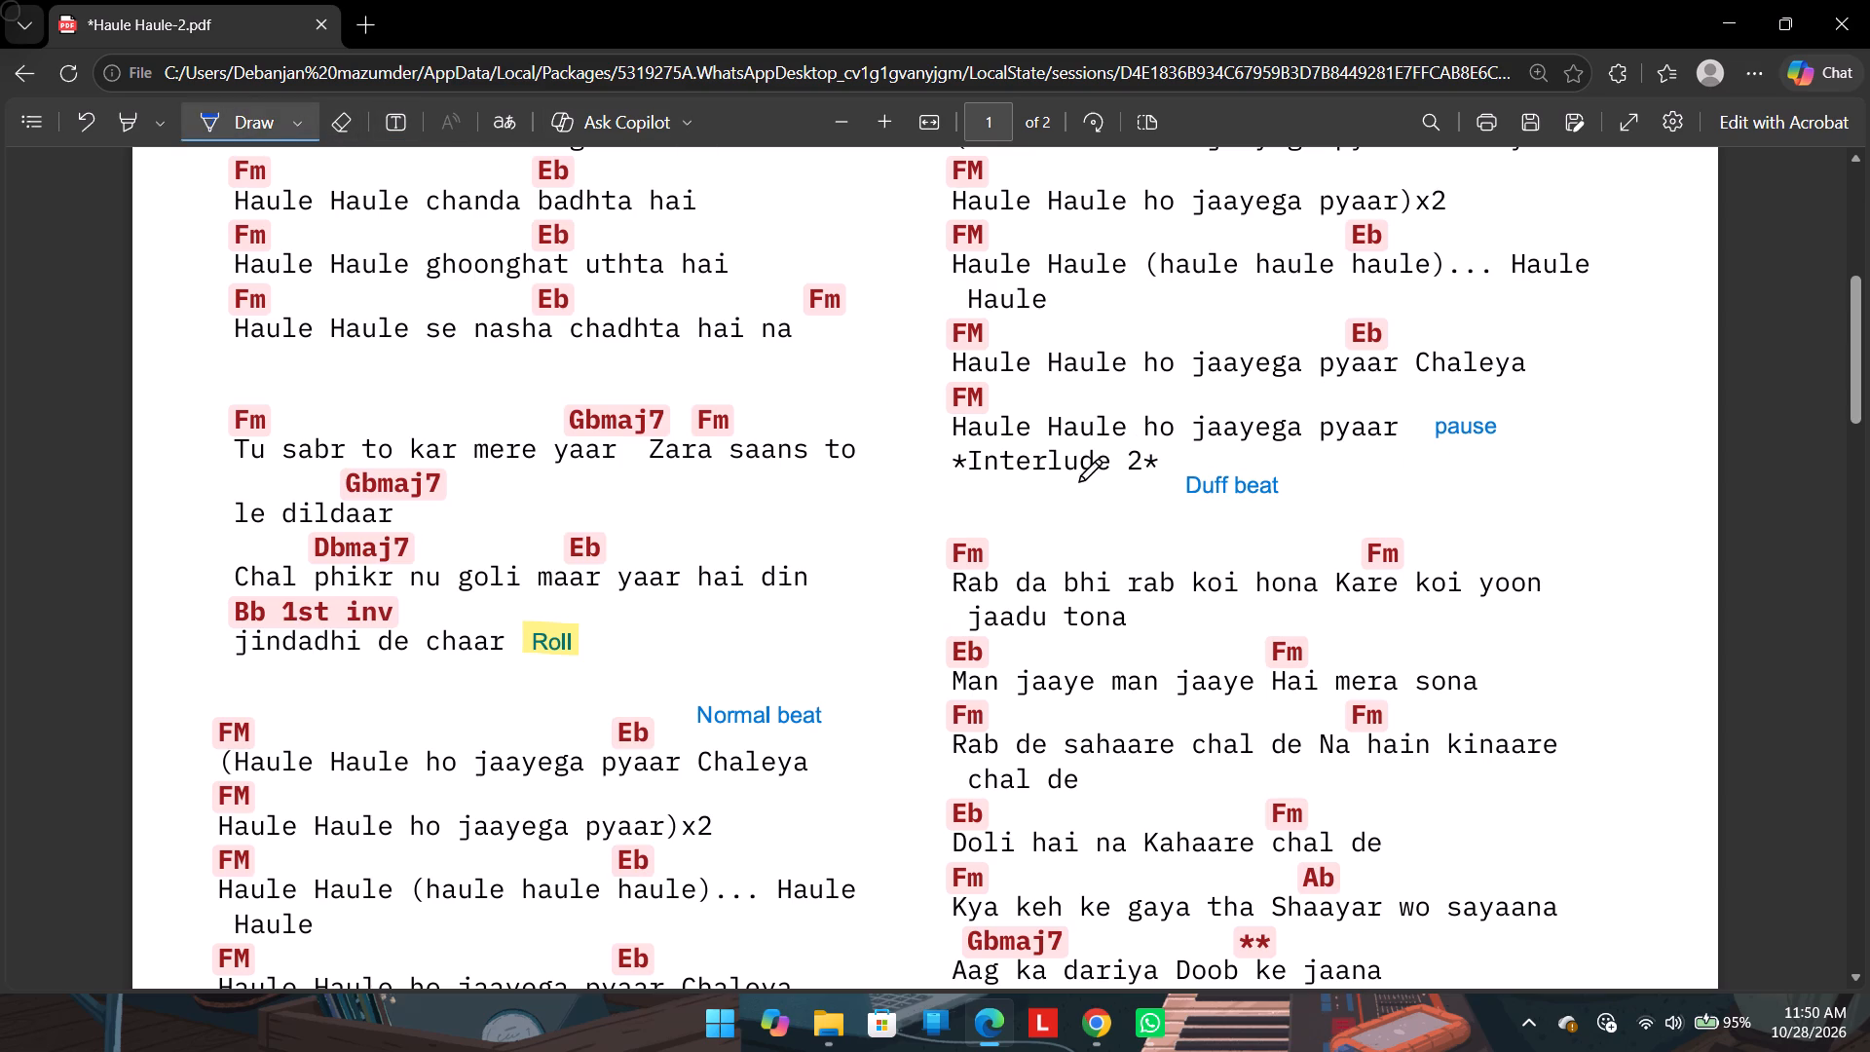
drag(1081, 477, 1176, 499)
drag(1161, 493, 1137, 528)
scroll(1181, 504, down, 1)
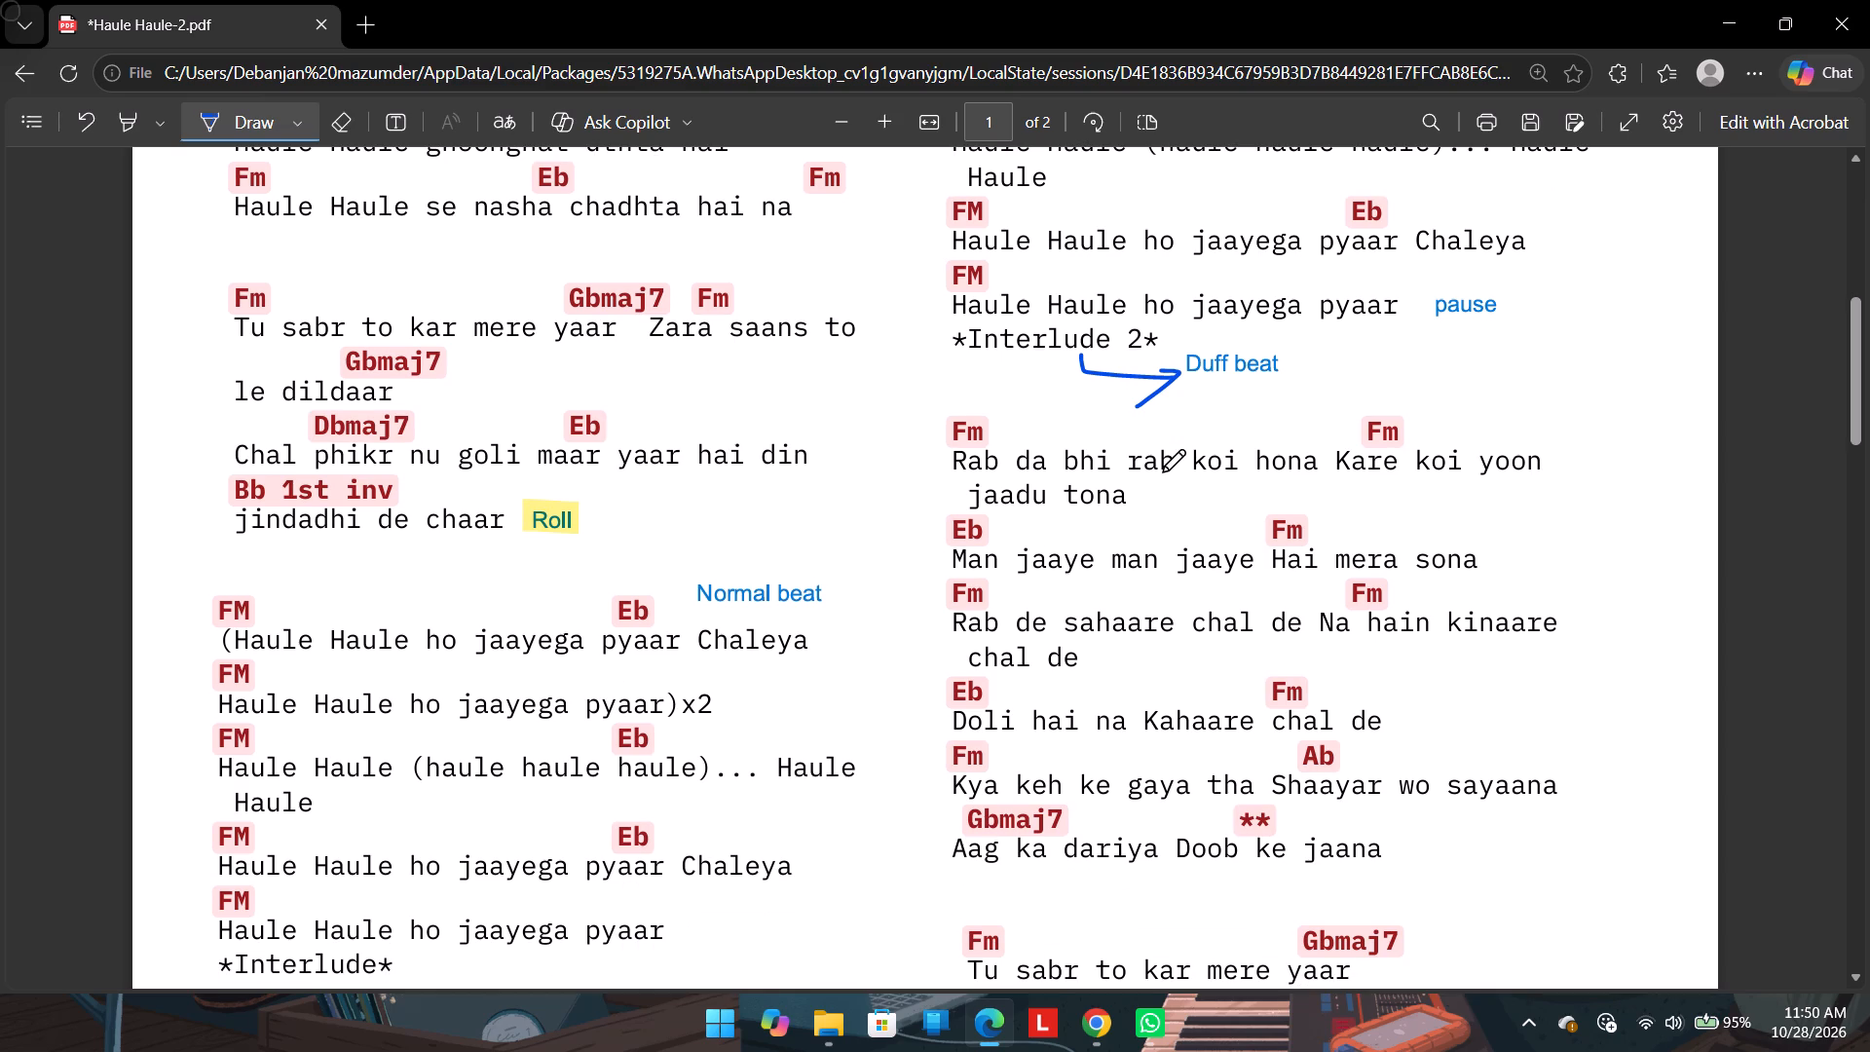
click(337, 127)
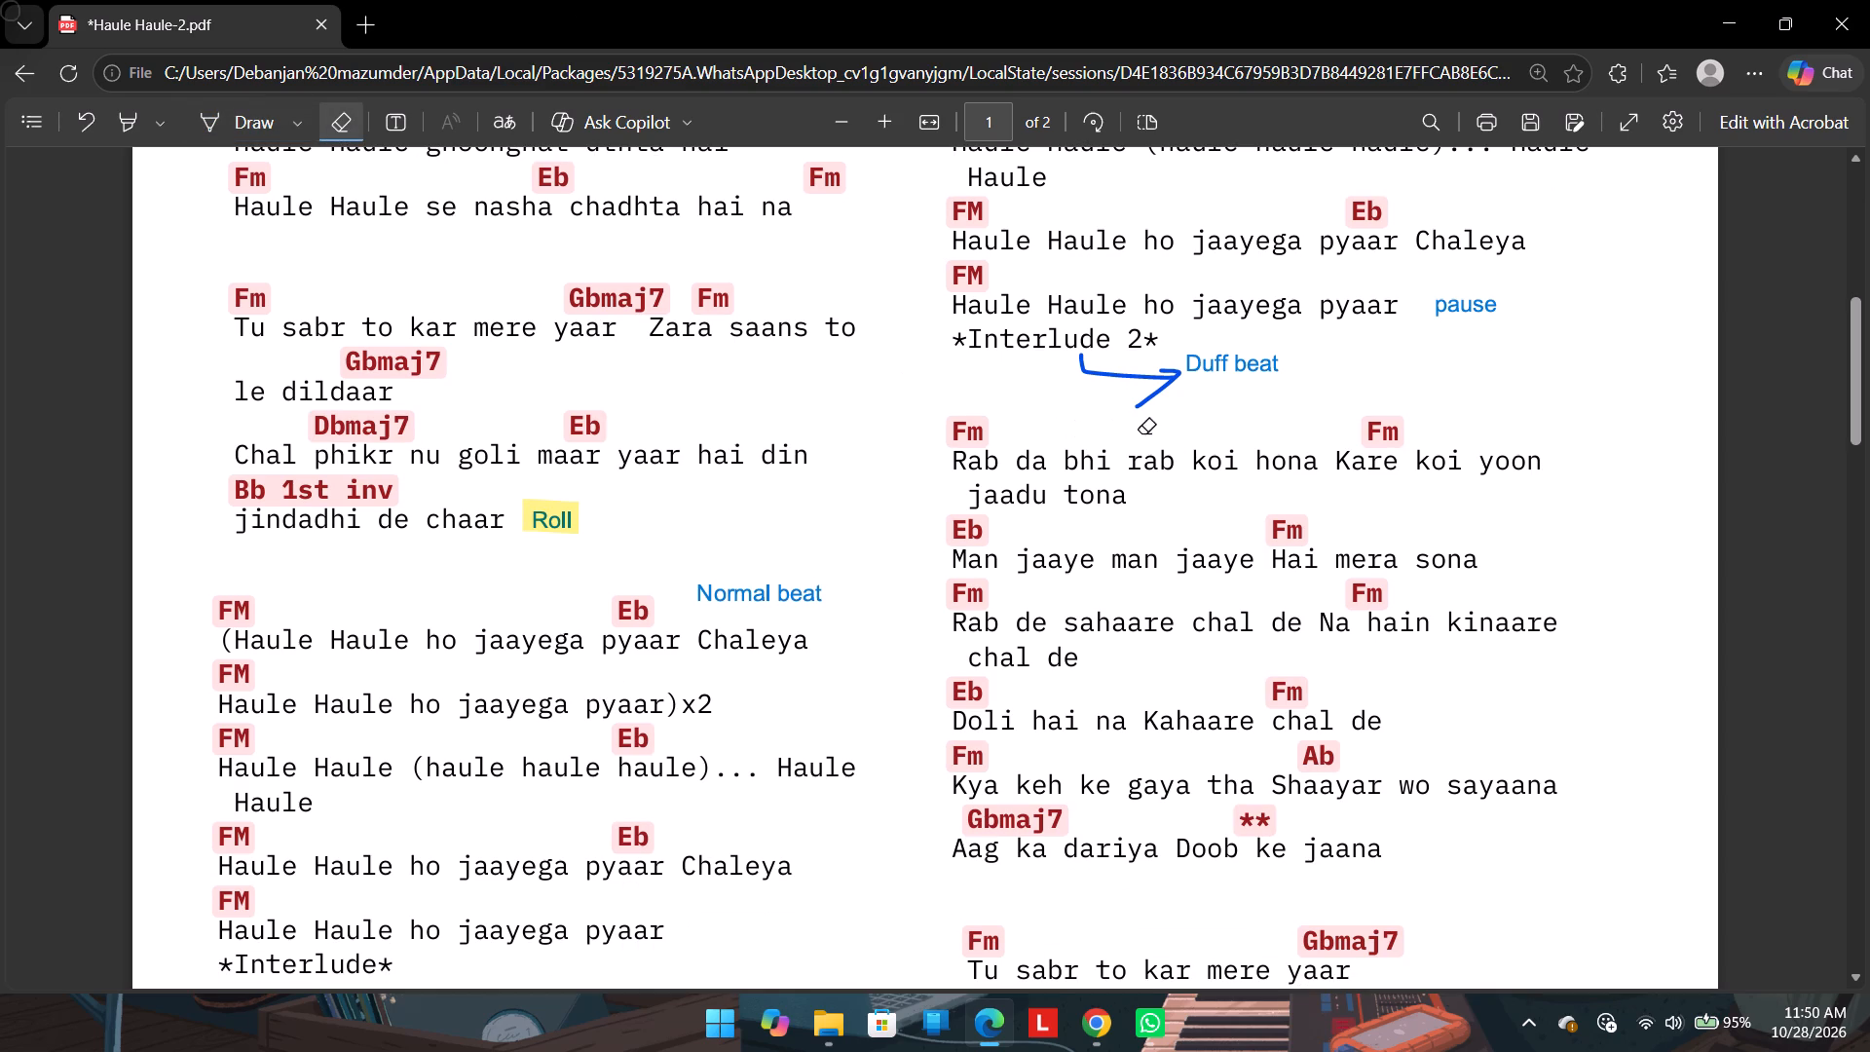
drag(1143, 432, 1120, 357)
Draw a short freehand arrow from beneath "*Interlude 2*" pointing to the "Duff beat" note.
click(262, 123)
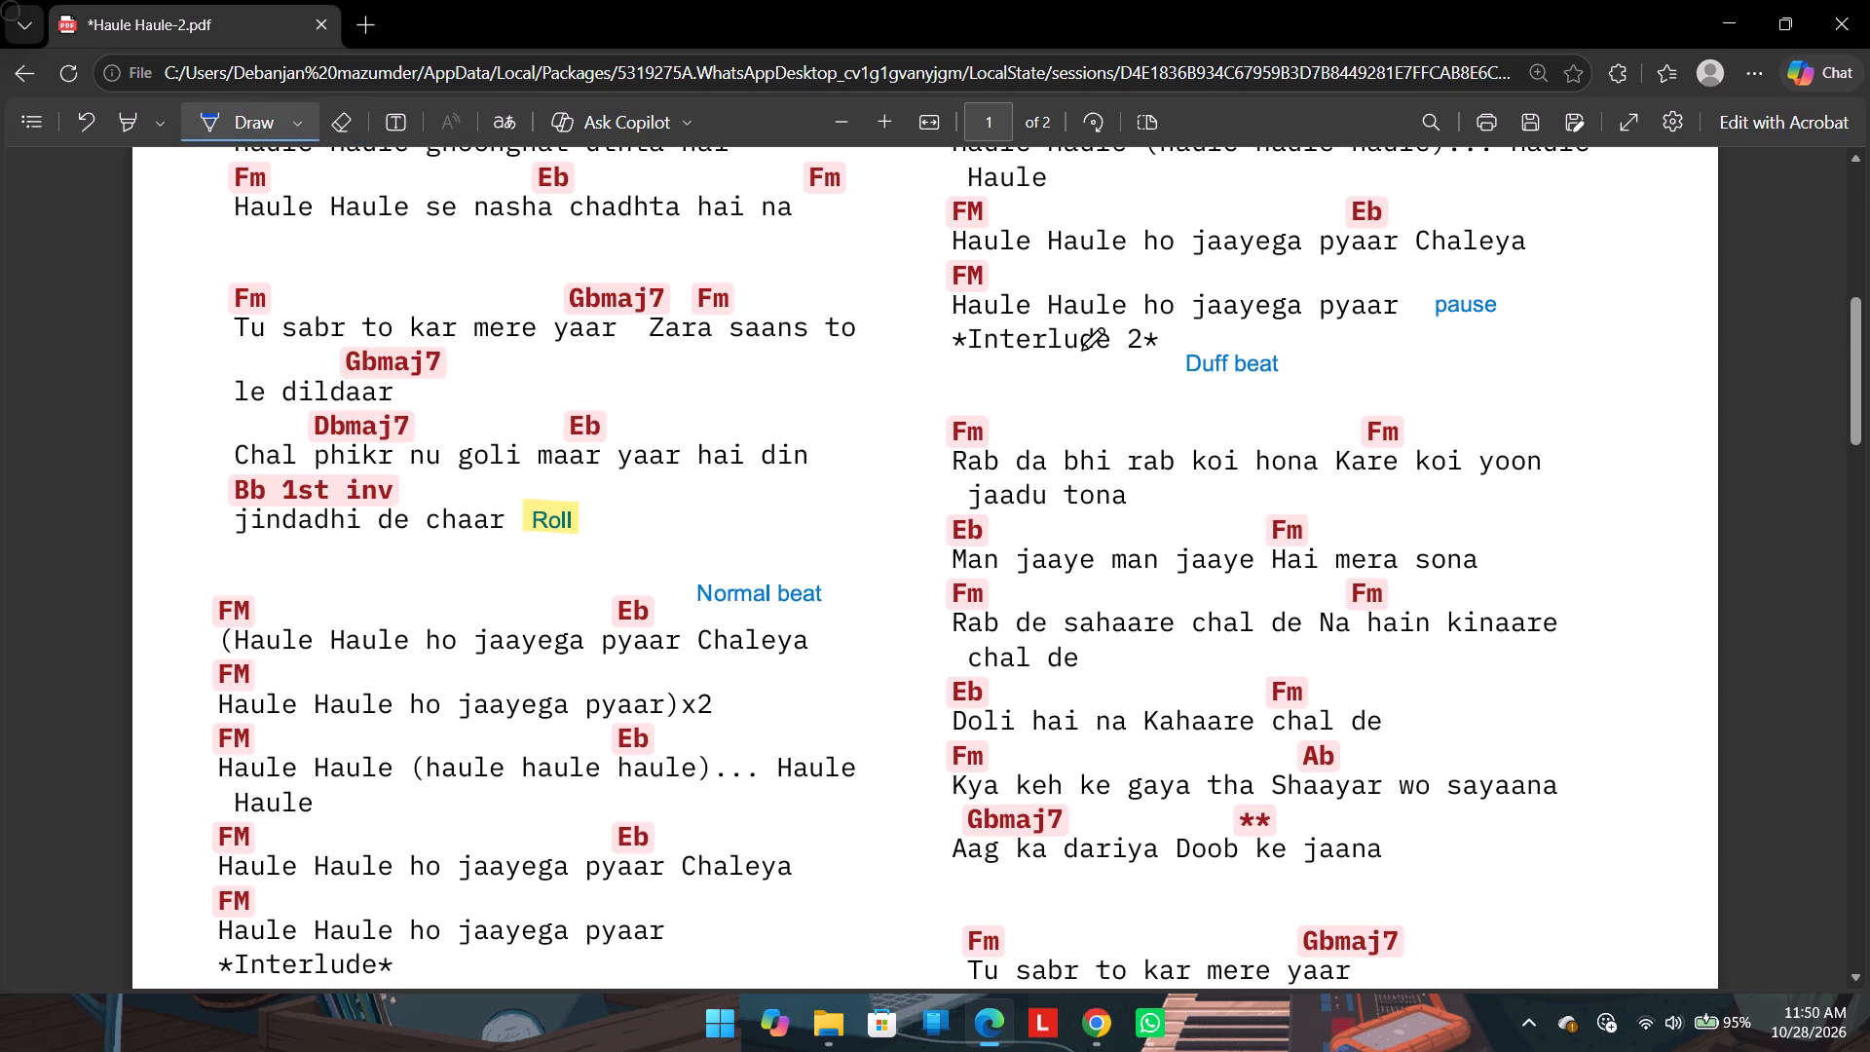
drag(1081, 362, 1157, 370)
drag(1142, 360, 1141, 373)
Add the text note "Roll" after the "Duff beat" note, nudged into line with it and leaving a gap between them.
click(404, 131)
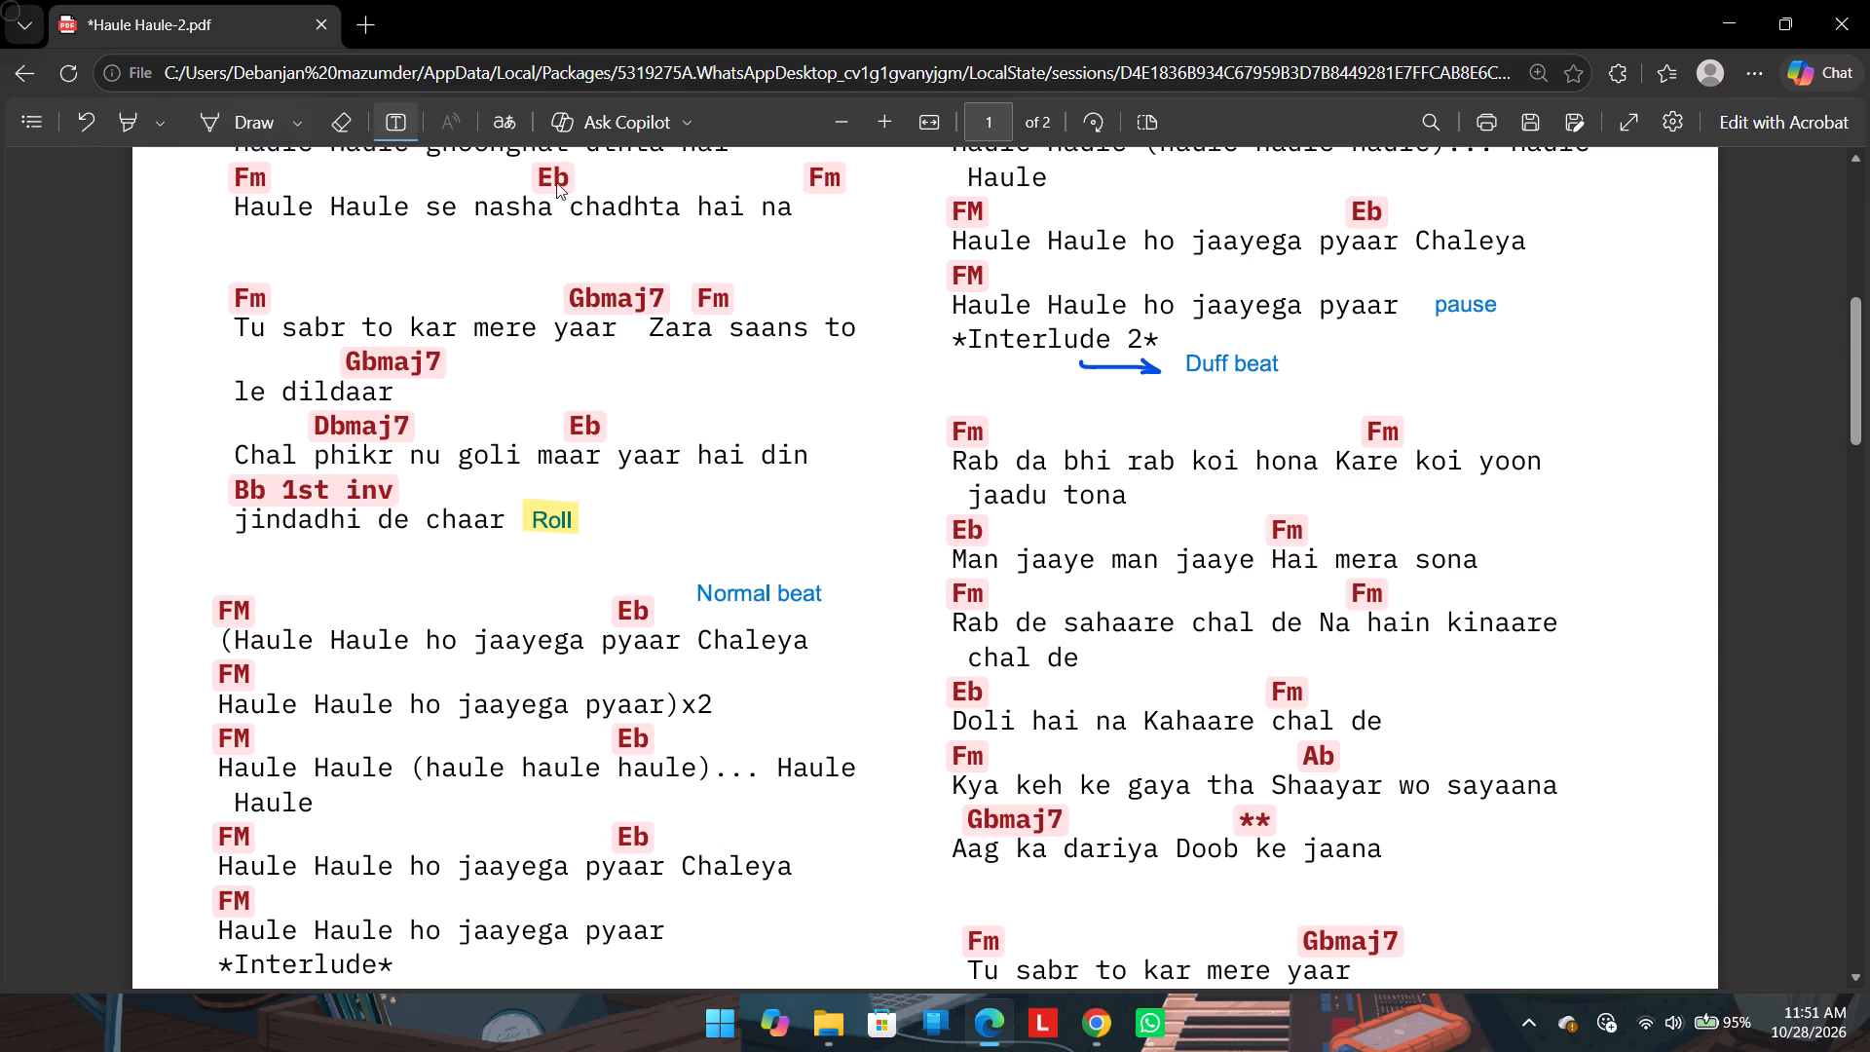
click(1370, 368)
text(Rol)
key(l)
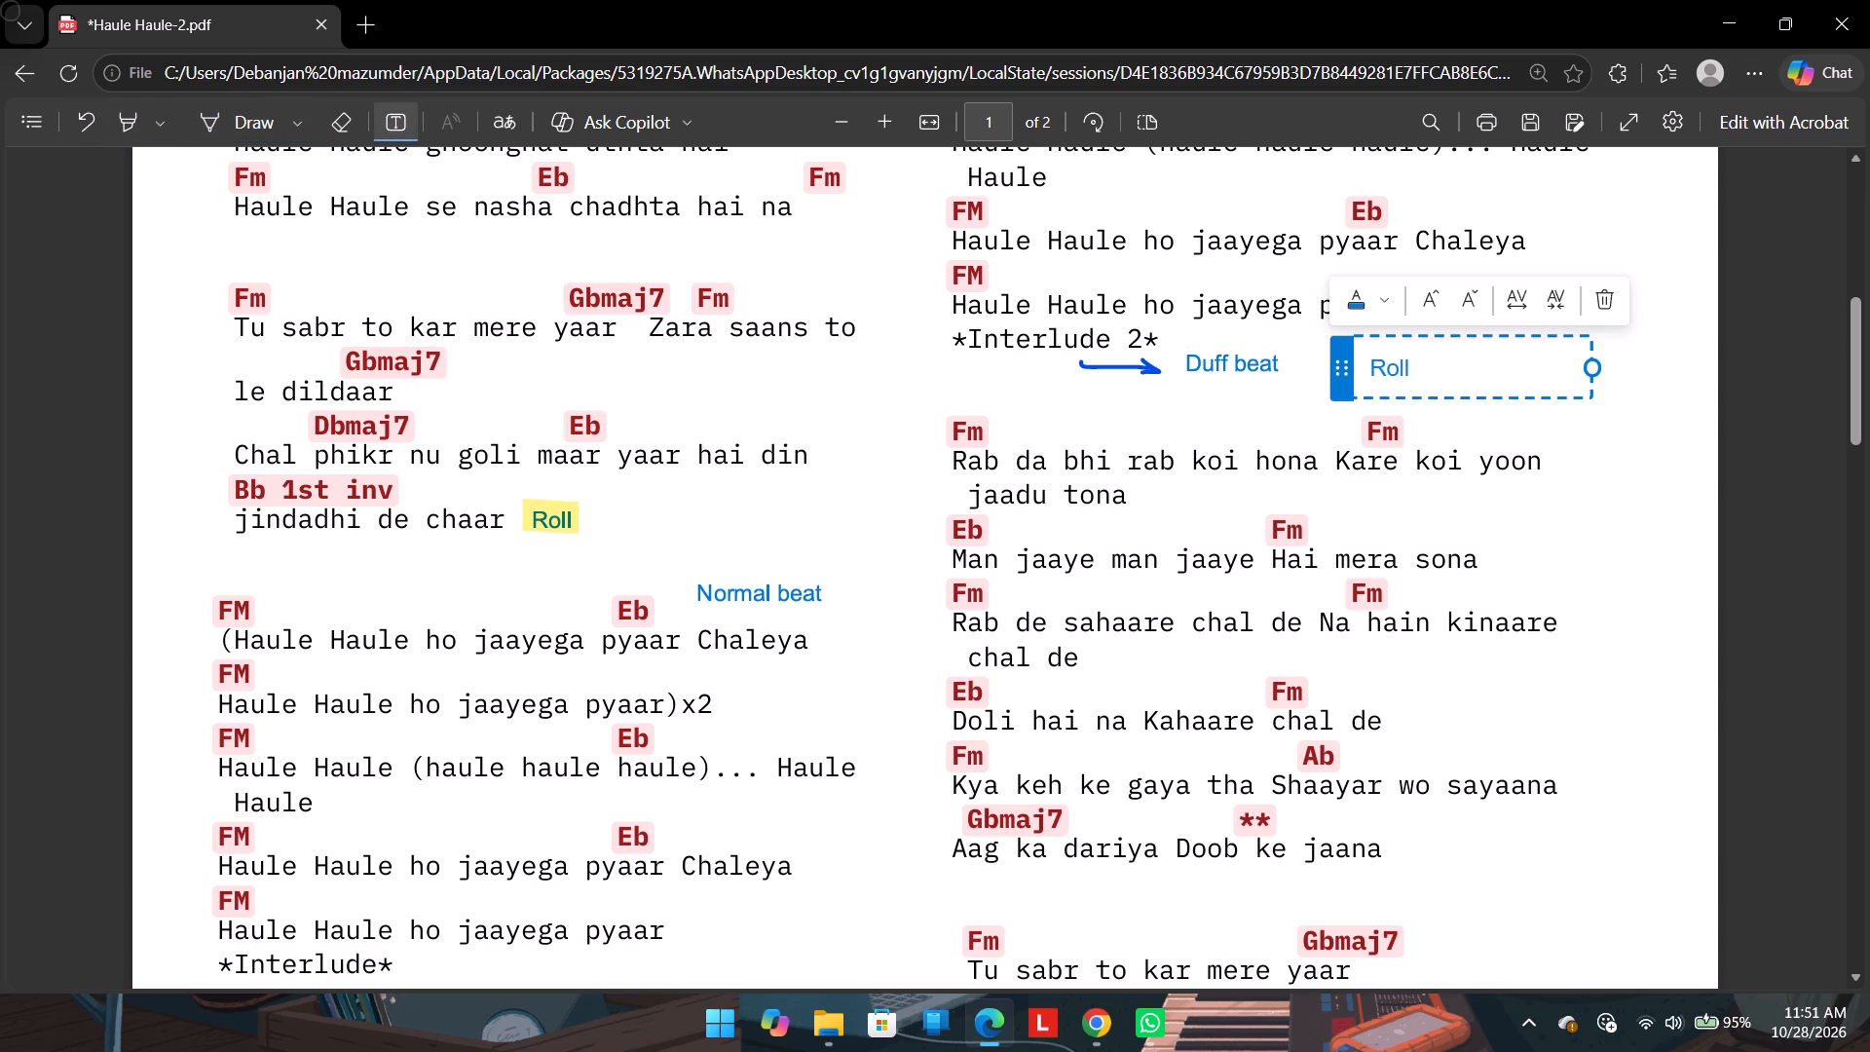
drag(1345, 372, 1329, 365)
click(1259, 417)
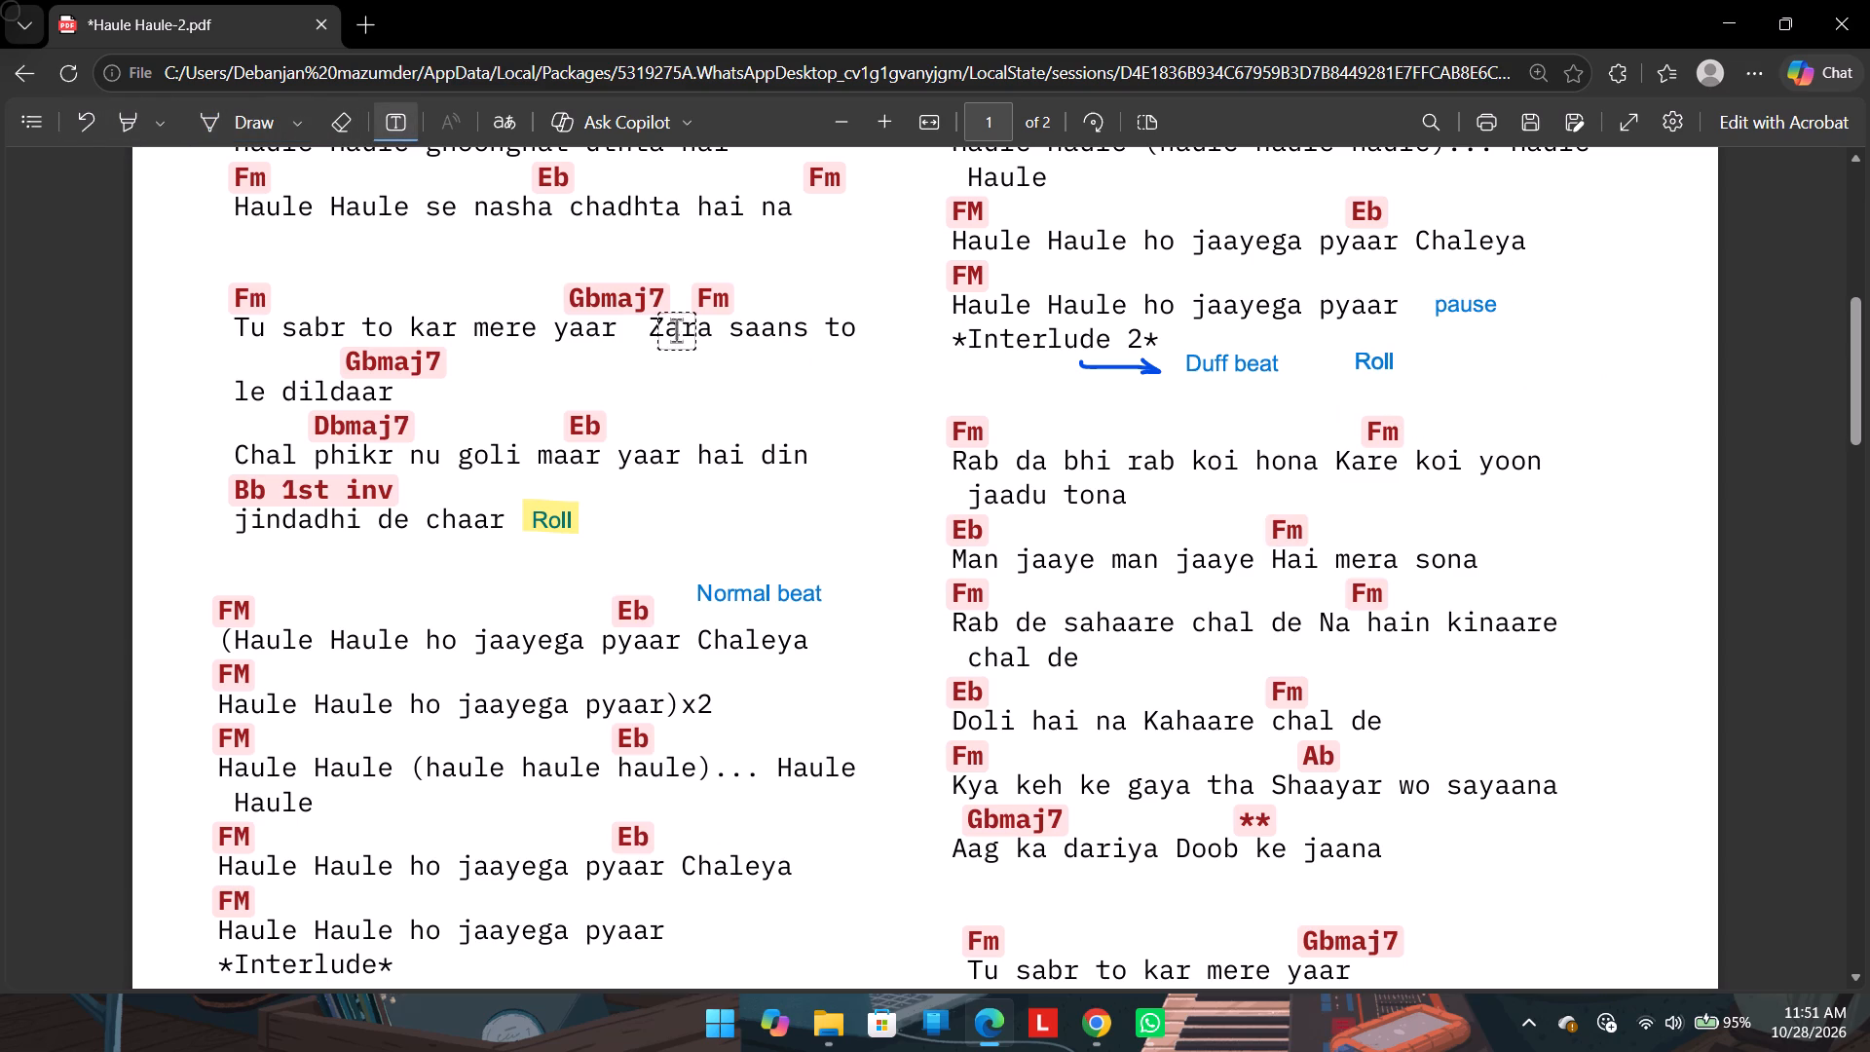
Draw a short freehand arrow from the "Duff beat" note to the "Roll" note beside it.
drag(245, 122, 254, 123)
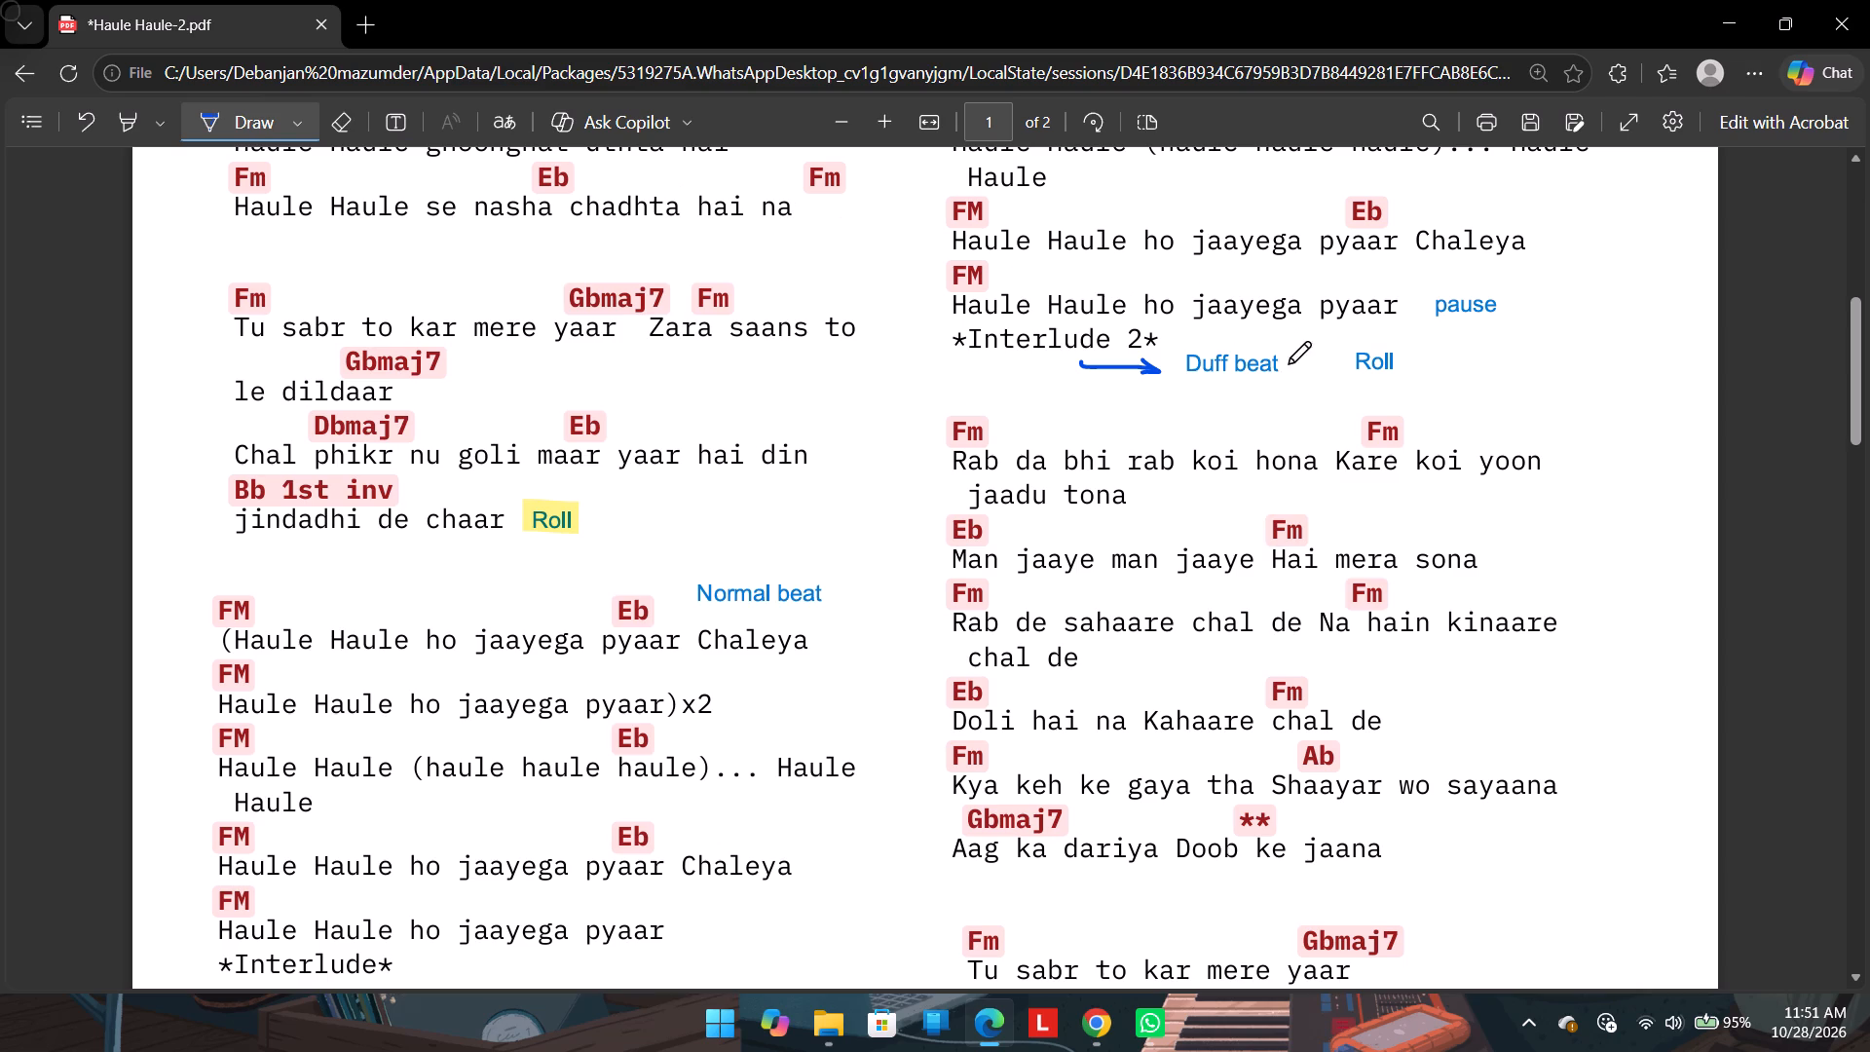
drag(1287, 364, 1332, 365)
drag(1320, 363, 1320, 375)
Add the text note "Double Single beat" above the "Rab da bhi rab koi hona Kare koi yoon" line.
click(389, 125)
click(1039, 428)
text(Double Single beat)
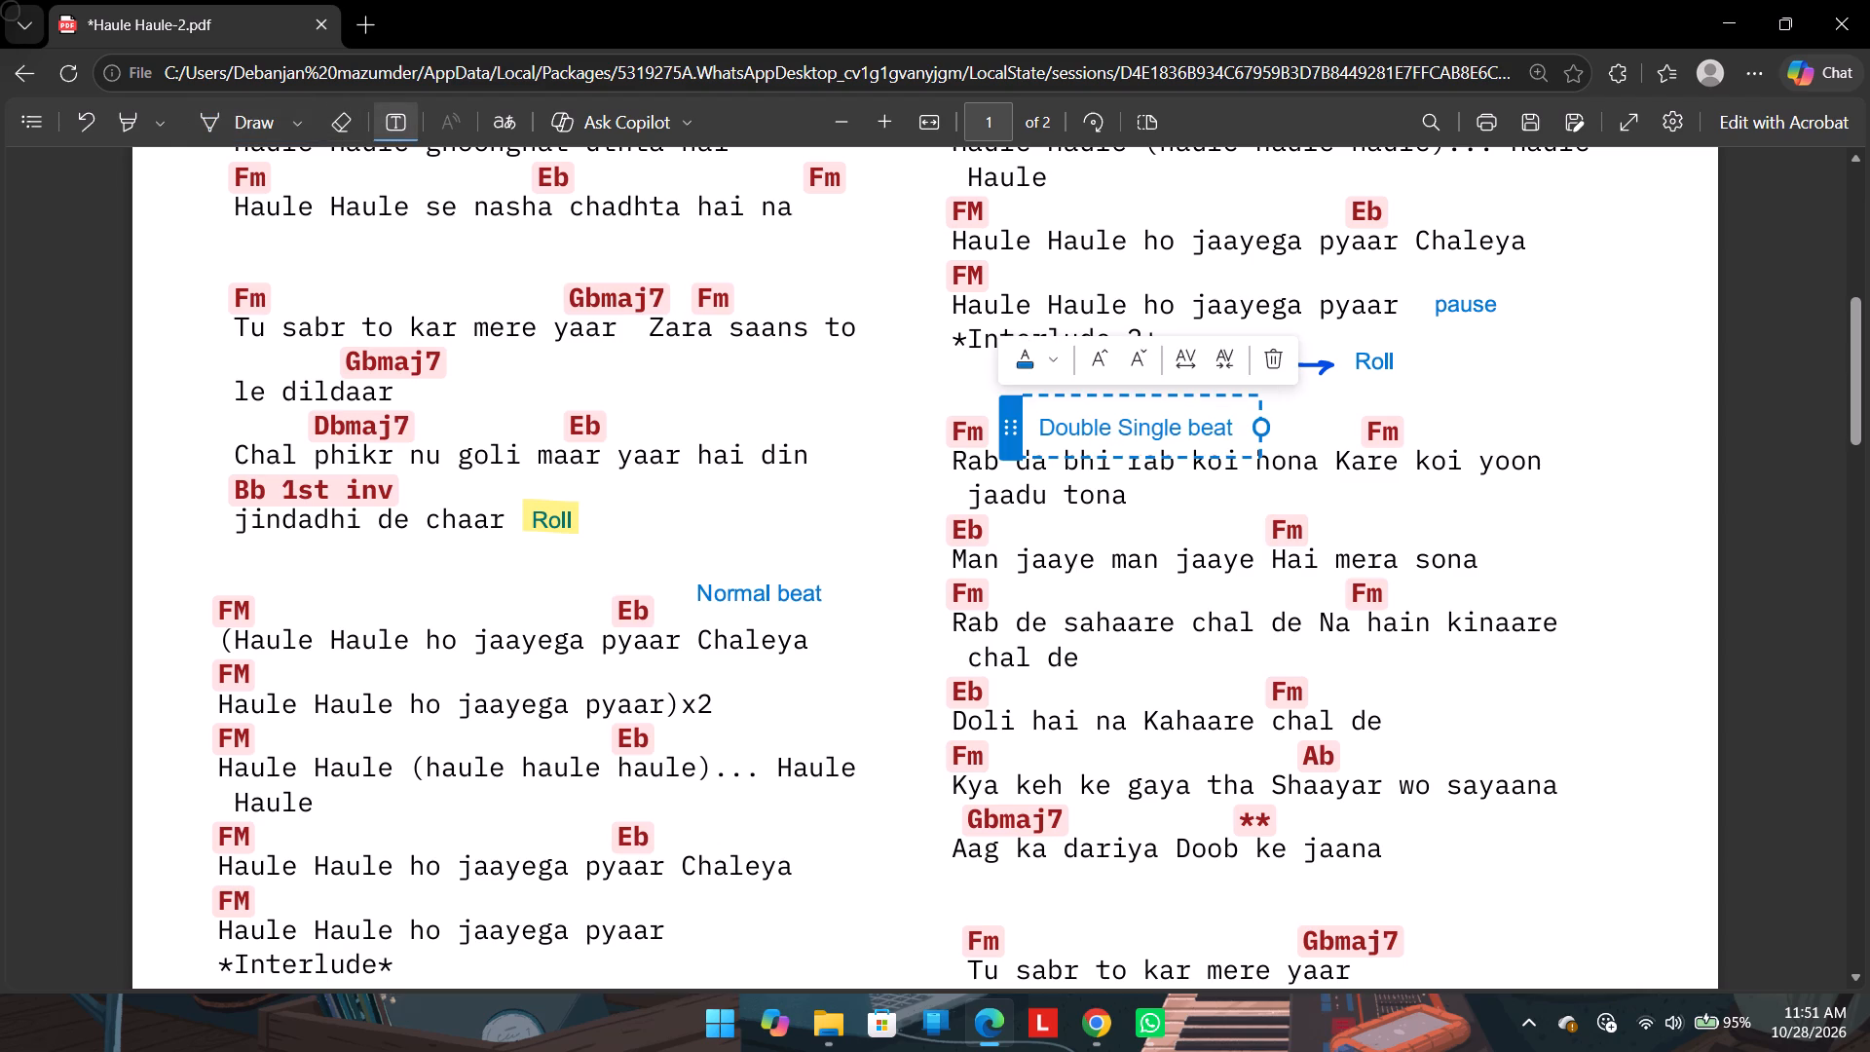
click(1596, 458)
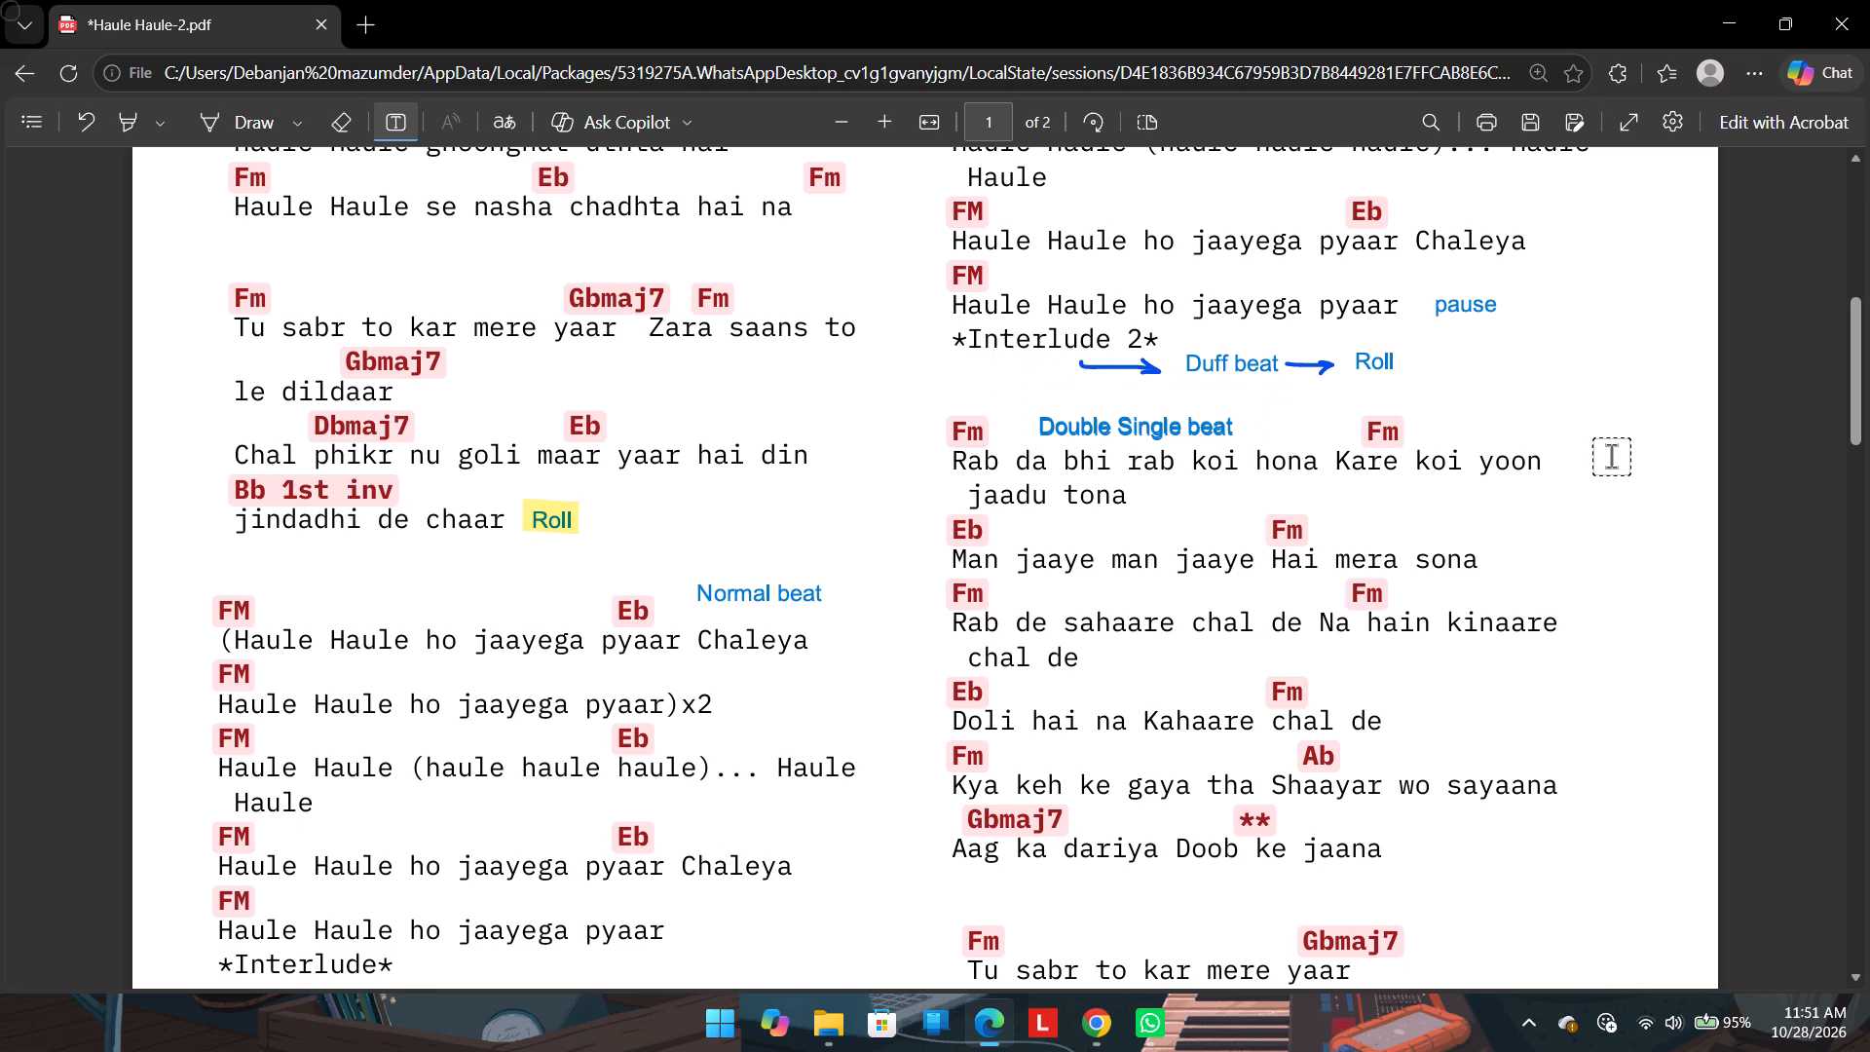
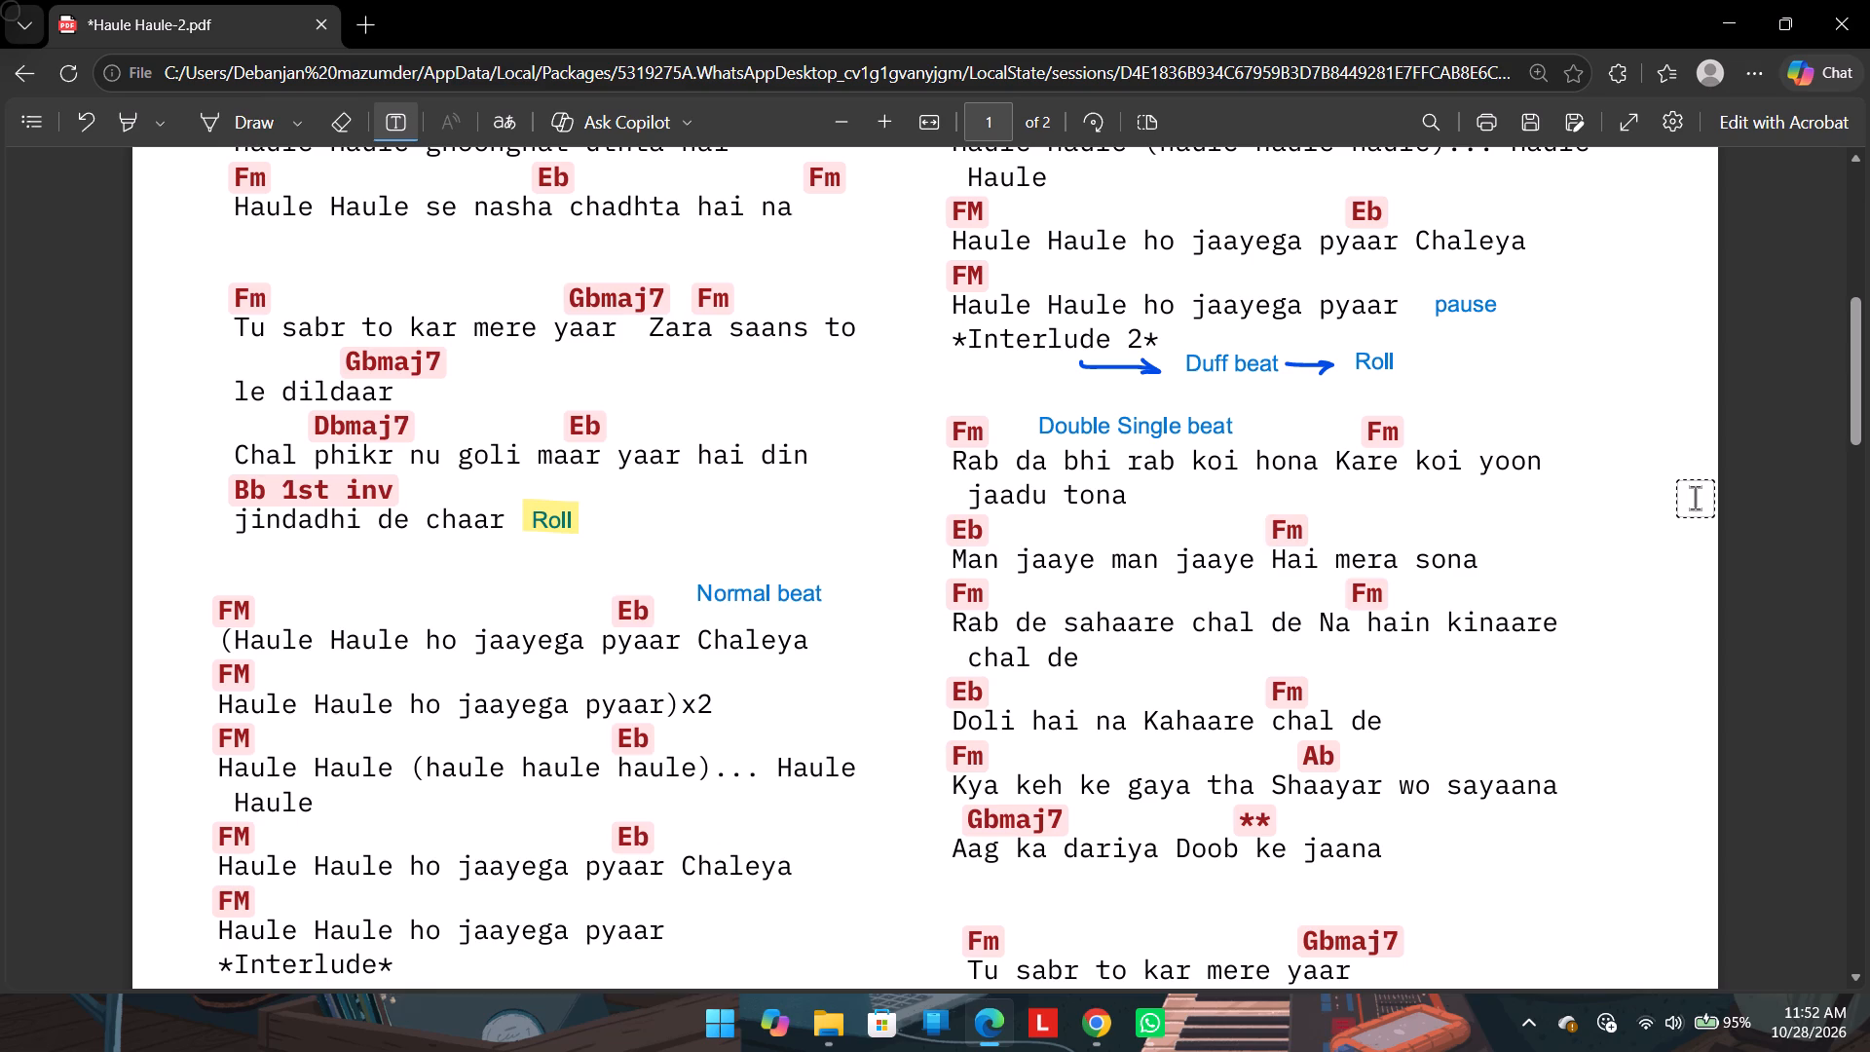
Add the text note "Small pause" just below and beyond the "Roll" note, above the end of the "Rab da bhi rab koi hona" line.
click(1459, 401)
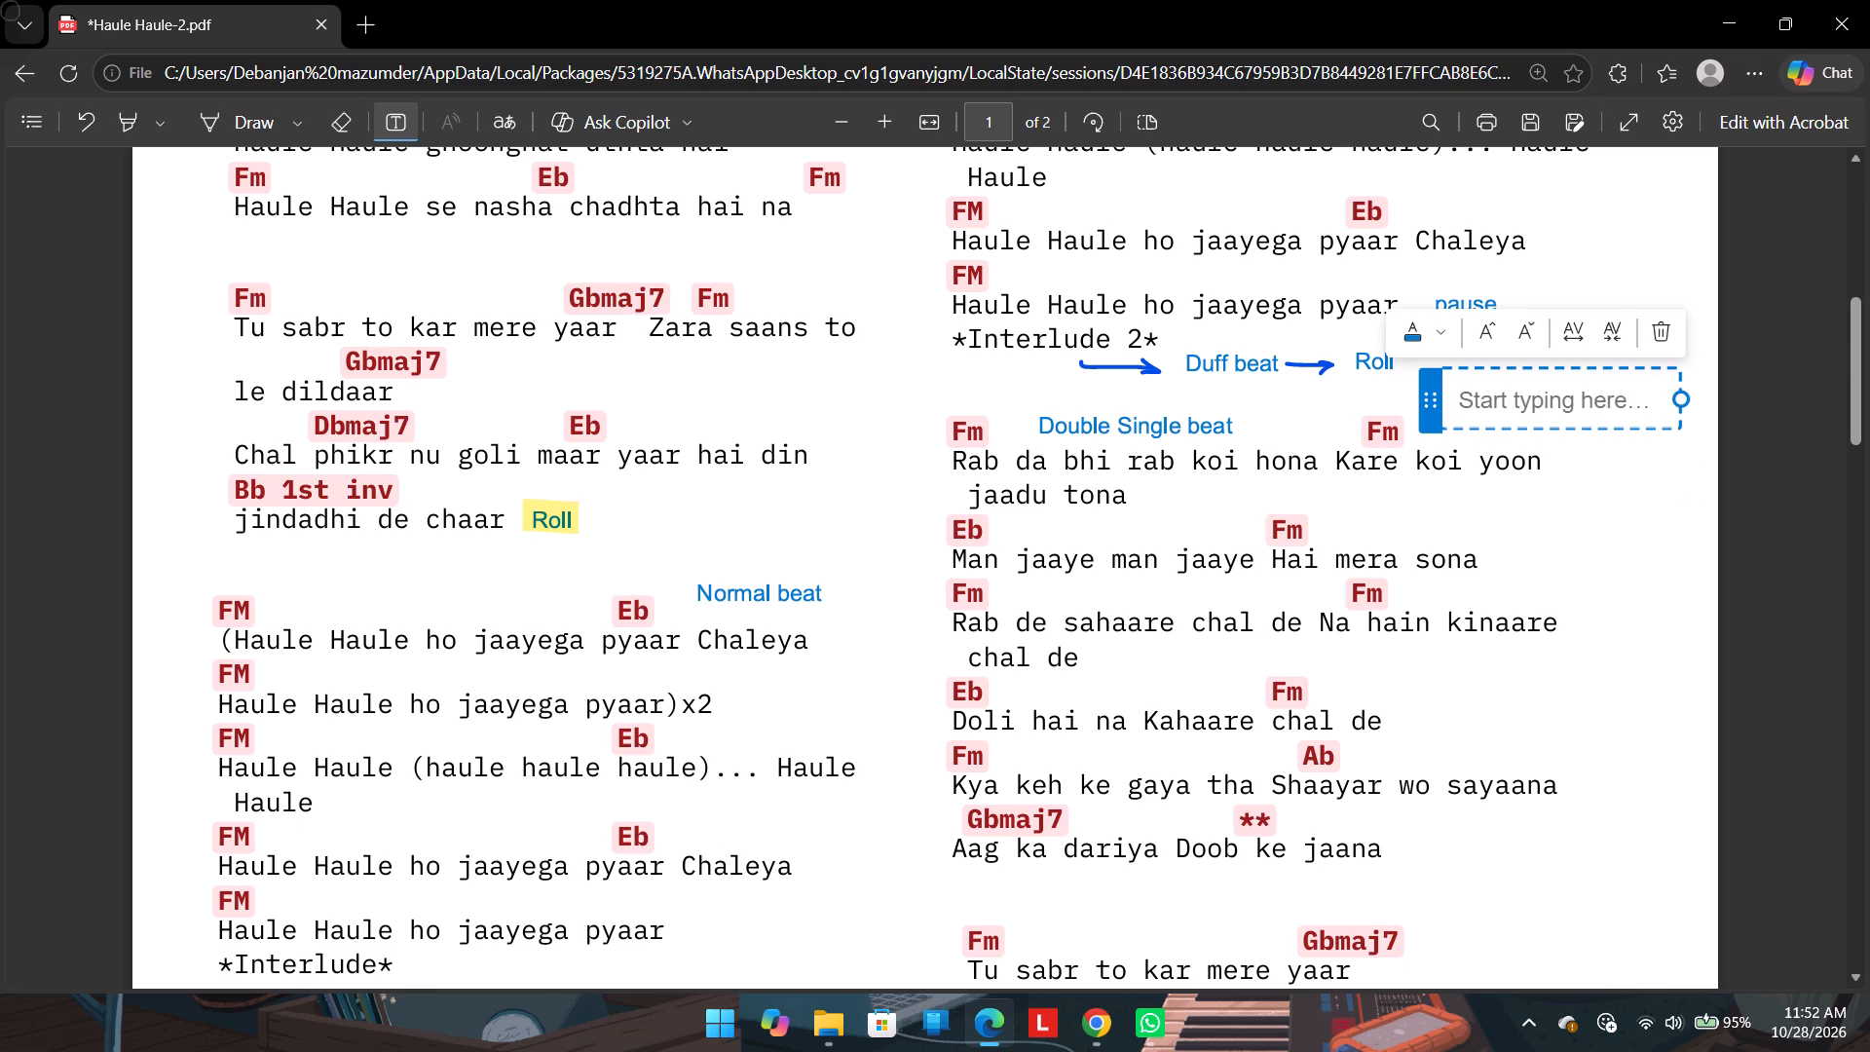
text(Small pause)
click(1653, 522)
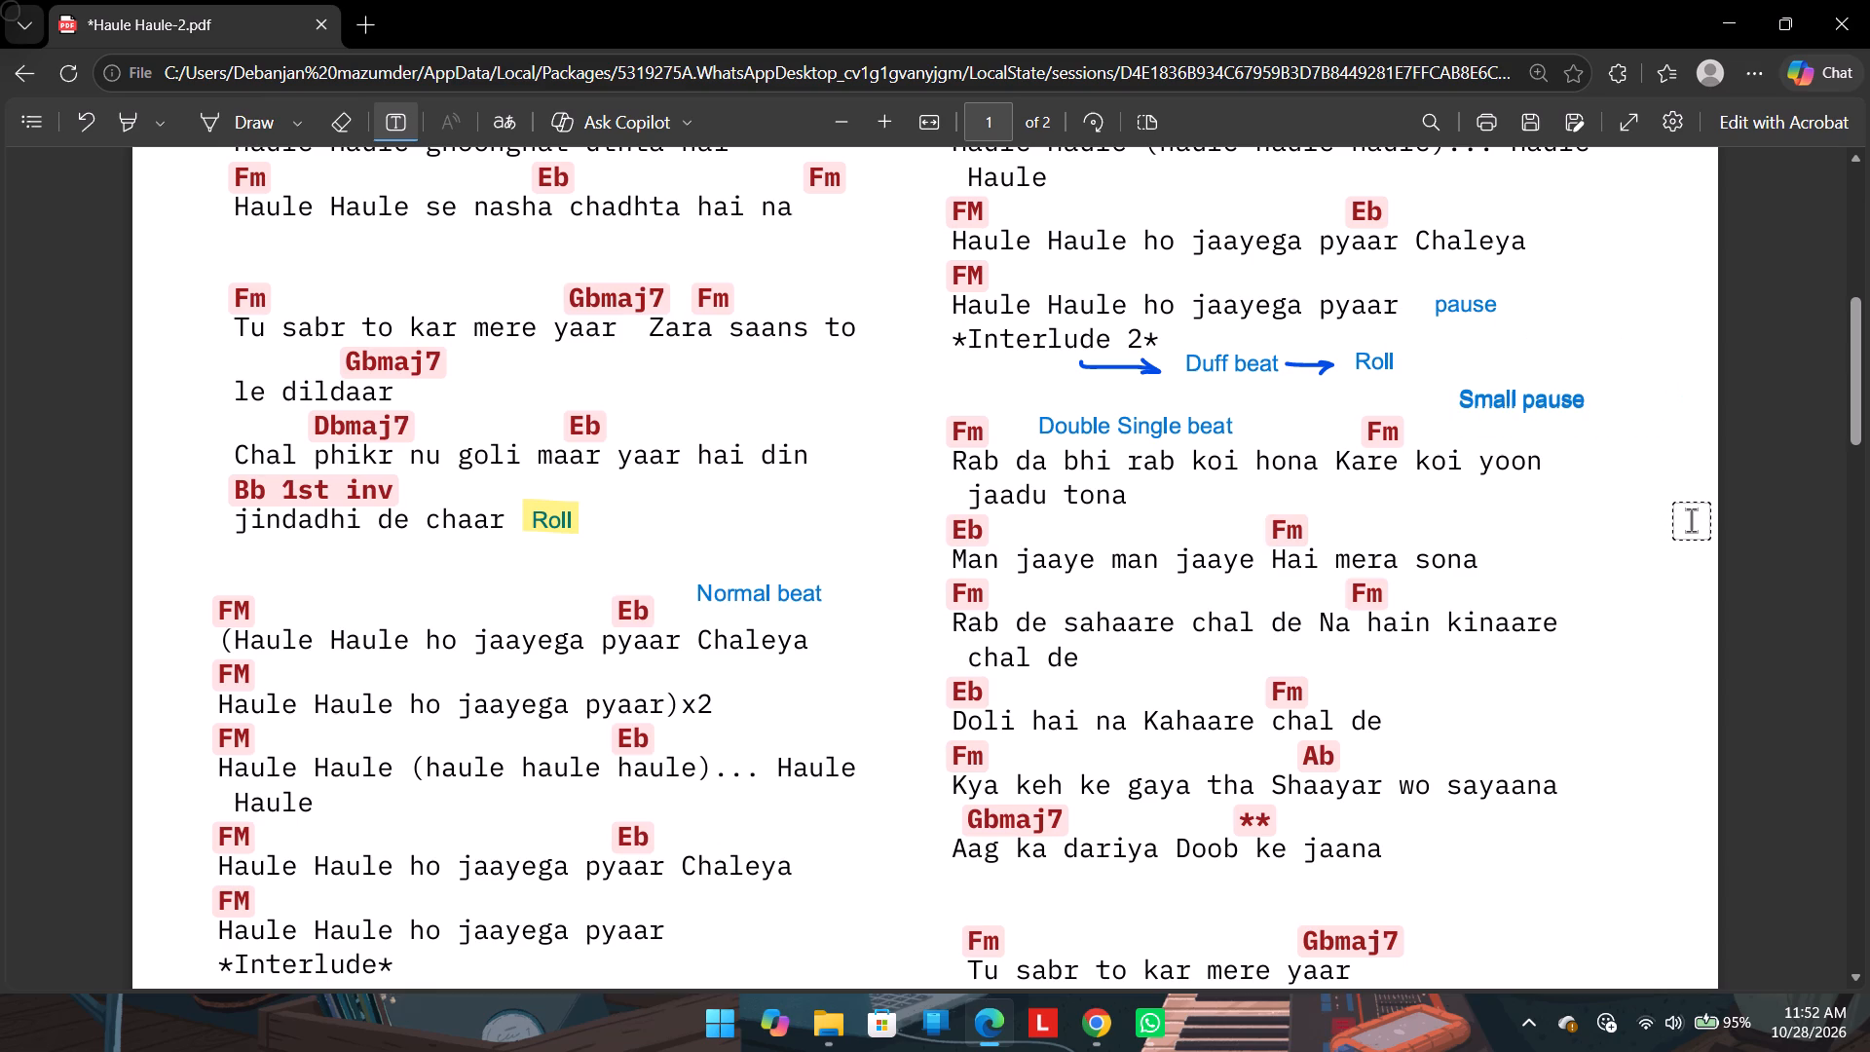
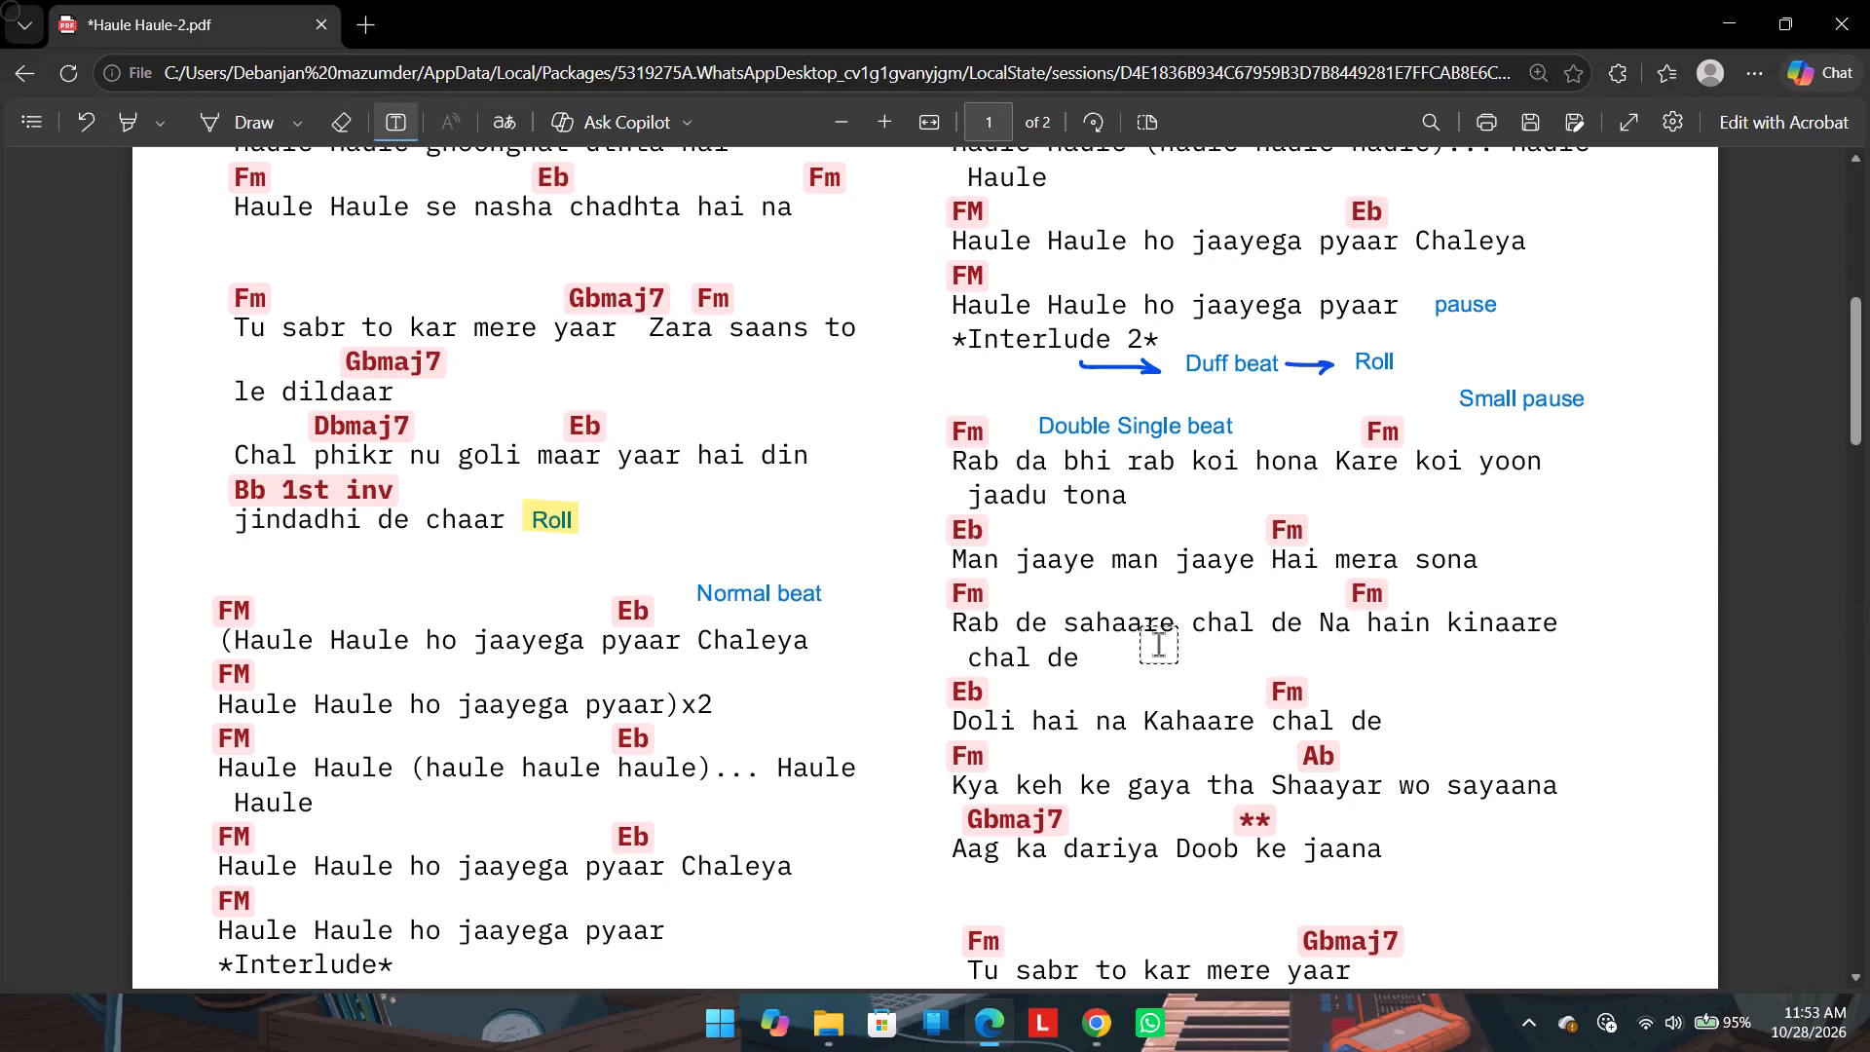
Add the text note "Pause" at the end of the "Aag ka dariya Doob ke jaana" line in the second column.
scroll(1195, 631, down, 1)
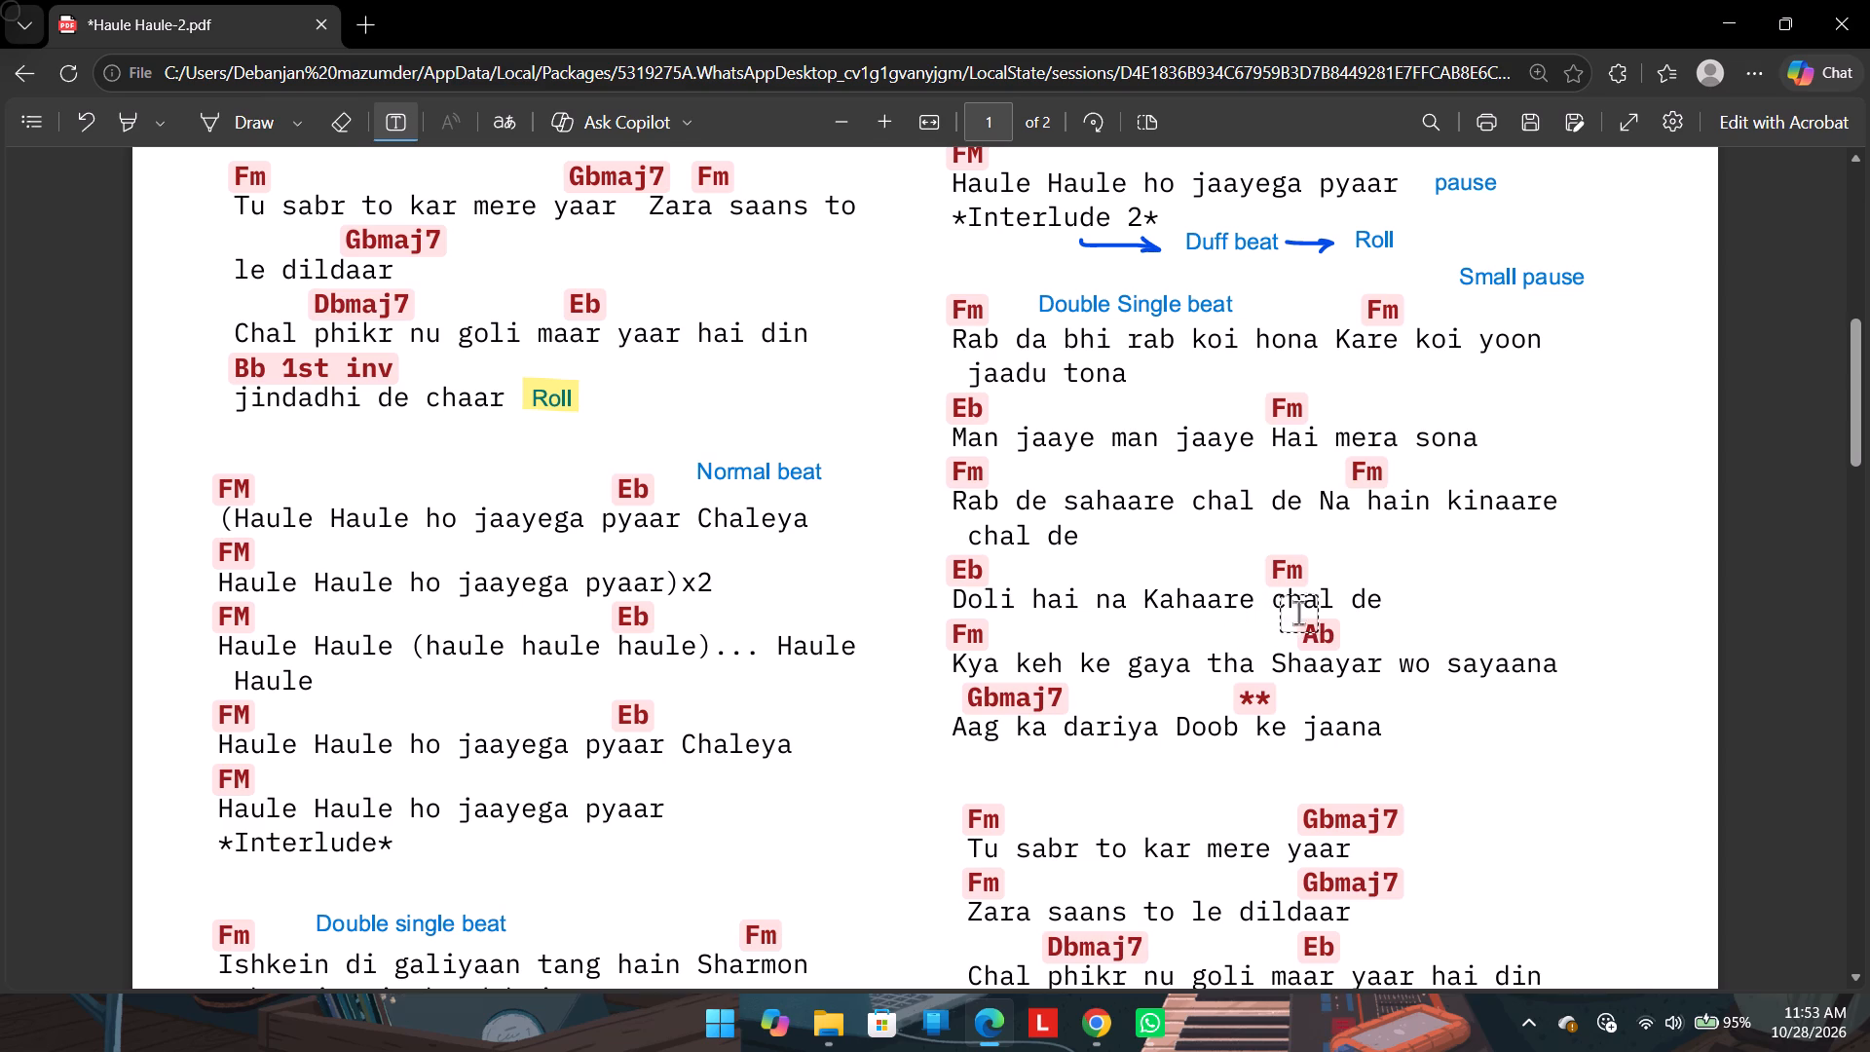
scroll(1415, 664, down, 1)
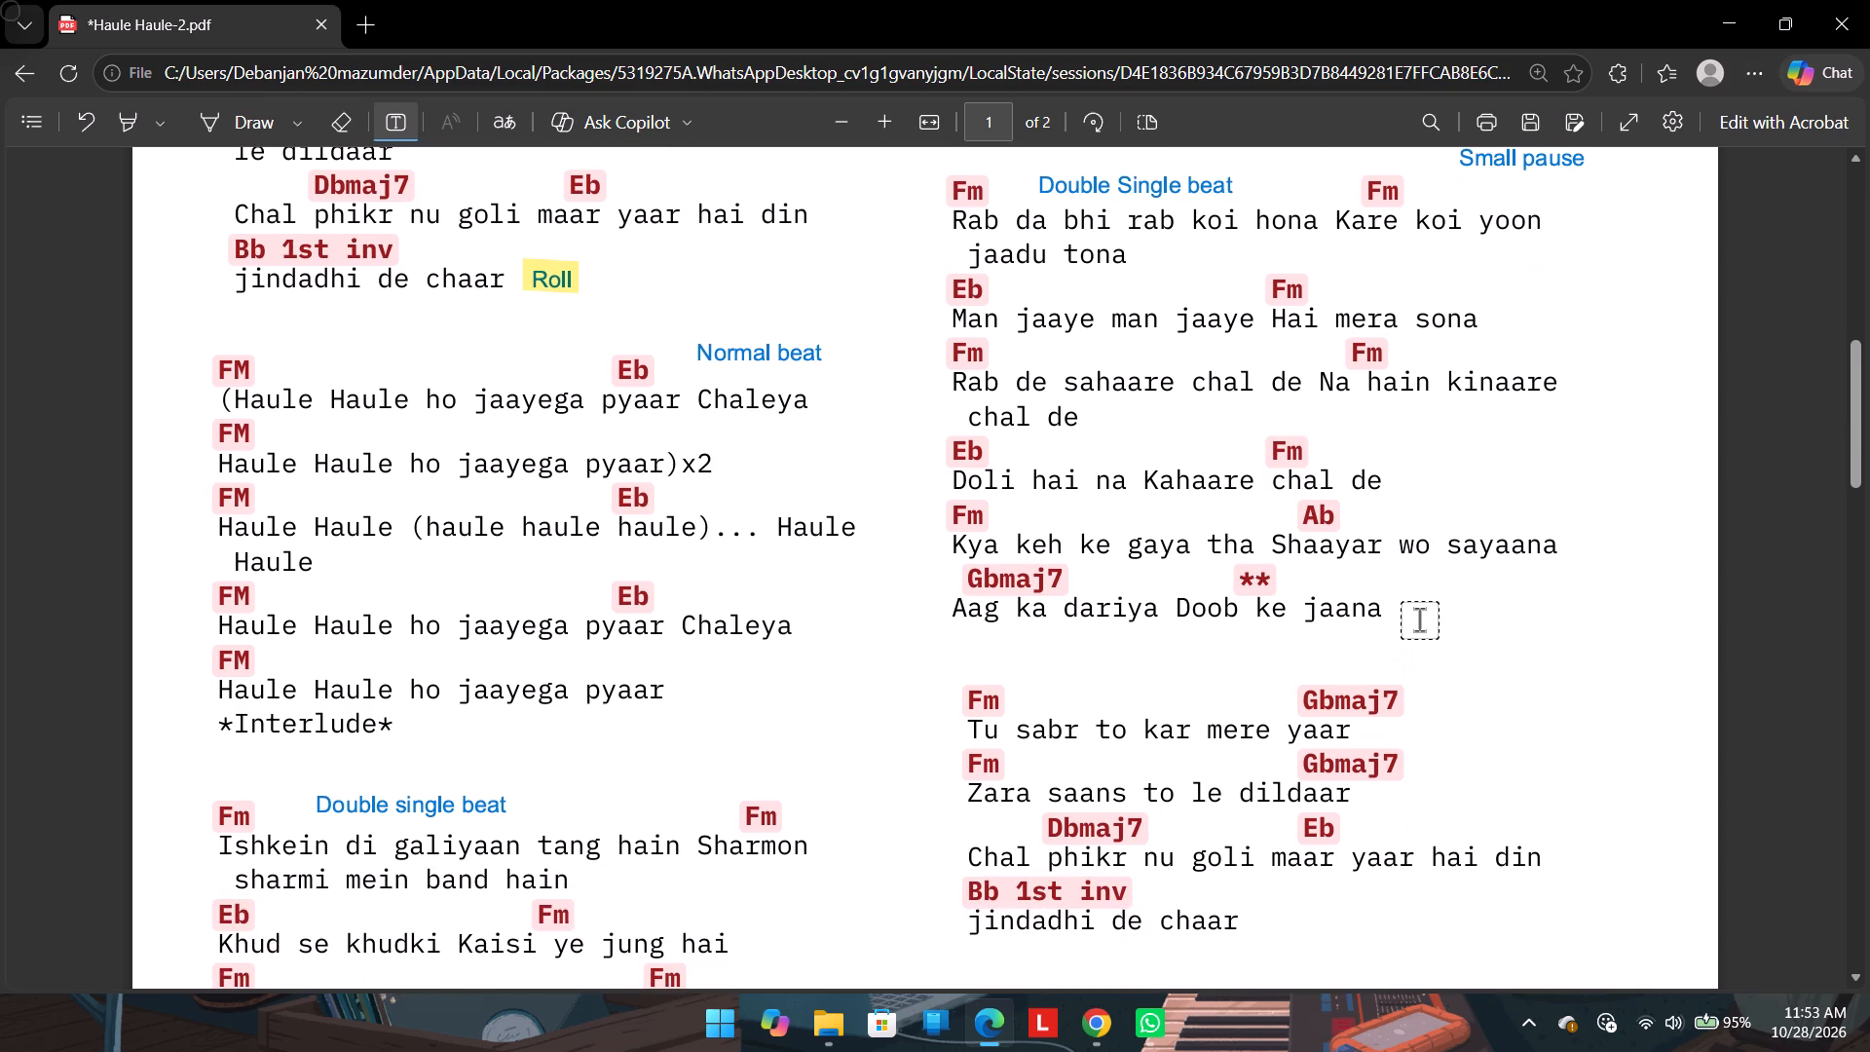
click(1417, 604)
text(Pause)
click(1525, 702)
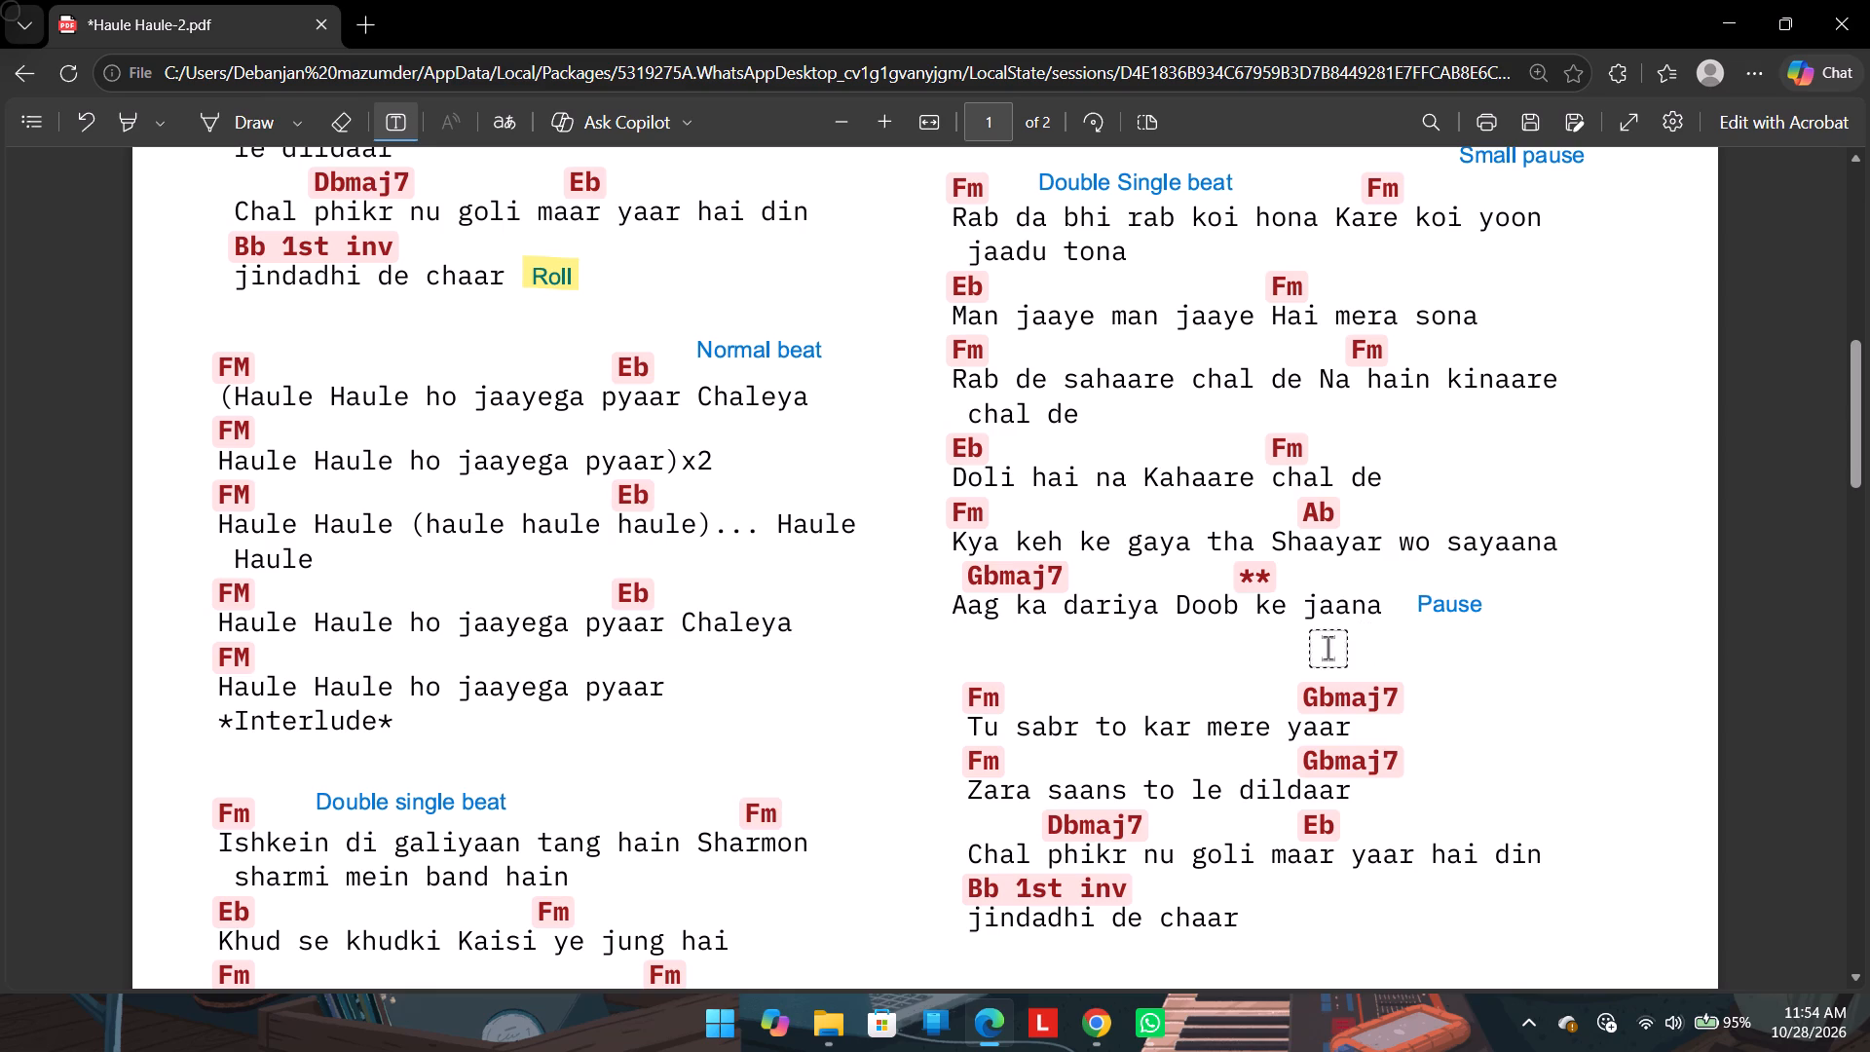
Add the text note "Roll" above the second column's "Tu sabr to kar mere yaar" line, in the gap before that verse.
click(1132, 660)
text(Roll)
click(1451, 671)
Add the text note "Roll" after the "jindadhi de chaar" line that closes the verse below the "Pause" note.
scroll(1448, 689, down, 2)
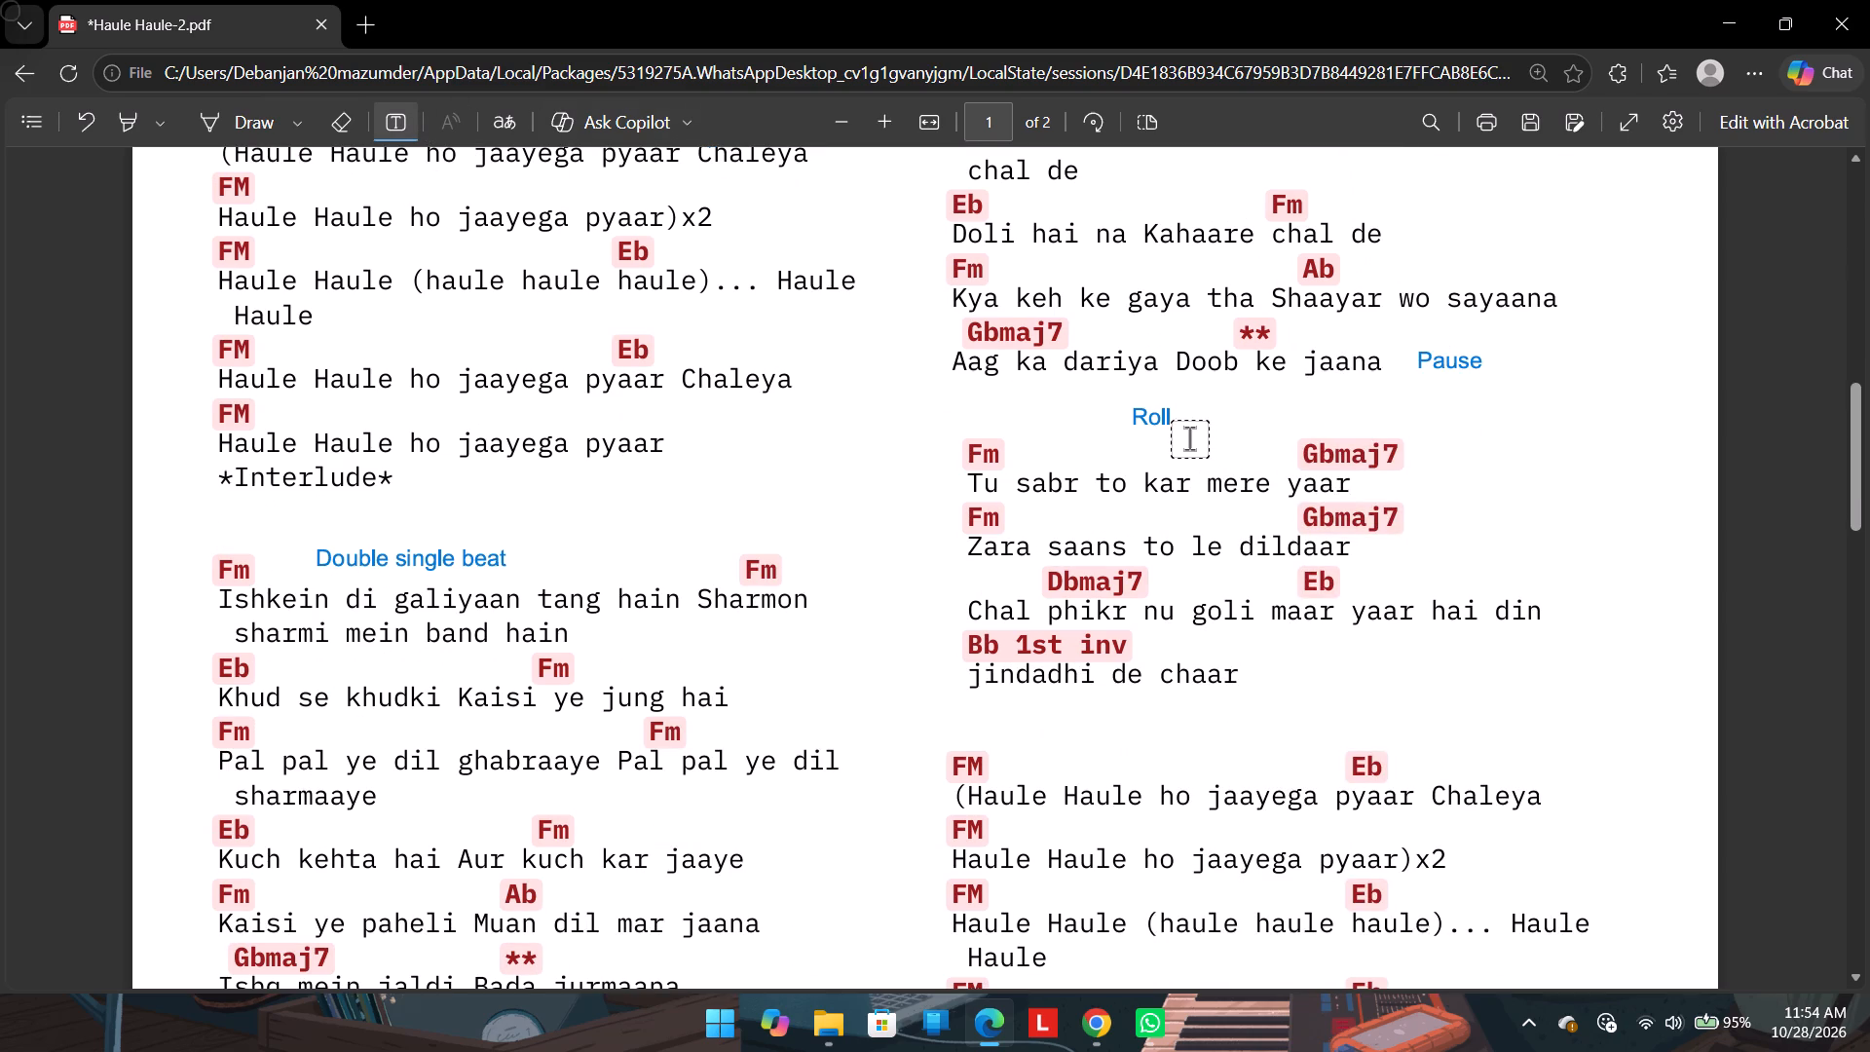
click(1281, 680)
text(Roll)
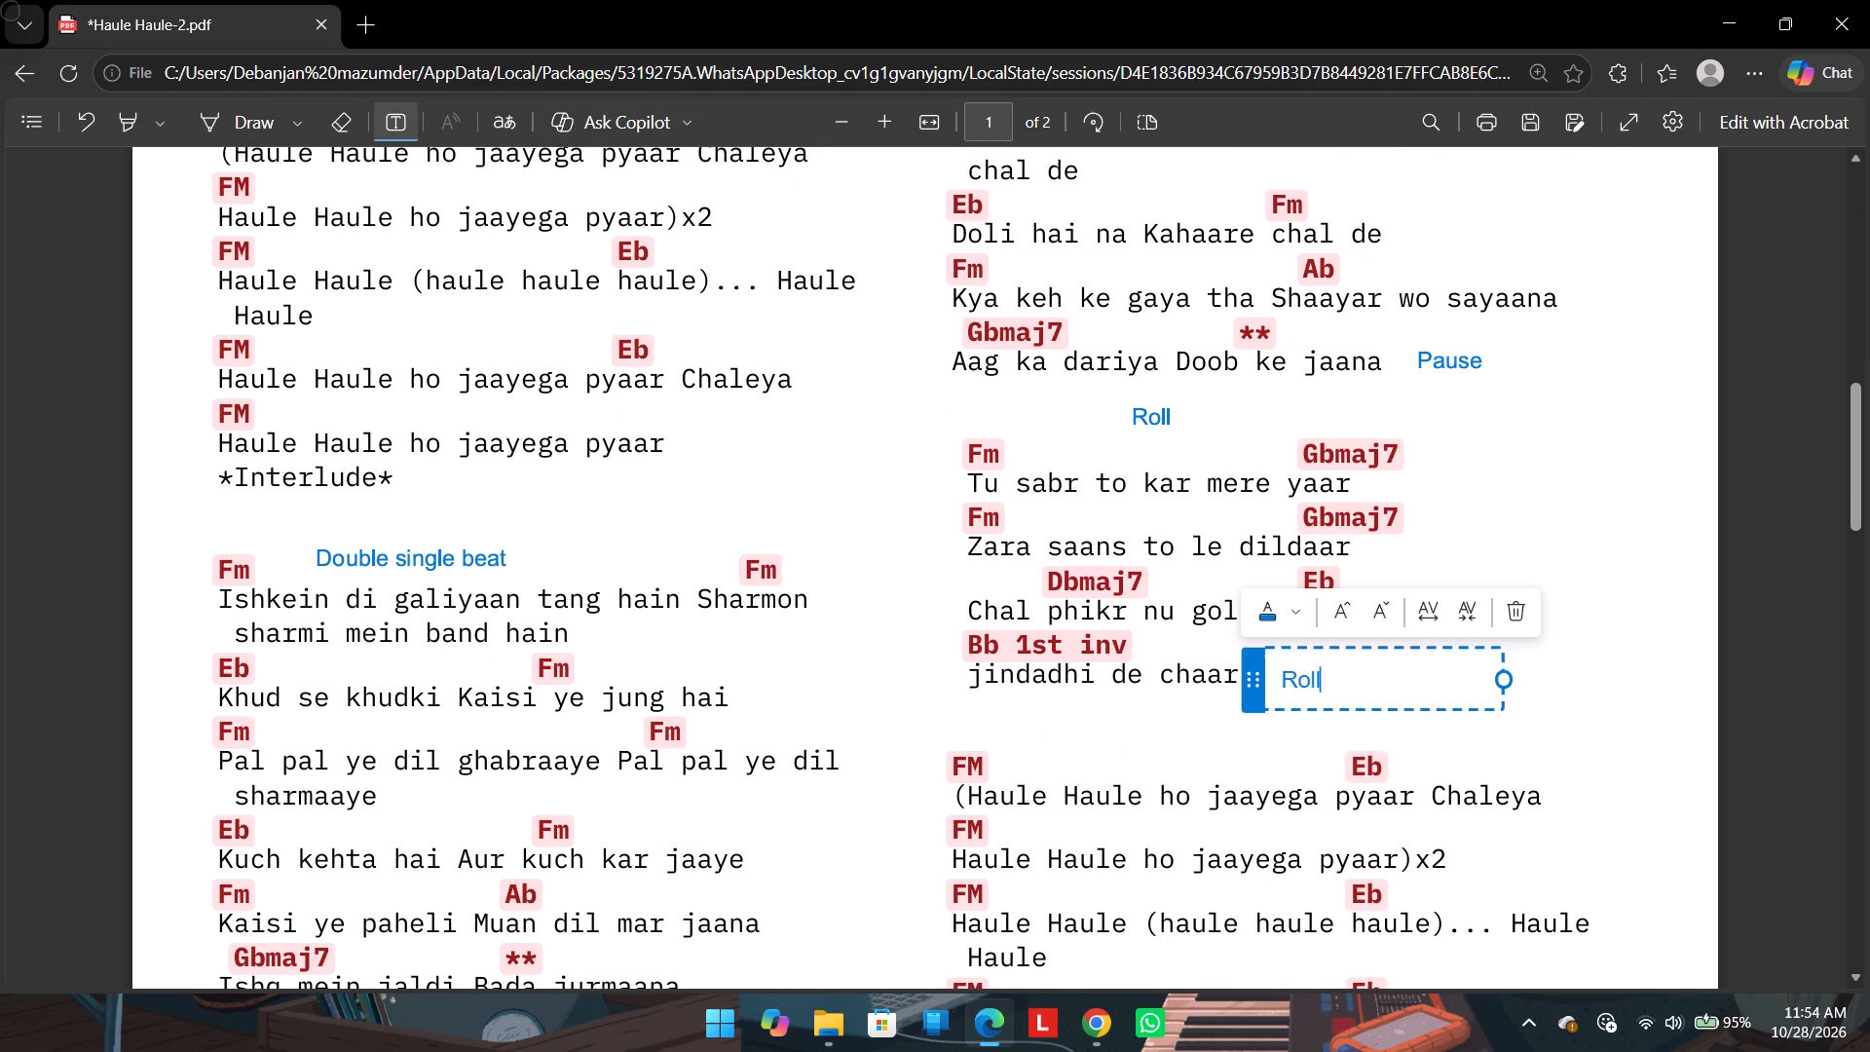
click(1620, 702)
Add the text note "Normal beat" above the end of the "(Haule Haule ho jaayega pyaar Chaleya" line in the second column's last chorus.
scroll(1623, 727, down, 1)
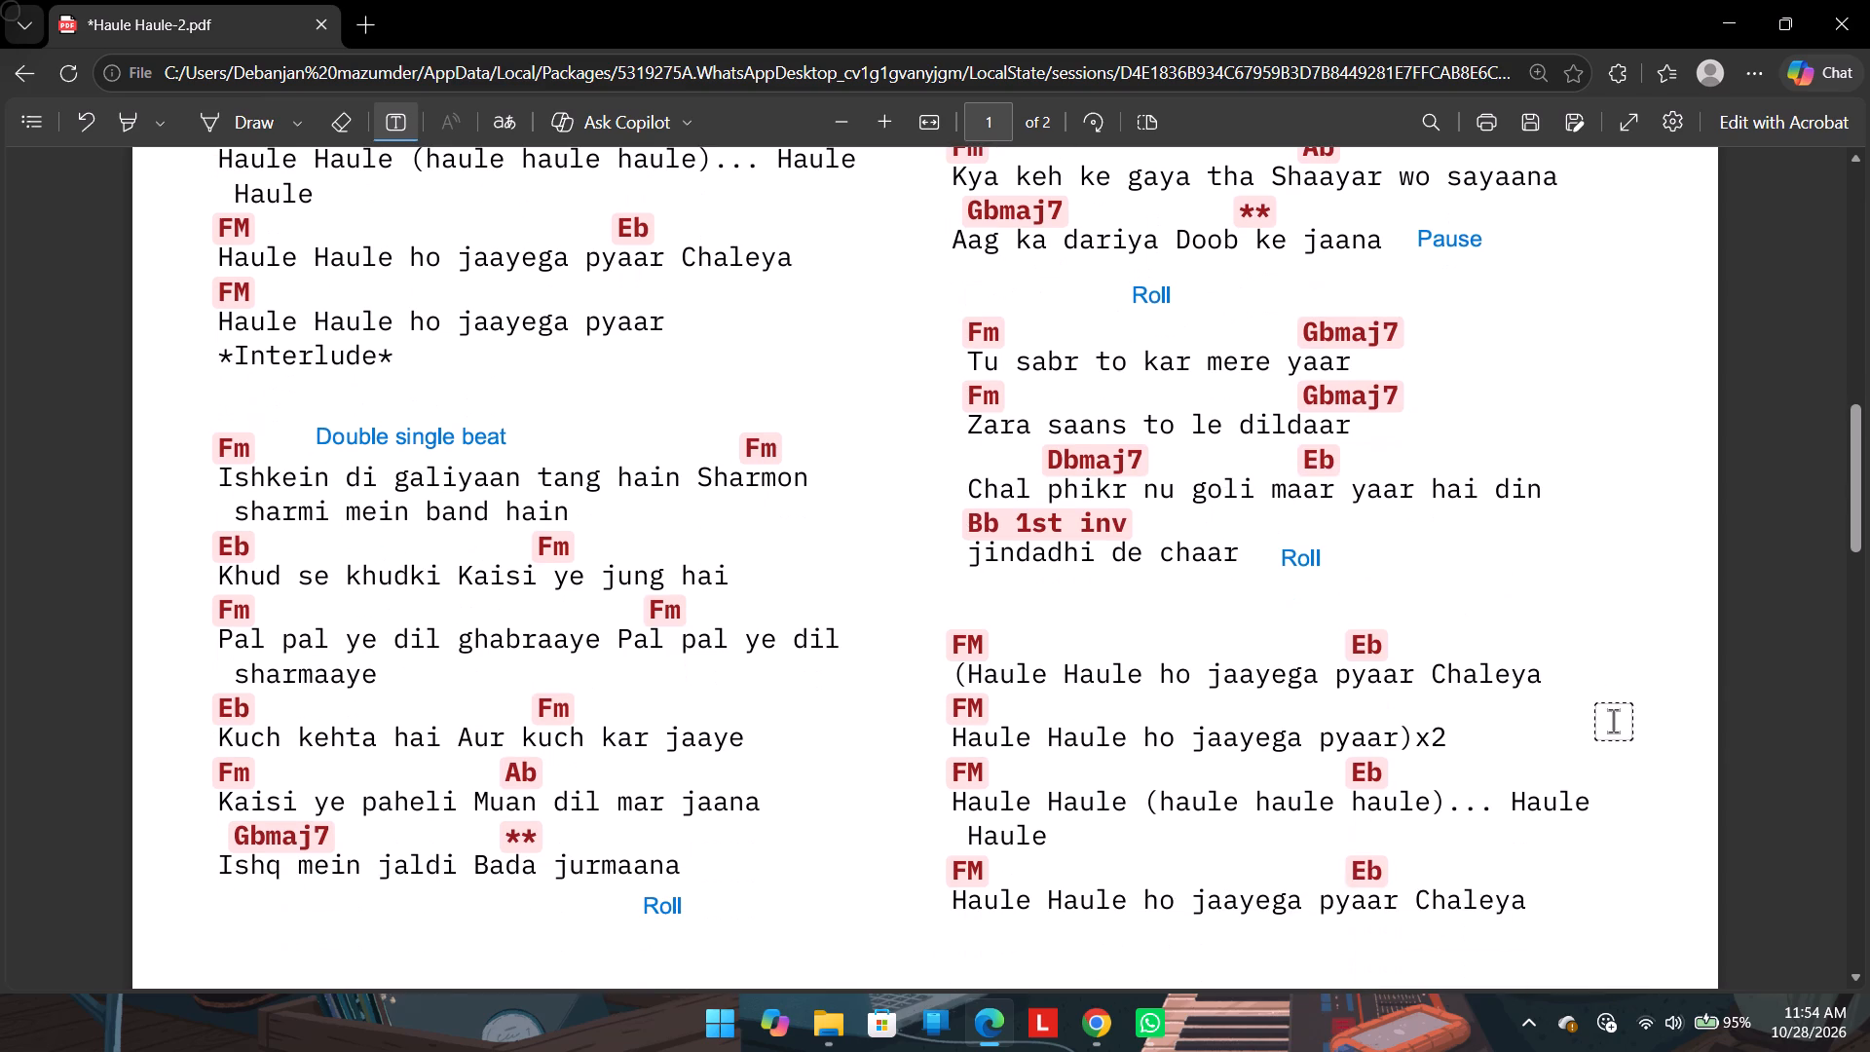
click(1614, 722)
drag(1583, 724, 1441, 622)
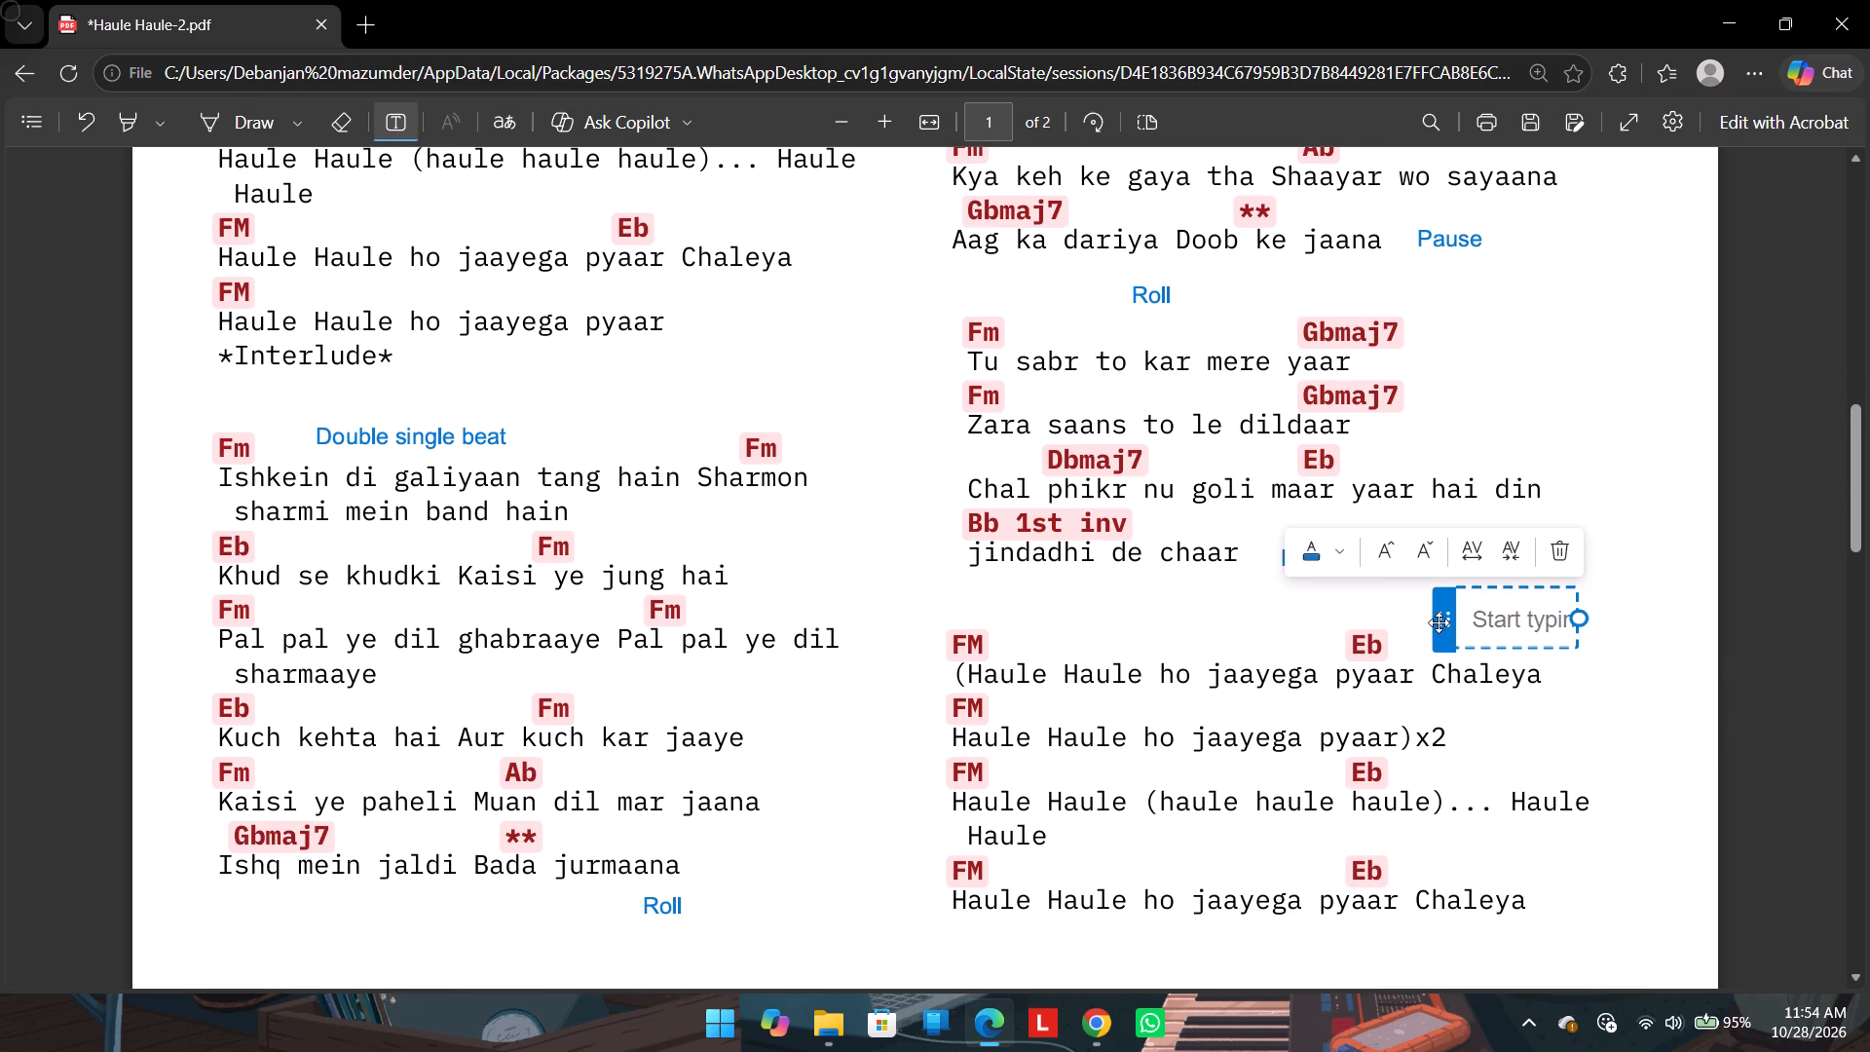
text(Normal beat)
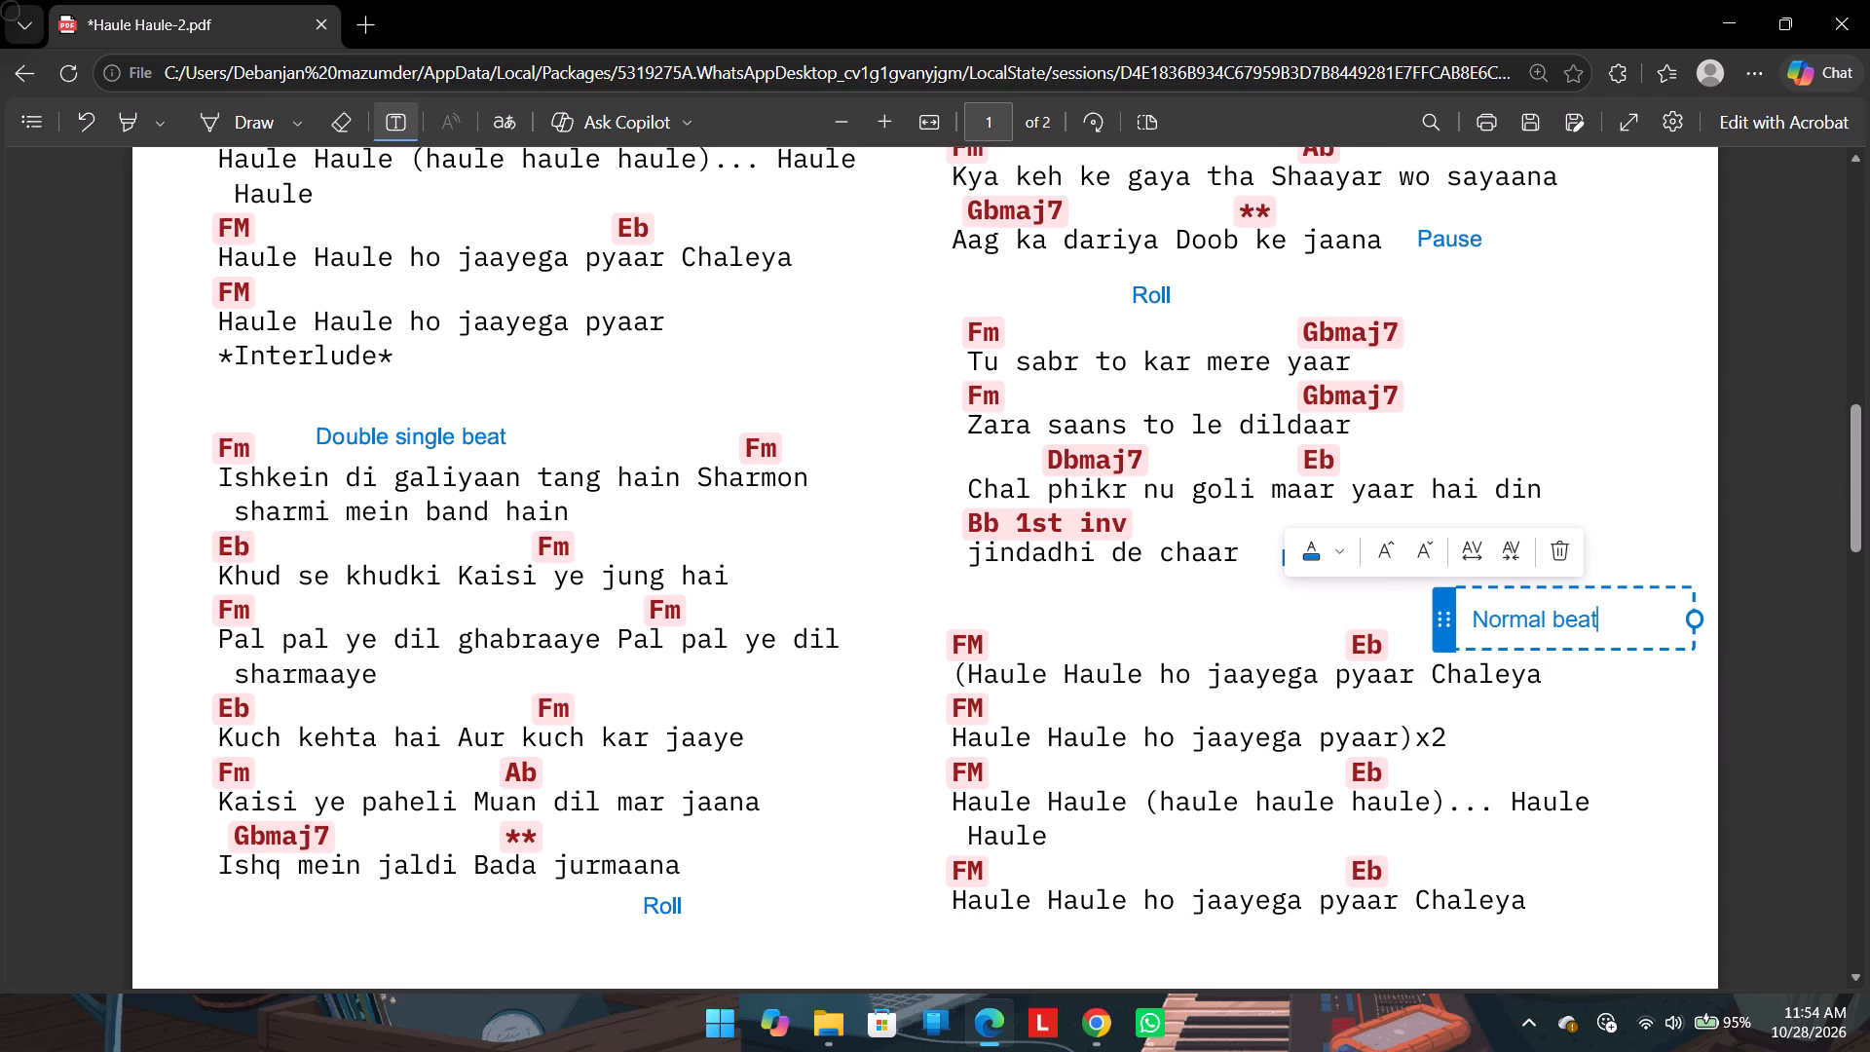
click(1671, 721)
Review the closing lines on page 2 and the cue notes placed through both columns of page 1.
scroll(1679, 717, down, 2)
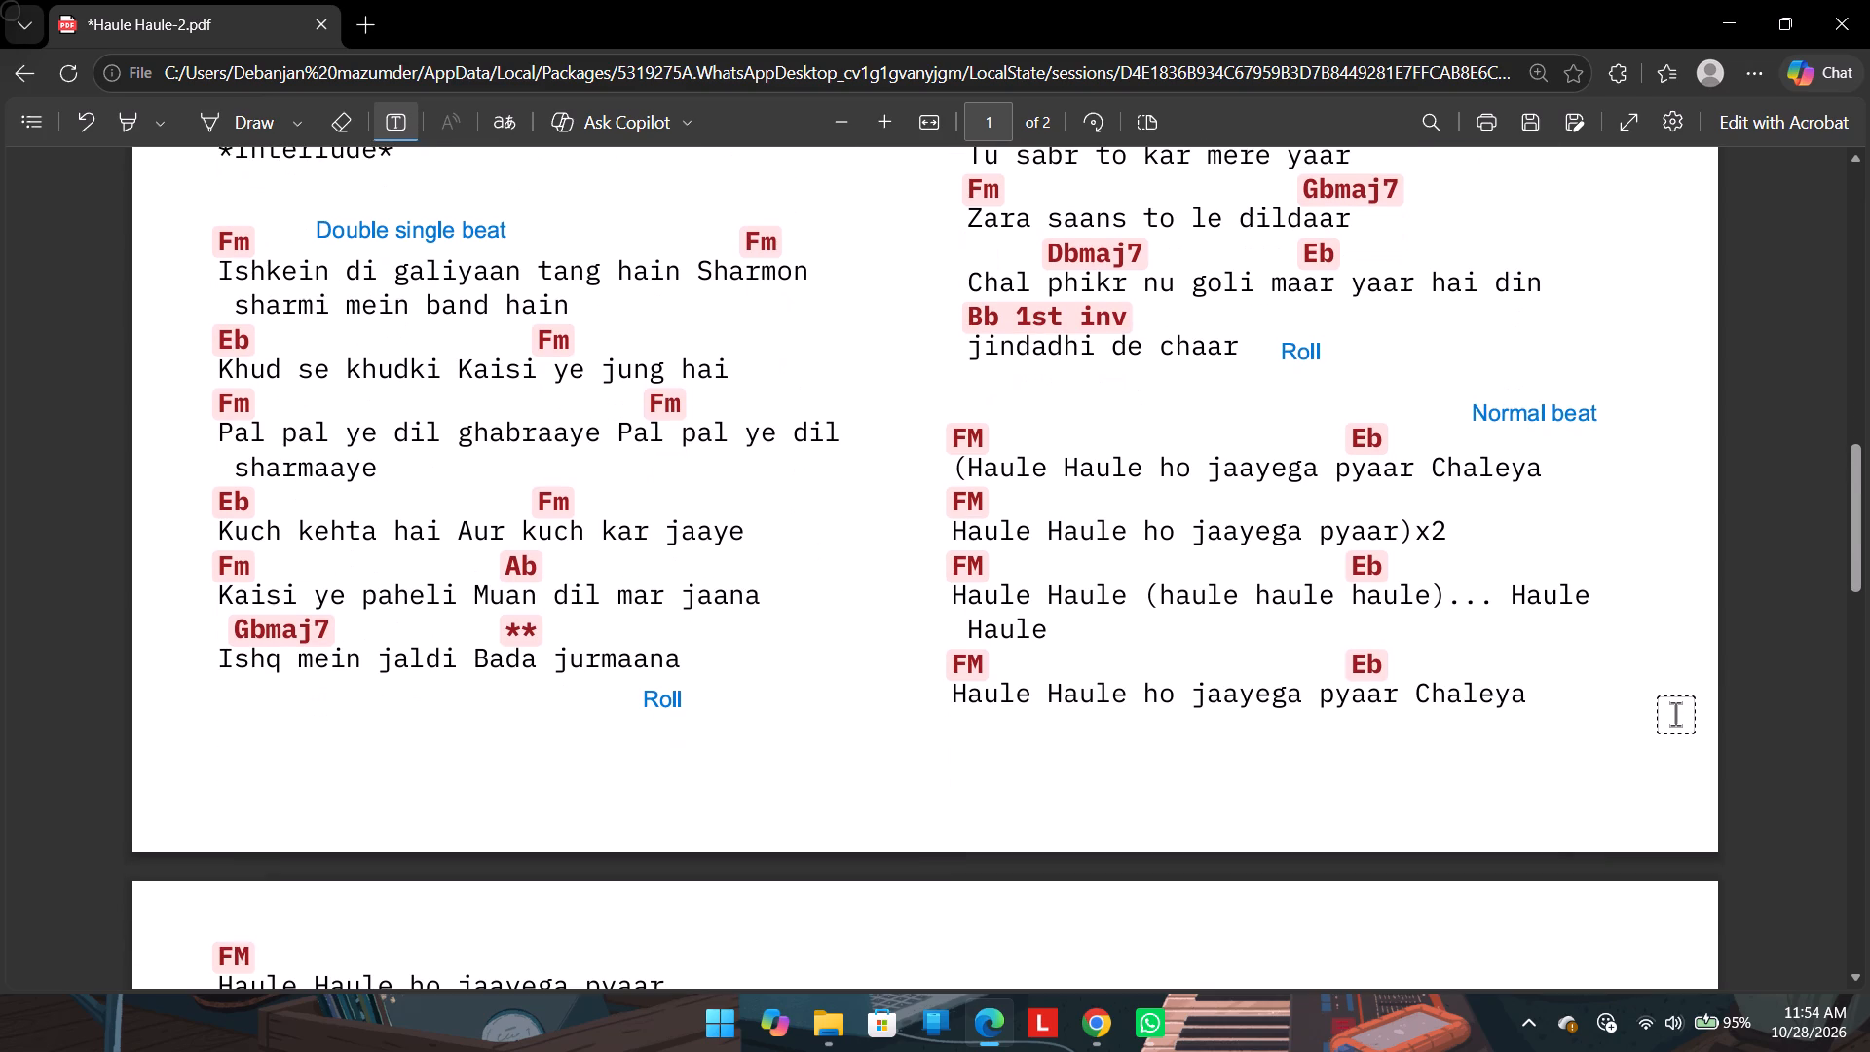
scroll(1659, 705, down, 3)
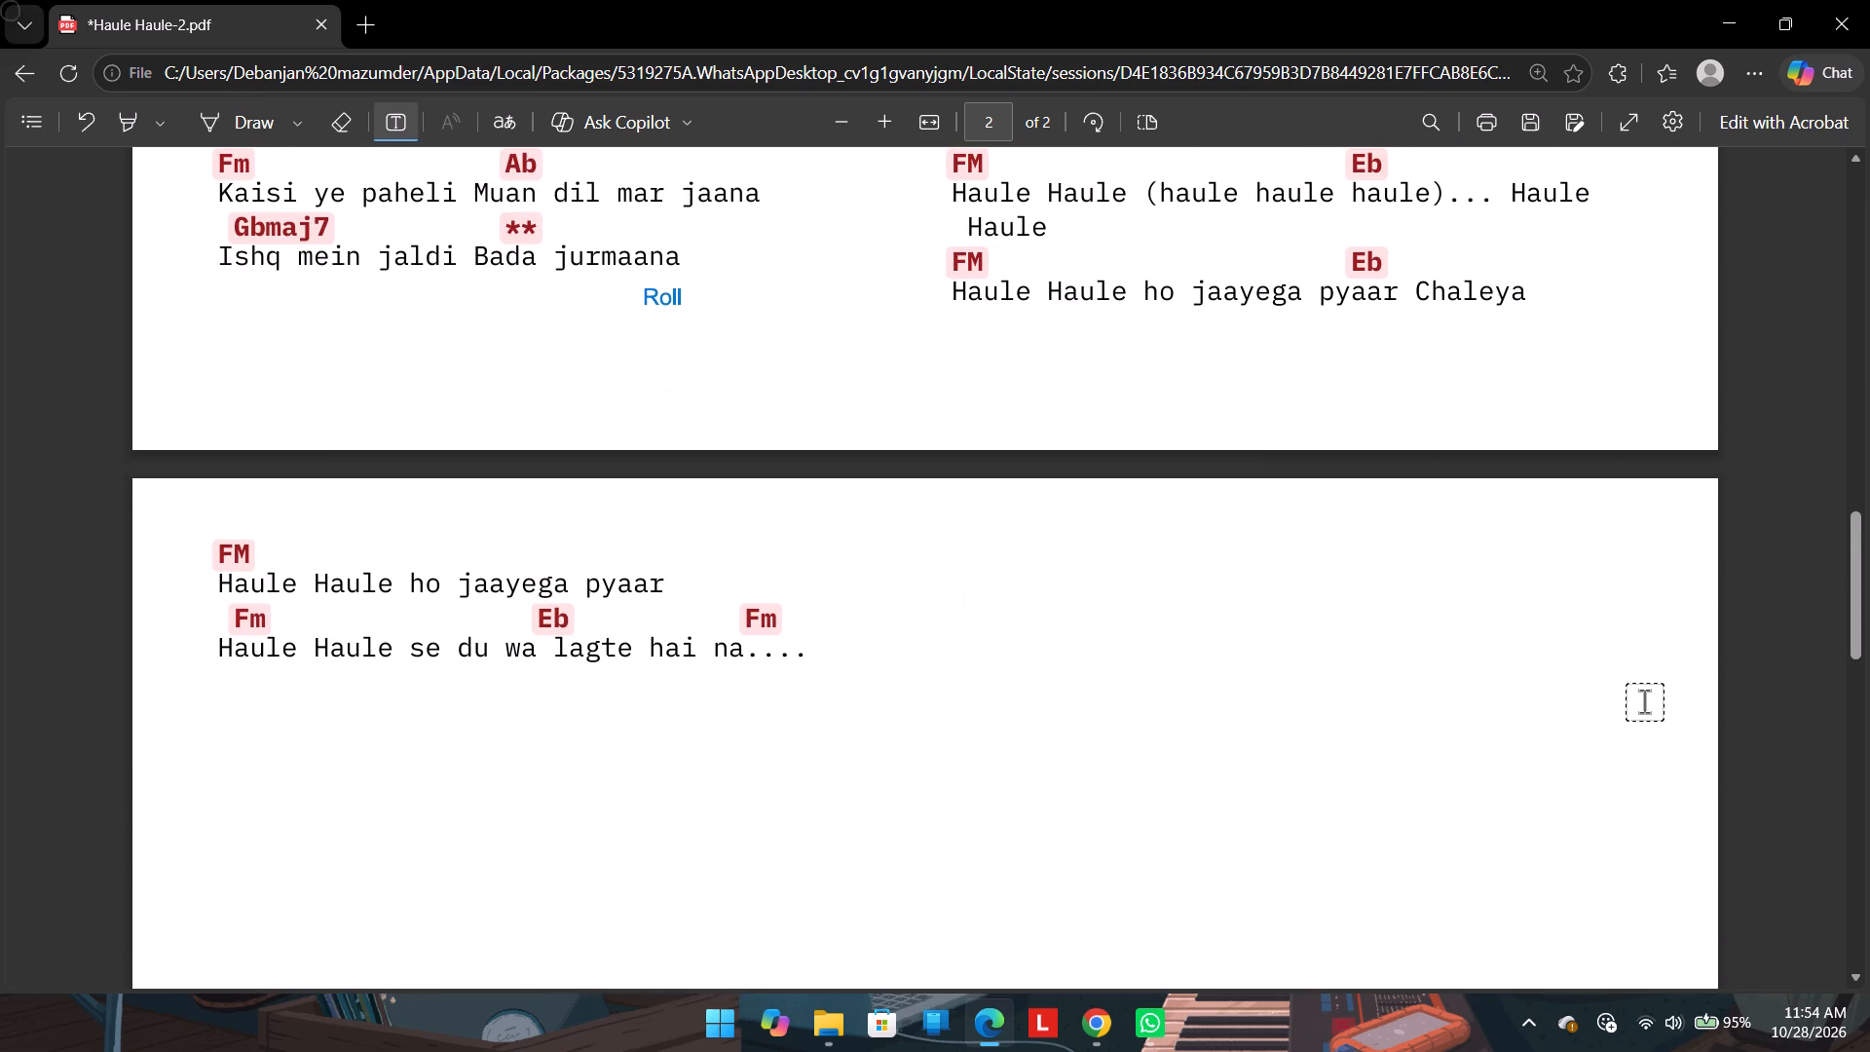
scroll(1645, 702, up, 1)
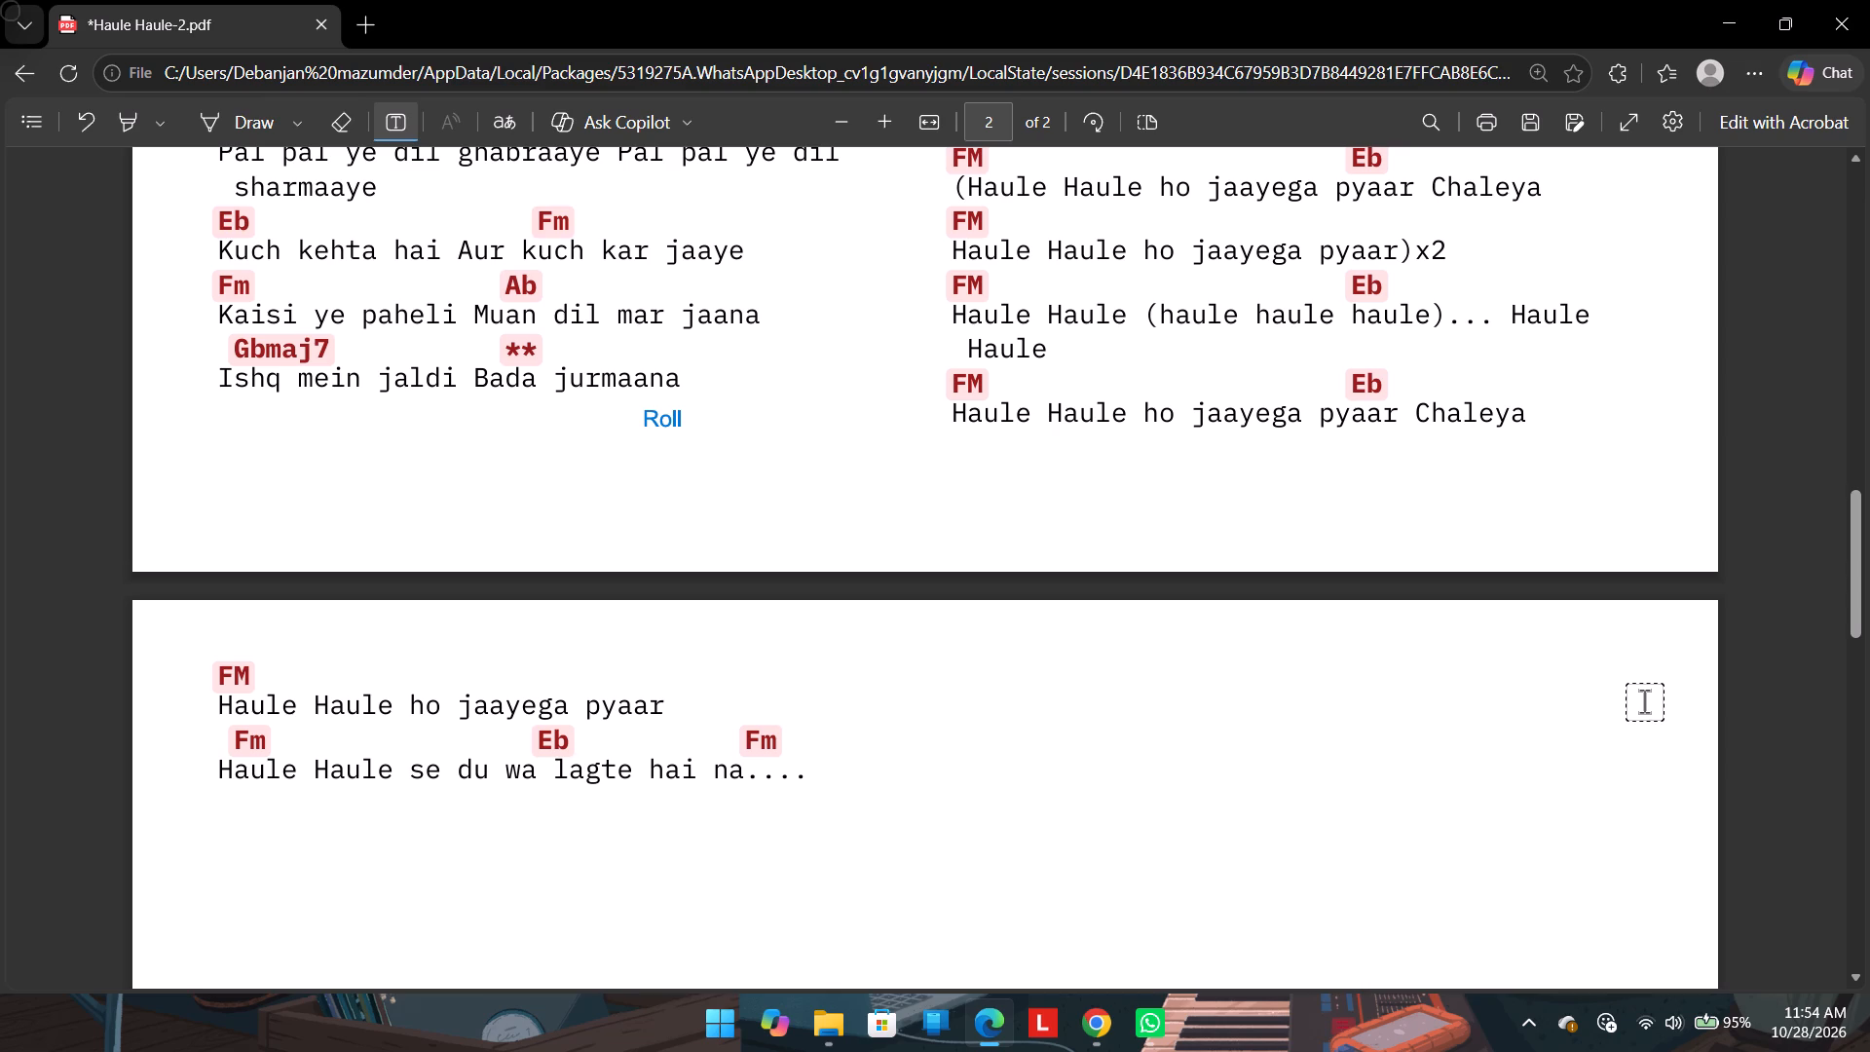
scroll(1694, 692, up, 5)
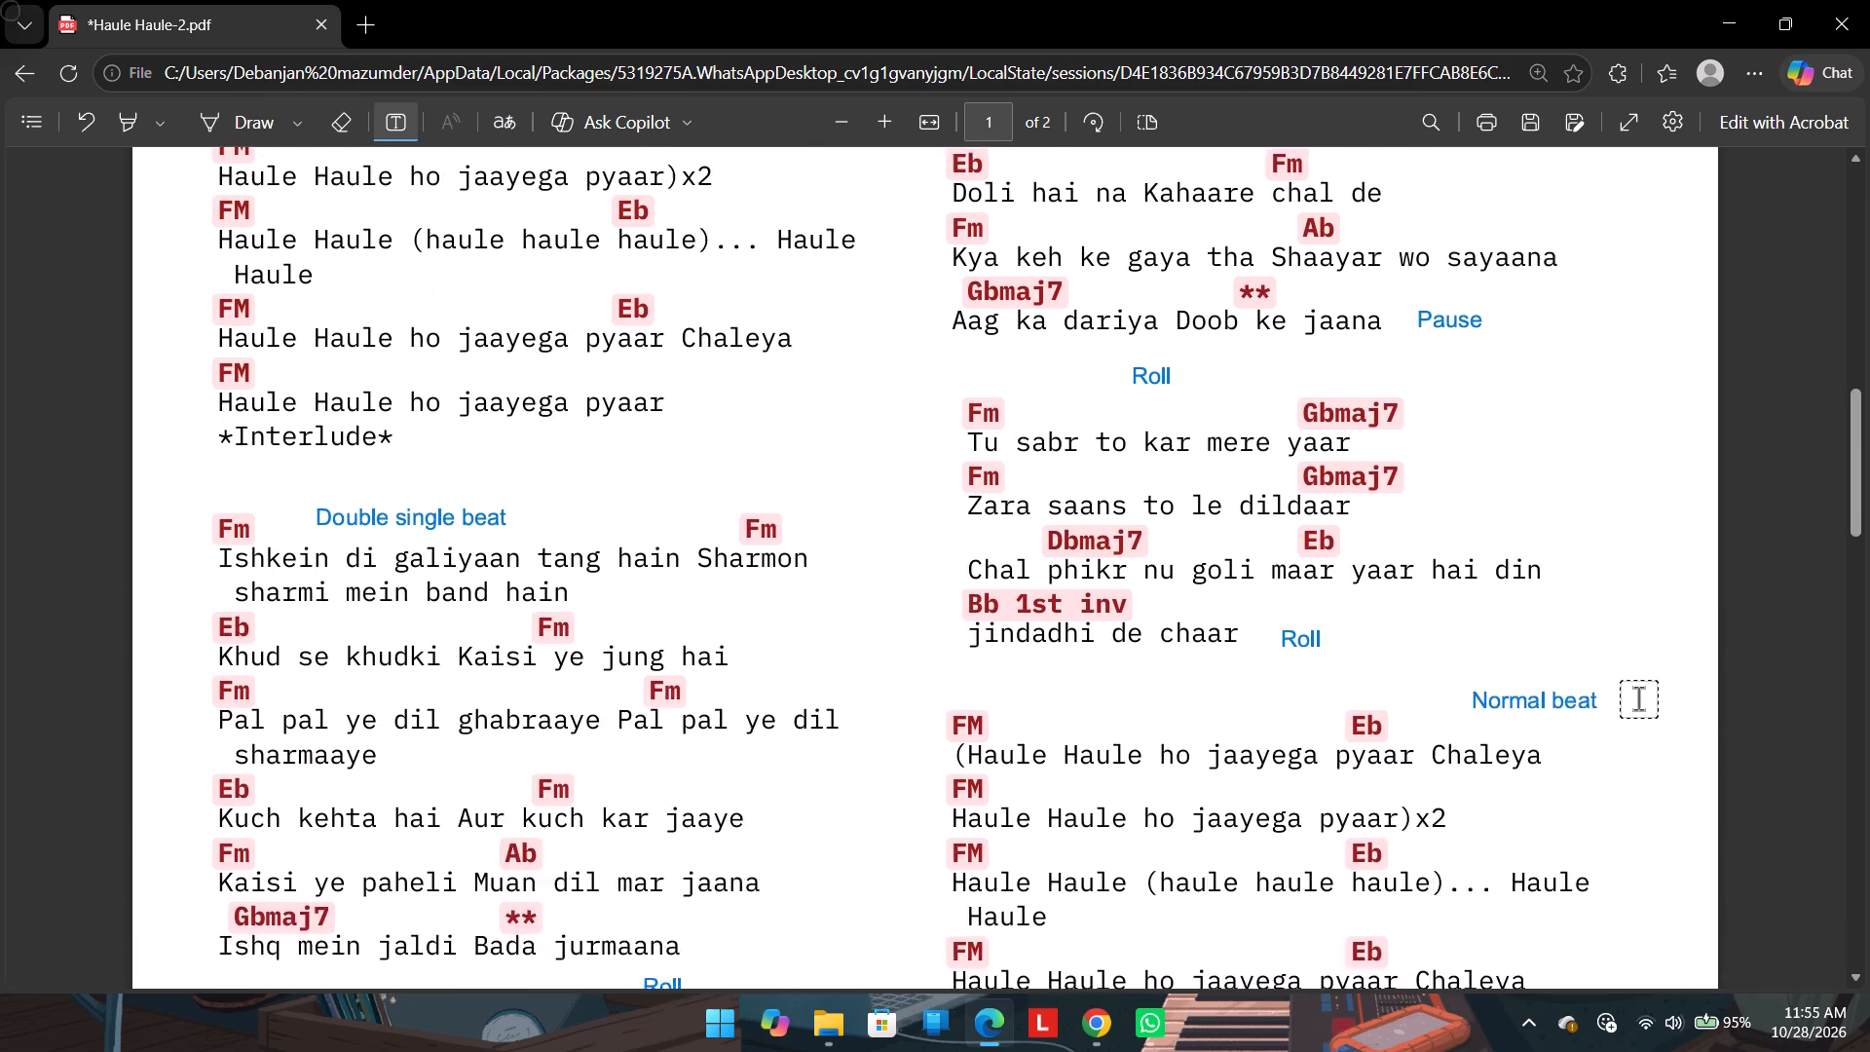
scroll(1639, 699, up, 4)
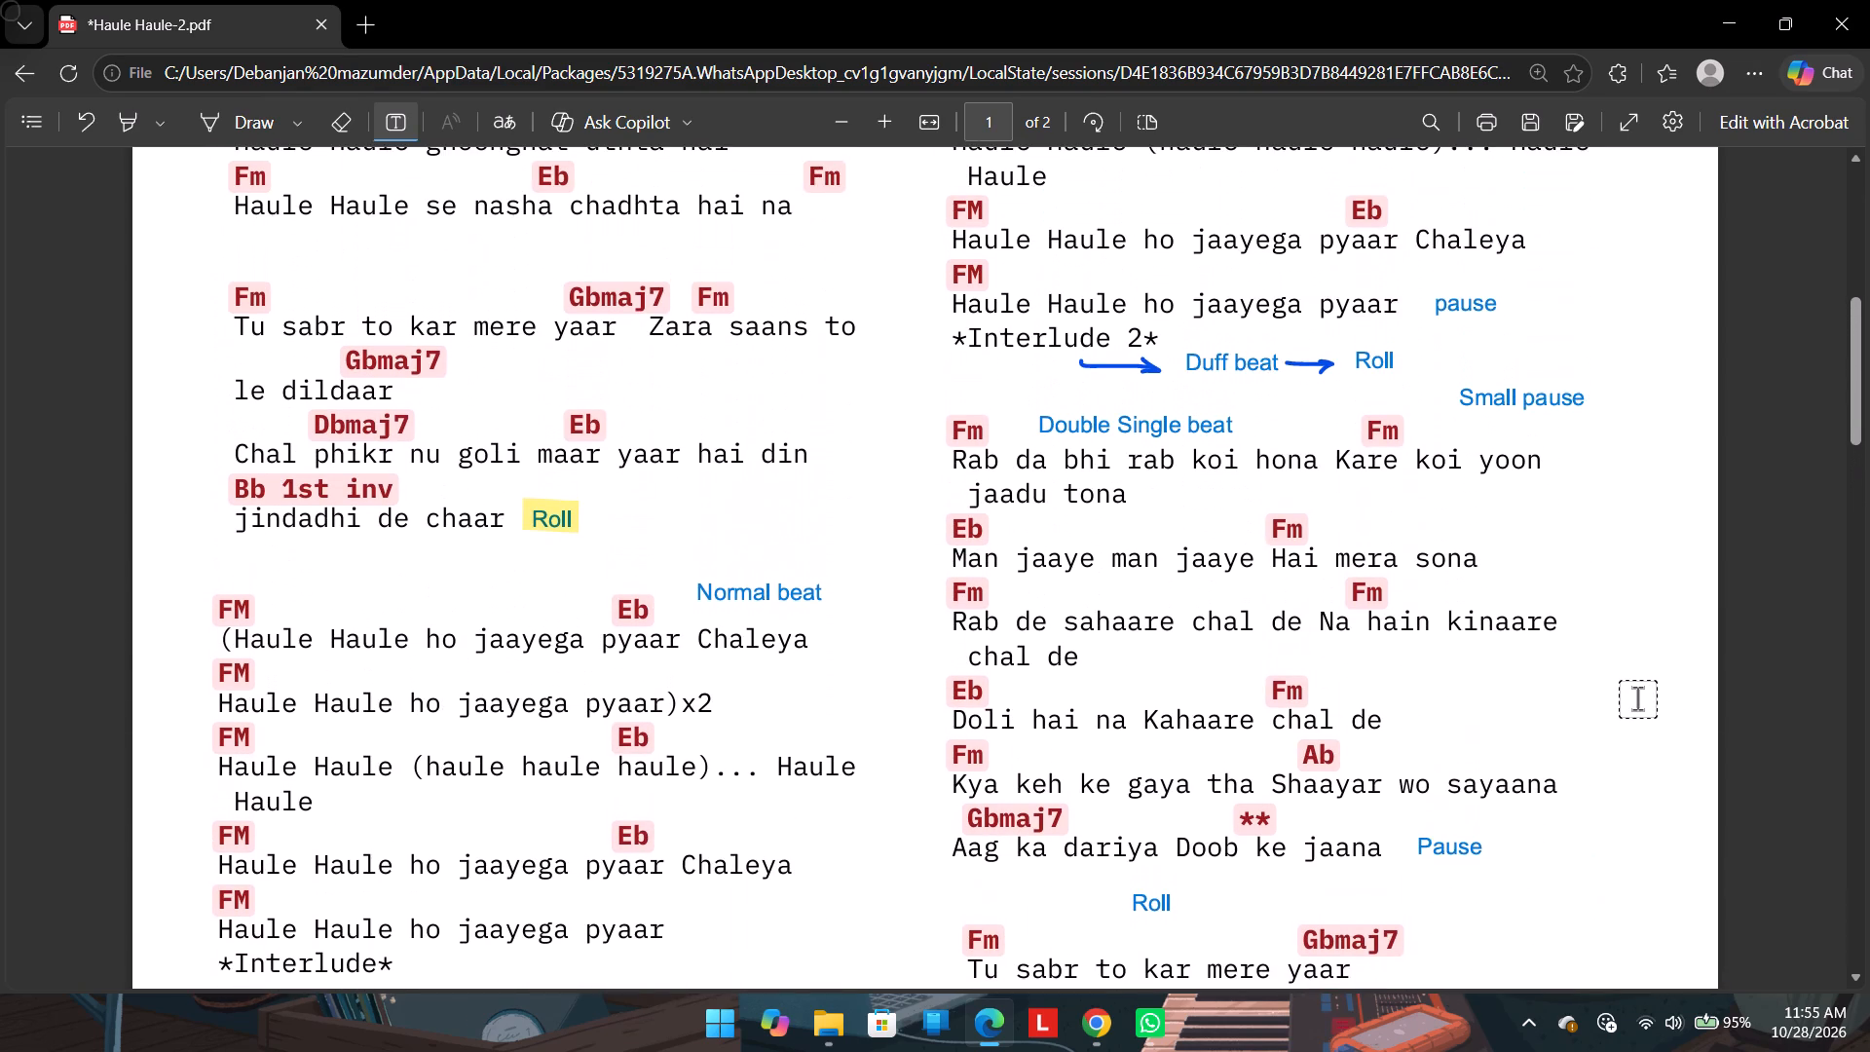
scroll(1638, 699, up, 5)
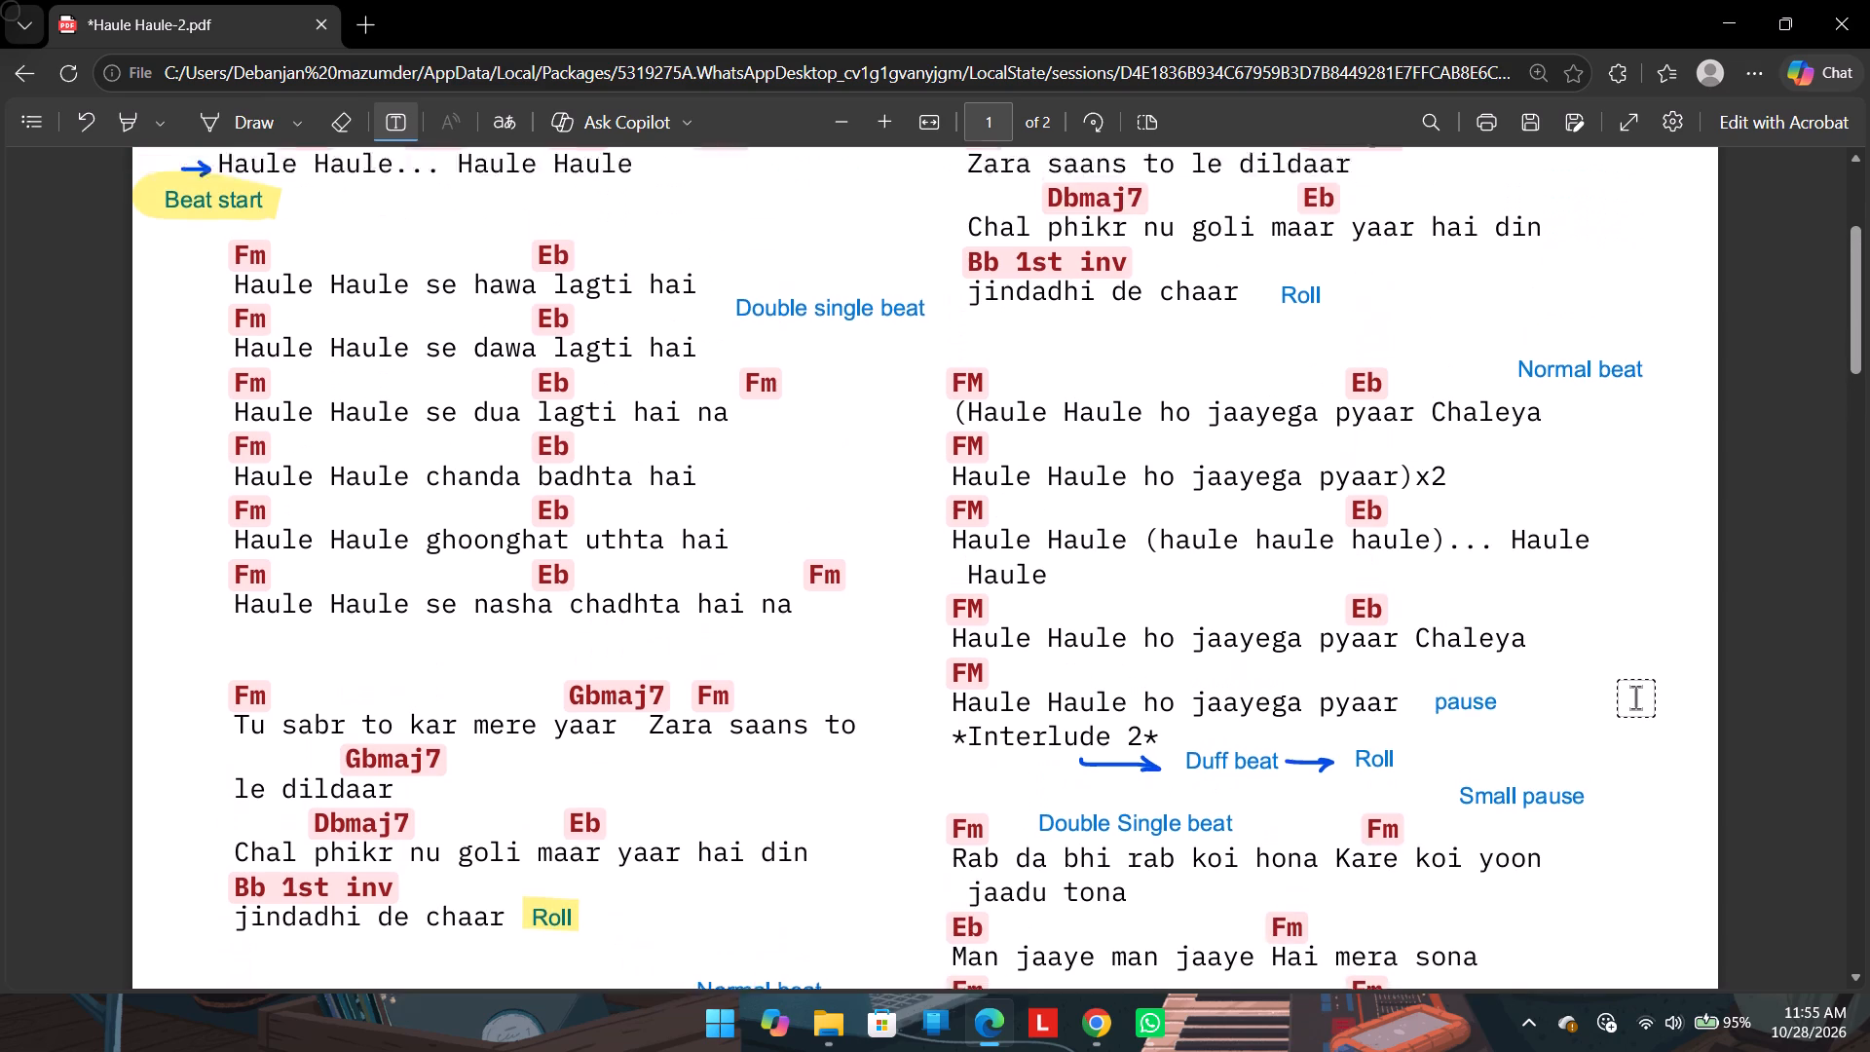
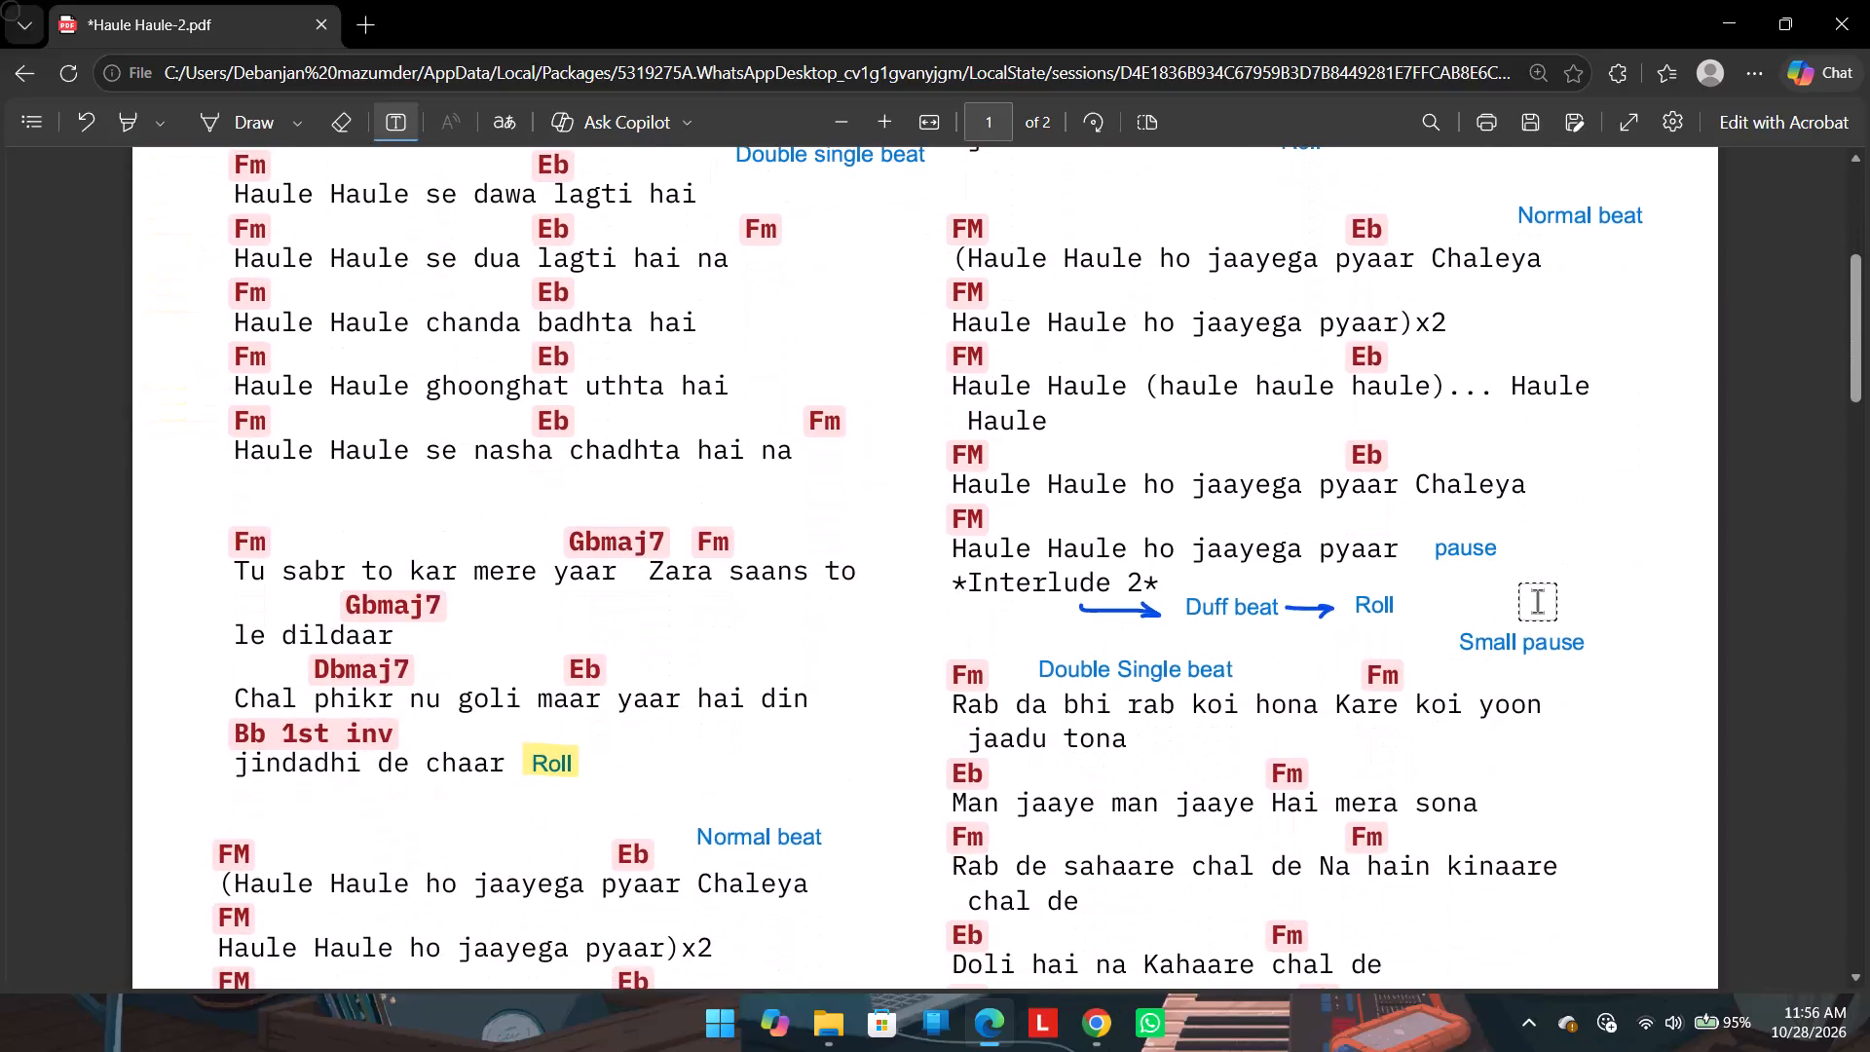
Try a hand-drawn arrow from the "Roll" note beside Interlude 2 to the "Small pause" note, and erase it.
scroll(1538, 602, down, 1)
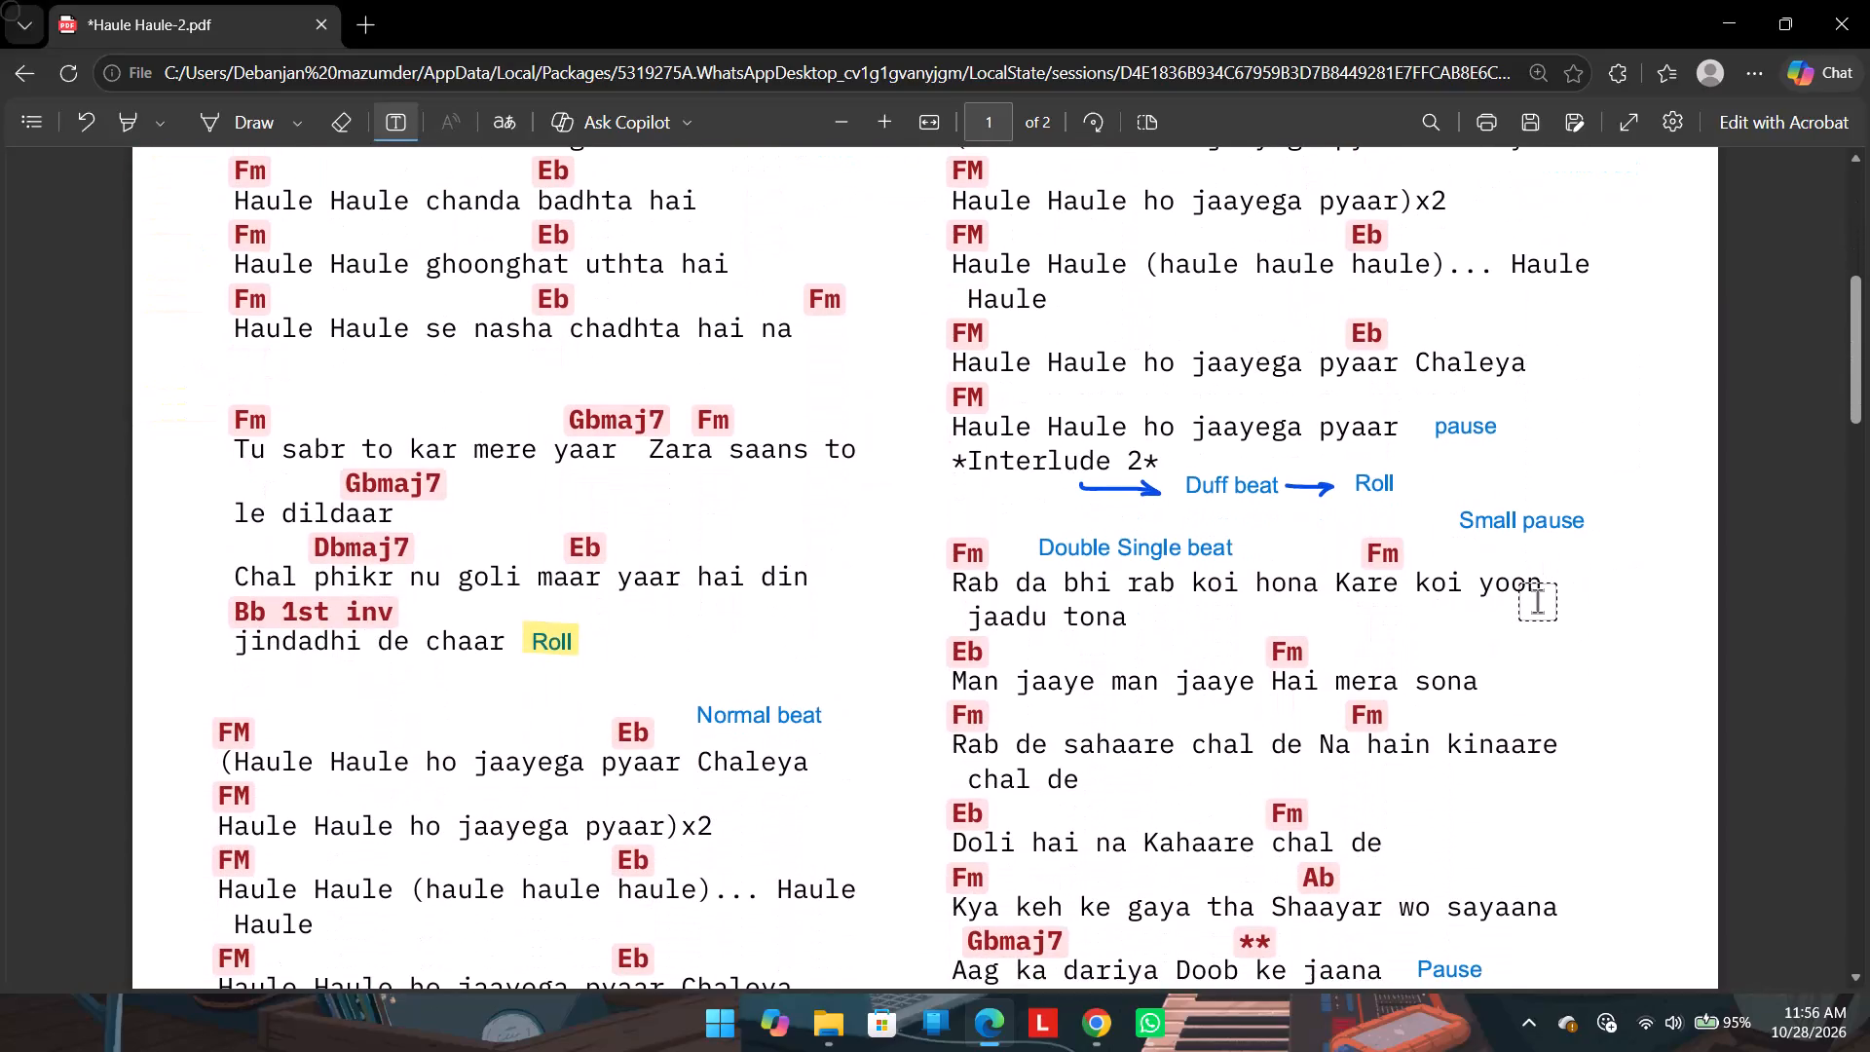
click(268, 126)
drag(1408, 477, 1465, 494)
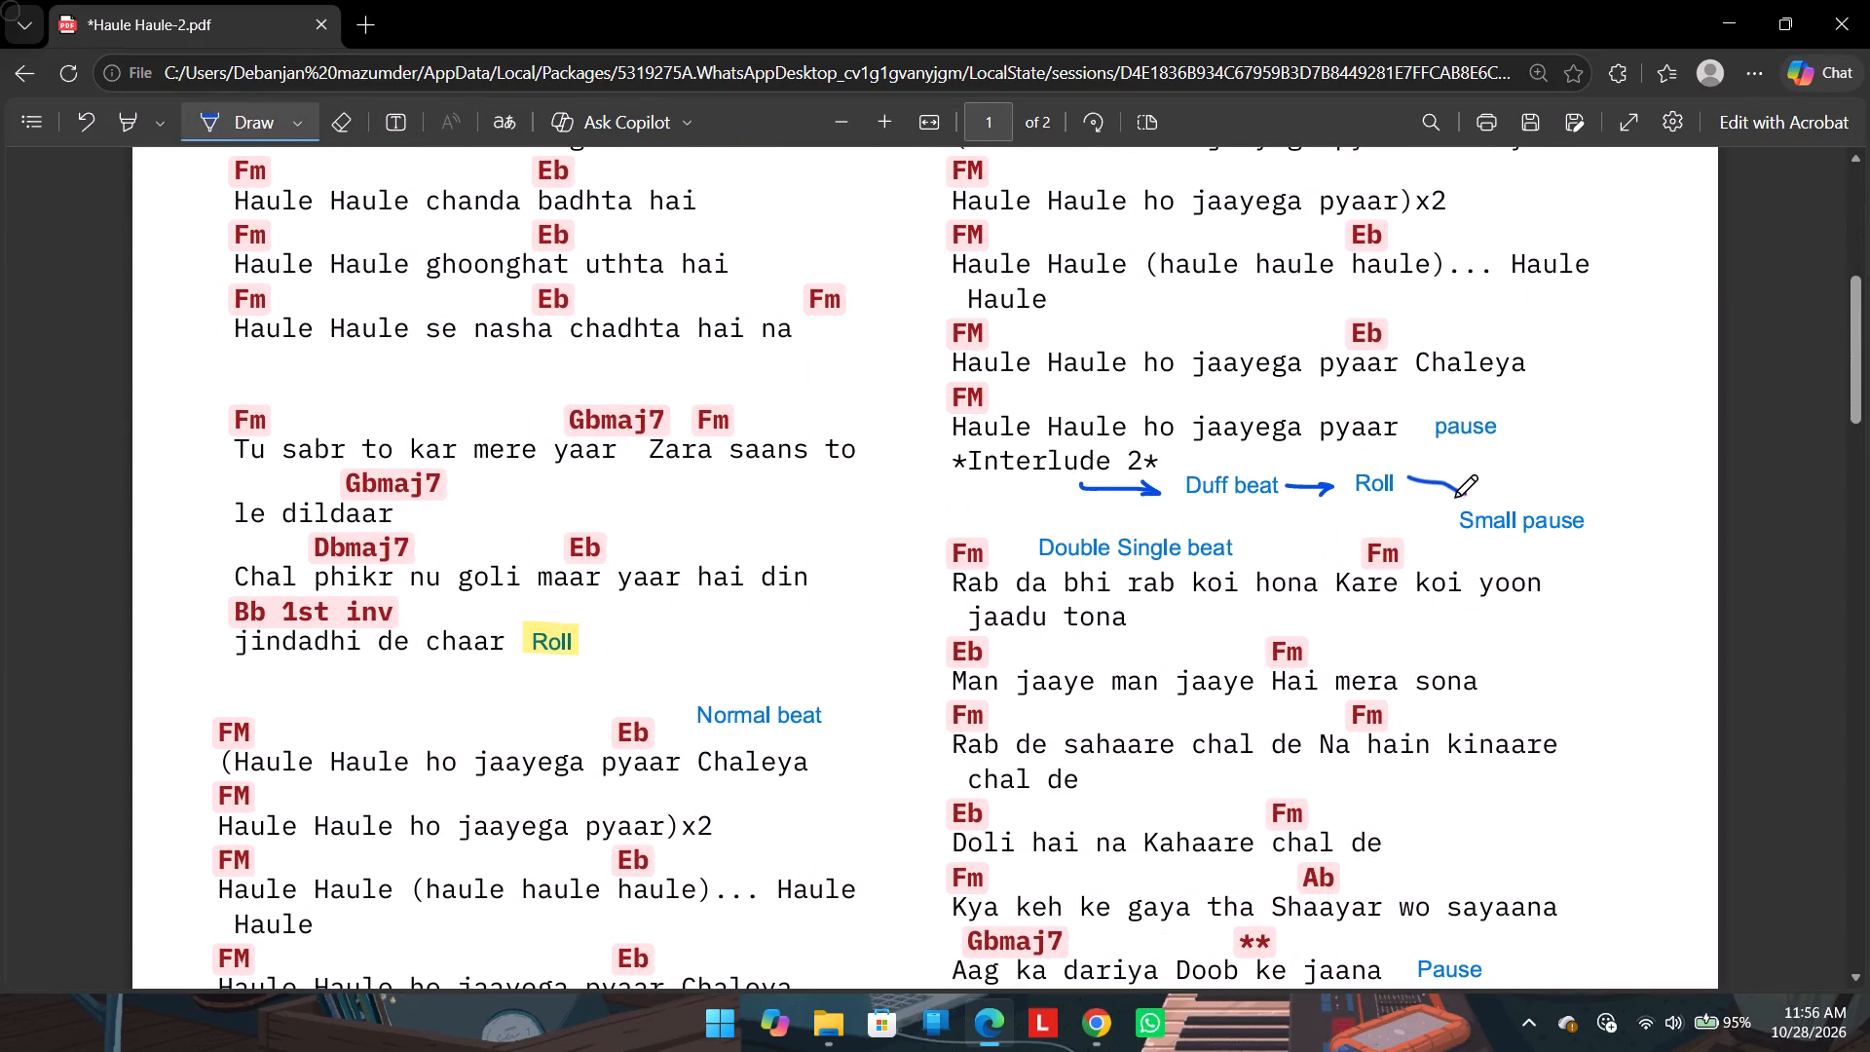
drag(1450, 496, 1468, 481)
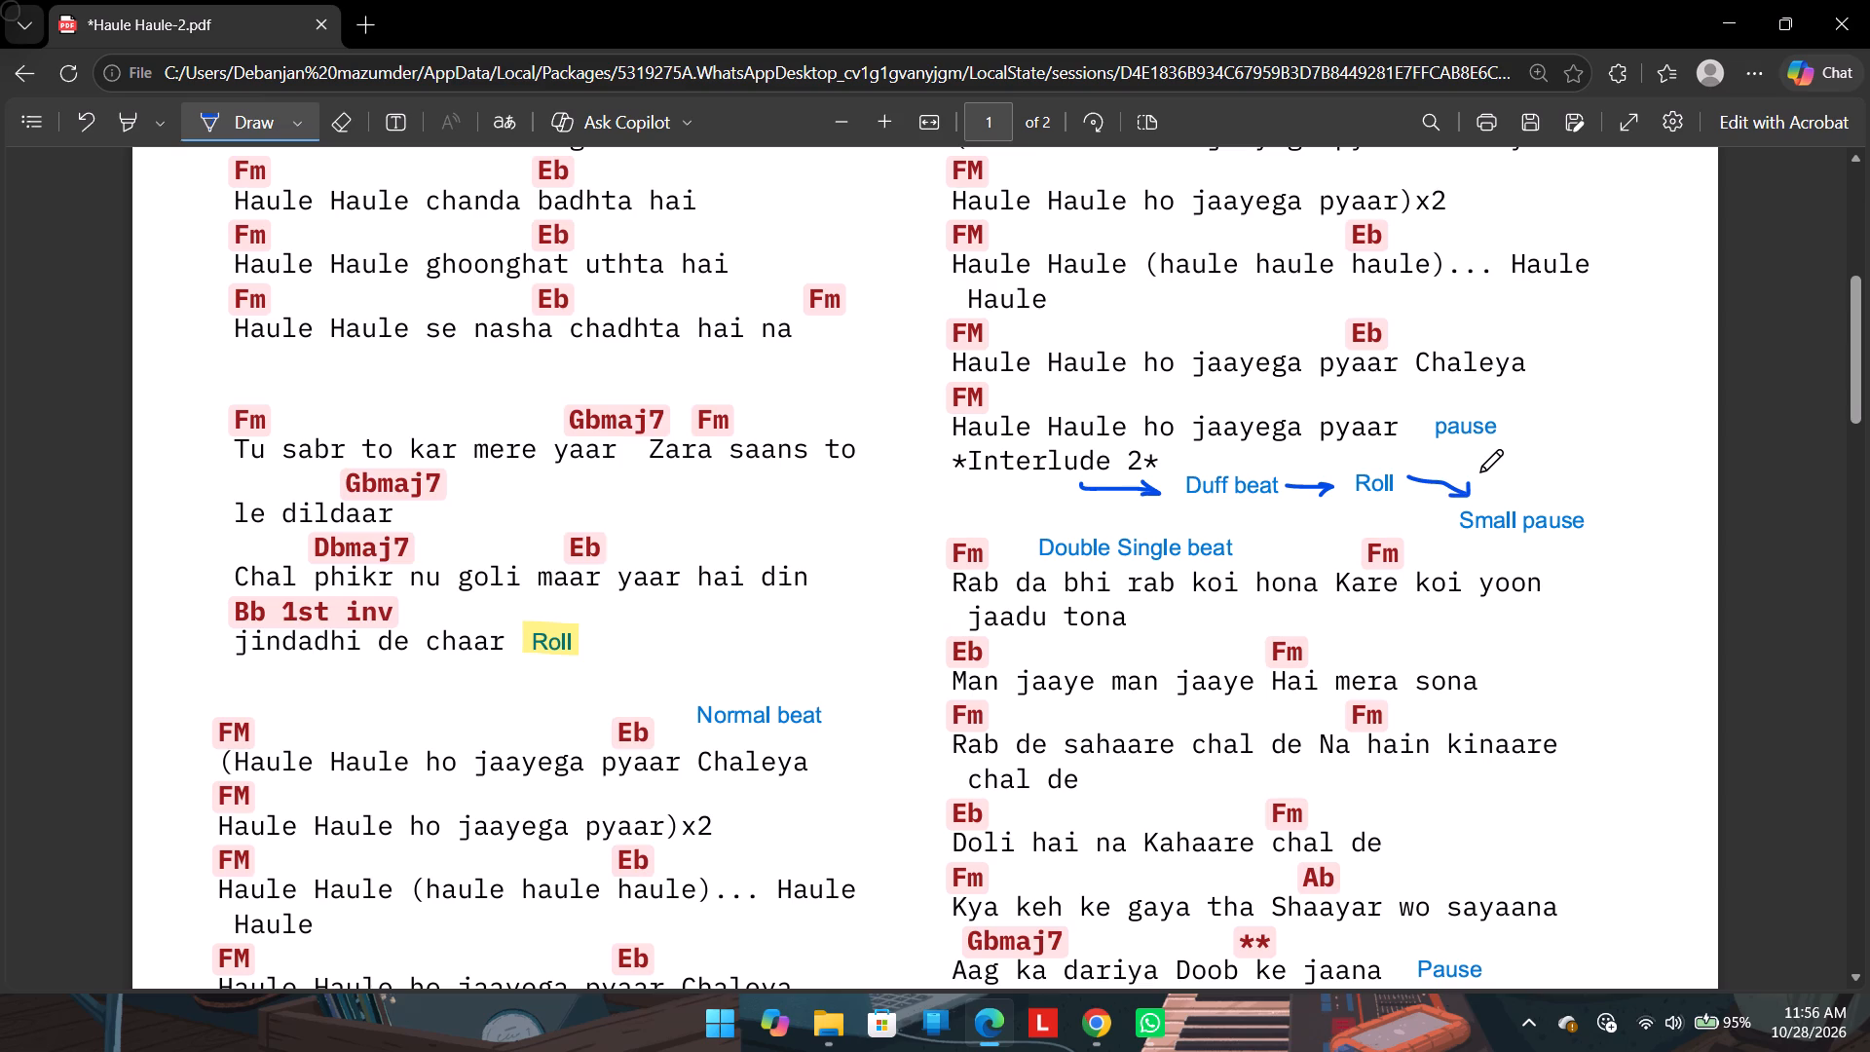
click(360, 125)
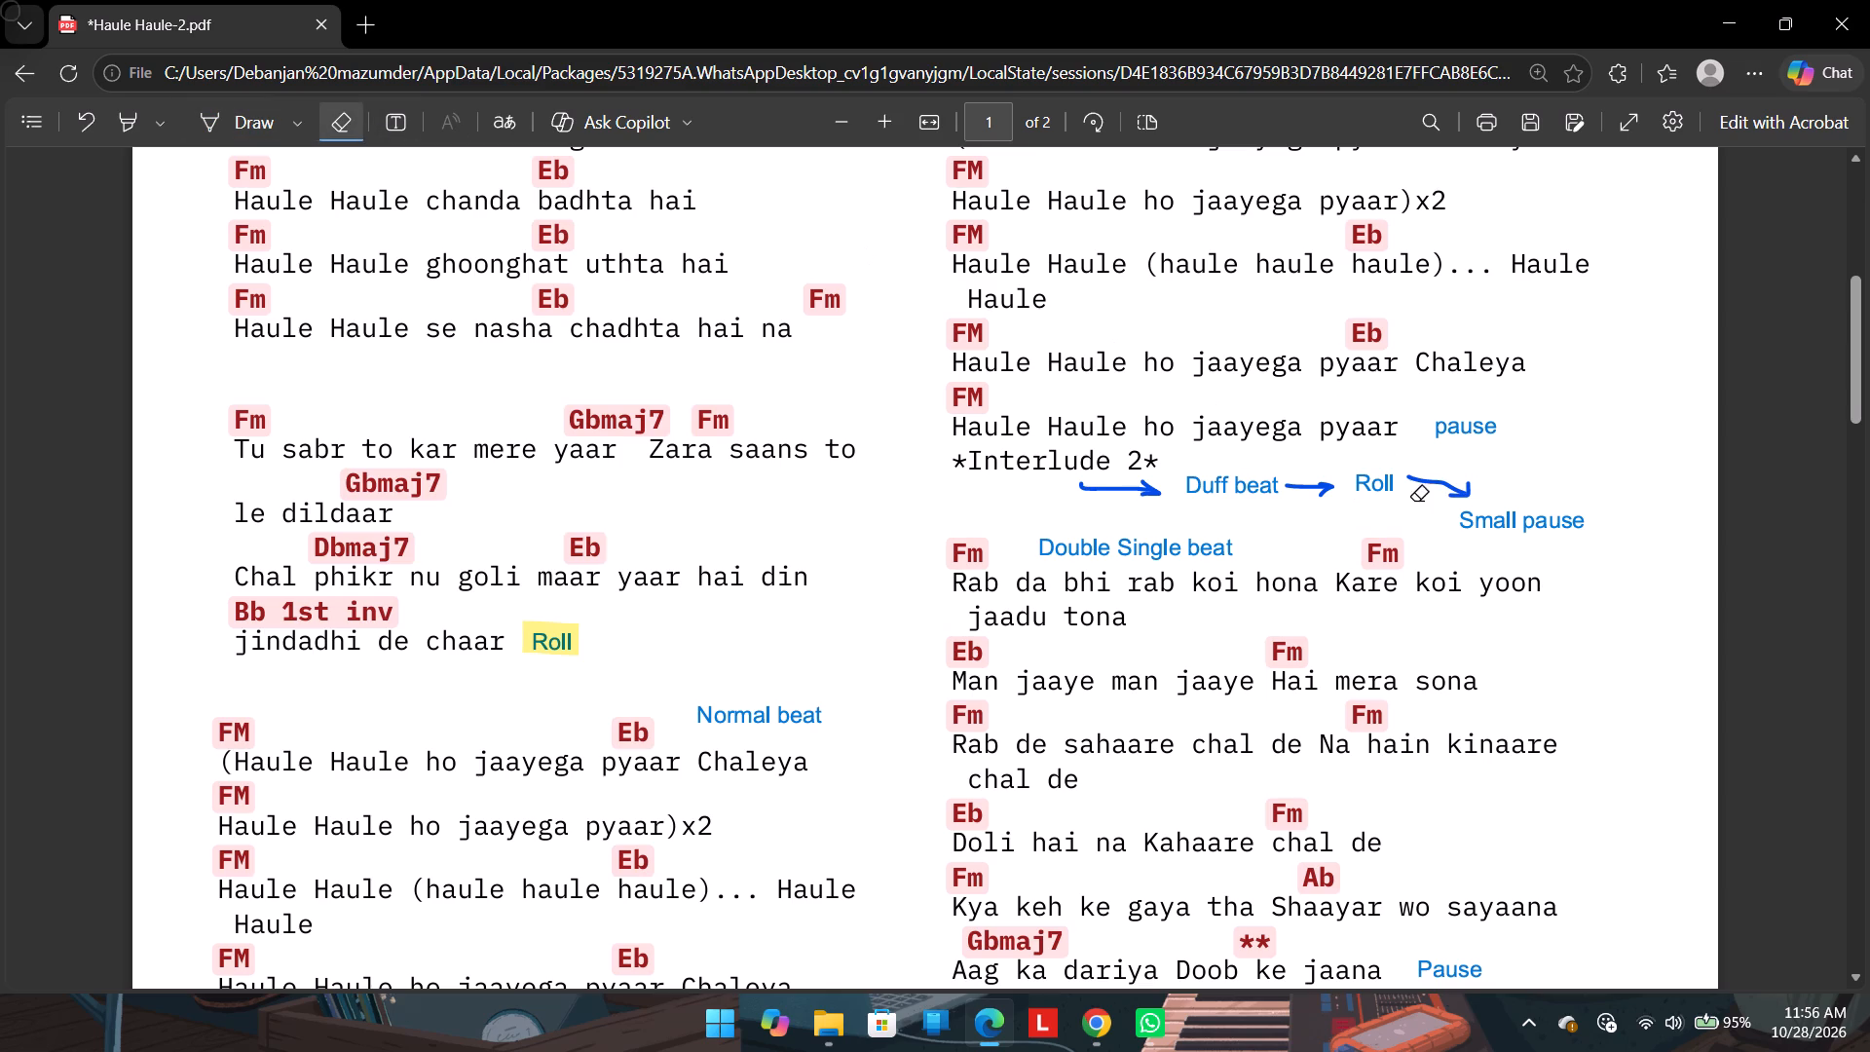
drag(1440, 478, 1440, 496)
Change the "Small pause" note near Interlude 2 to read "beat then Small pause".
click(398, 127)
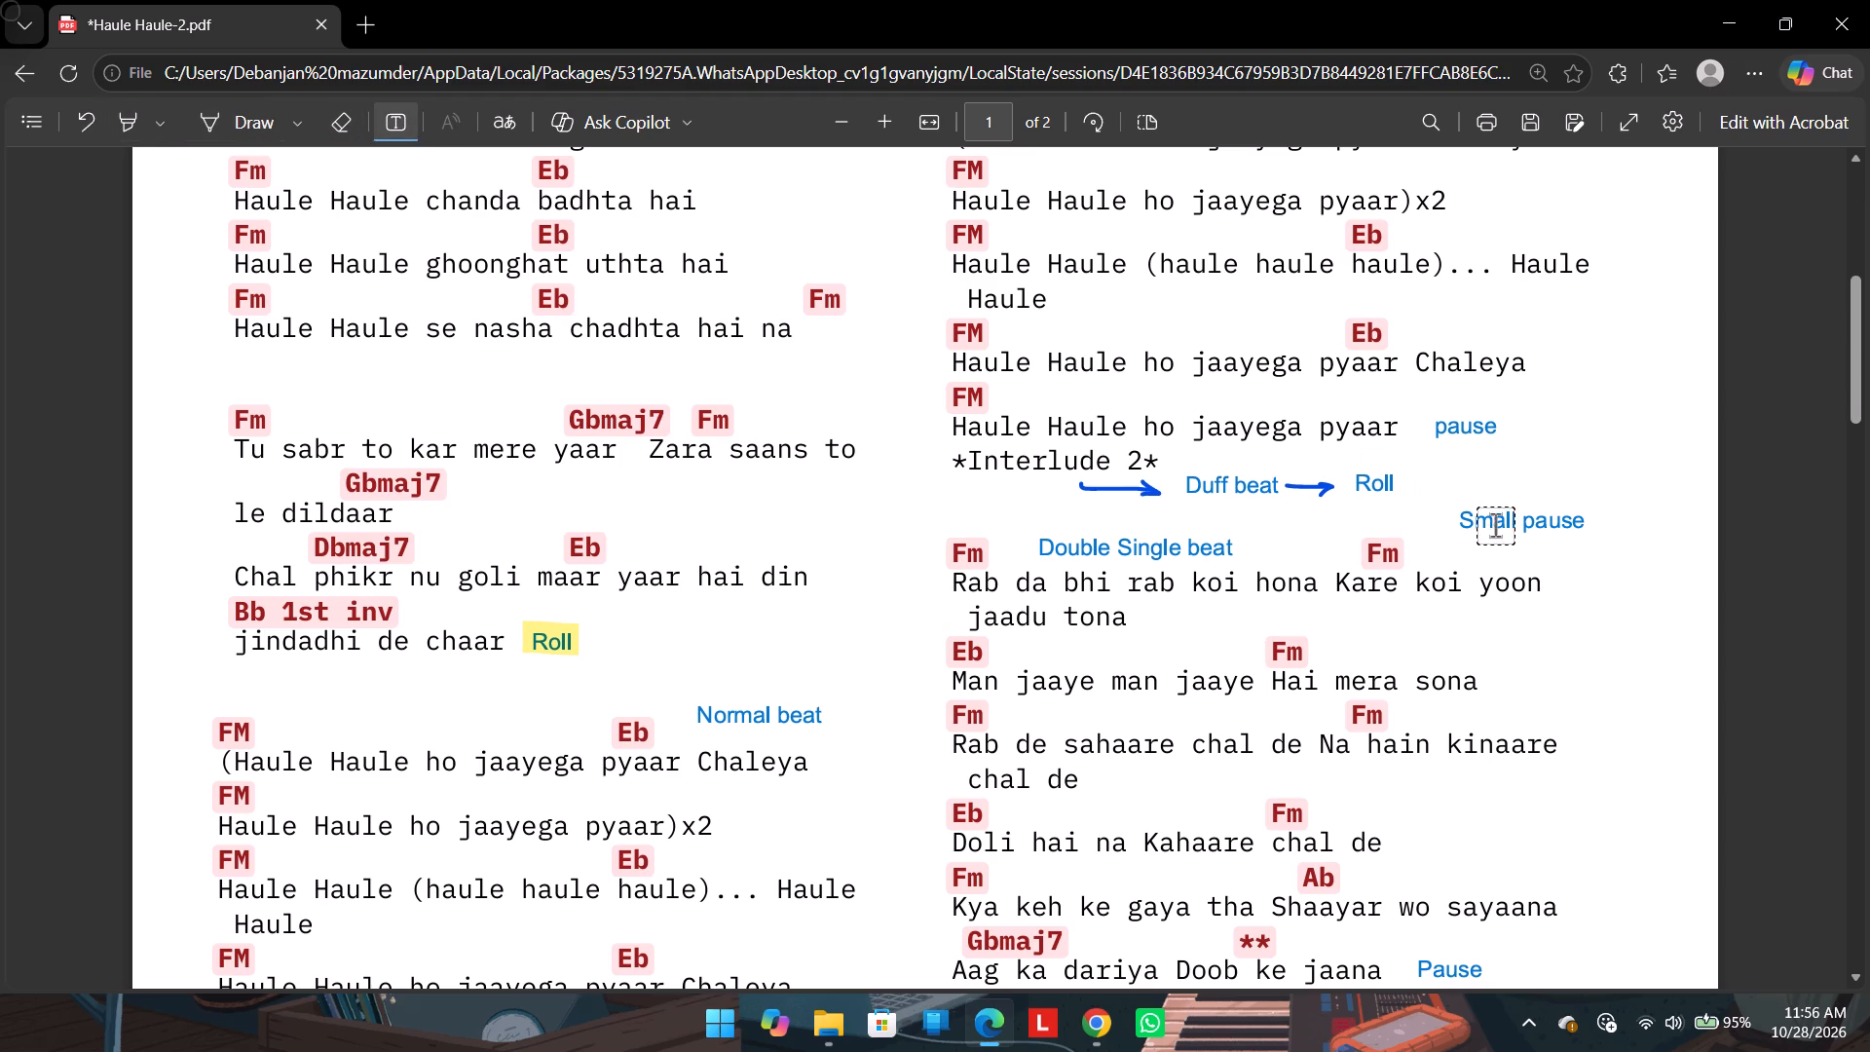
click(1496, 526)
text(beat the)
key(space)
key(BackSpace)
text(n)
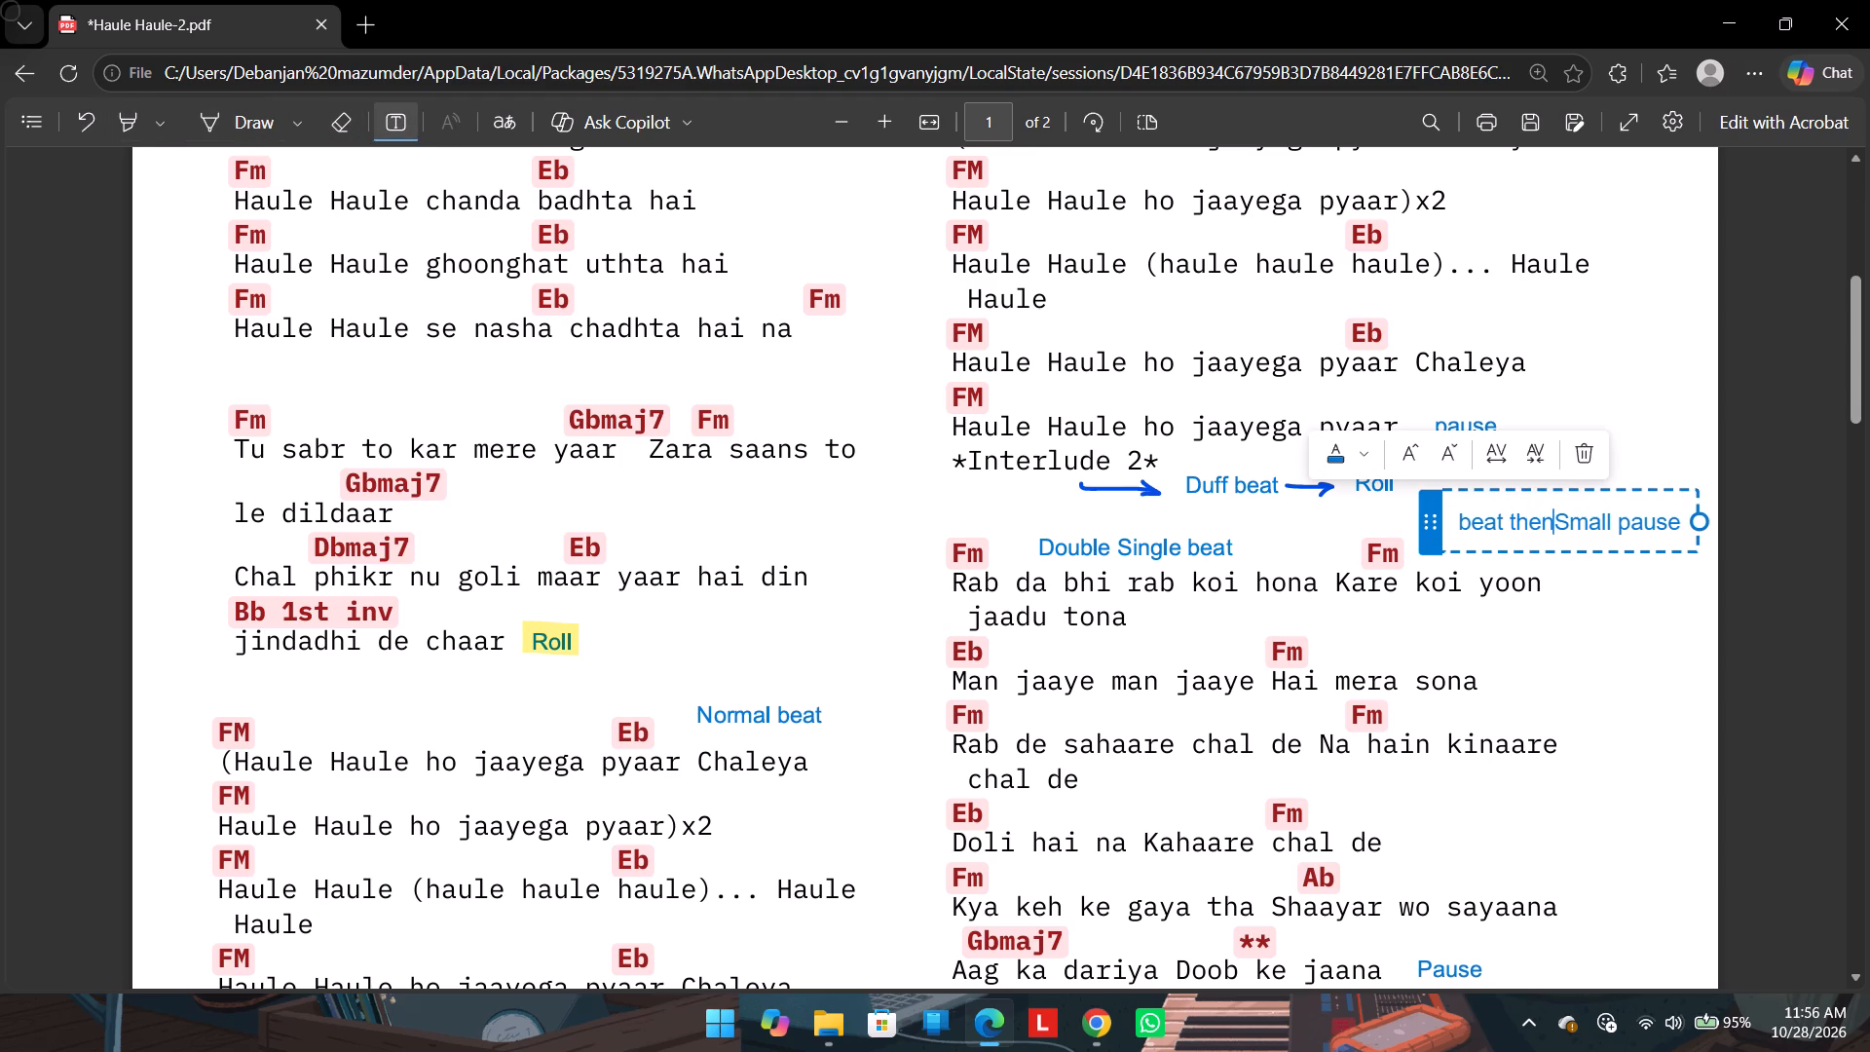
key(space)
click(1740, 663)
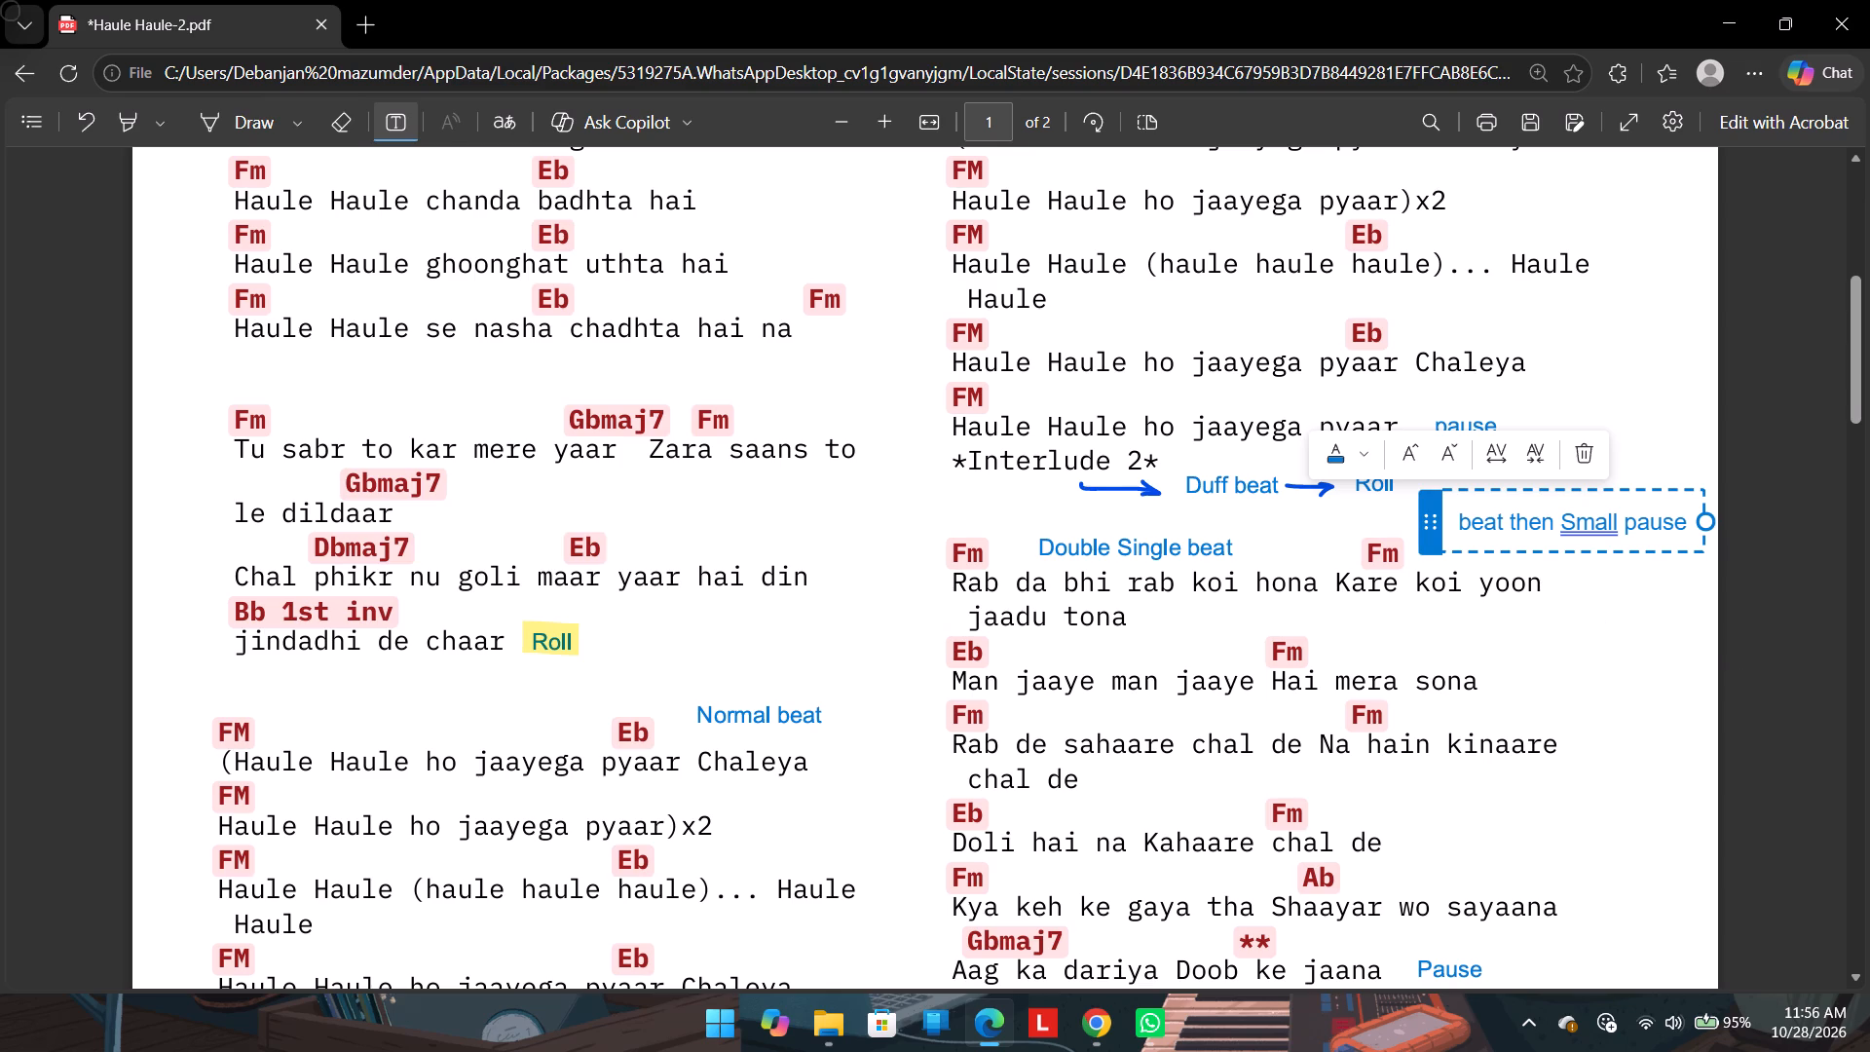
Move the "beat then Small pause" note level with the Interlude 2 "Roll" note, leaving a gap between them.
drag(1430, 529, 1390, 521)
click(1692, 602)
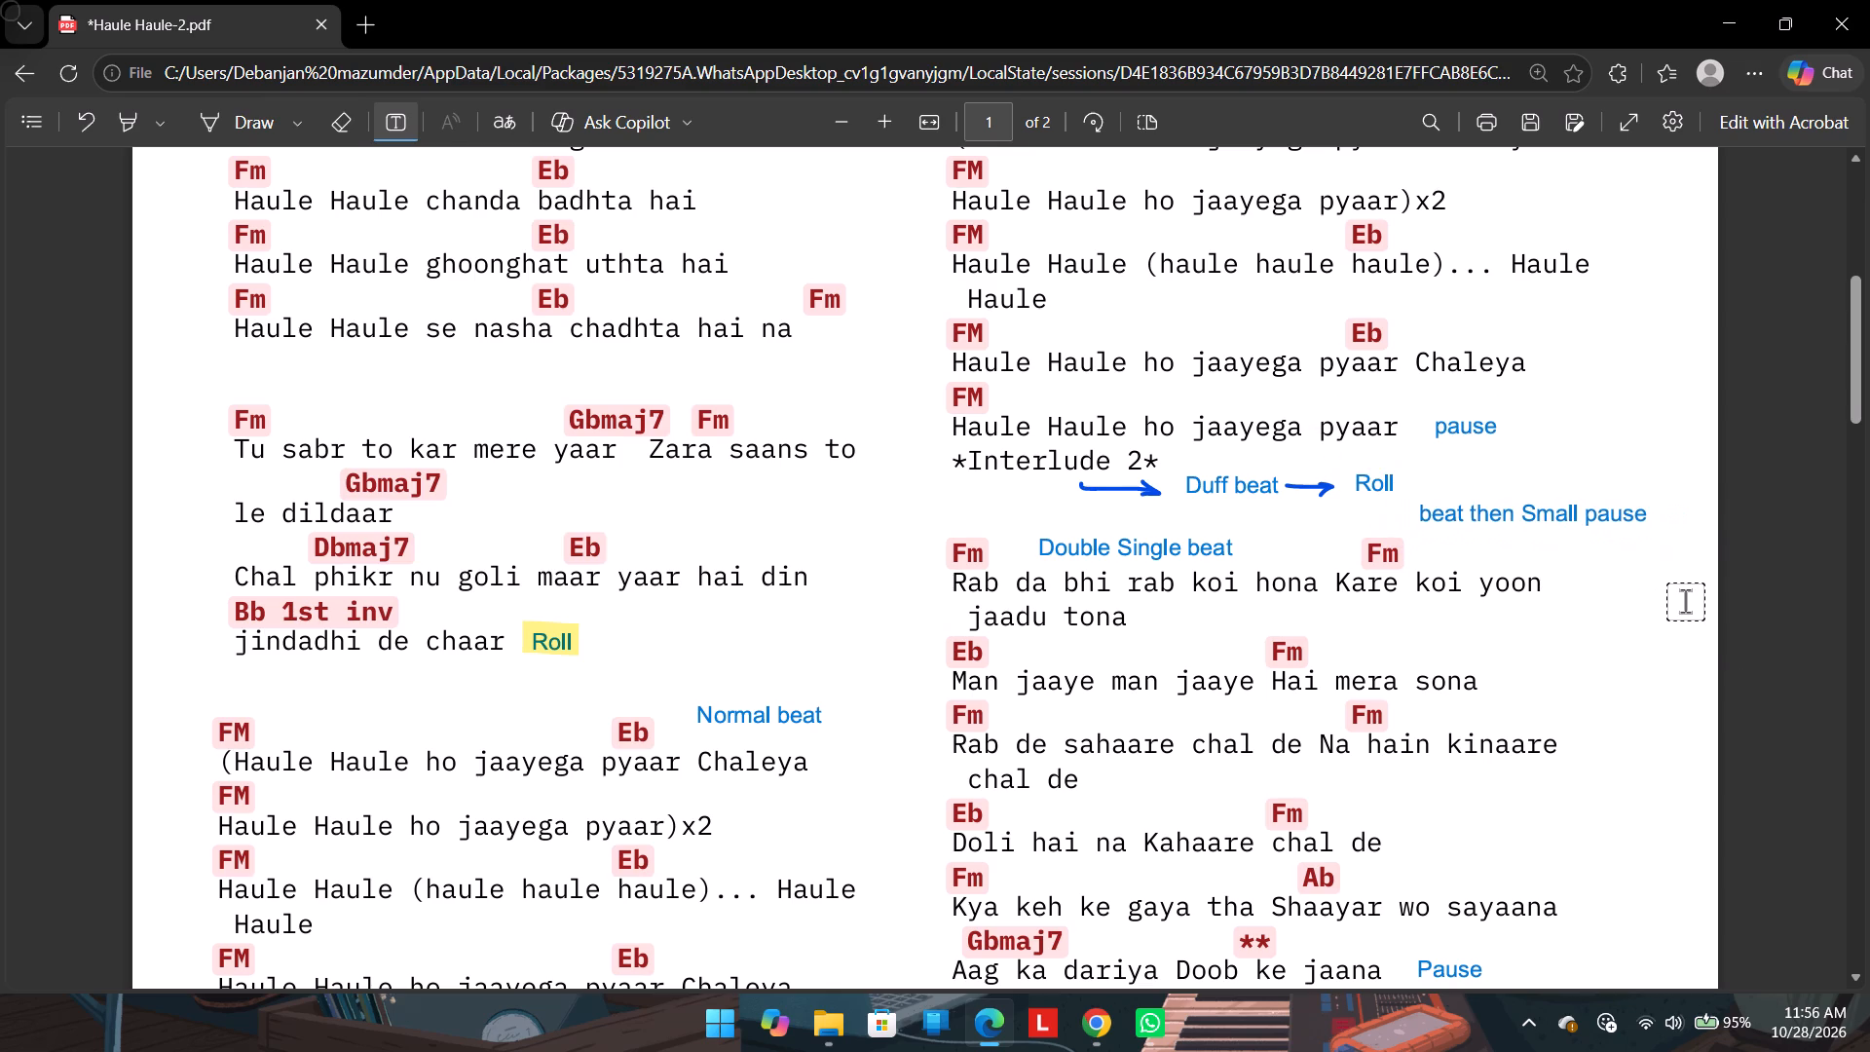
click(1497, 521)
drag(1390, 531, 1411, 502)
click(1411, 502)
click(1658, 583)
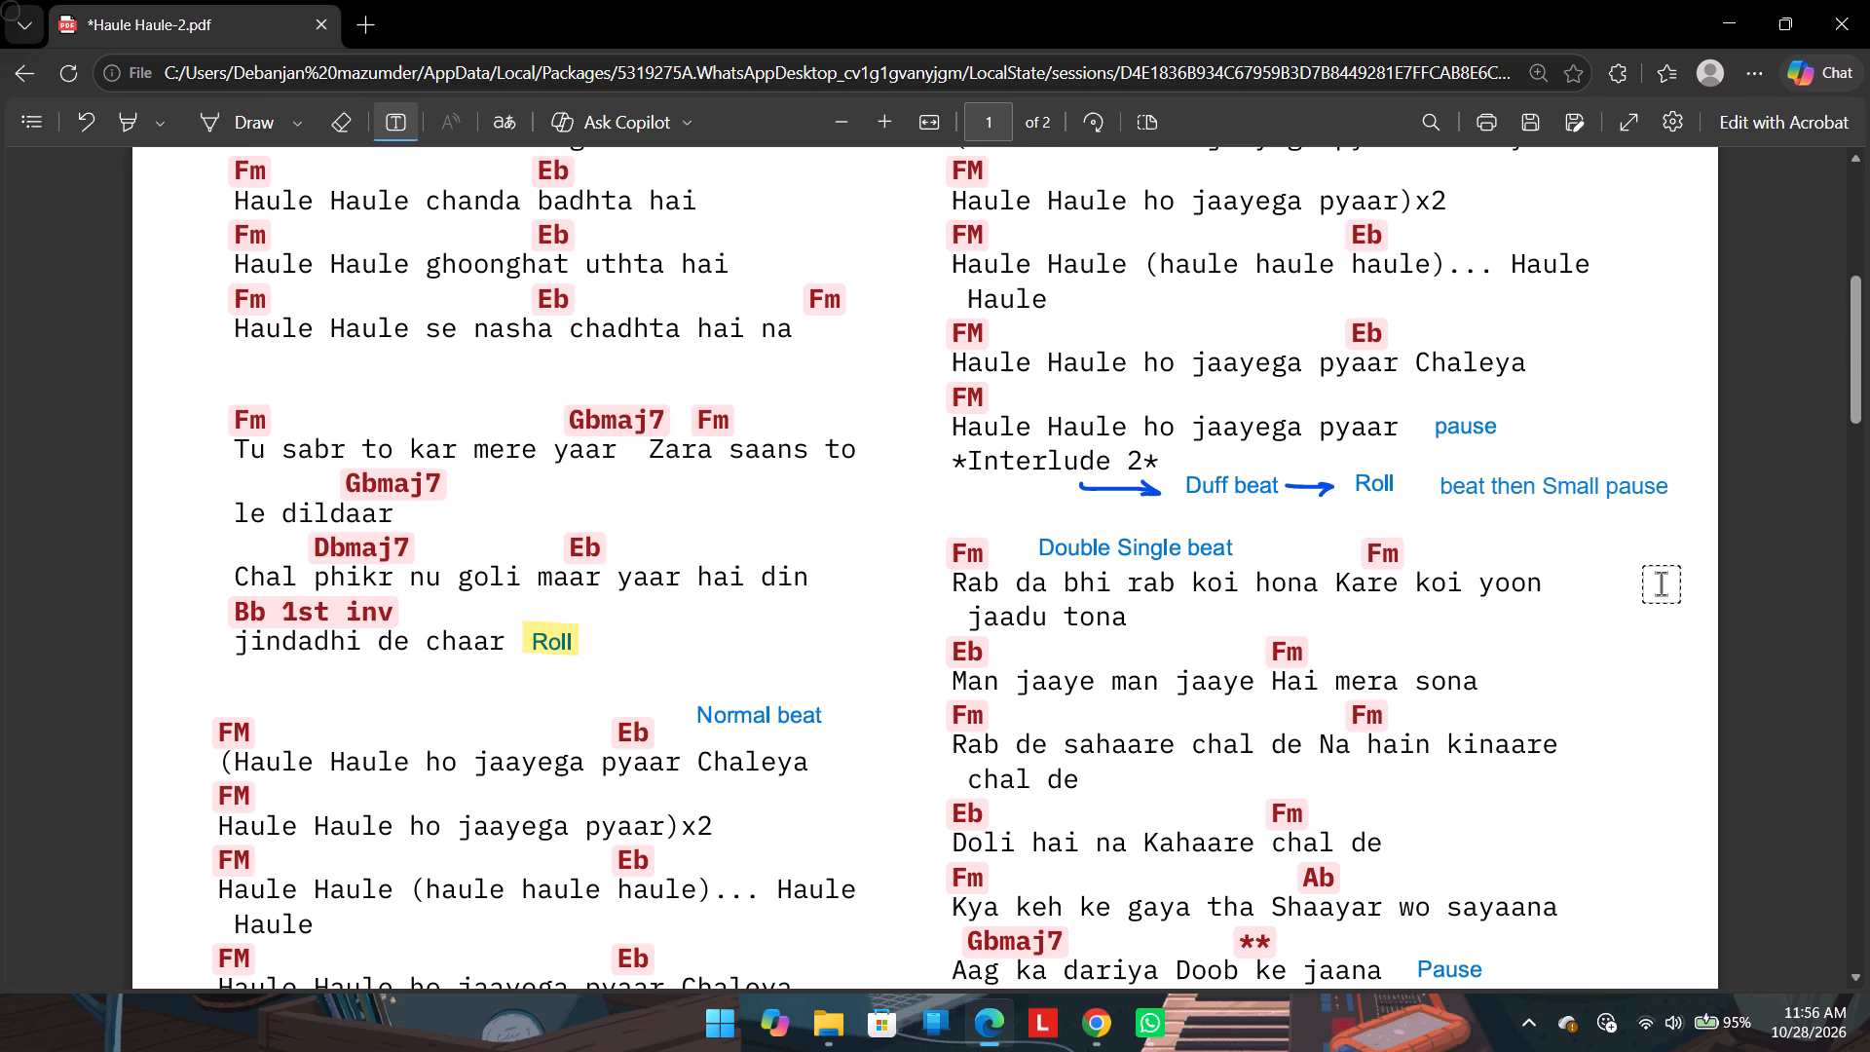
Draw a short arrow from the Interlude 2 "Roll" note to the "beat then Small pause" note.
scroll(1650, 589, down, 1)
scroll(1647, 590, up, 2)
scroll(1647, 590, down, 1)
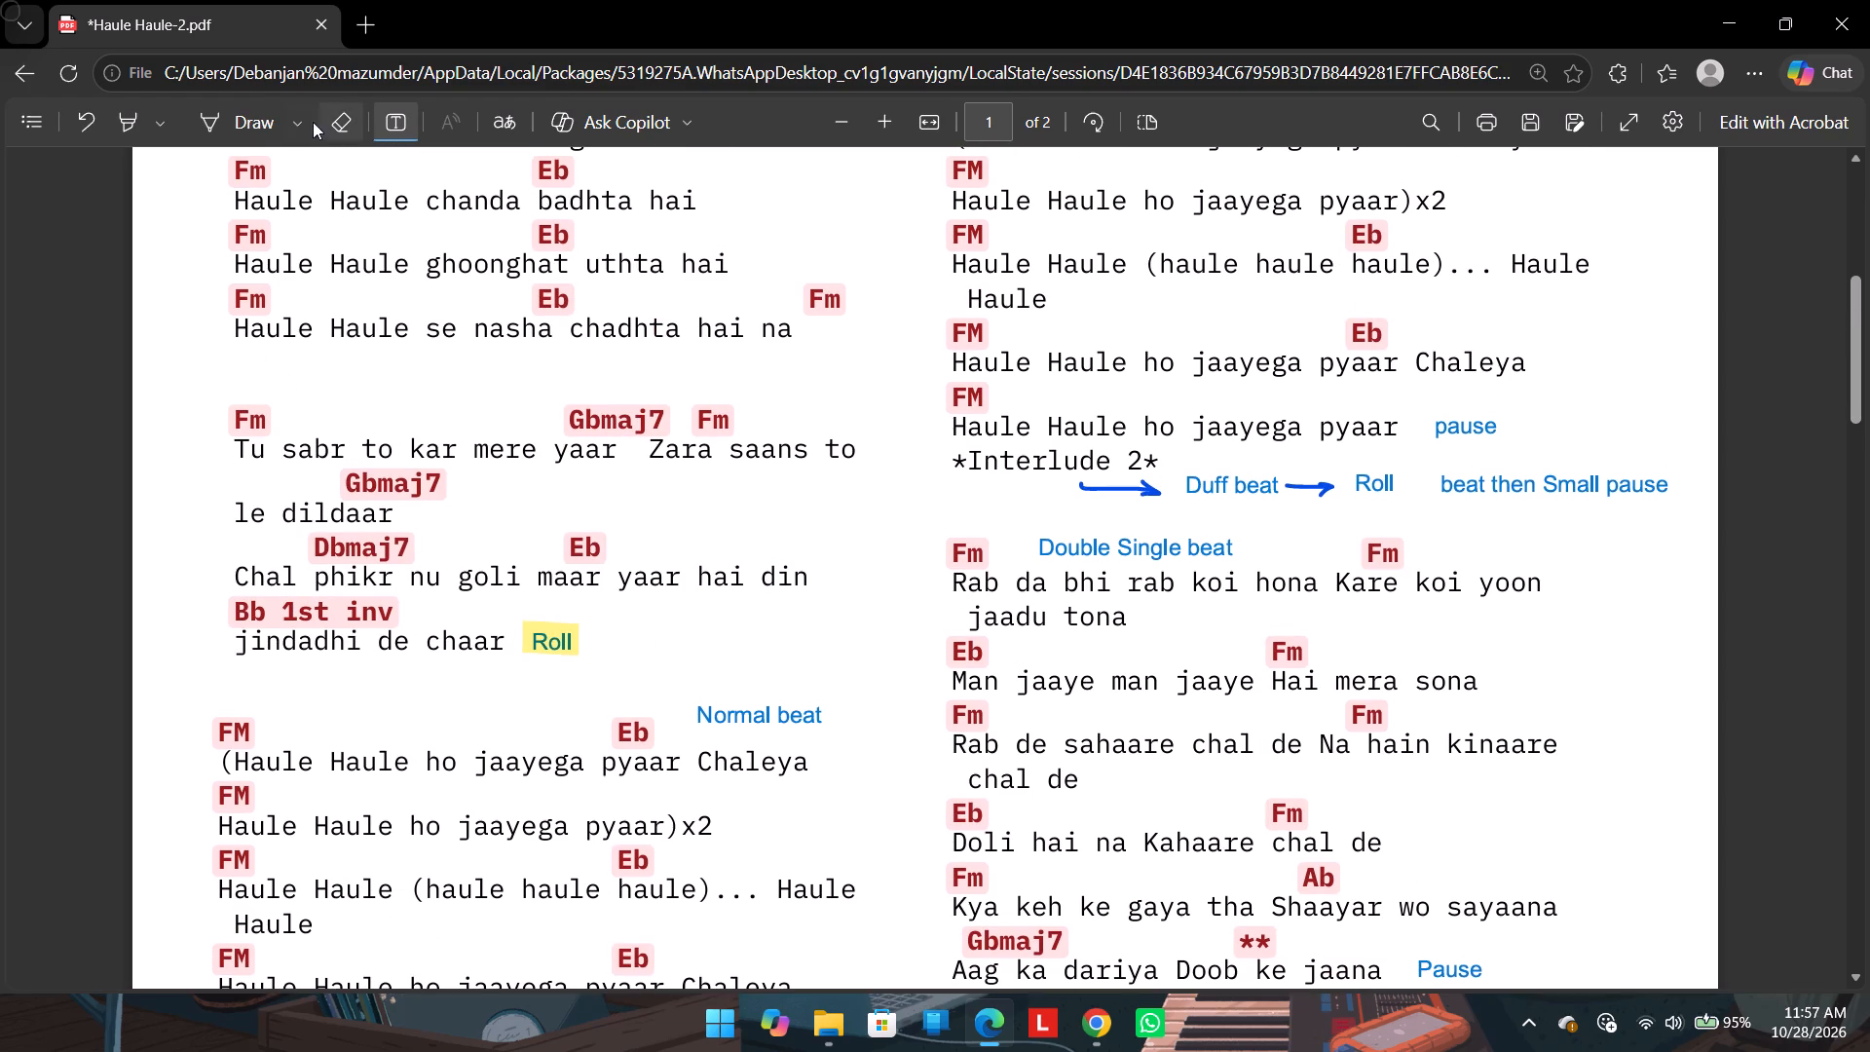
click(244, 127)
drag(1402, 481, 1418, 484)
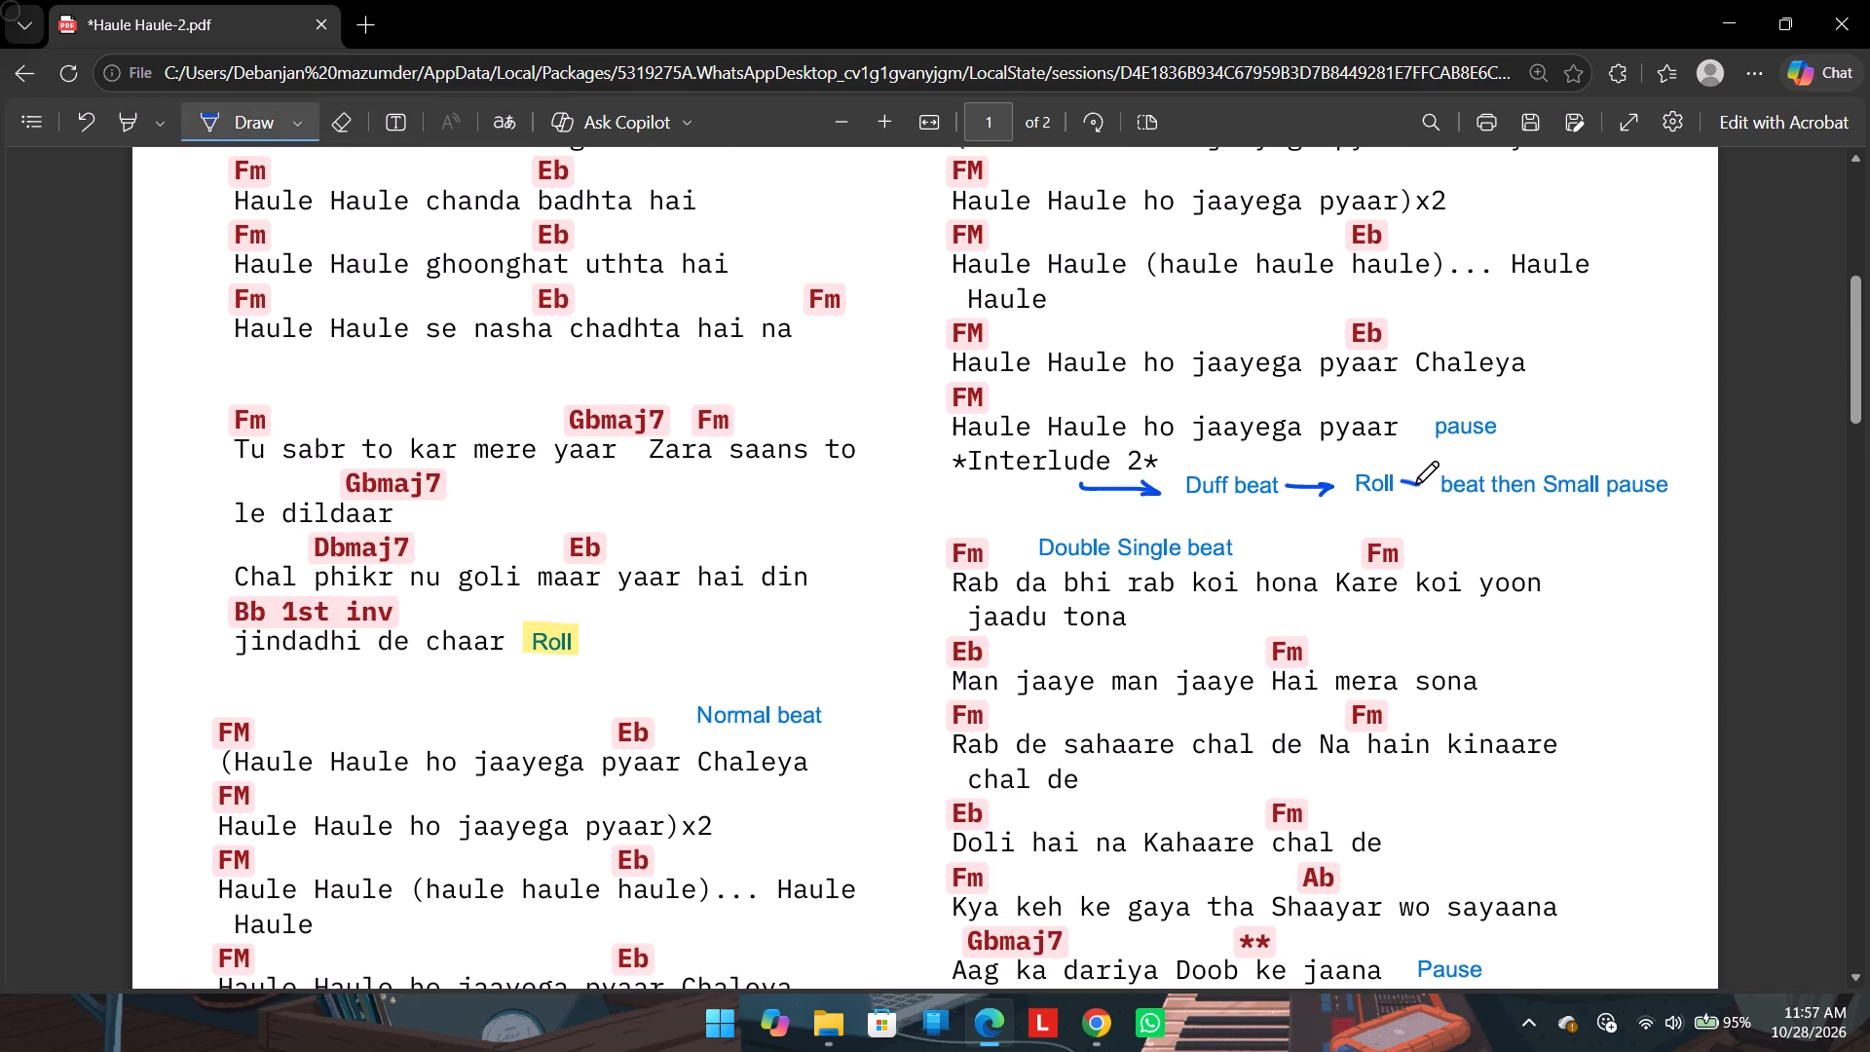
drag(1418, 484, 1421, 482)
drag(1410, 477, 1415, 488)
Highlight the first column's two "Double single beat" notes, its "Normal beat" note and its bottom "Roll" note in yellow.
scroll(1414, 489, down, 3)
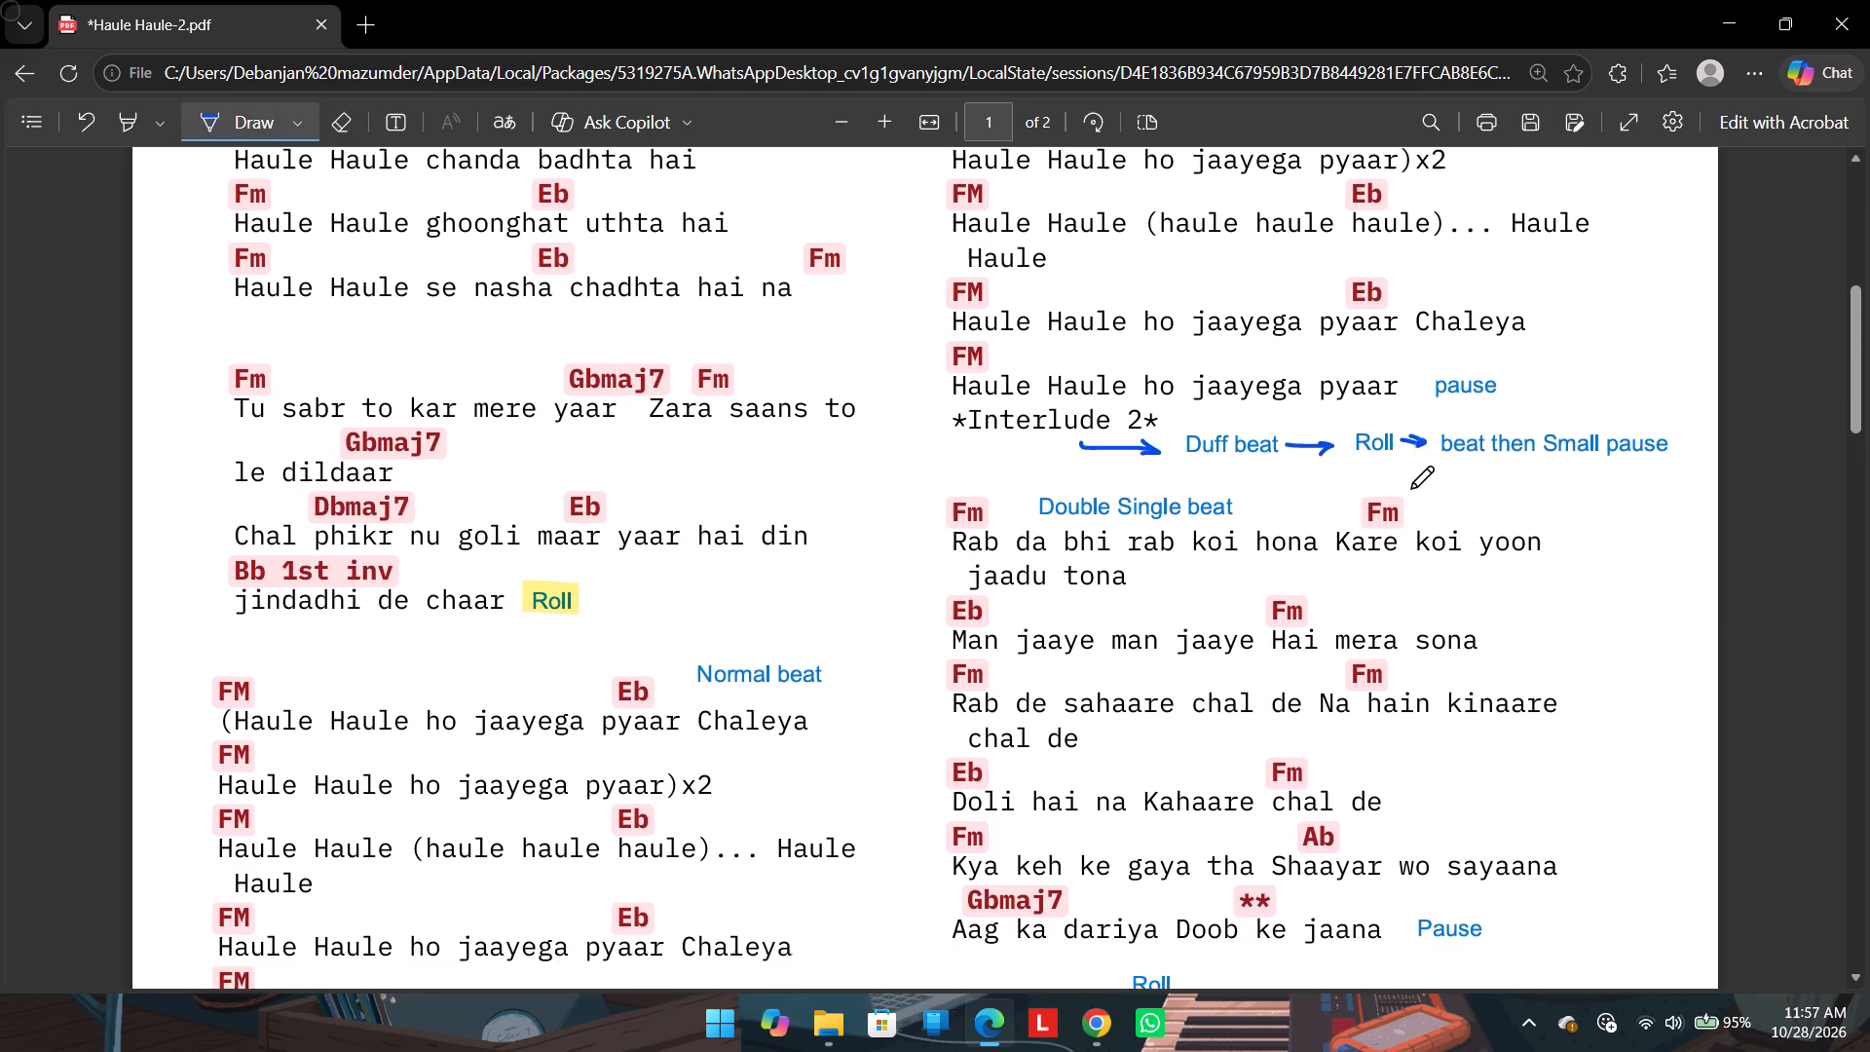
scroll(1413, 489, down, 4)
scroll(1396, 474, up, 7)
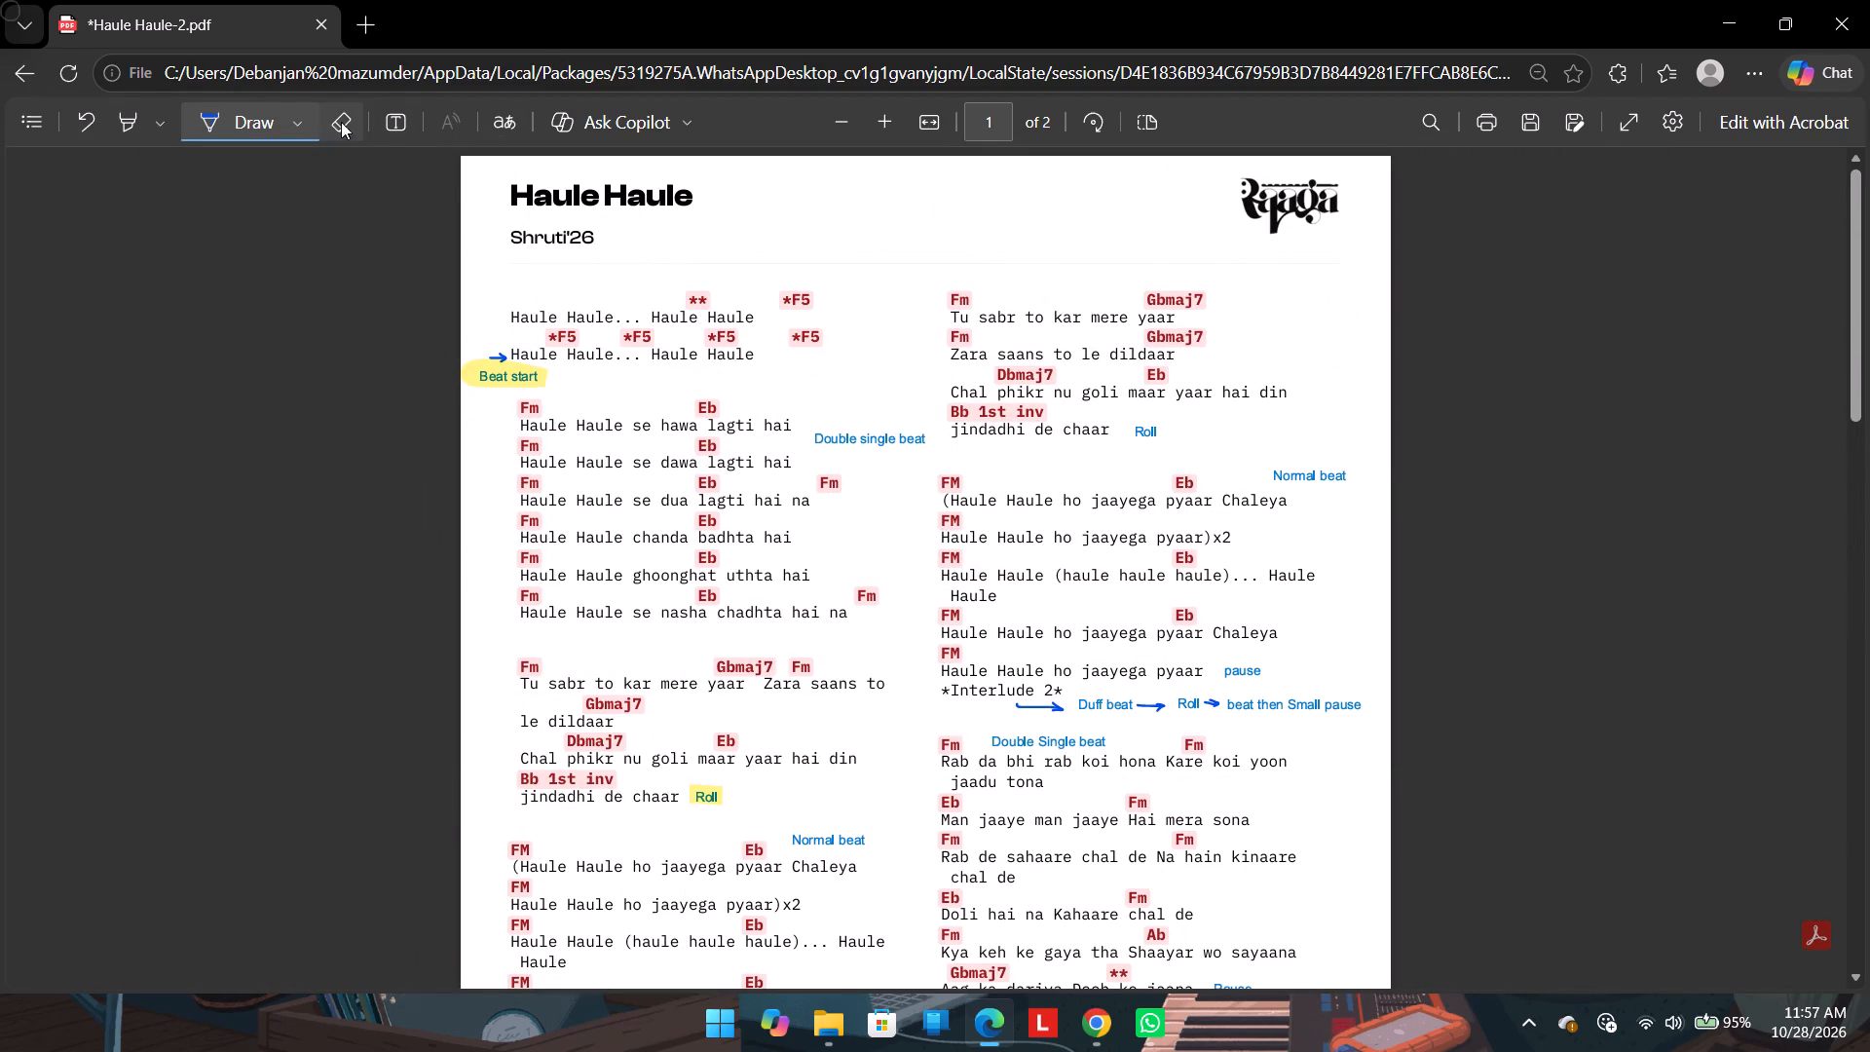
click(120, 122)
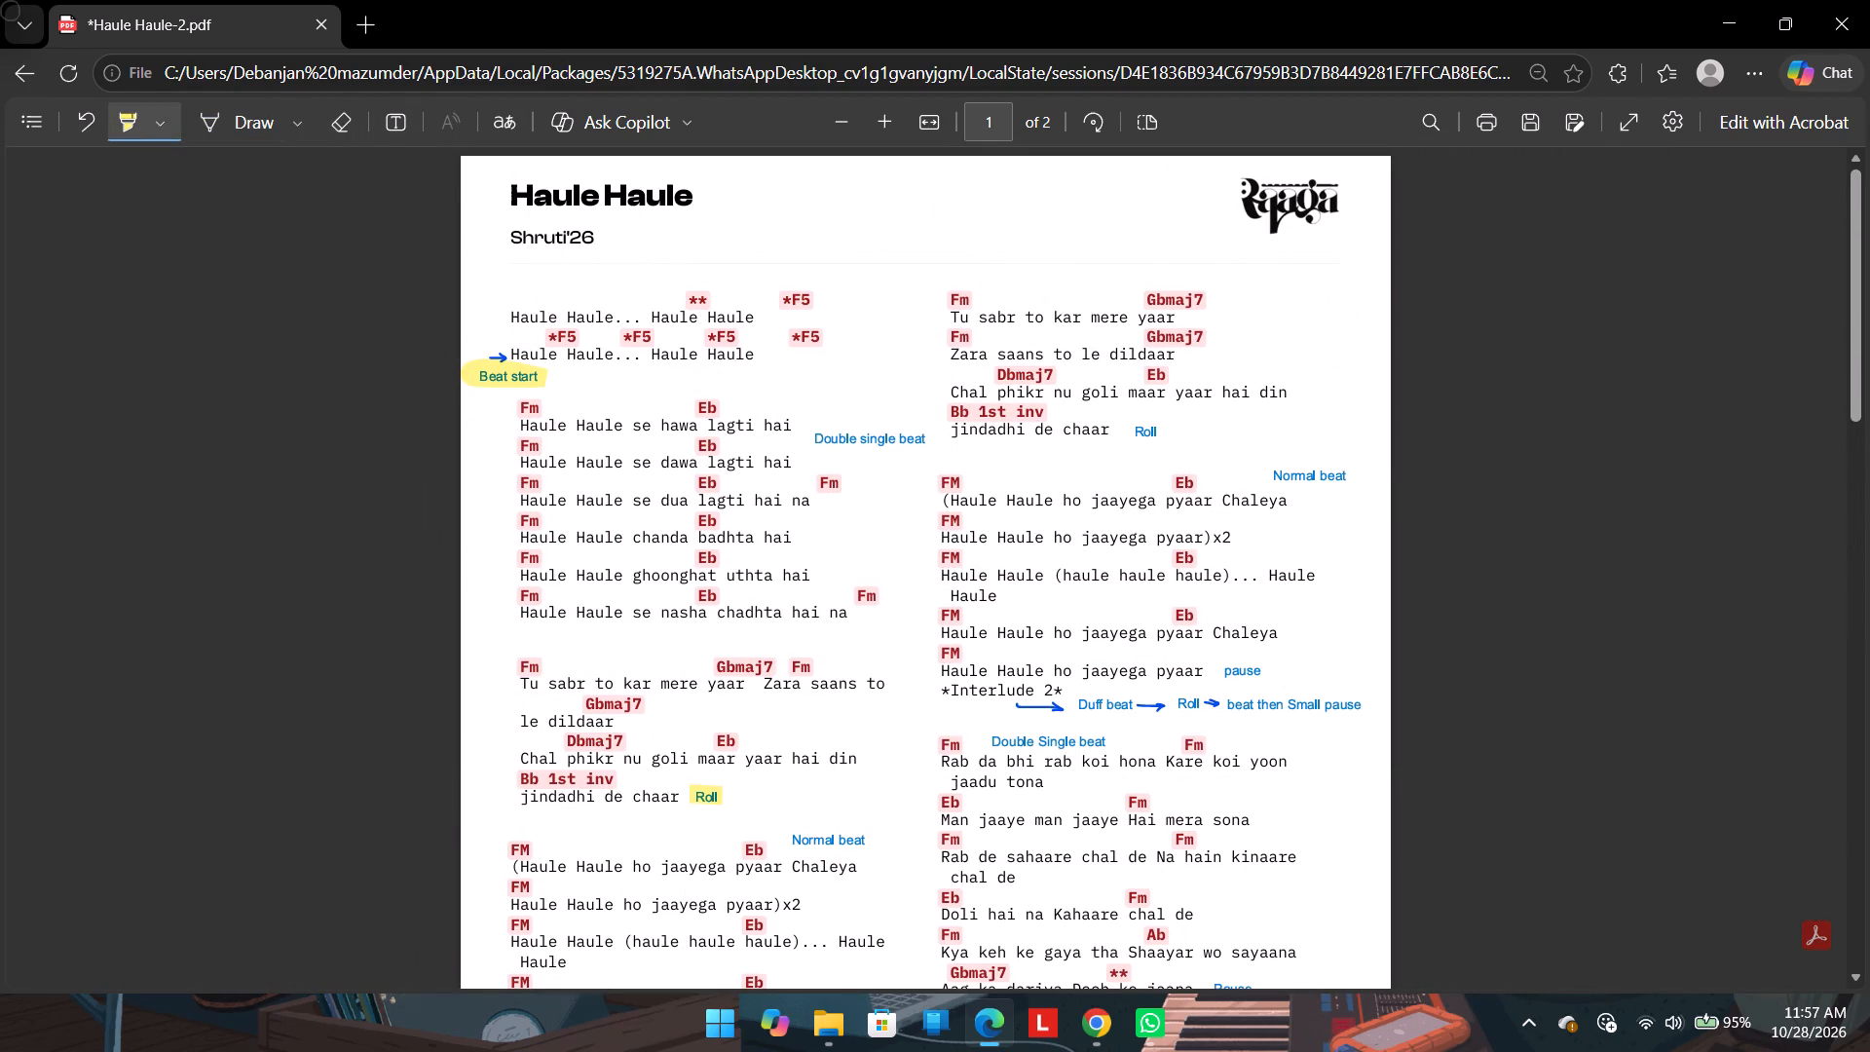
drag(803, 432, 864, 438)
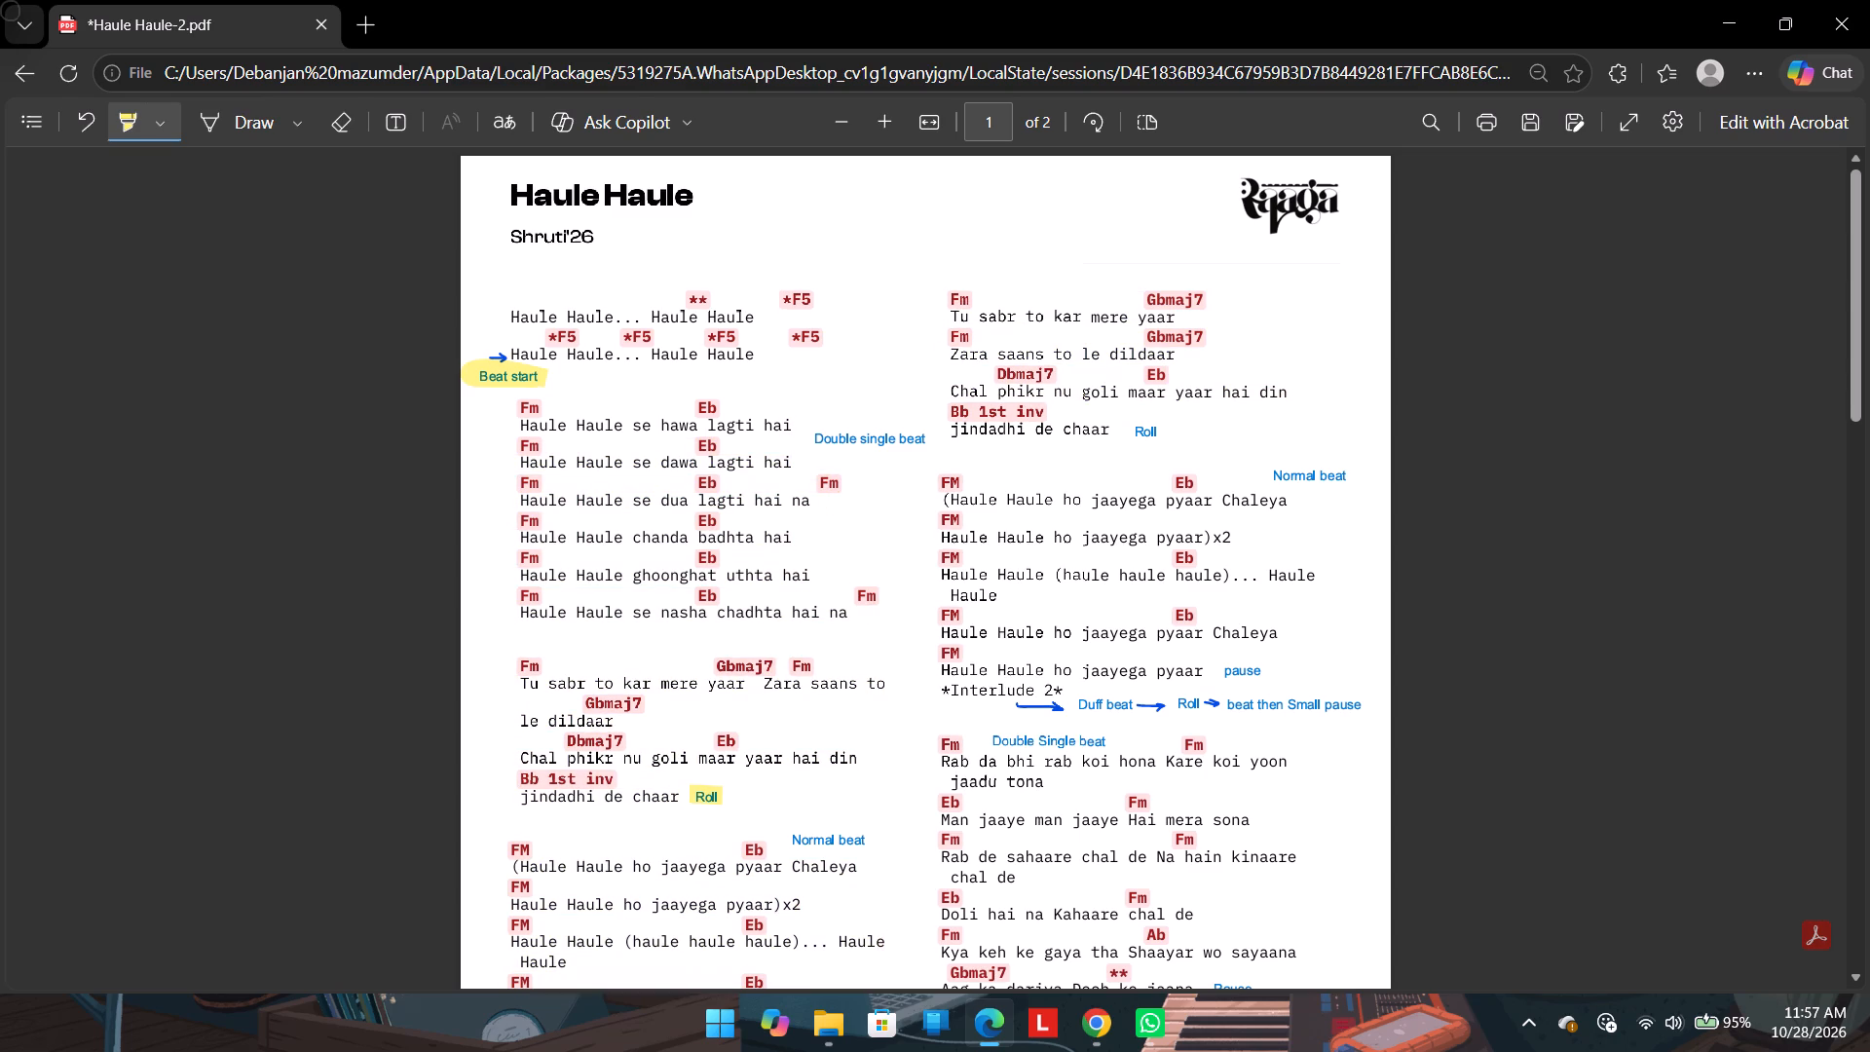
key(ctrl+z)
drag(927, 439, 810, 433)
scroll(830, 456, down, 2)
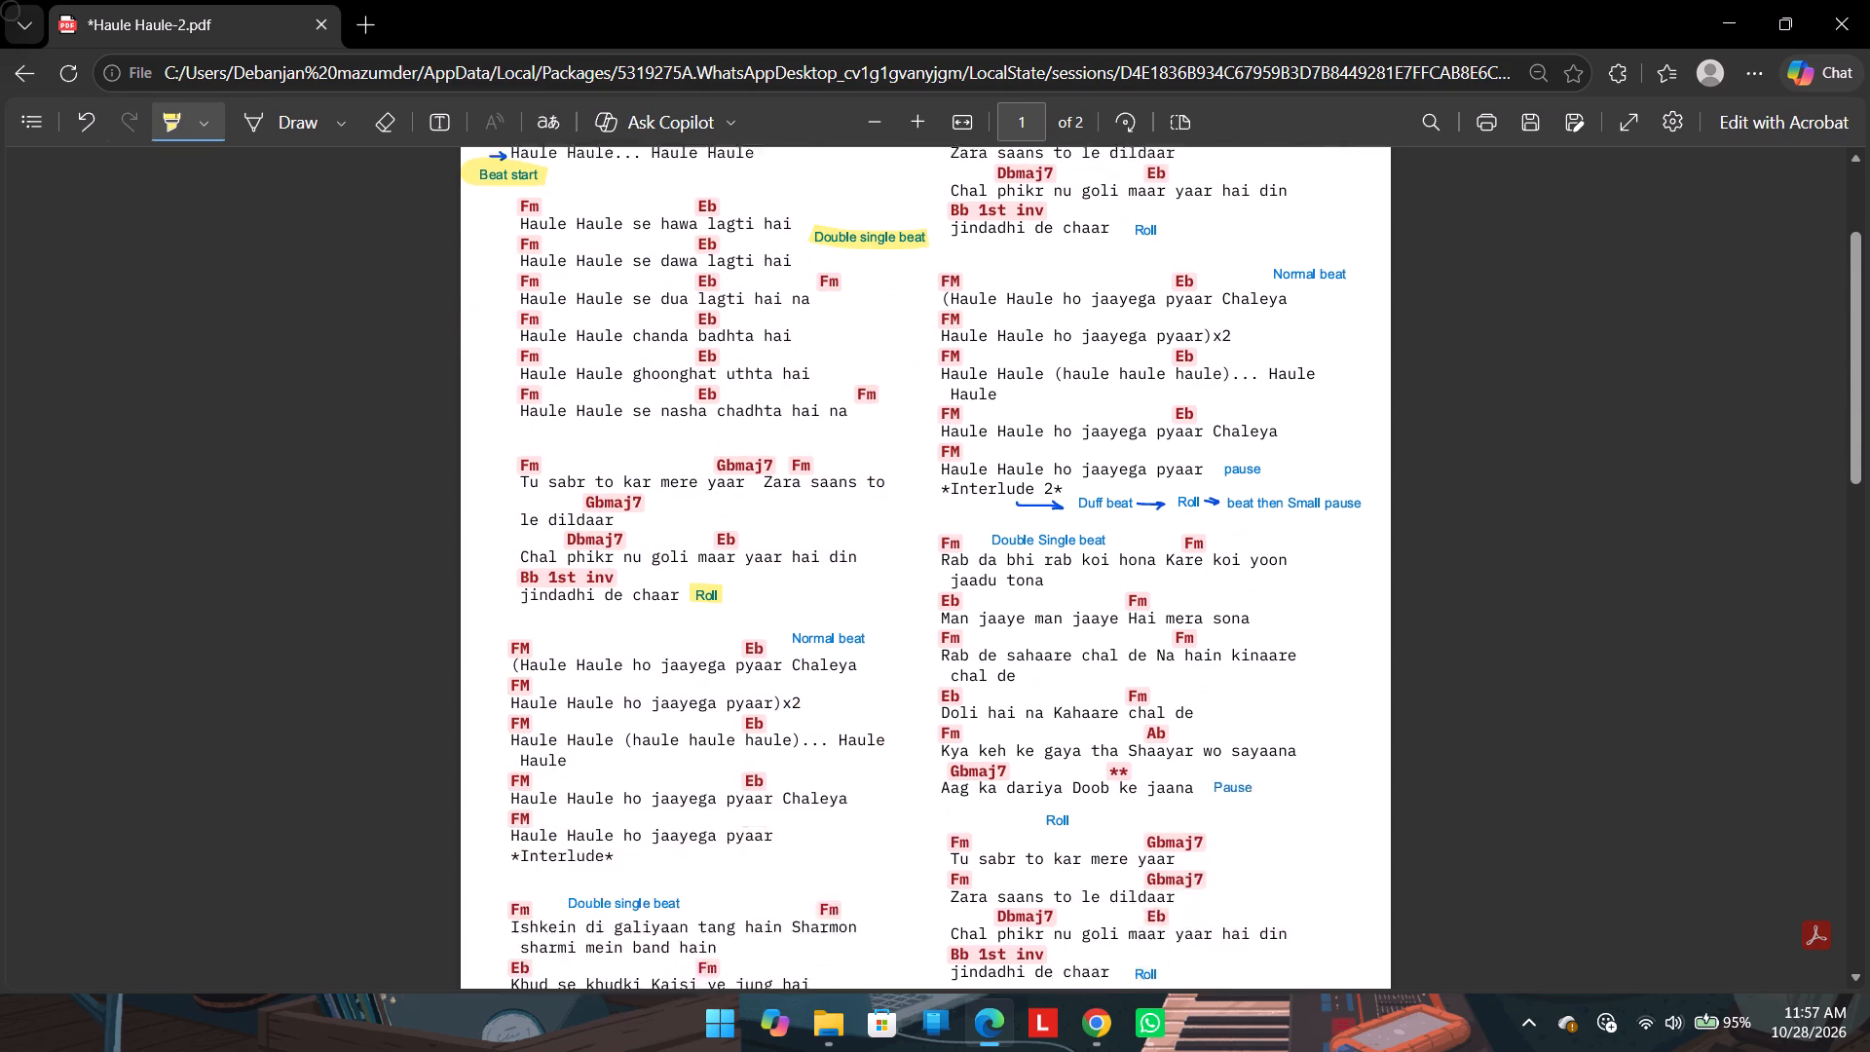
drag(871, 591, 798, 589)
scroll(806, 580, down, 2)
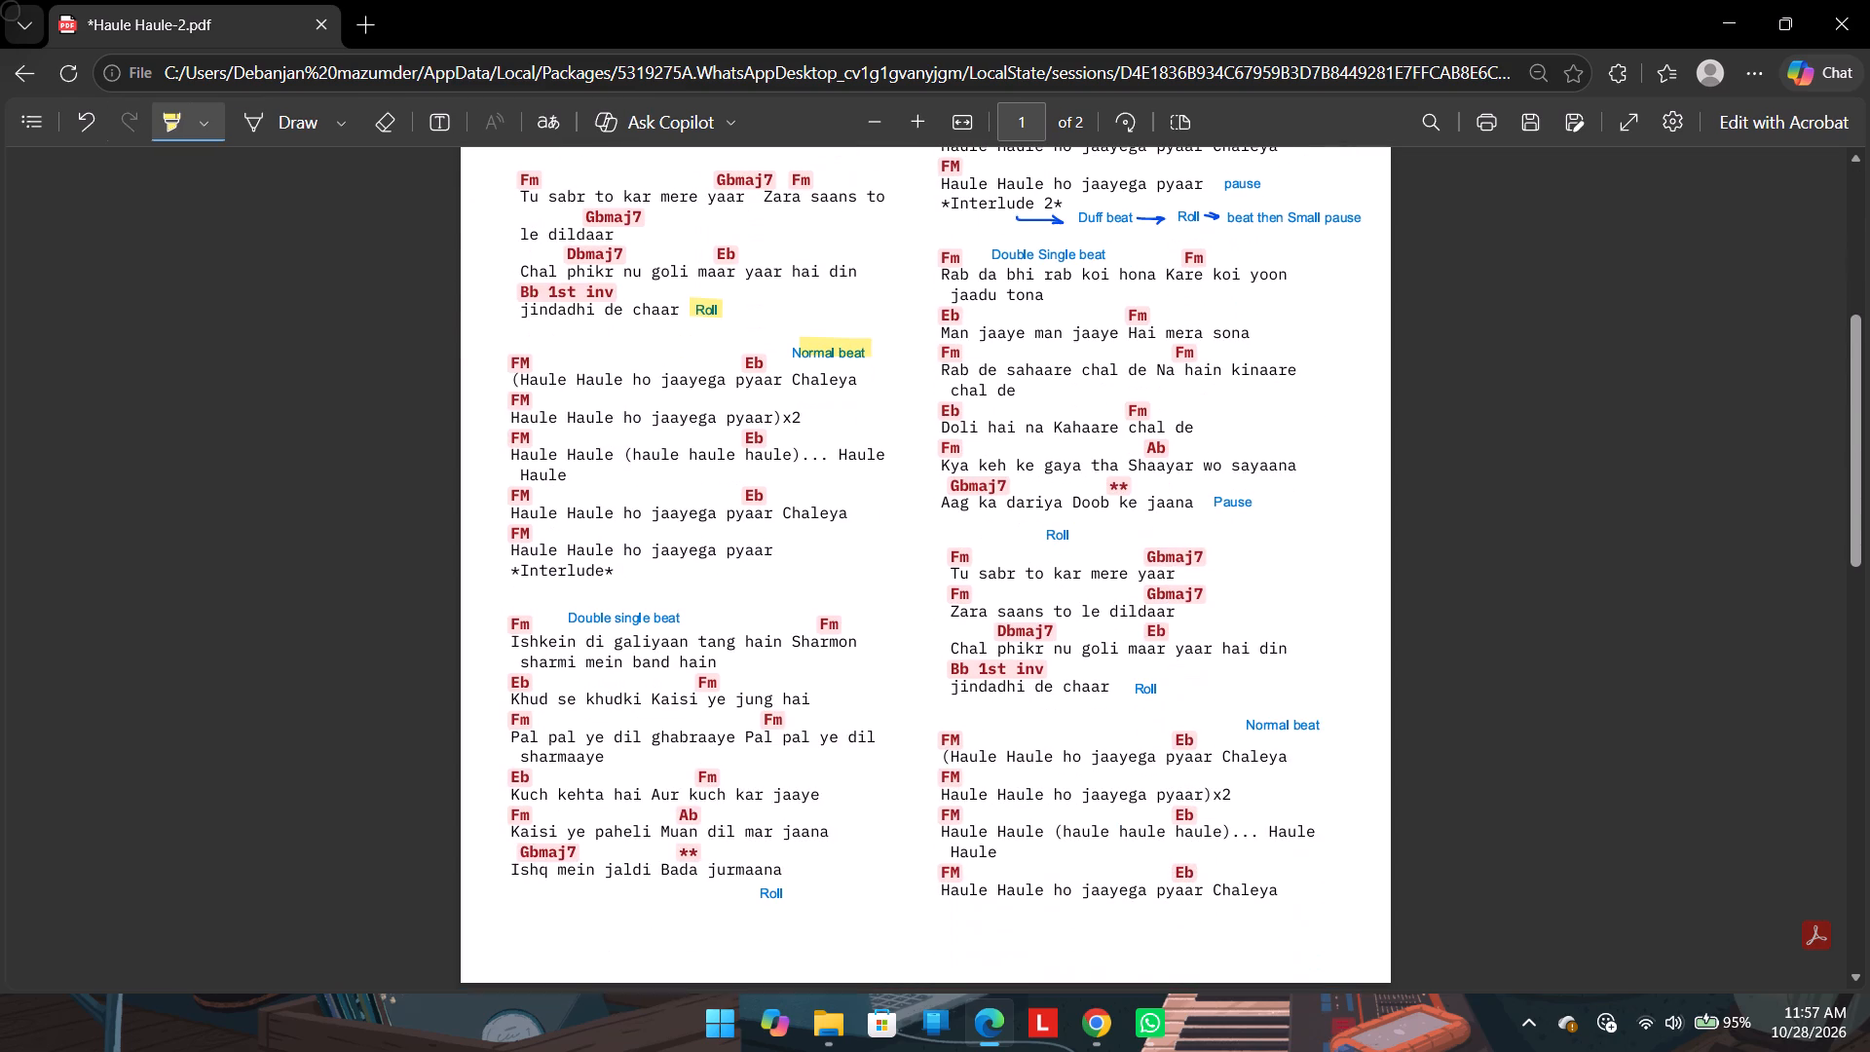
drag(694, 620, 574, 615)
drag(784, 898, 710, 887)
Highlight the second column's lower cues in yellow: the last "Normal beat", the two "Roll" notes above it and "Pause".
drag(1326, 720, 1222, 716)
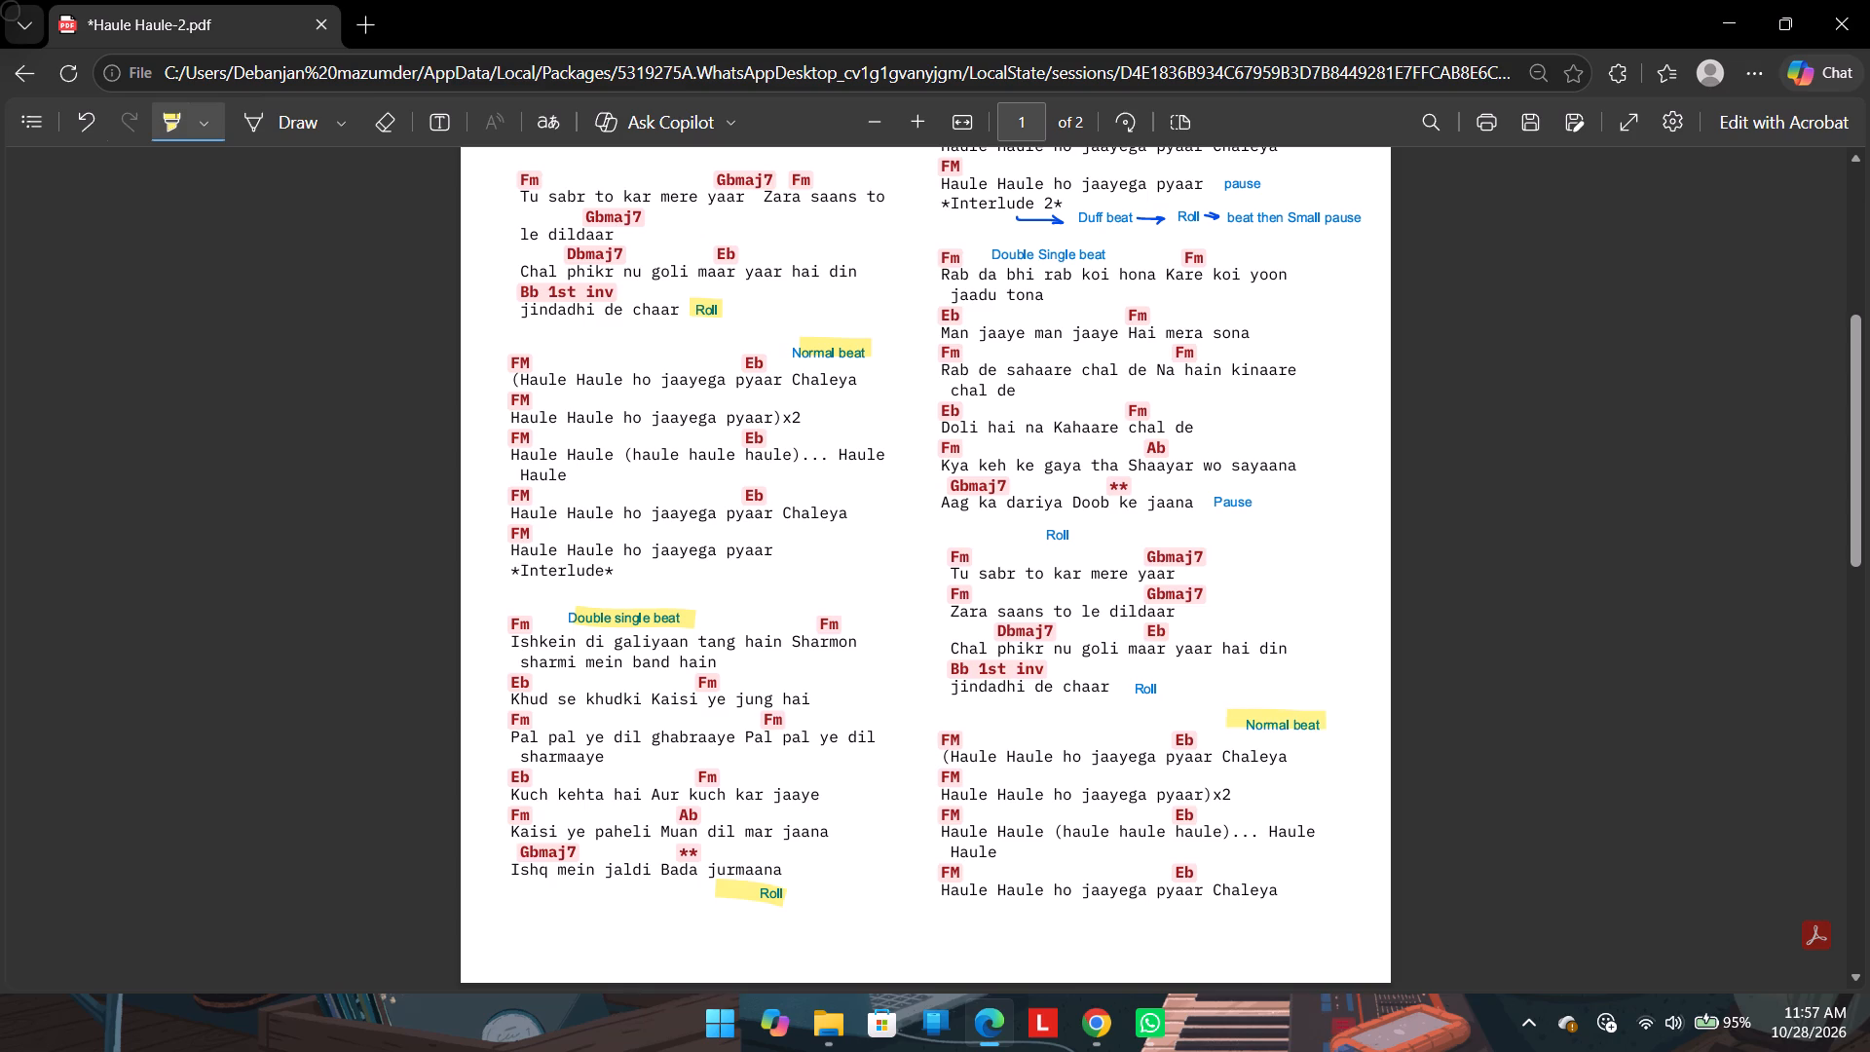
drag(1161, 691, 1115, 684)
scroll(1137, 661, up, 2)
drag(1078, 777, 1031, 778)
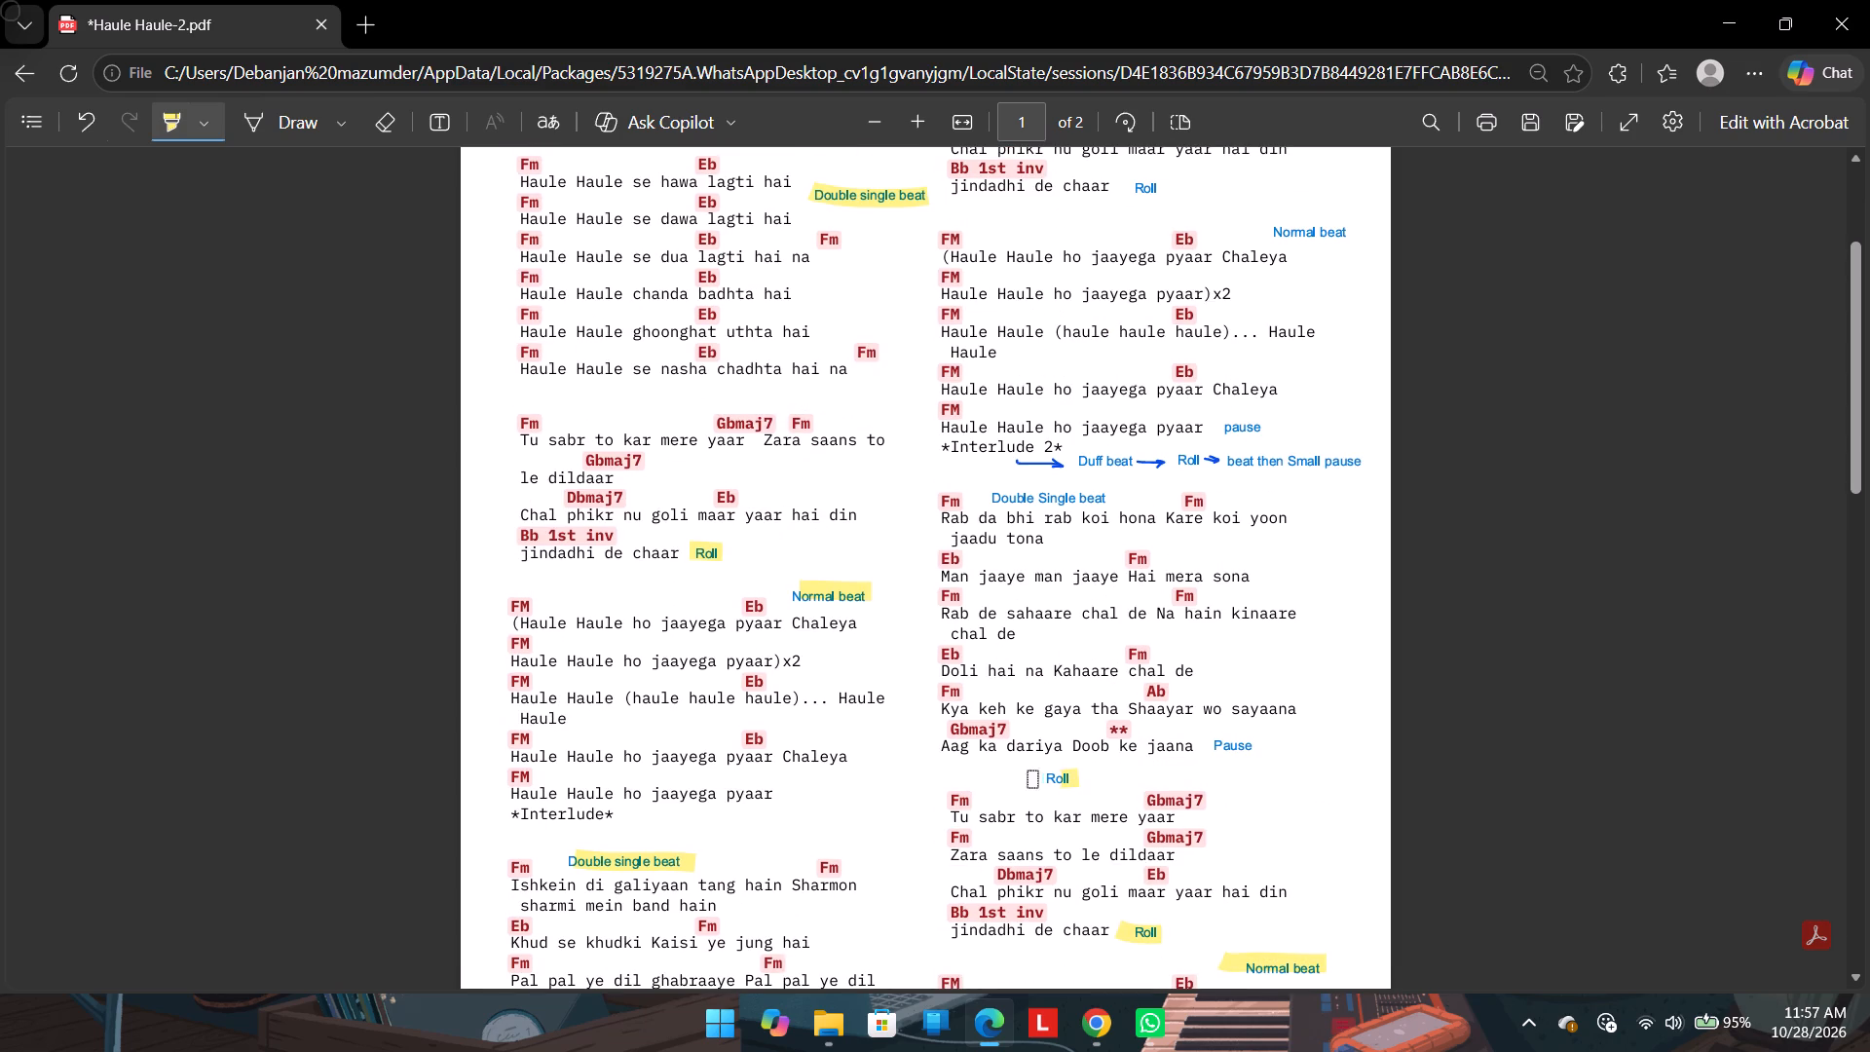
drag(1031, 778, 1030, 778)
drag(1254, 749, 1167, 740)
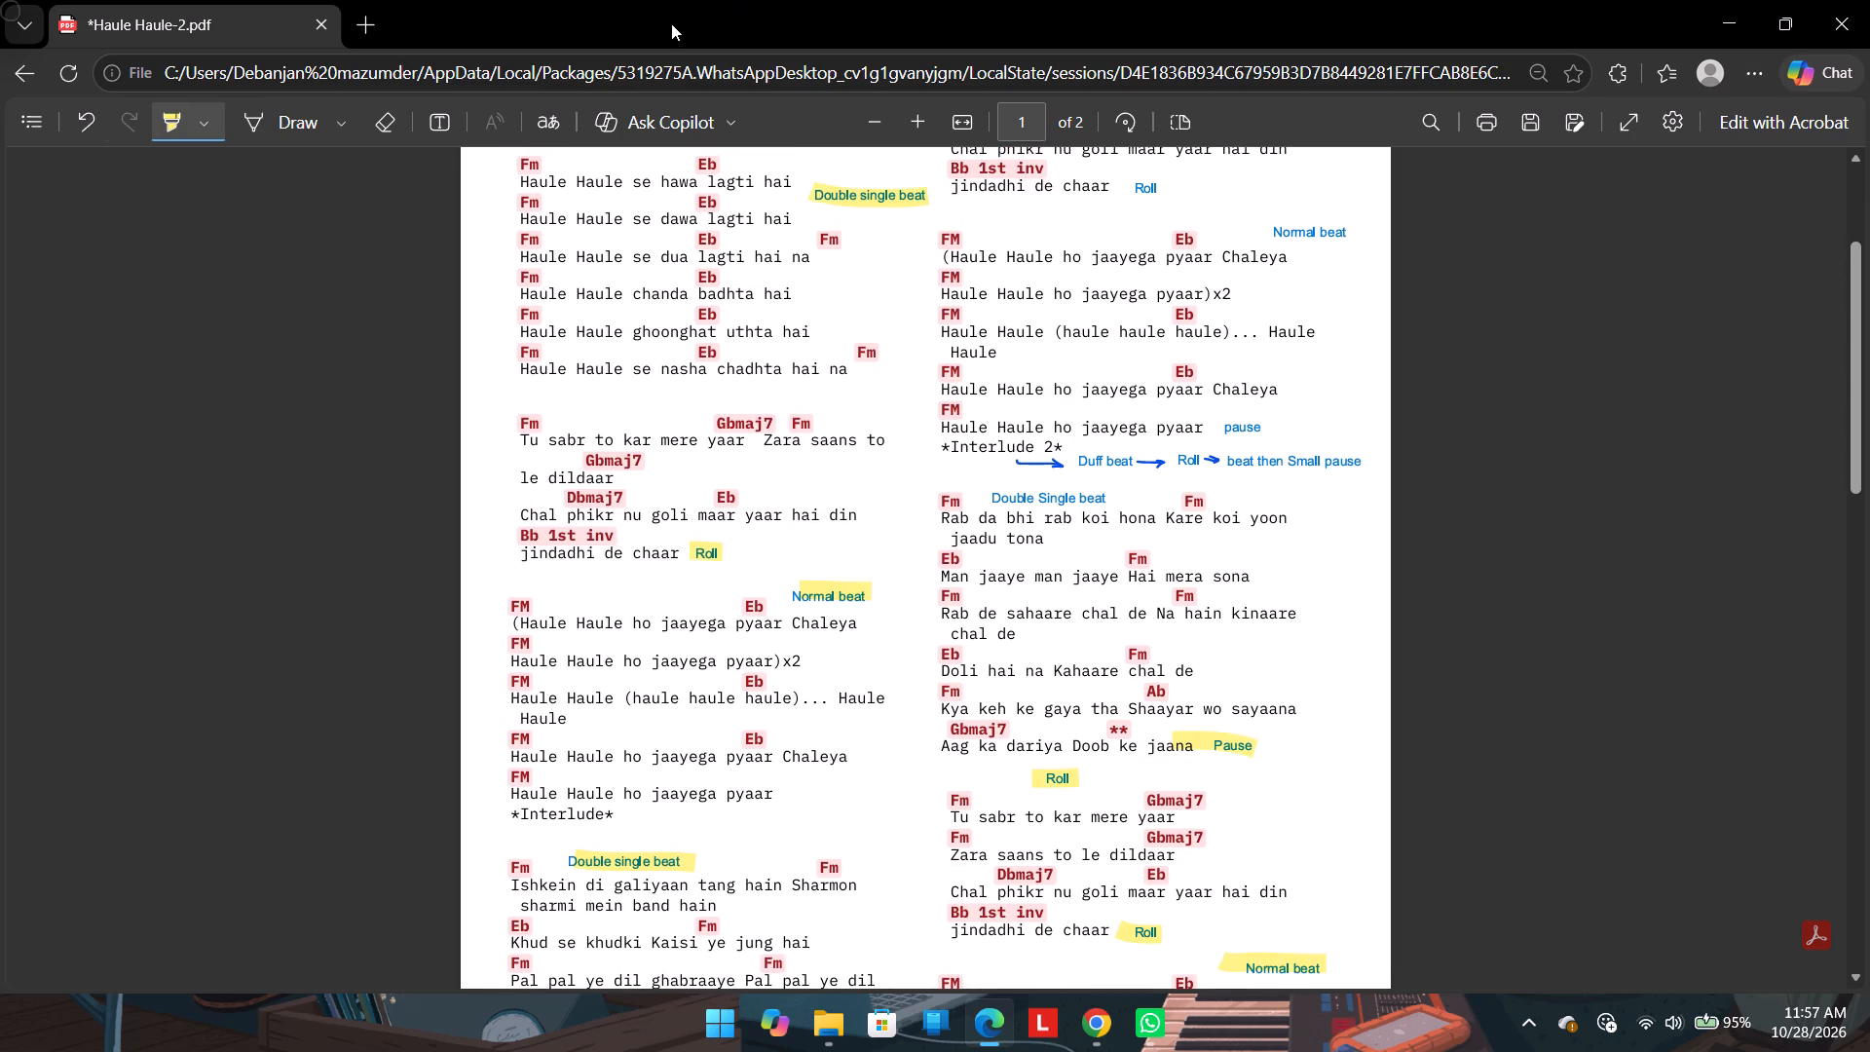
key(ctrl+z)
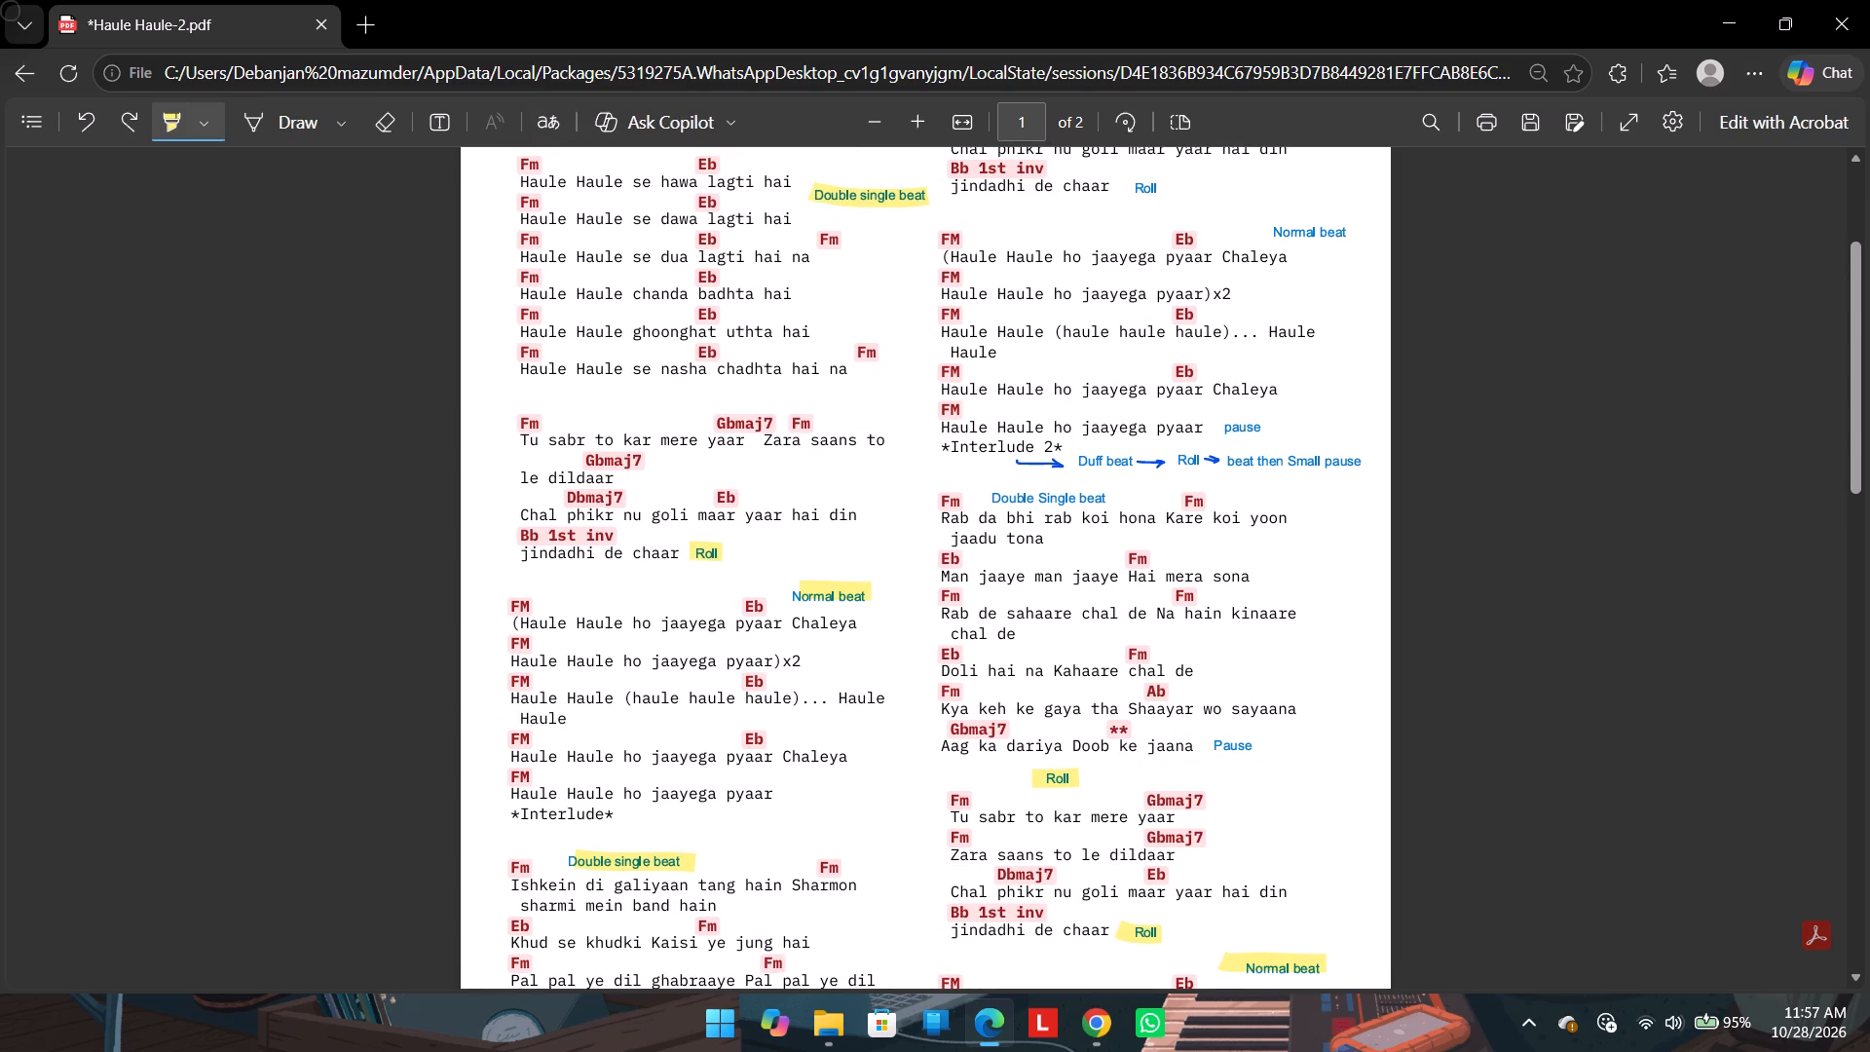
click(1254, 745)
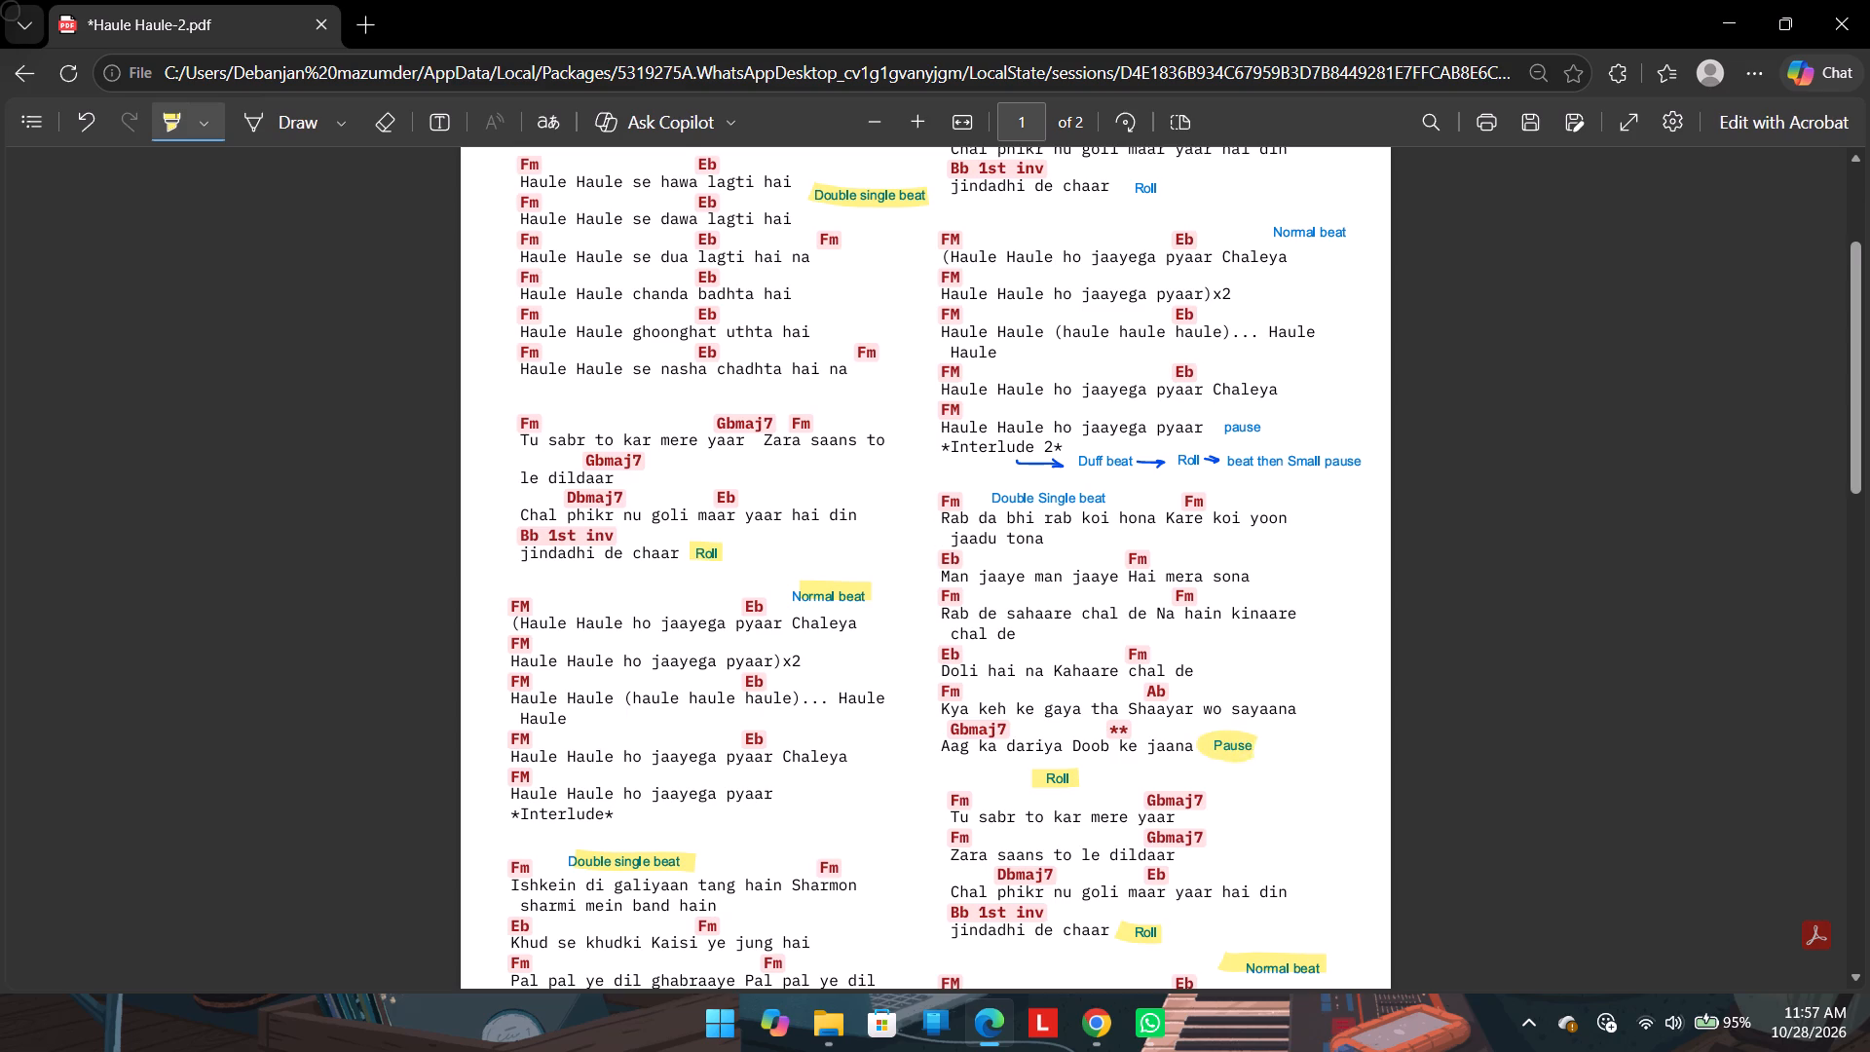
Highlight the second column's "Double Single beat" note, the whole Interlude 2 cue sequence and the "pause" note above it in yellow.
scroll(1234, 717, up, 3)
drag(1113, 739, 1066, 739)
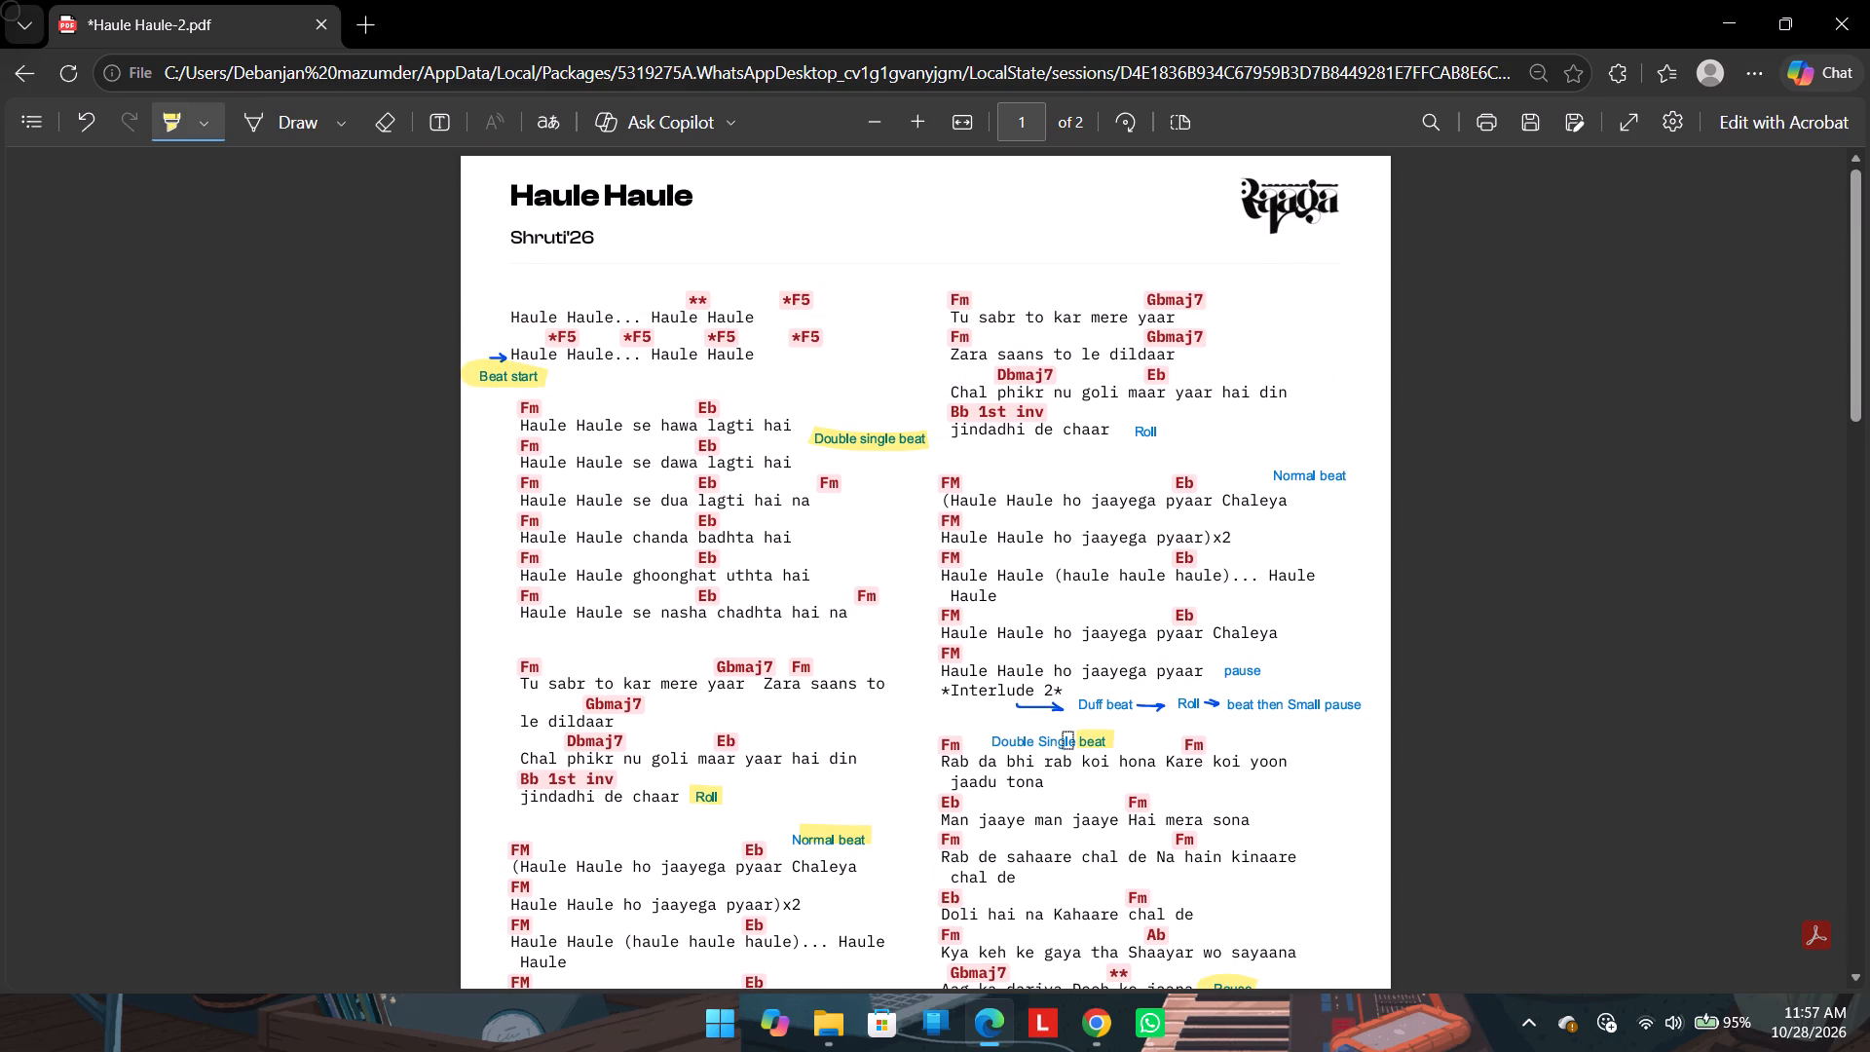
drag(1066, 739, 986, 739)
drag(1365, 703, 1297, 701)
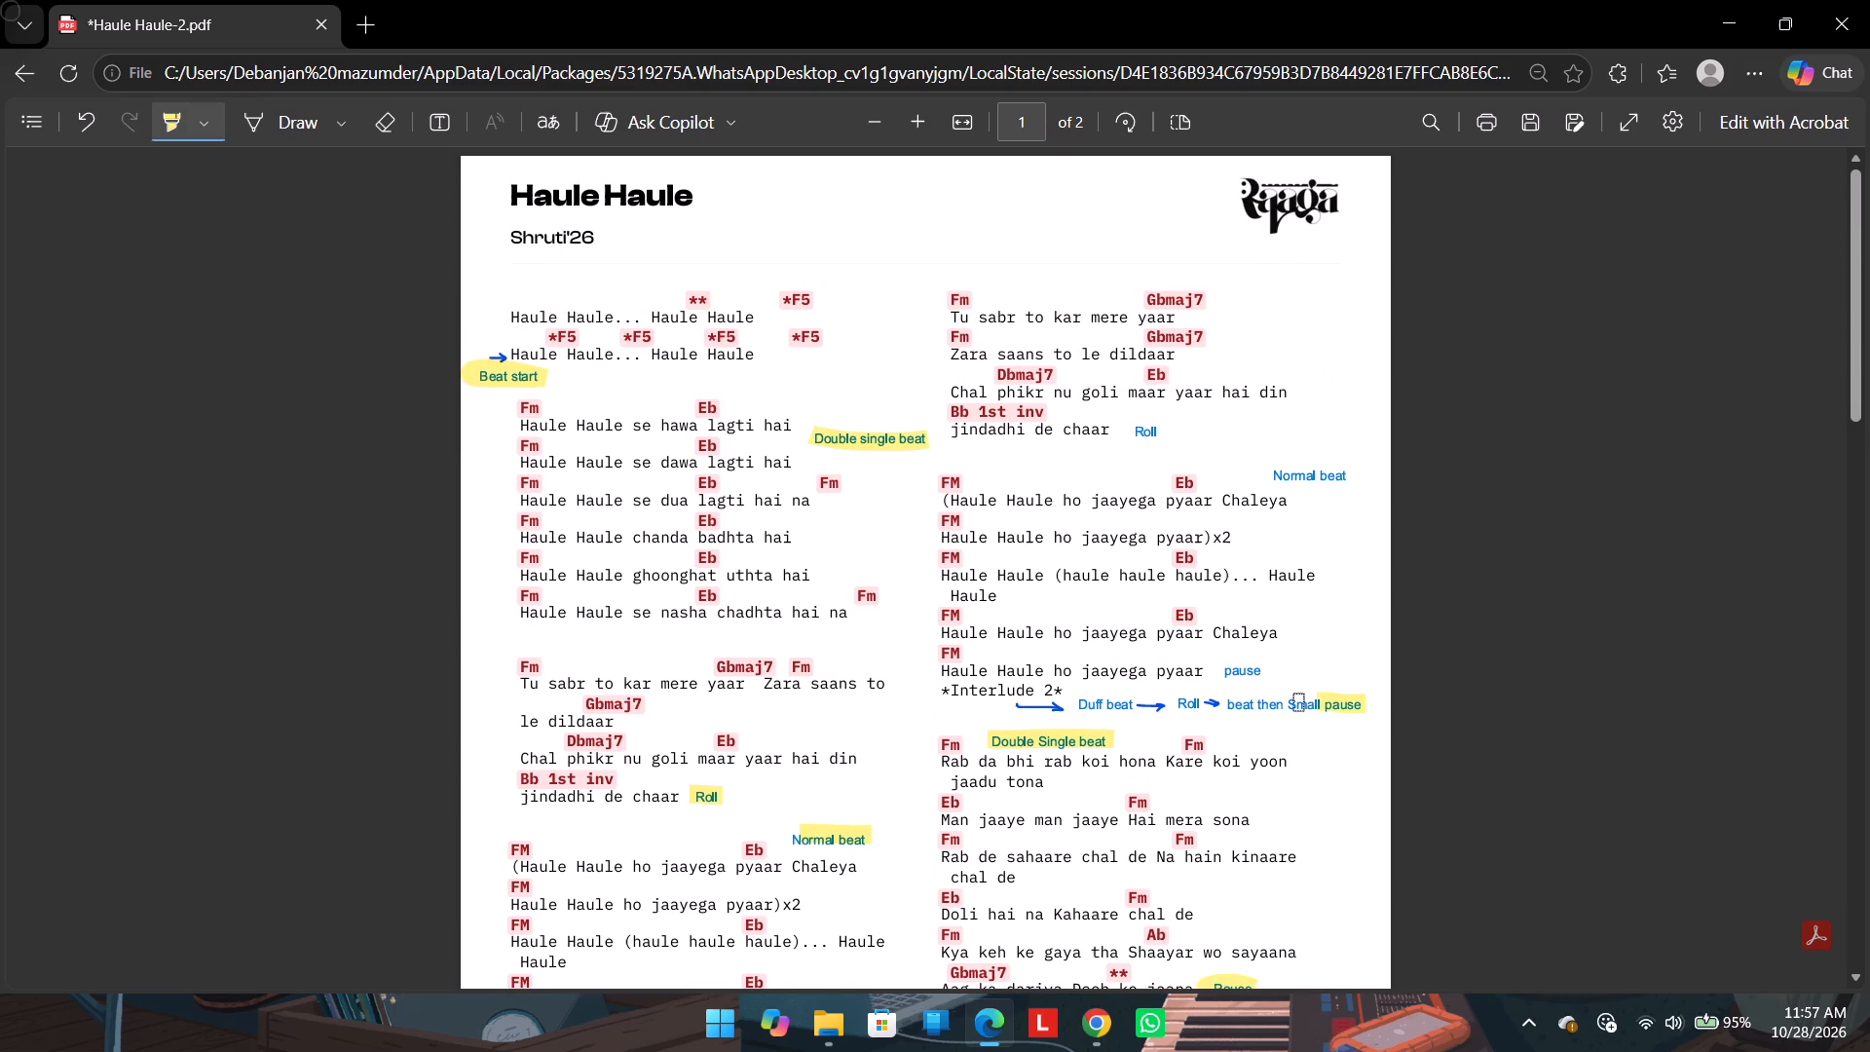
drag(1297, 701, 1214, 713)
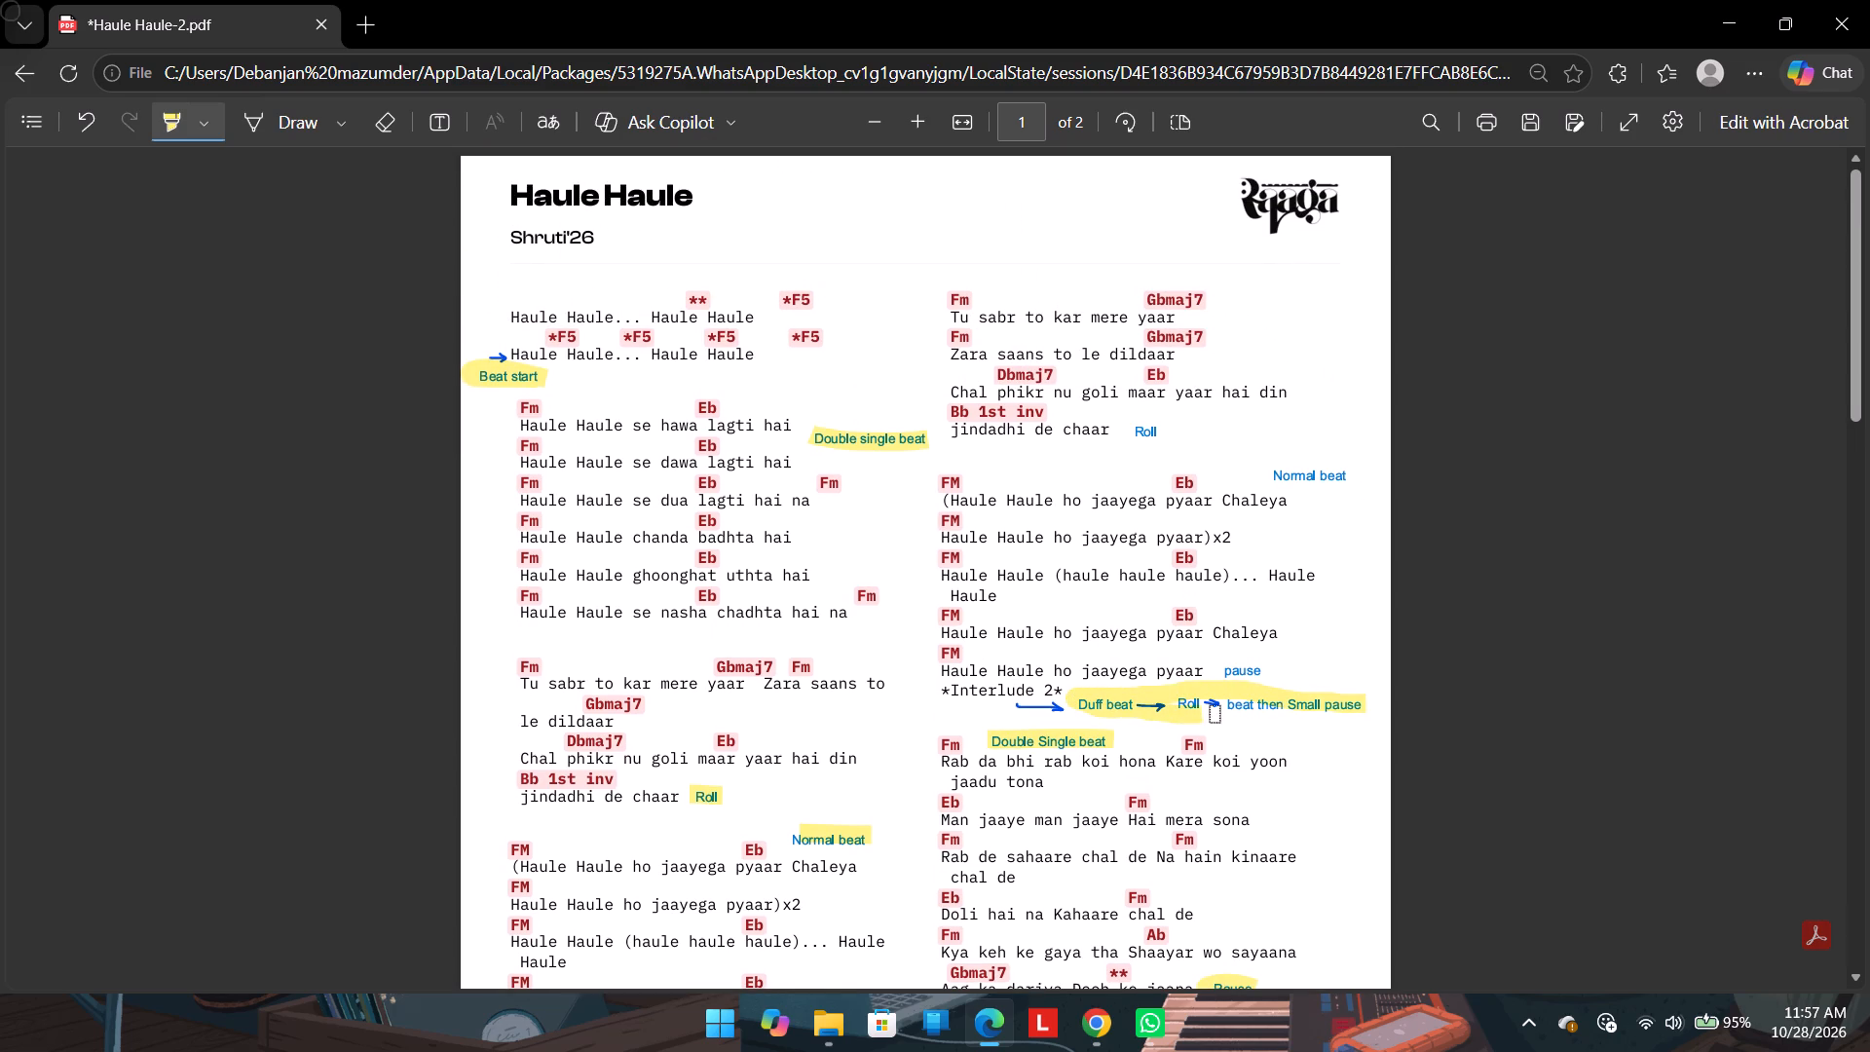
drag(1214, 713, 1279, 712)
key(ctrl+z)
drag(1365, 706, 1354, 702)
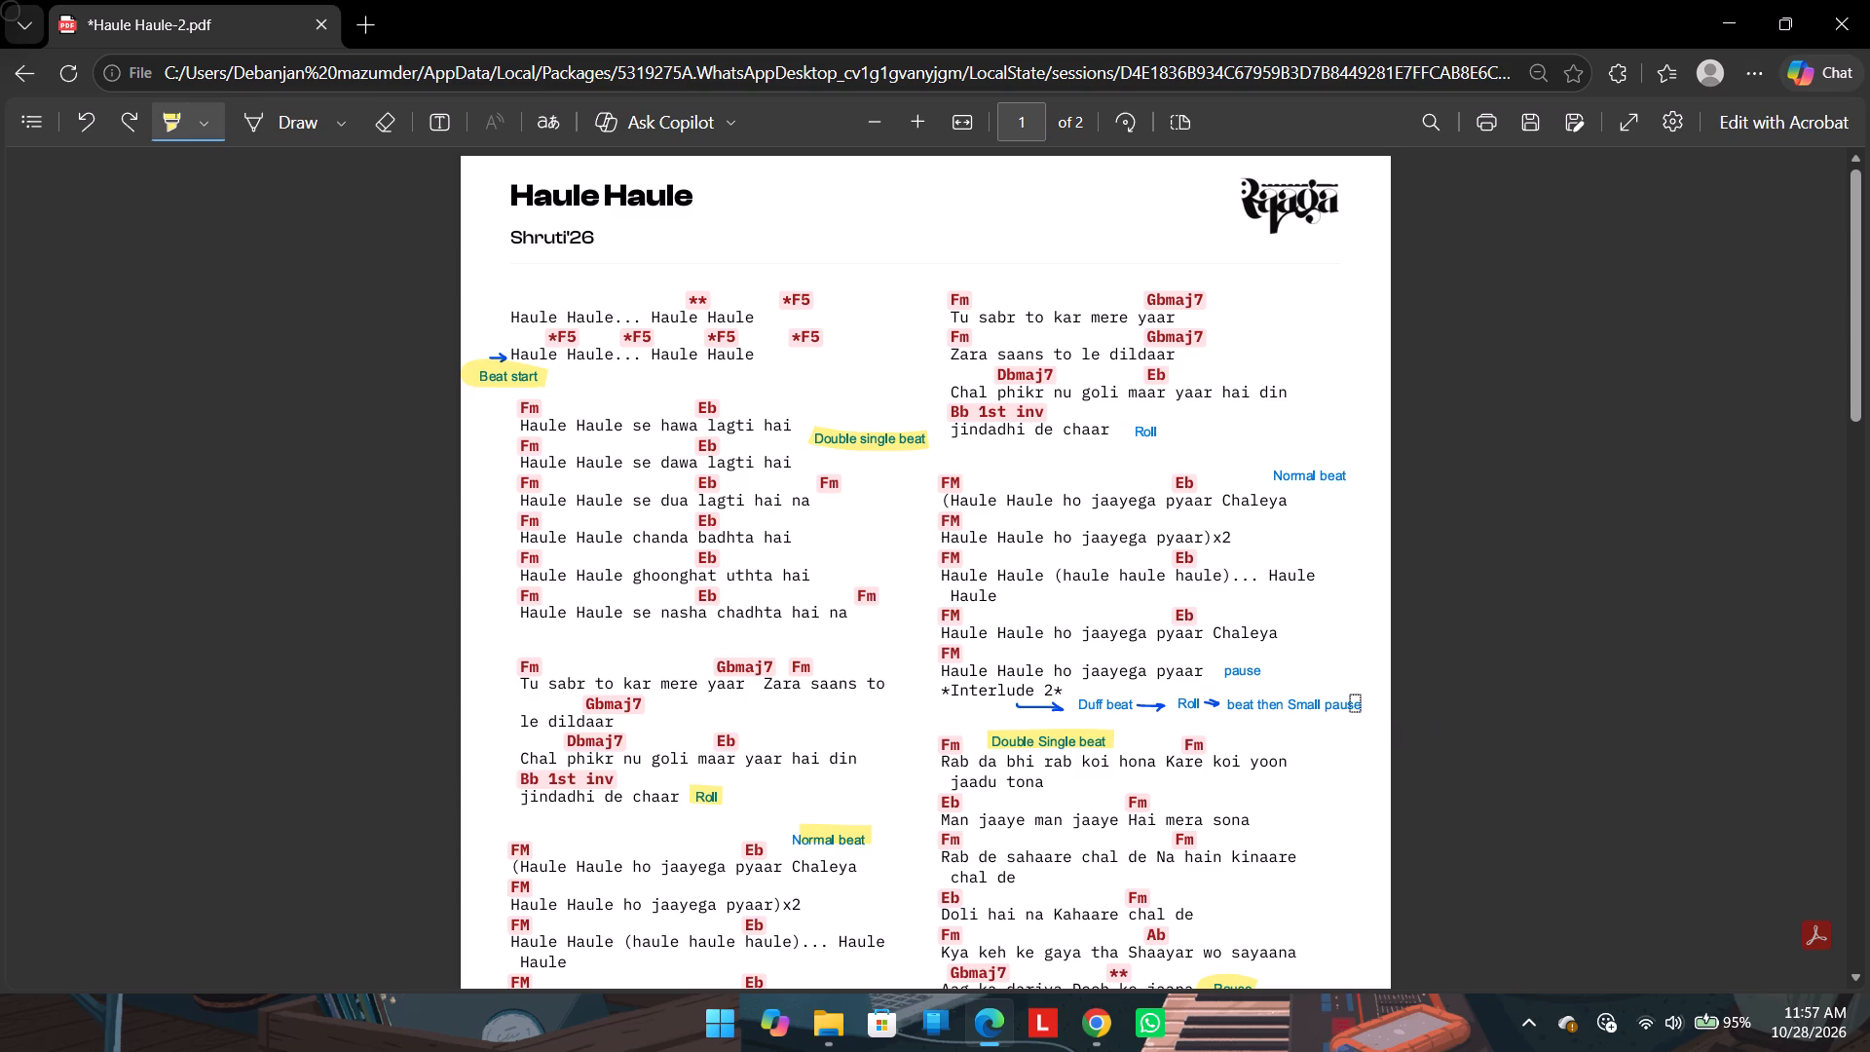
drag(1354, 702, 1078, 700)
drag(1265, 667, 1216, 663)
Highlight the second column's upper "Normal beat" and "Roll" notes, and go over the first column's "Normal beat" highlight again.
scroll(1270, 631, up, 1)
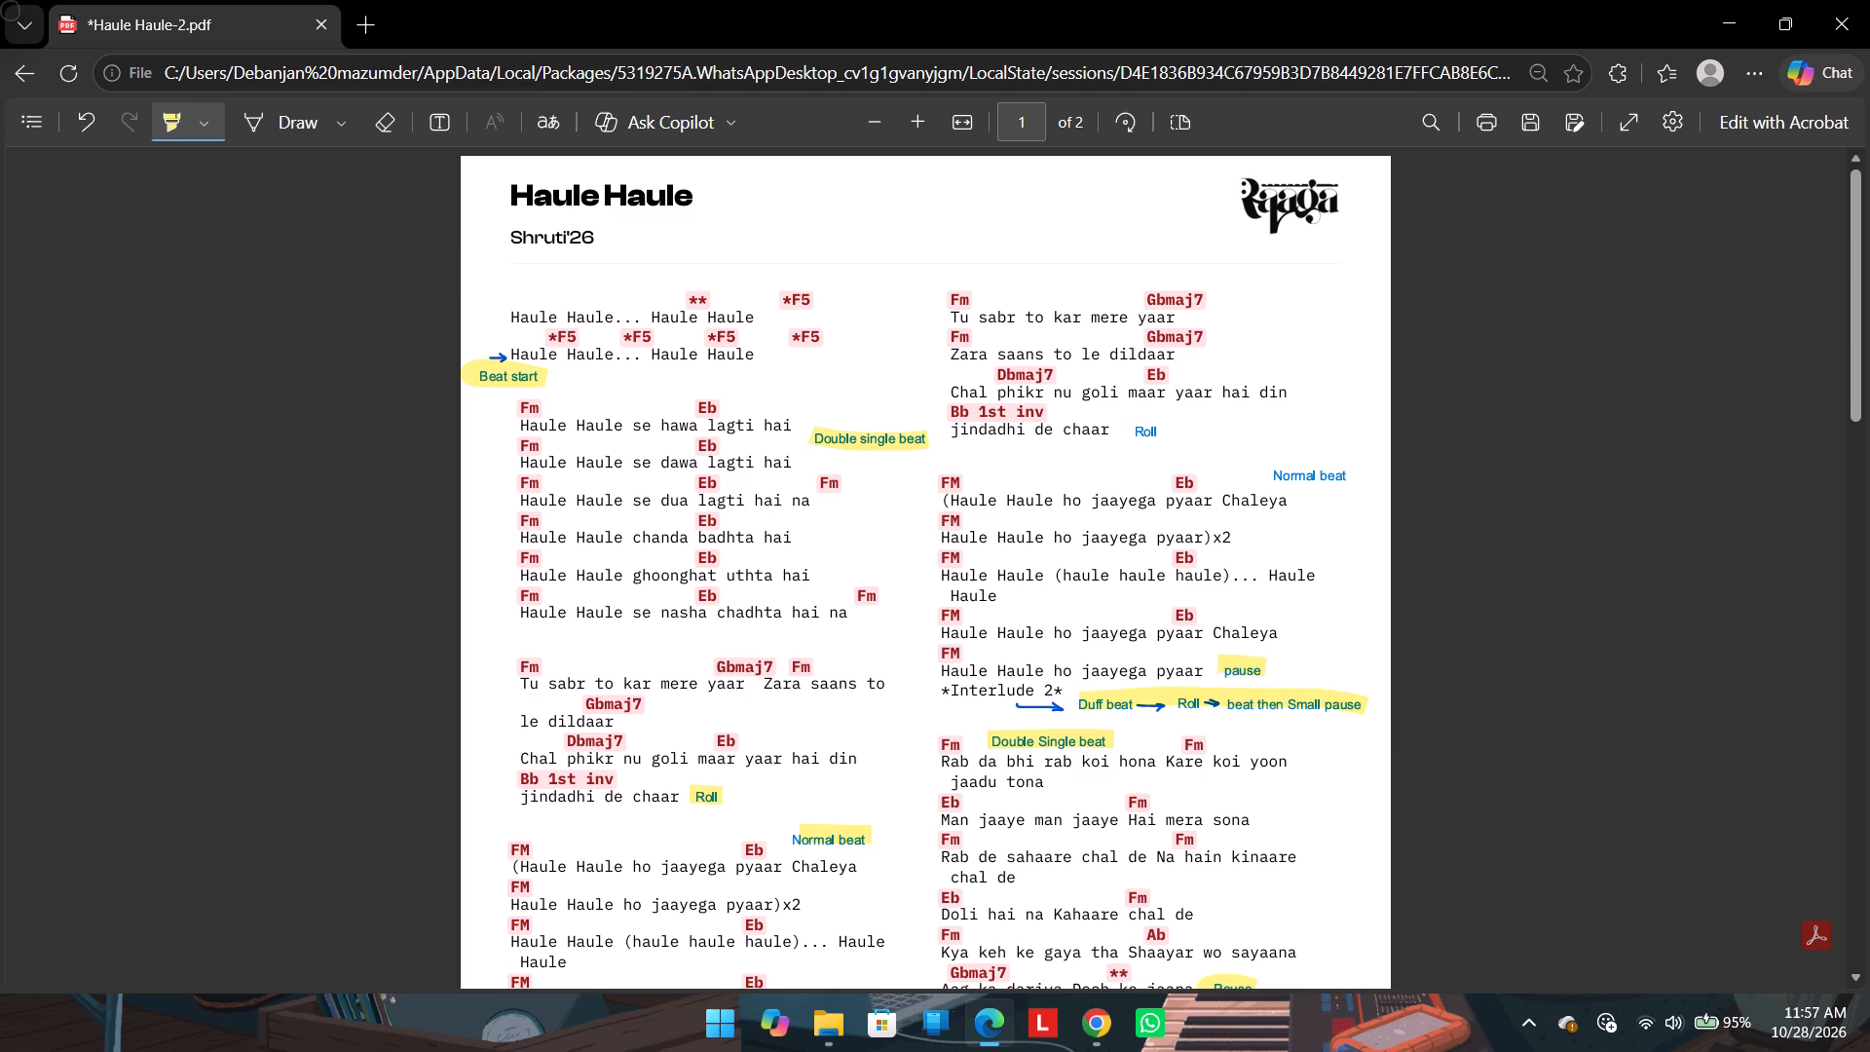
click(1358, 473)
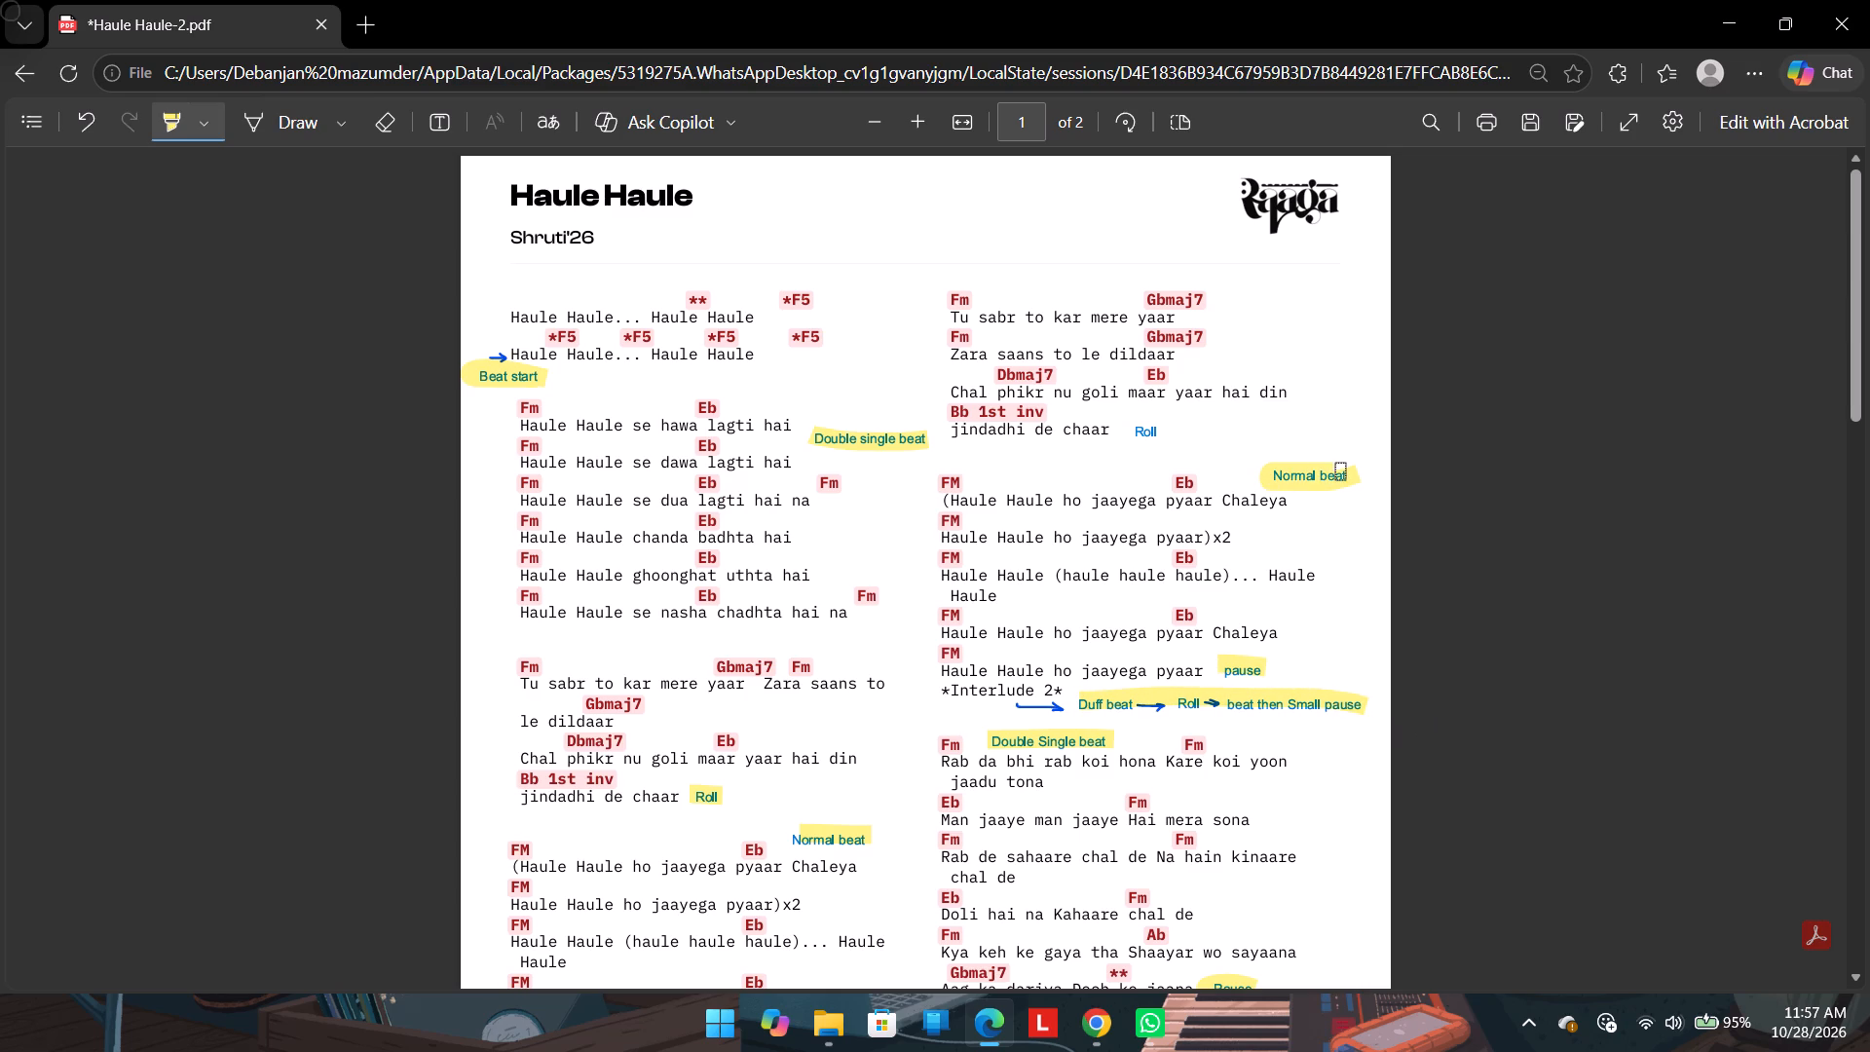
click(1168, 429)
drag(786, 835, 789, 835)
drag(789, 835, 876, 840)
Check the highlighted cues down to page 2 and save the annotated Haule Haule PDF.
scroll(889, 801, down, 2)
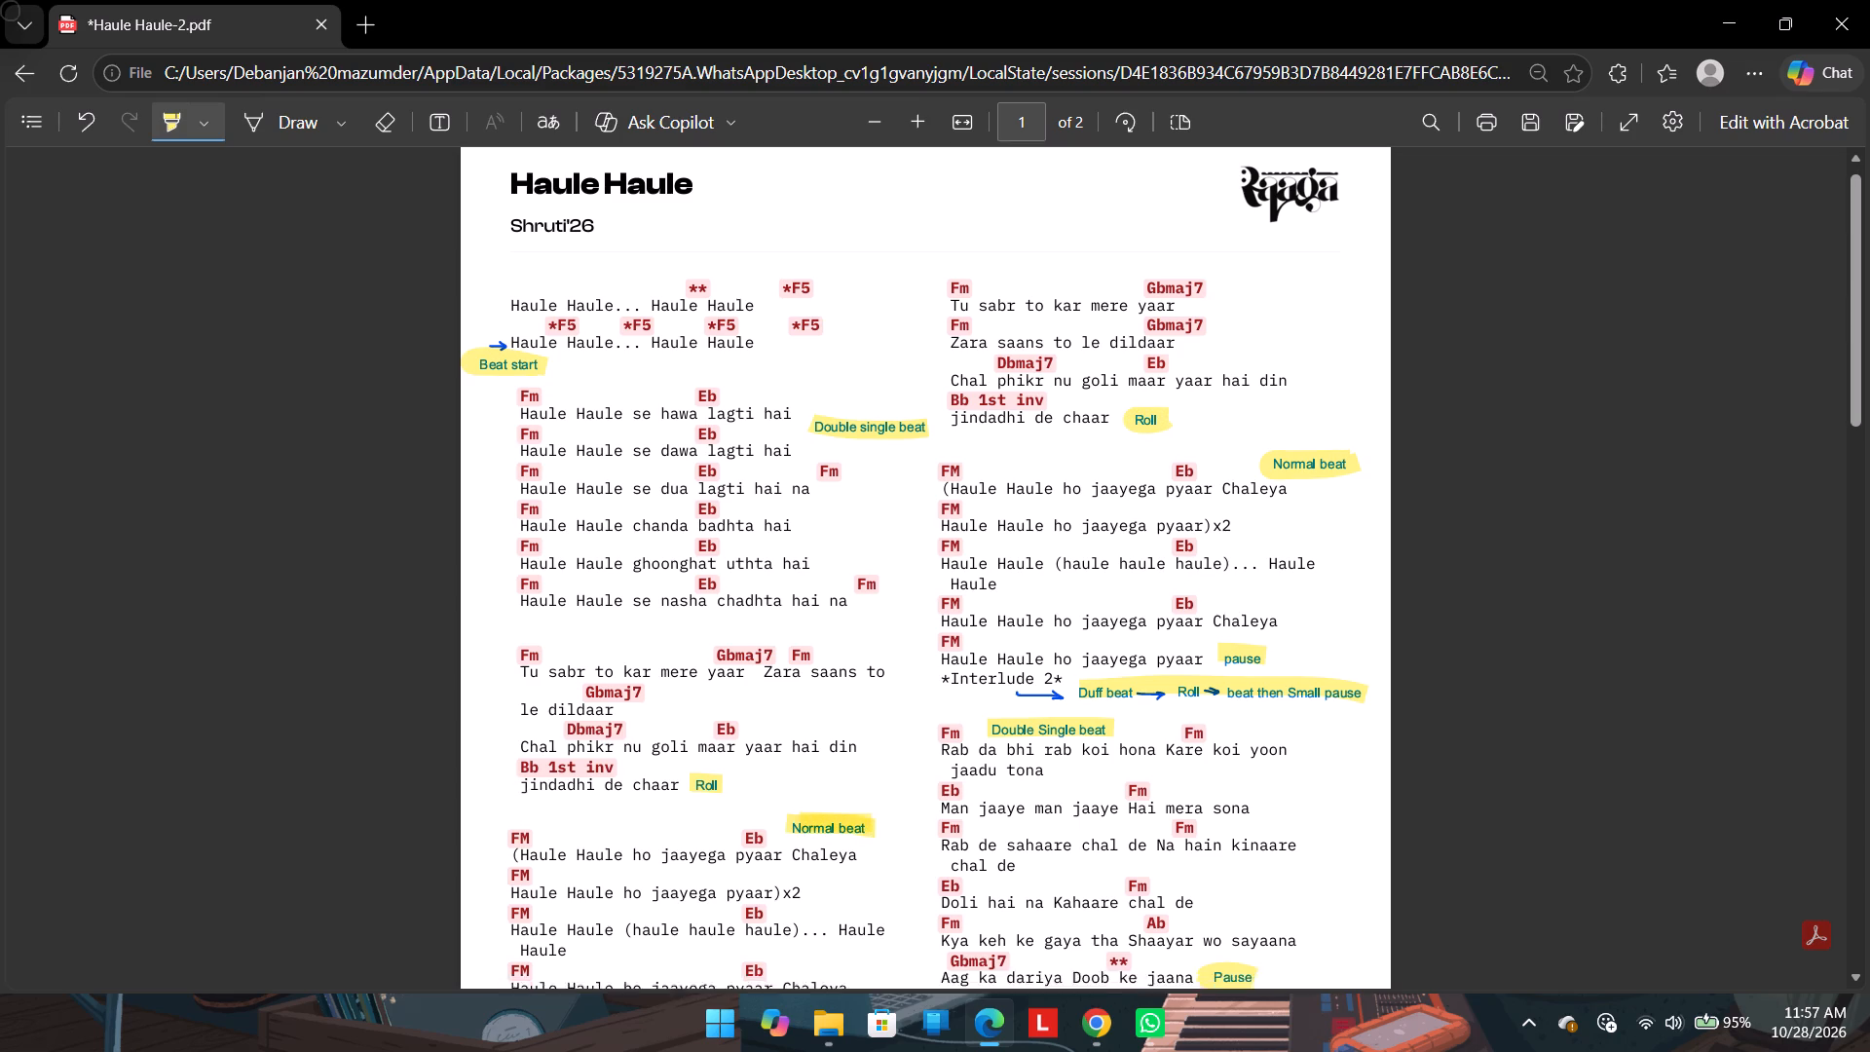
scroll(893, 793, down, 3)
scroll(952, 681, down, 4)
scroll(938, 662, up, 3)
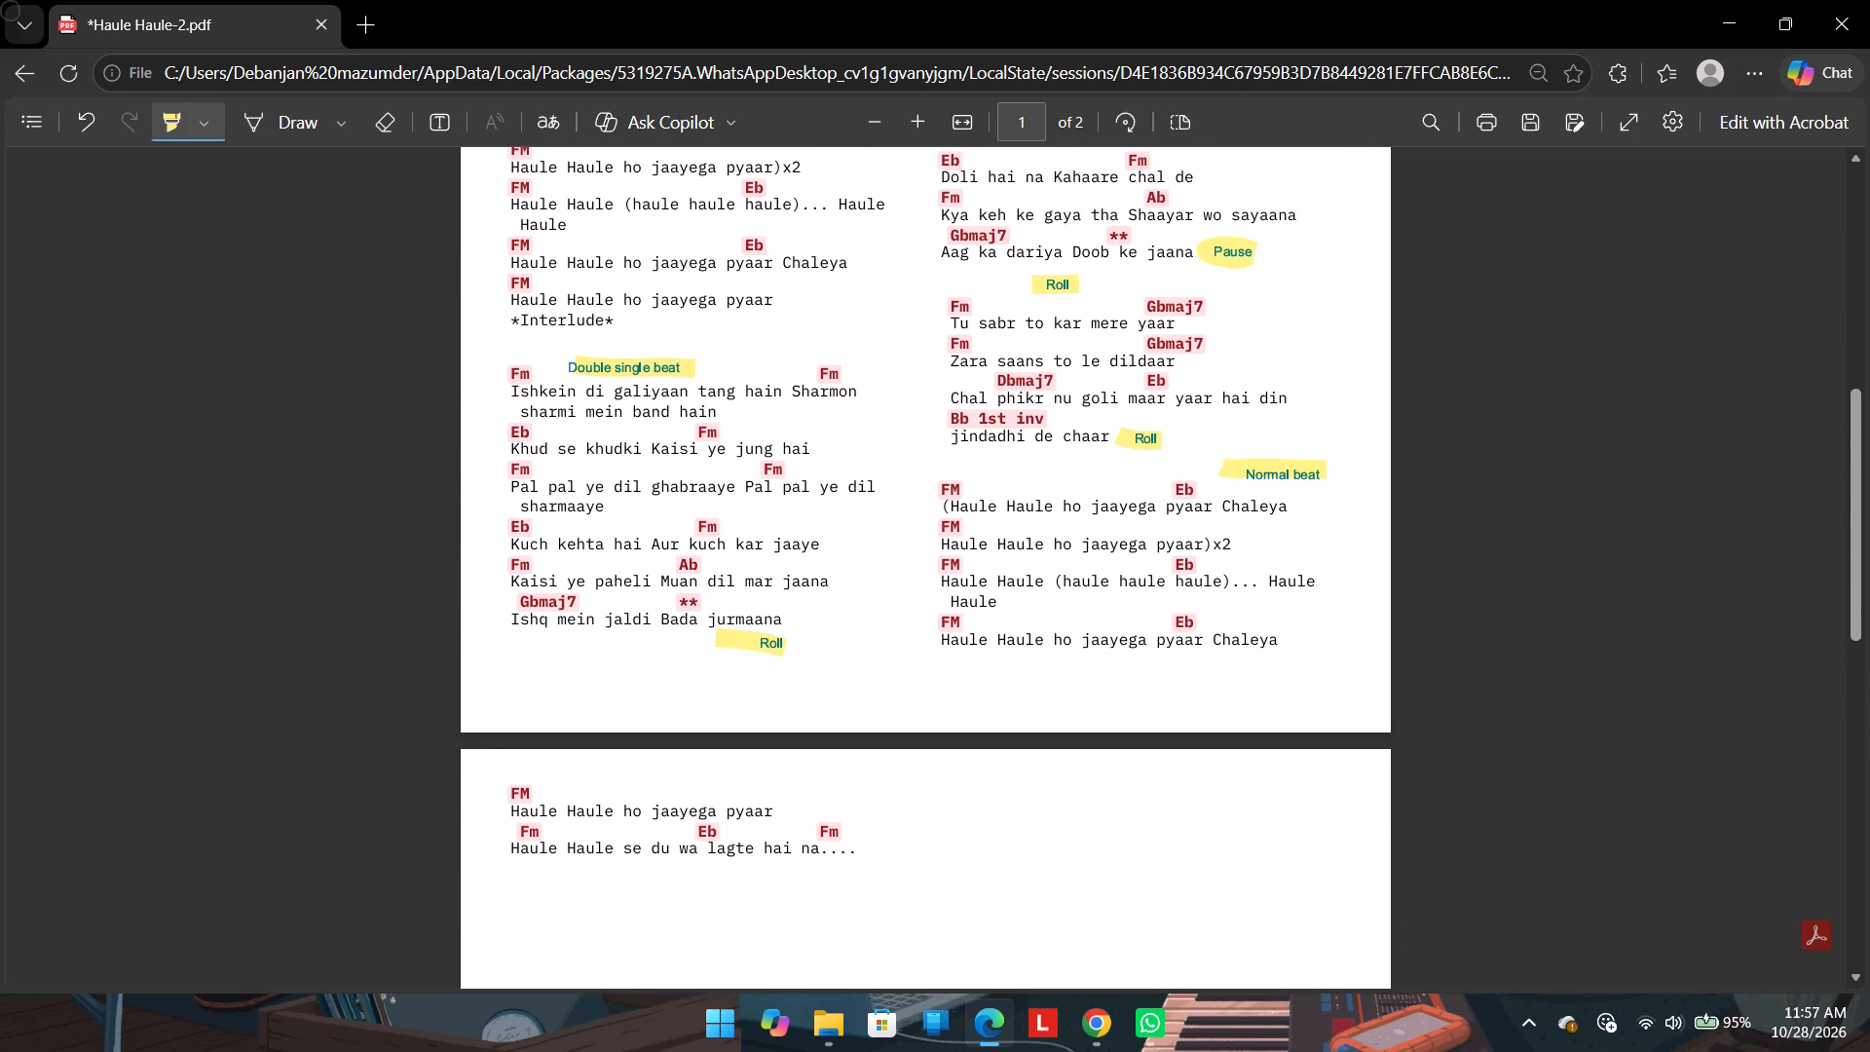
key(ctrl+s)
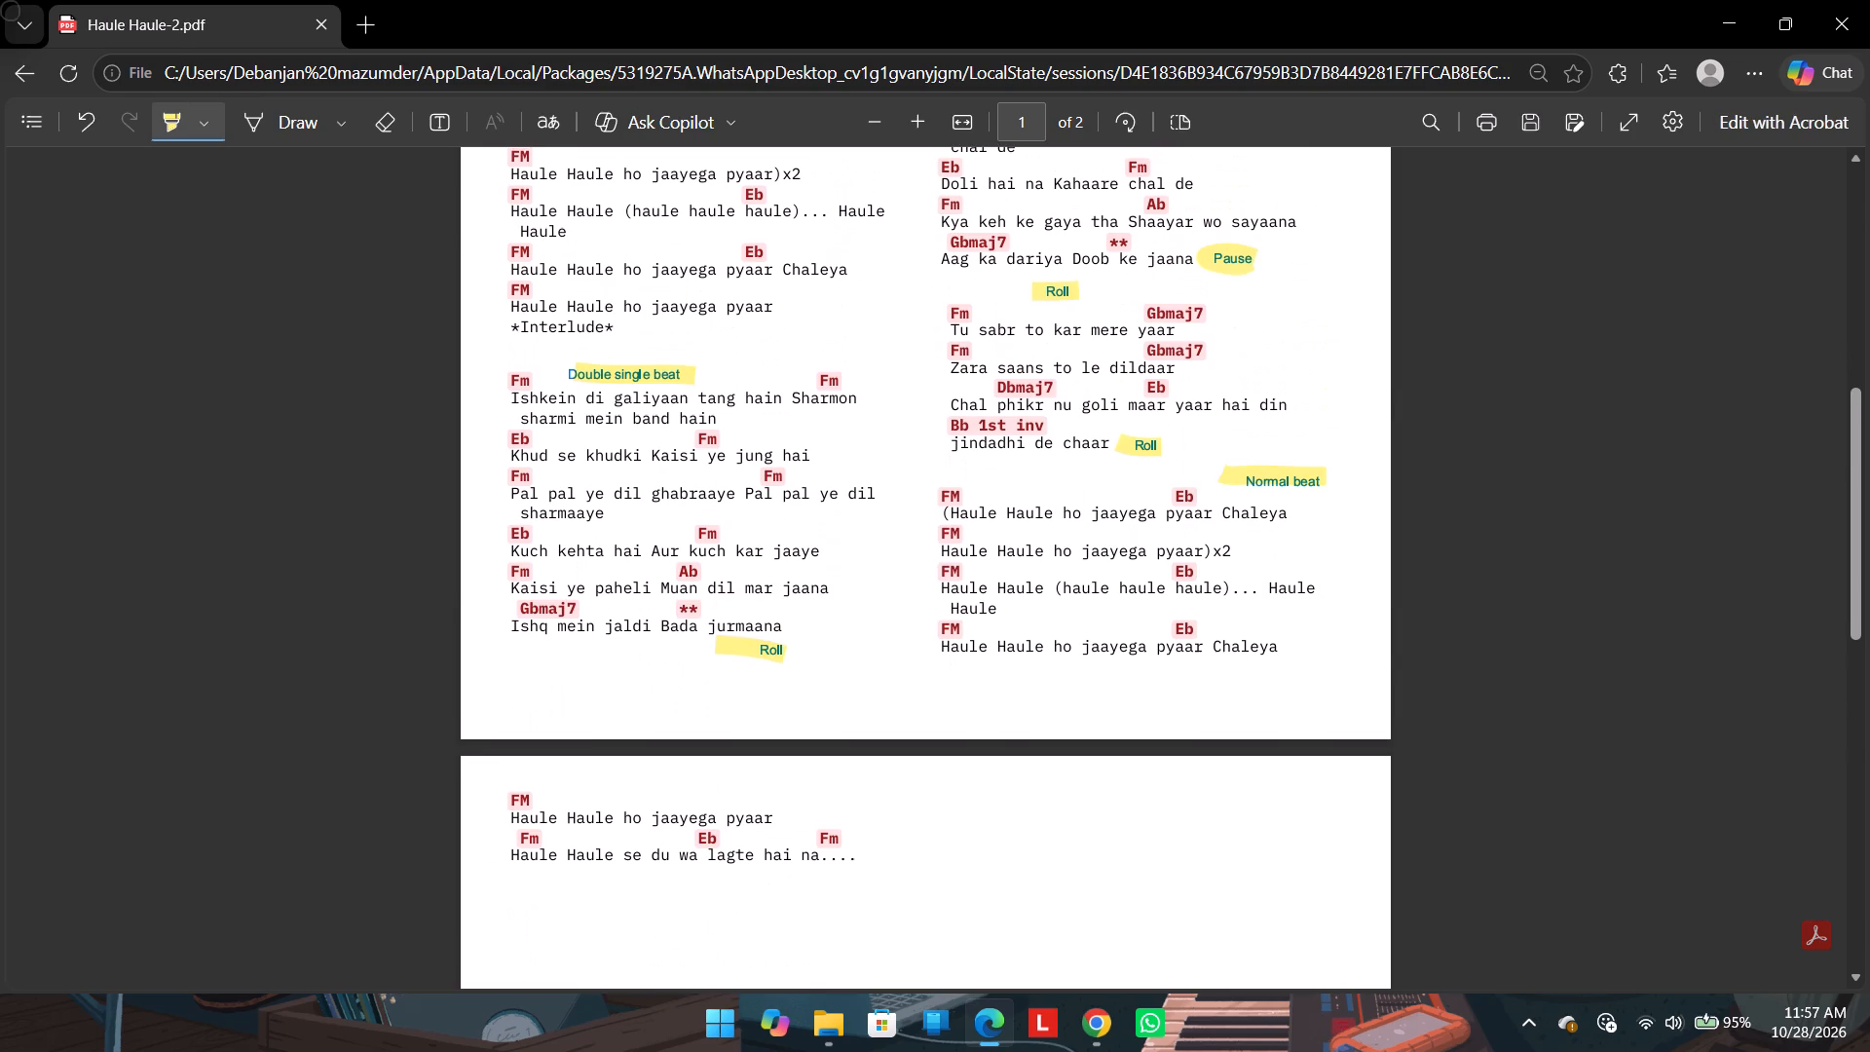
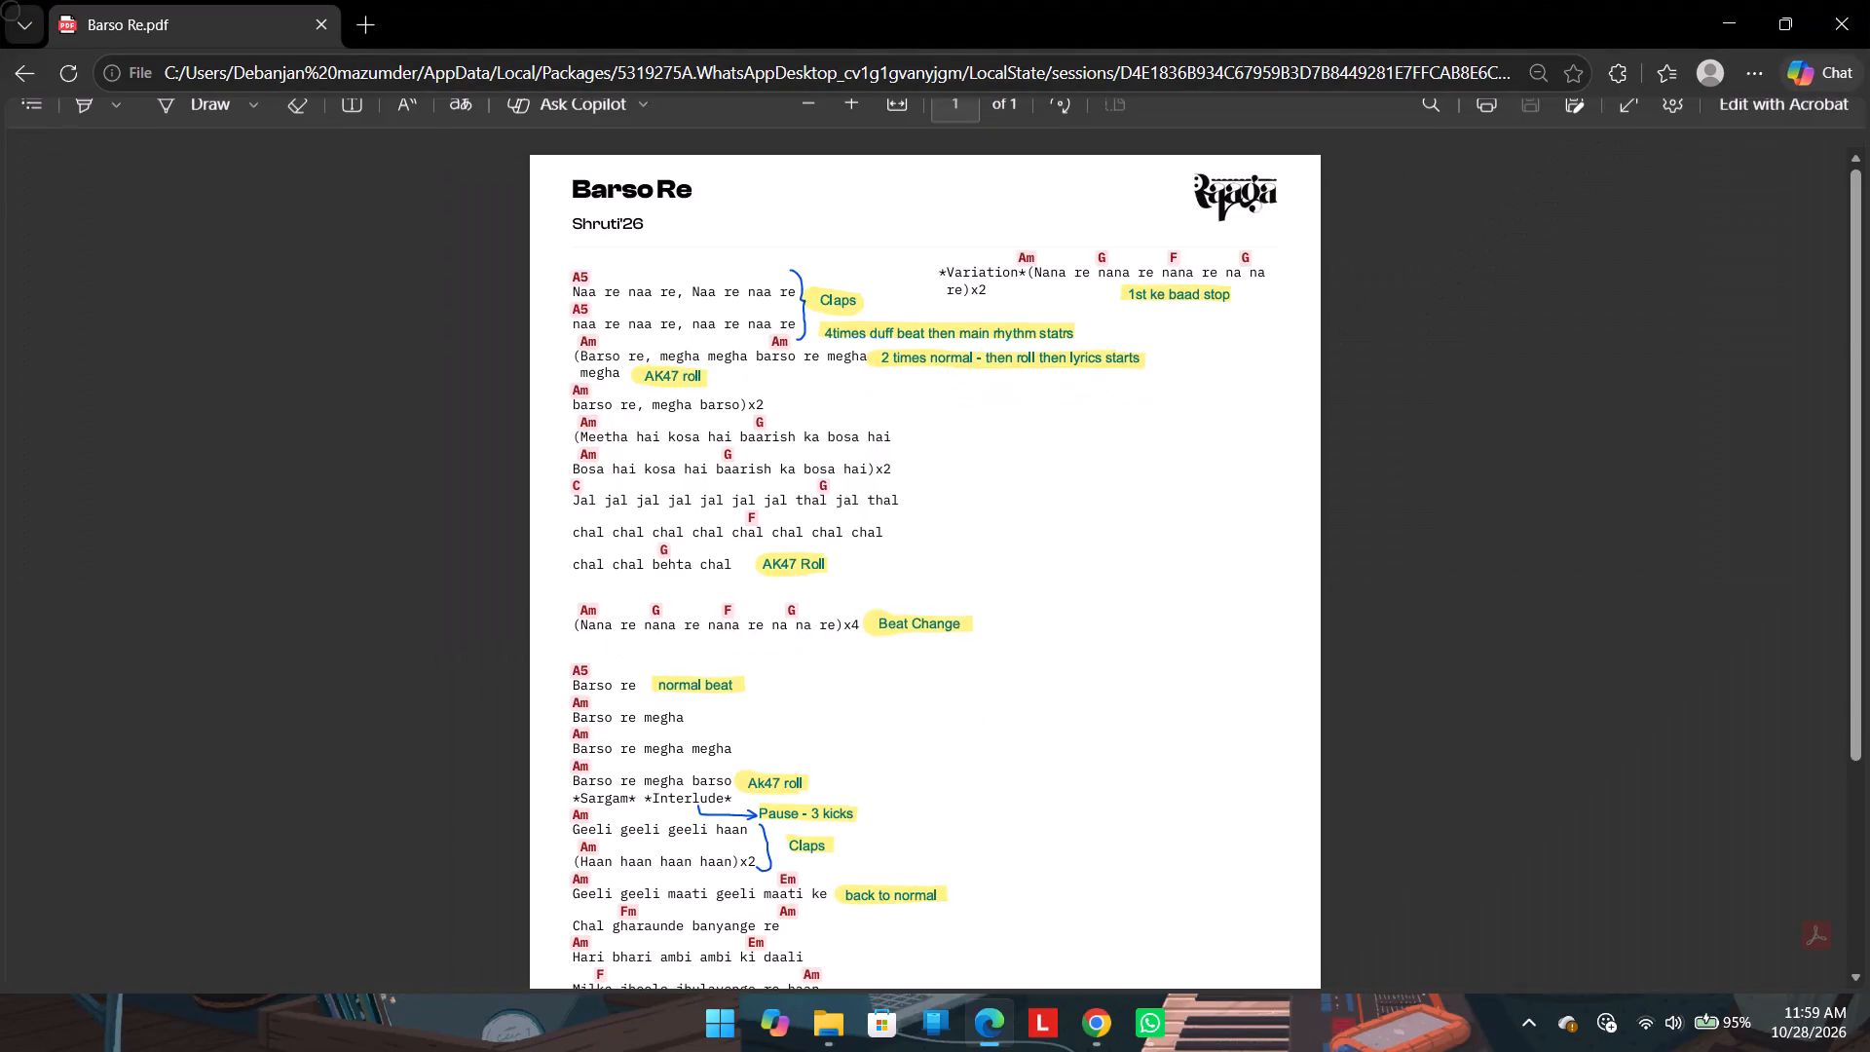
Scribble over the x3 repeat mark on the last "Nana re" line of Barso Re and handwrite "x4" beside it.
scroll(804, 512, down, 12)
scroll(804, 735, down, 3)
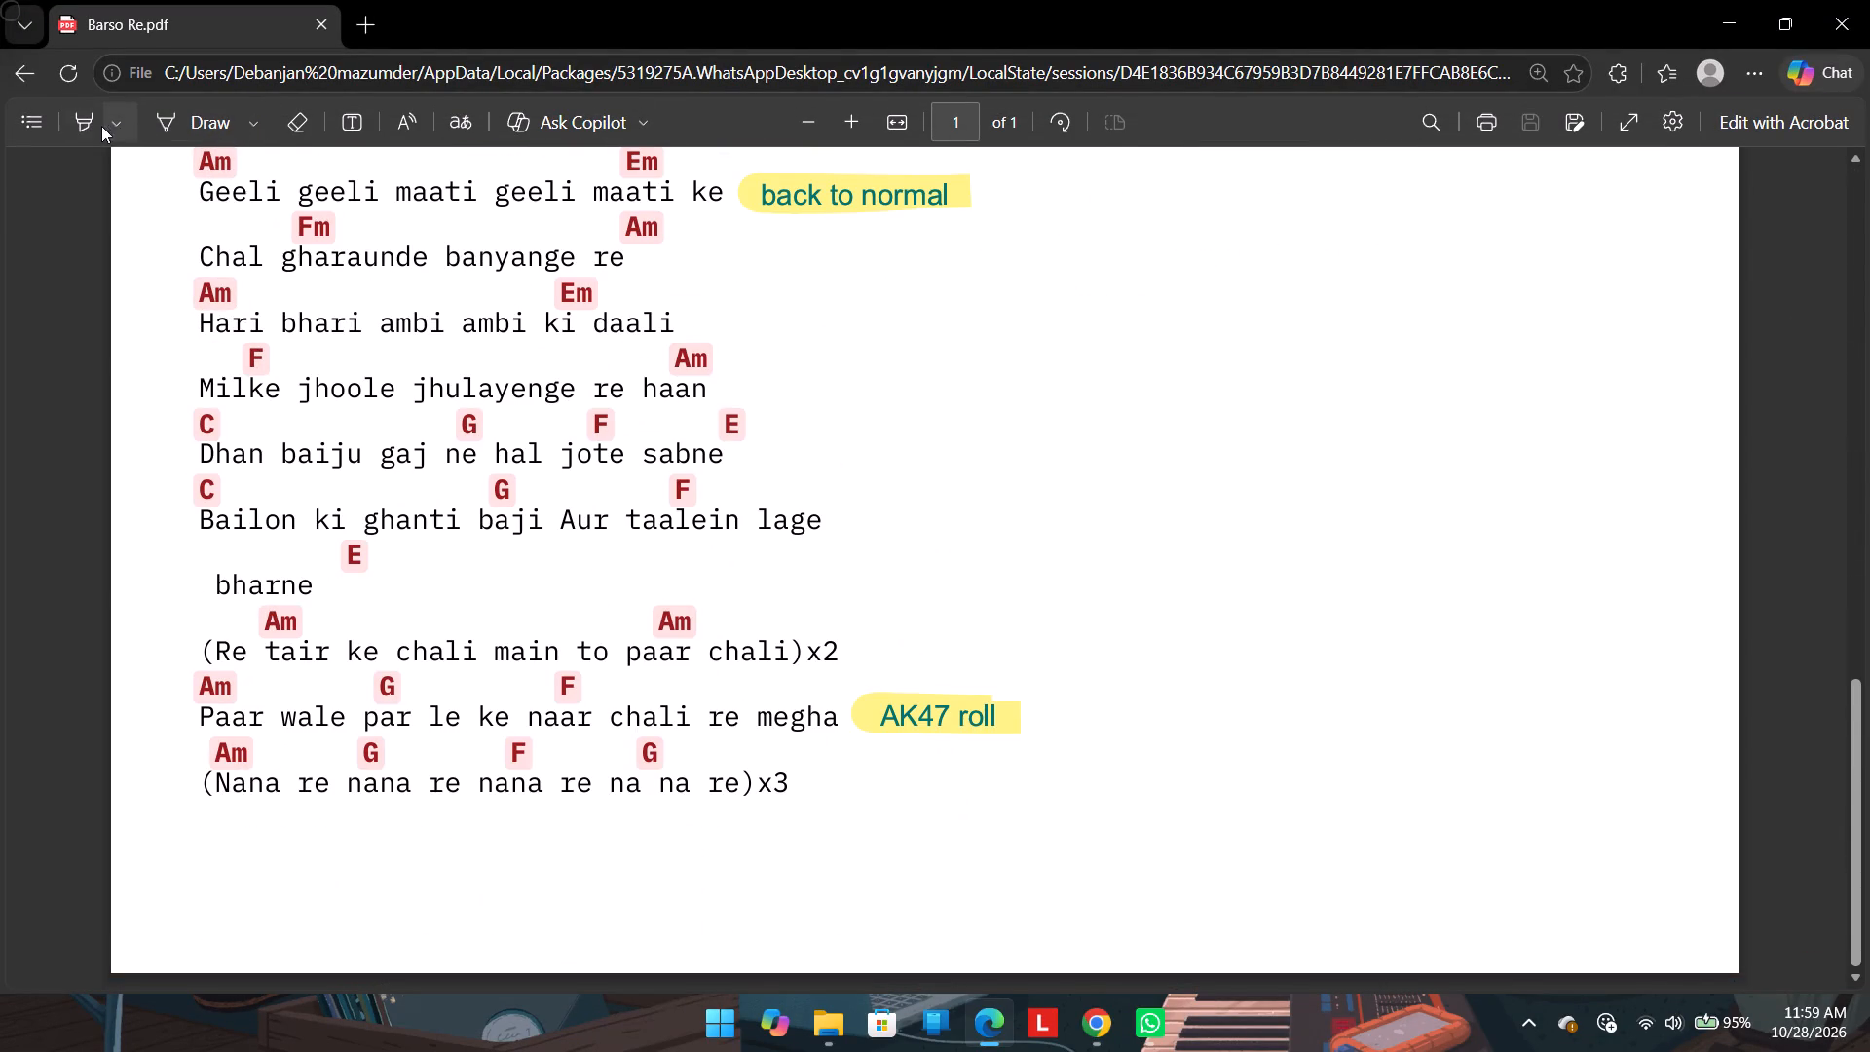
click(197, 120)
drag(785, 786, 775, 787)
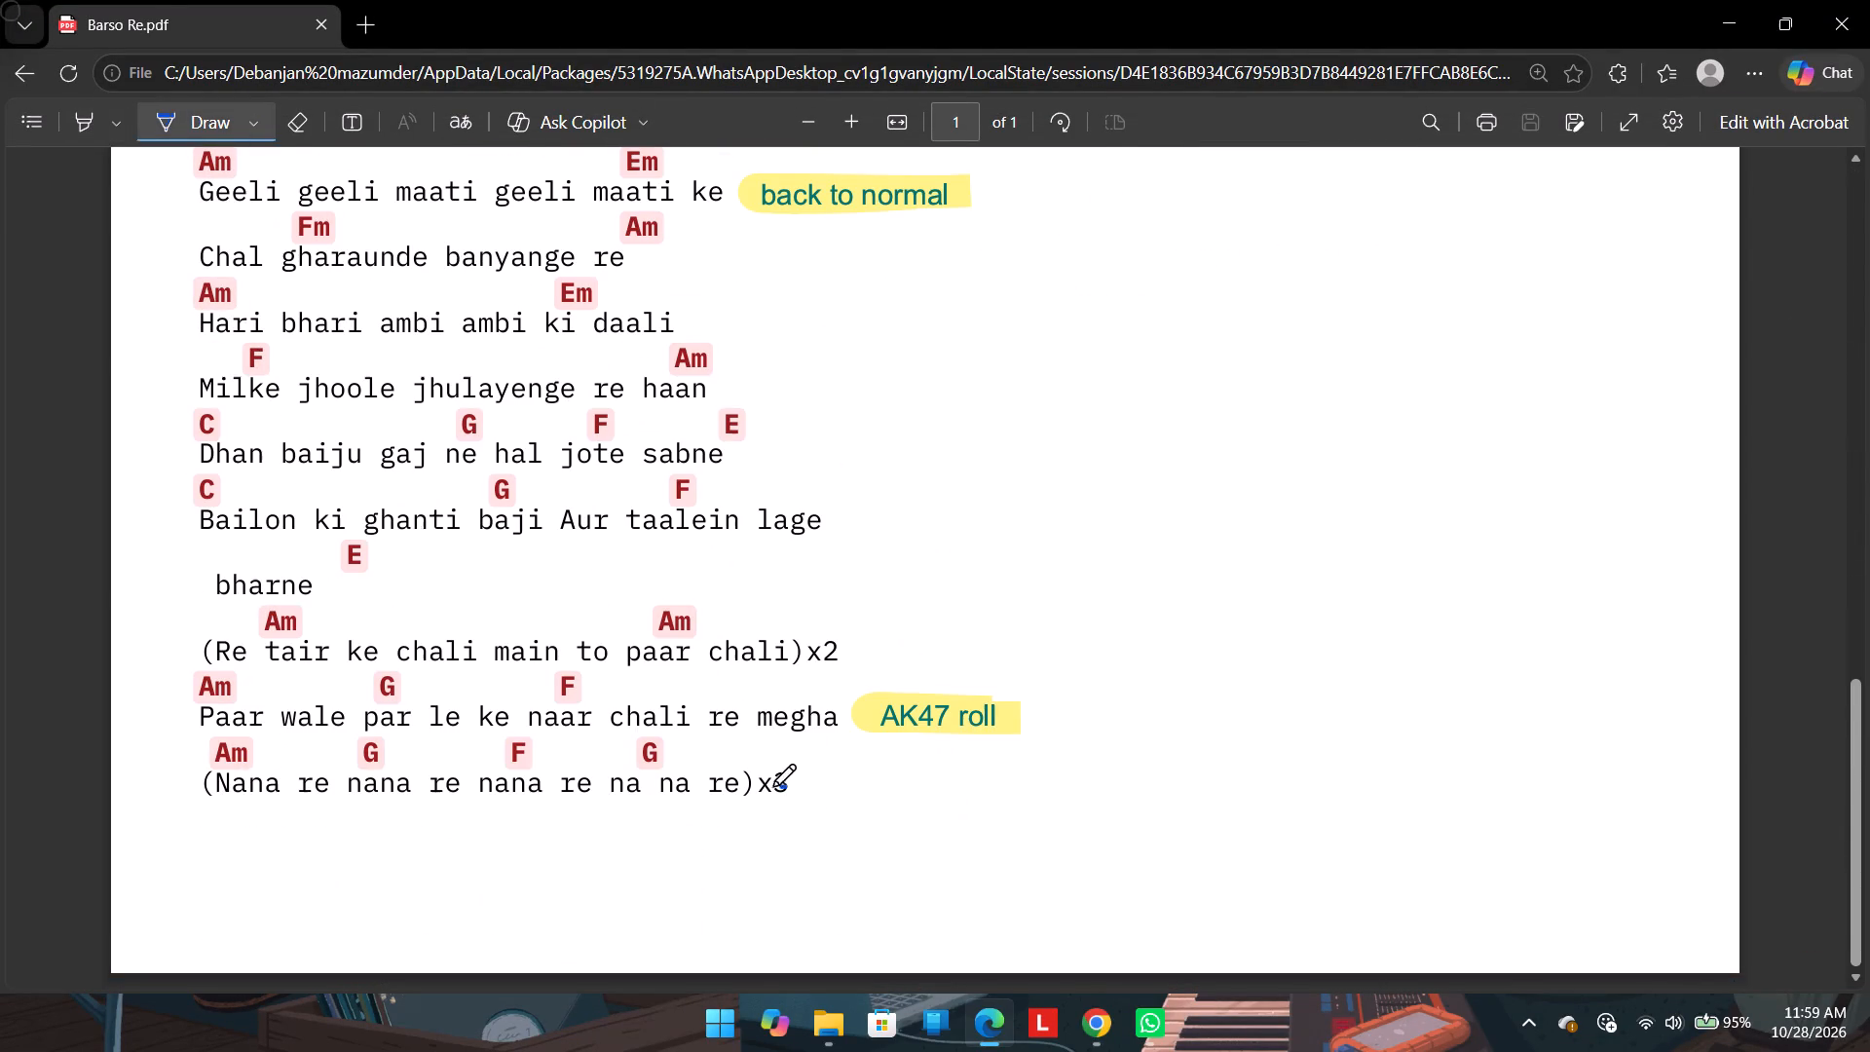
drag(775, 787, 776, 780)
drag(770, 779, 779, 778)
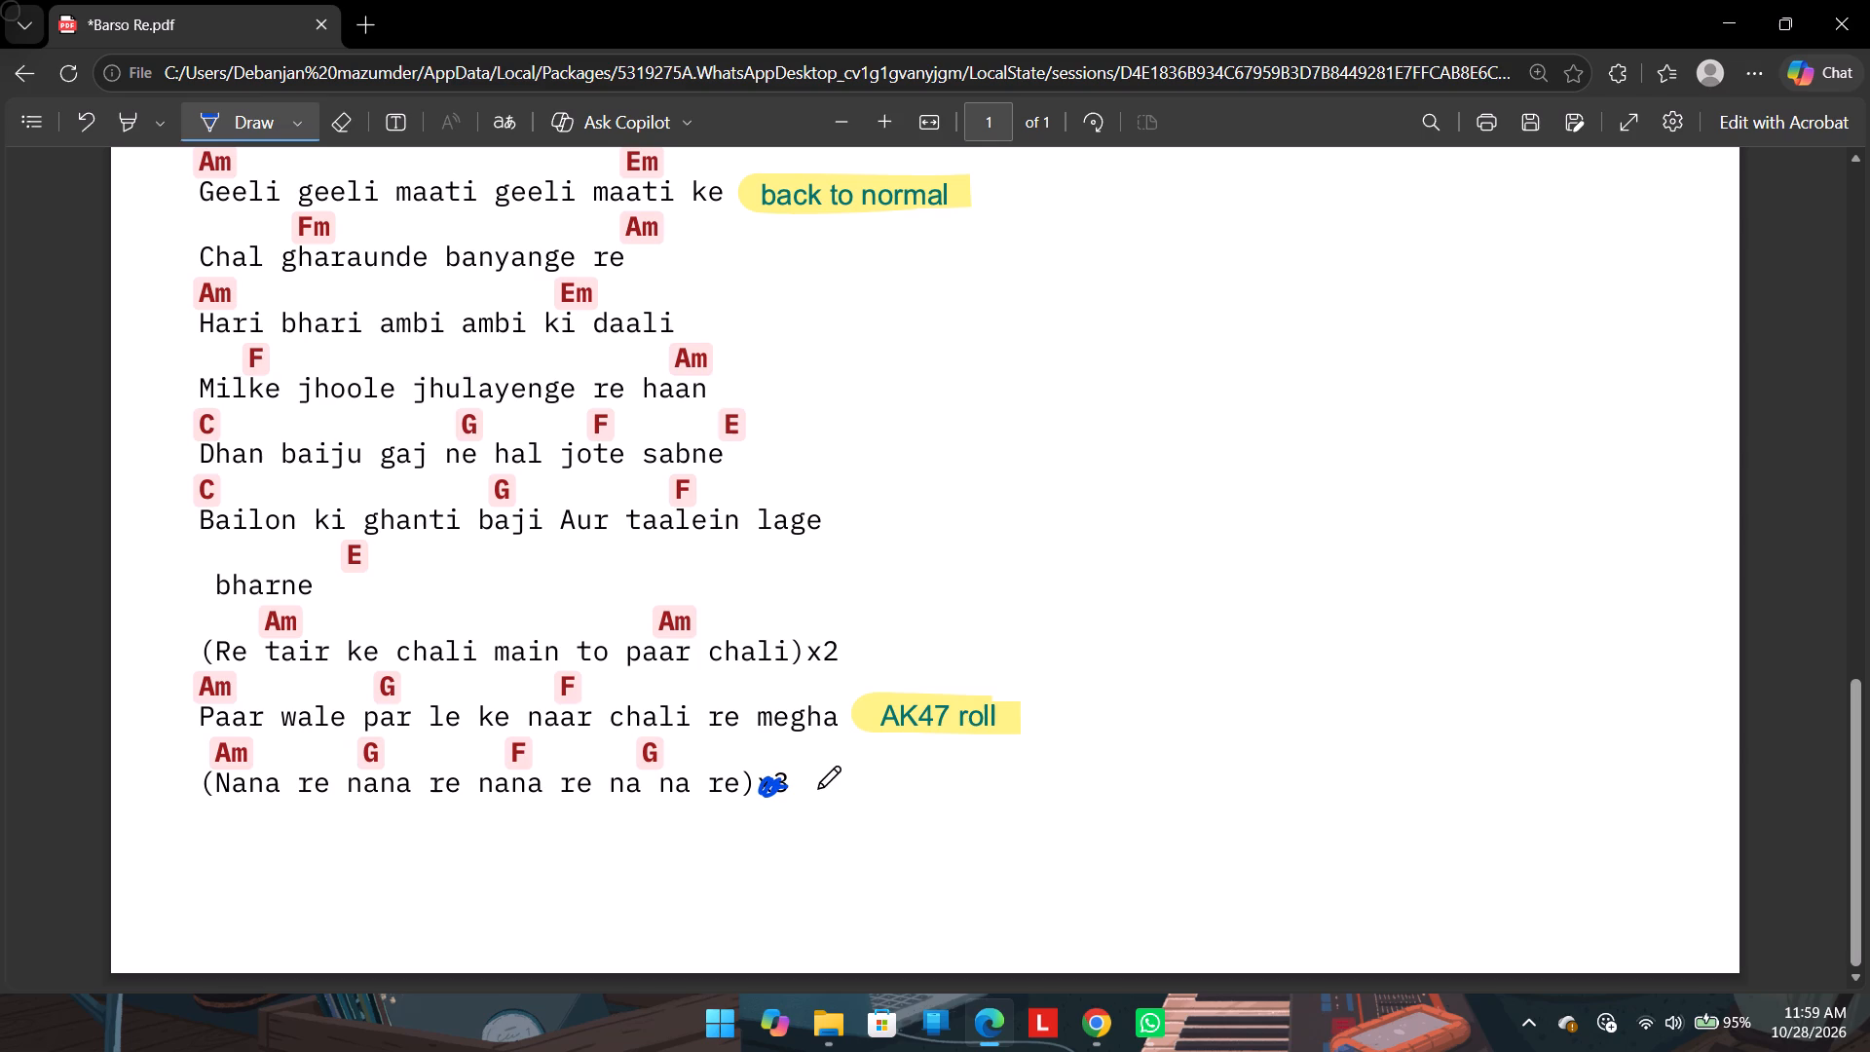
drag(813, 774, 804, 790)
drag(801, 770, 831, 804)
drag(838, 769, 850, 779)
drag(850, 779, 854, 797)
Add a text note reading "Then pause" below the last "Nana re" line.
click(391, 109)
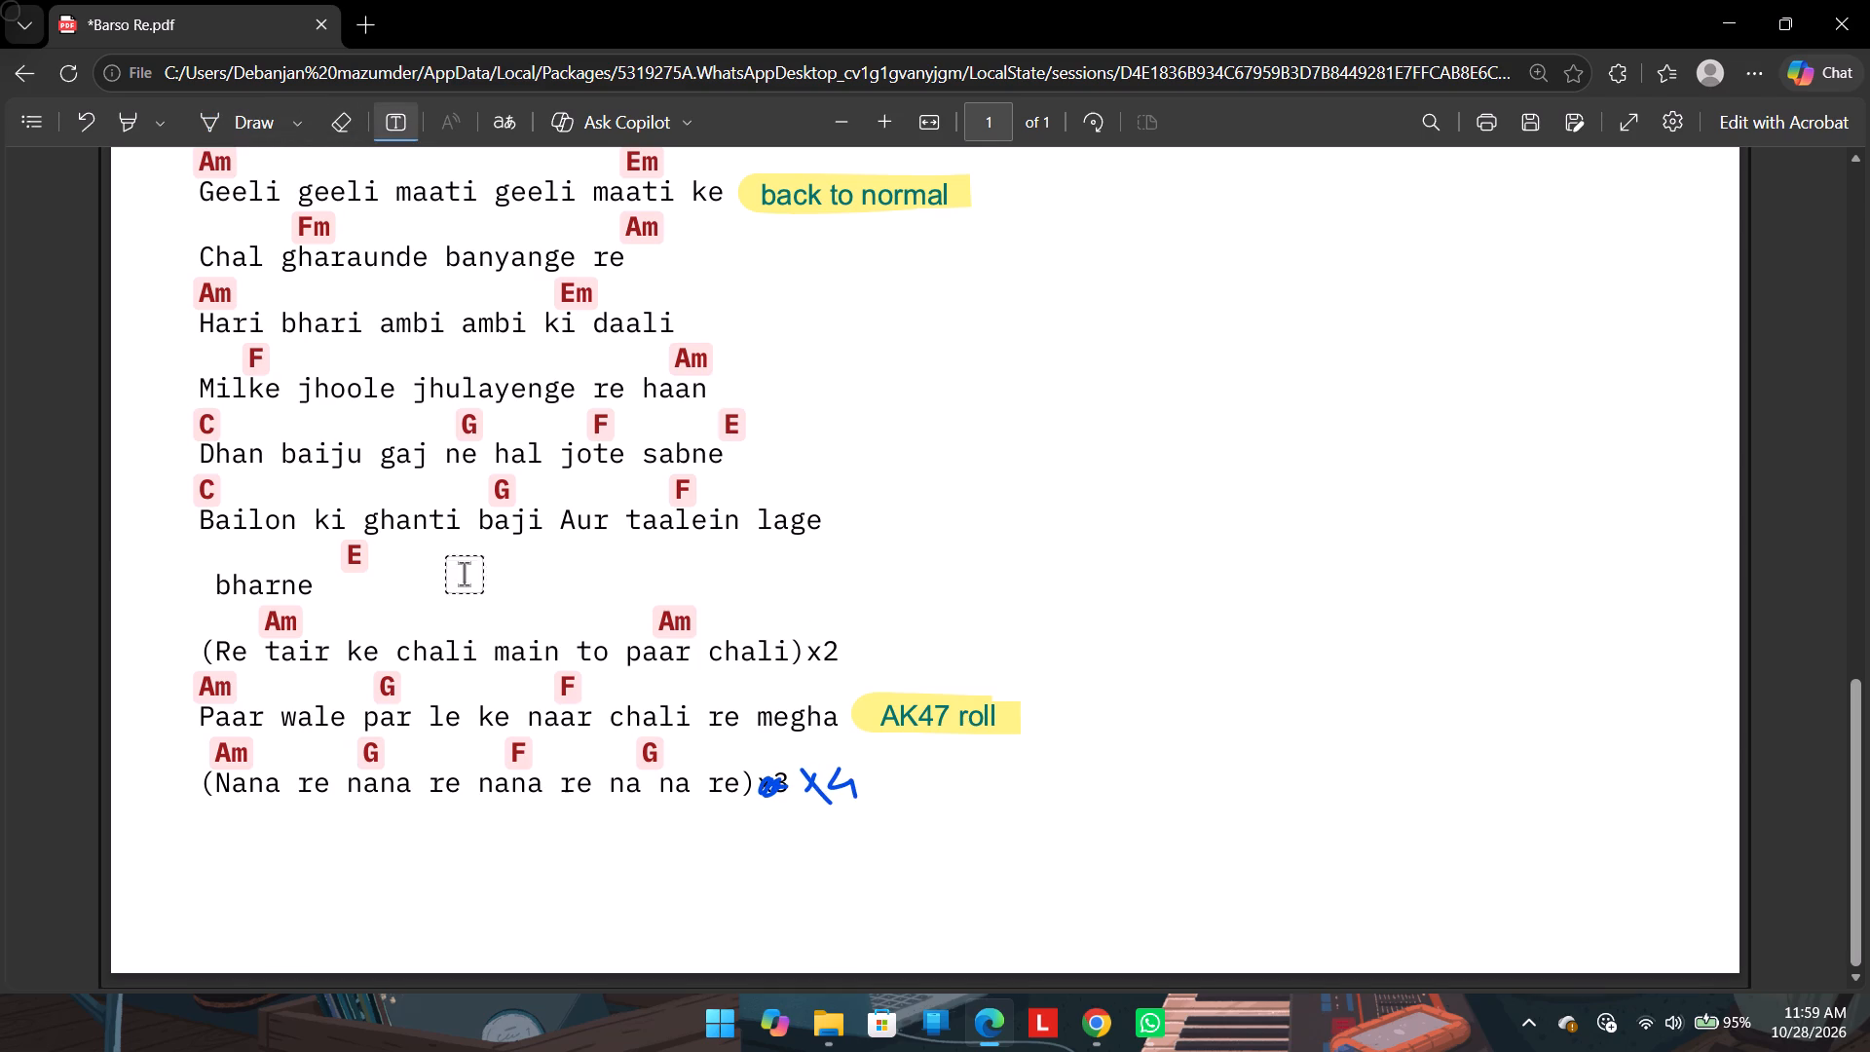
click(391, 830)
text(Then)
key(space)
text(pause)
click(793, 835)
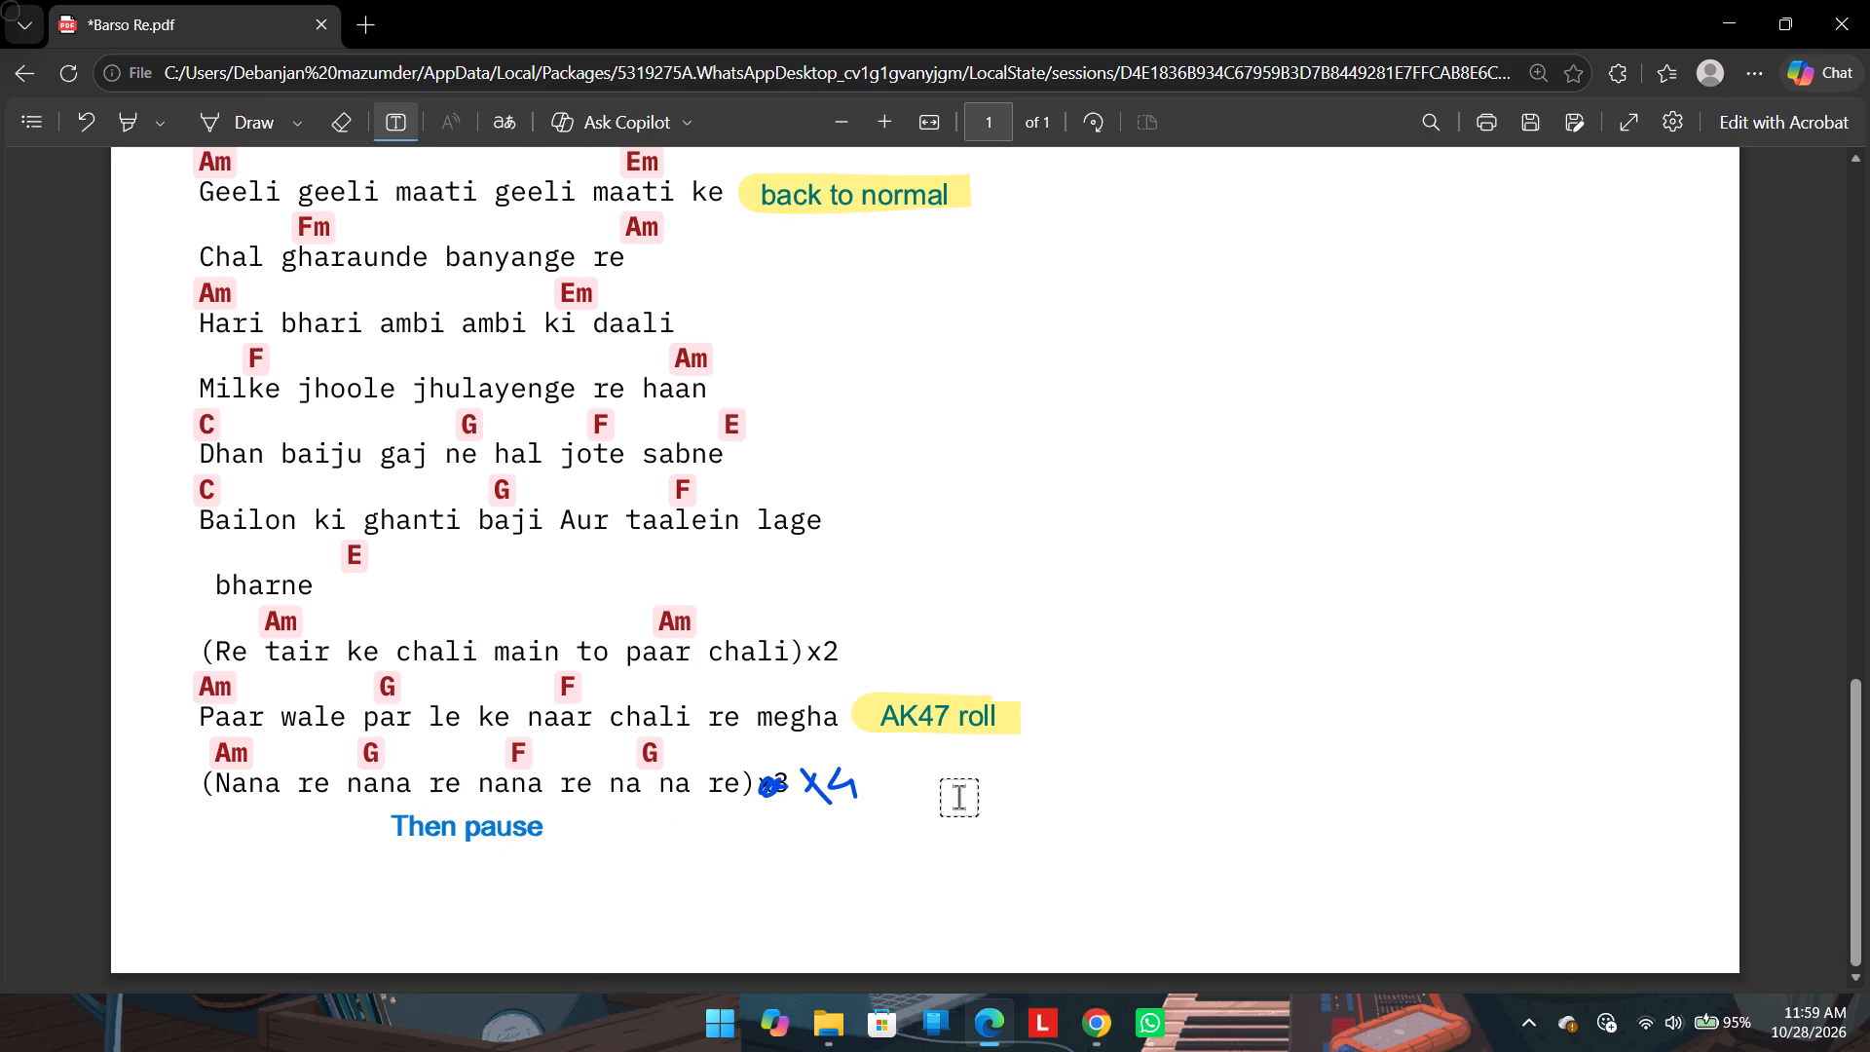
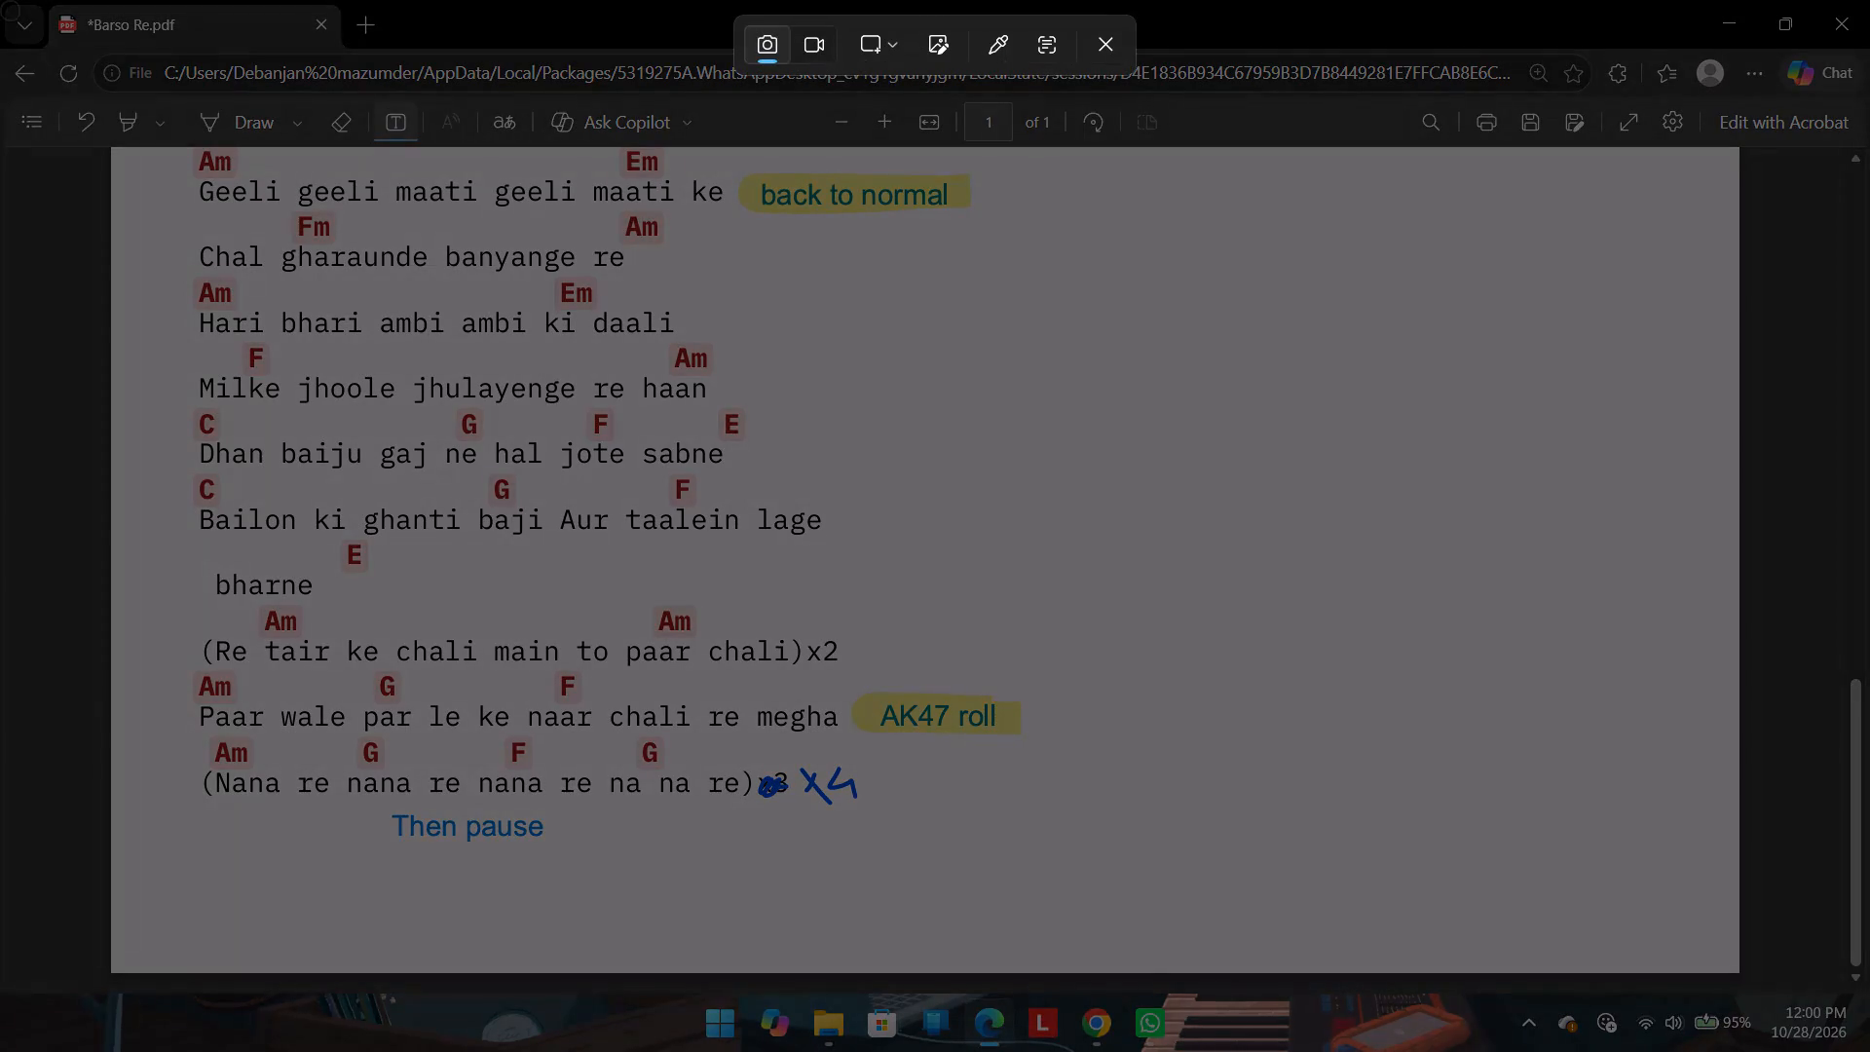
Capture a screenshot of Barso Re's closing lines, from "Re tair ke chali" through the "Then pause" note.
drag(133, 611, 1127, 903)
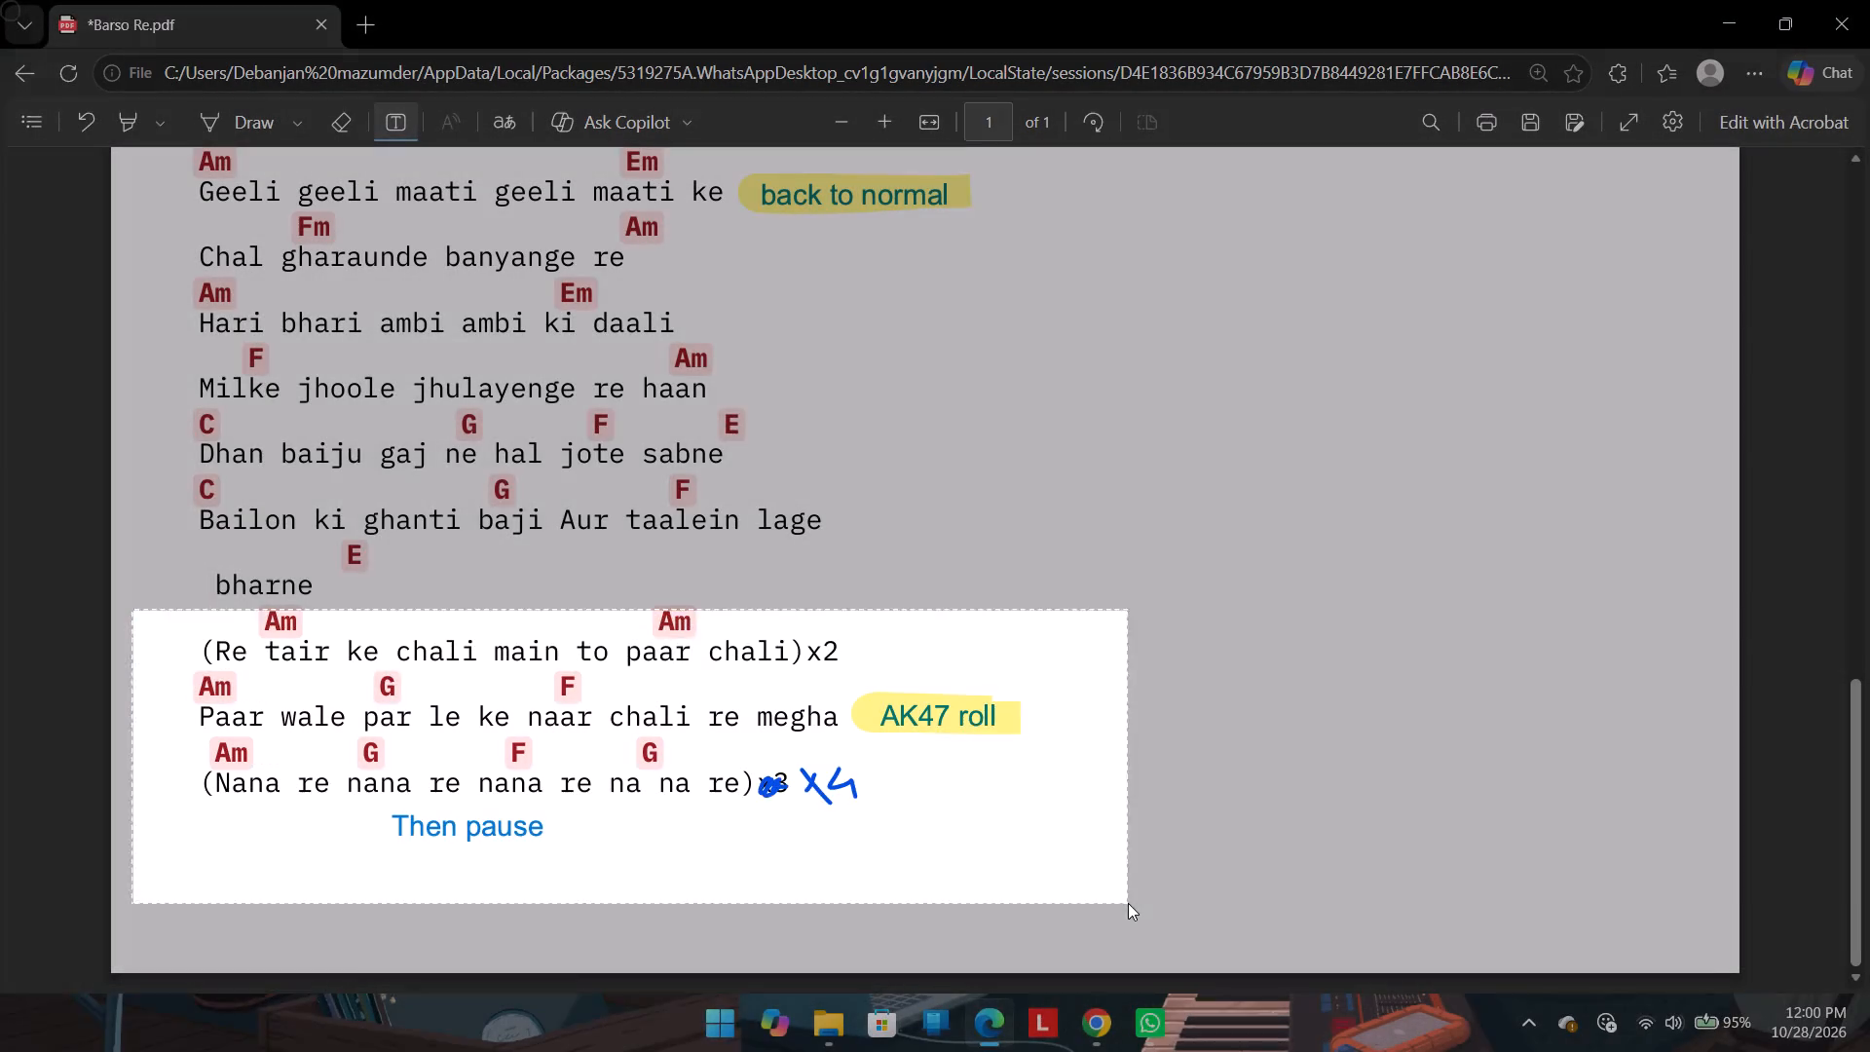
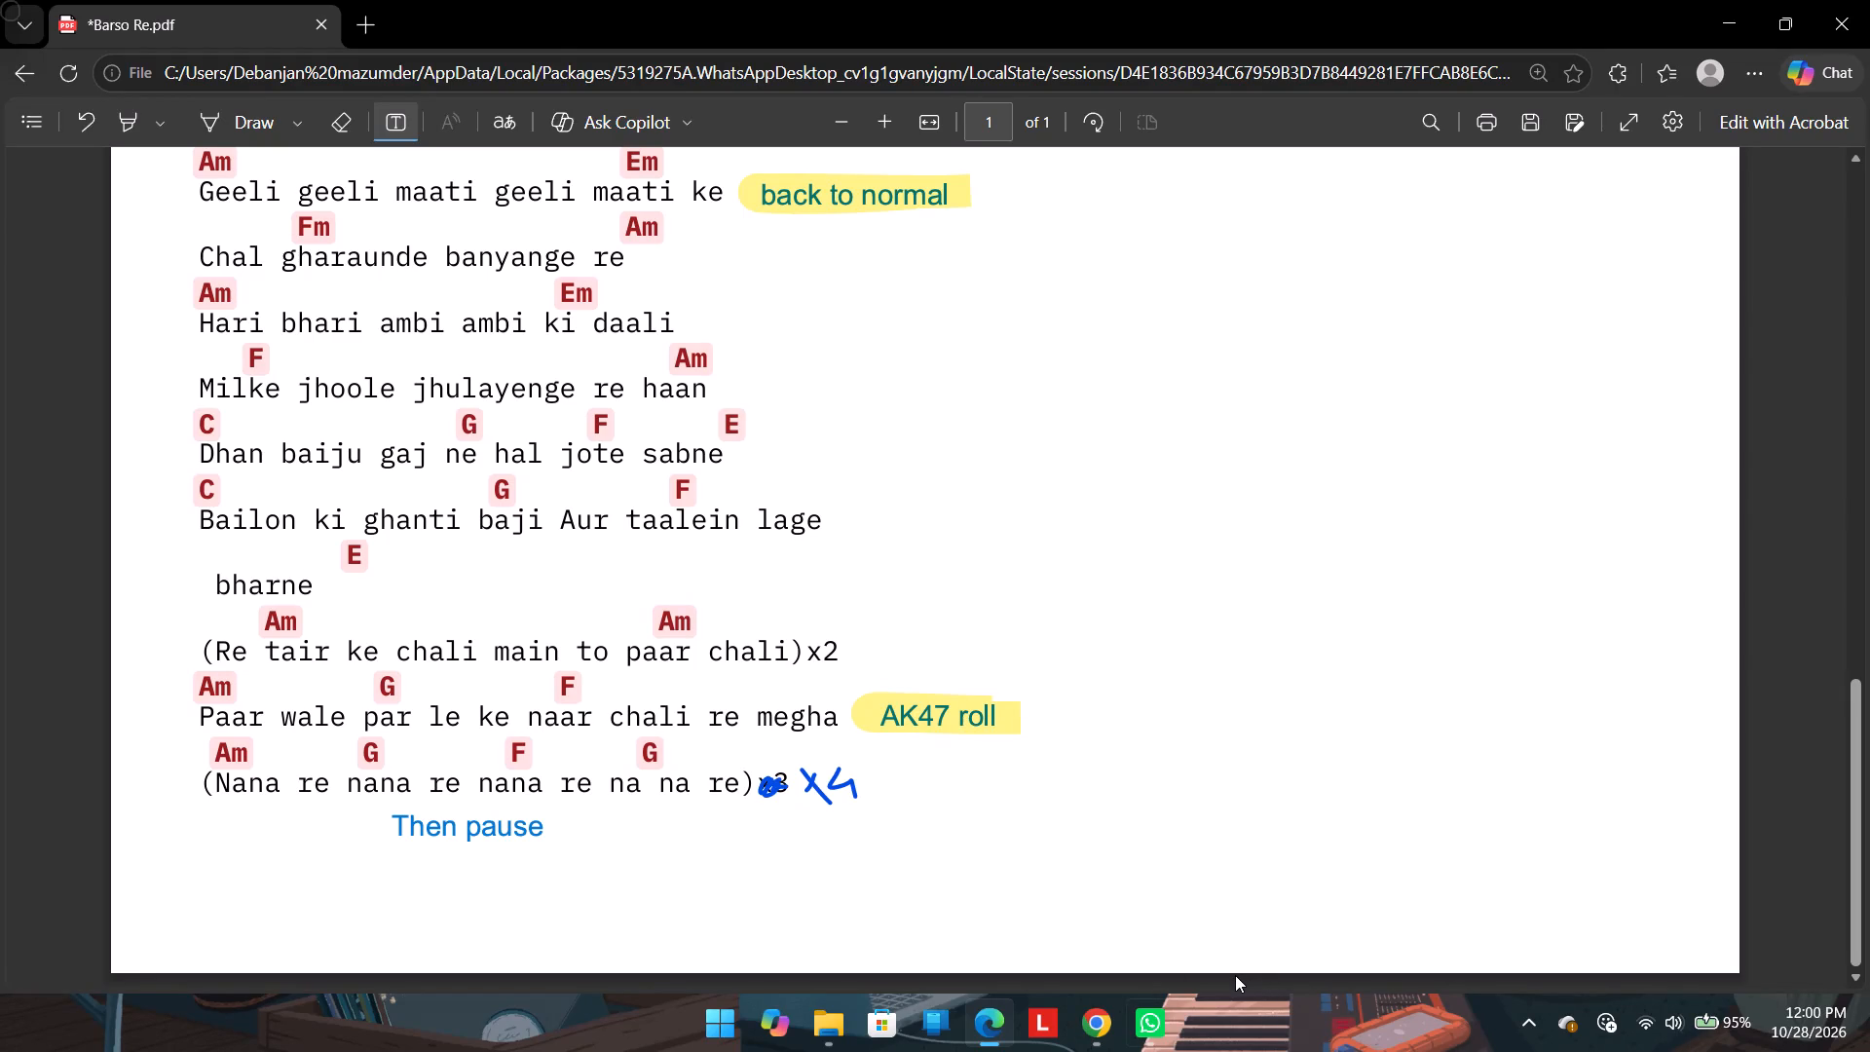
Erase the highlight from the "1st ke baad stop" note below the Variation line and delete the note.
scroll(1234, 976, up, 17)
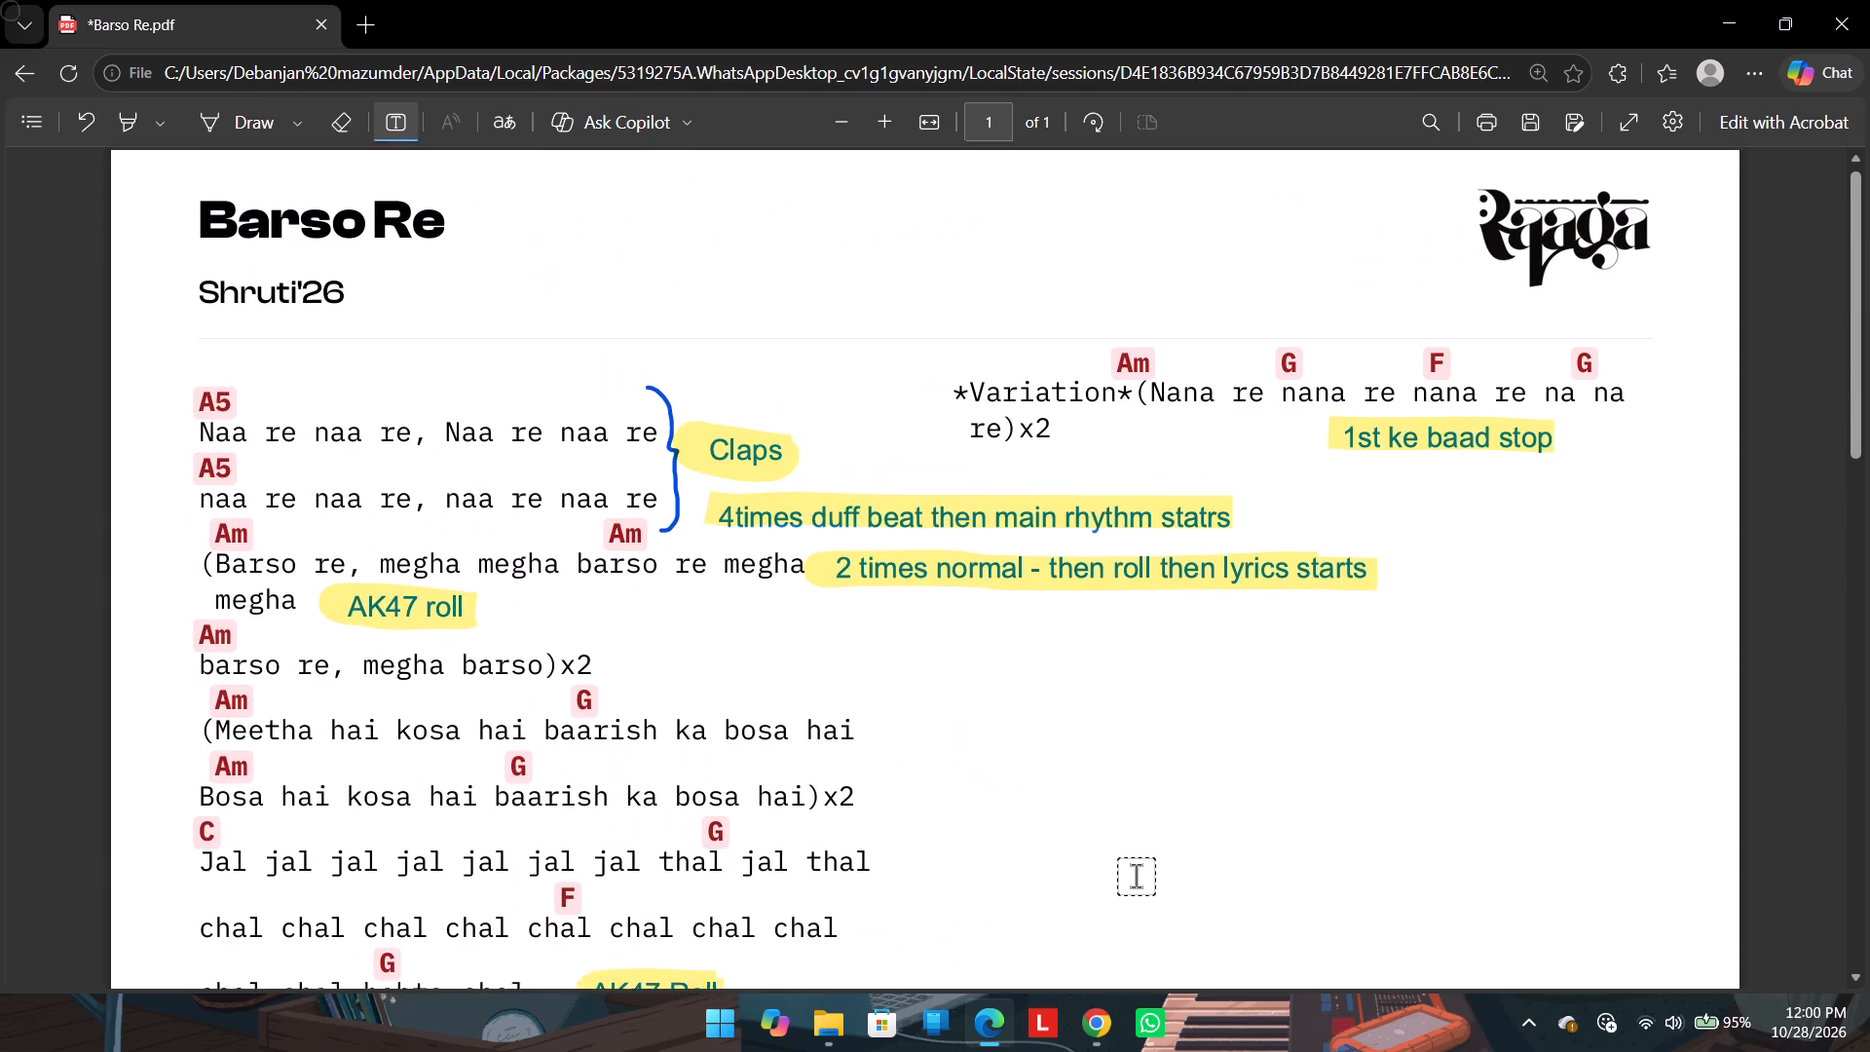
scroll(1169, 854, down, 14)
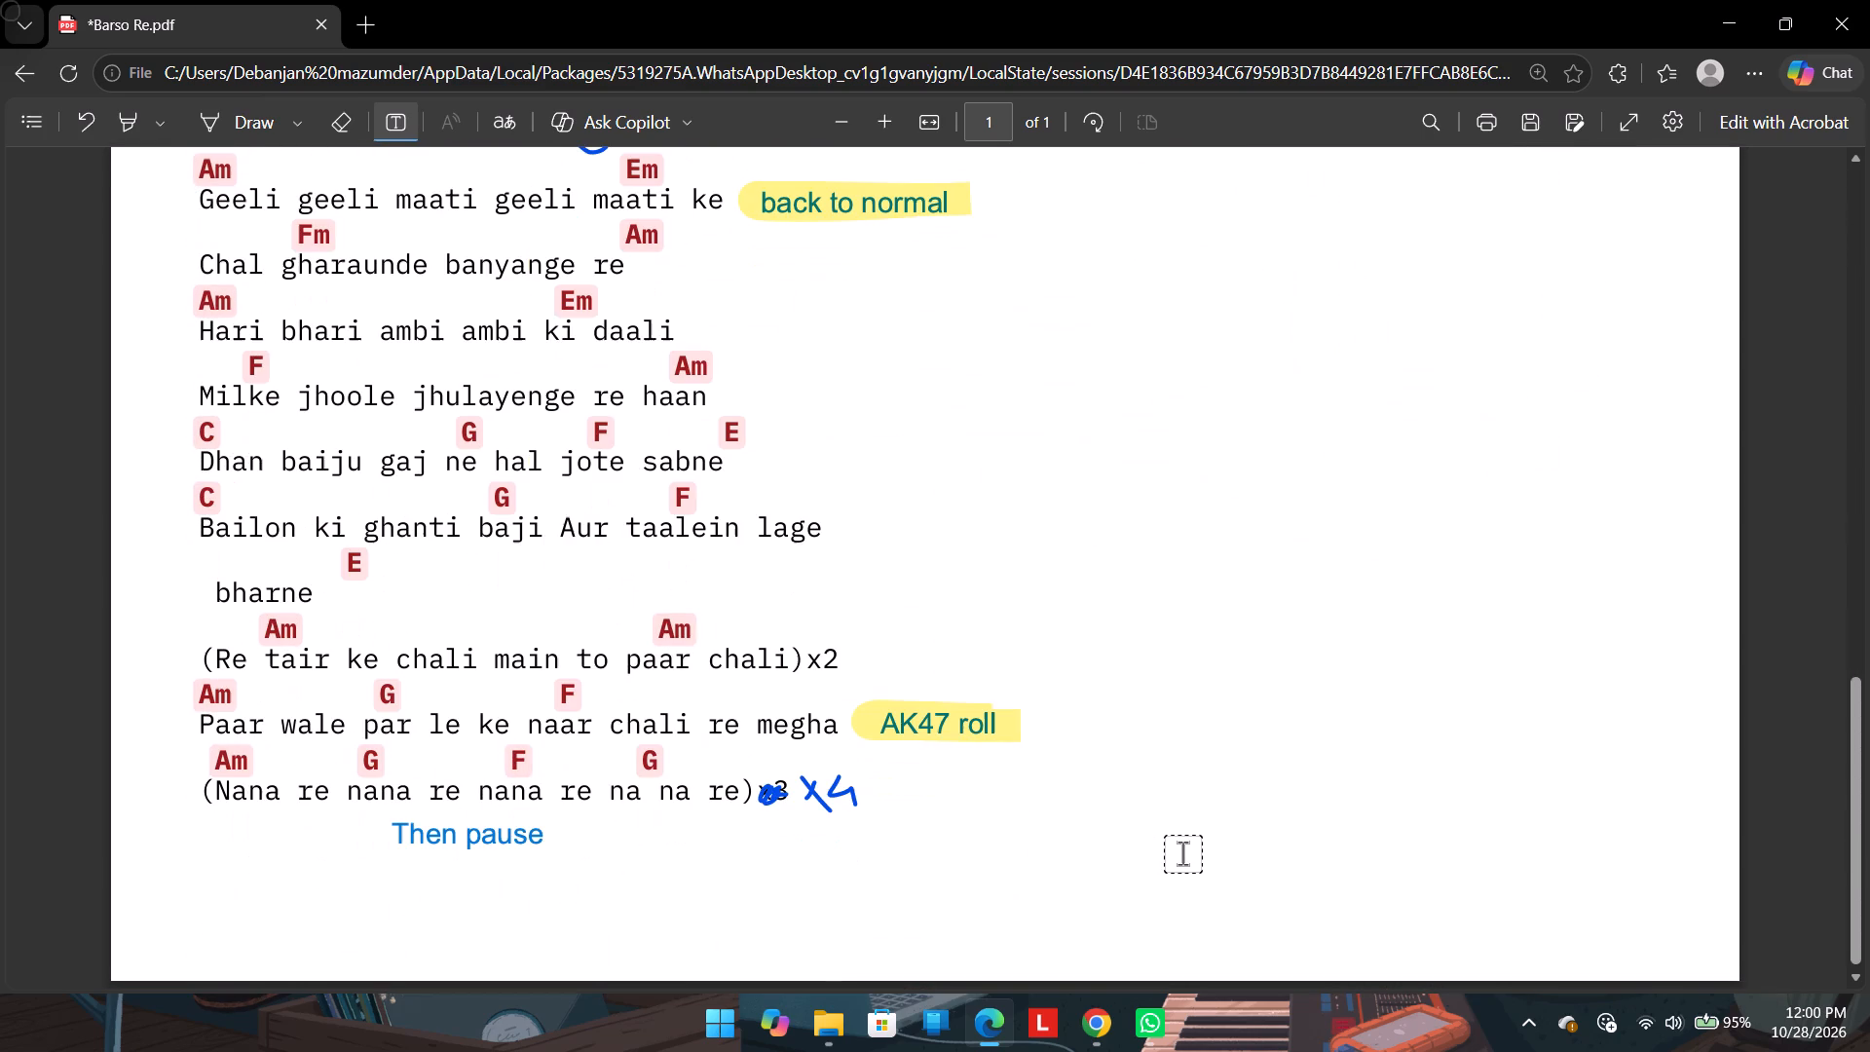
scroll(1194, 857, up, 8)
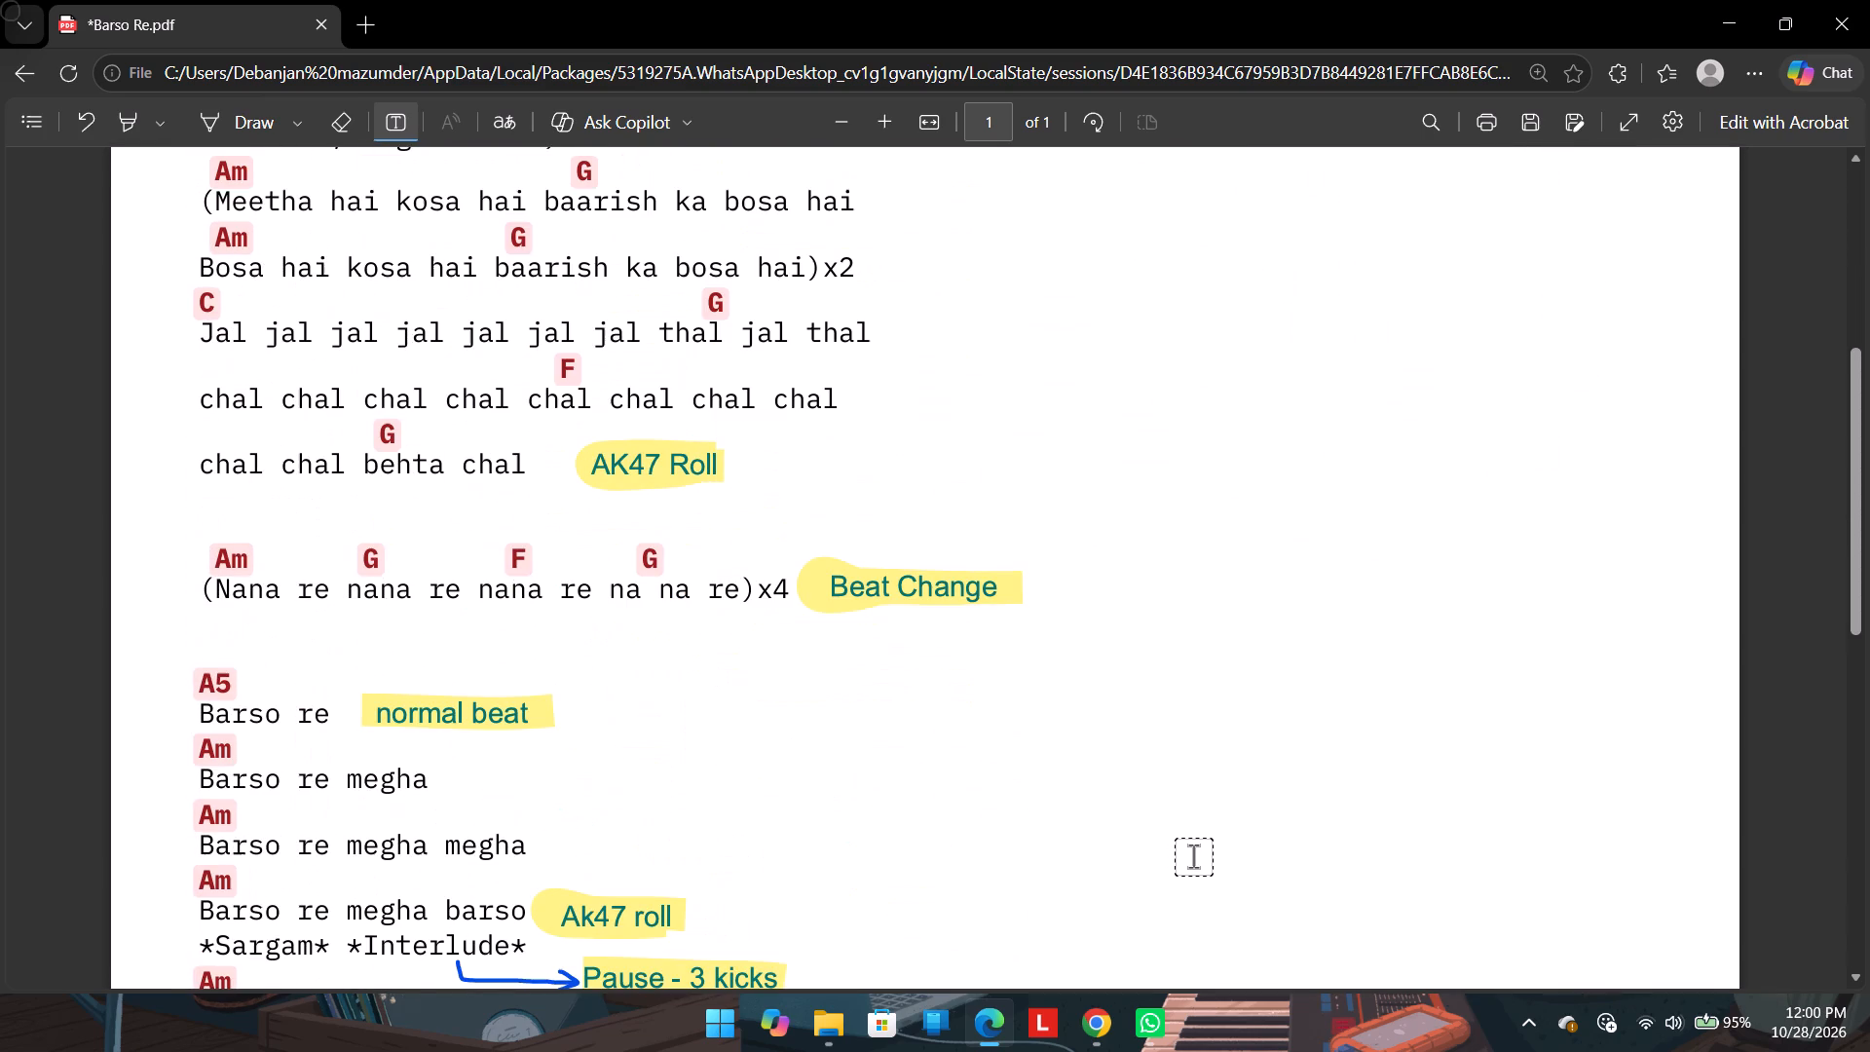
scroll(1194, 857, up, 6)
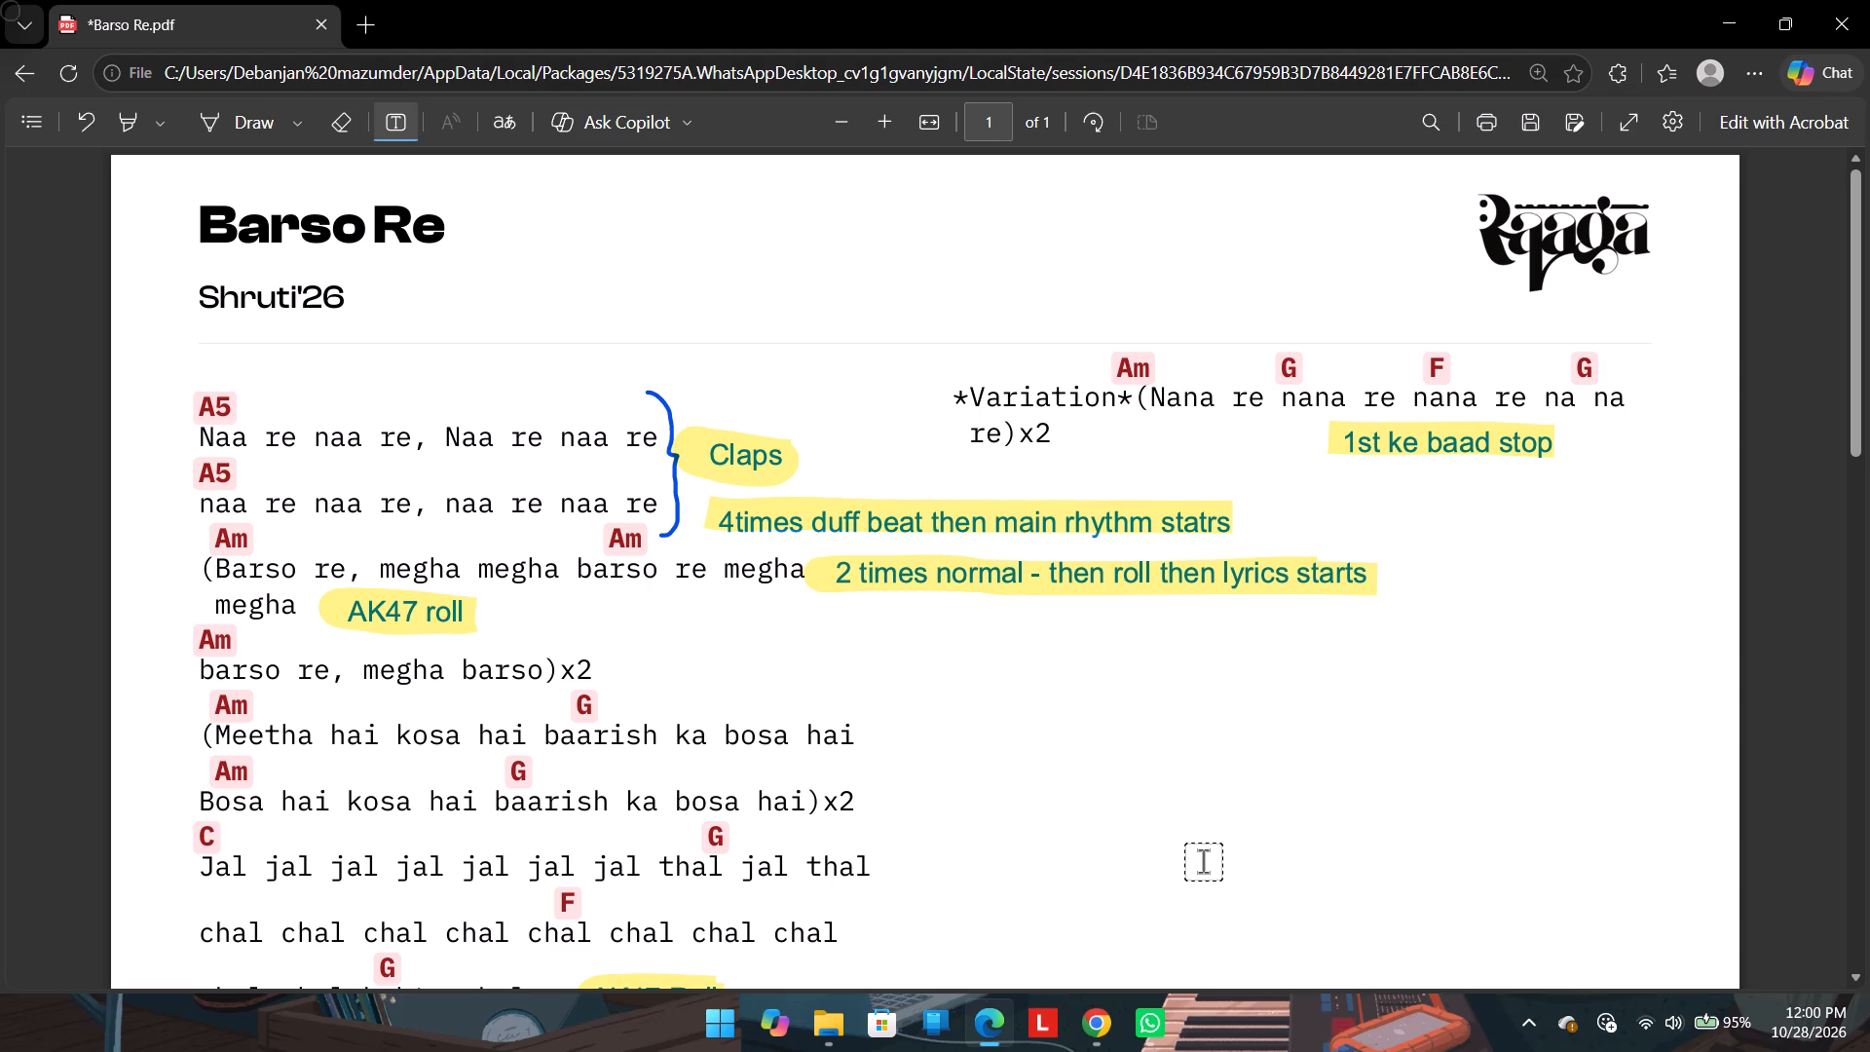
click(333, 117)
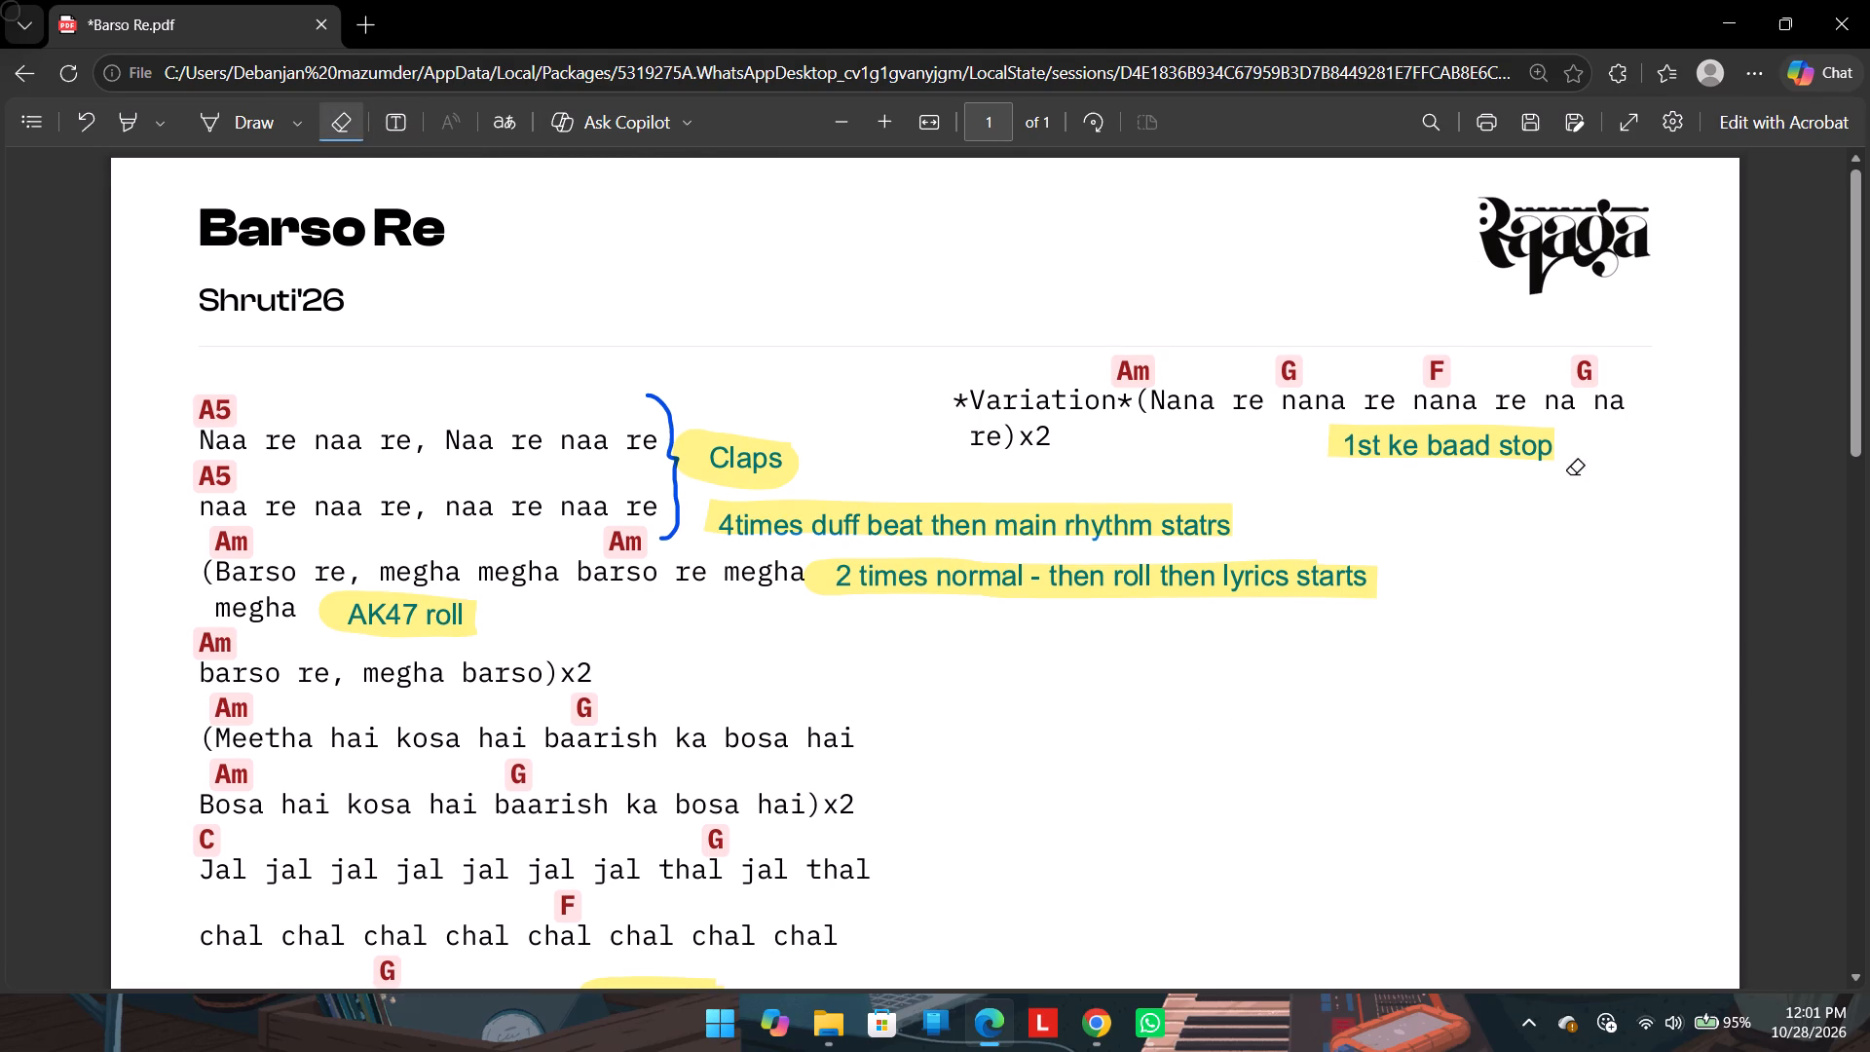
drag(1555, 467, 1353, 445)
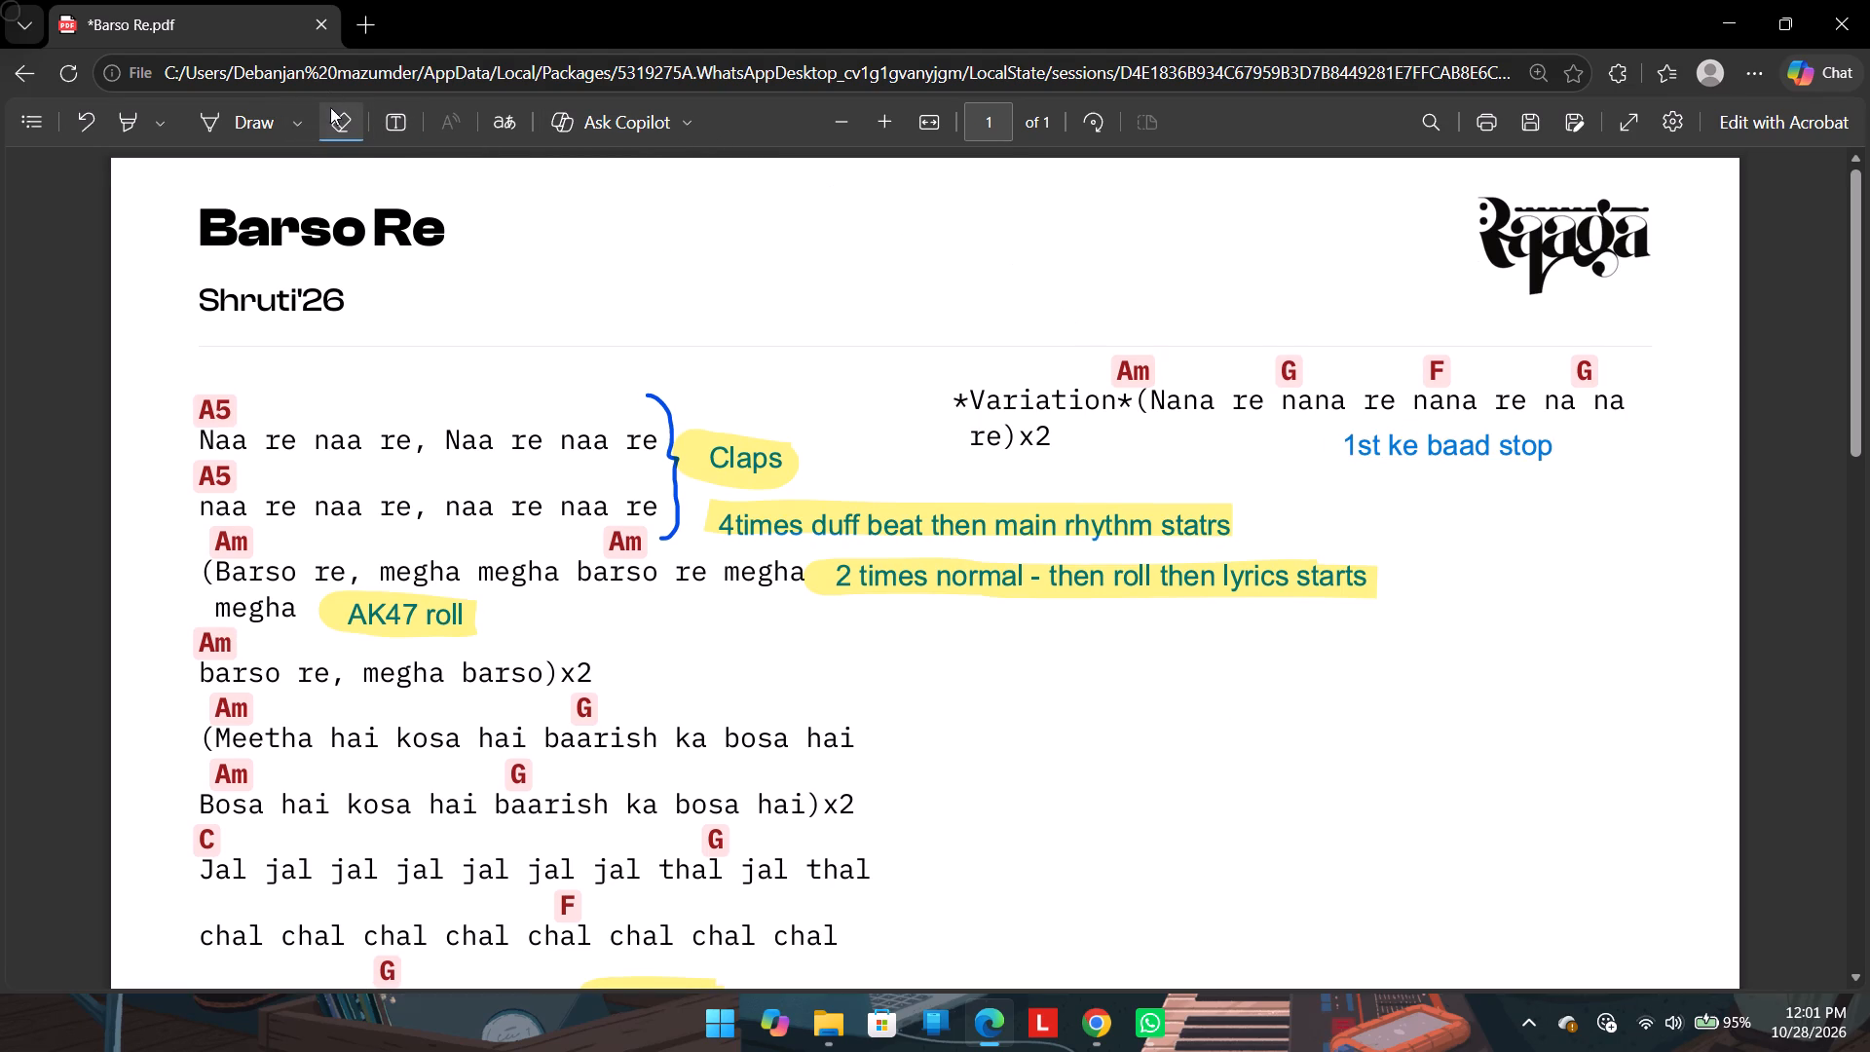
click(331, 108)
click(1534, 439)
click(1581, 376)
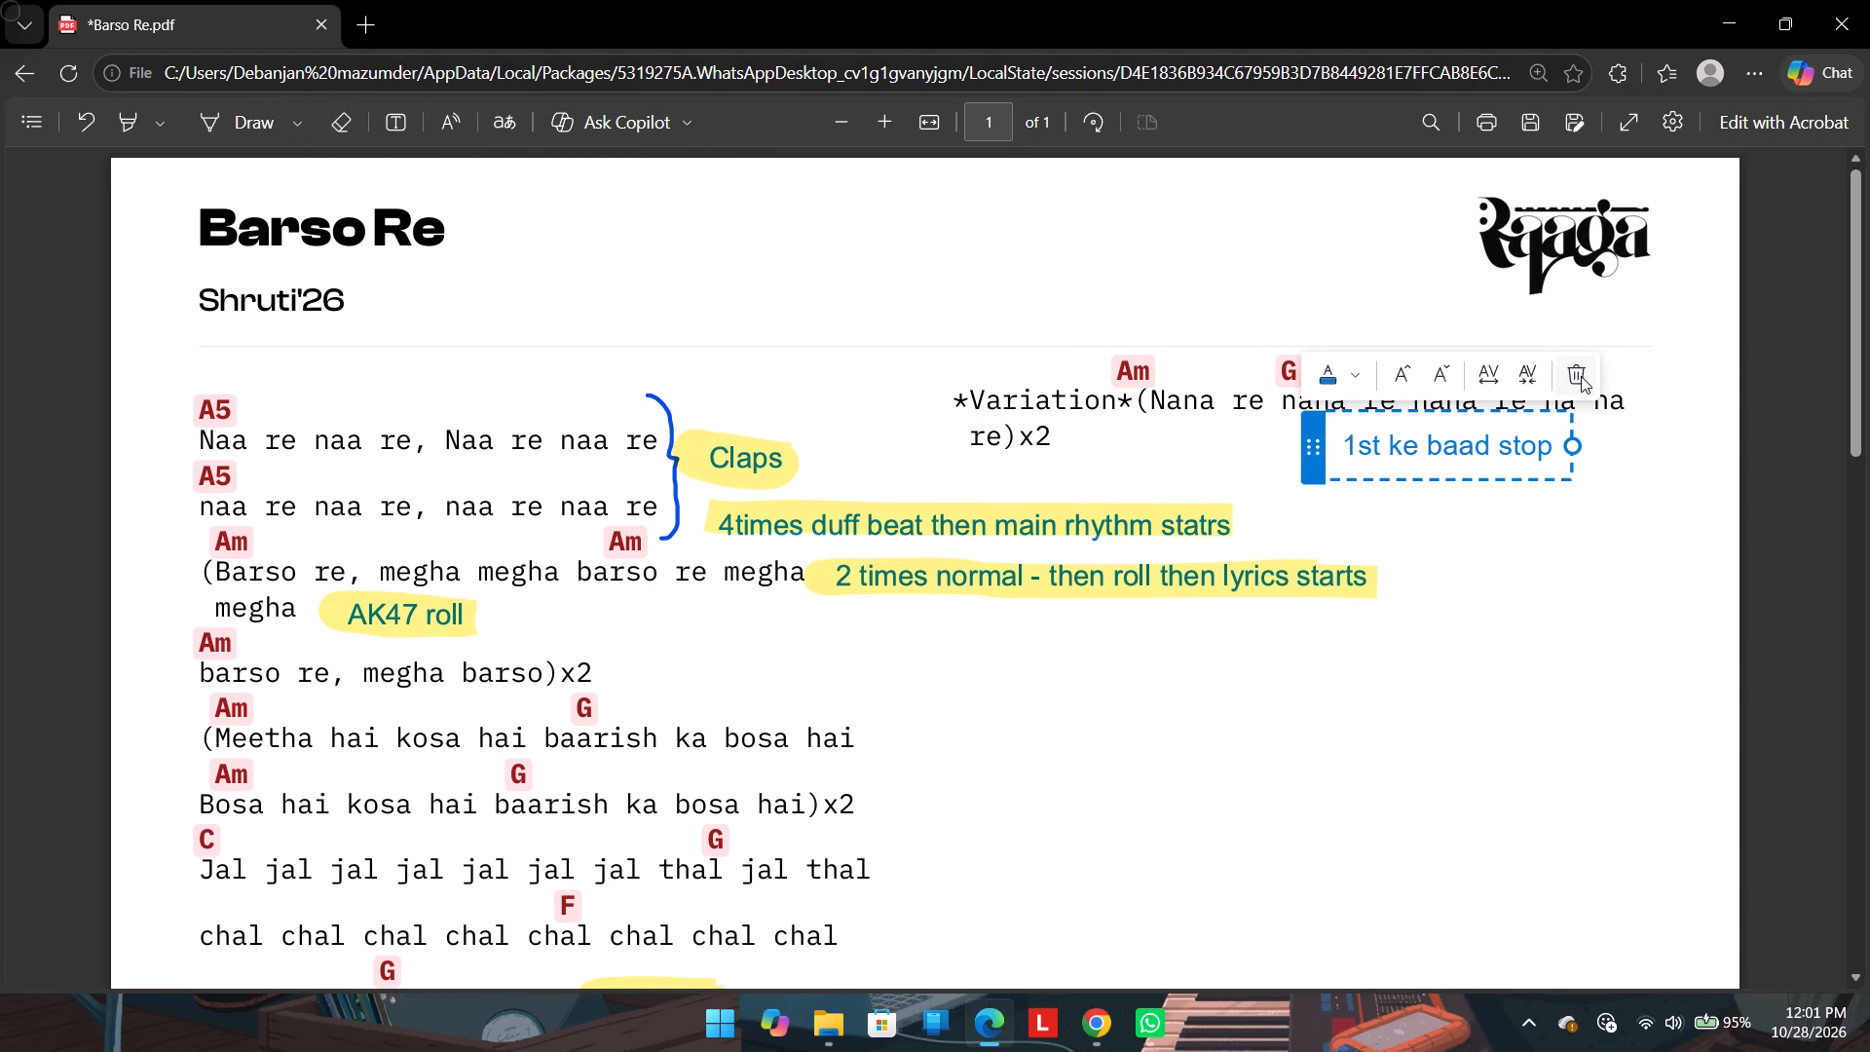
Highlight the "Then pause" note below the closing "Nana re" line in yellow.
scroll(1581, 376, down, 14)
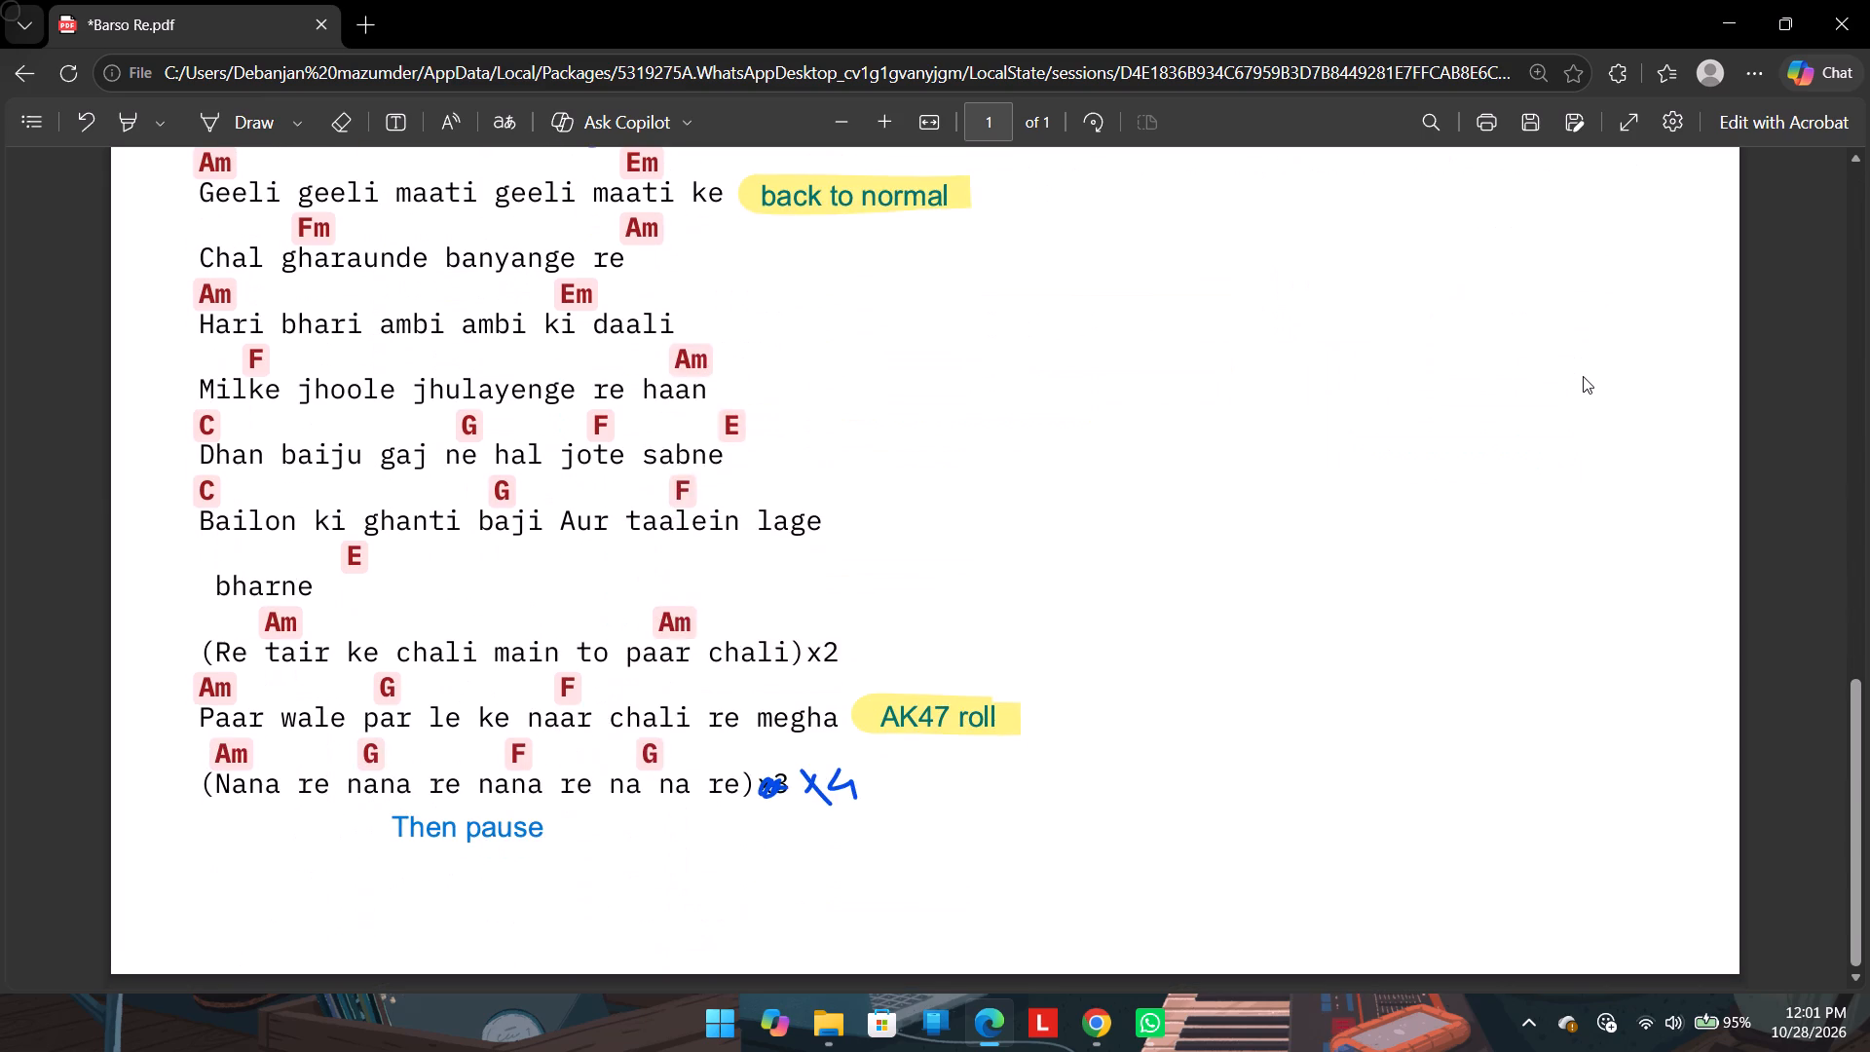
scroll(1585, 376, up, 1)
scroll(1451, 371, down, 3)
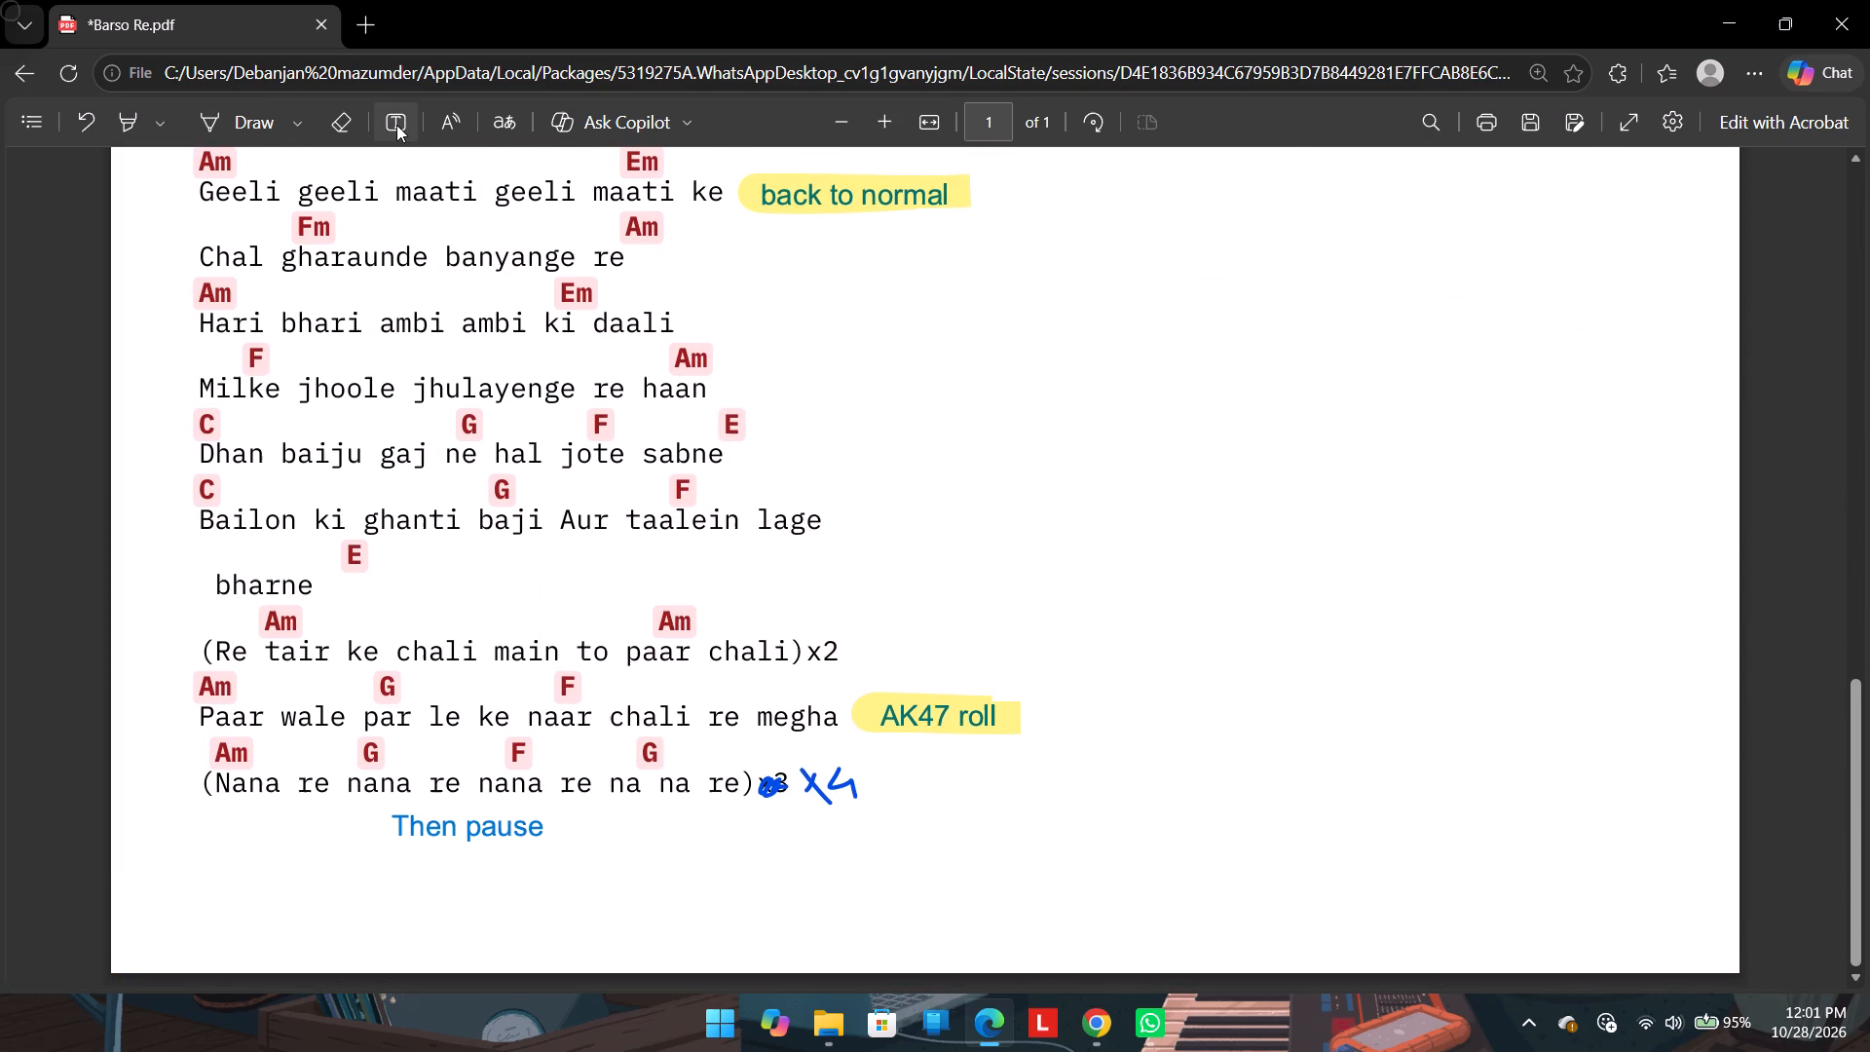
click(118, 123)
drag(560, 824, 393, 823)
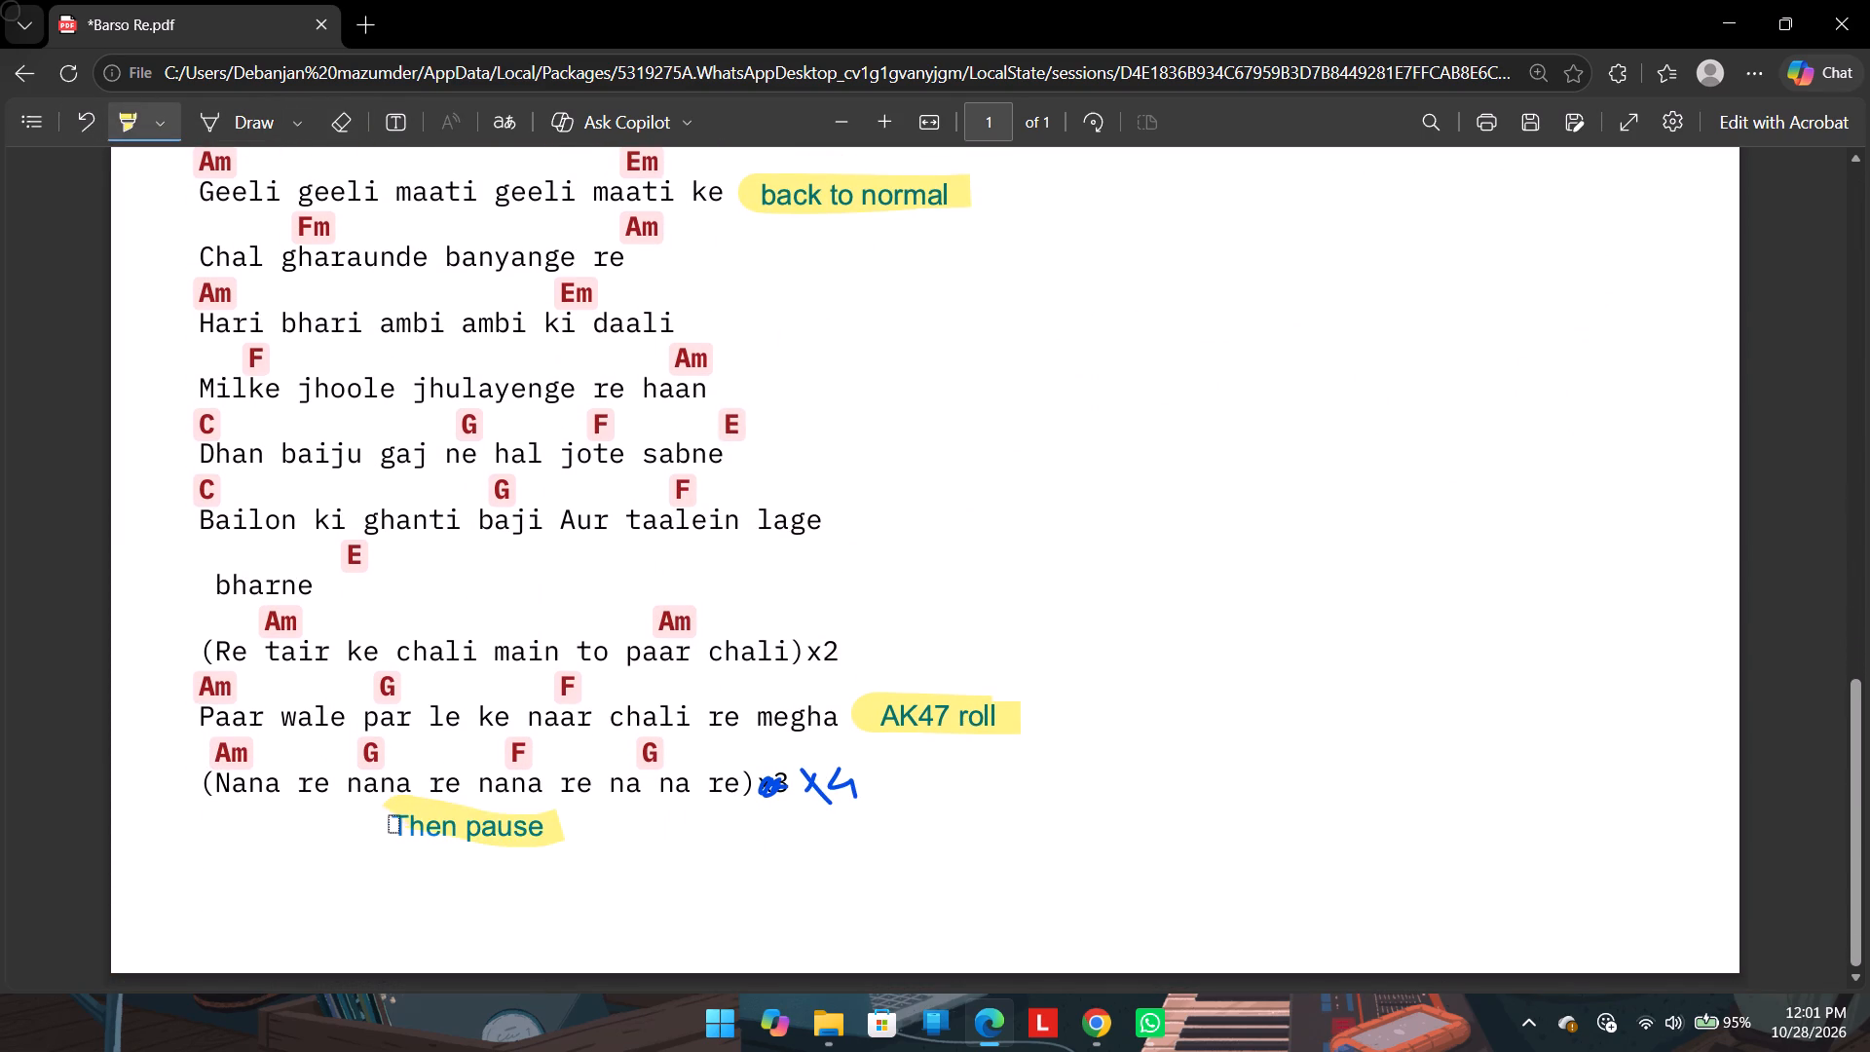
drag(393, 823, 545, 829)
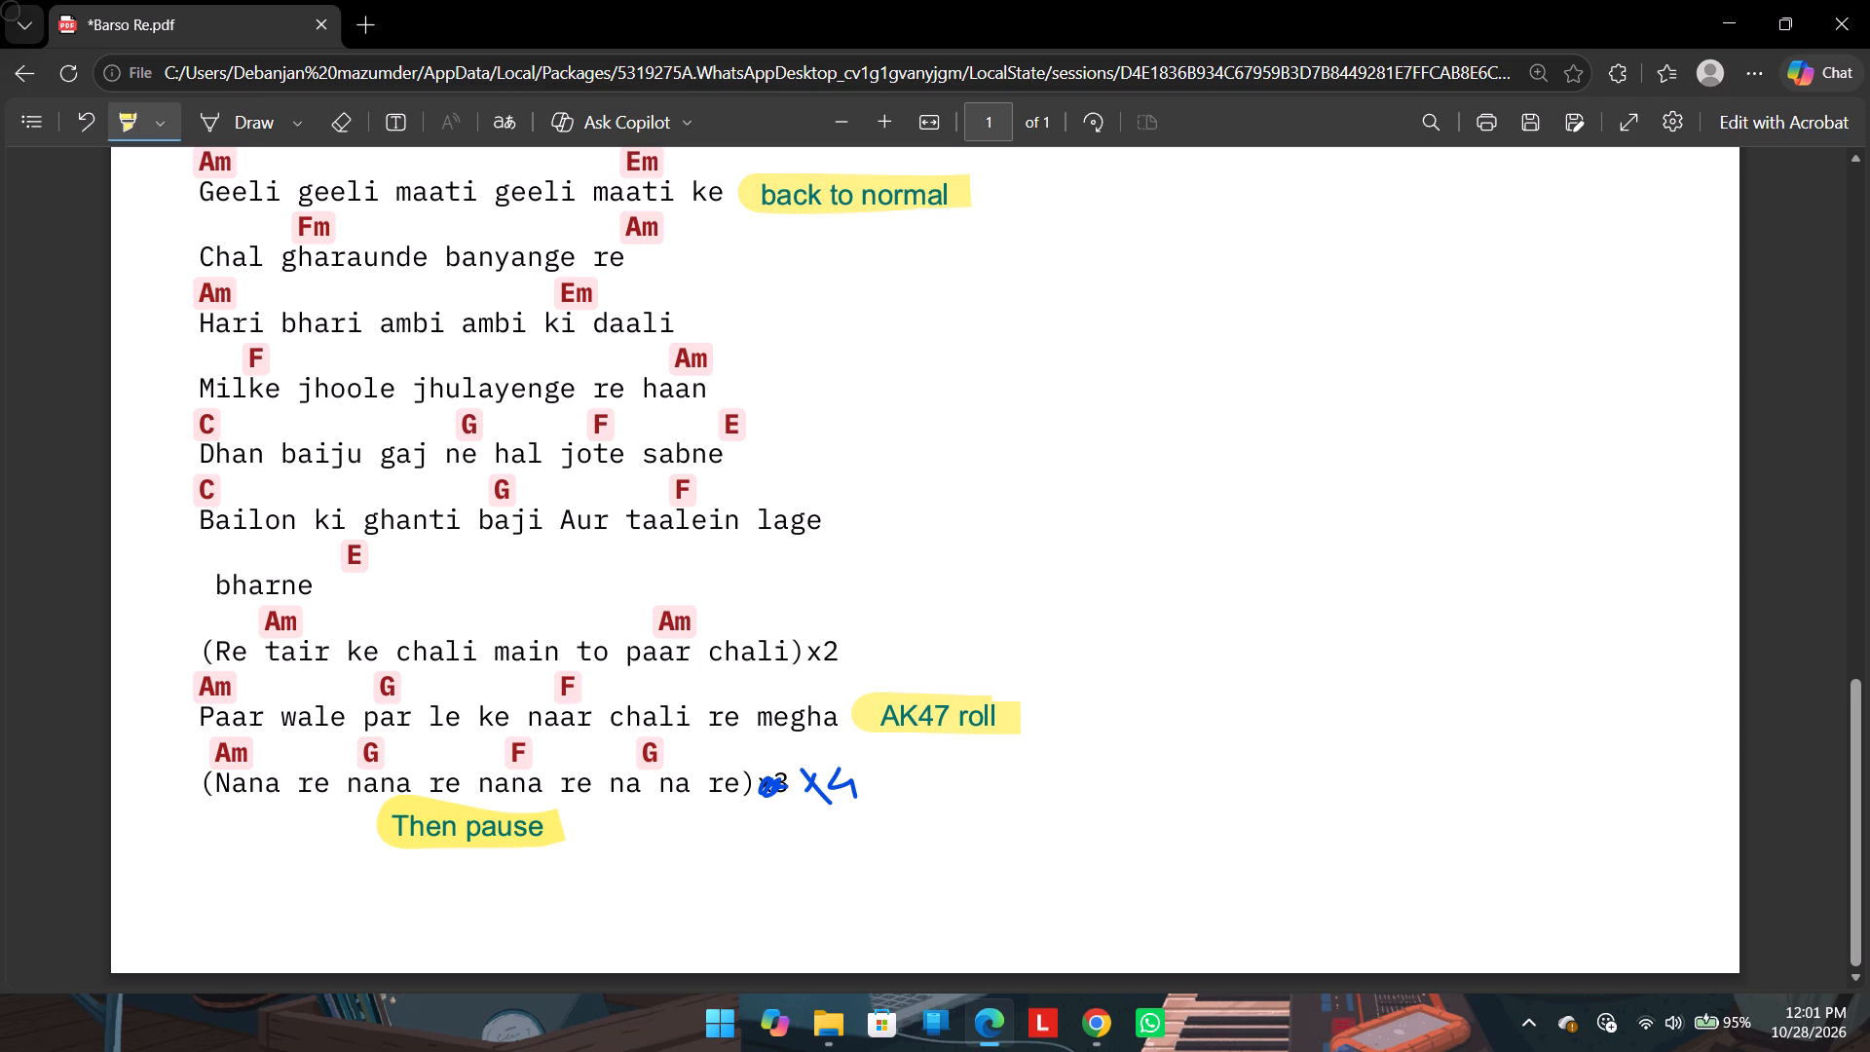
Save the annotated Barso Re chord sheet.
scroll(1101, 768, up, 3)
scroll(1101, 768, down, 1)
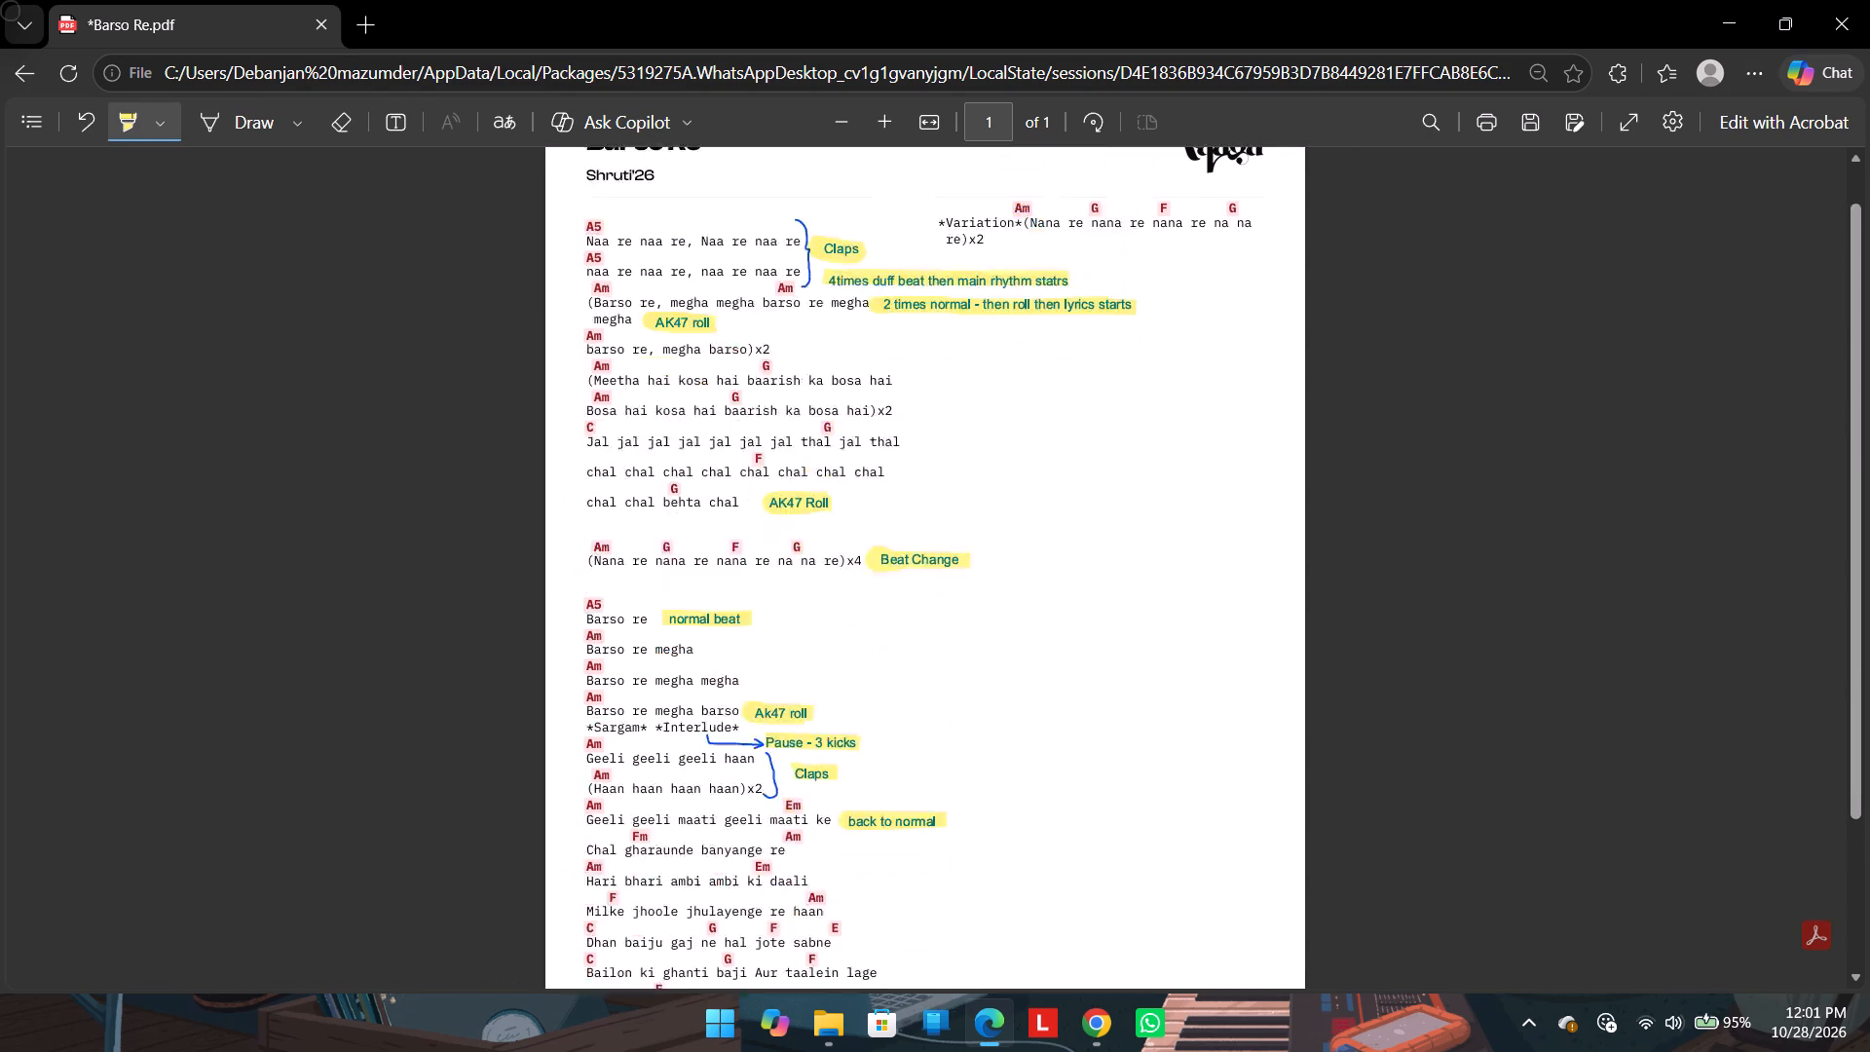
scroll(1101, 768, down, 1)
key(ctrl+s)
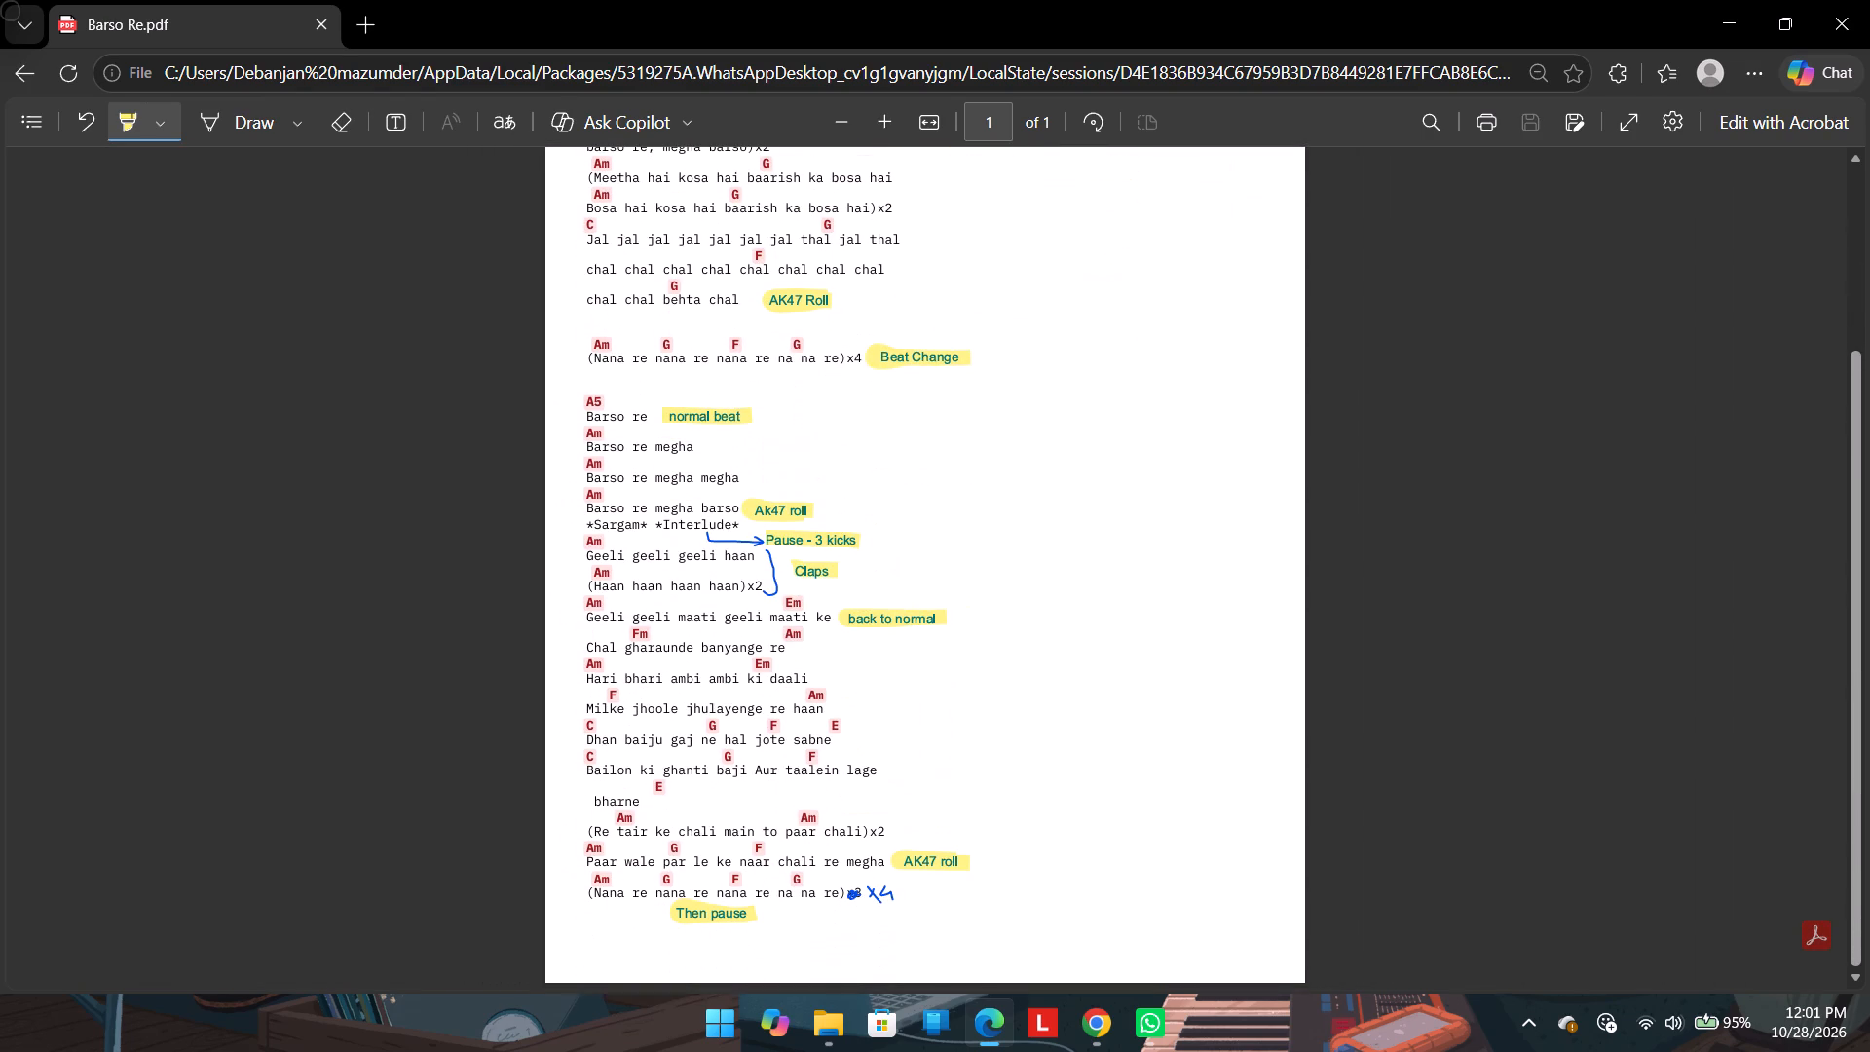
Switch from the Barso Re chord sheet to another open app window.
key(alt+Tab)
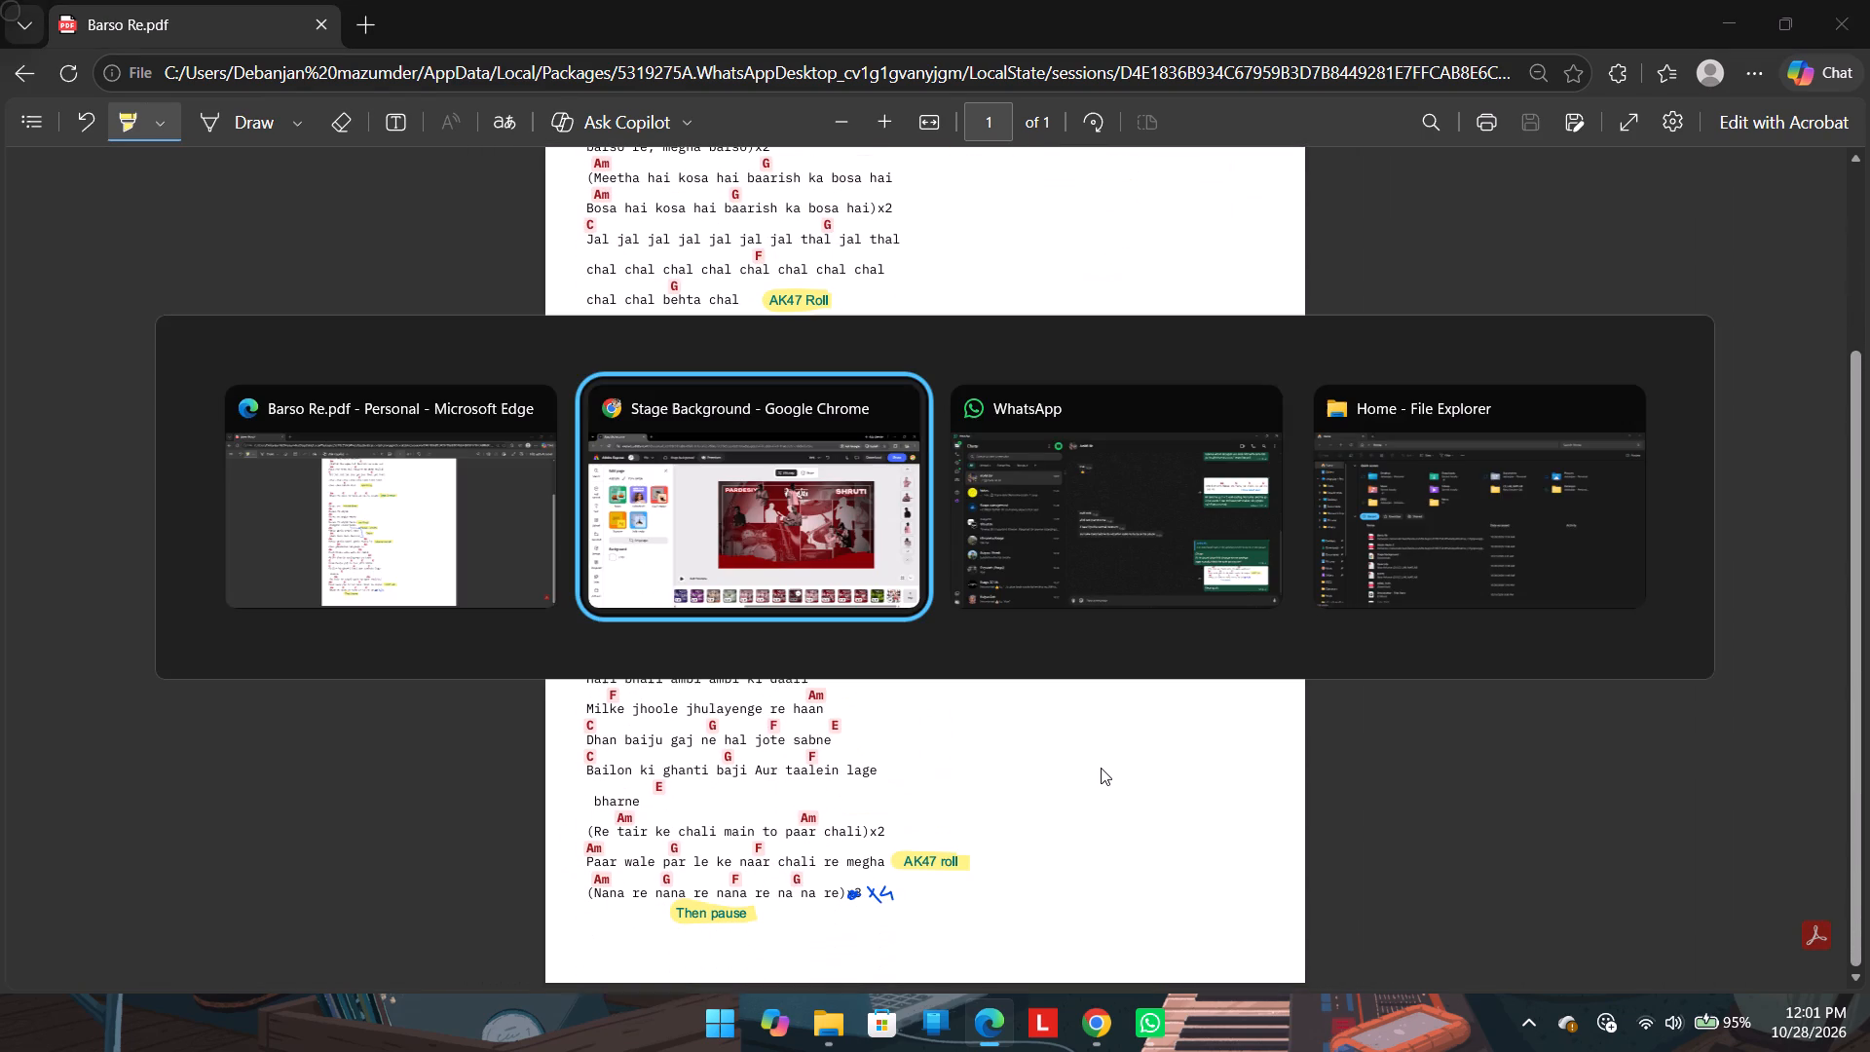
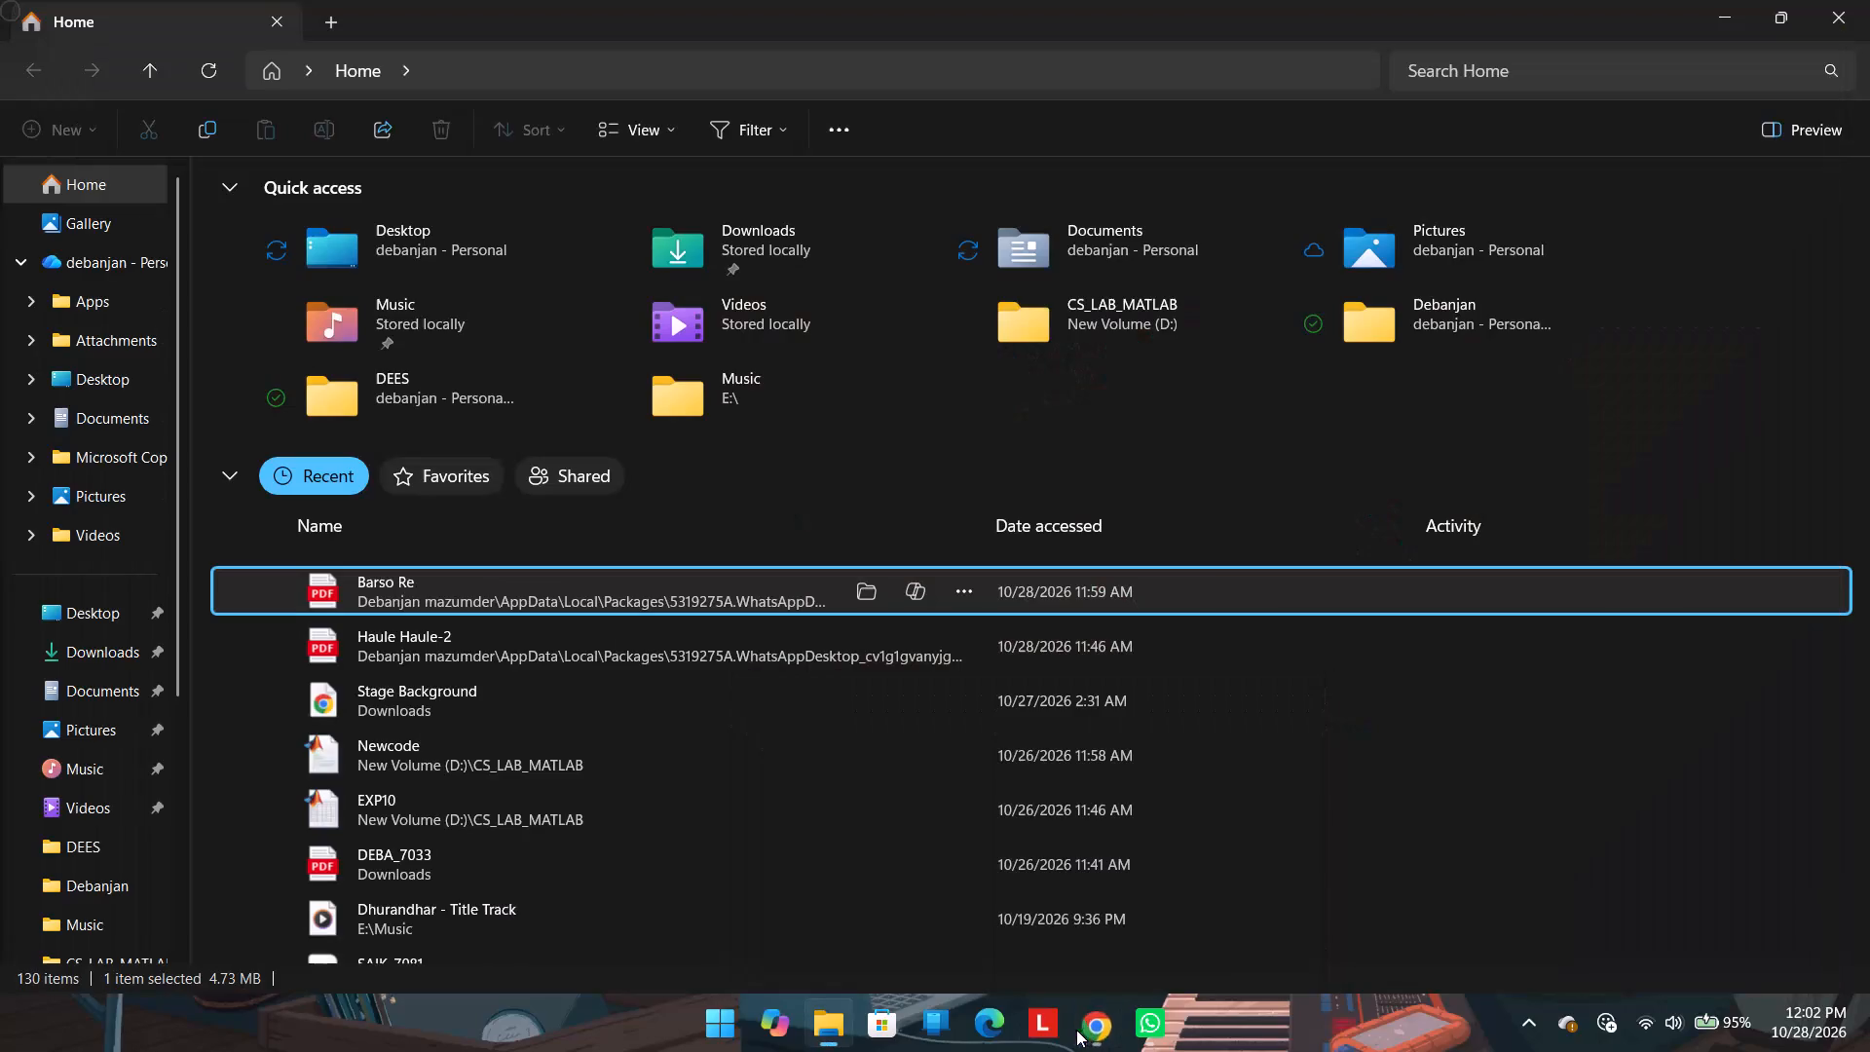
Pick up the Haule Haule-2 PDF from the recent files to transfer it to another open app.
click(453, 657)
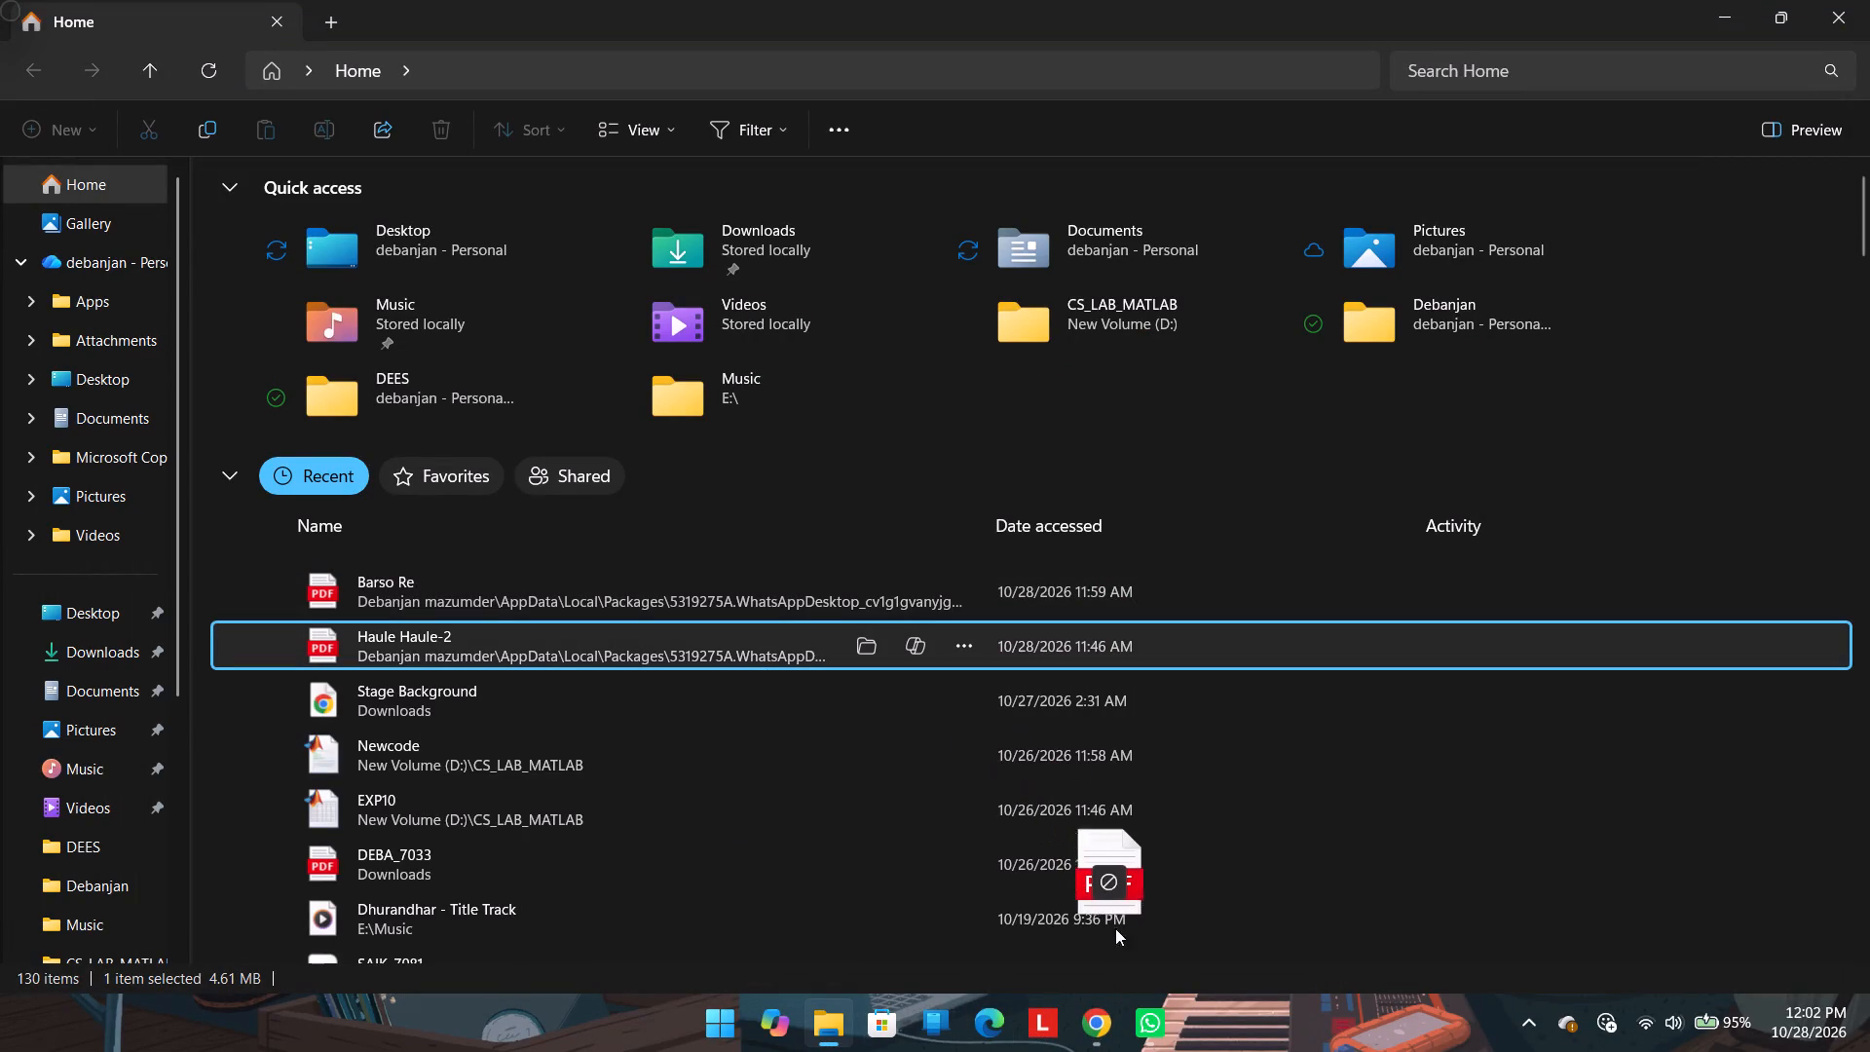
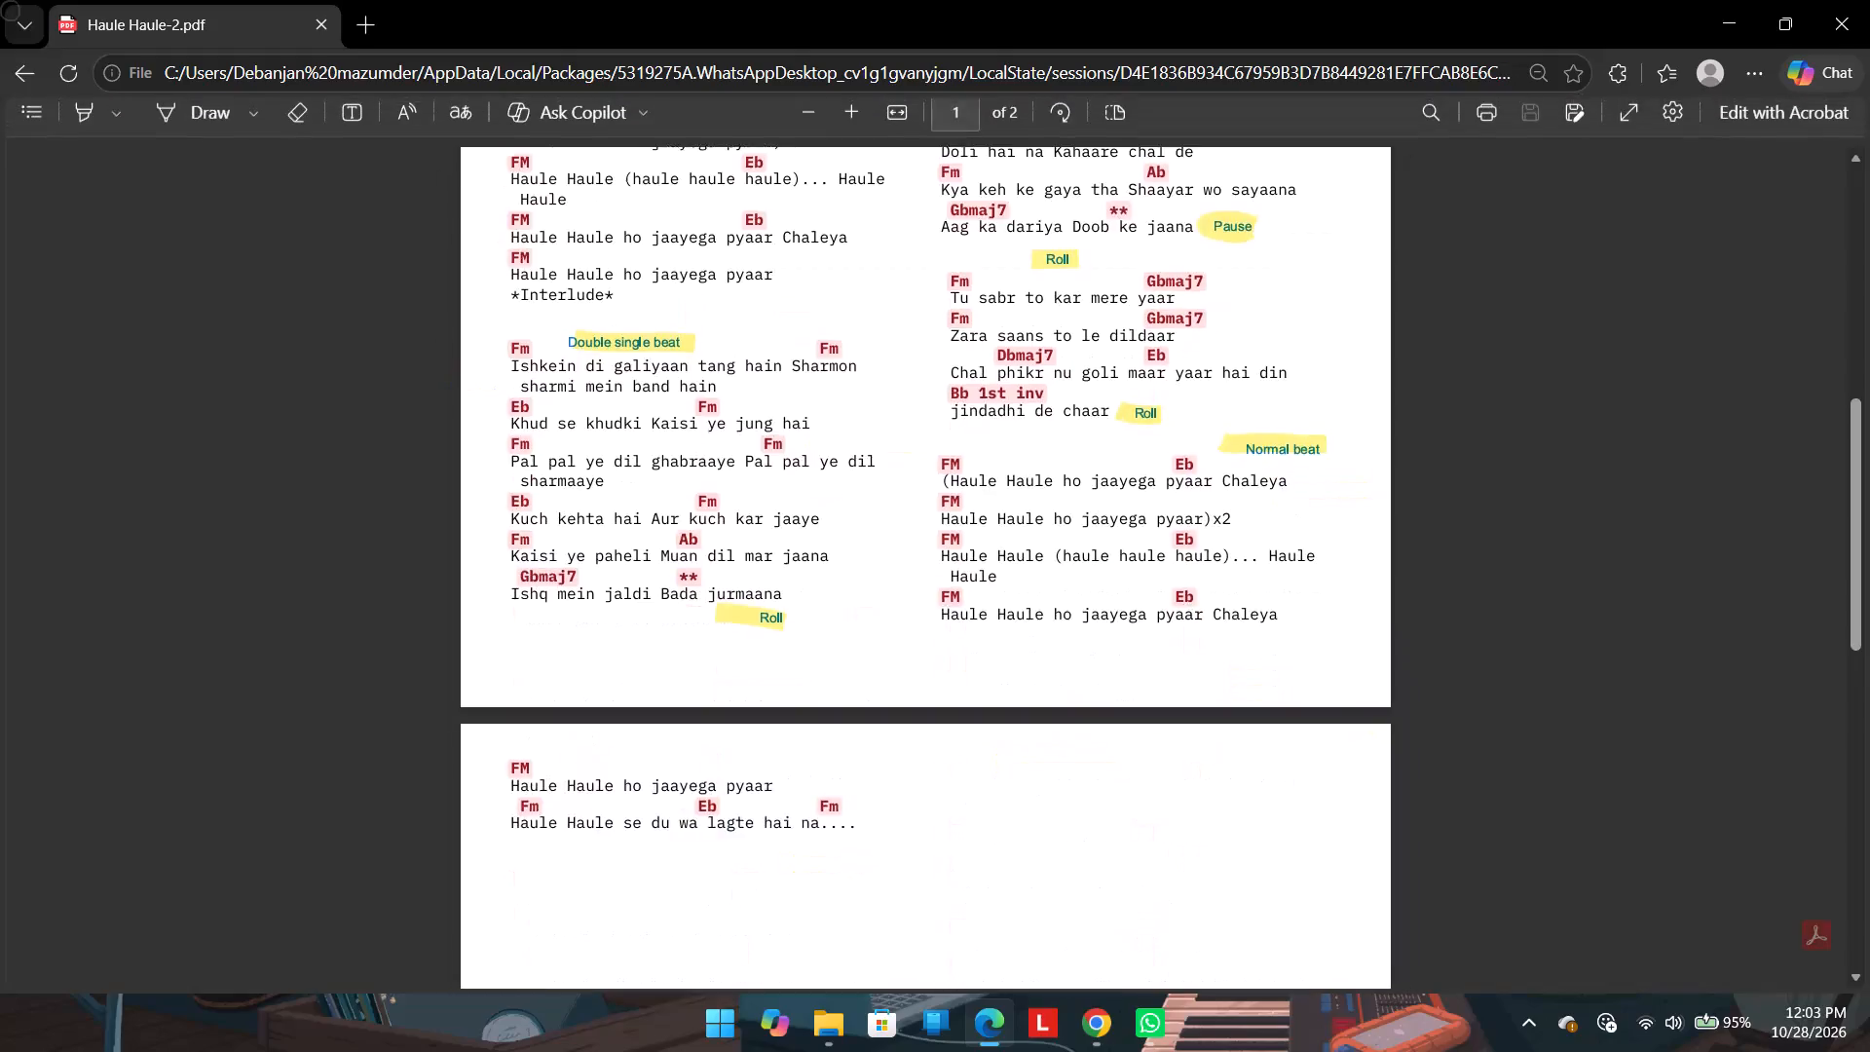
Draw a blue arrow after the "Haule Haule ho jaayega pyaar" line at the start of page 2.
scroll(589, 610, up, 8)
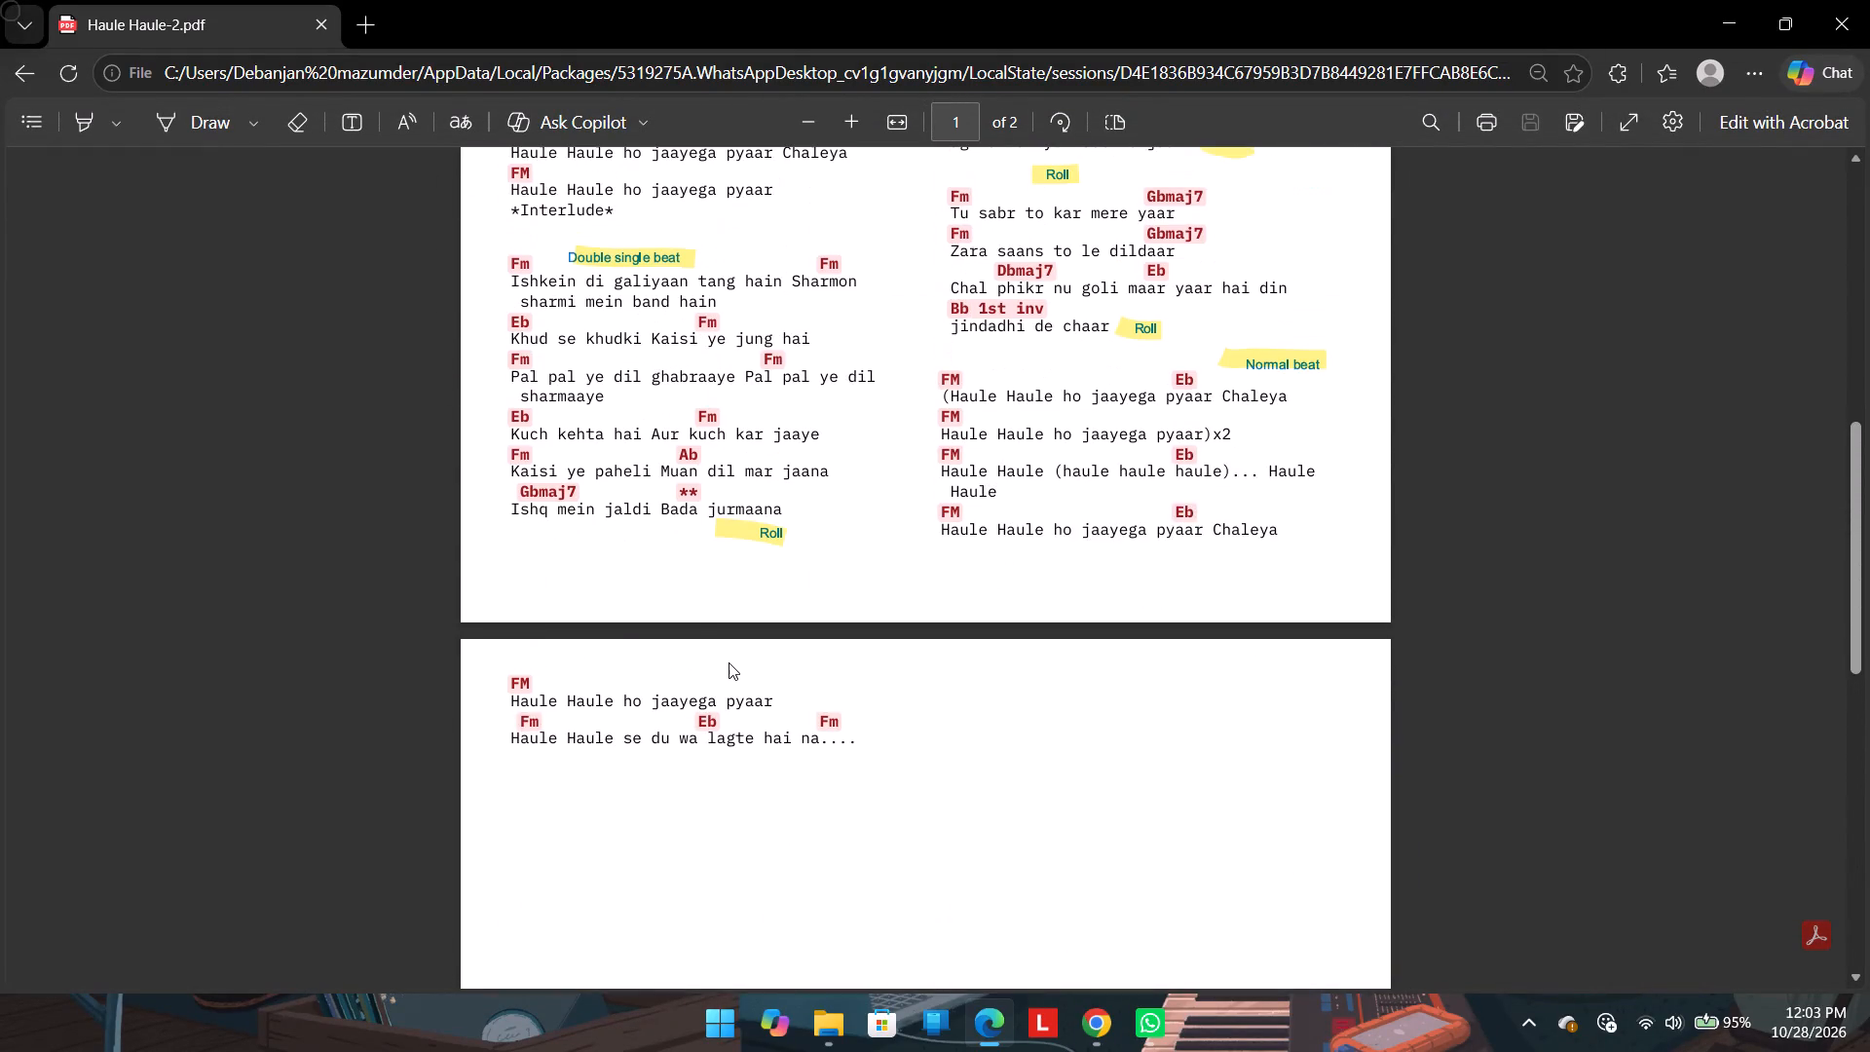
click(206, 127)
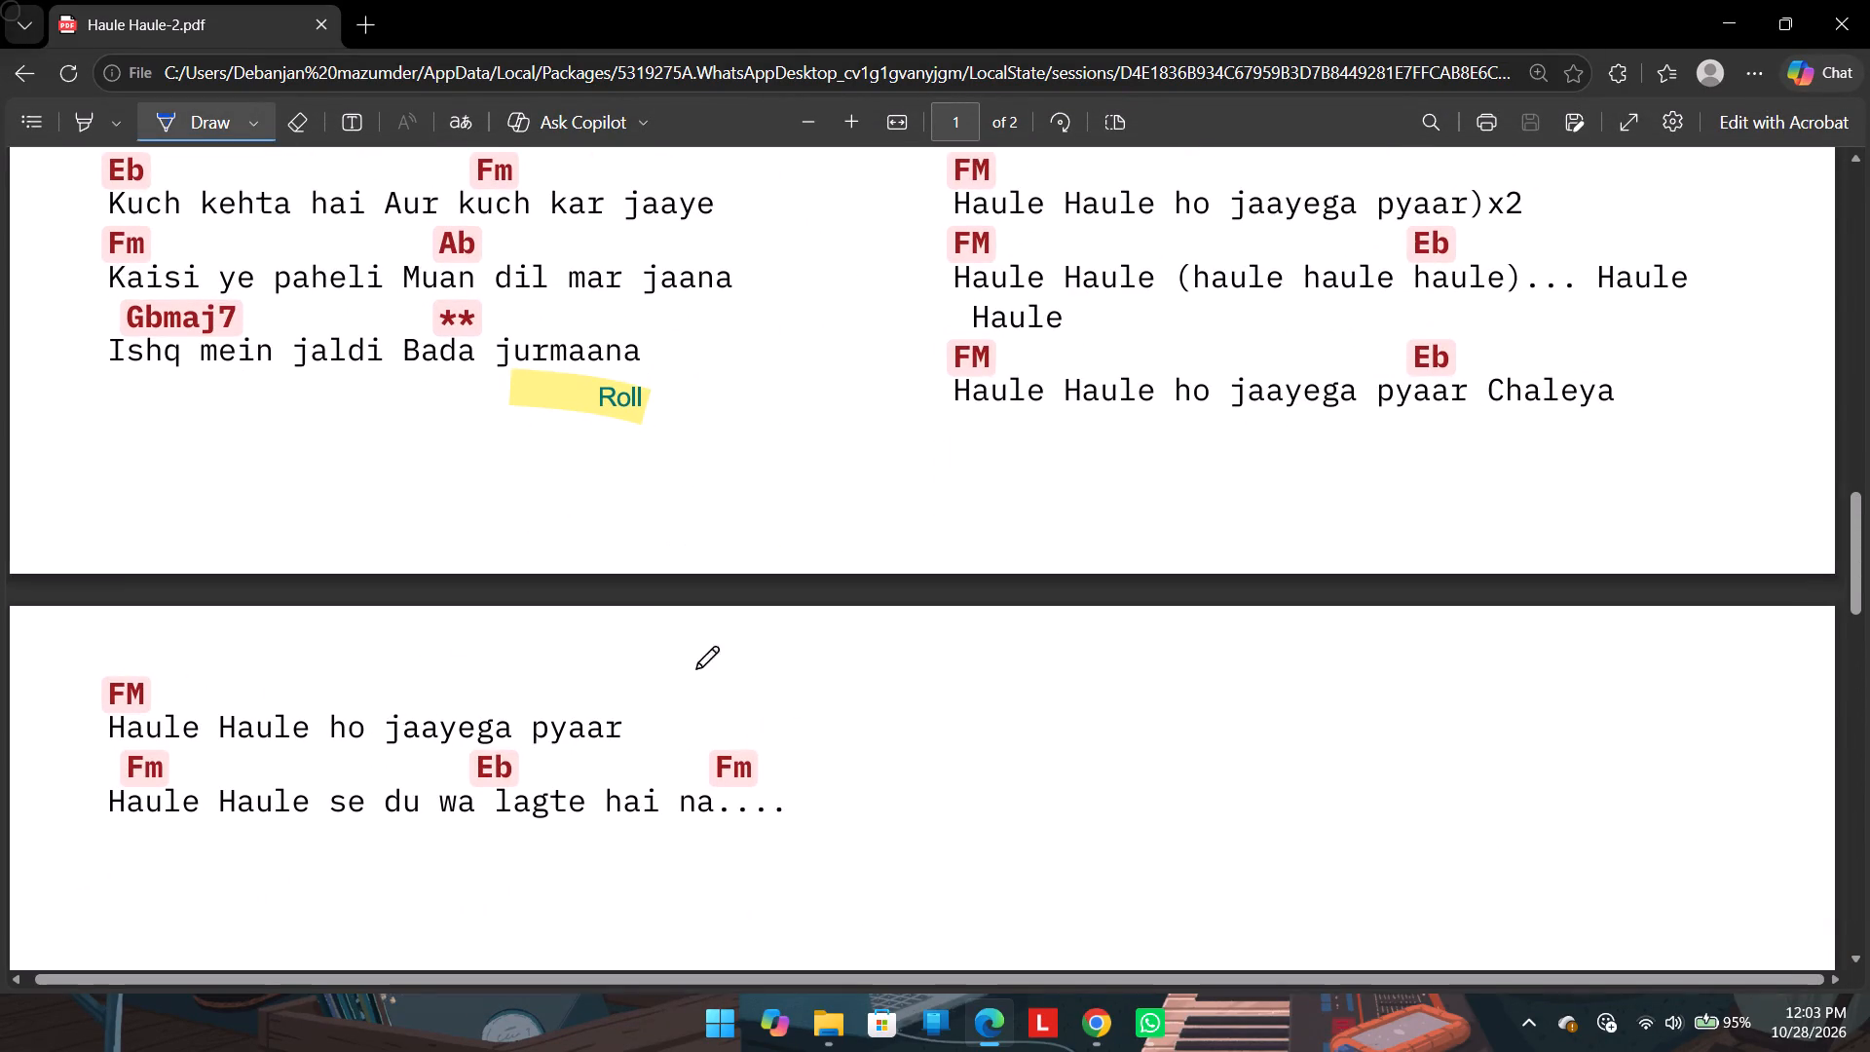
drag(641, 725, 720, 725)
drag(698, 710, 701, 734)
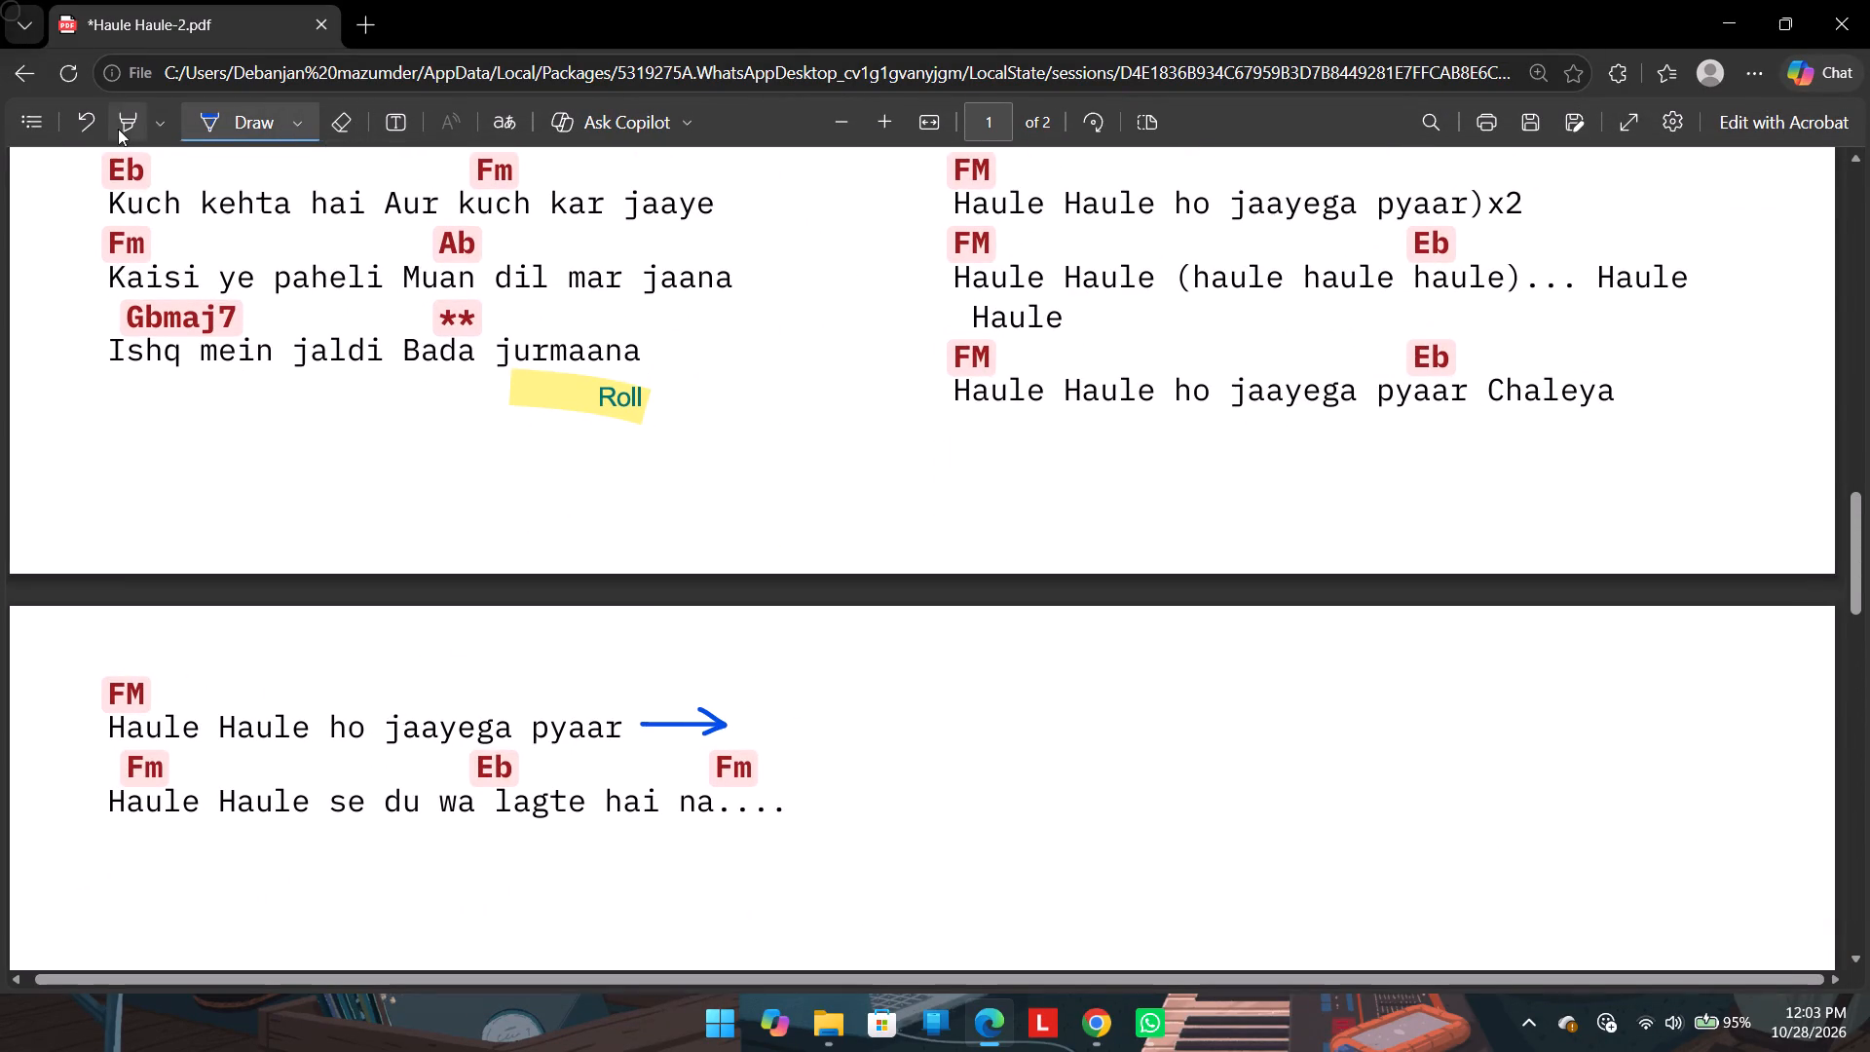
Add a text note reading "Stop" and align it with the tip of the arrow.
click(388, 120)
click(754, 714)
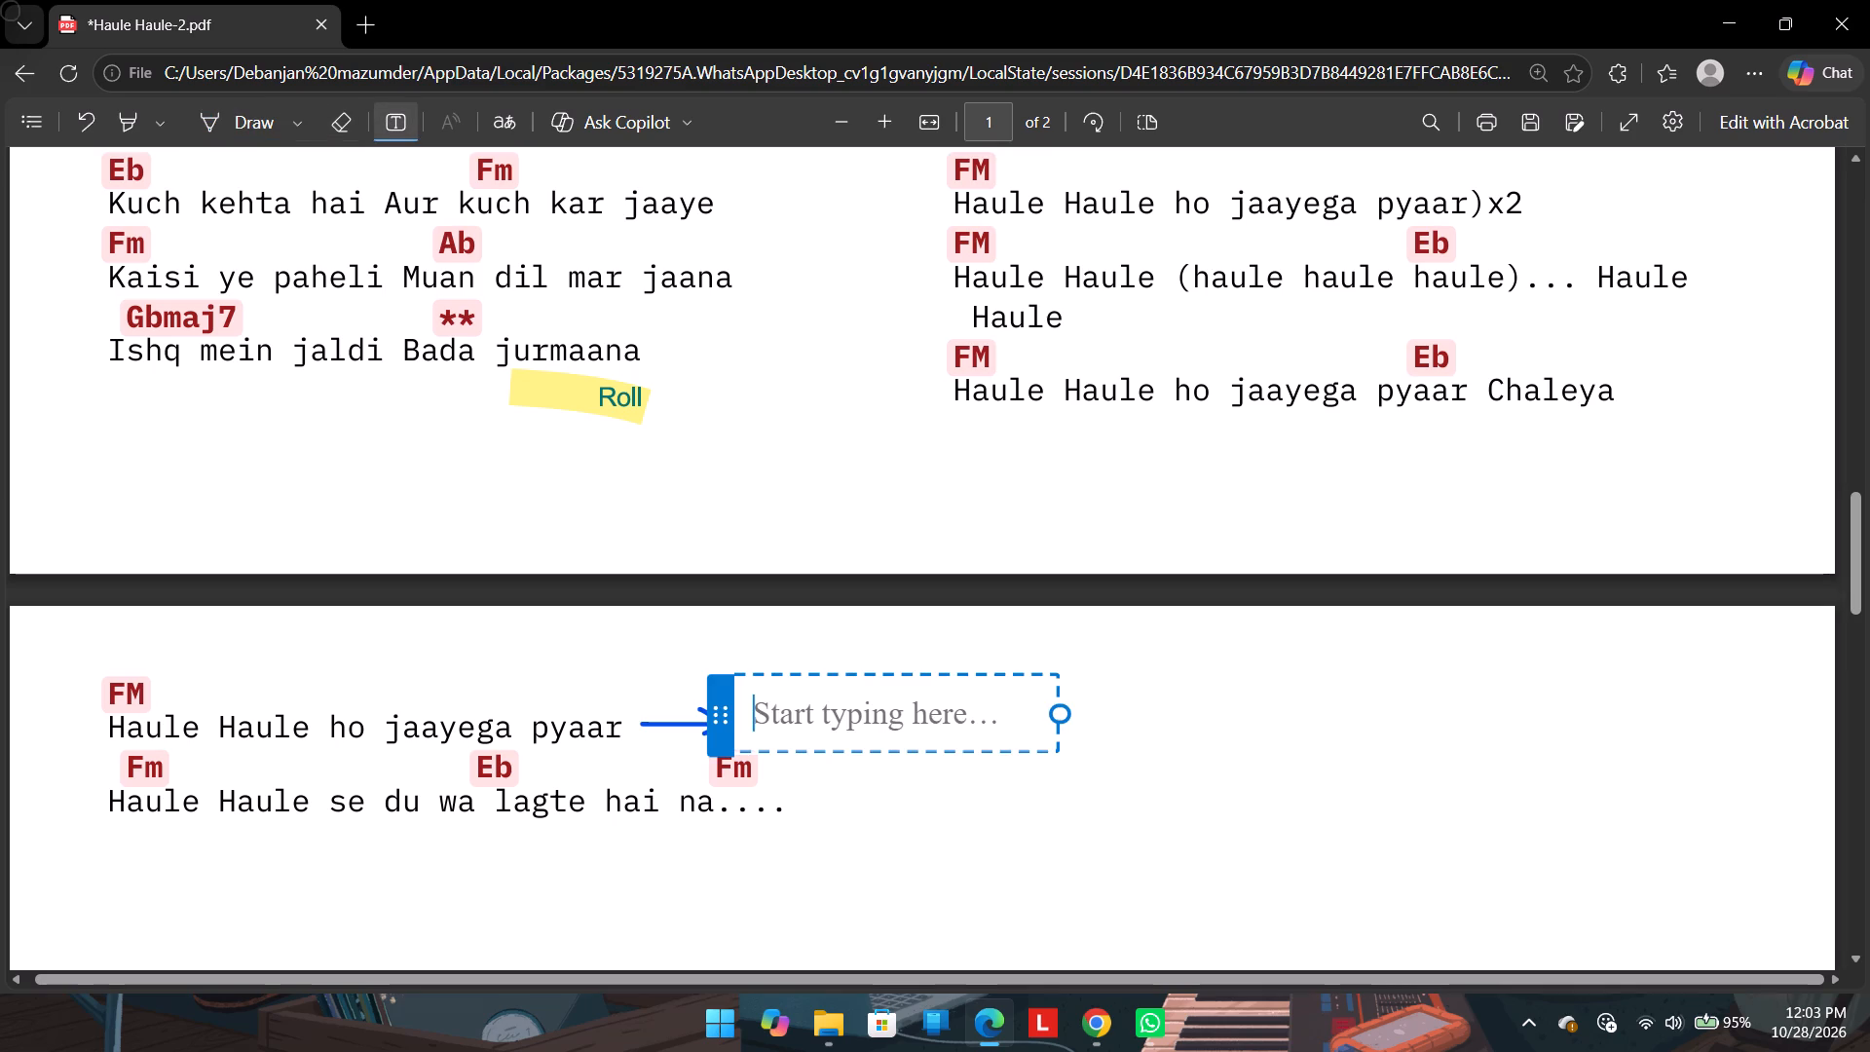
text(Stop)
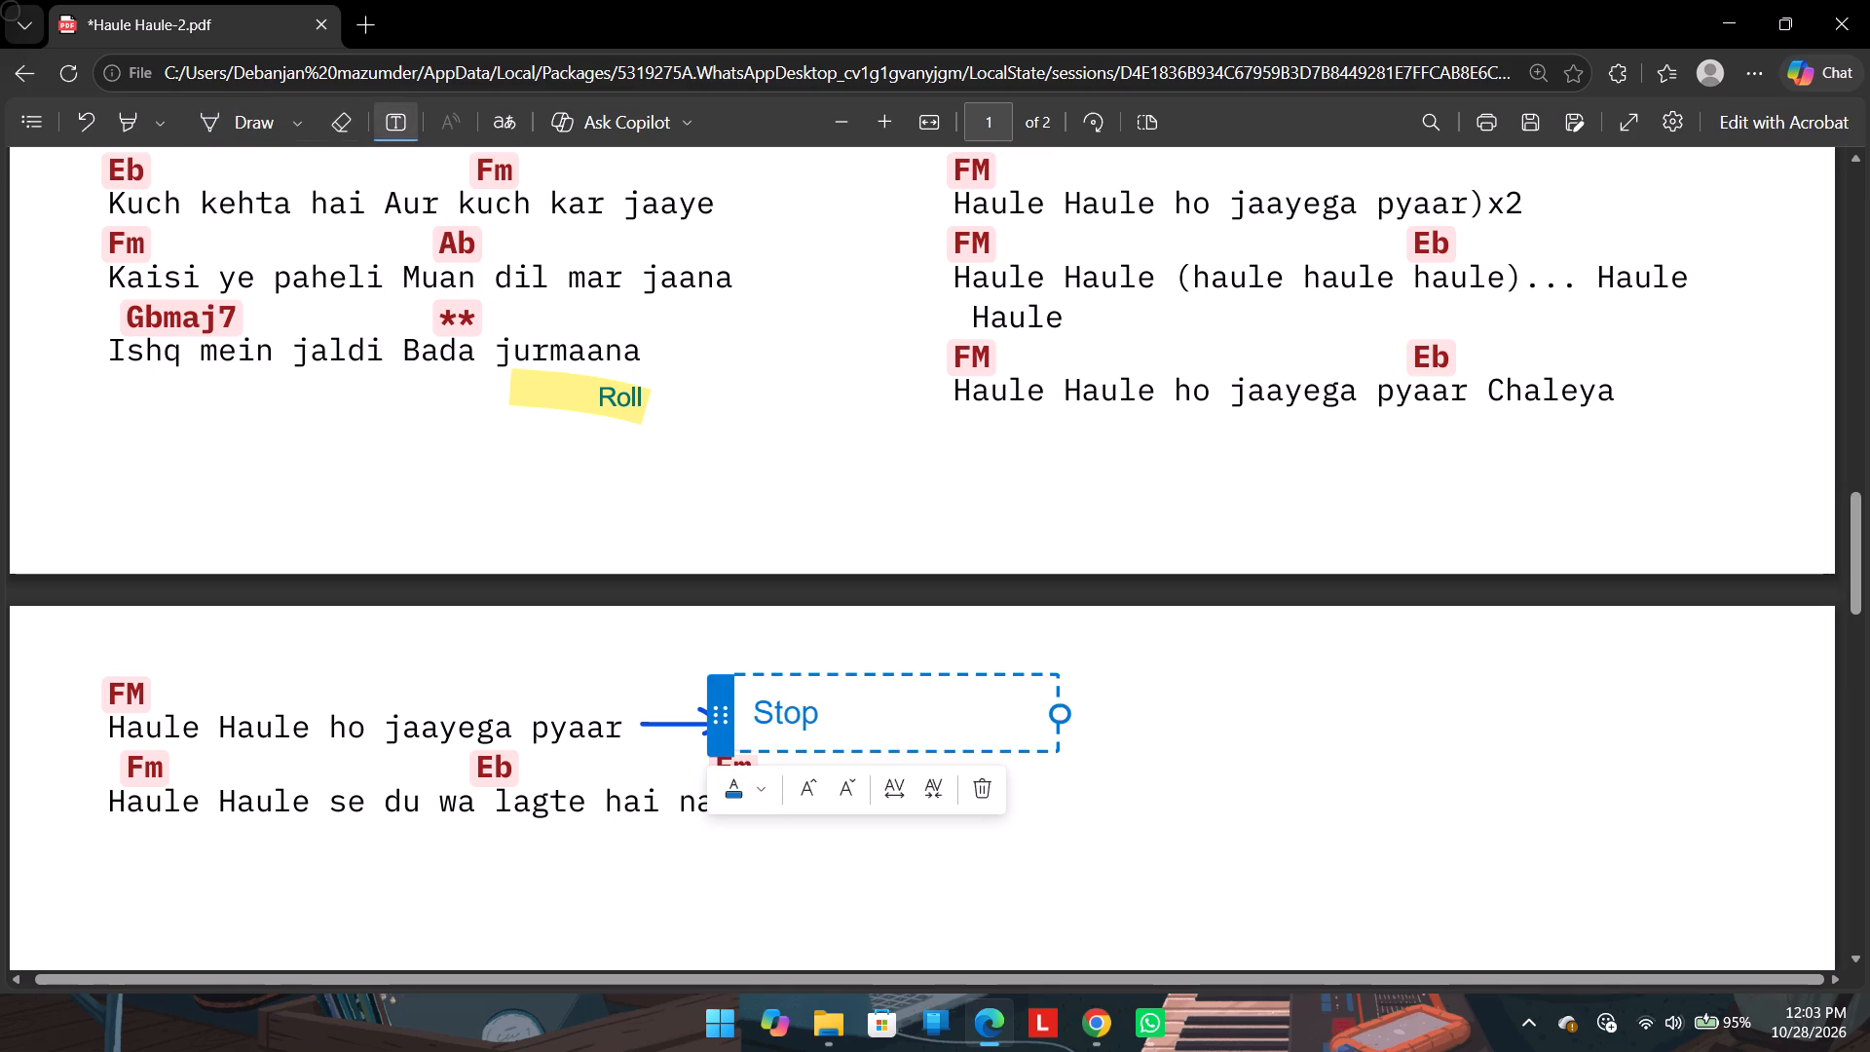
drag(725, 719, 708, 731)
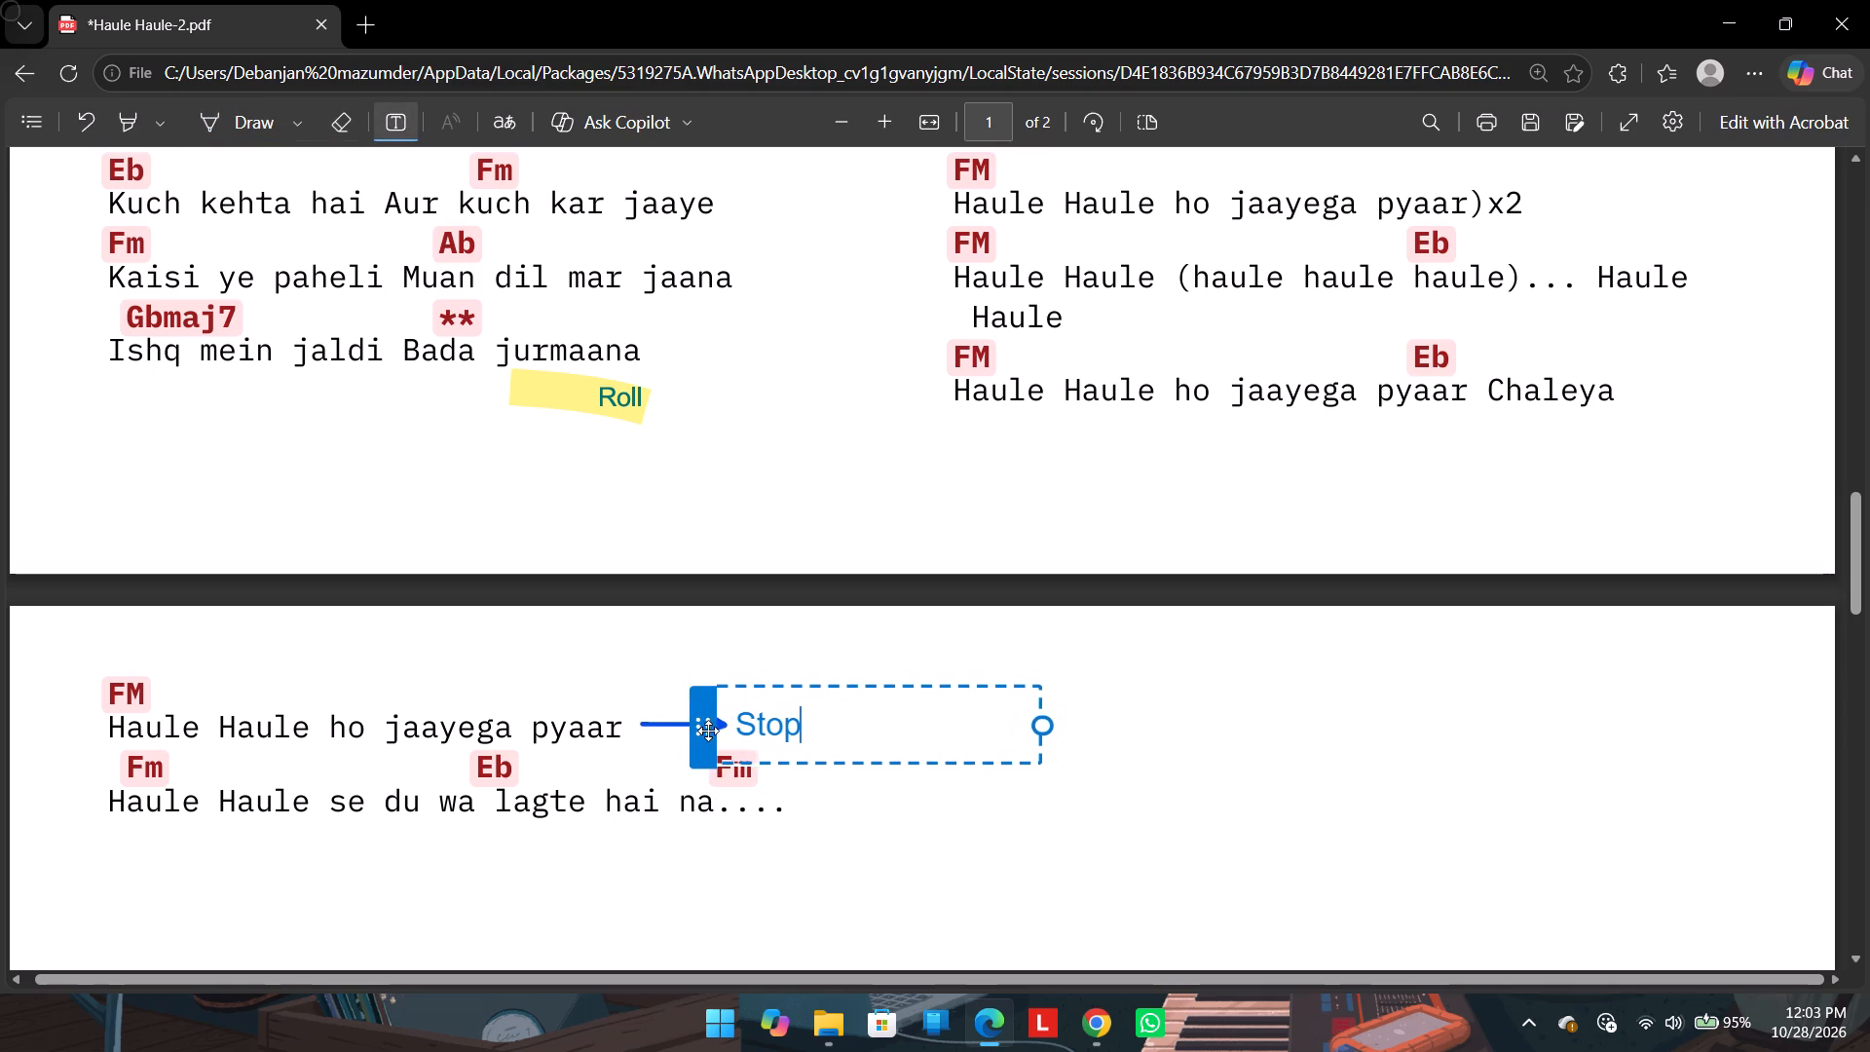
drag(708, 731, 710, 731)
click(1513, 735)
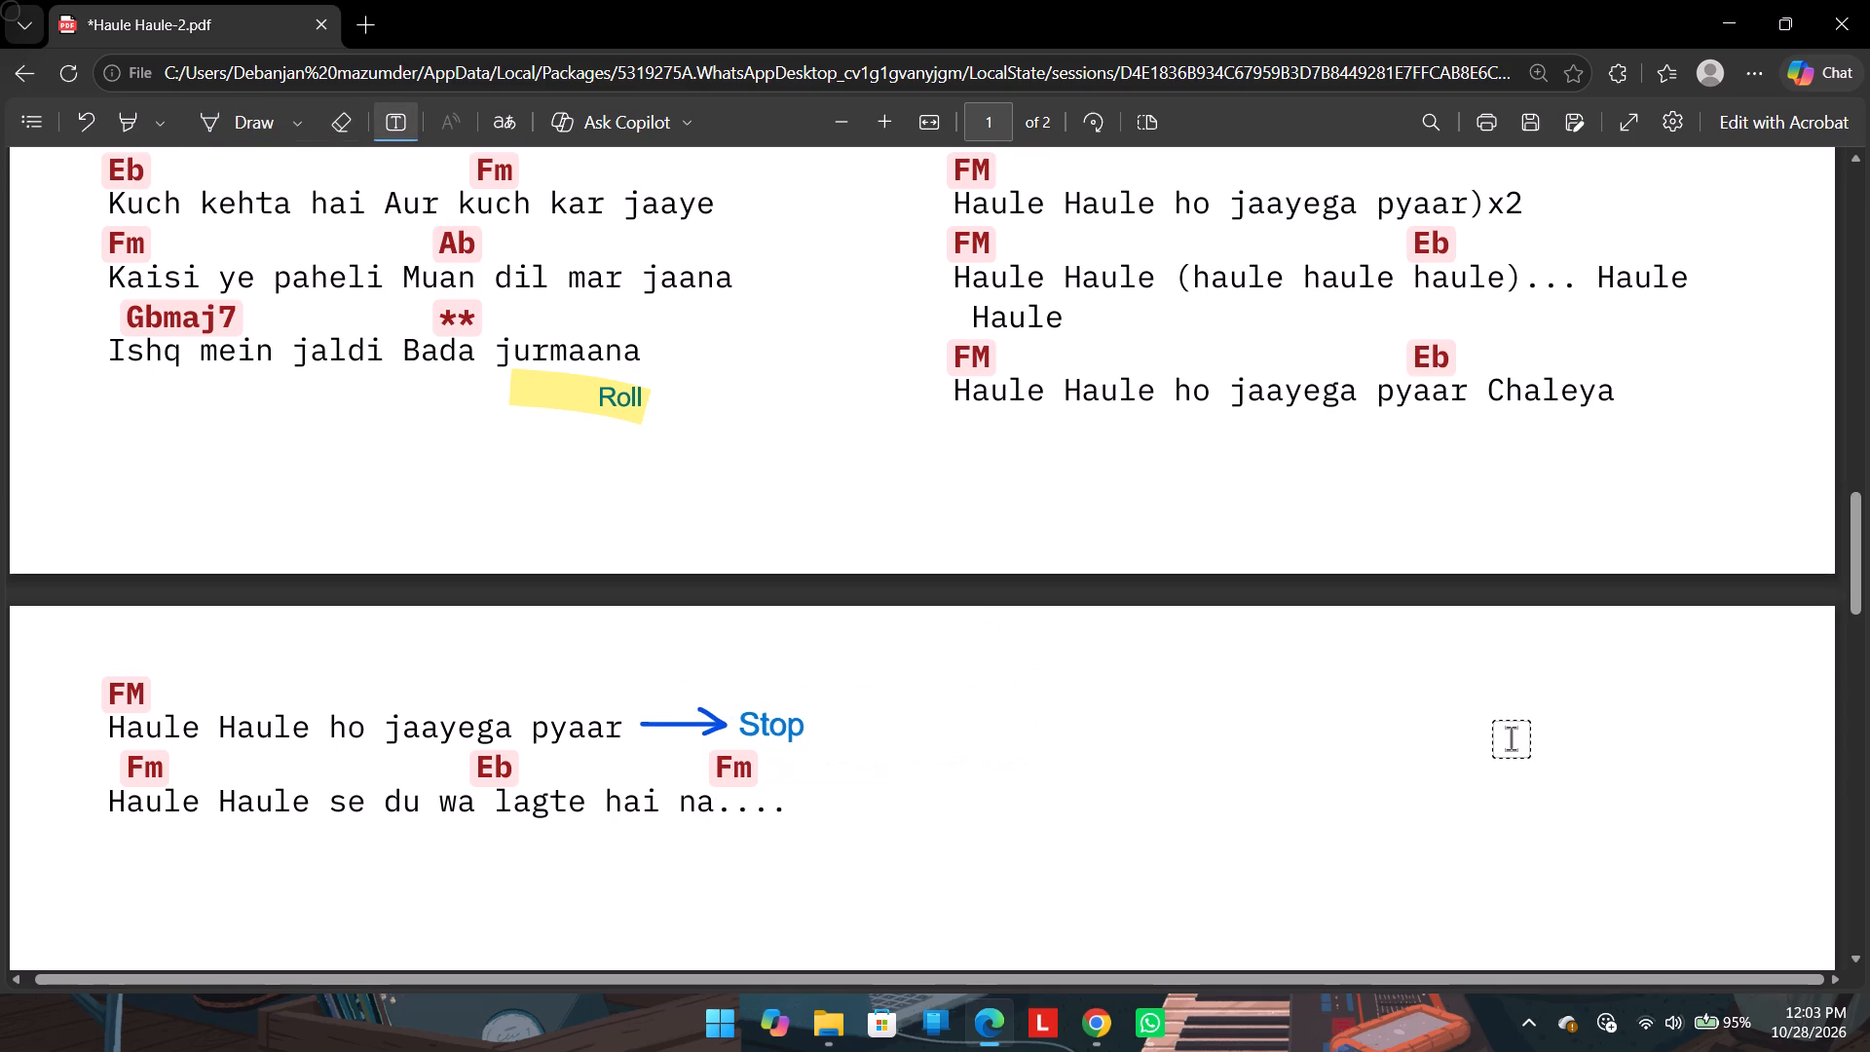
Highlight only the "Stop" note in yellow, leaving the arrow unmarked.
click(123, 131)
drag(817, 722, 619, 693)
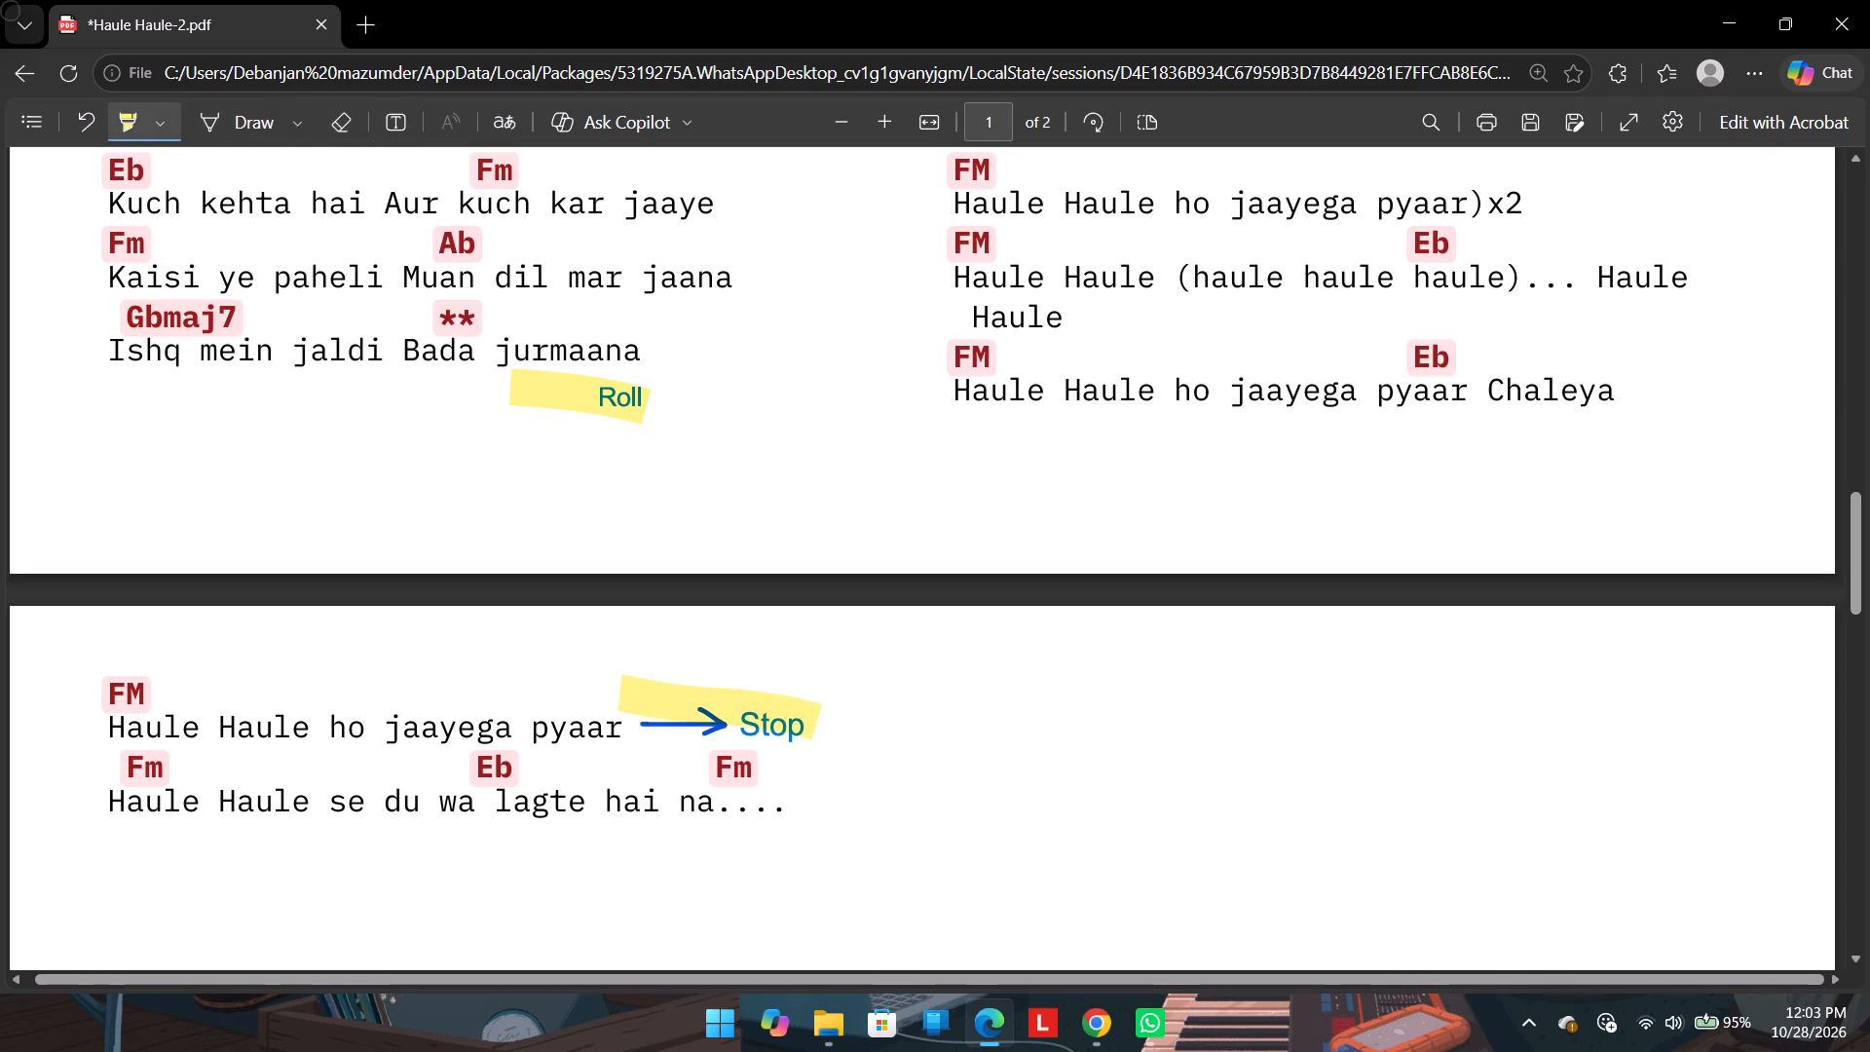
key(ctrl+z)
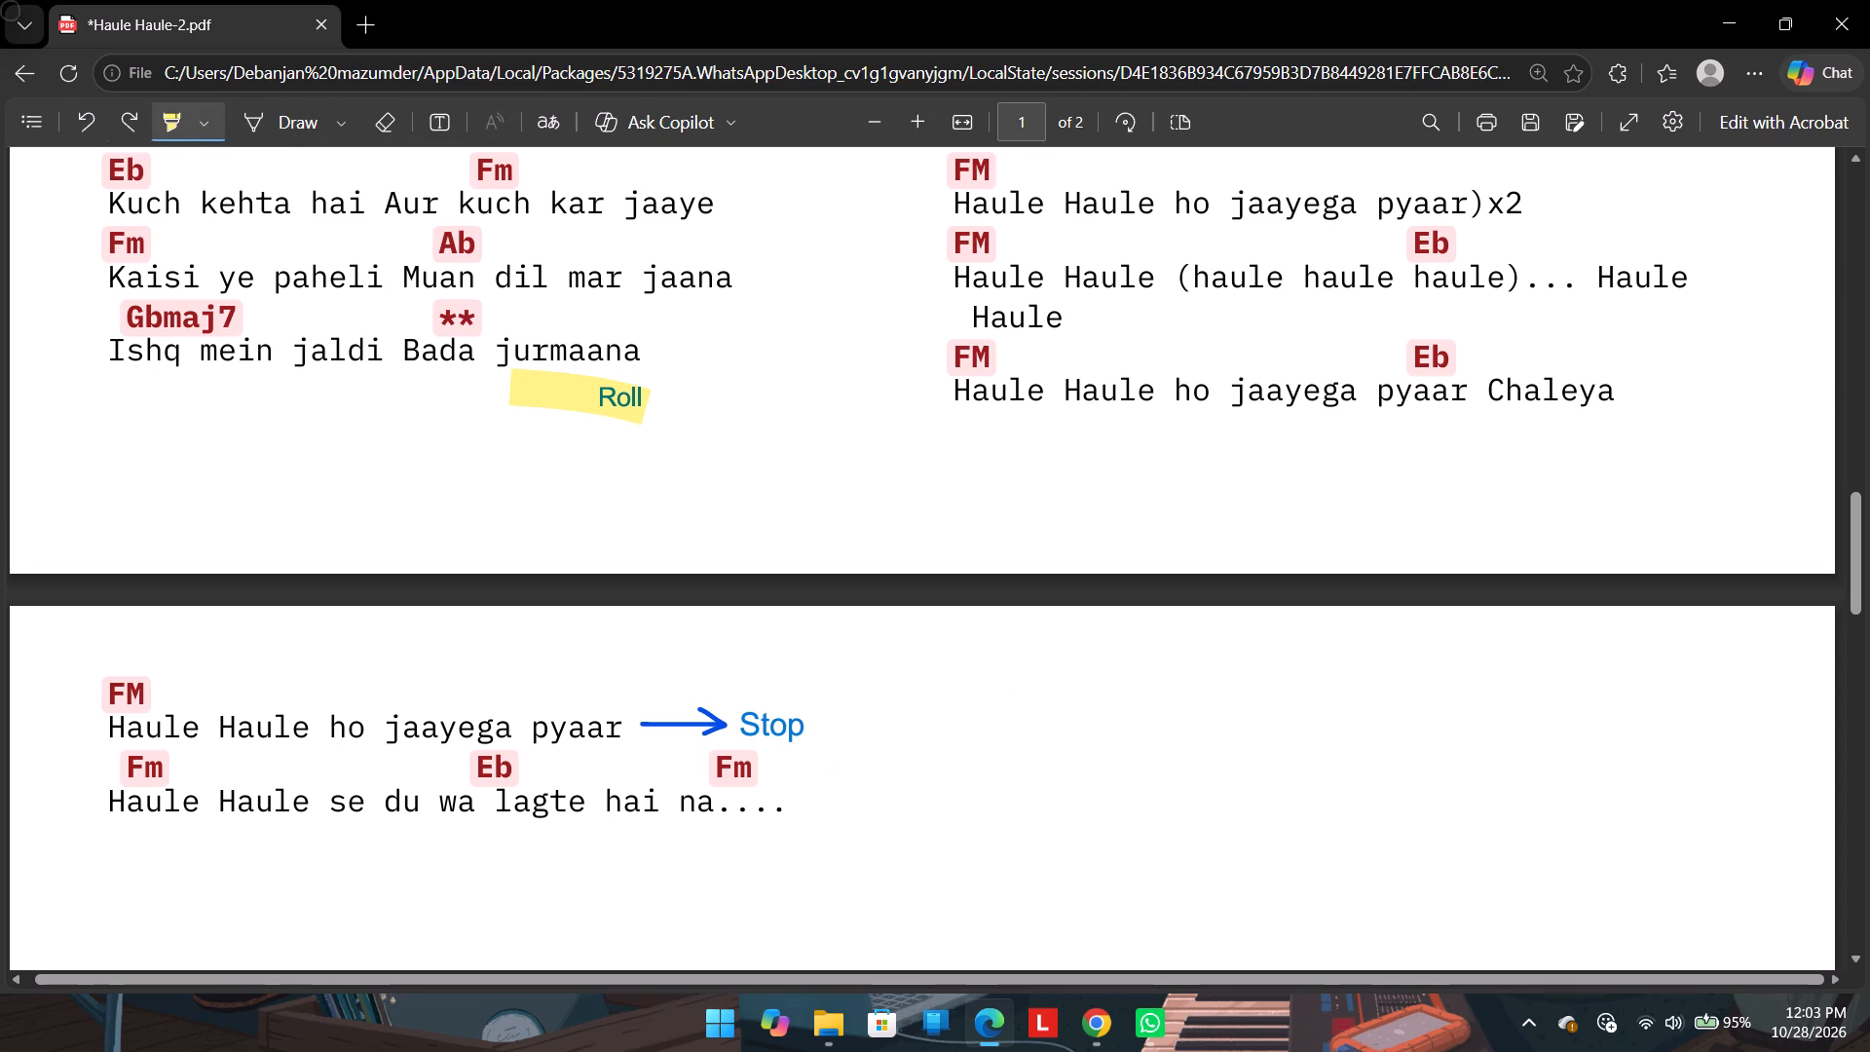
click(811, 732)
key(ctrl+z)
drag(820, 724, 802, 716)
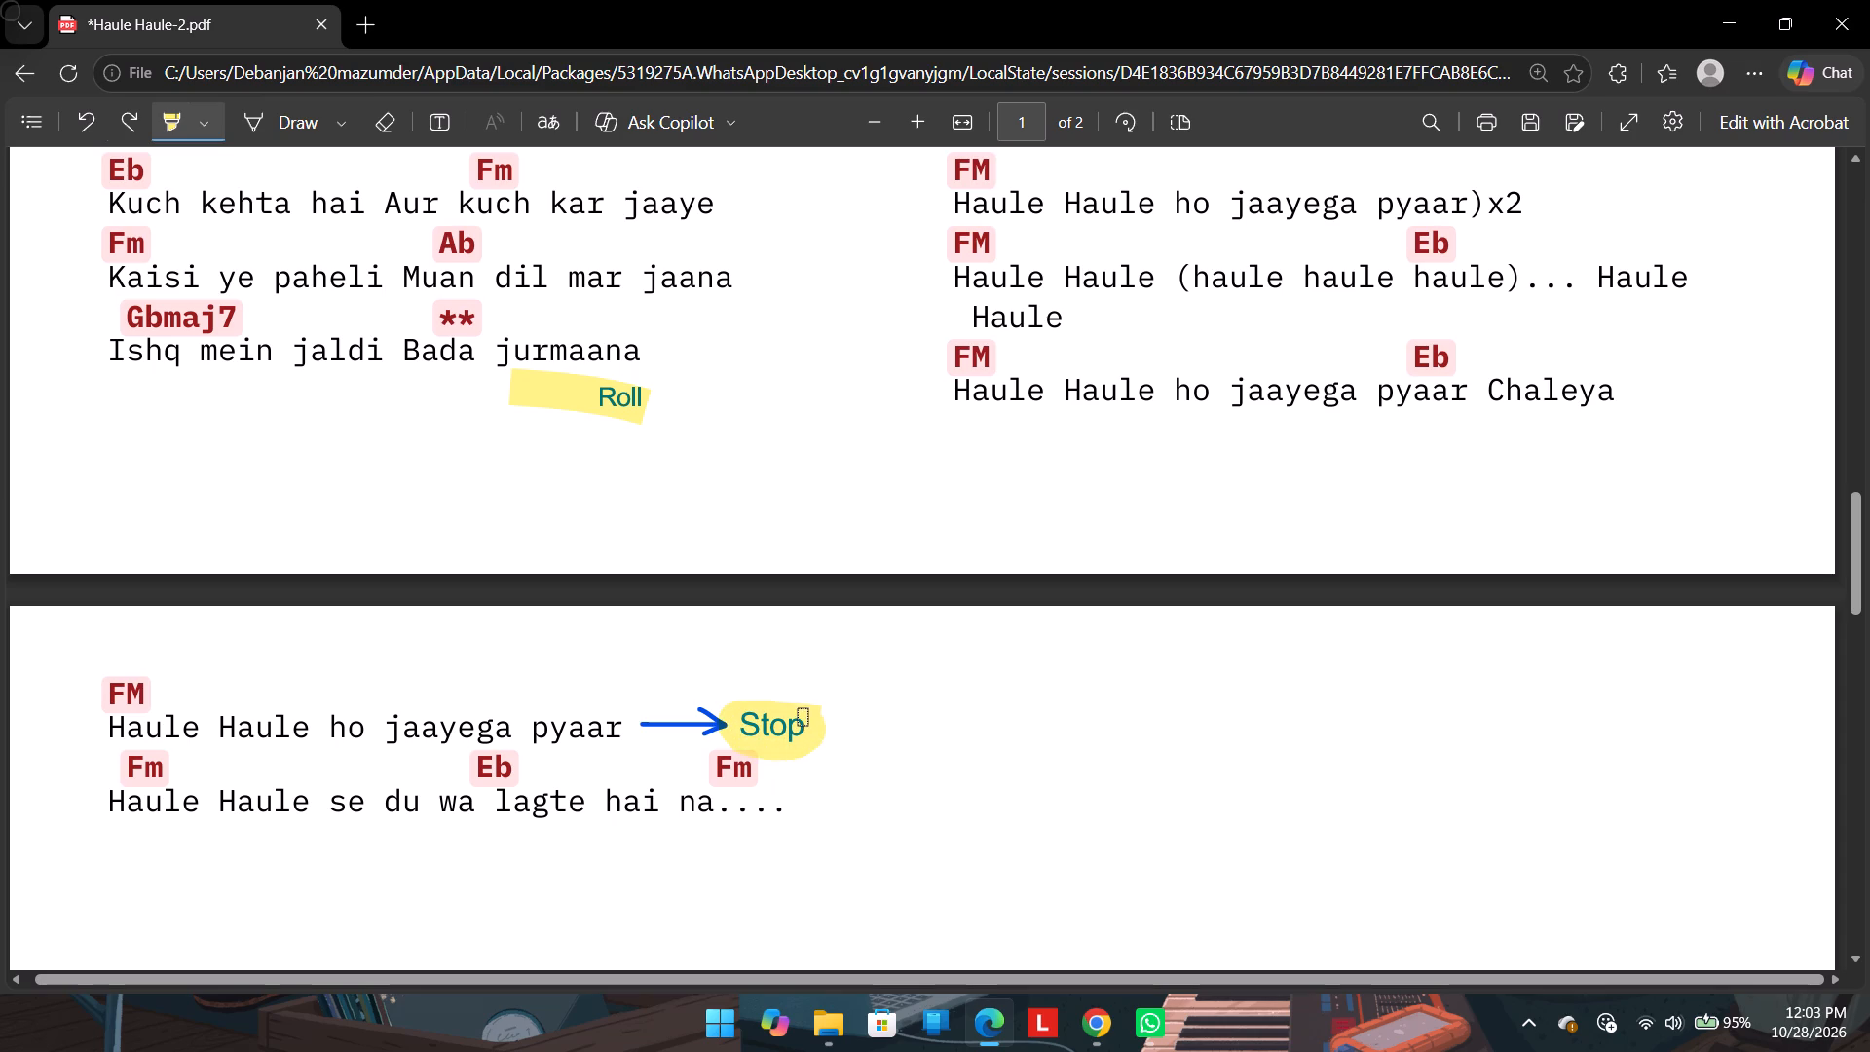
drag(802, 716, 802, 715)
Save the annotated Haule Haule-2 PDF and close it.
key(ctrl+s)
click(1869, 0)
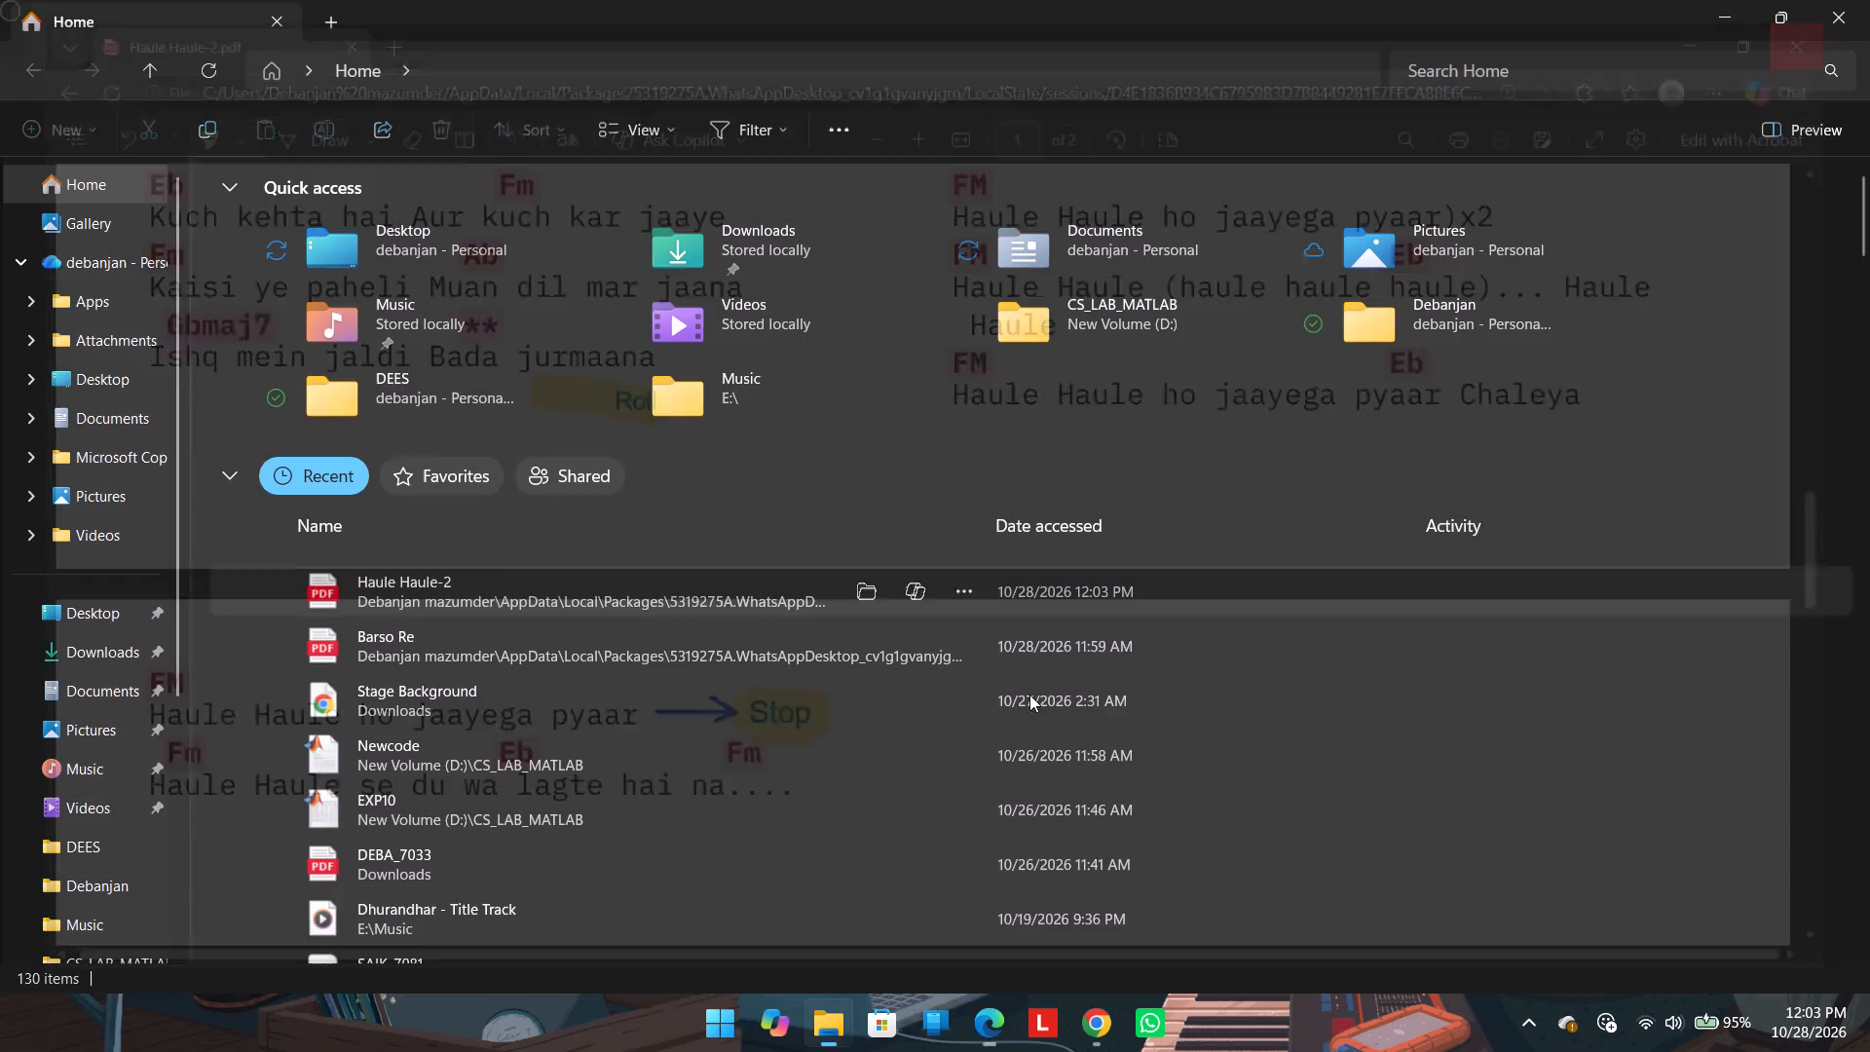
Take the Haule Haule-2 PDF from the recent files over to WhatsApp.
click(430, 588)
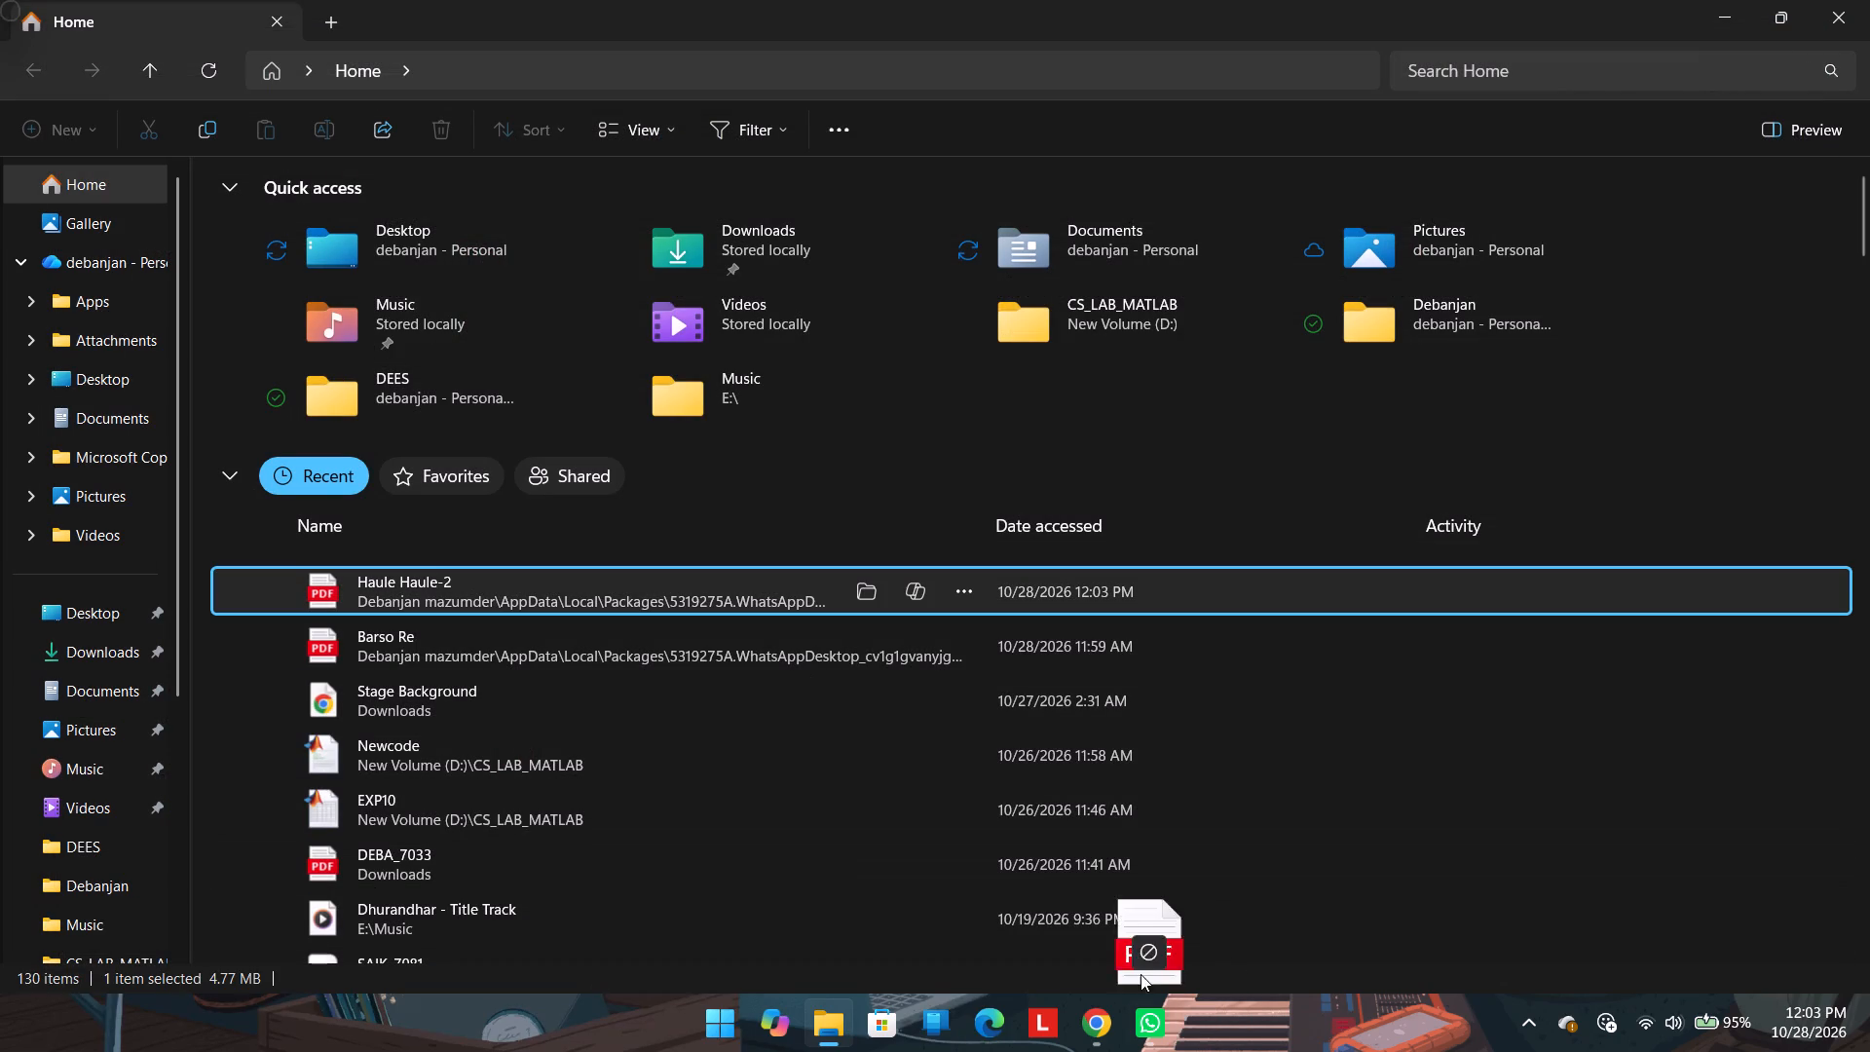